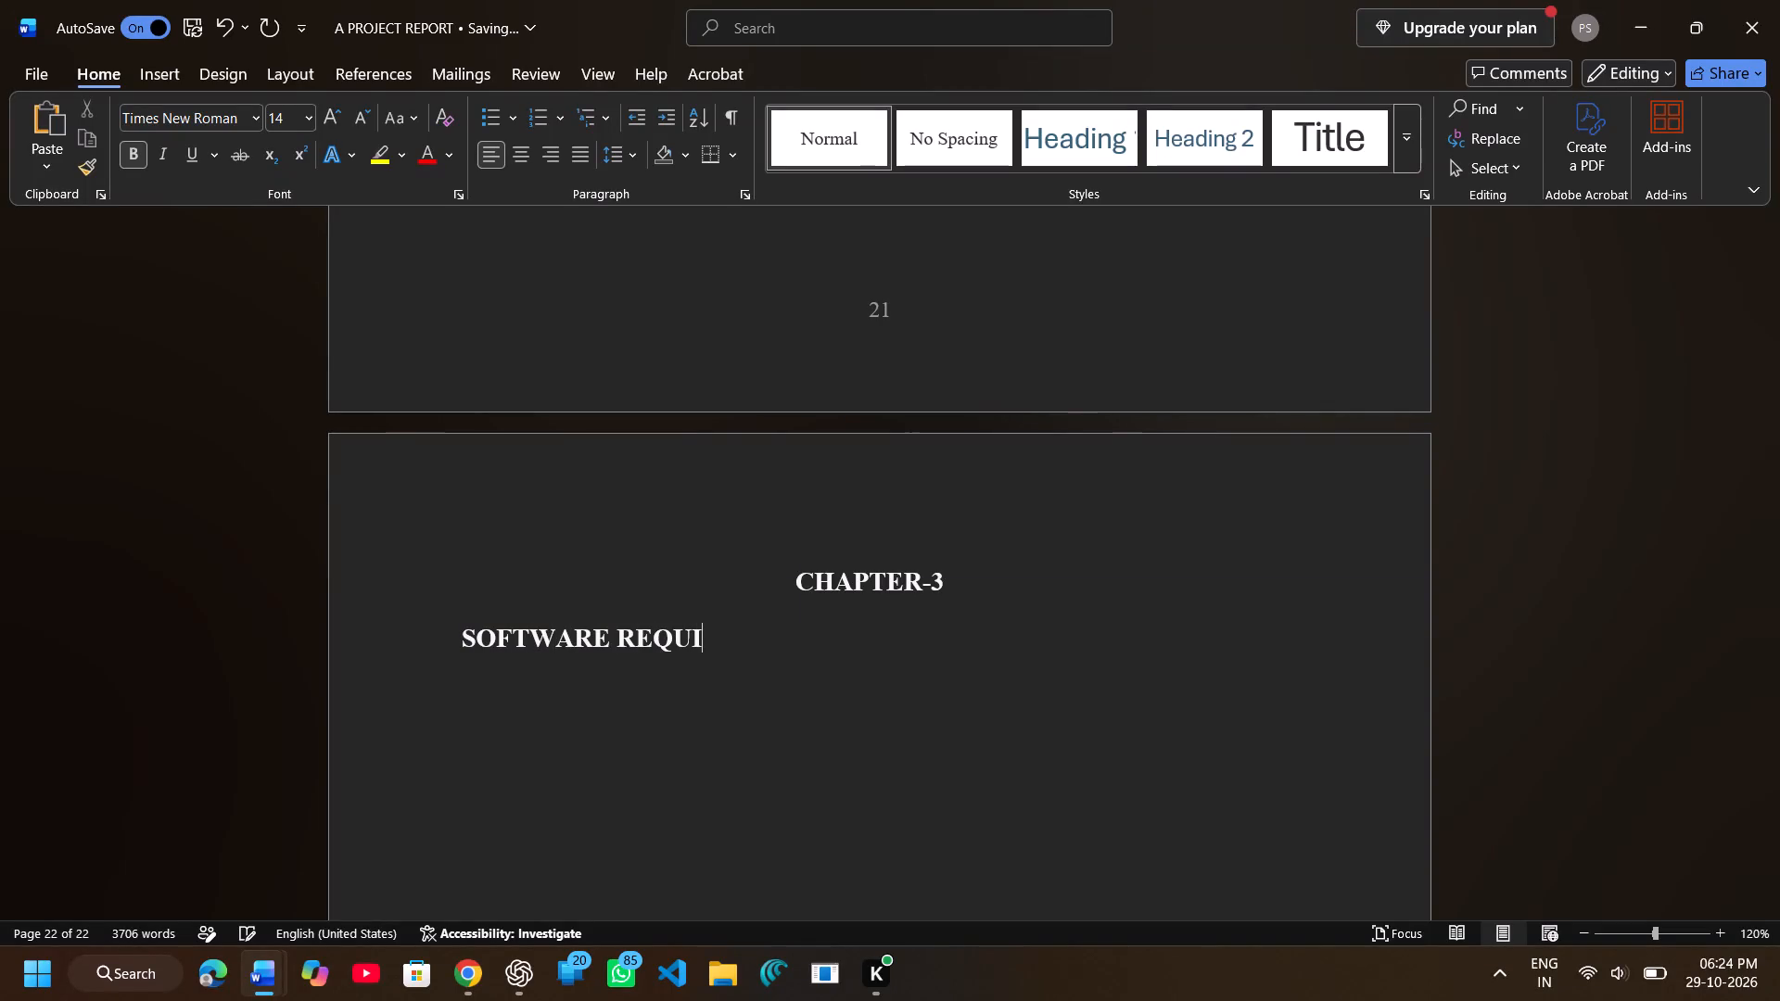
Complete the heading below CHAPTER-3 so that it reads SOFTWARE REQUIREMENT SPECIFICATION.
type("REMENT AND")
key("space")
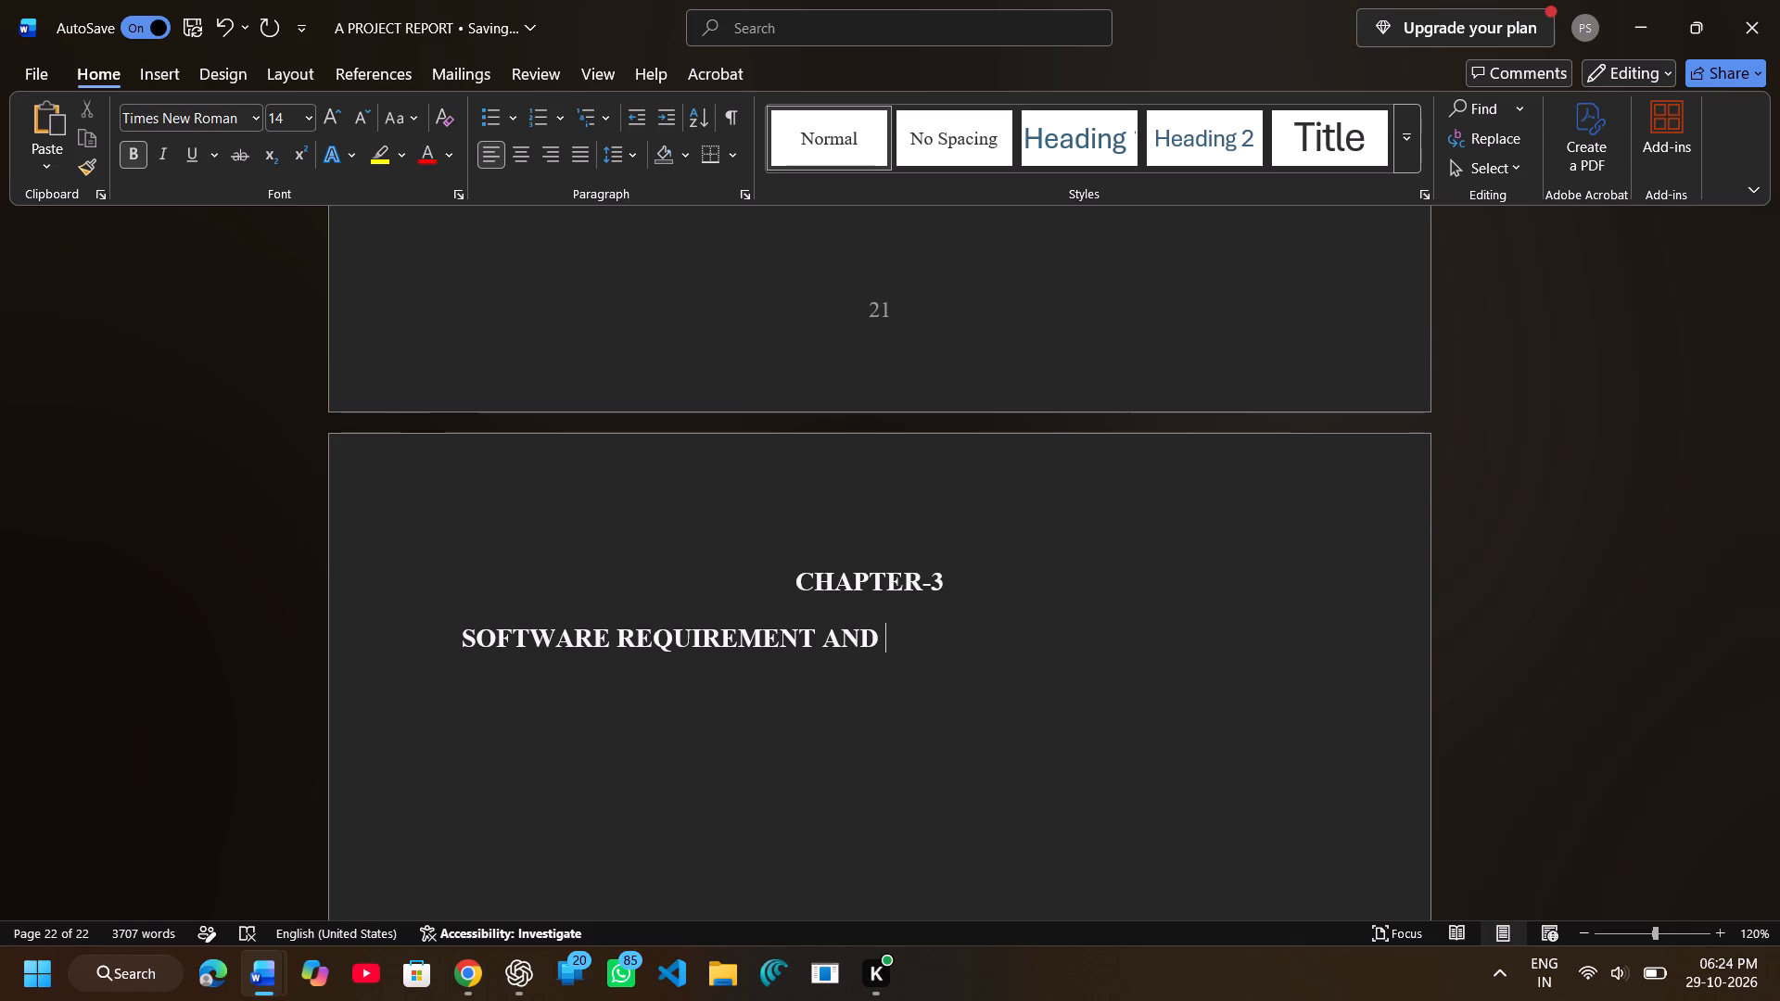
key("BackSpace")
key("BackSpace")
key("BackSpace")
key("BackSpace")
type("SPE")
type("CIFICATION")
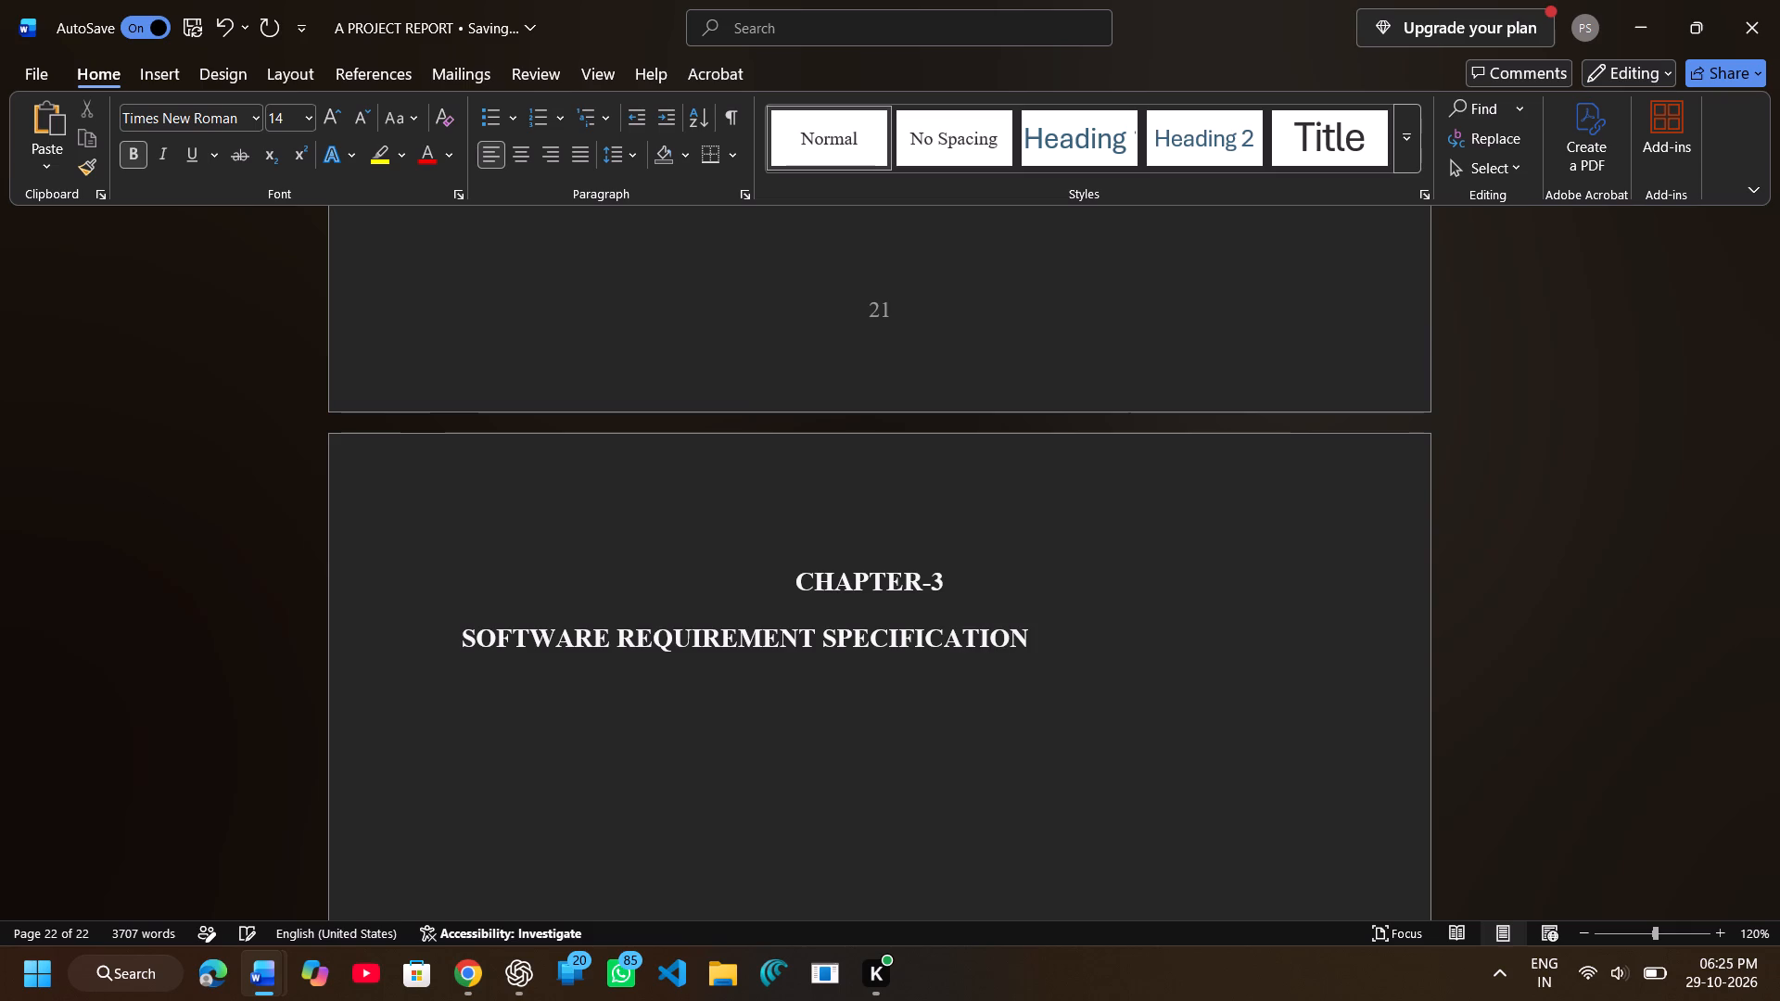
Indent the SOFTWARE REQUIREMENT SPECIFICATION heading by two tab stops to sit beneath CHAPTER-3, and start a new line after it.
left_click(460, 647)
key("Tab")
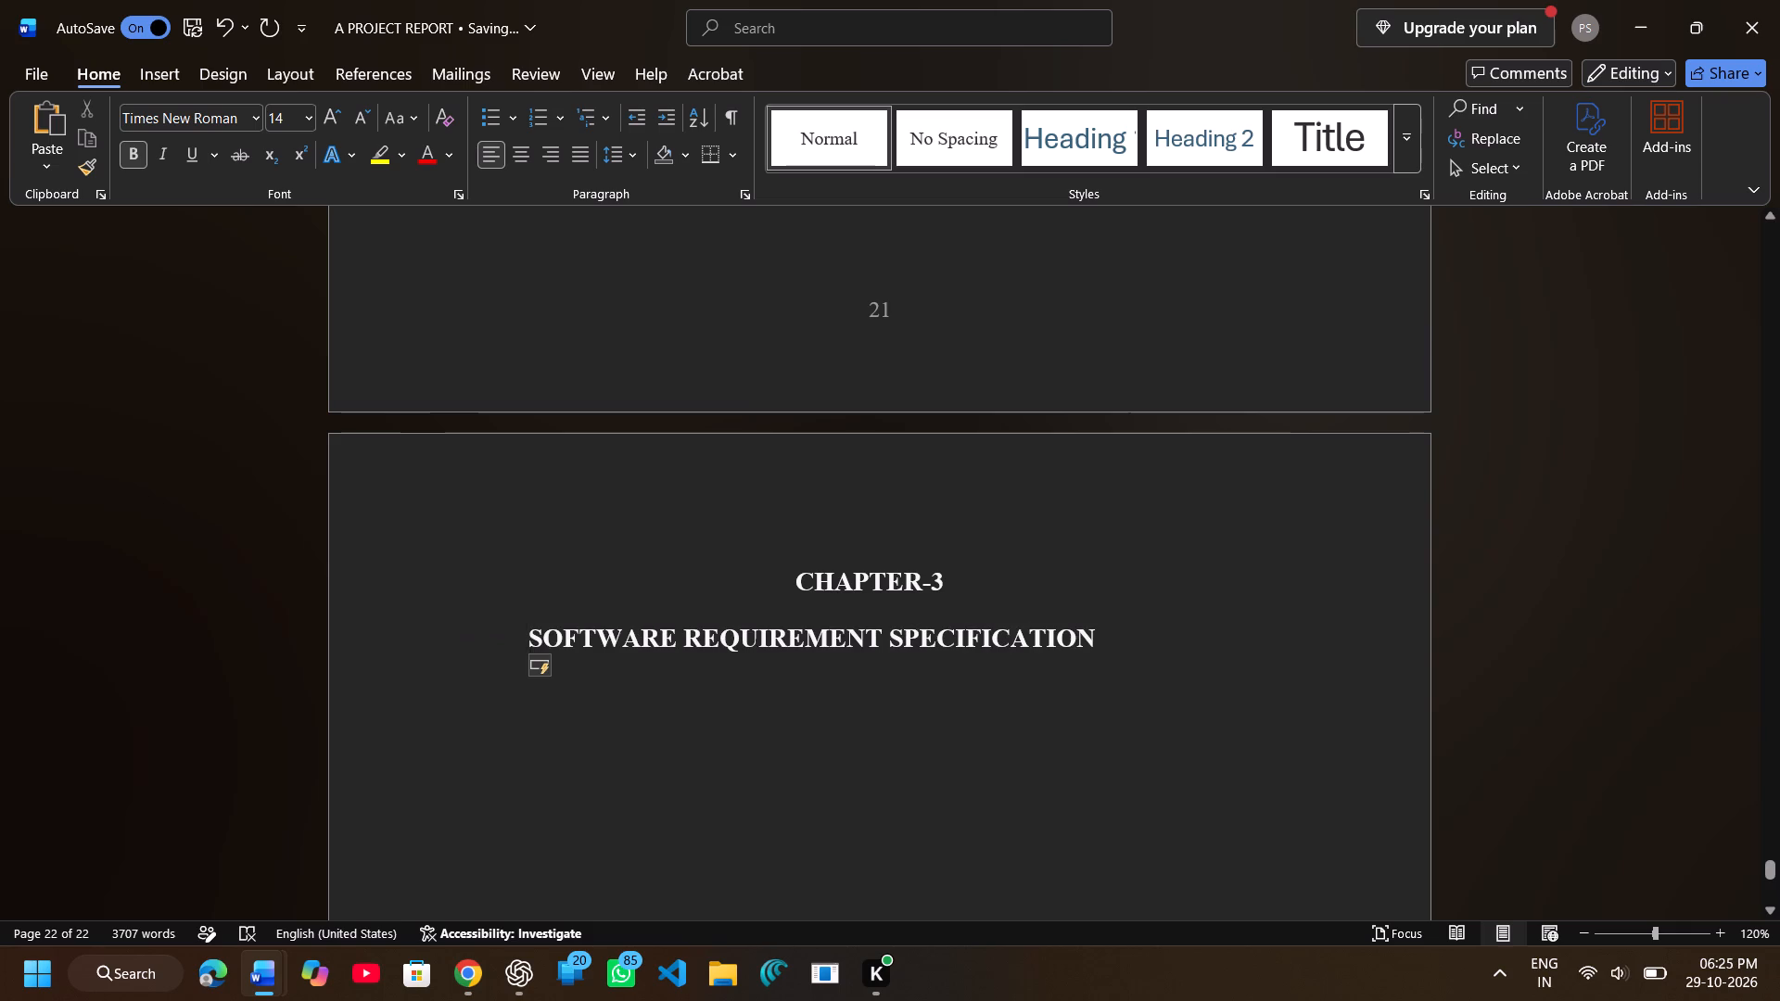
key("Tab")
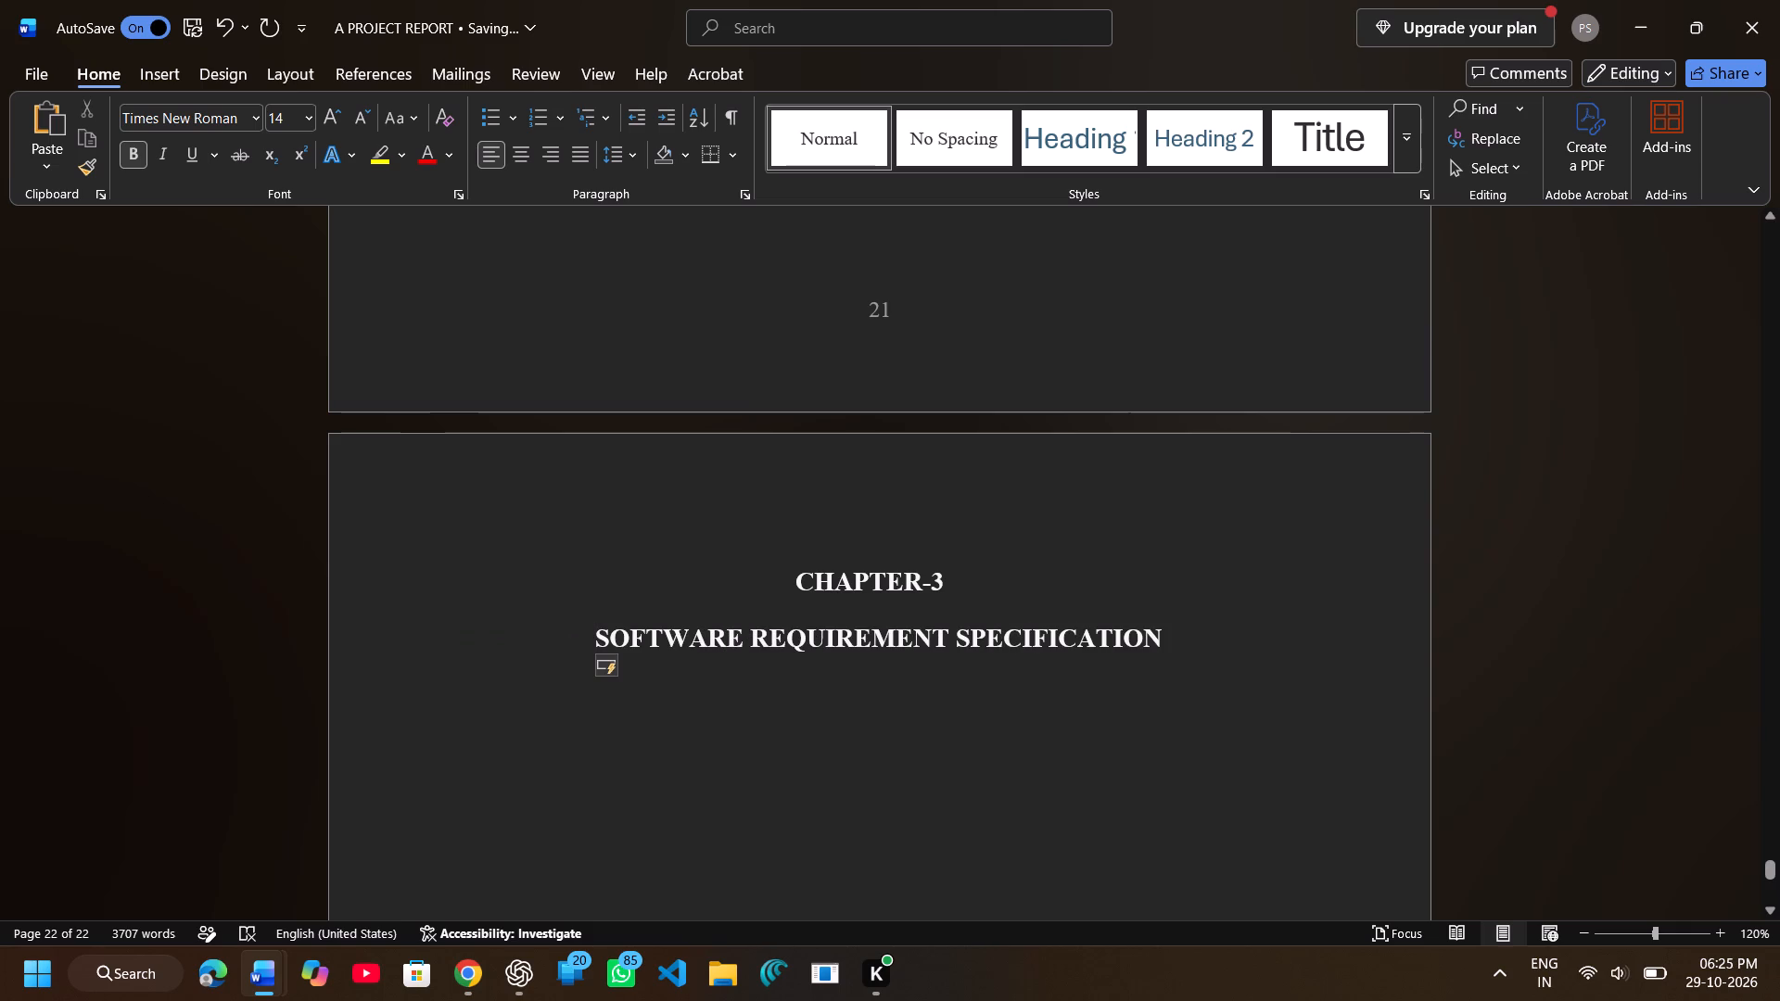
left_click(1168, 641)
key("Return")
Switch to the SRSS_PRJ1 - Copy document in Word and look over its title page.
left_click(453, 982)
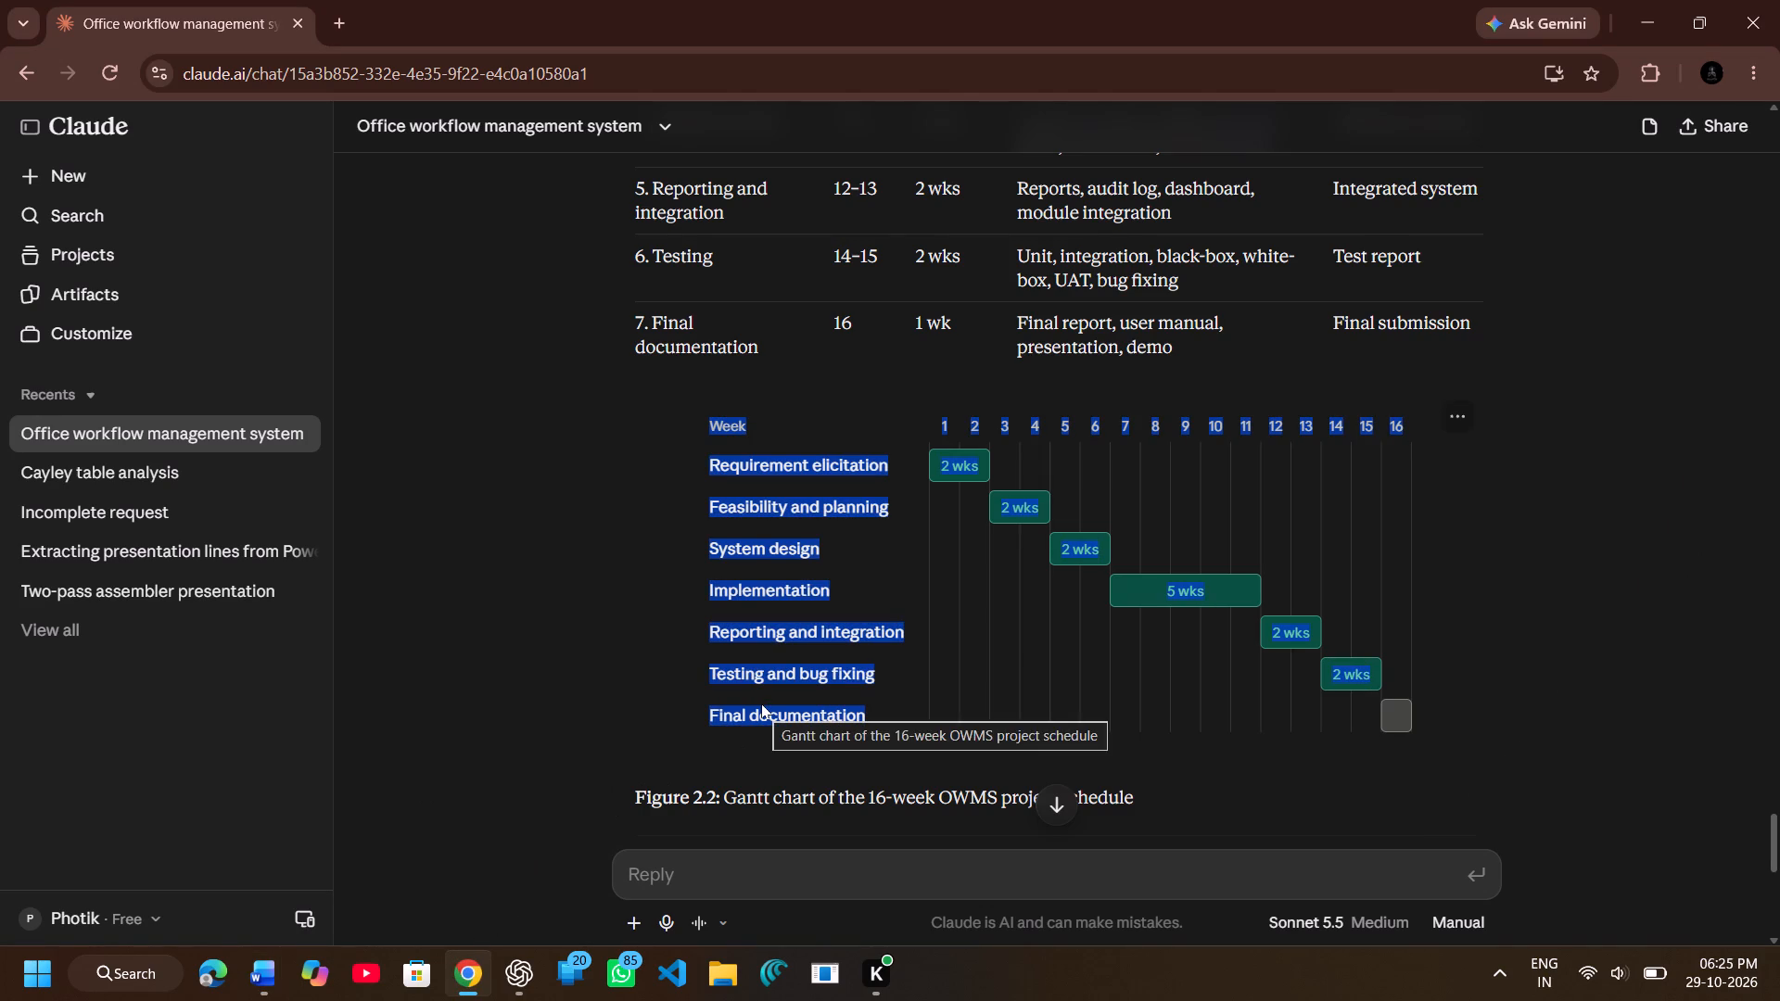
left_click(261, 994)
left_click(219, 866)
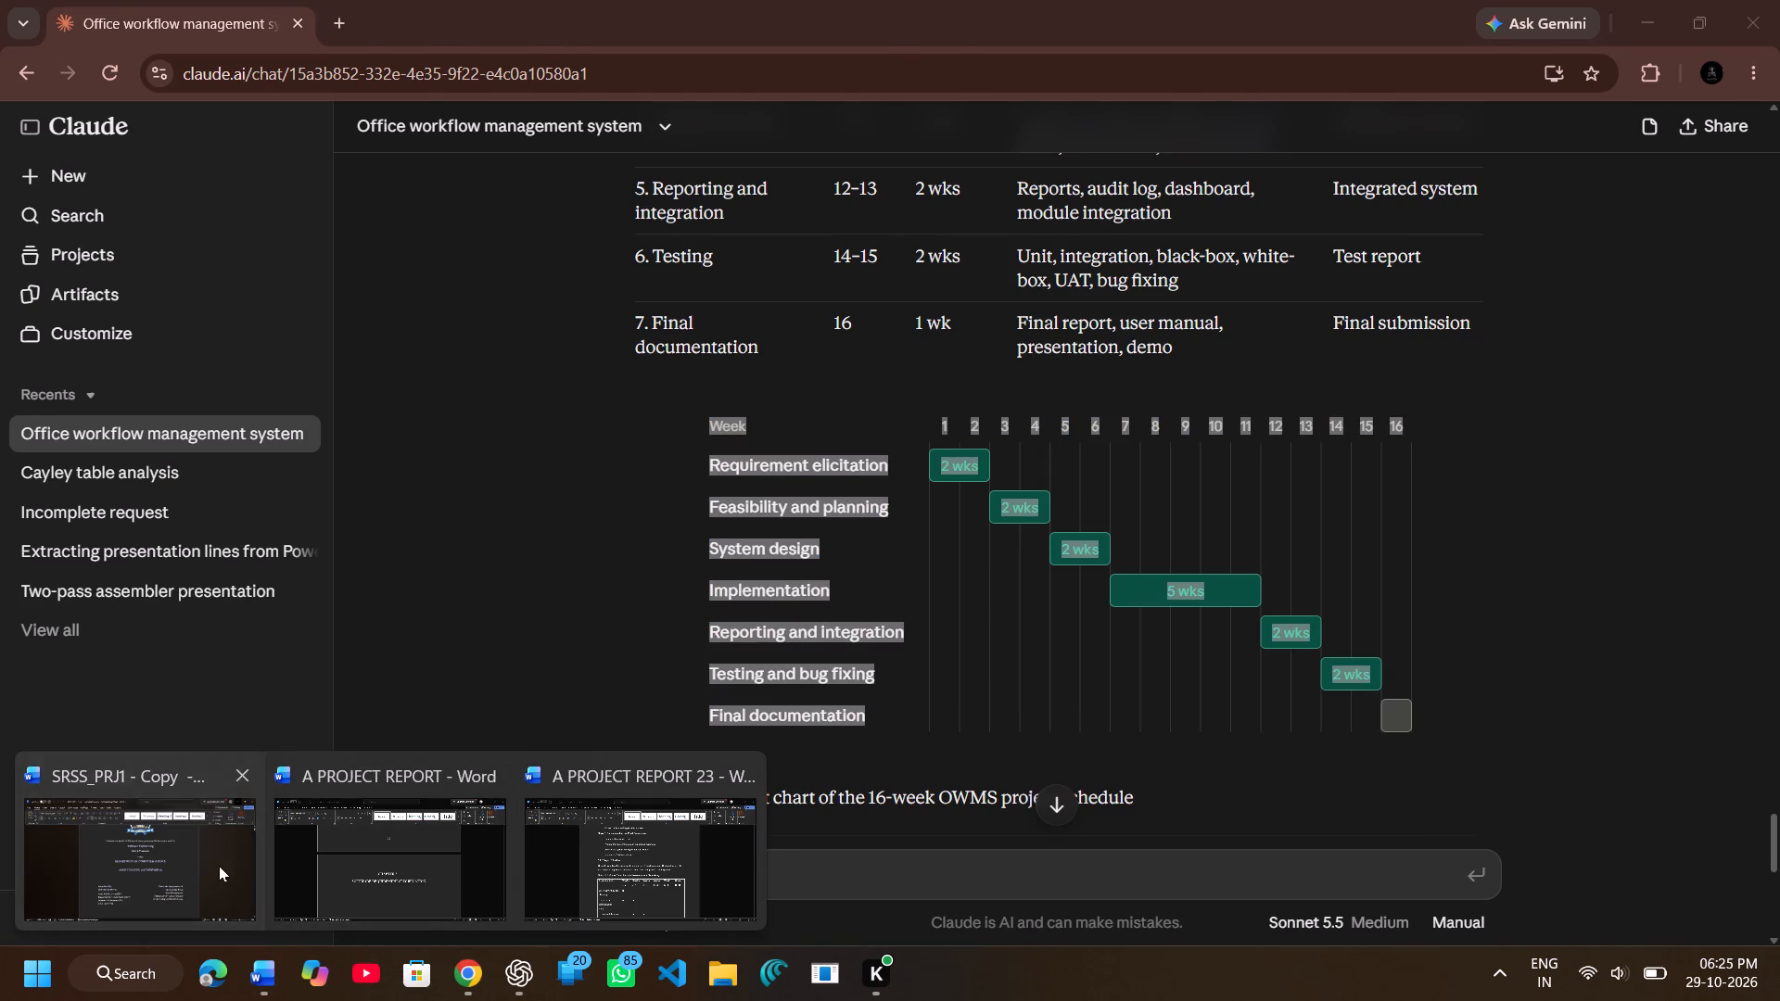
scroll(499, 779, "down", 1)
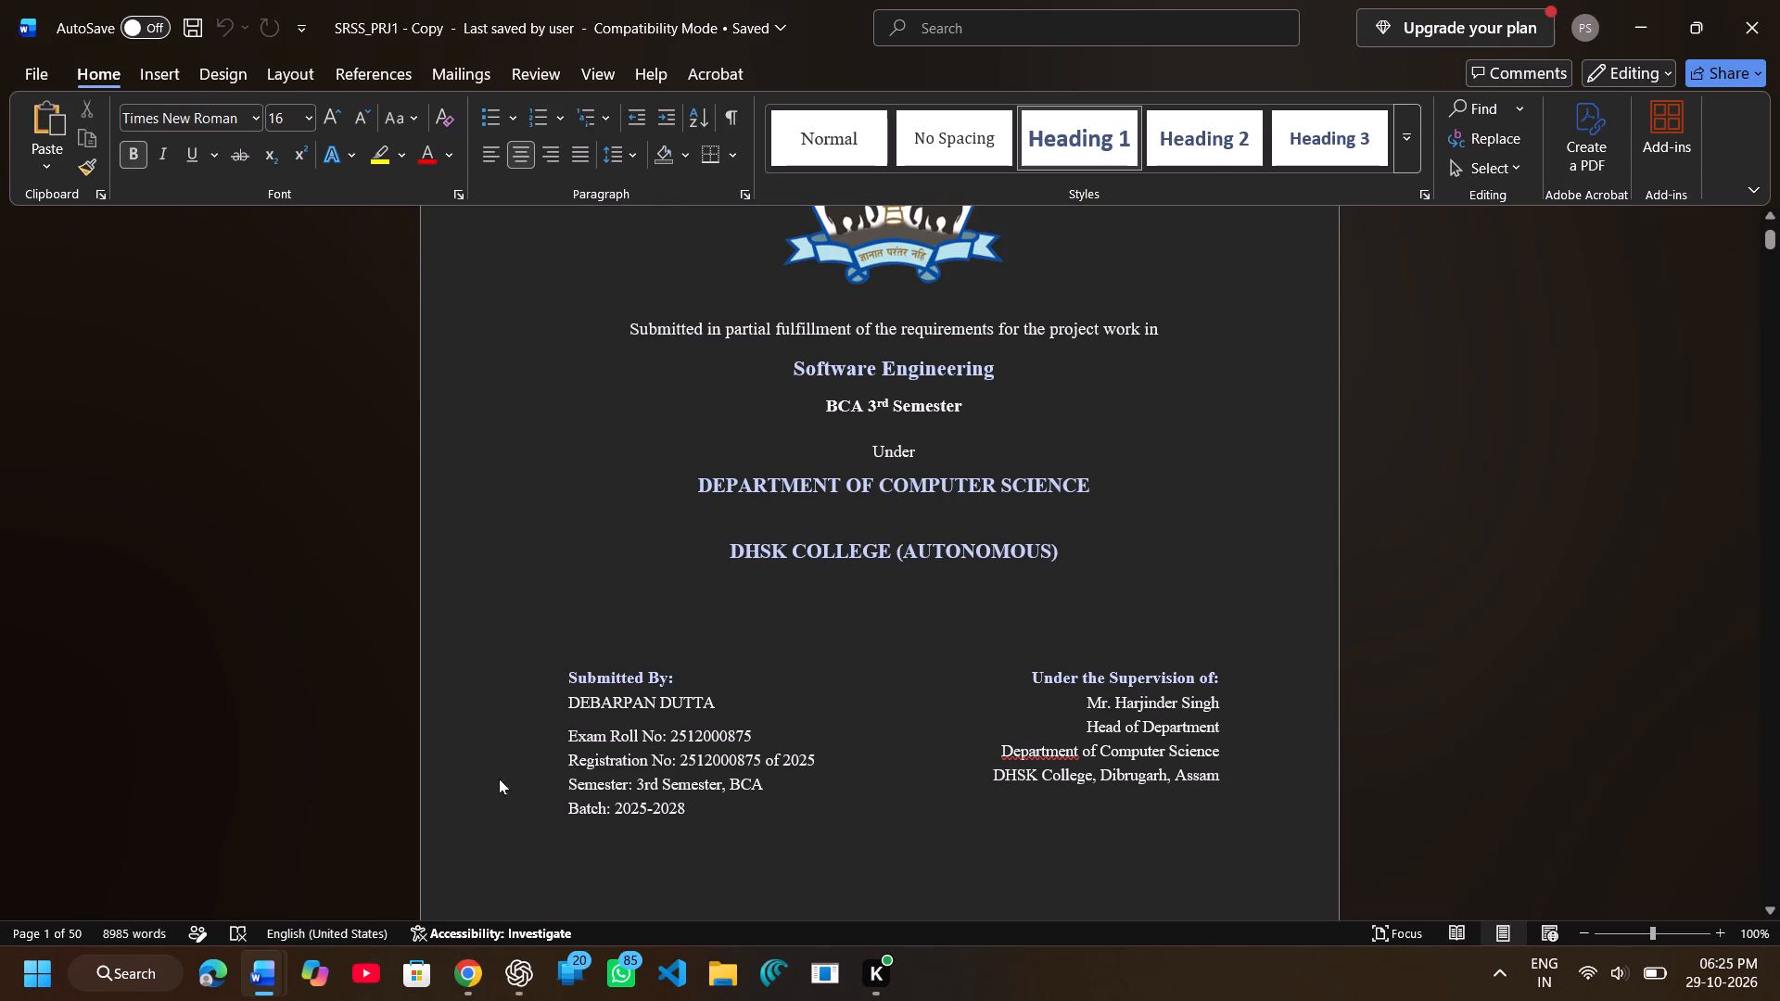
scroll(499, 779, "down", 5)
scroll(499, 779, "up", 9)
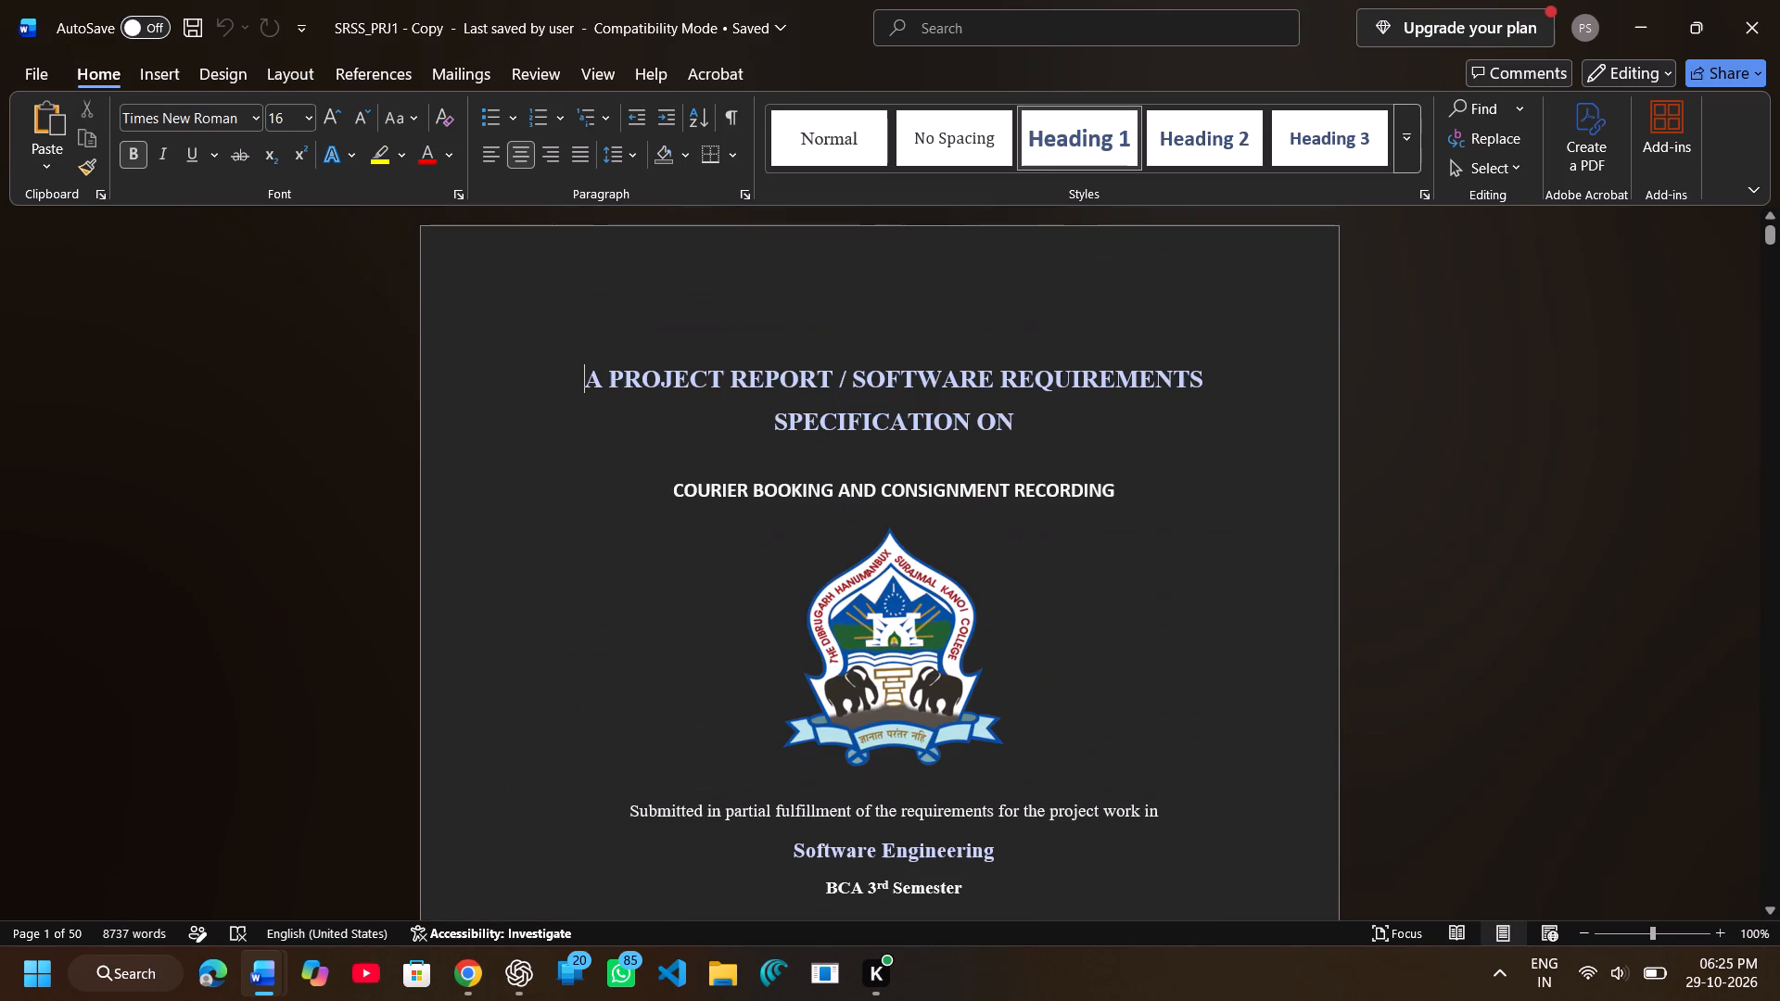
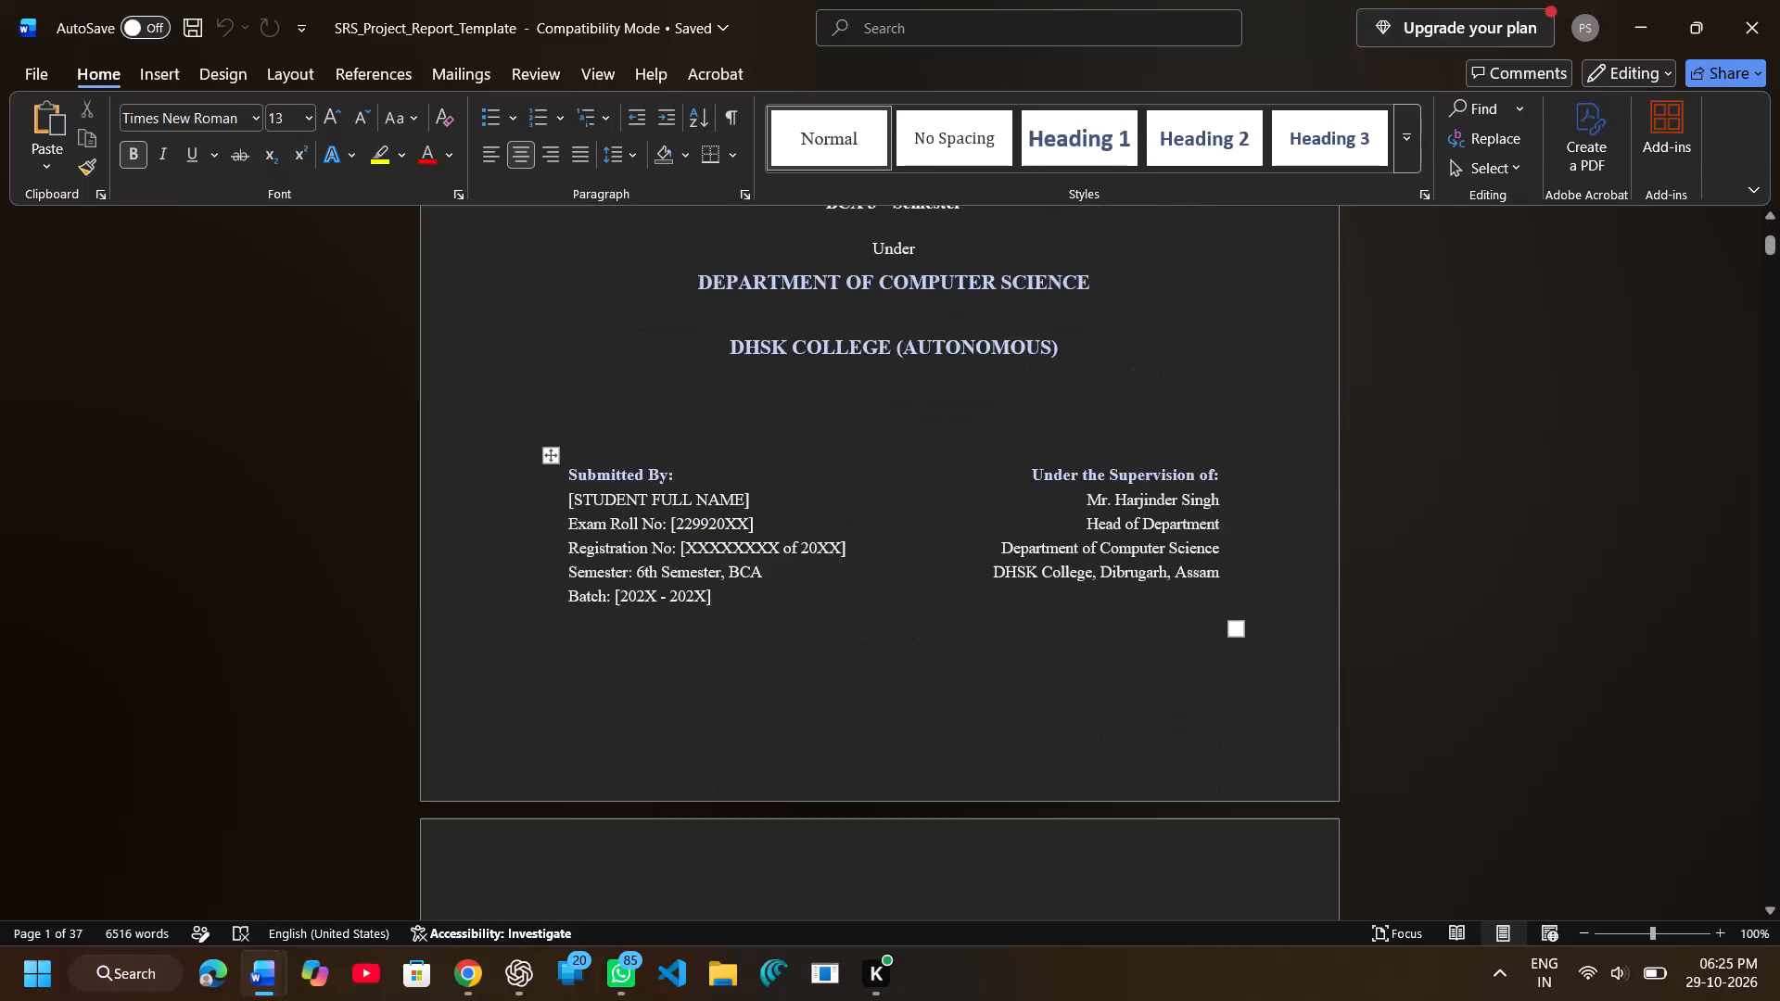
Look through the SRS_Project_Report_Template document to find the Chapter 3 student writing guidelines.
scroll(744, 820, "down", 7)
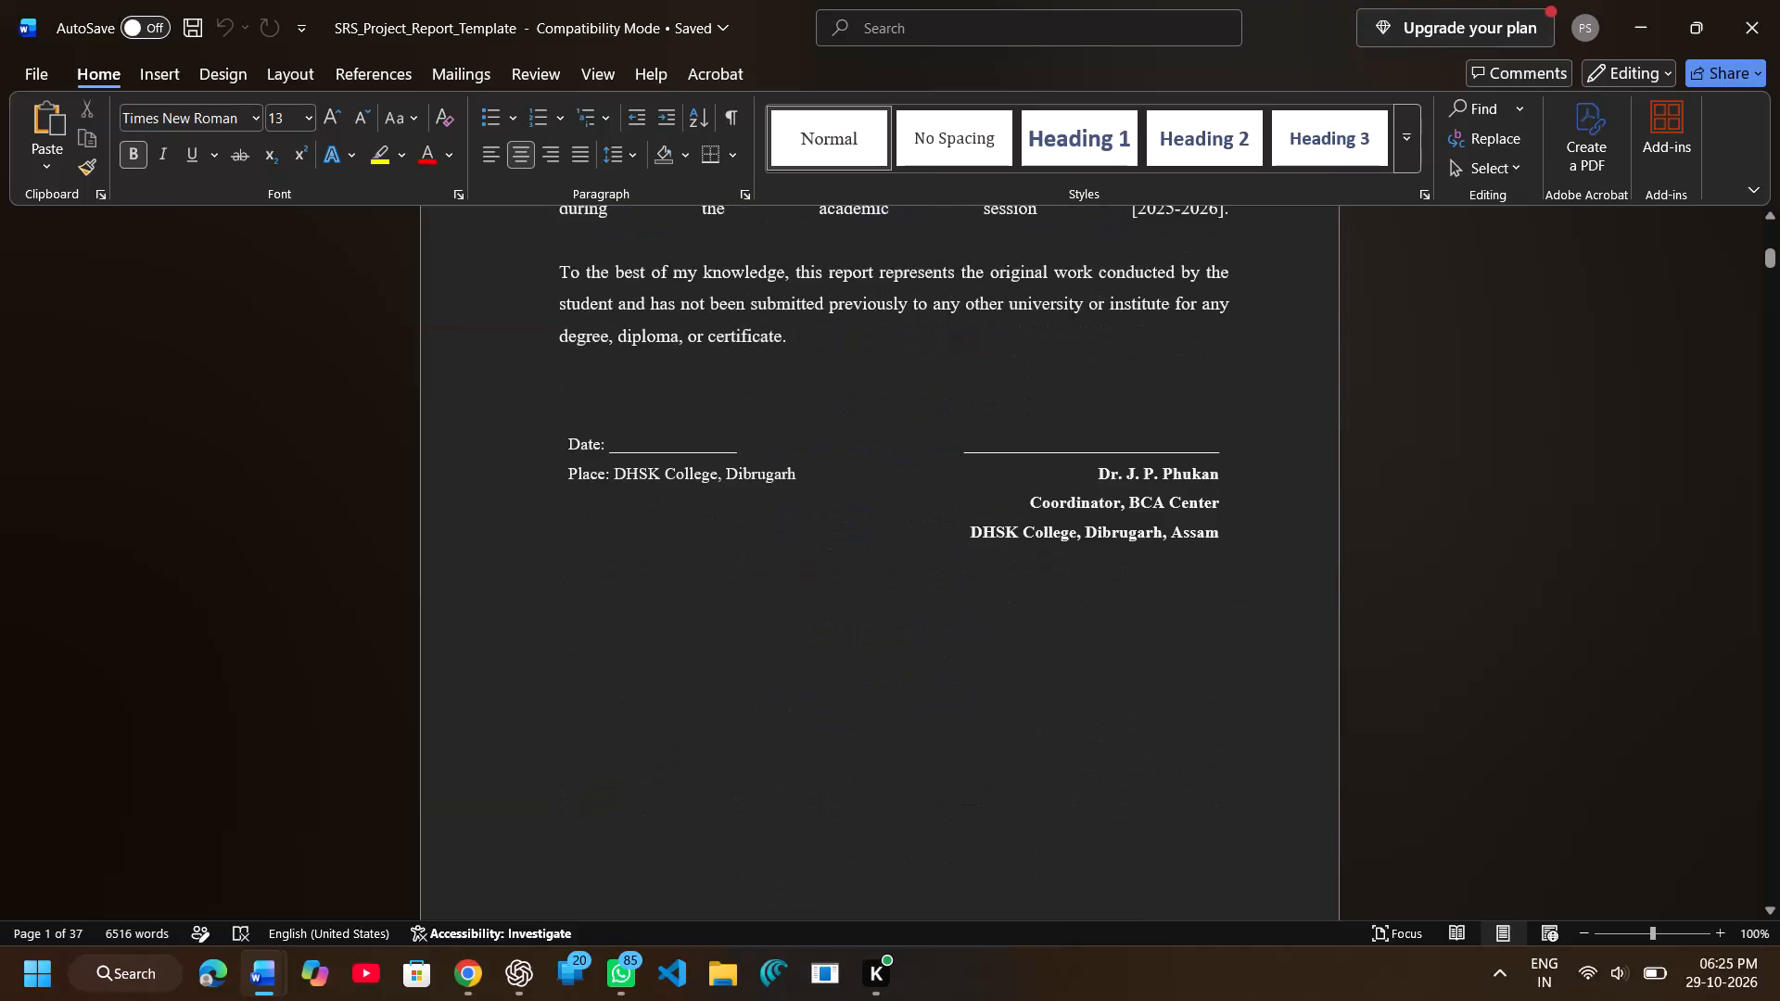
scroll(744, 820, "down", 19)
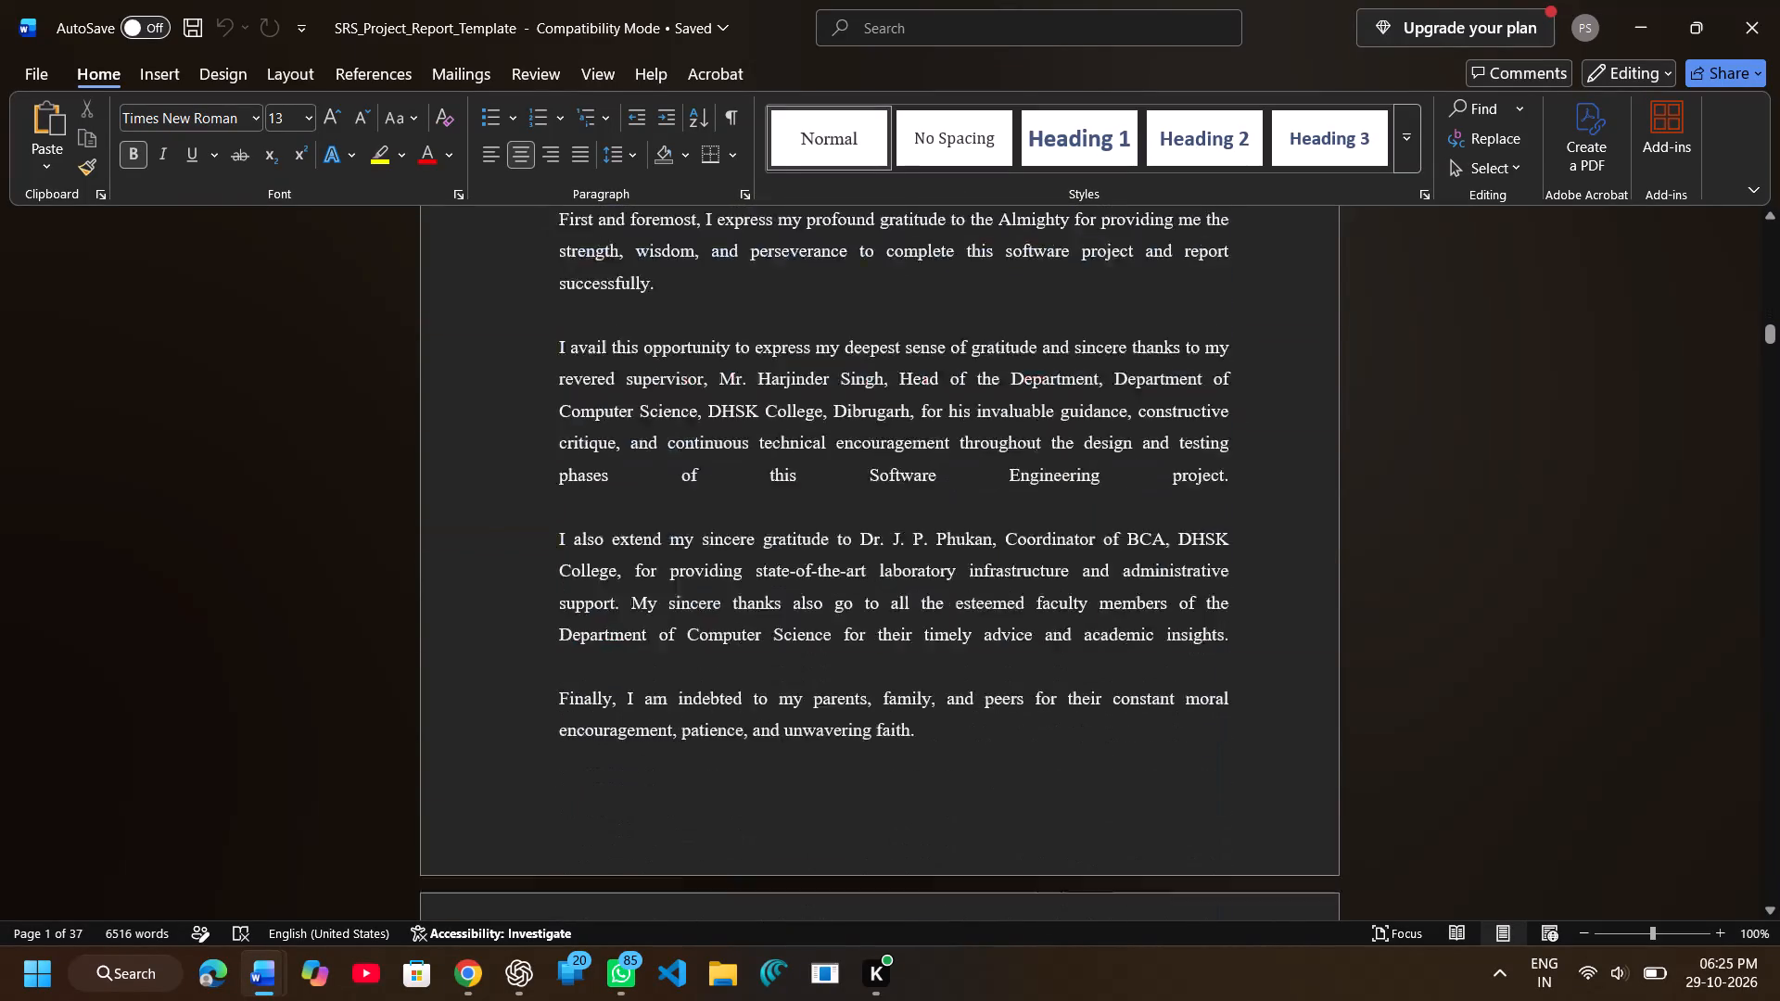
scroll(718, 786, "down", 3)
scroll(718, 786, "up", 3)
scroll(712, 488, "up", 2)
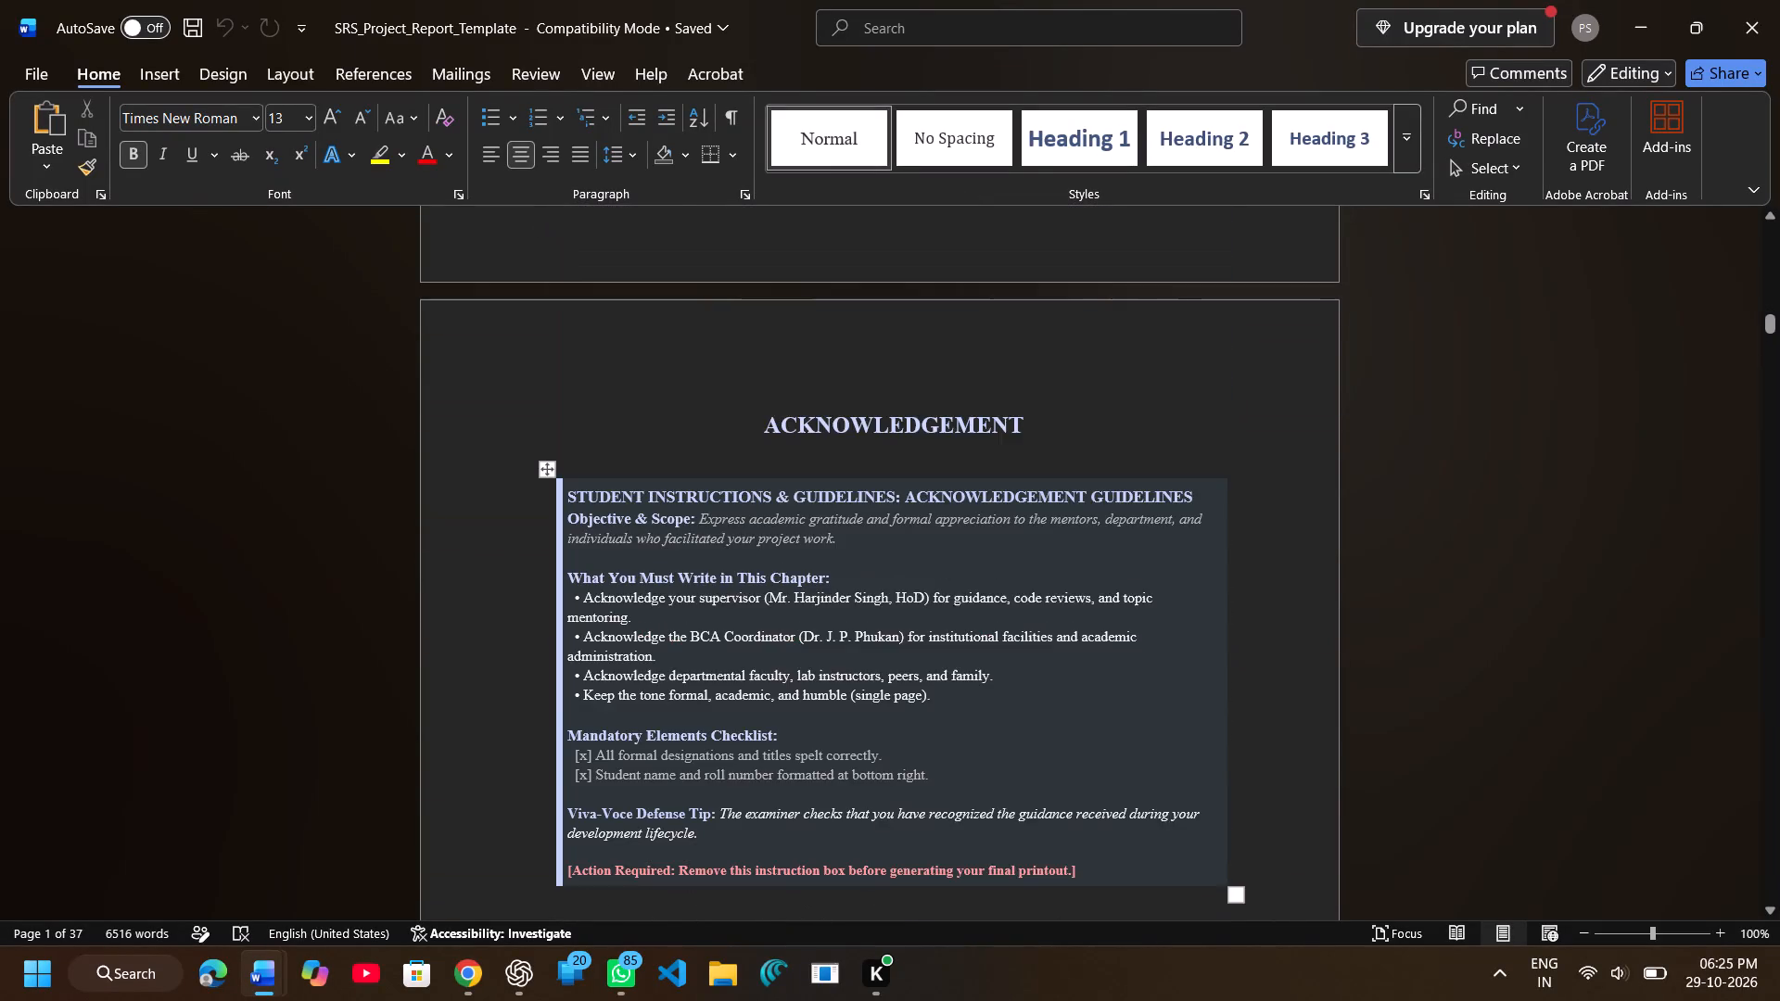
scroll(712, 487, "down", 20)
scroll(712, 487, "down", 20)
scroll(712, 487, "down", 2)
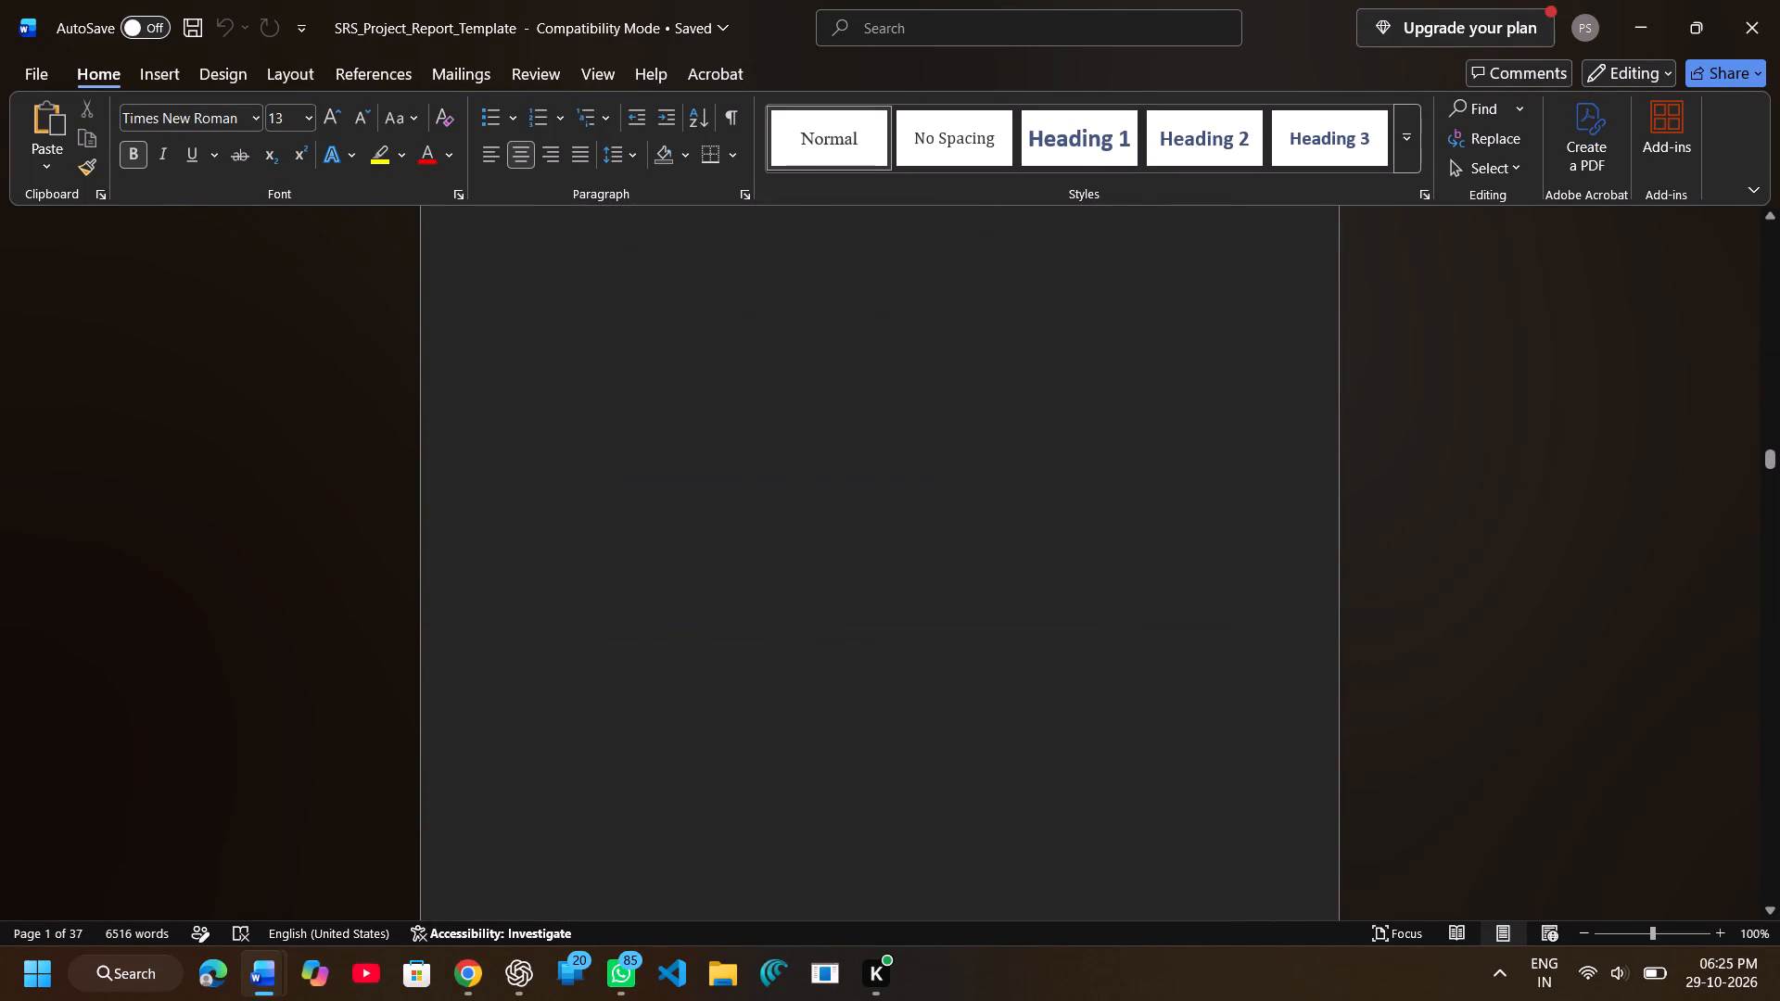
scroll(703, 466, "down", 20)
scroll(703, 466, "down", 16)
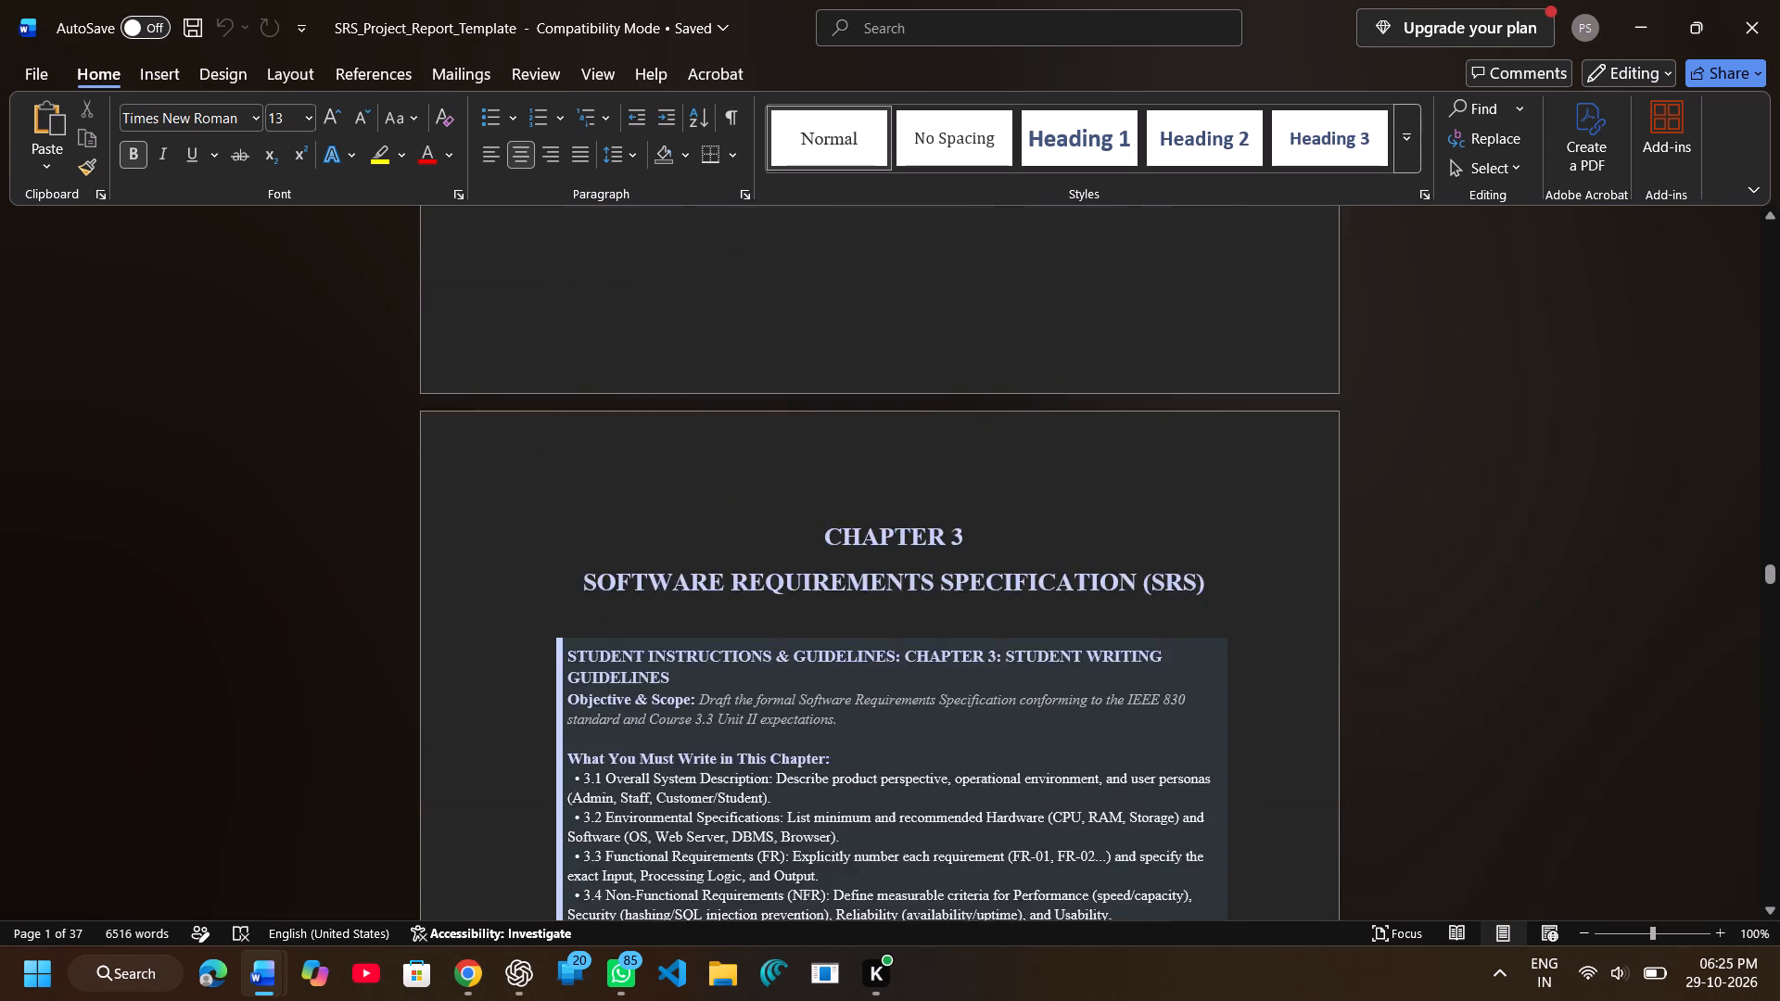
scroll(703, 462, "down", 20)
scroll(703, 462, "down", 10)
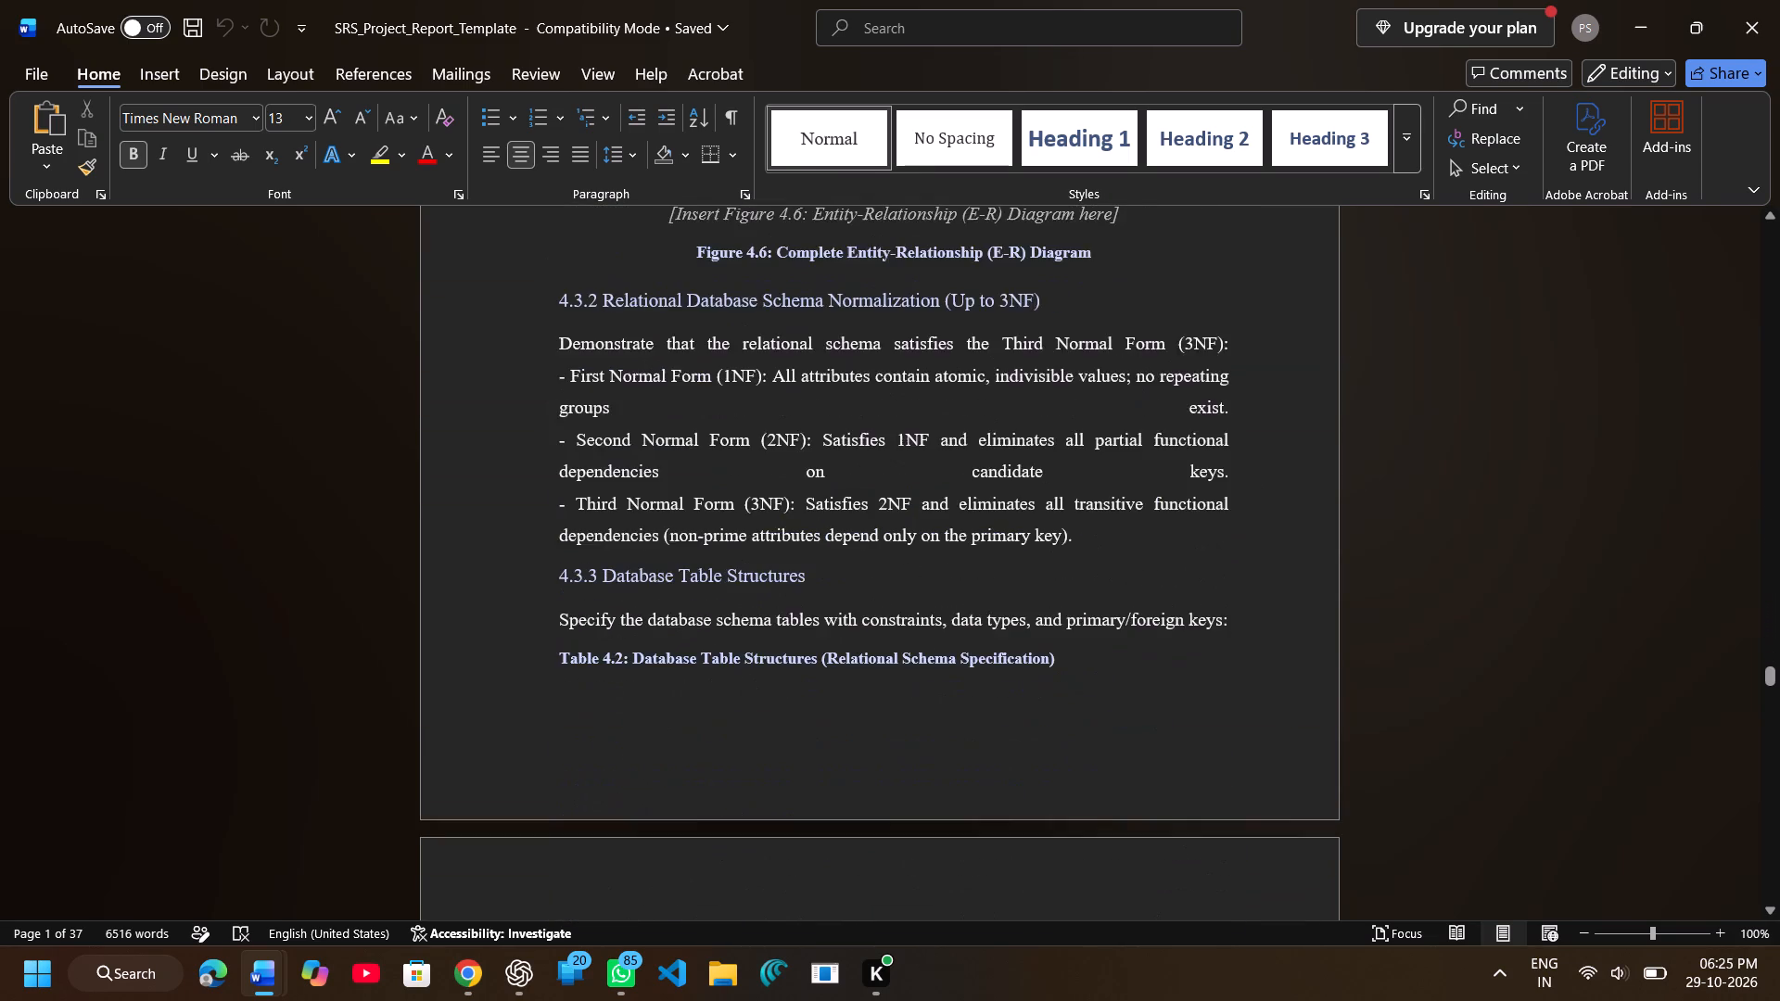
scroll(703, 460, "down", 2)
scroll(703, 459, "up", 13)
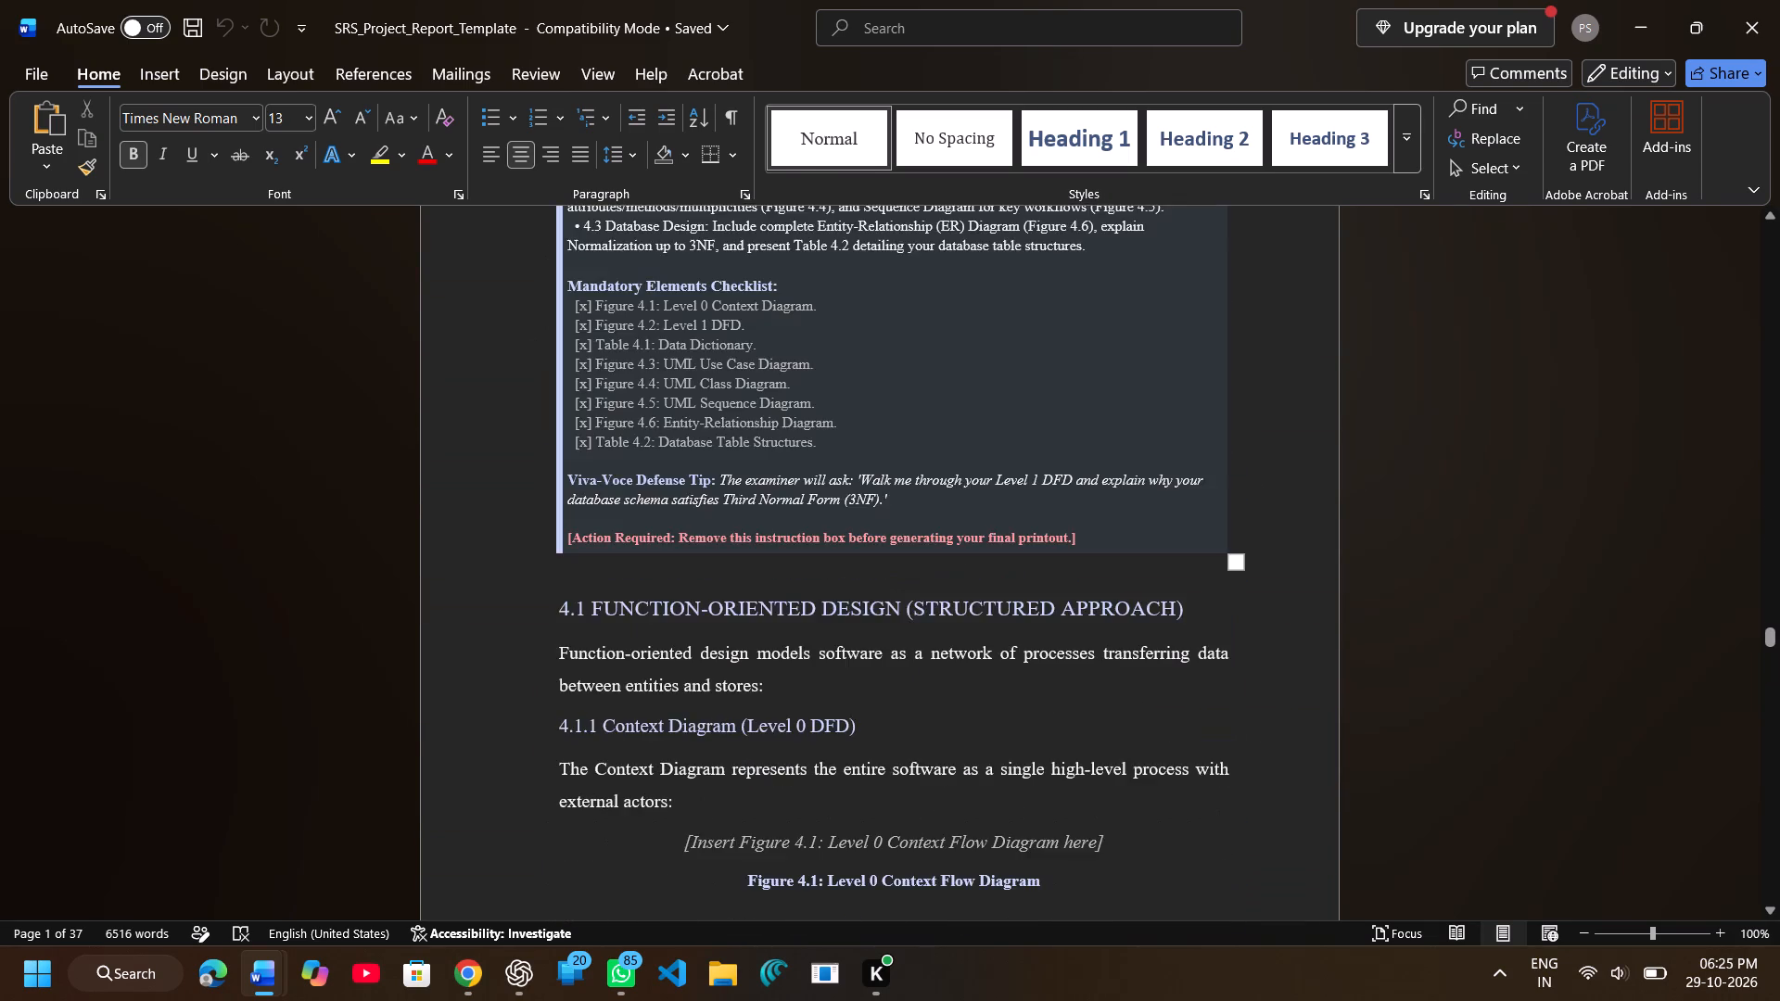
scroll(703, 458, "up", 17)
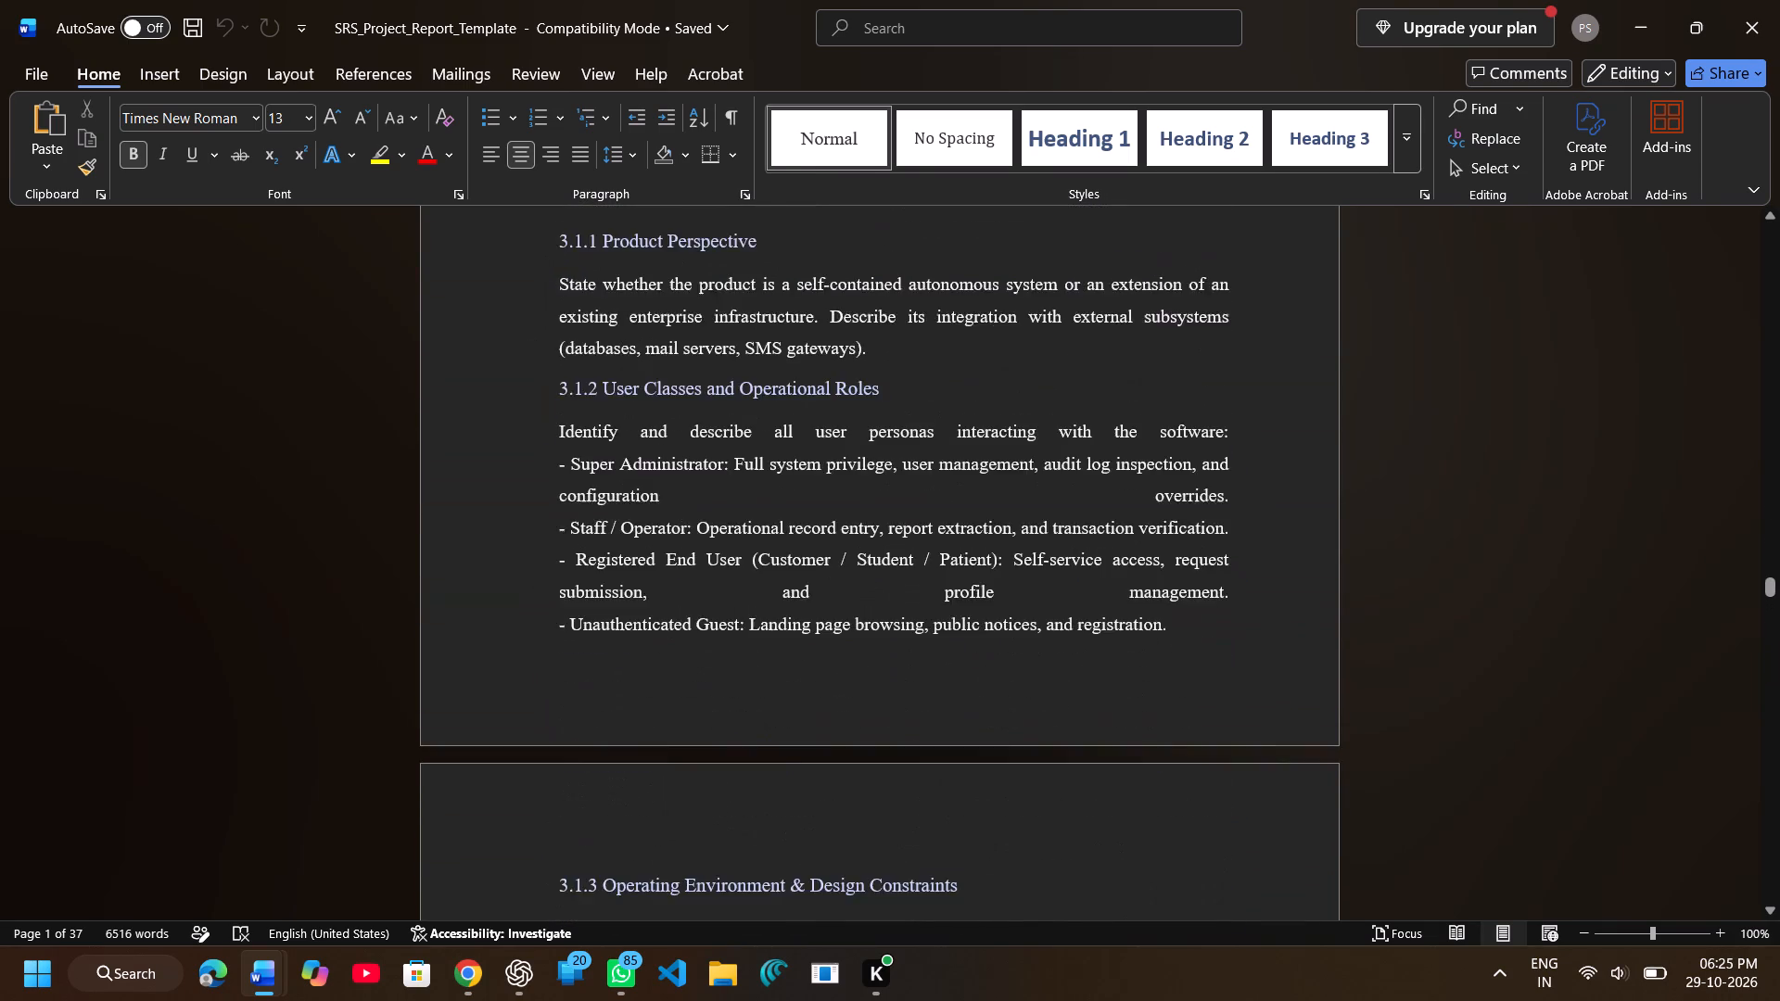
scroll(703, 449, "up", 4)
scroll(703, 449, "down", 1)
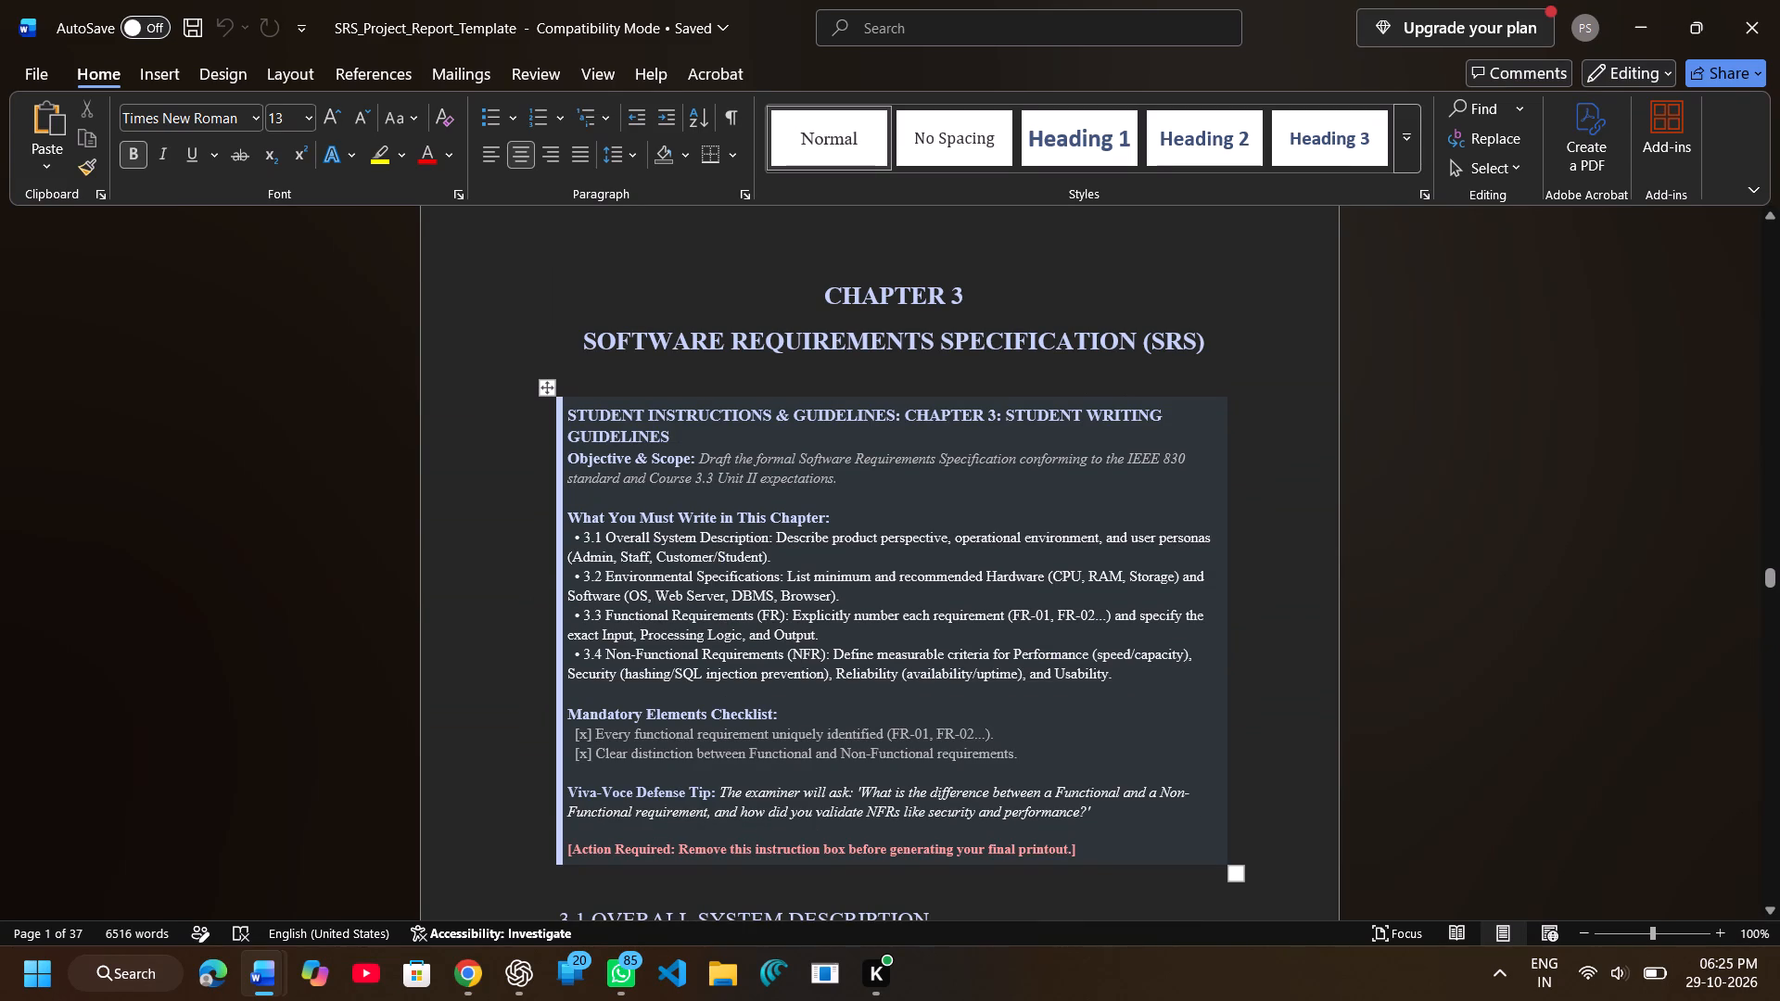
Copy the Chapter 3 guidelines from the STUDENT INSTRUCTIONS heading through the Mandatory Elements Checklist, leaving out the Viva-Voce Defense Tip.
left_click_drag(569, 414, 1112, 810)
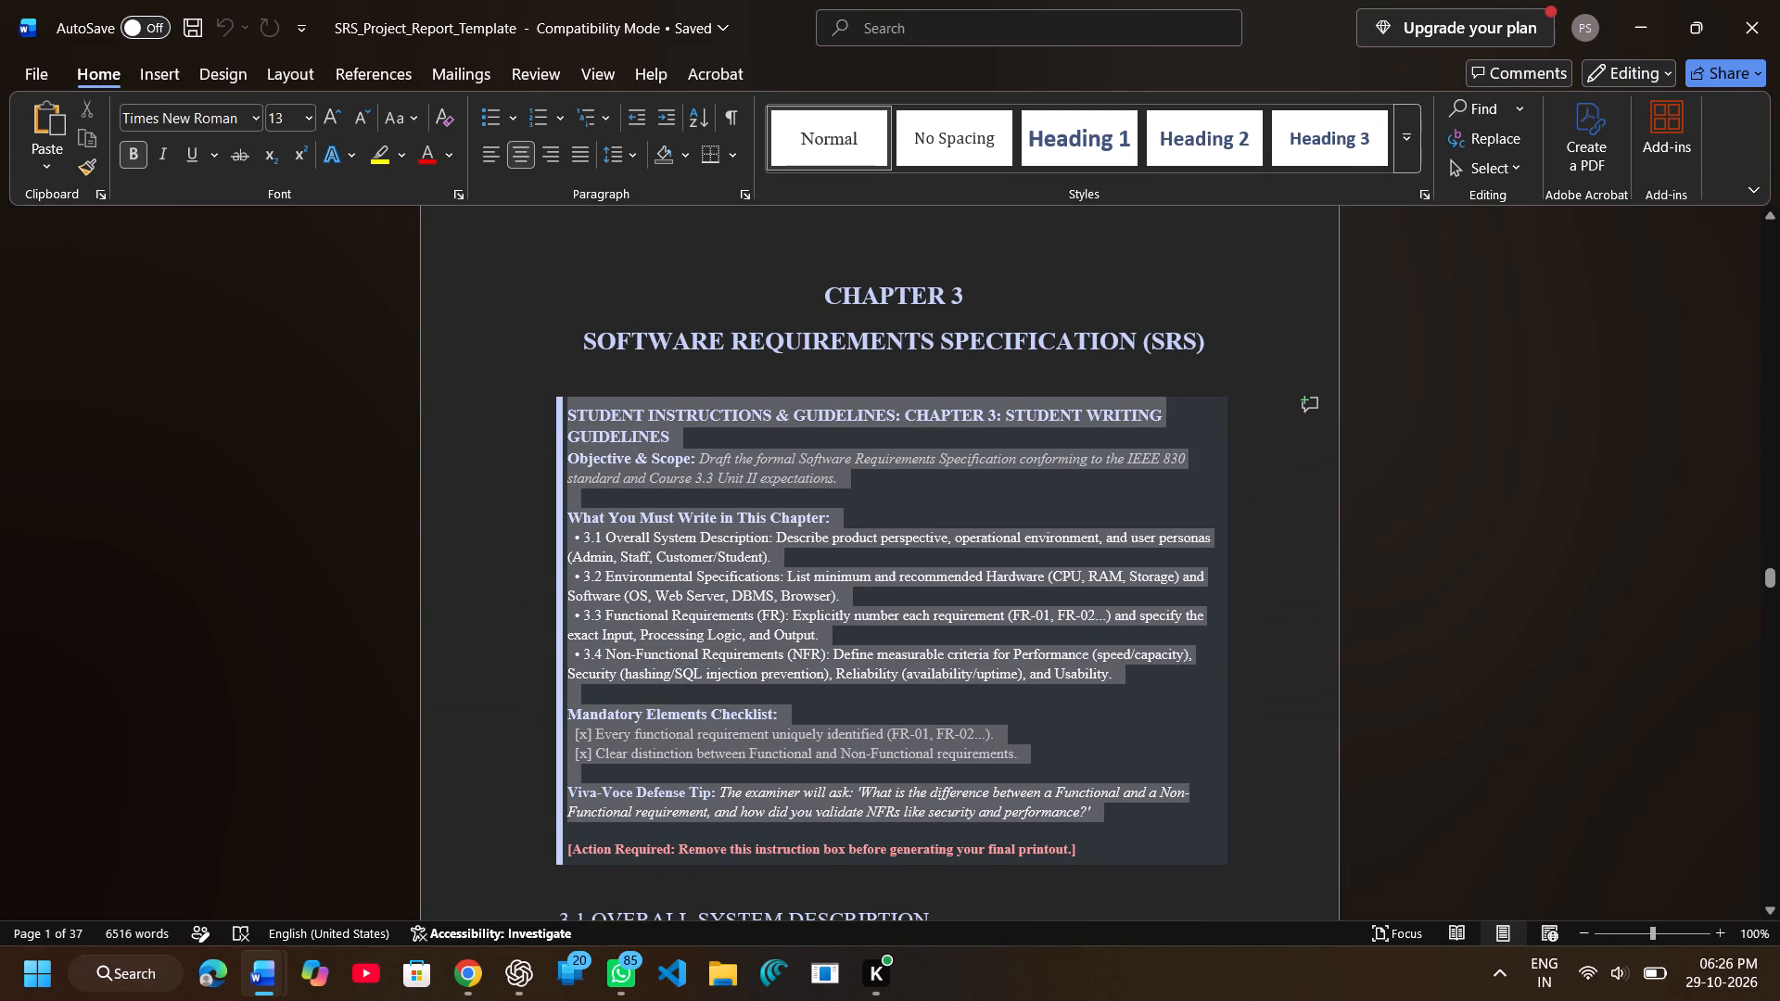
left_click_drag(1112, 810, 1112, 766)
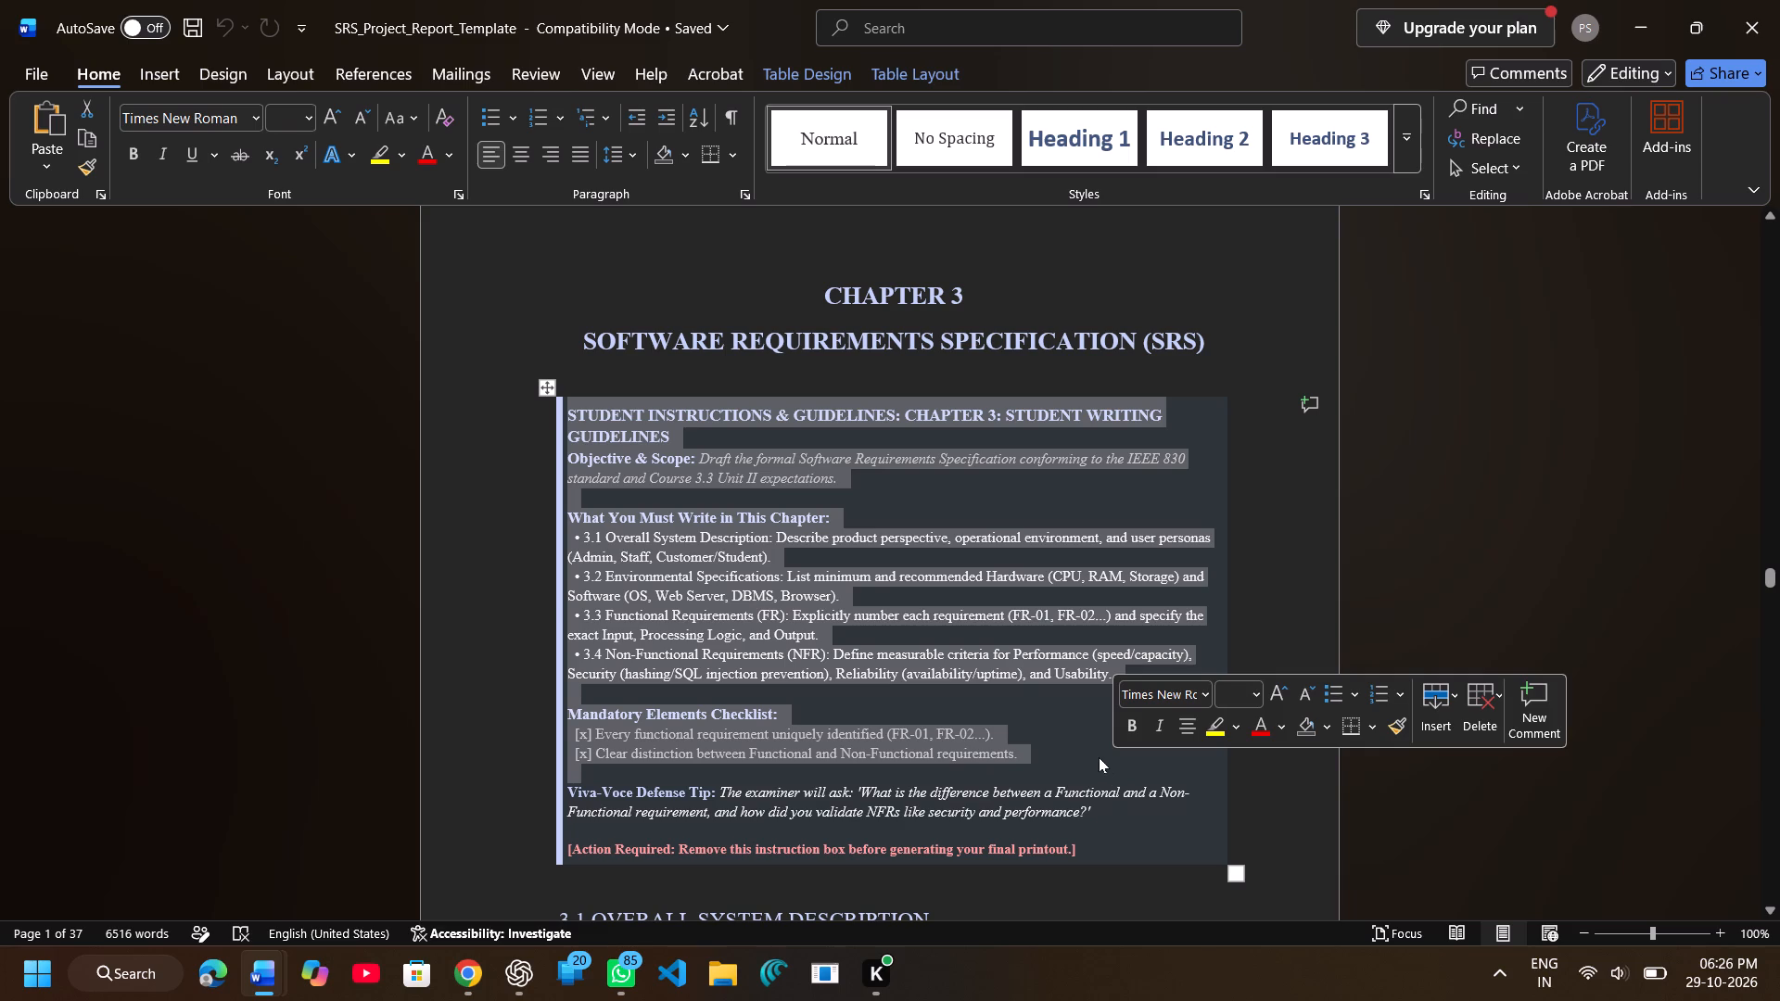
key("ctrl+c")
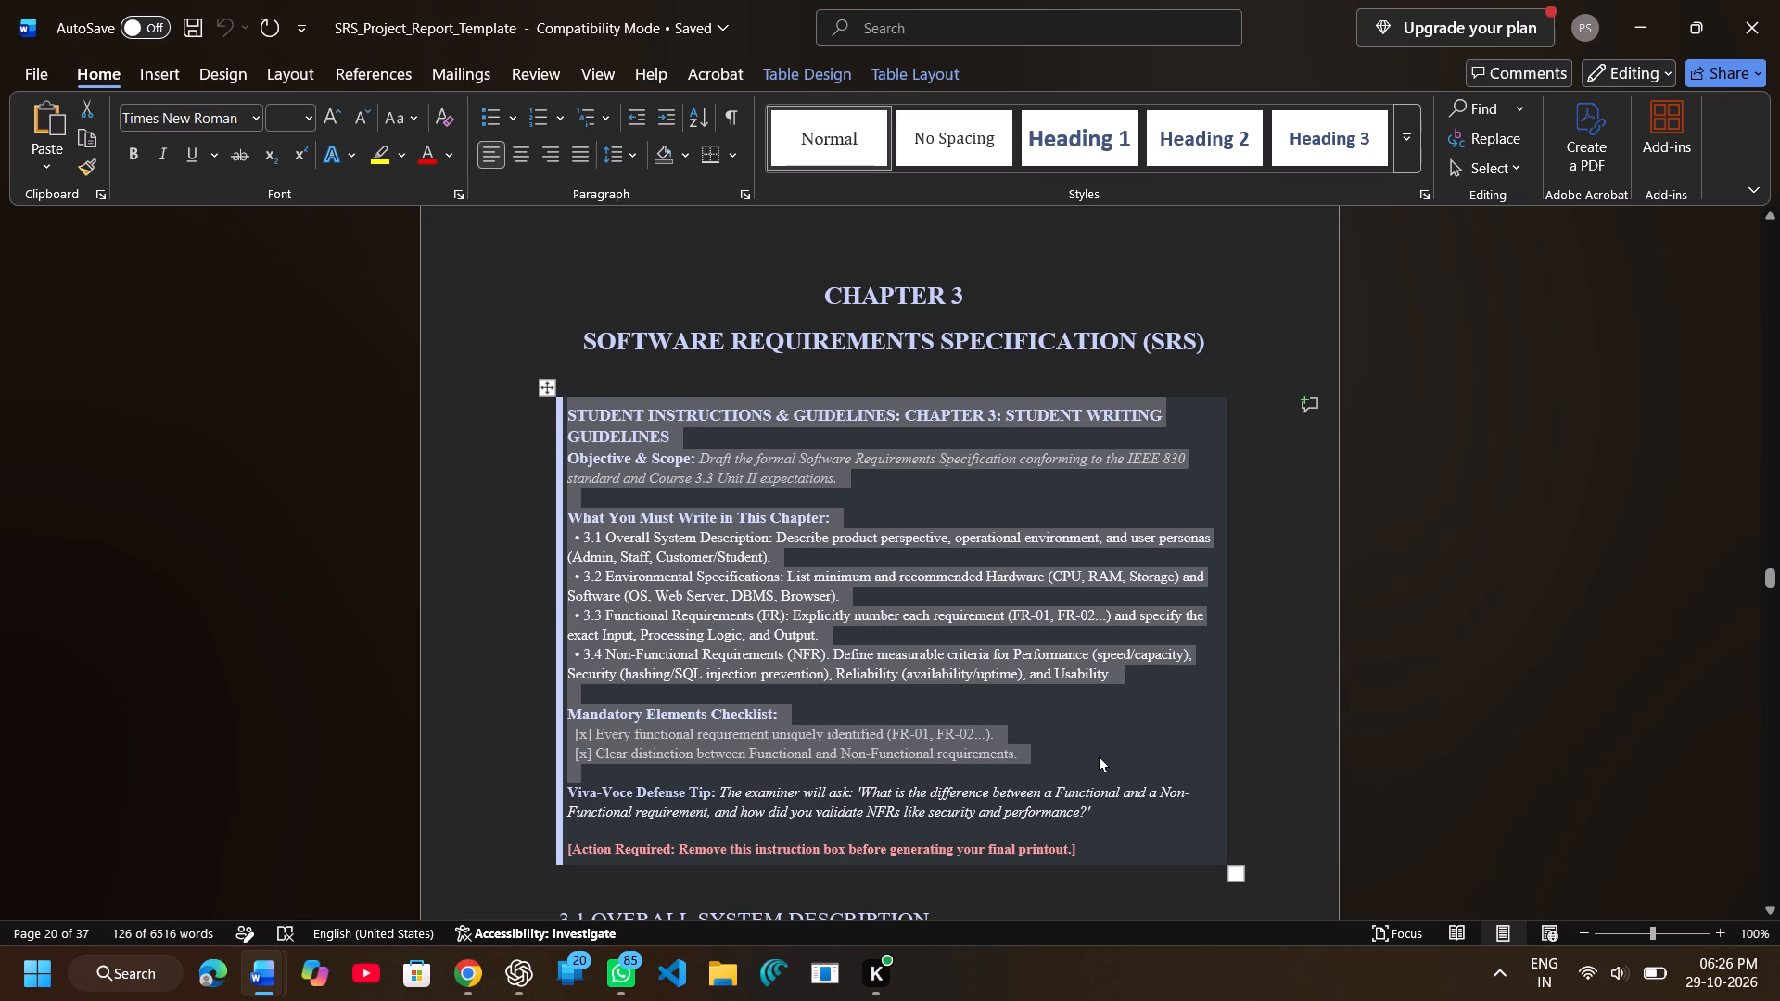
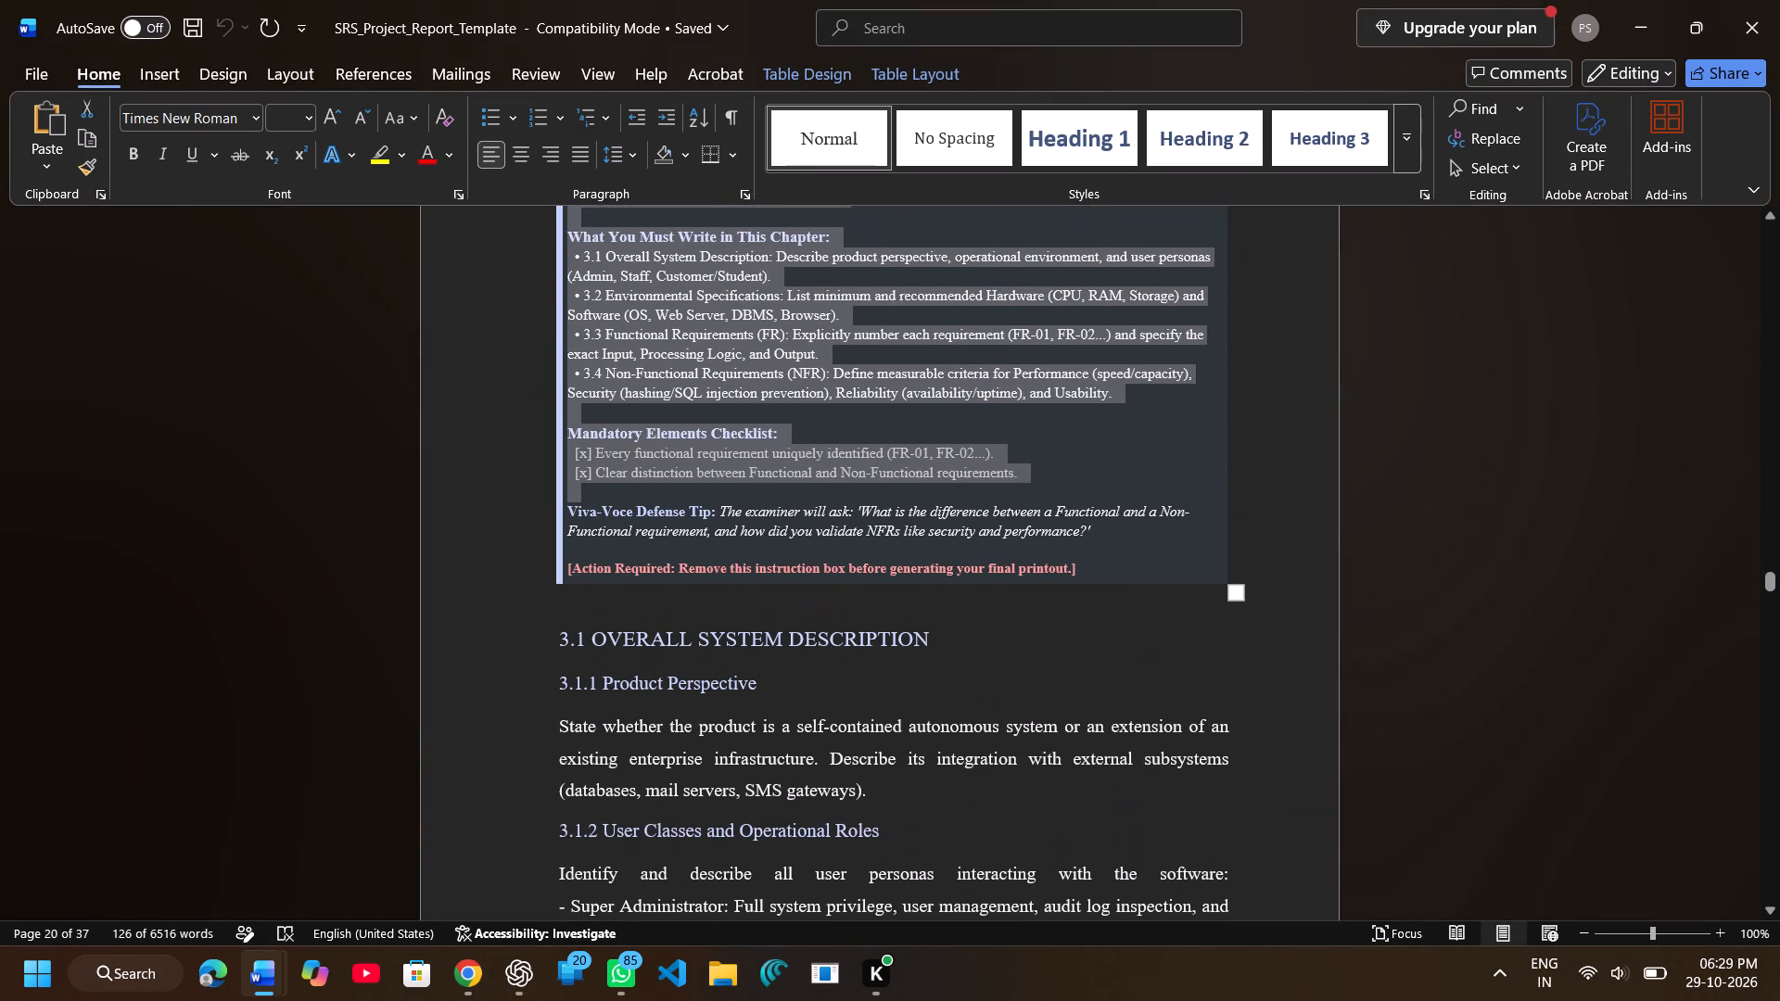
scroll(801, 881, "right", 1)
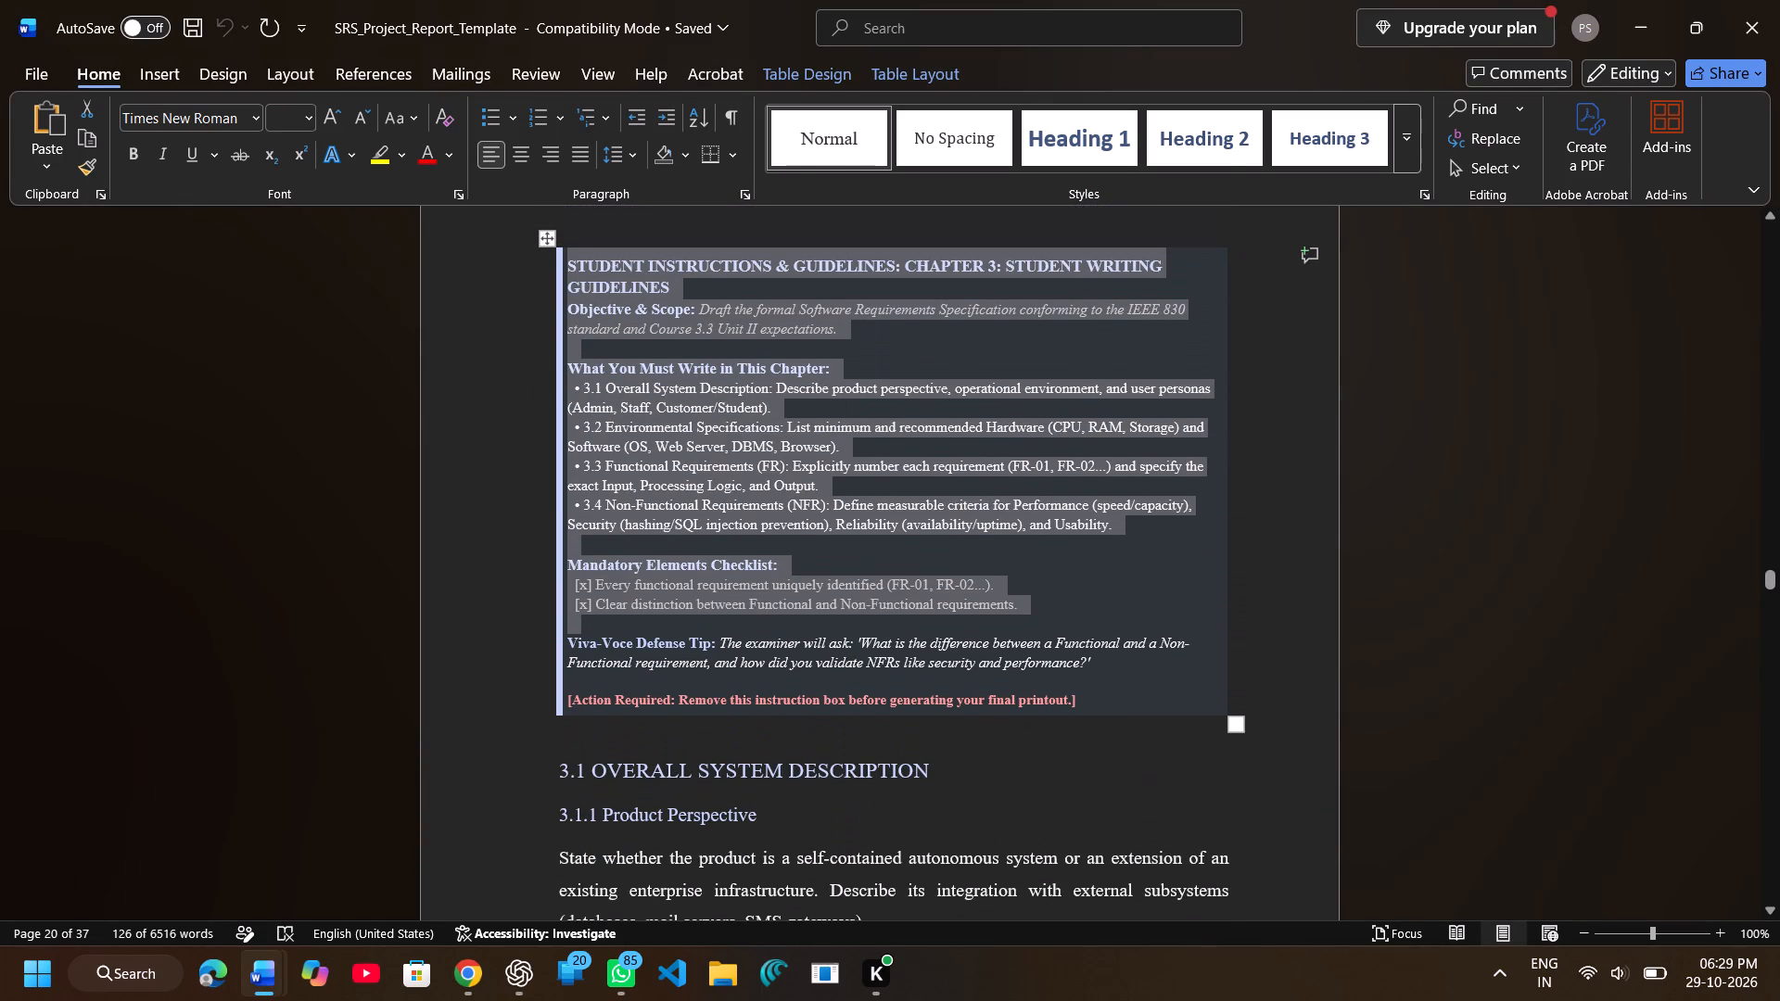
scroll(801, 881, "right", 2)
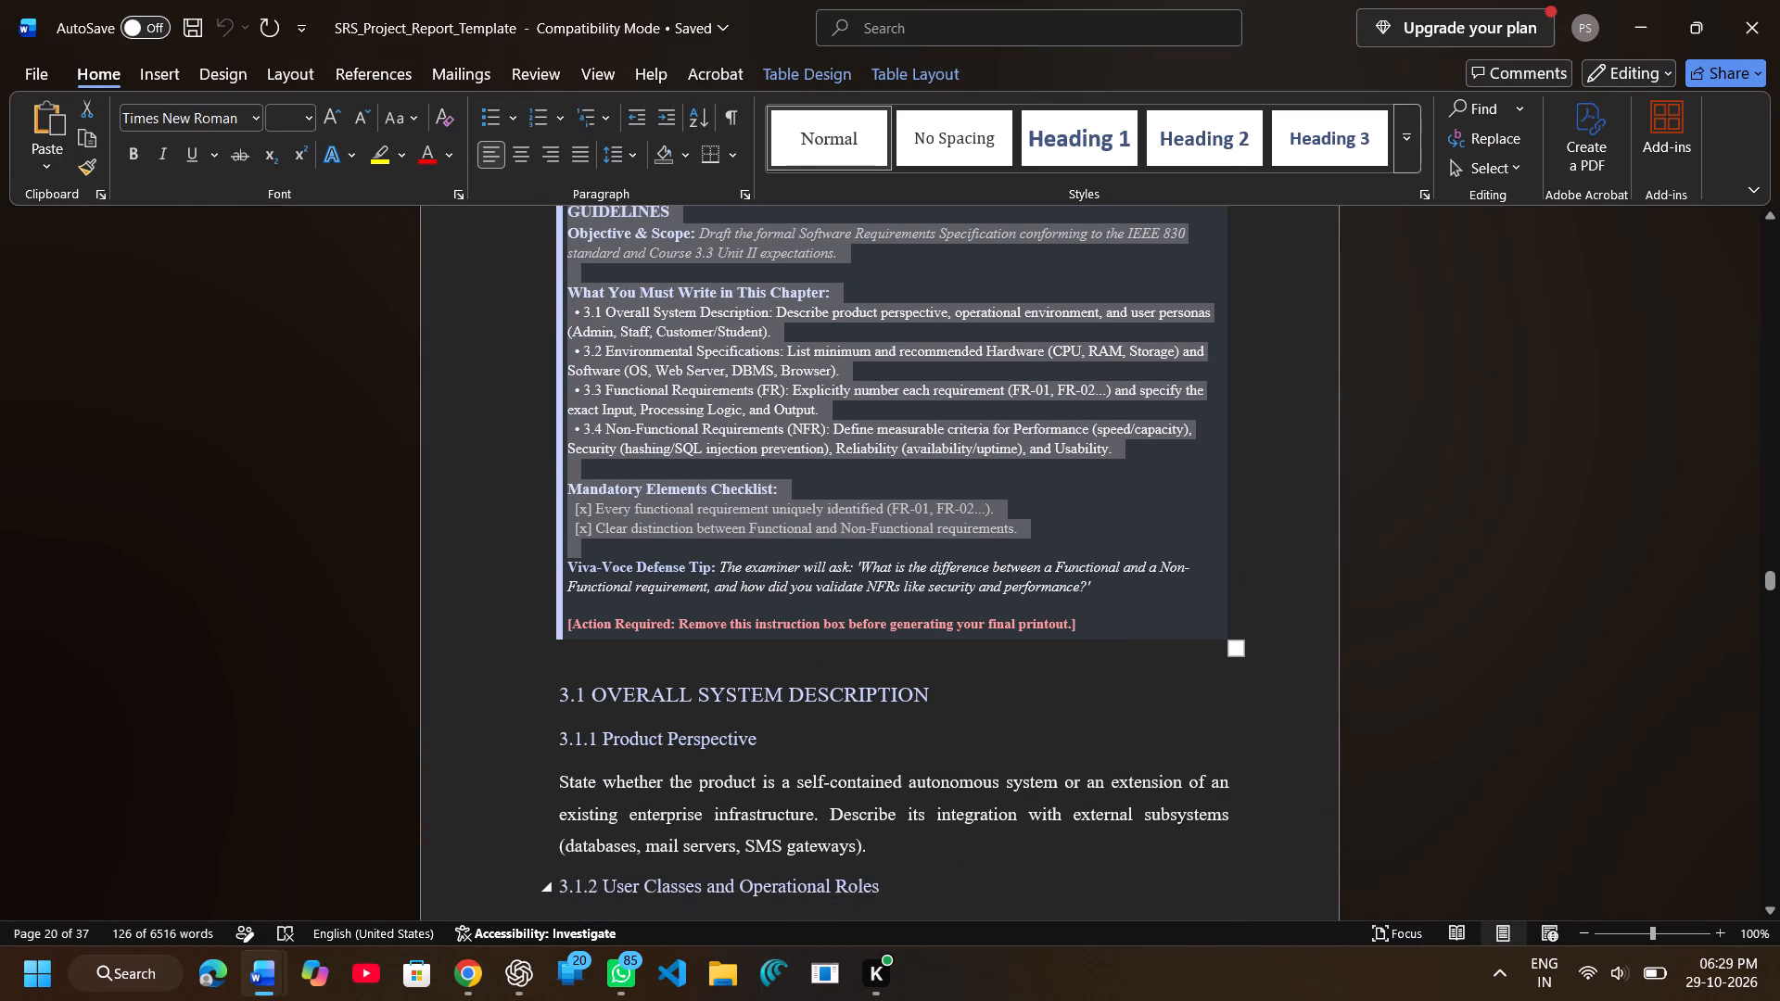
scroll(801, 881, "right", 1)
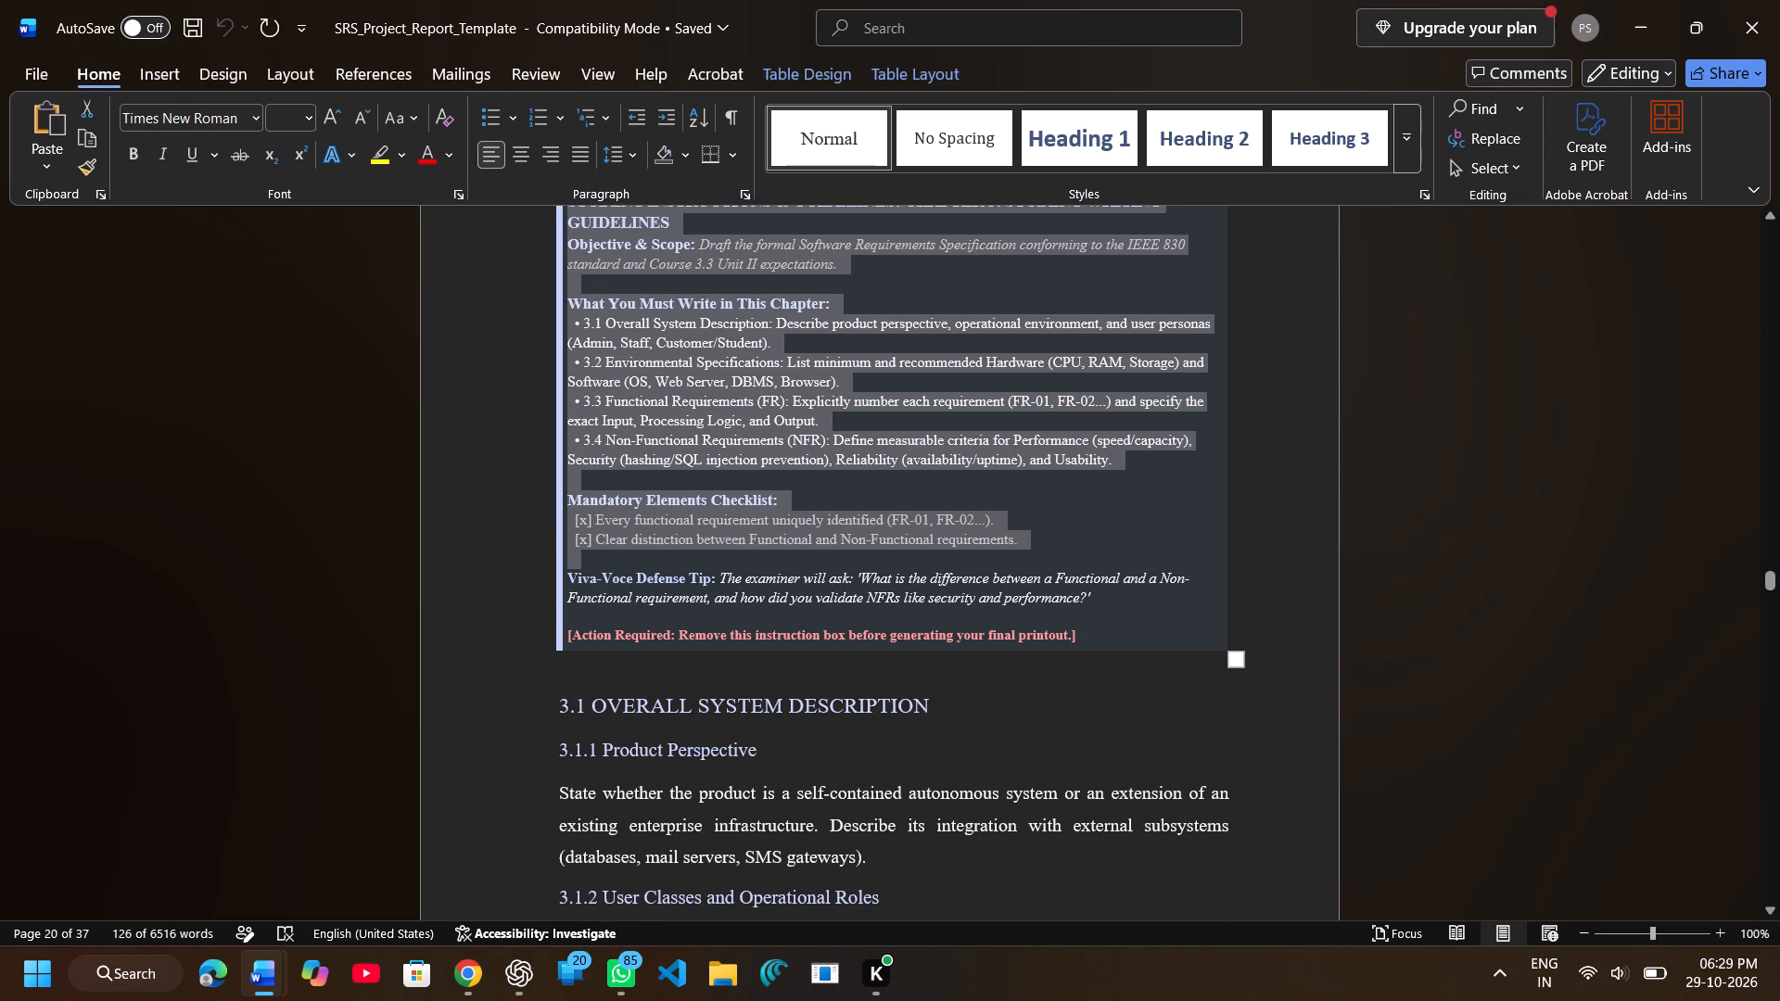
scroll(801, 881, "right", 2)
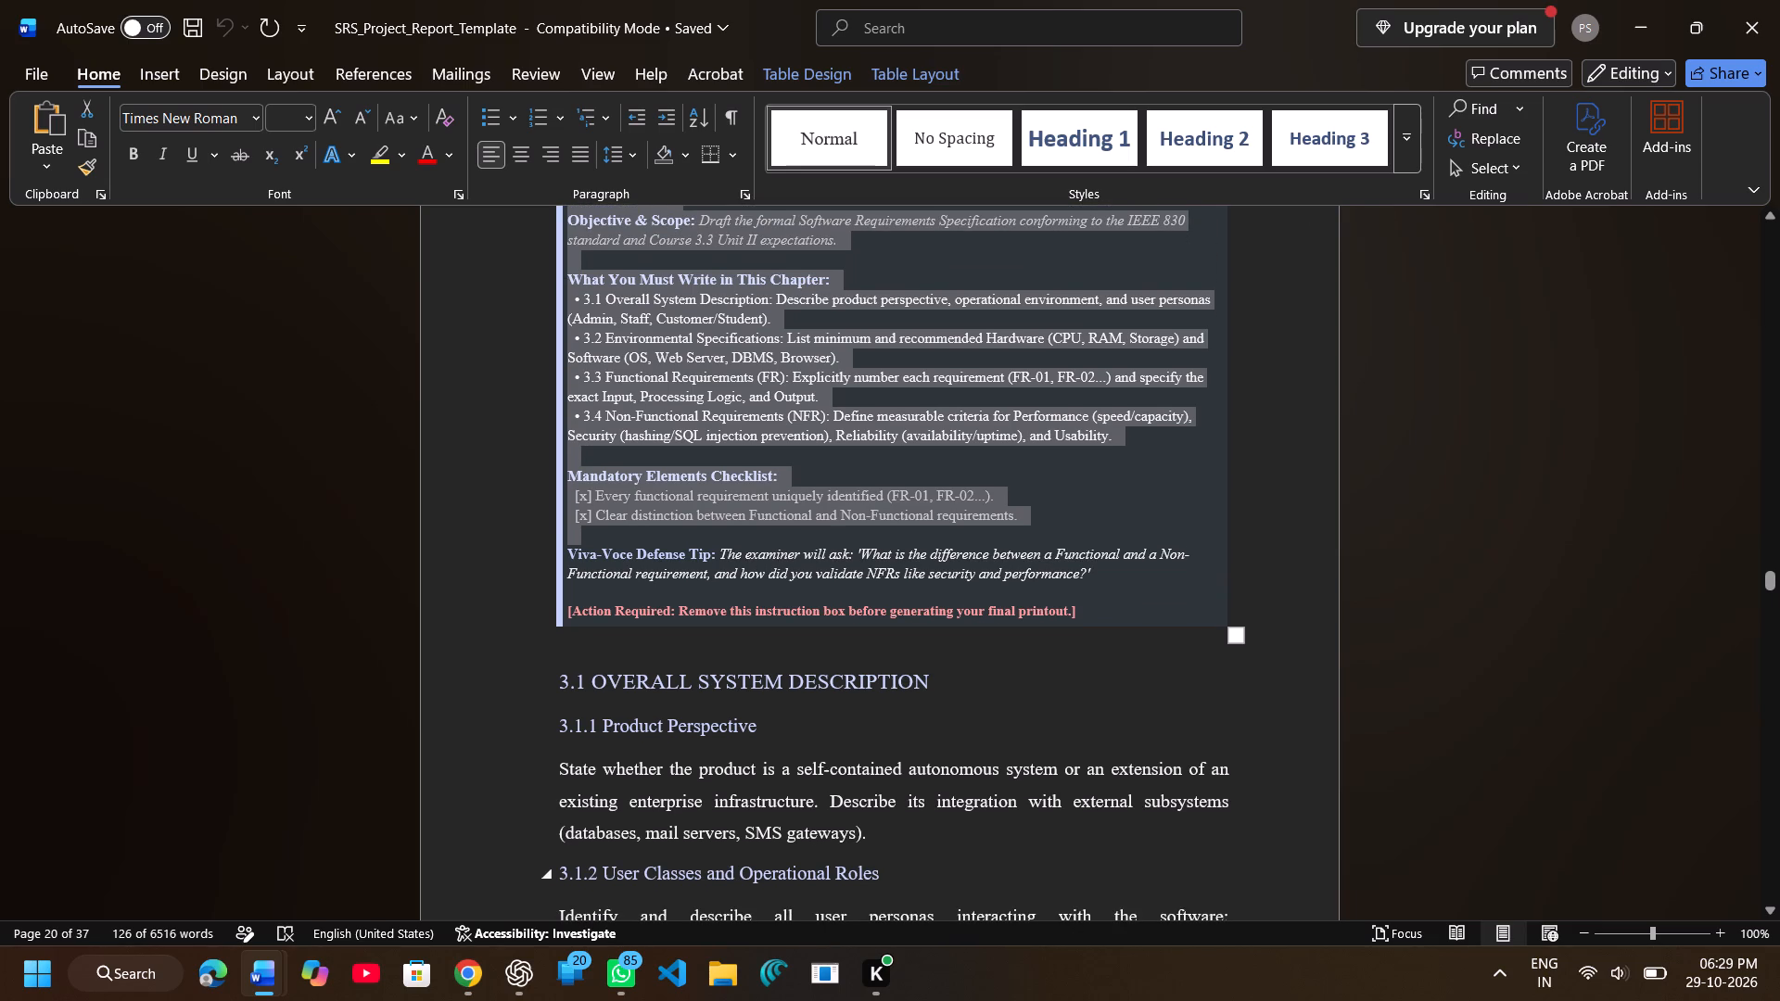
scroll(801, 881, "right", 1)
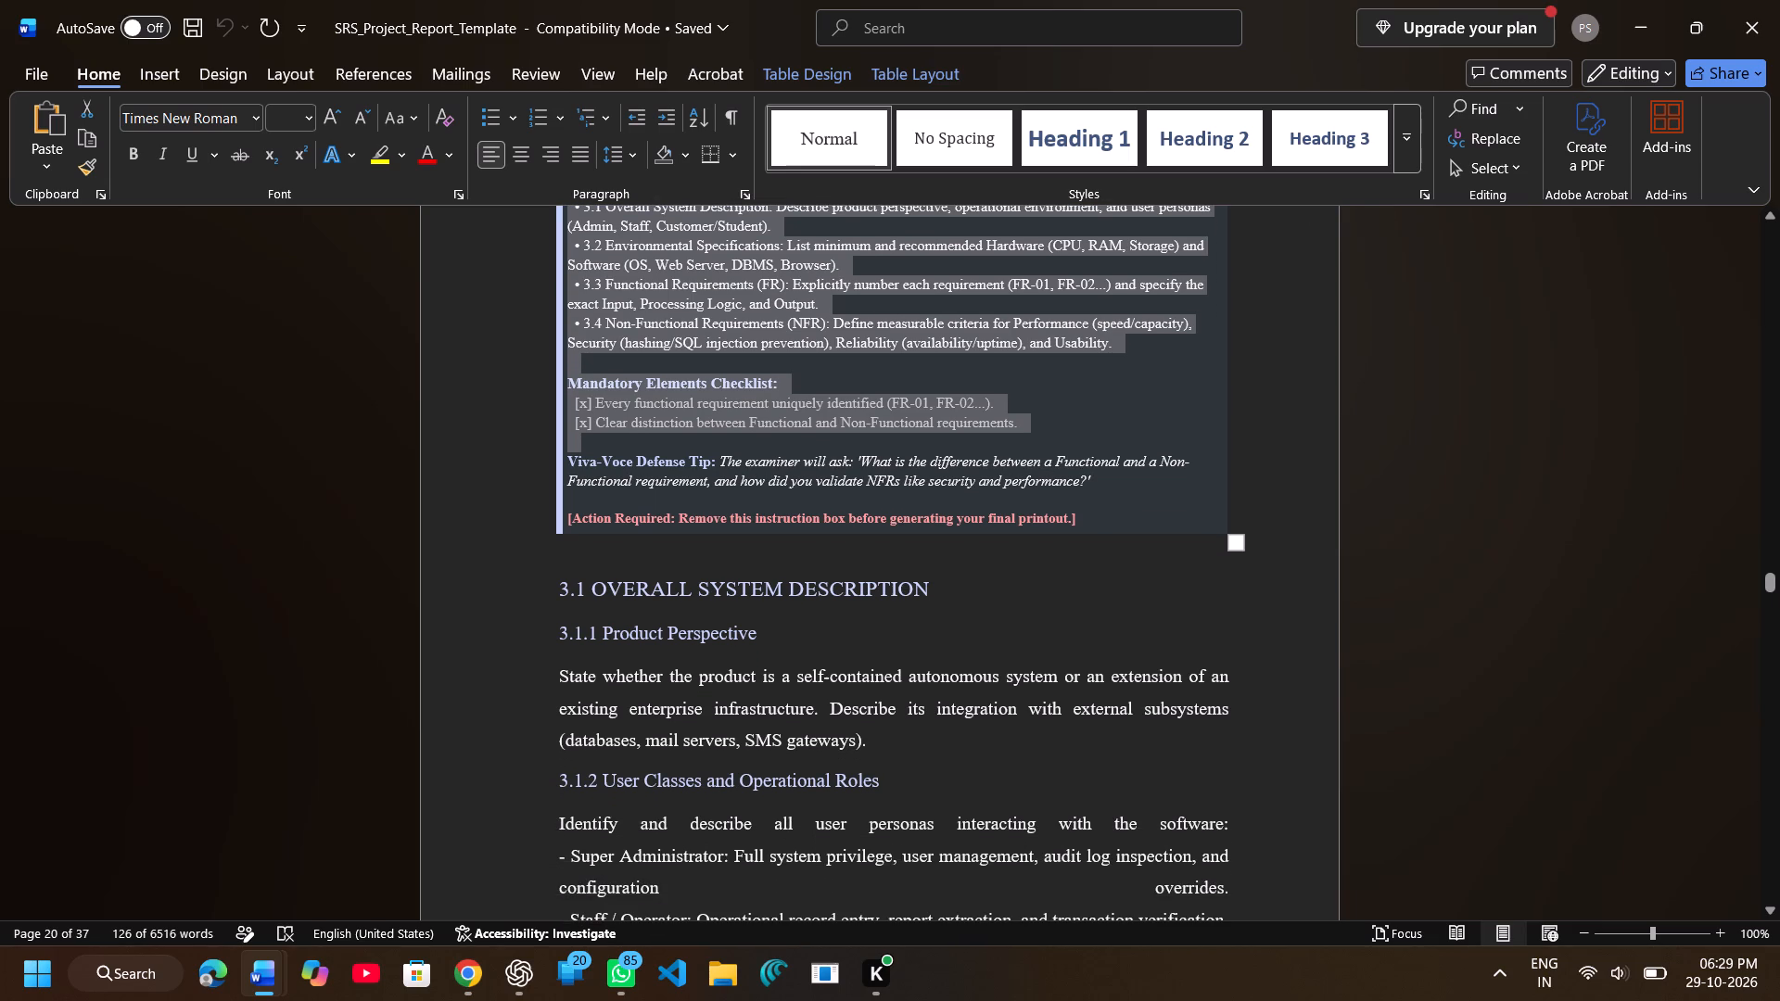
scroll(801, 881, "right", 1)
scroll(801, 881, "down", 1)
scroll(817, 842, "right", 1)
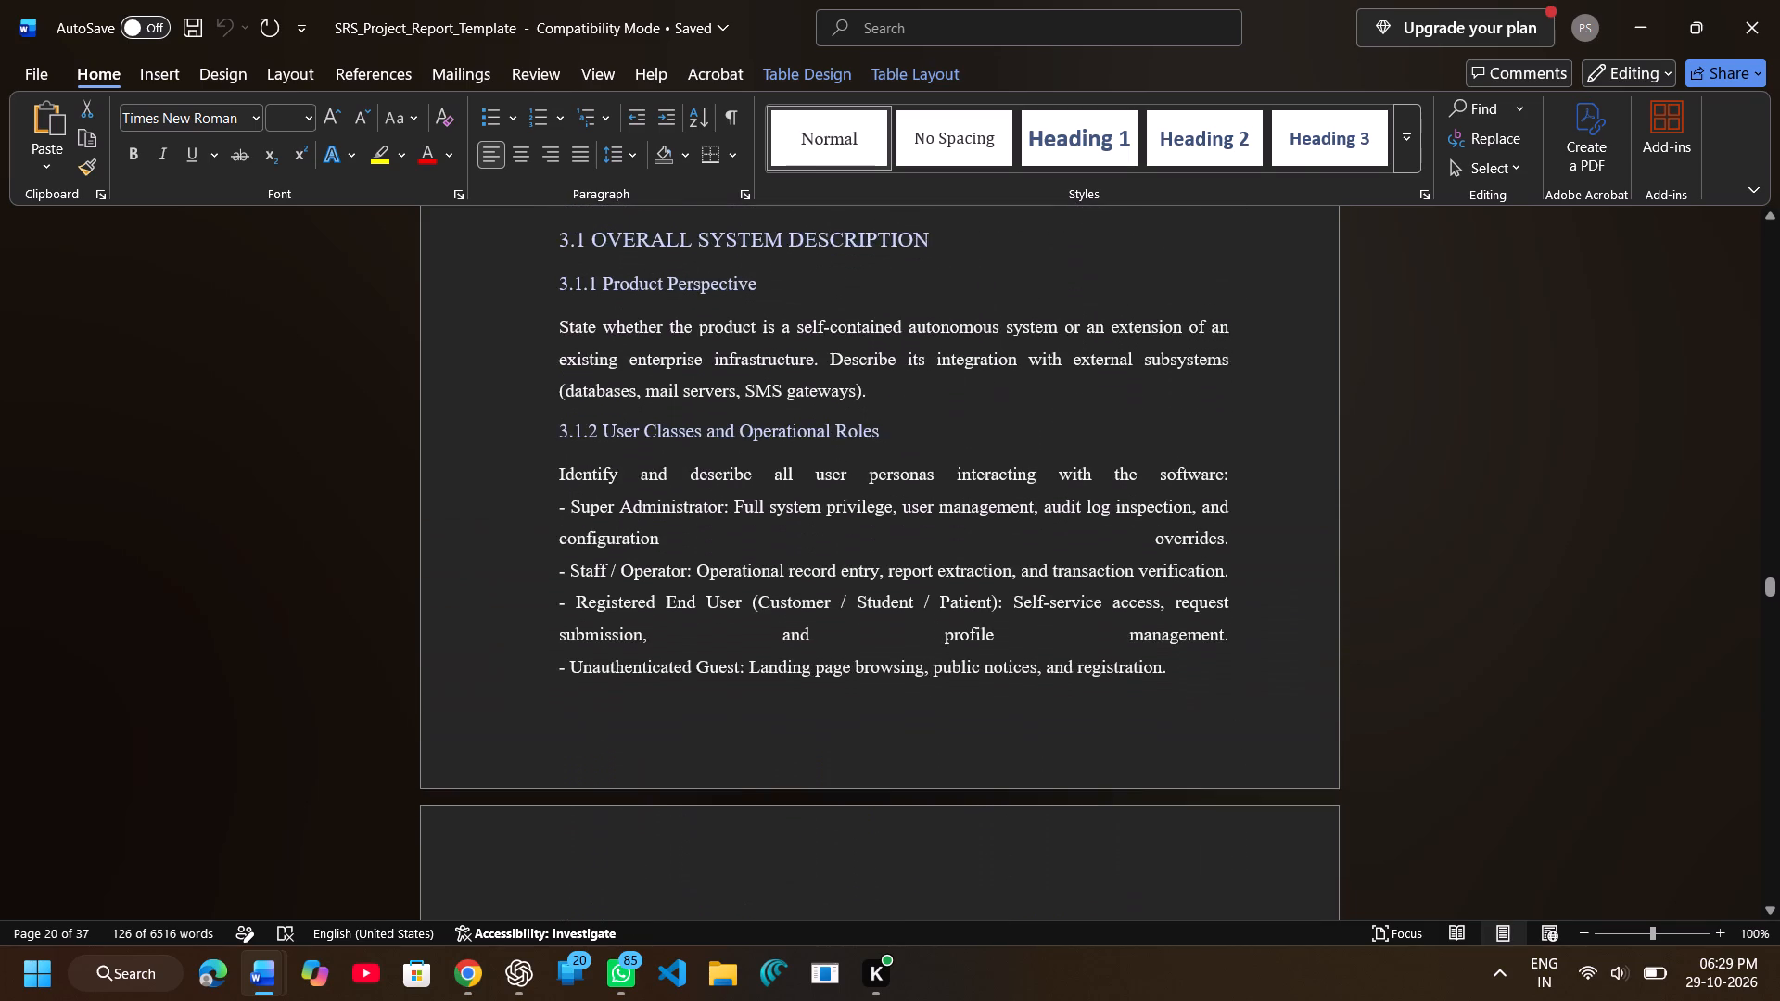
scroll(817, 842, "right", 2)
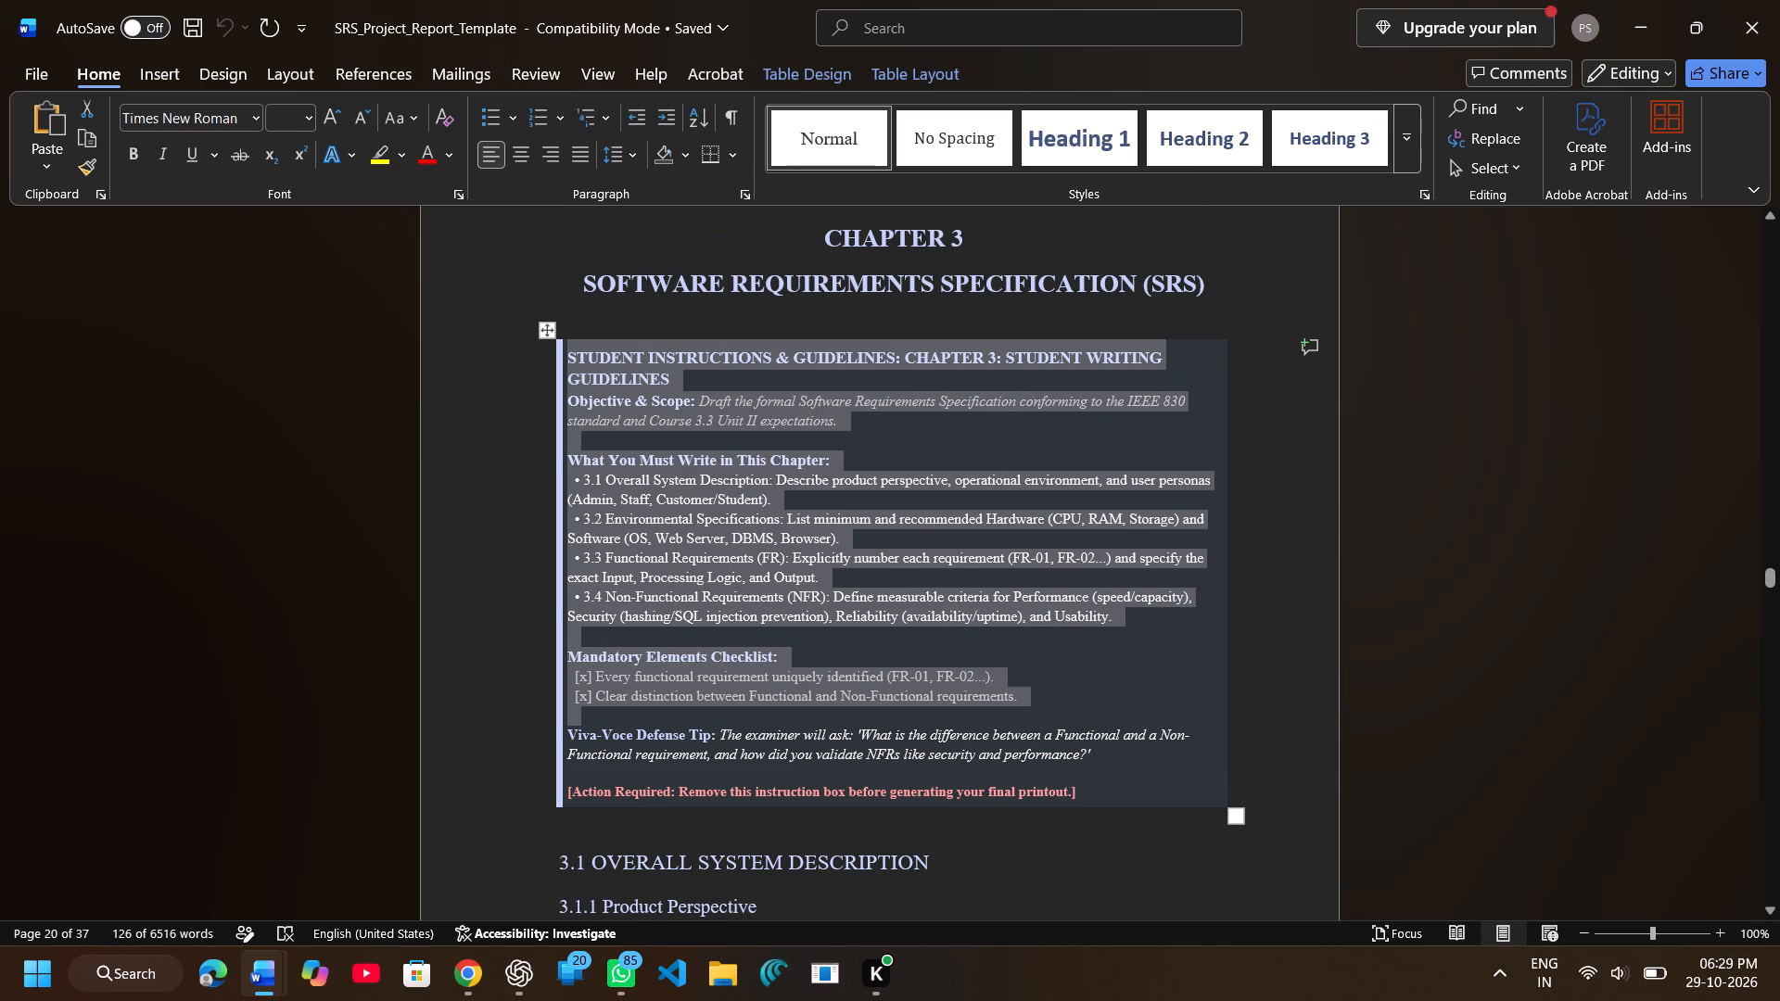
scroll(817, 842, "right", 2)
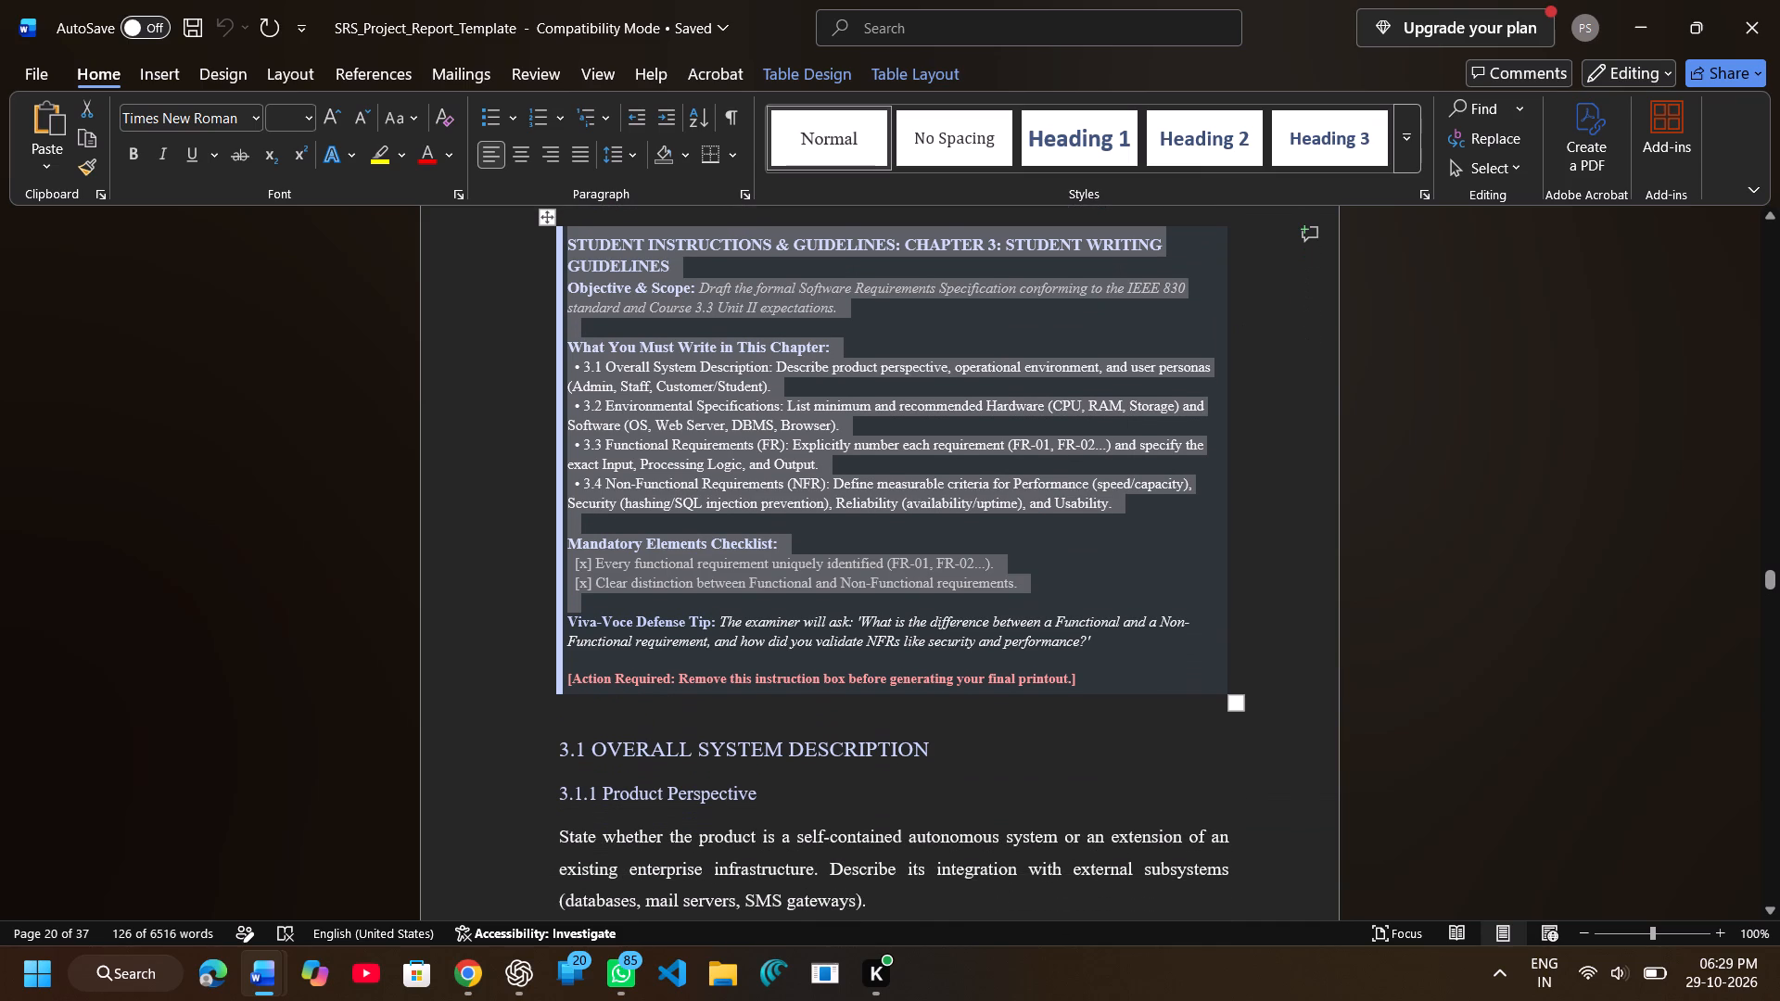
scroll(817, 842, "right", 1)
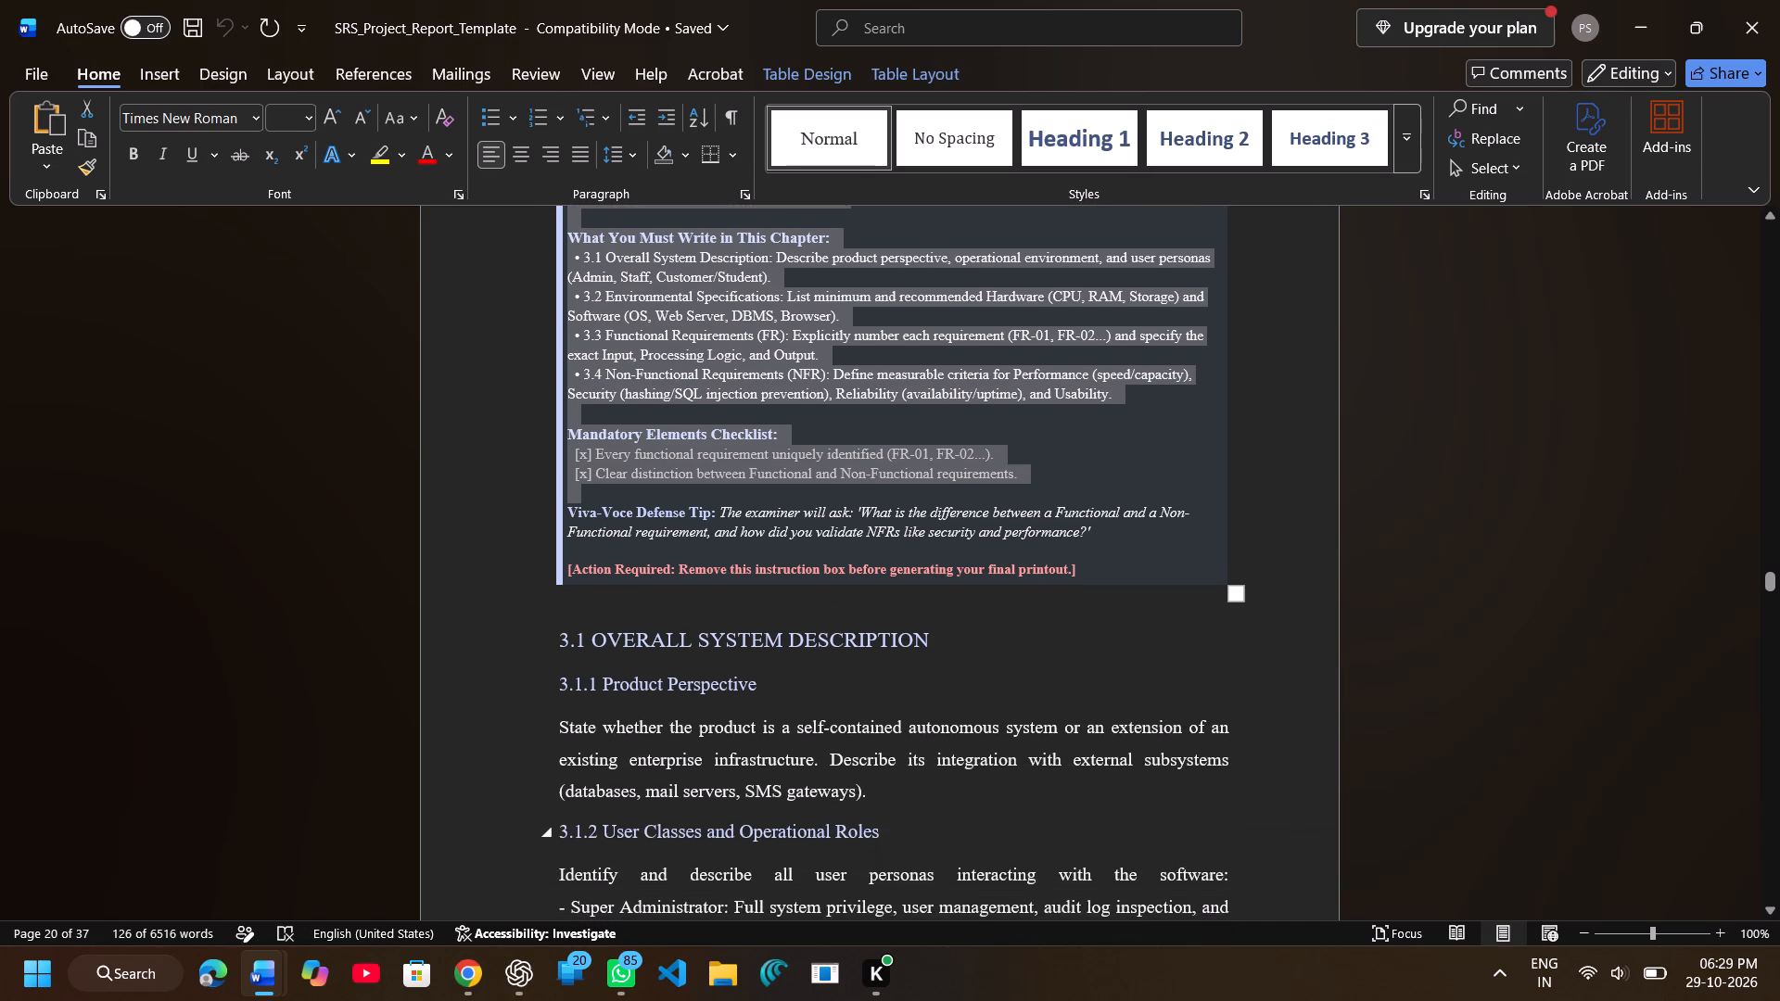
scroll(817, 842, "right", 1)
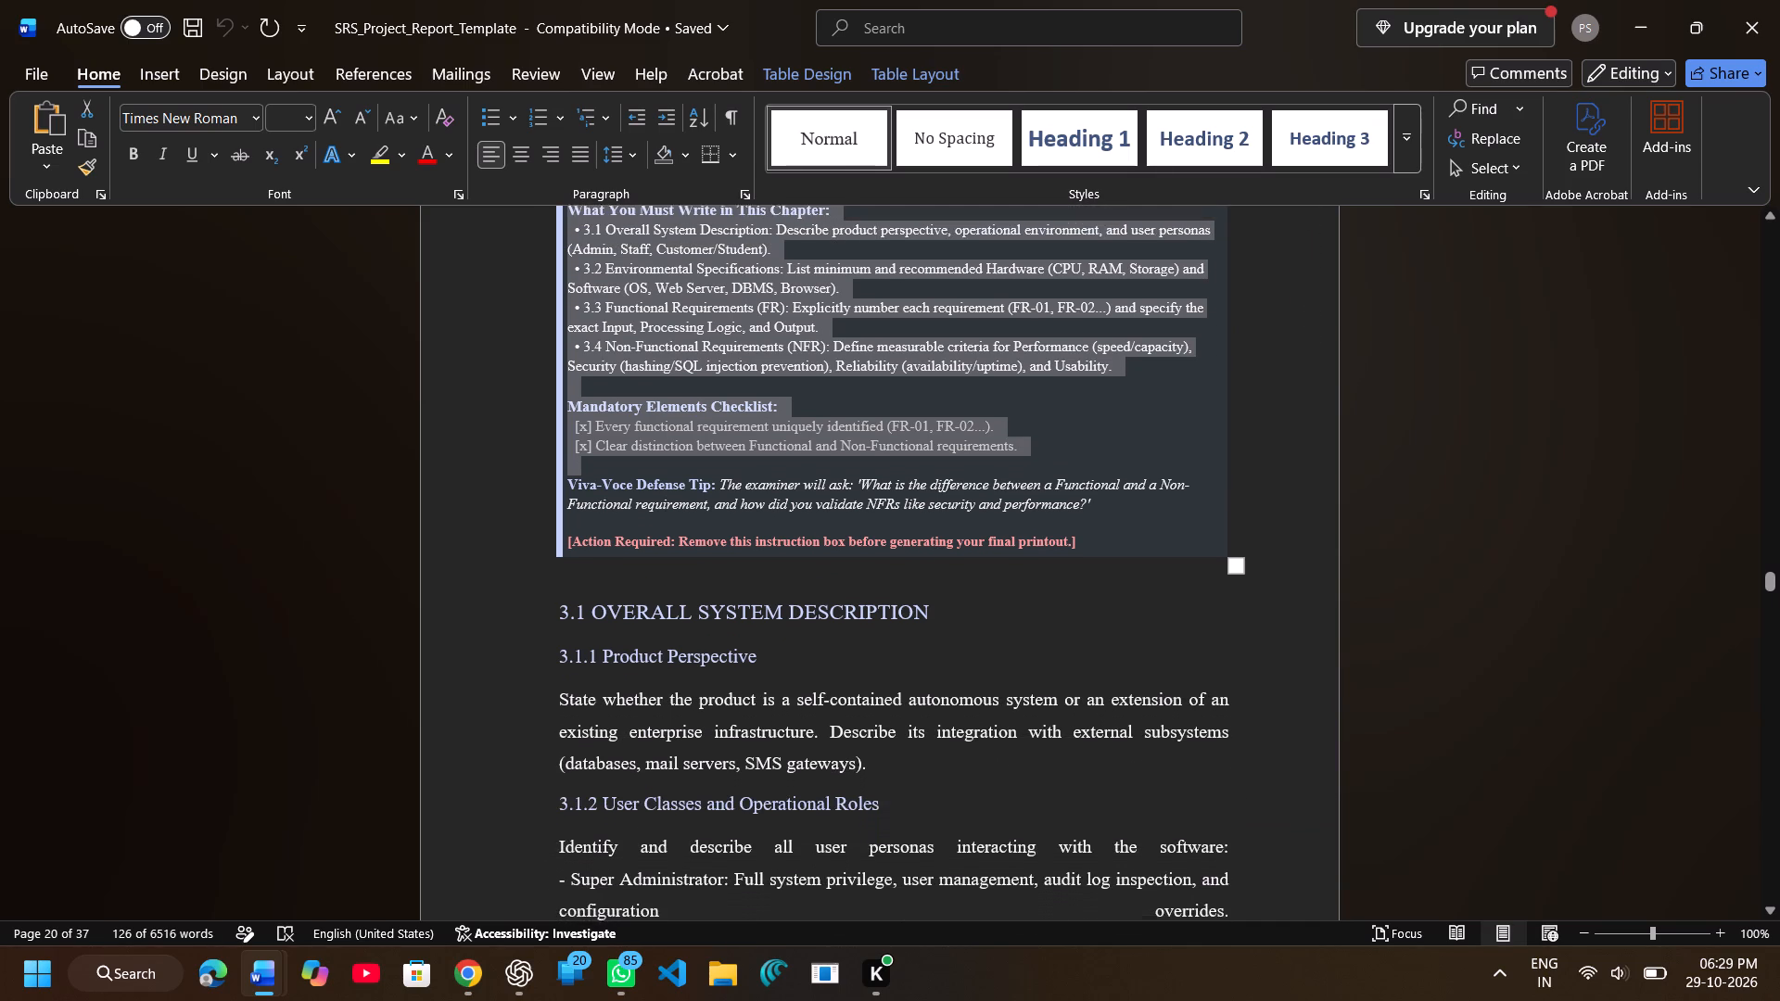
scroll(817, 842, "right", 2)
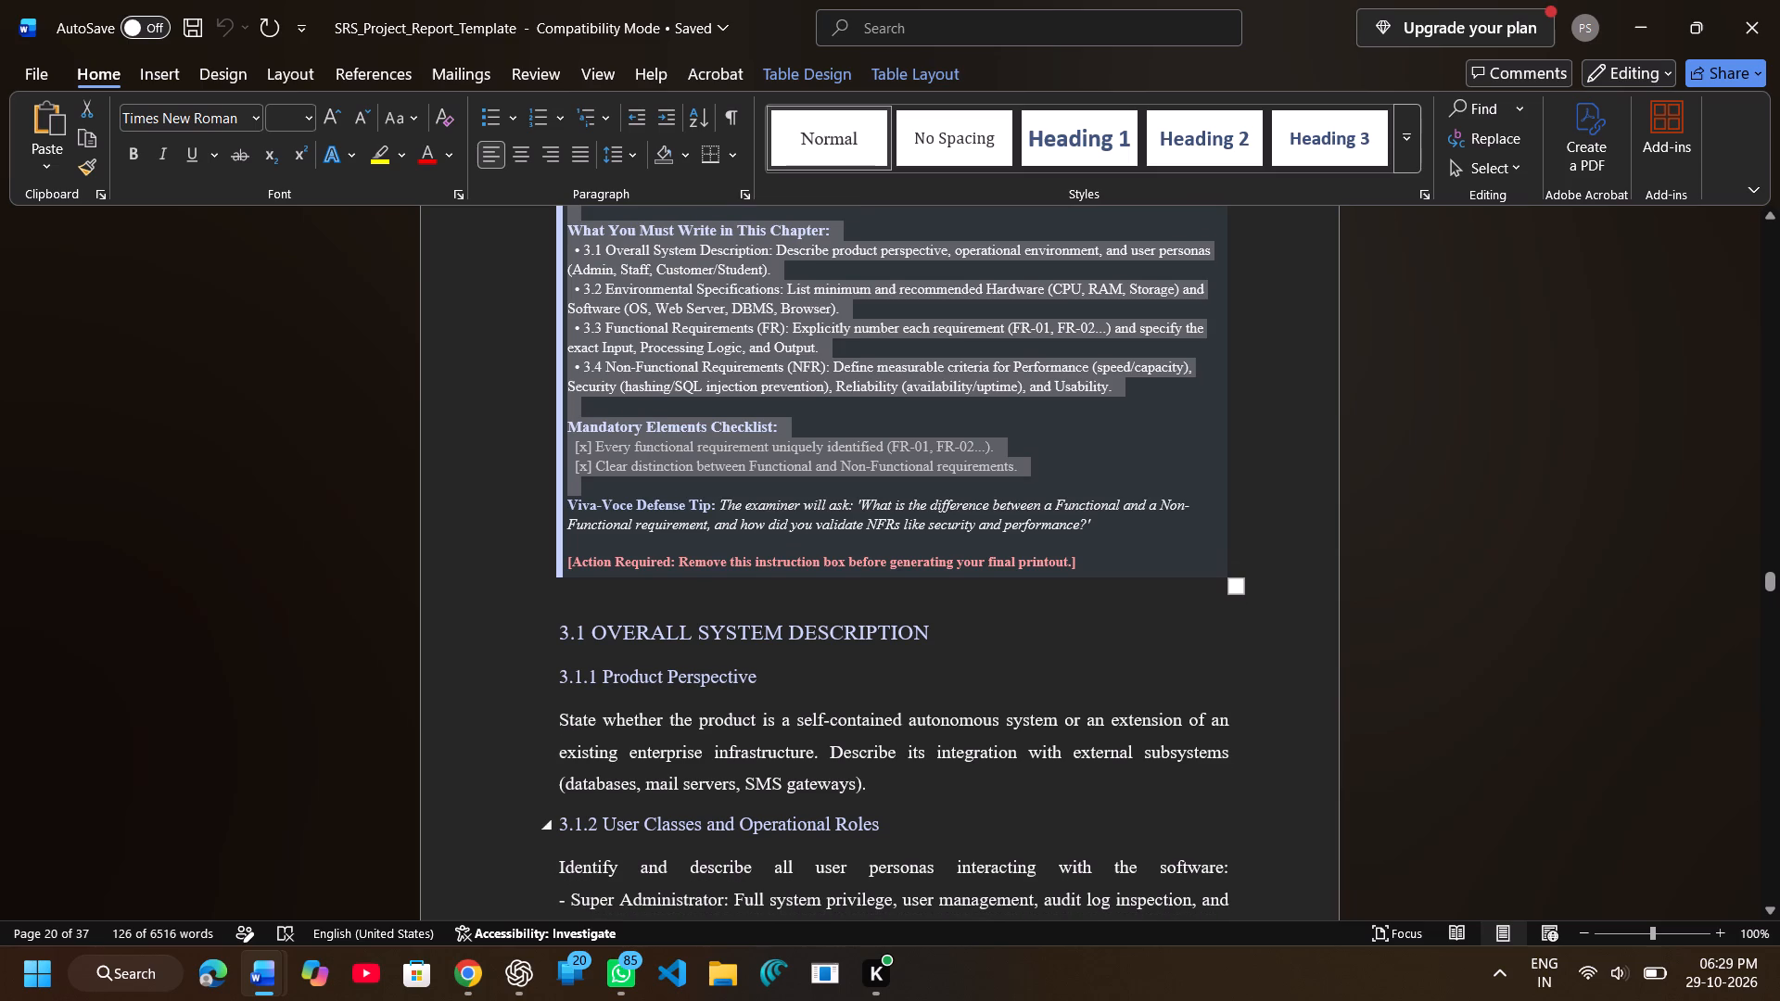
scroll(817, 842, "right", 2)
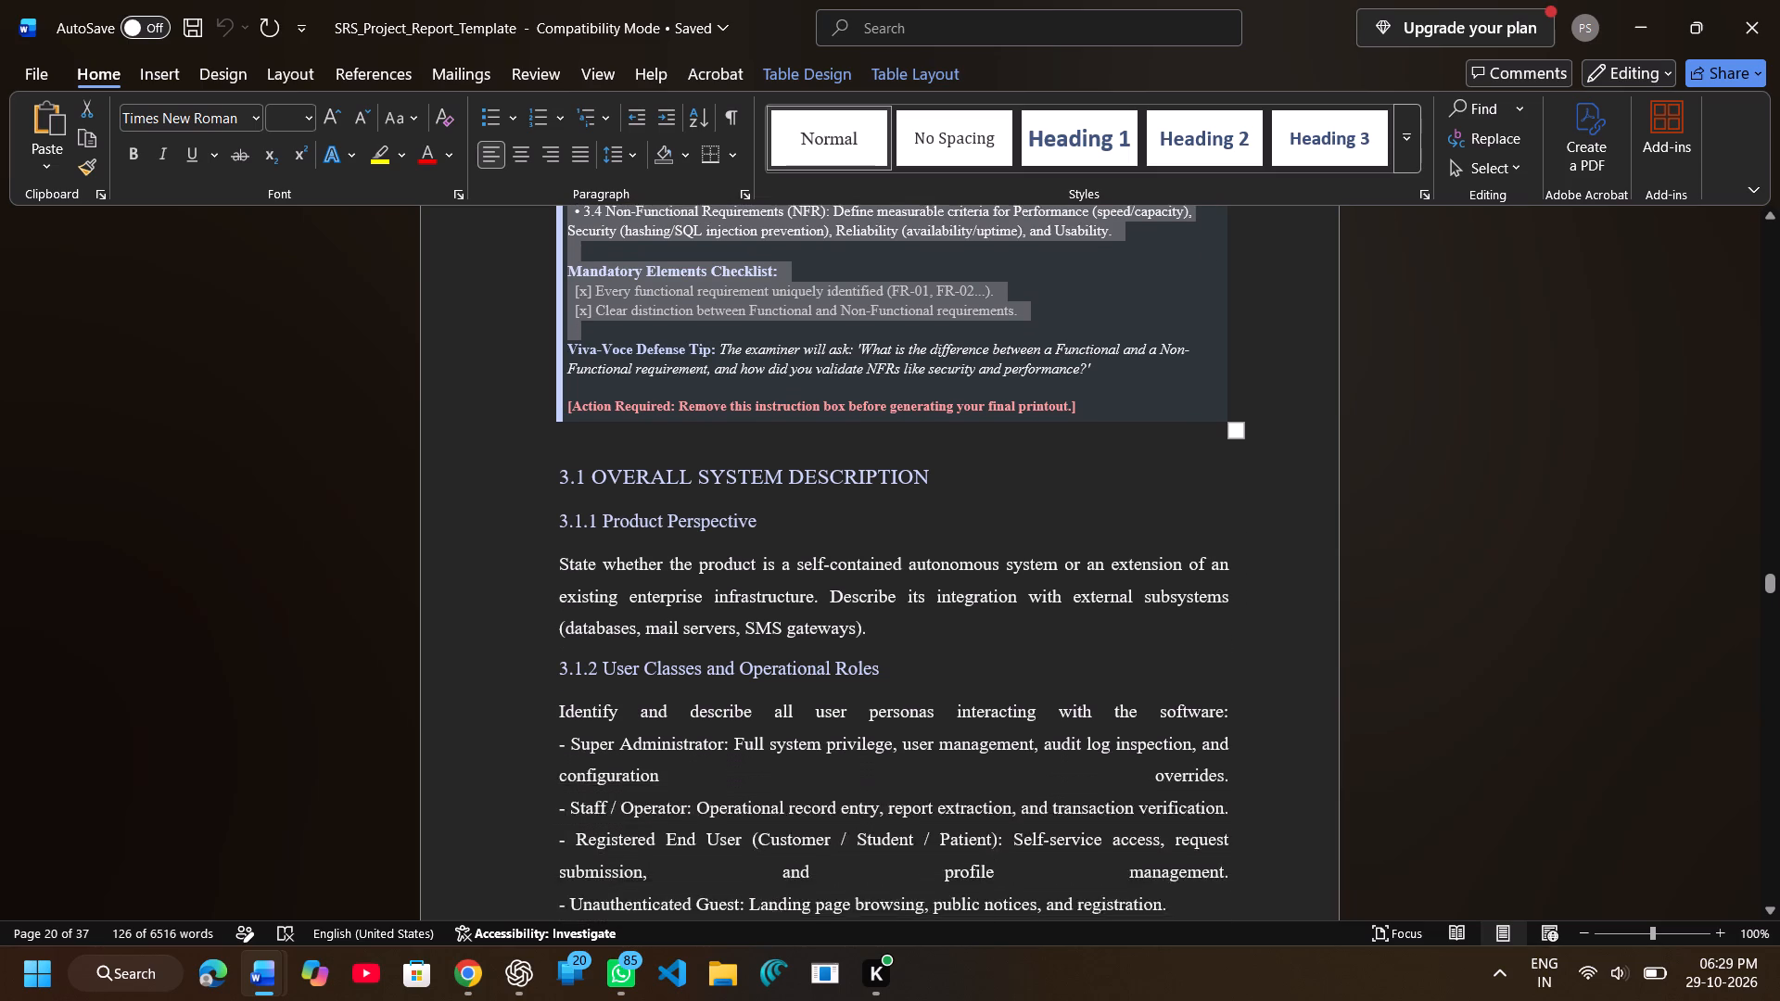
scroll(817, 842, "right", 2)
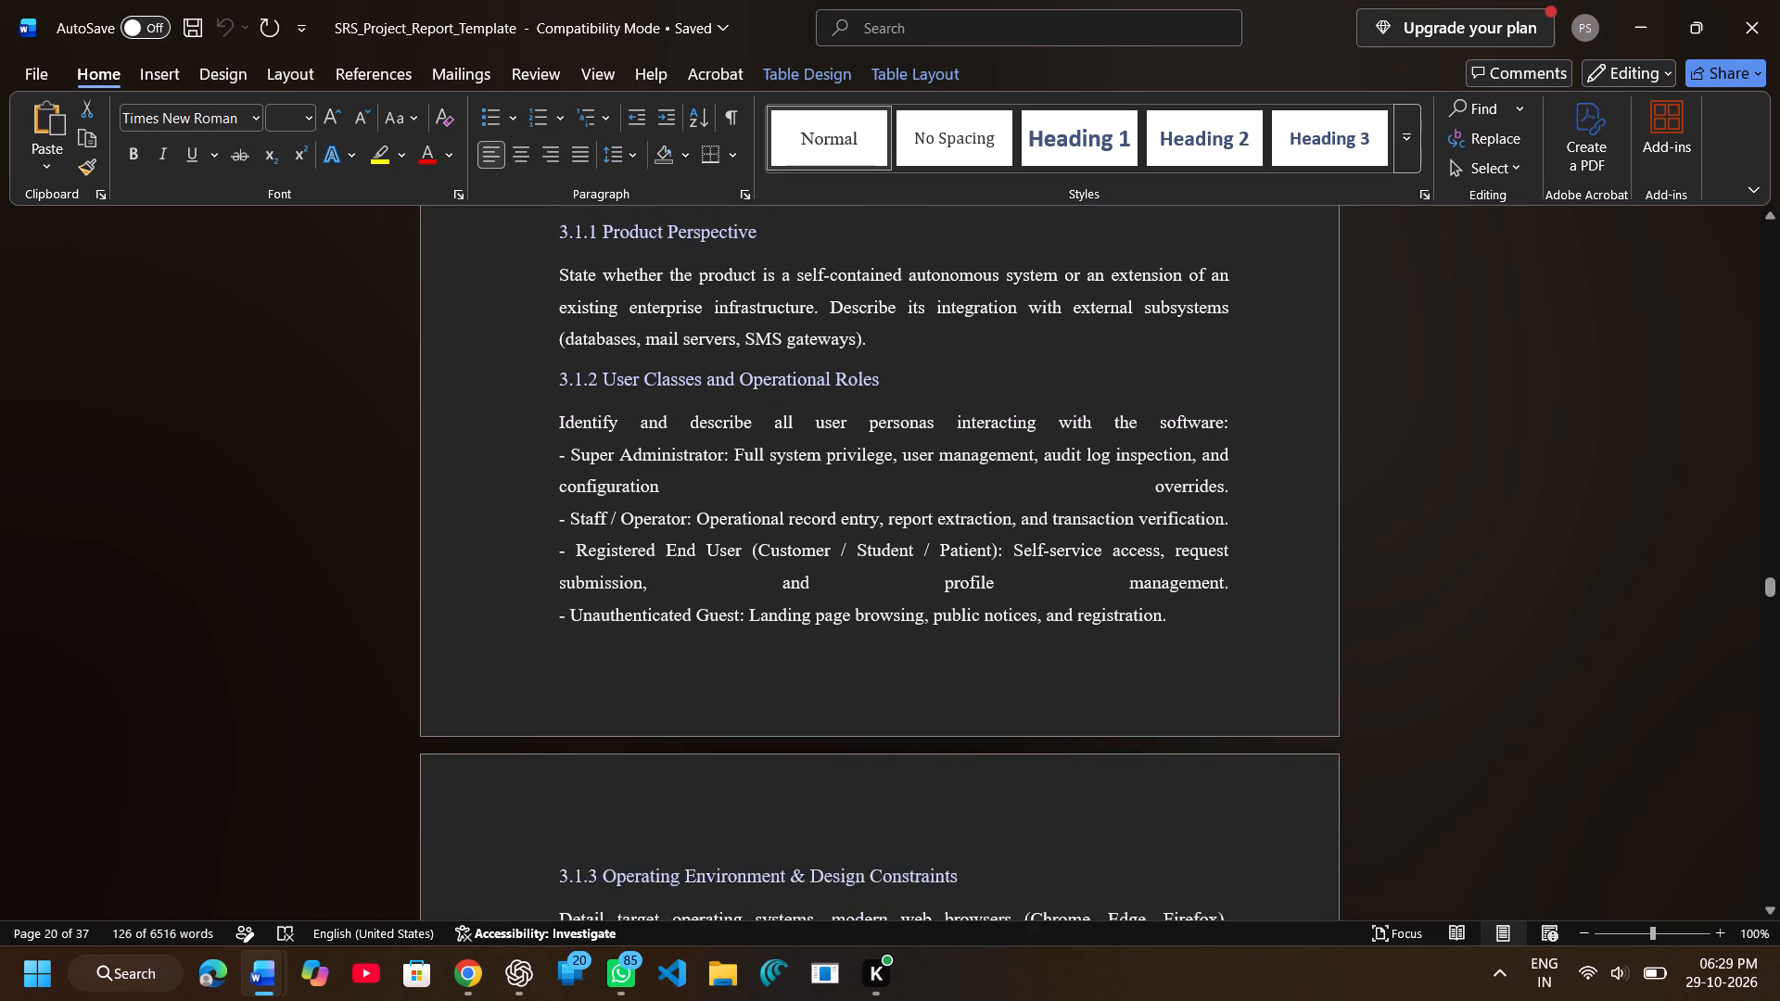
scroll(817, 842, "right", 1)
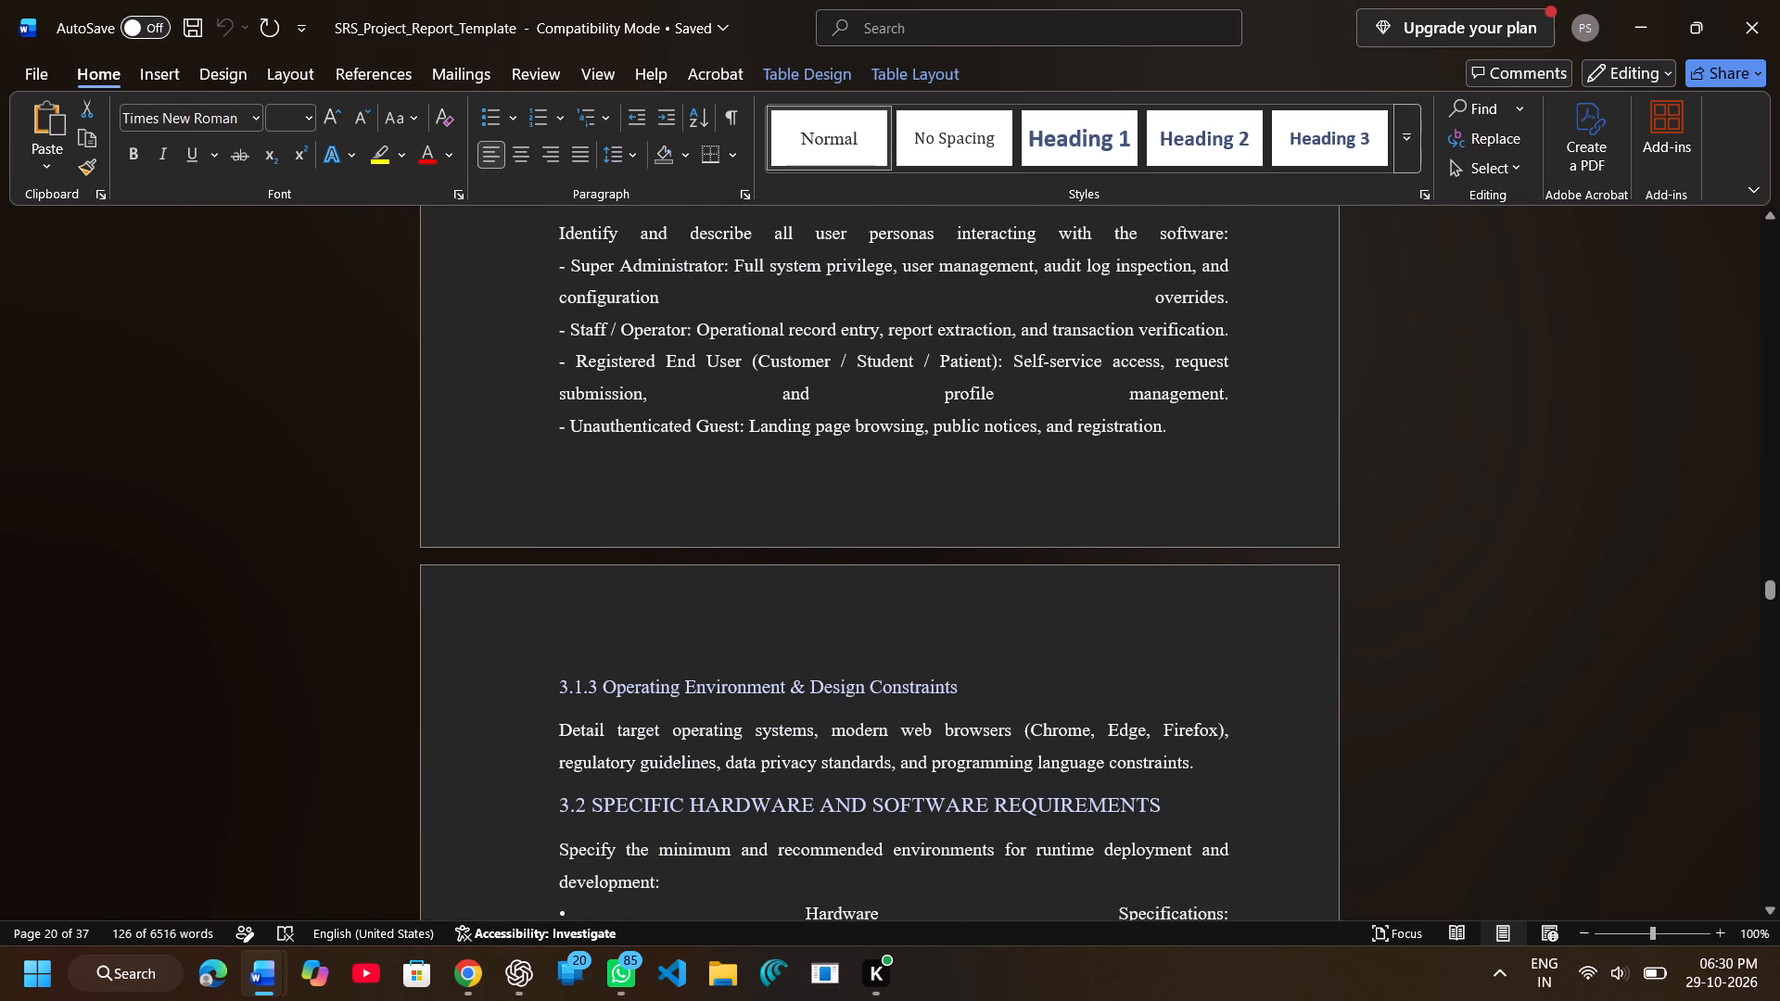
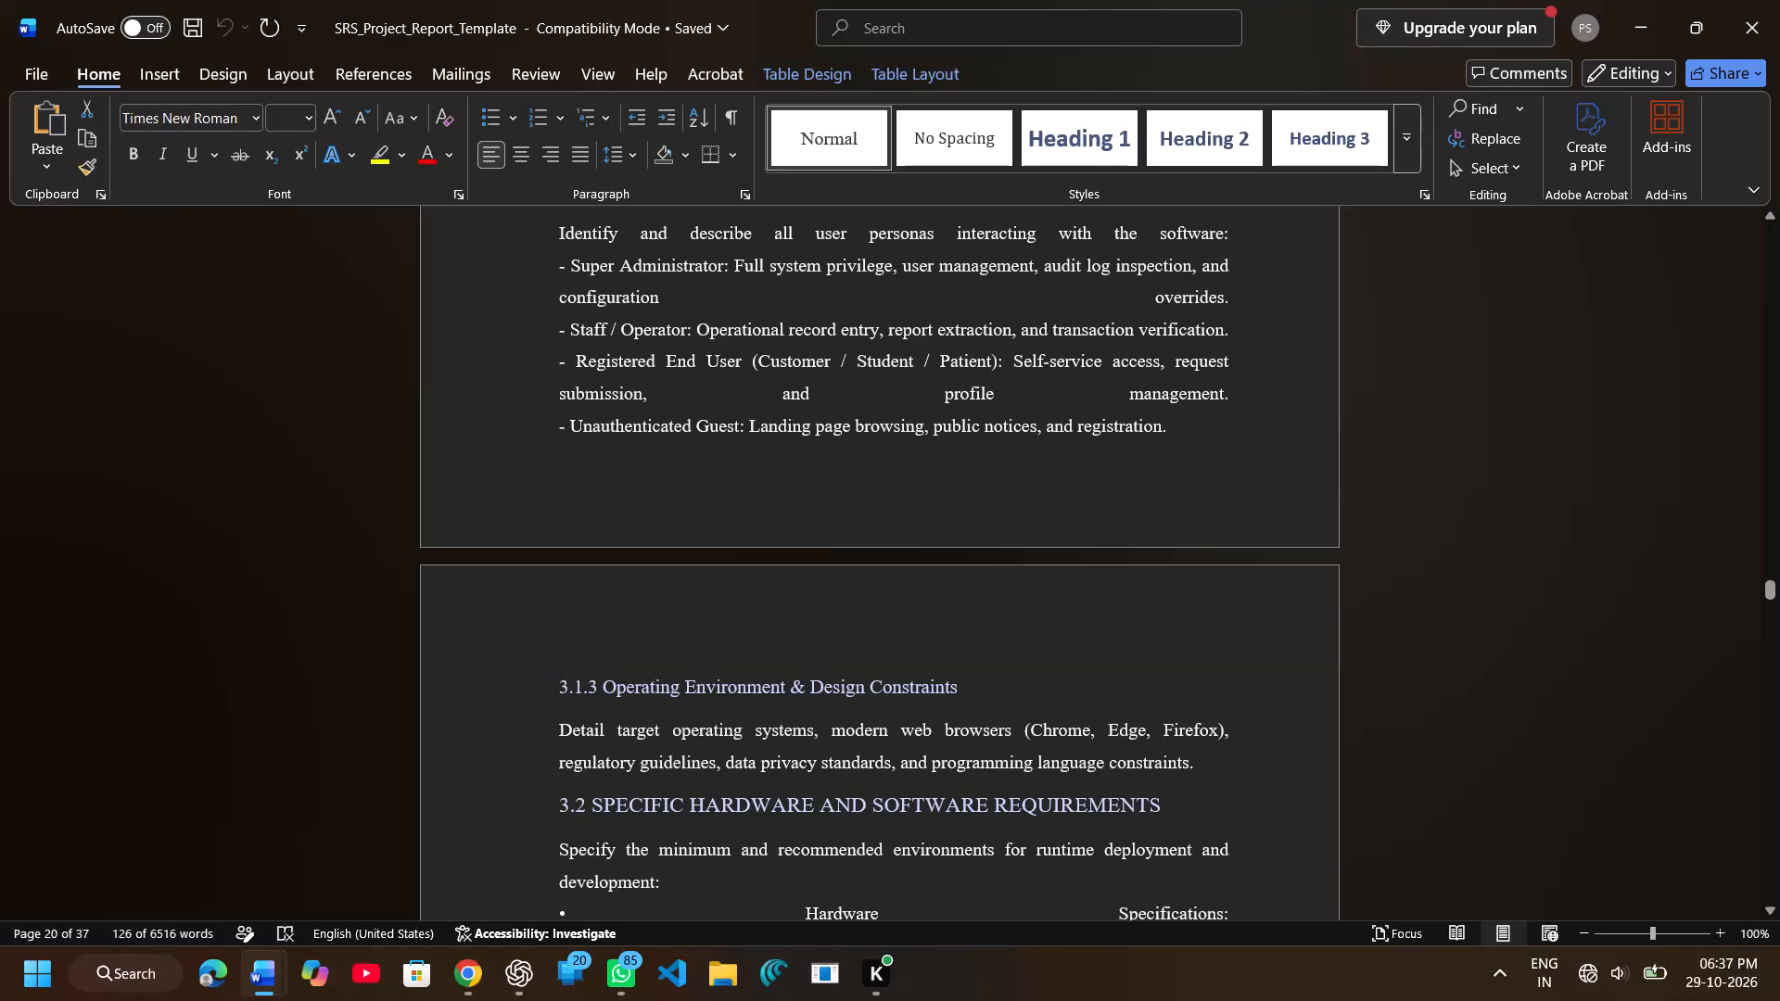
Examine the template text of sections 3.2 Hardware and Software Requirements, 3.3 Functional Requirements and 3.4 Non-Functional Requirements.
scroll(817, 842, "down", 1)
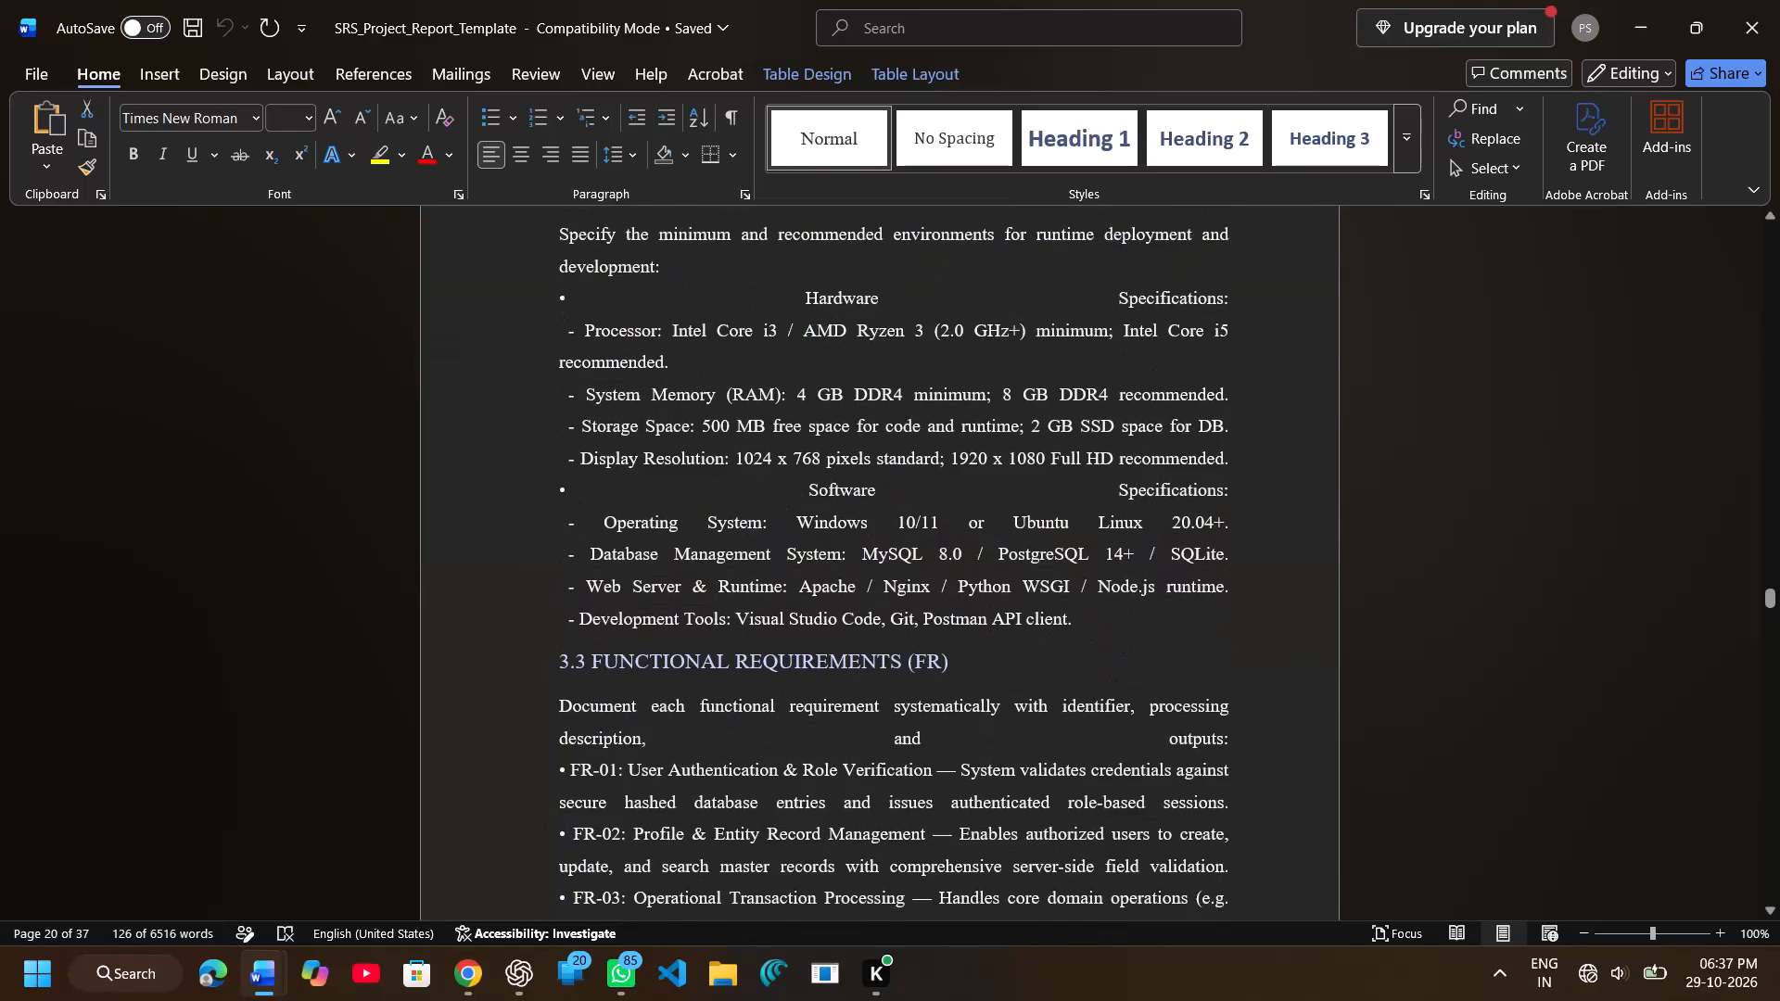
scroll(817, 842, "down", 1)
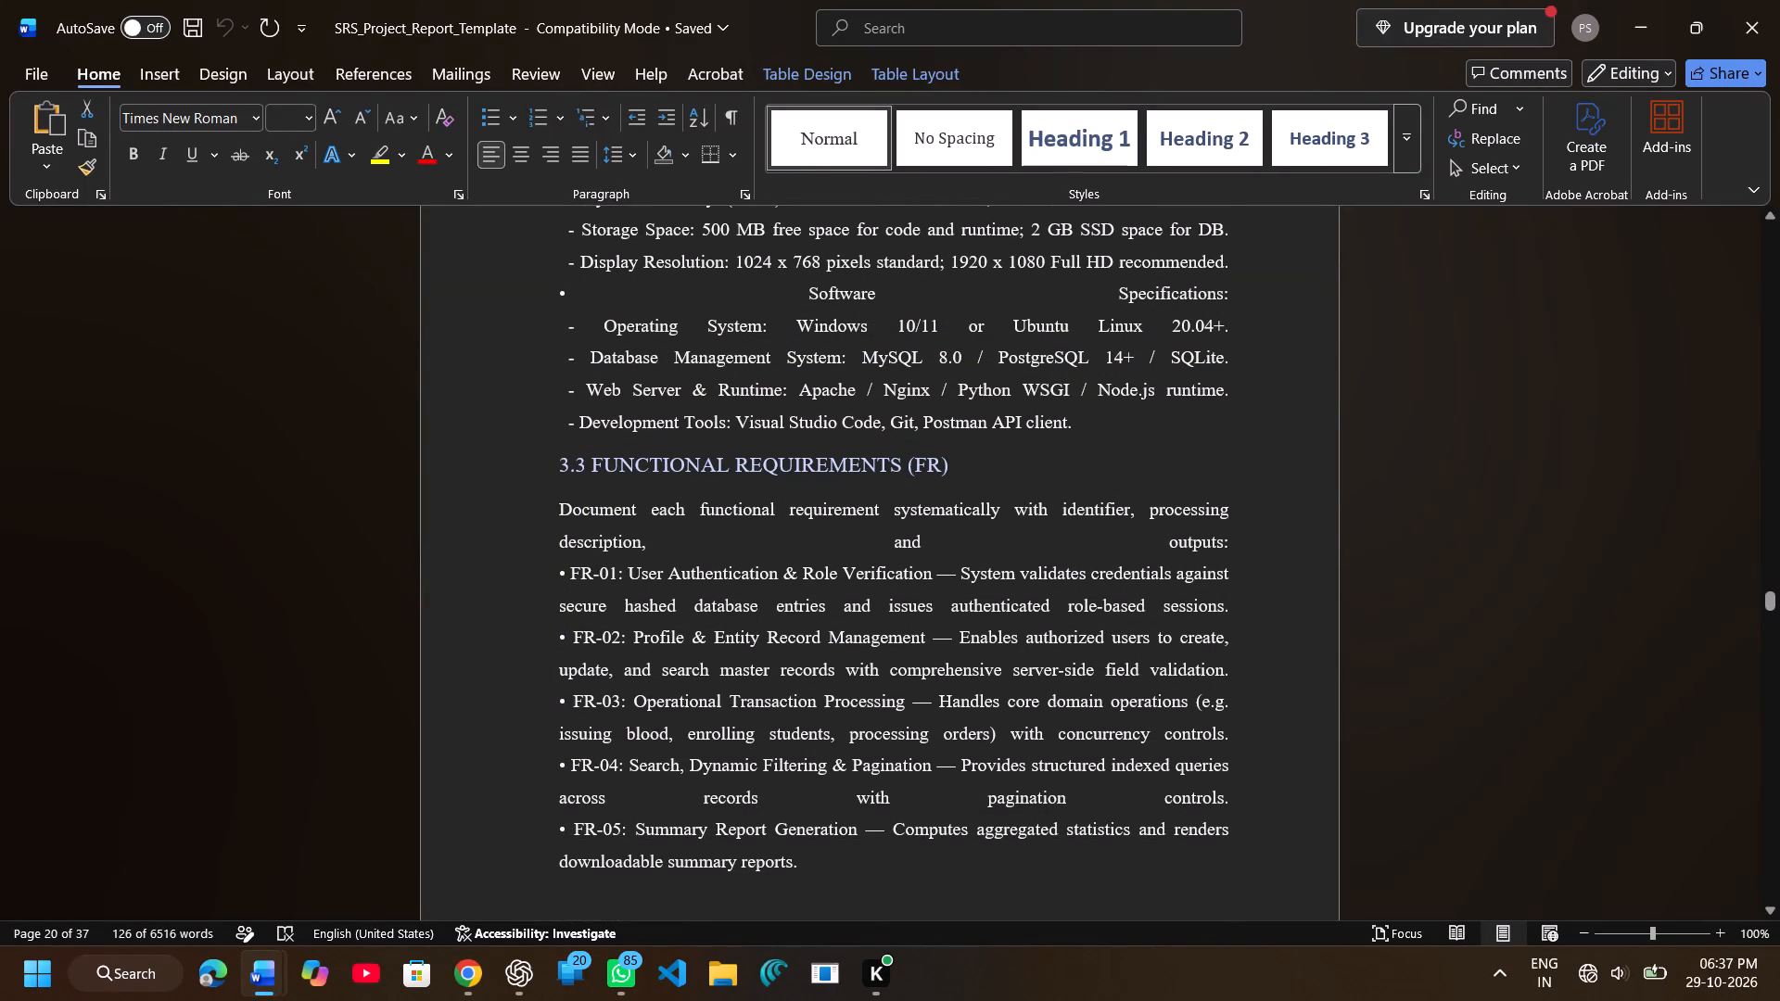
scroll(817, 842, "down", 2)
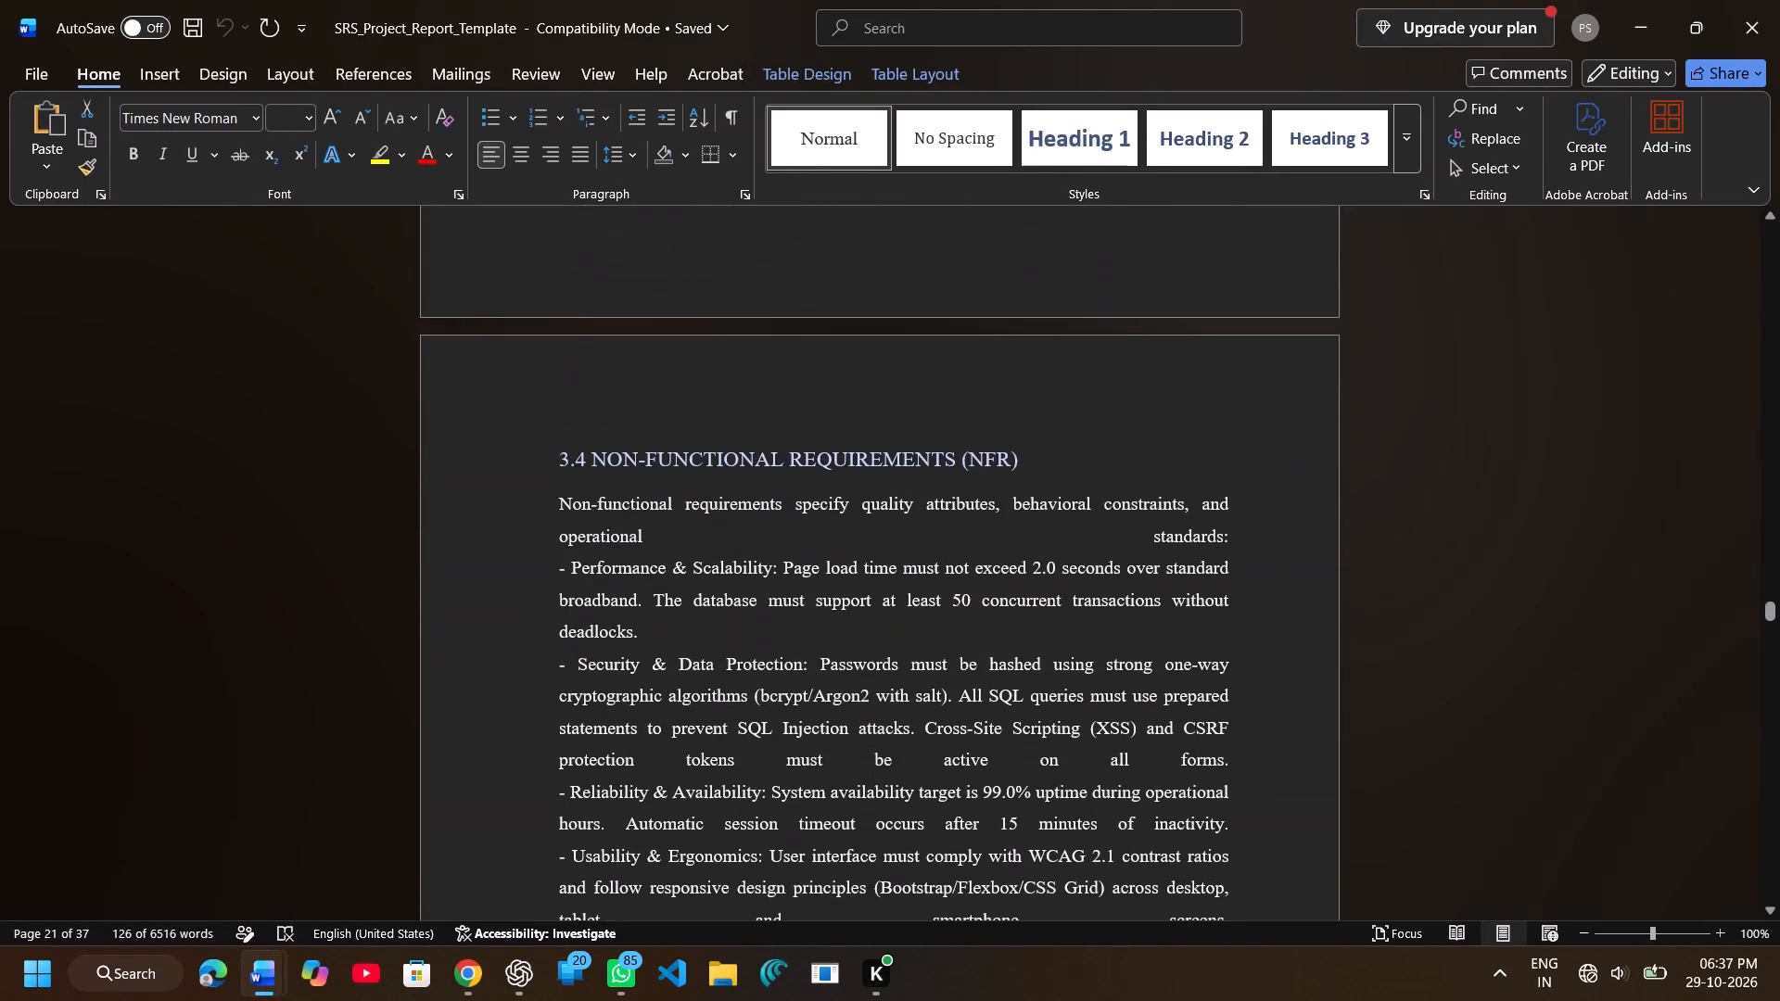
scroll(817, 842, "down", 2)
Copy the Chapter 3 student writing guidelines, from the box heading through the Viva-Voce Defense Tip.
scroll(817, 842, "up", 1)
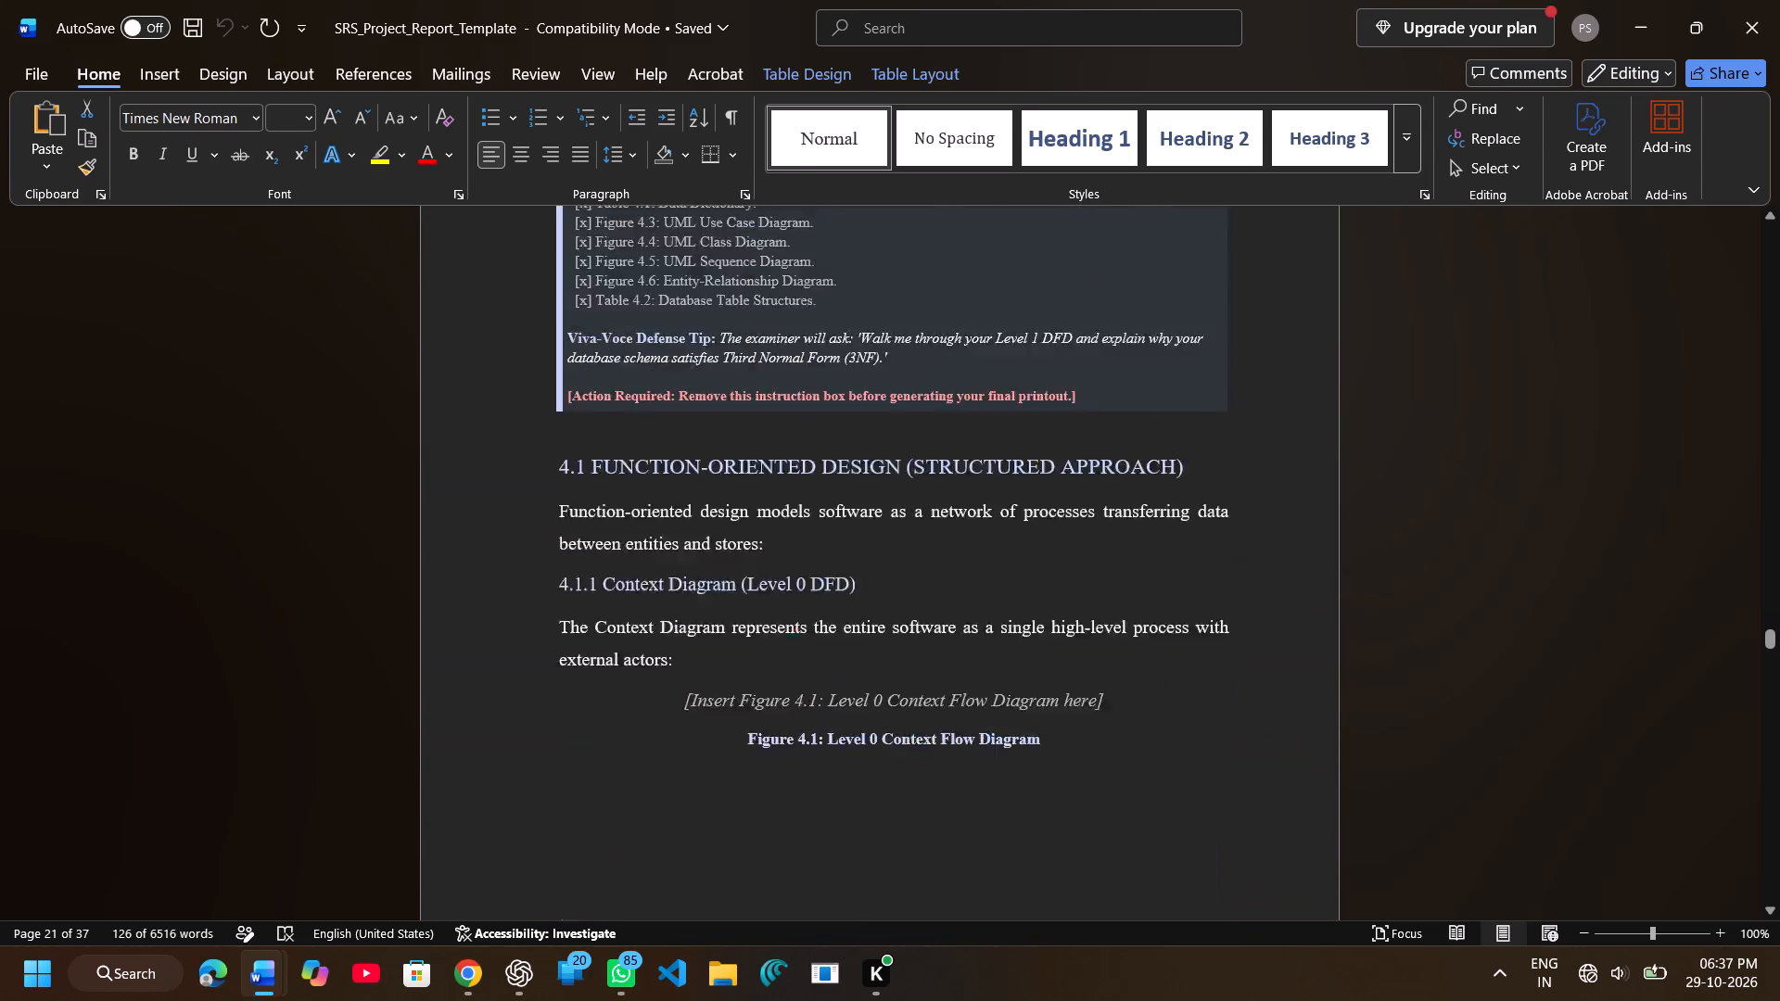
scroll(817, 842, "up", 2)
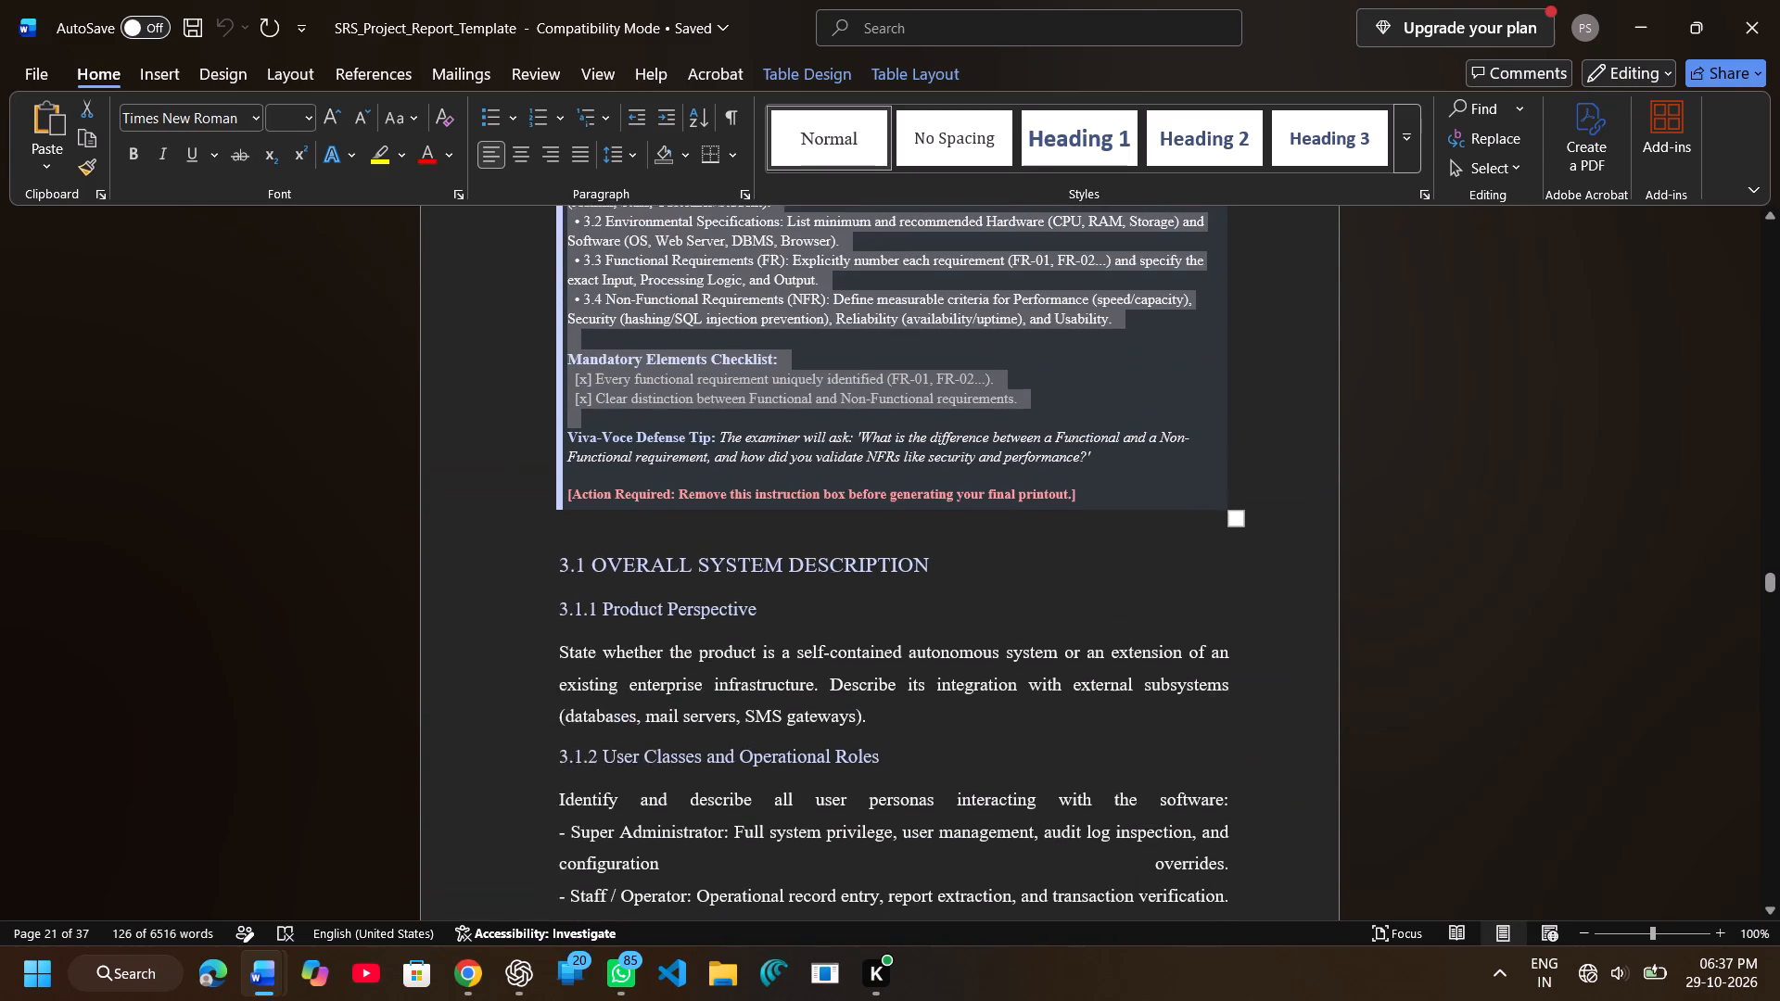
scroll(817, 842, "up", 1)
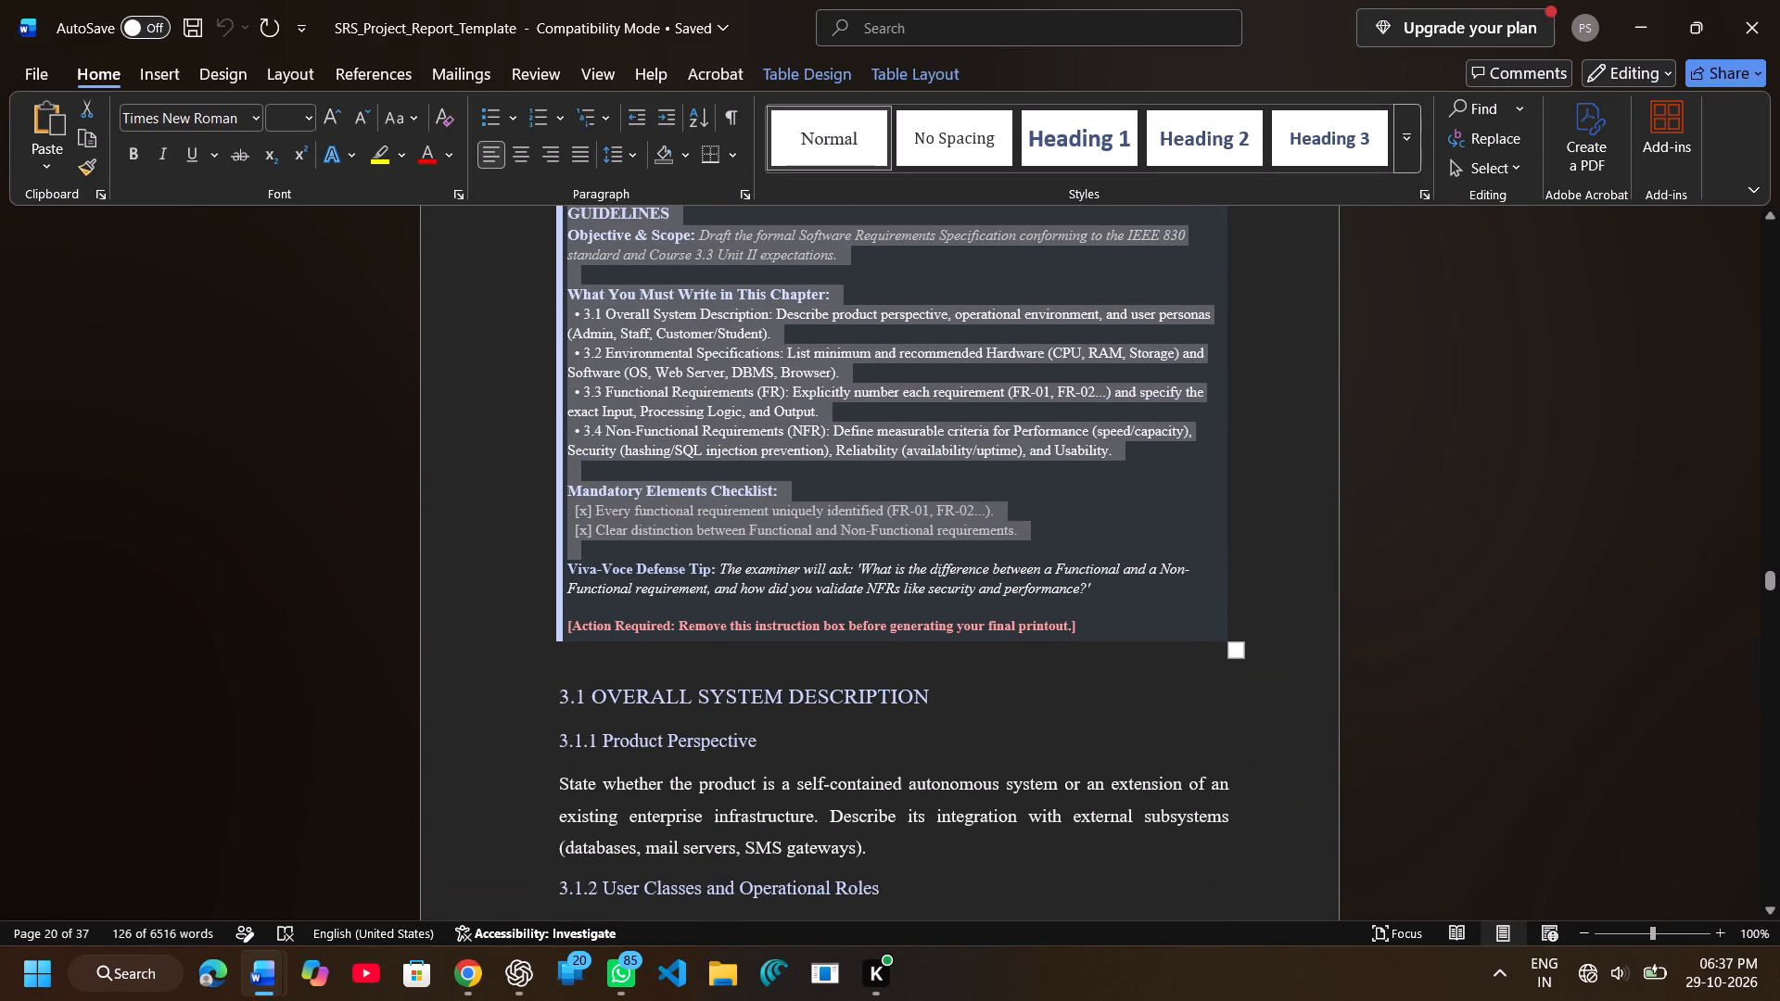
left_click(939, 383)
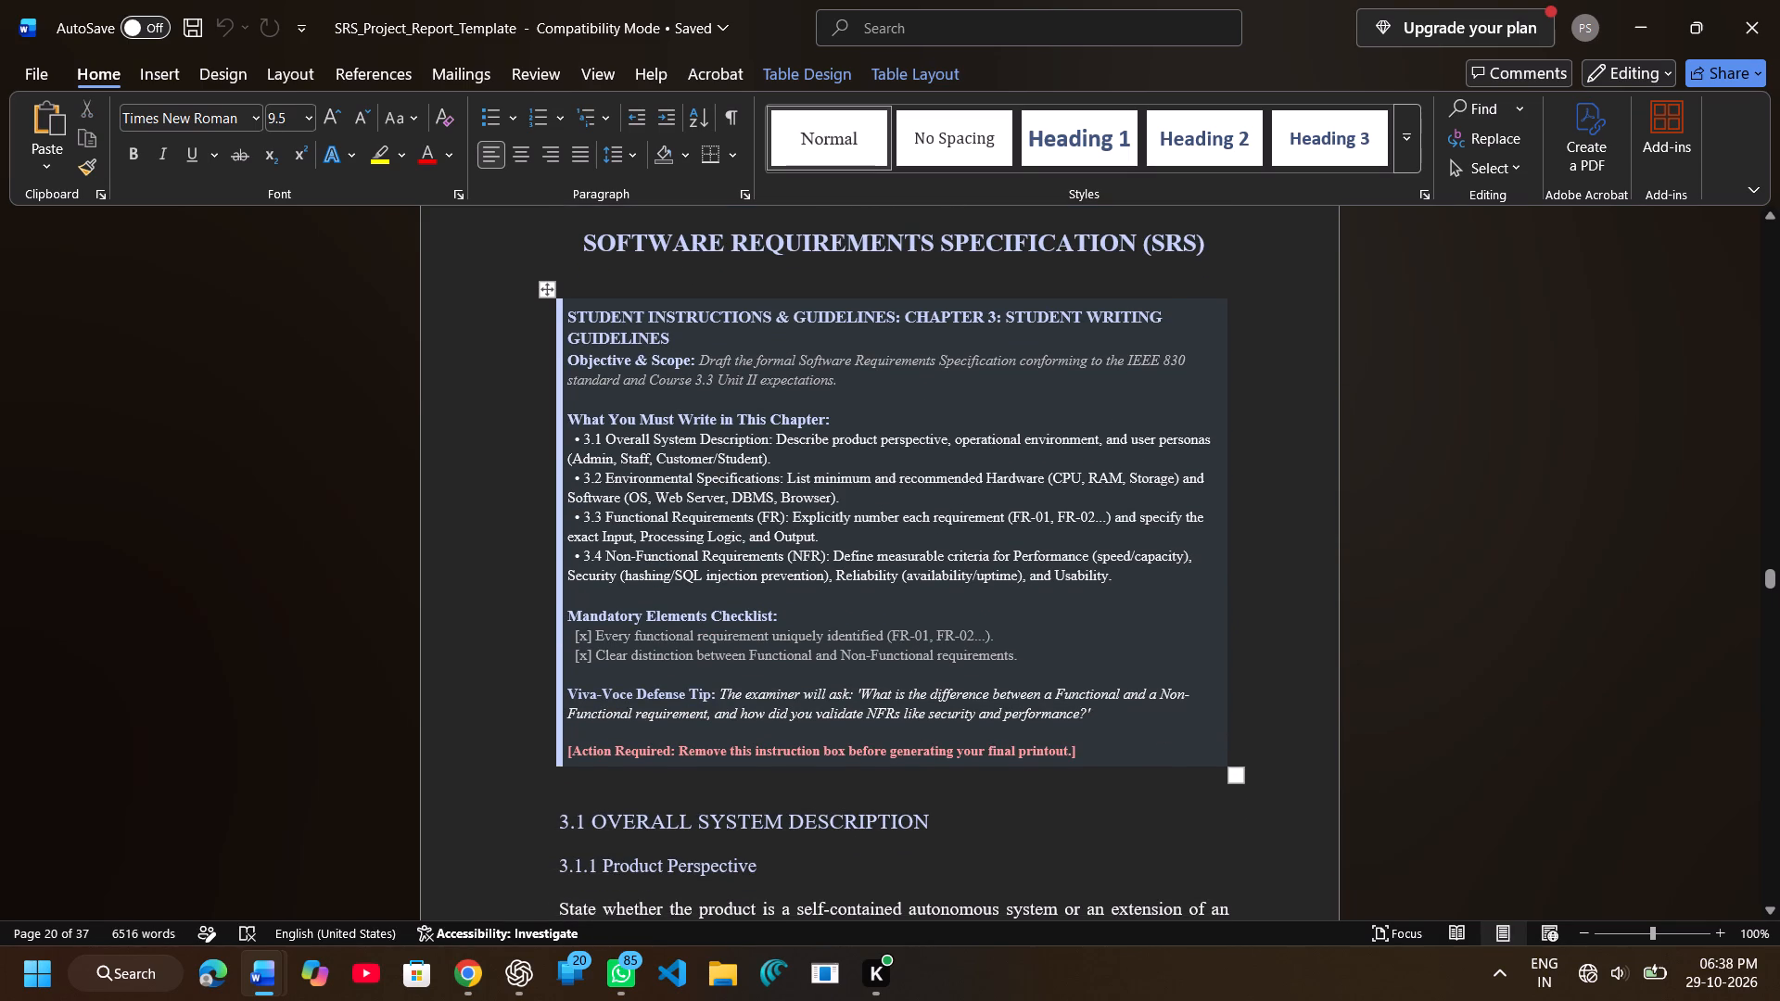
left_click_drag(568, 313, 995, 717)
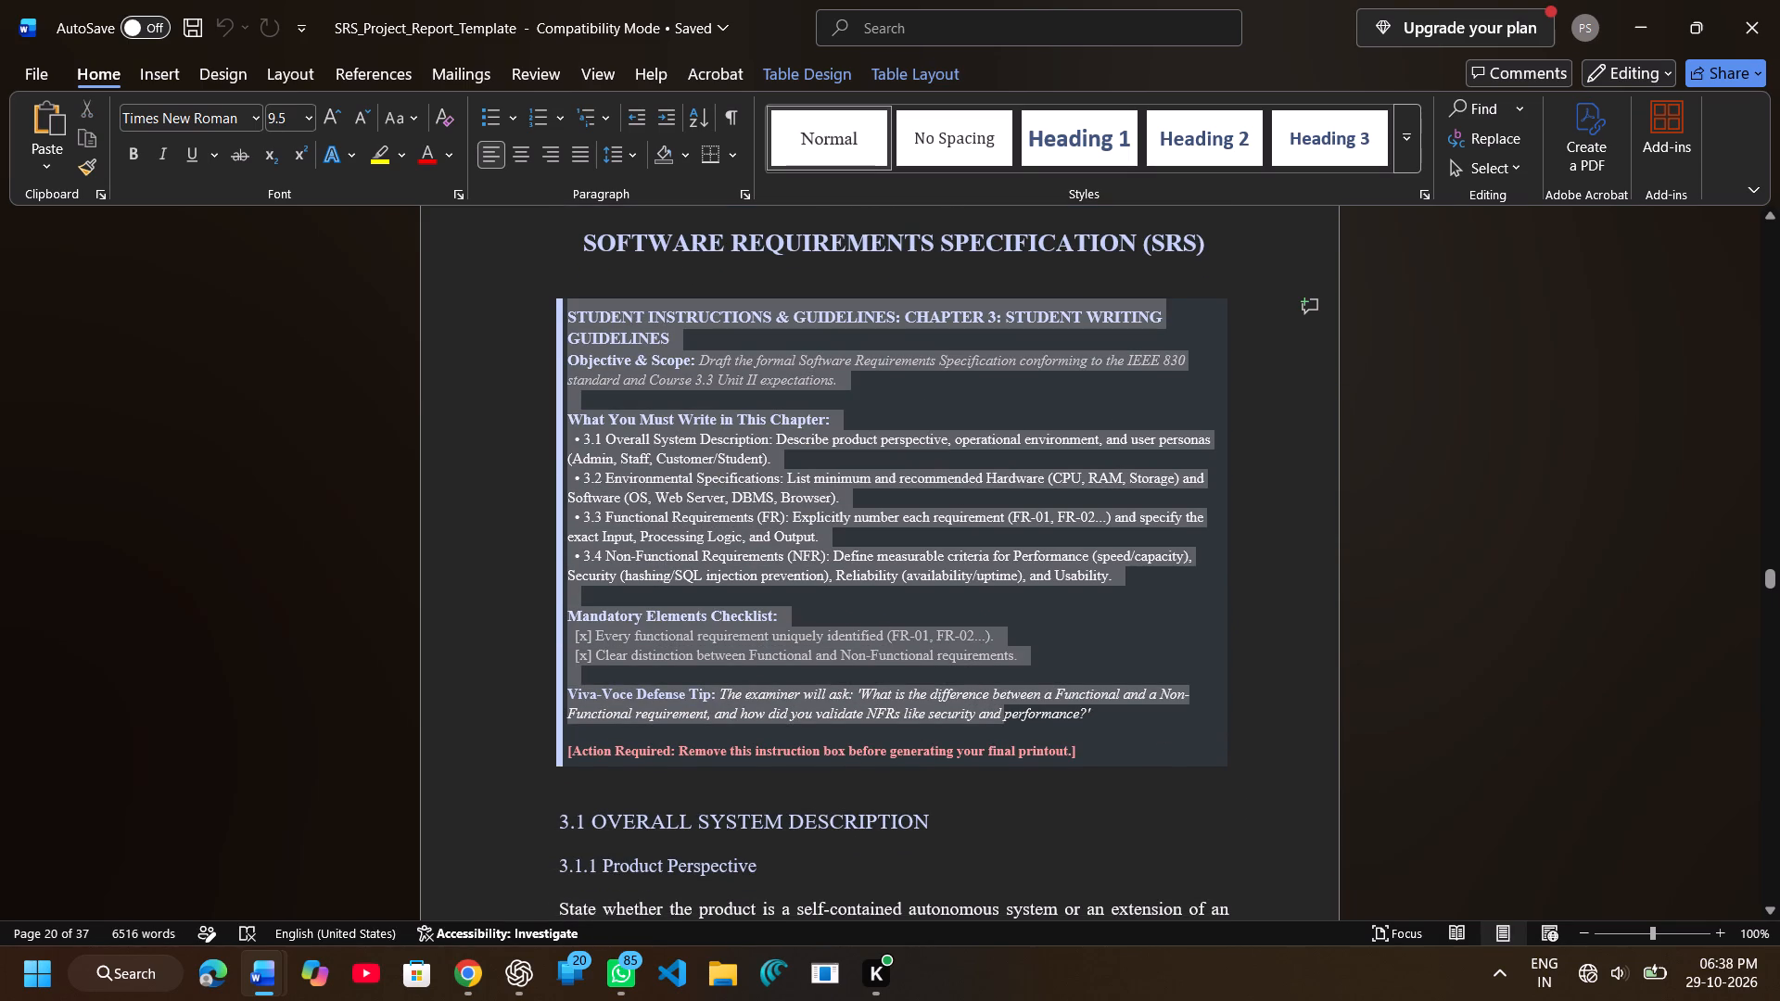
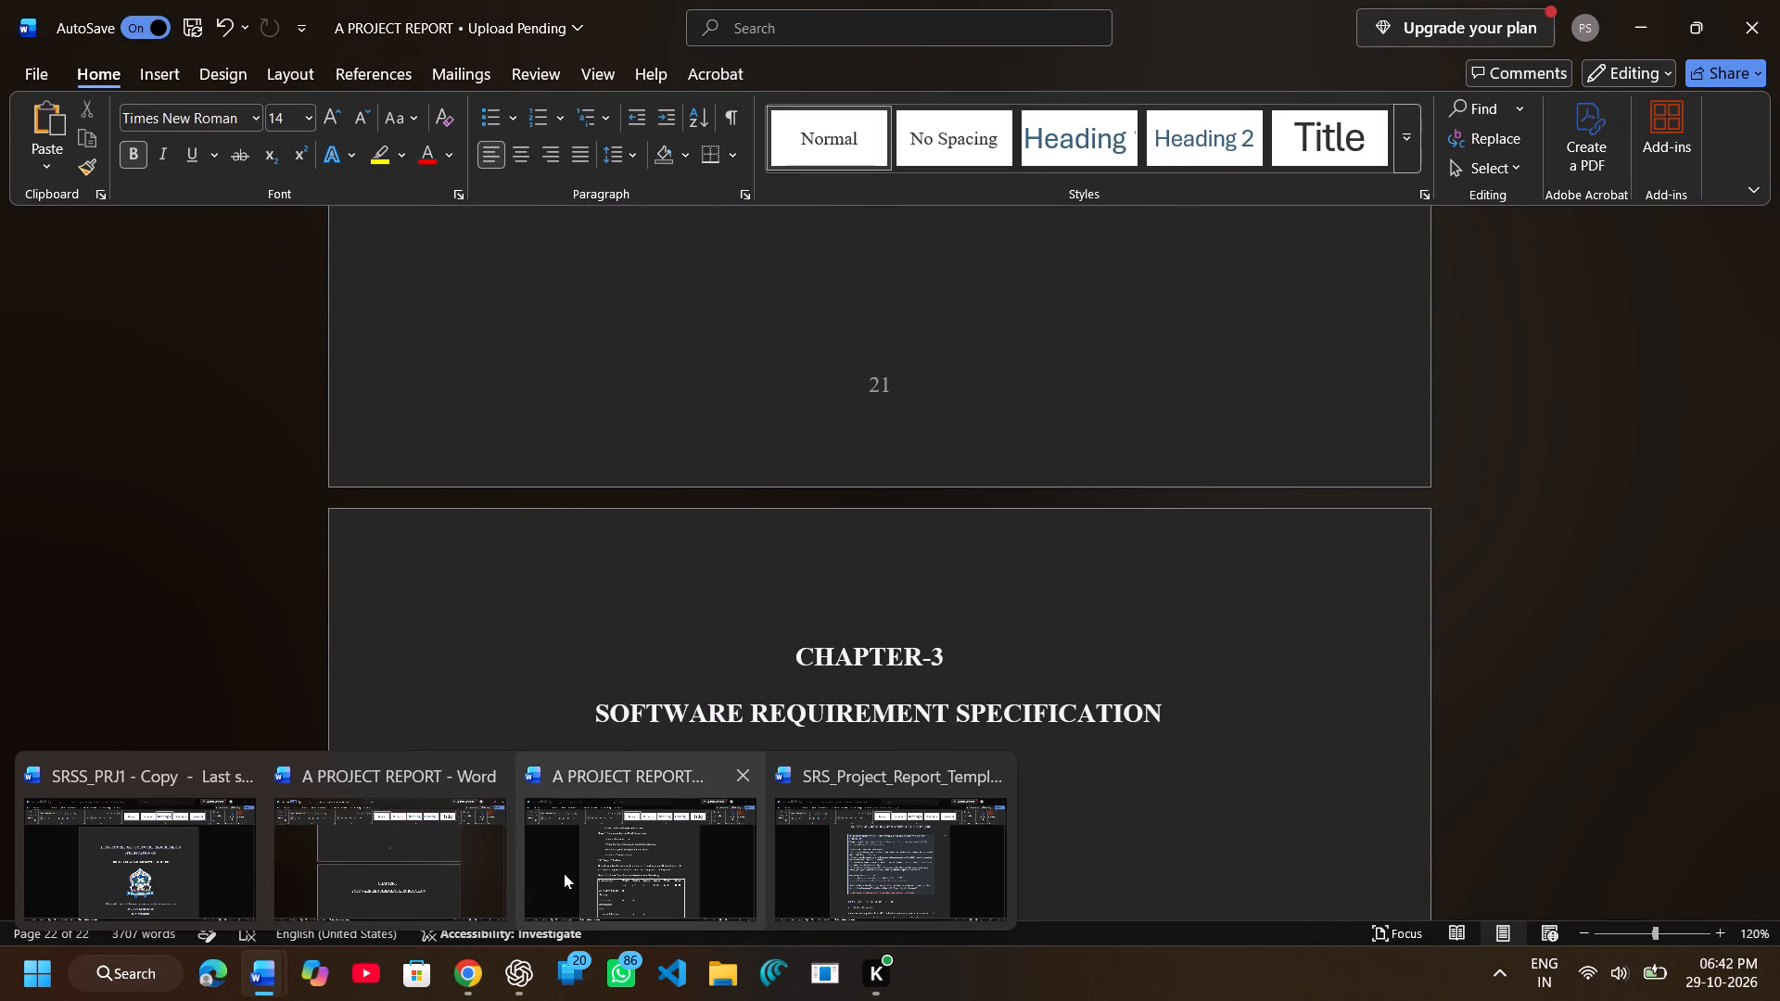
left_click(564, 873)
scroll(803, 678, "down", 1)
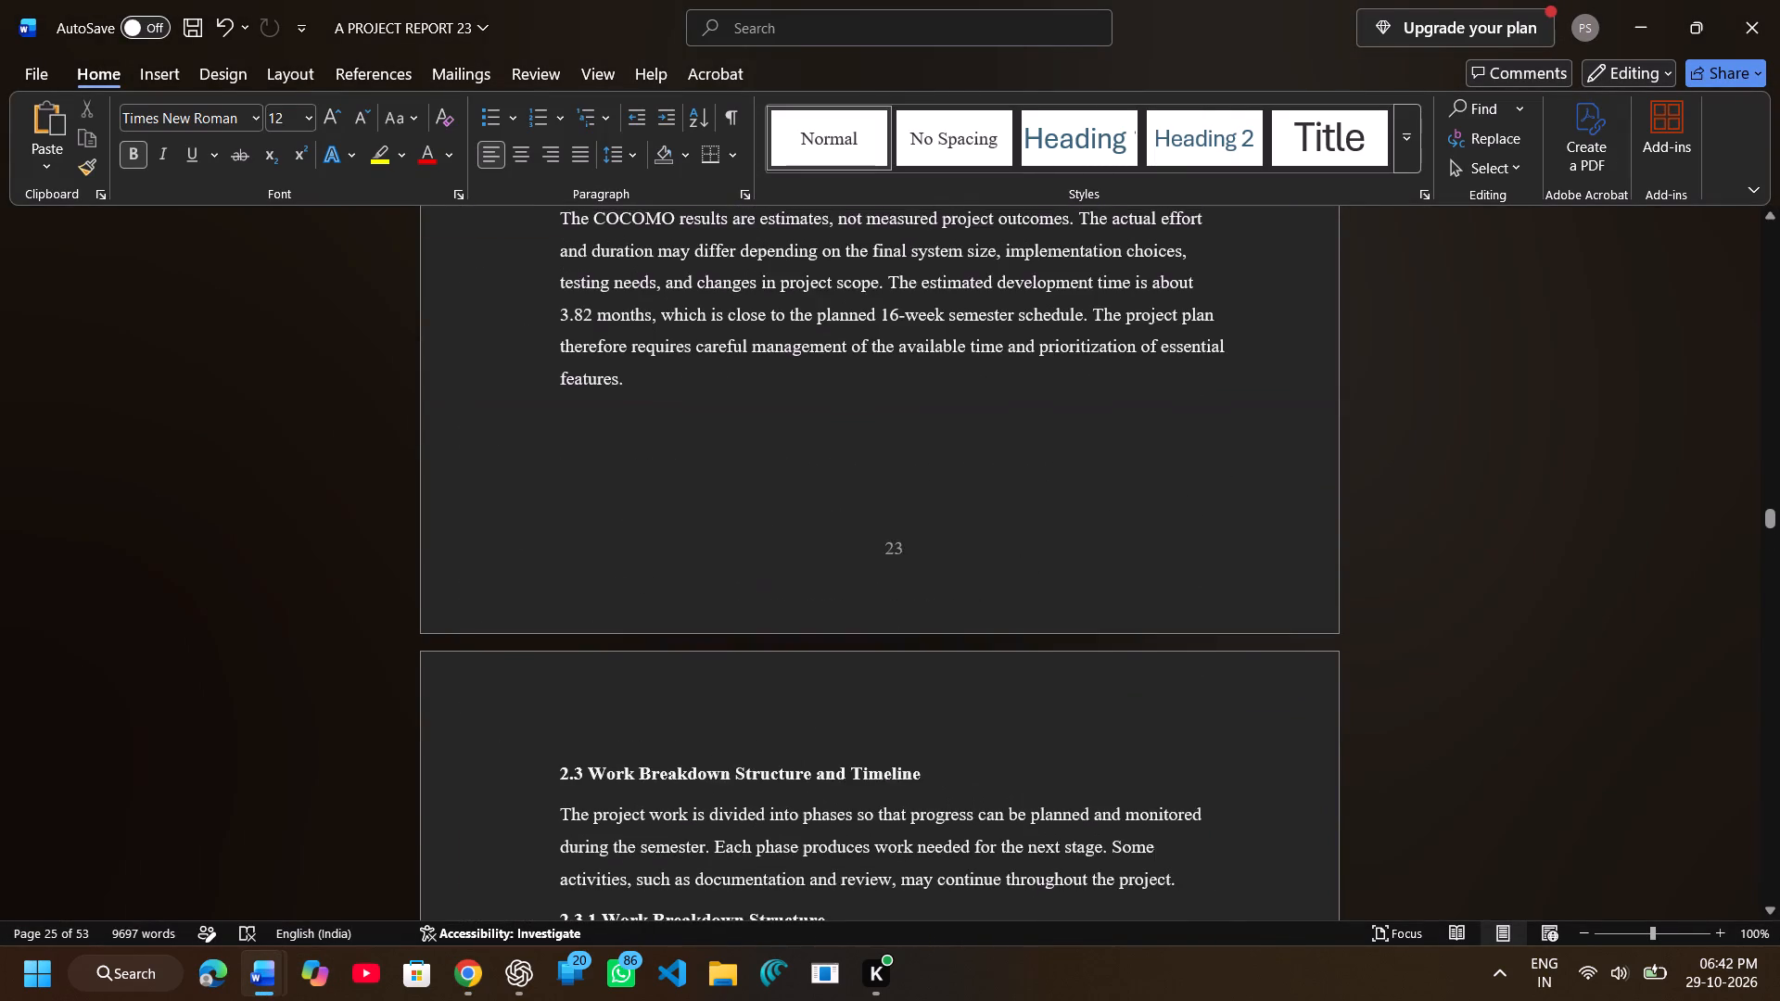
scroll(803, 678, "down", 2)
scroll(803, 678, "right", 1)
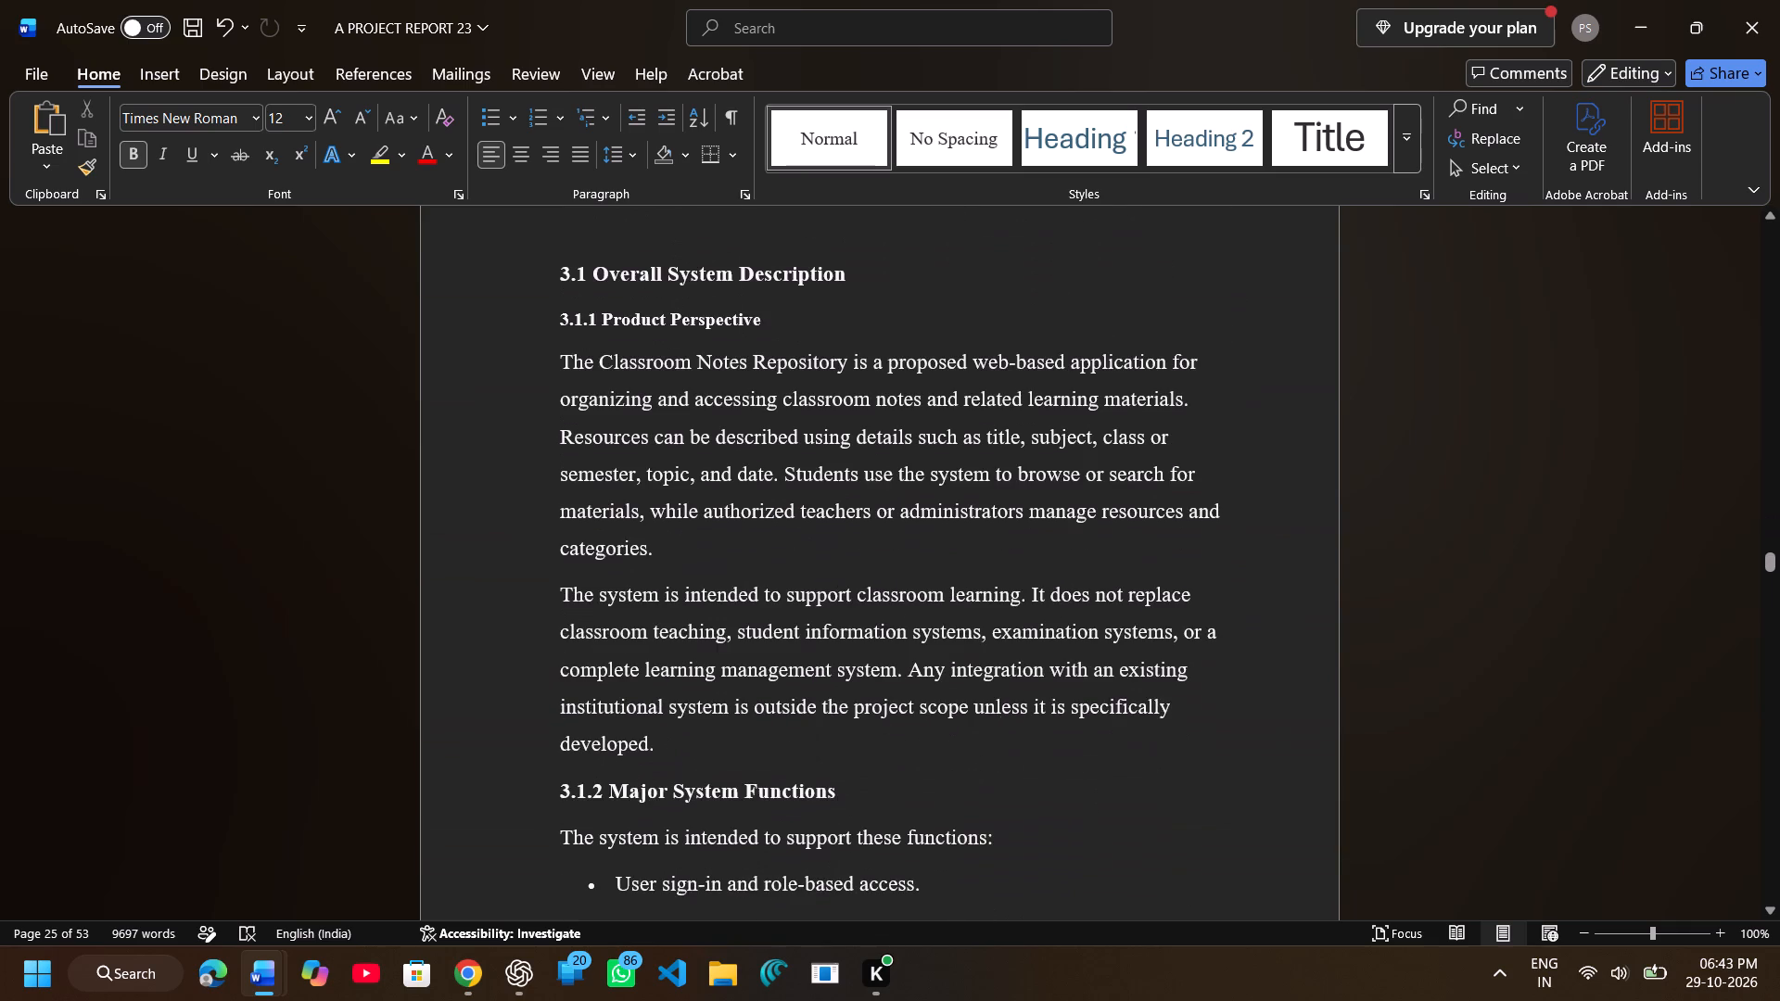
scroll(803, 678, "right", 1)
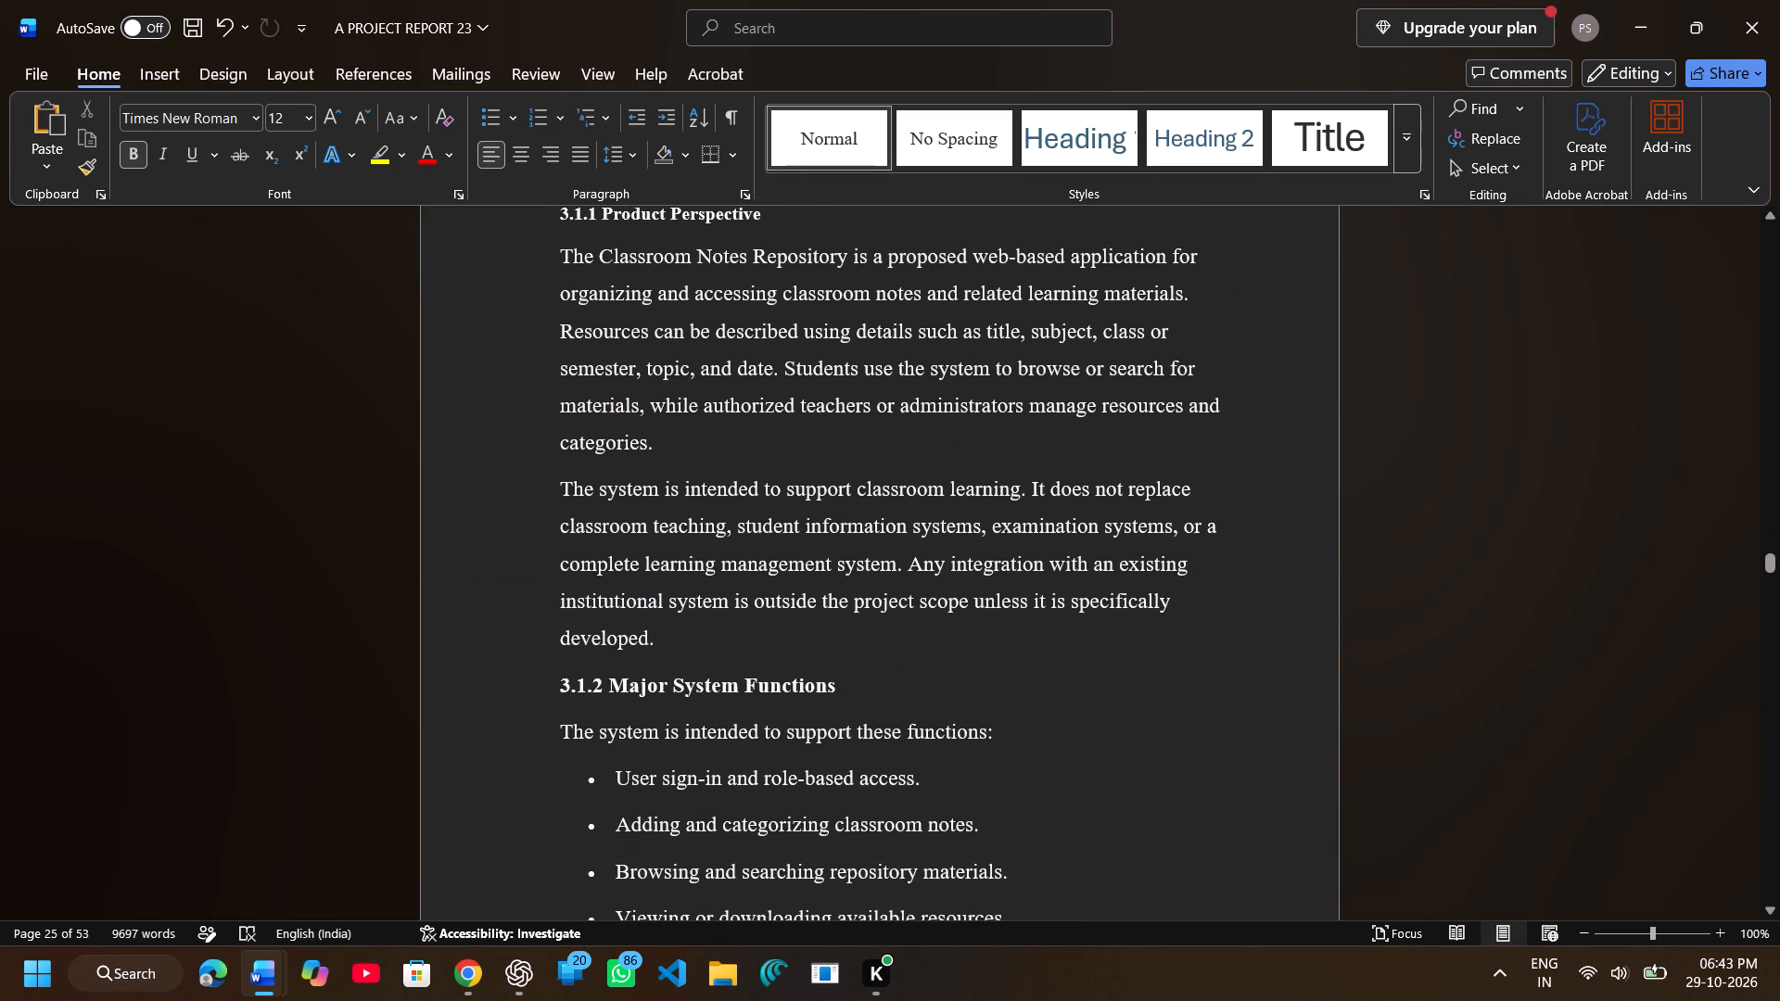
scroll(803, 678, "right", 2)
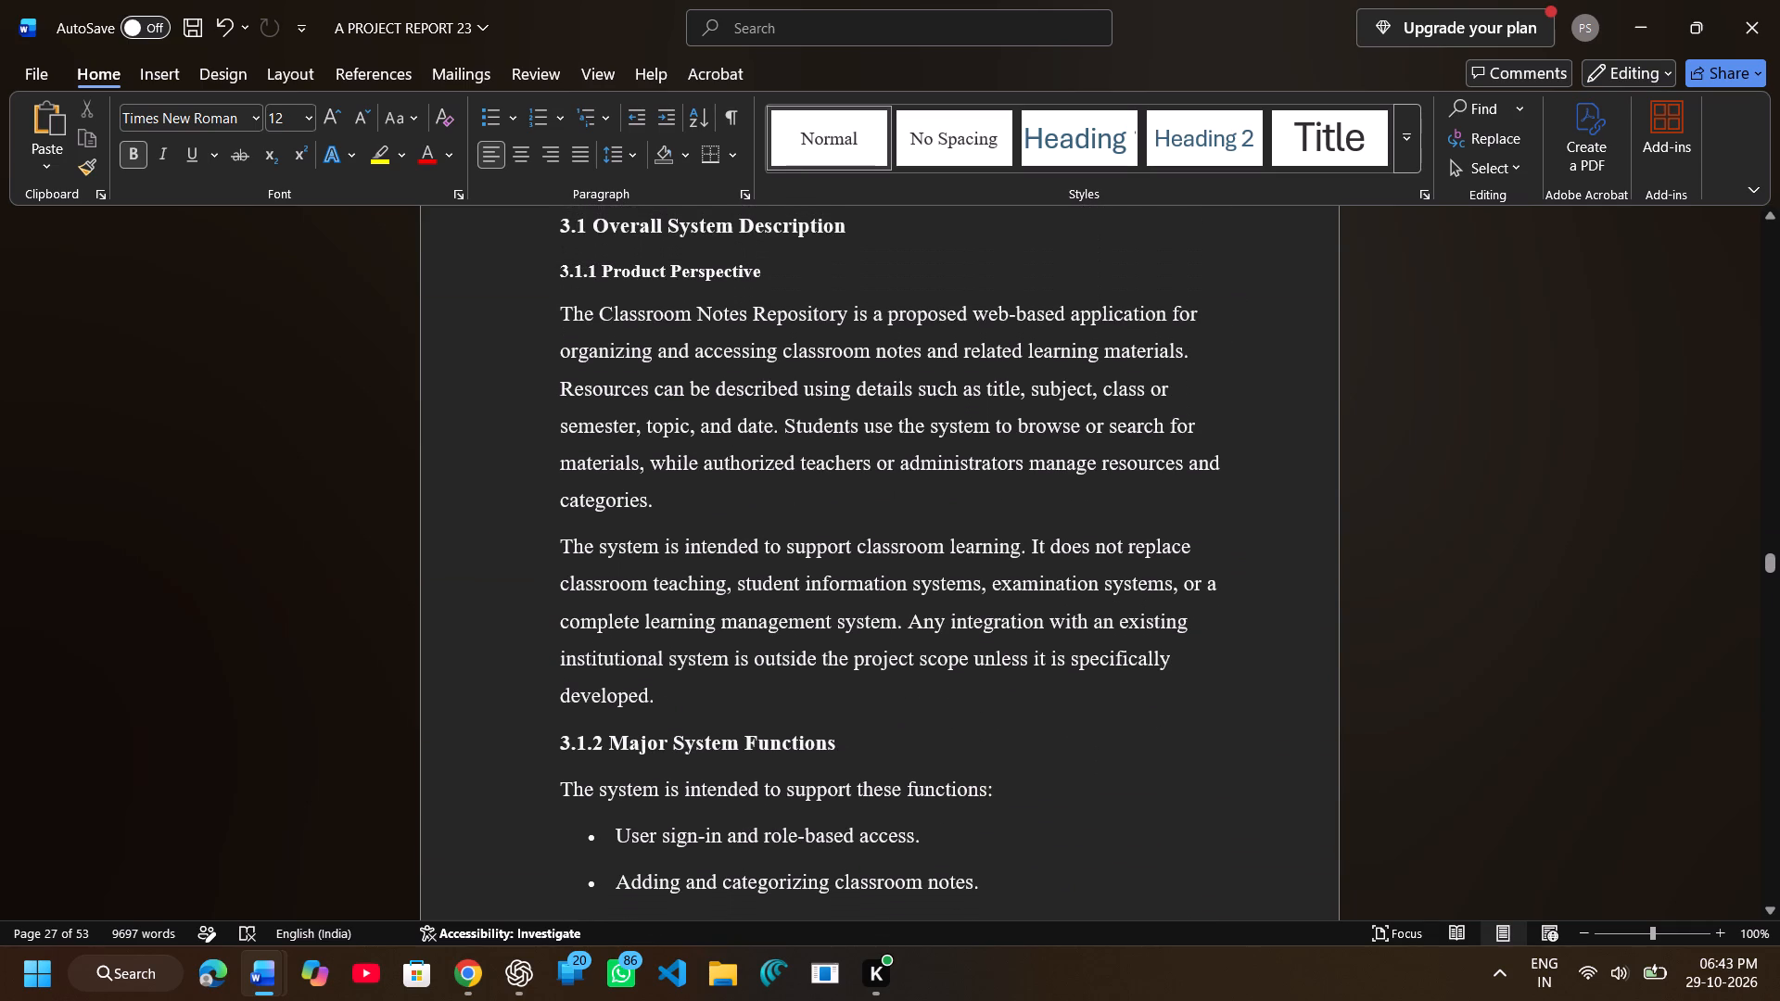
scroll(803, 678, "right", 1)
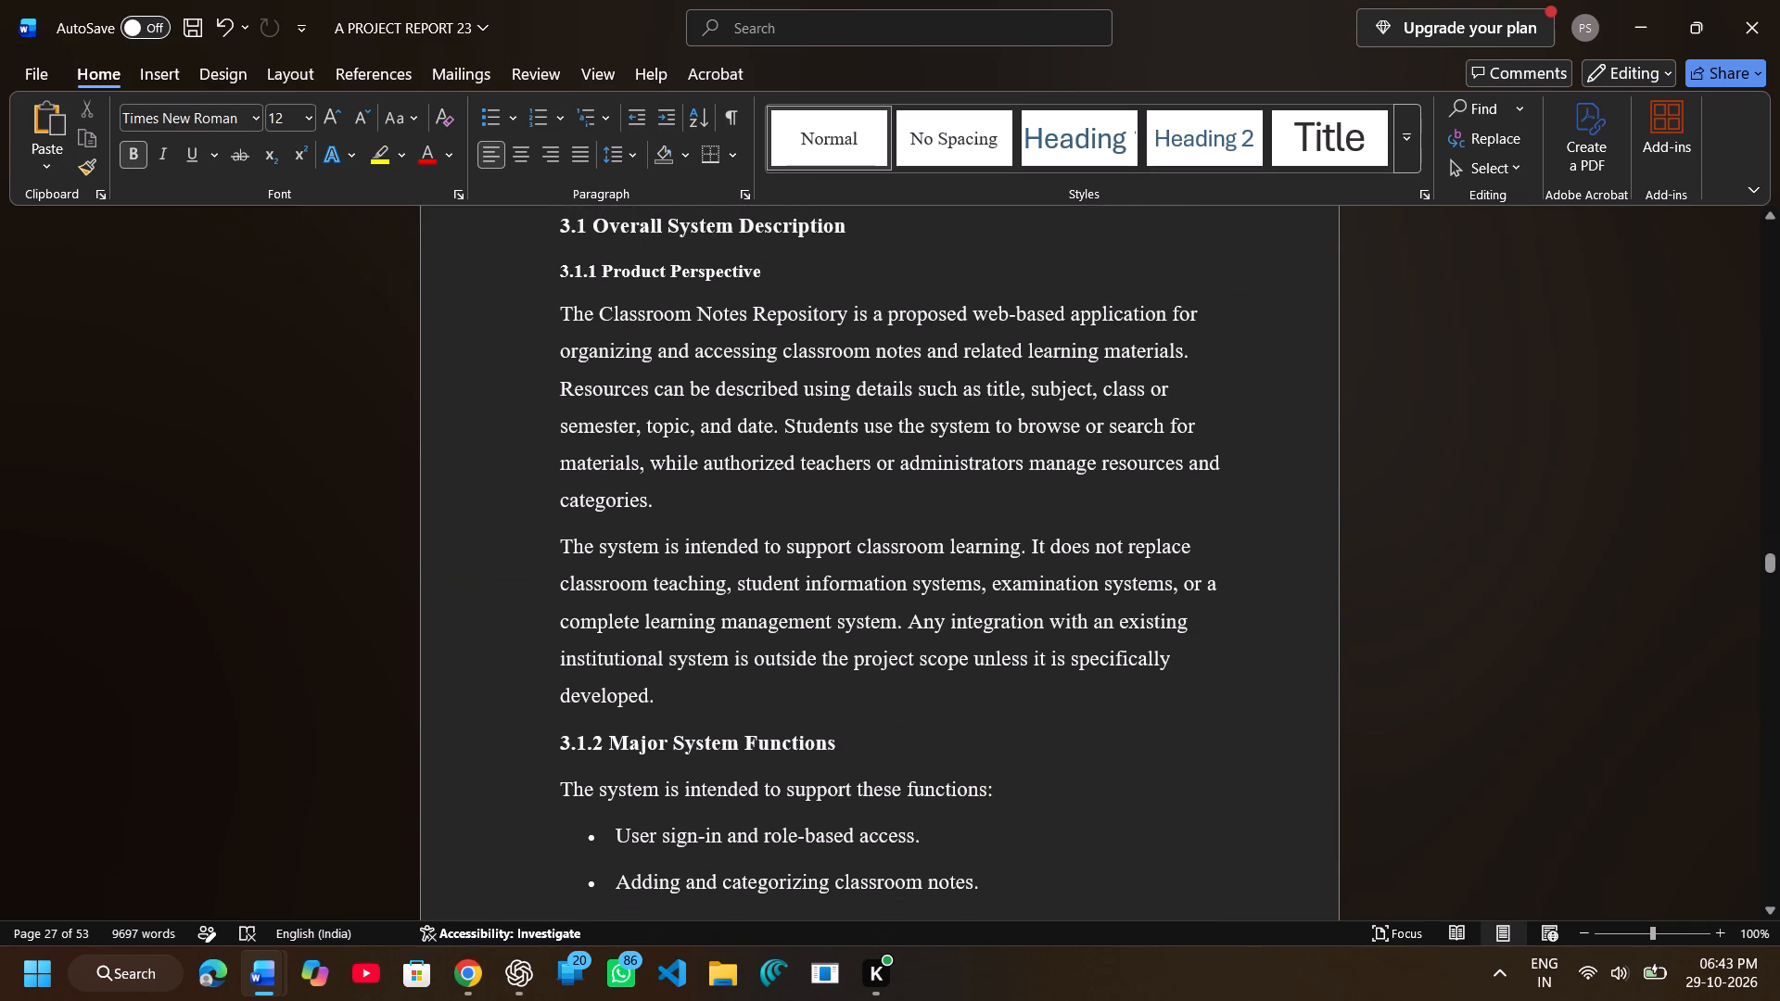
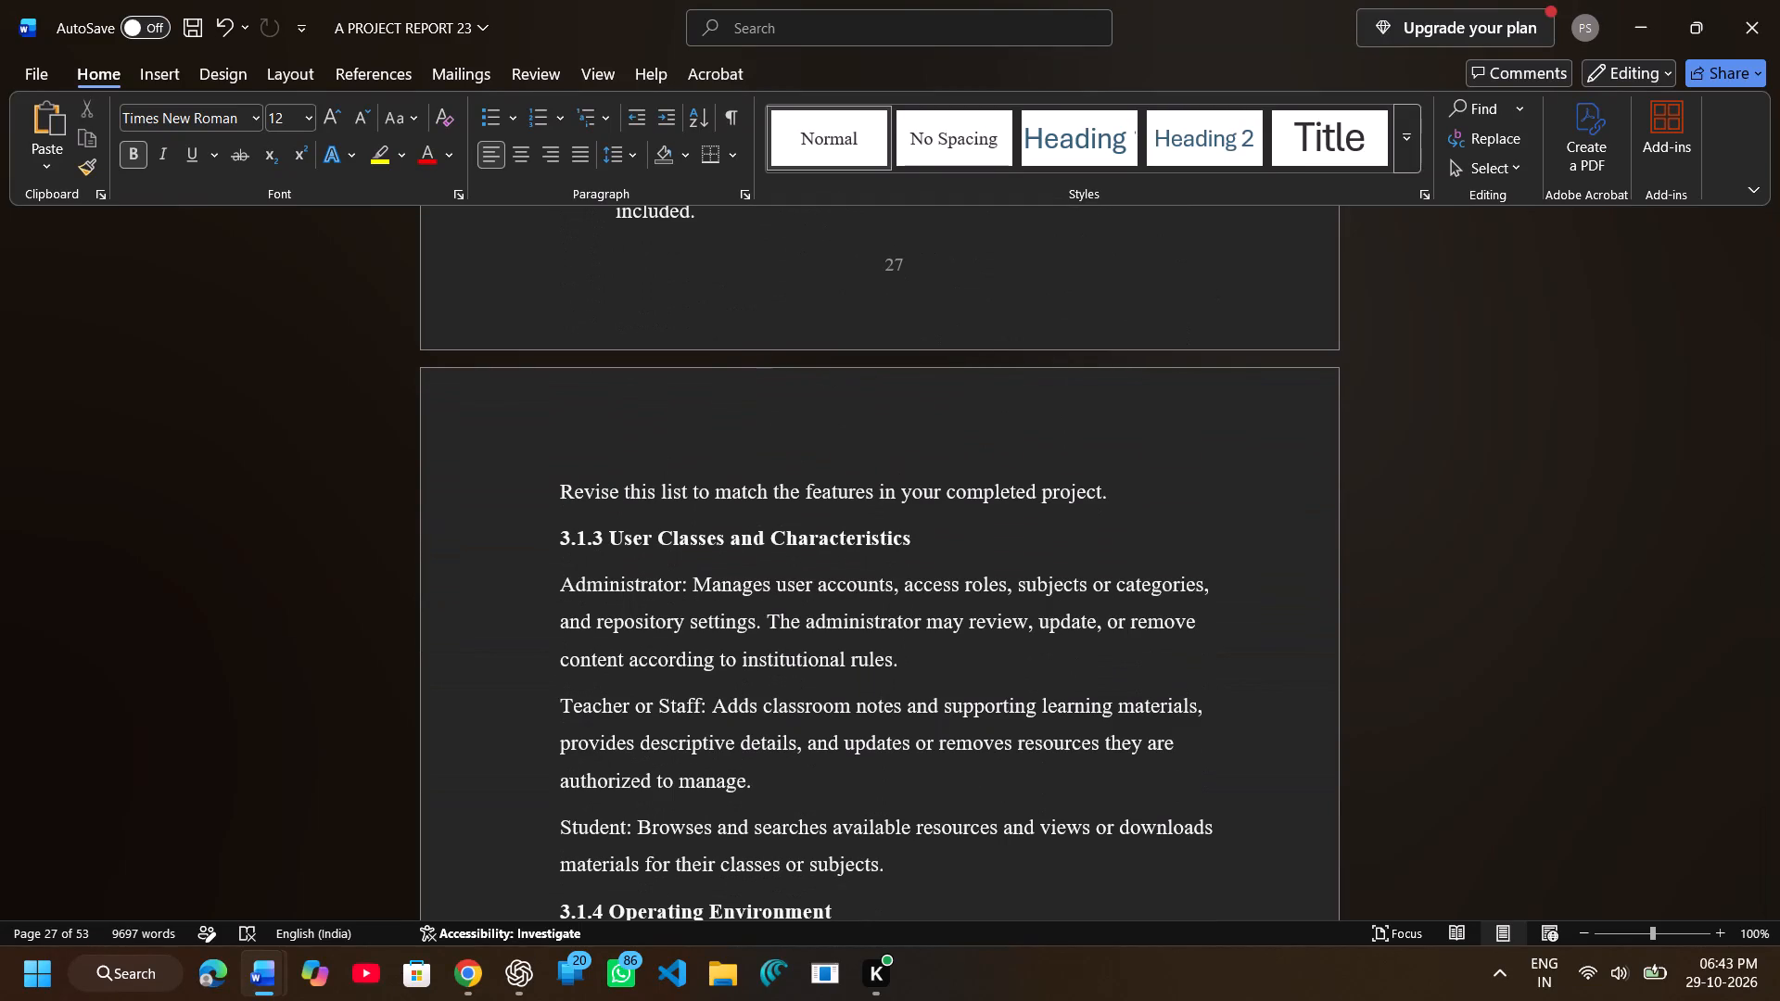
scroll(803, 678, "down", 1)
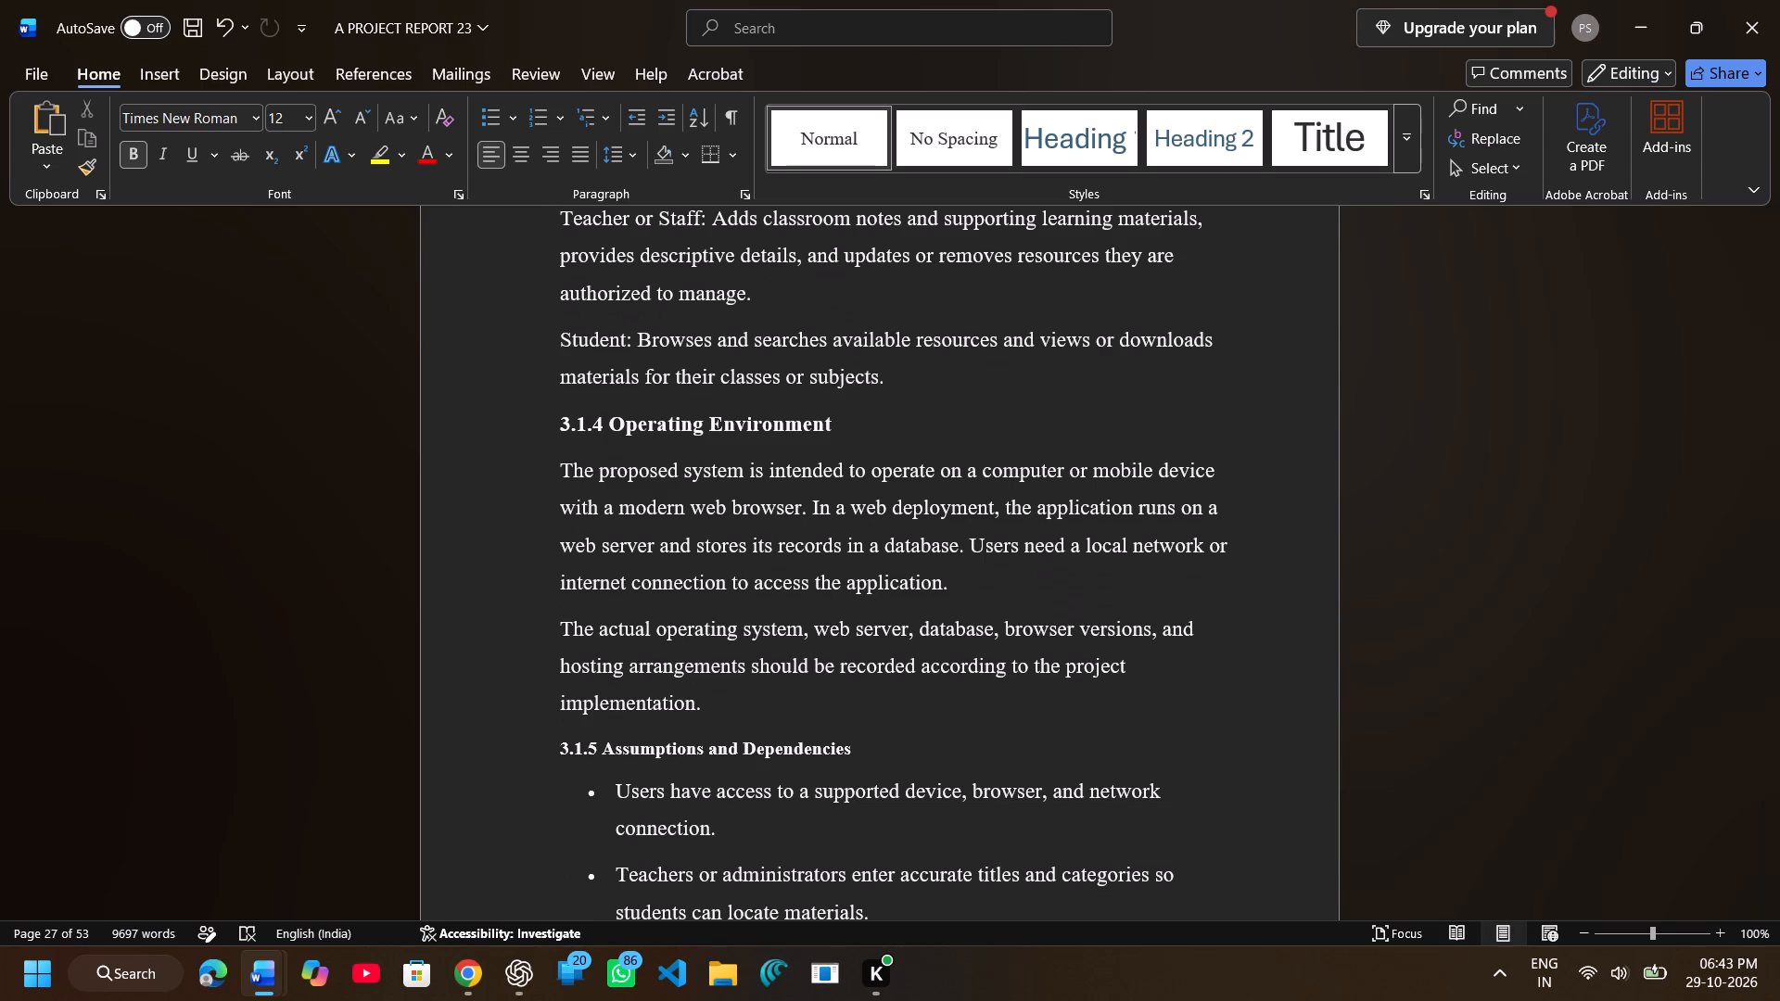
scroll(803, 678, "down", 1)
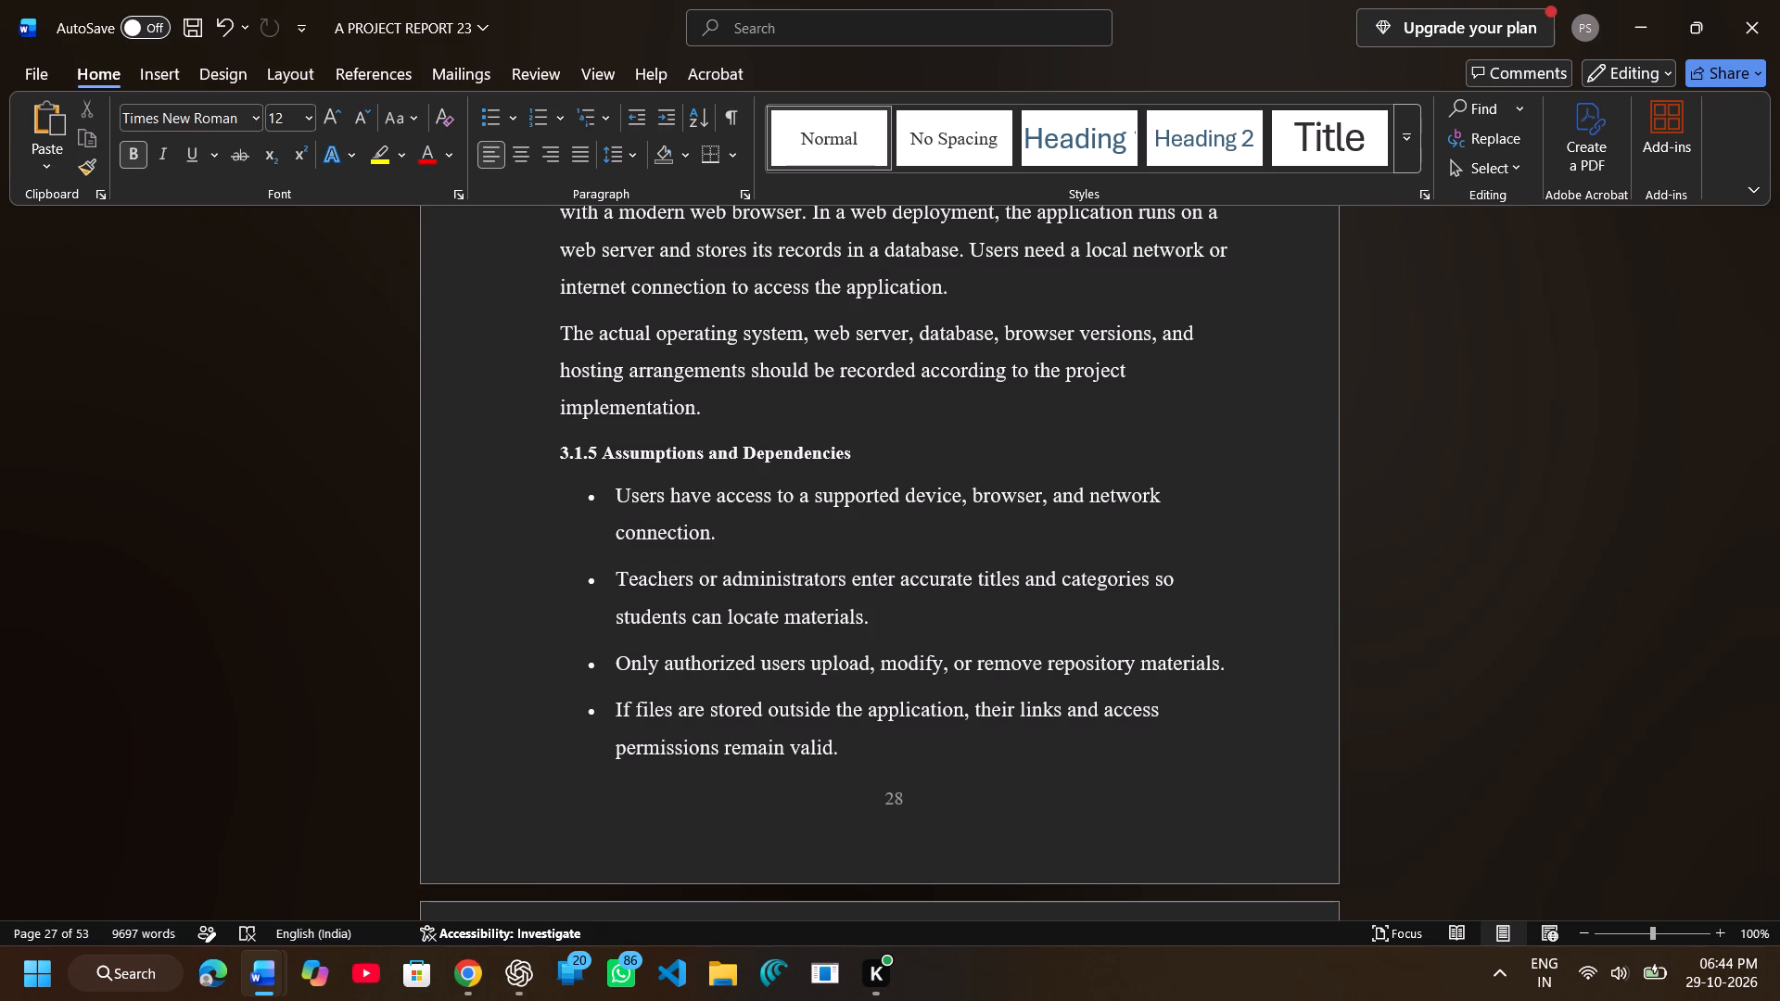
scroll(803, 678, "down", 1)
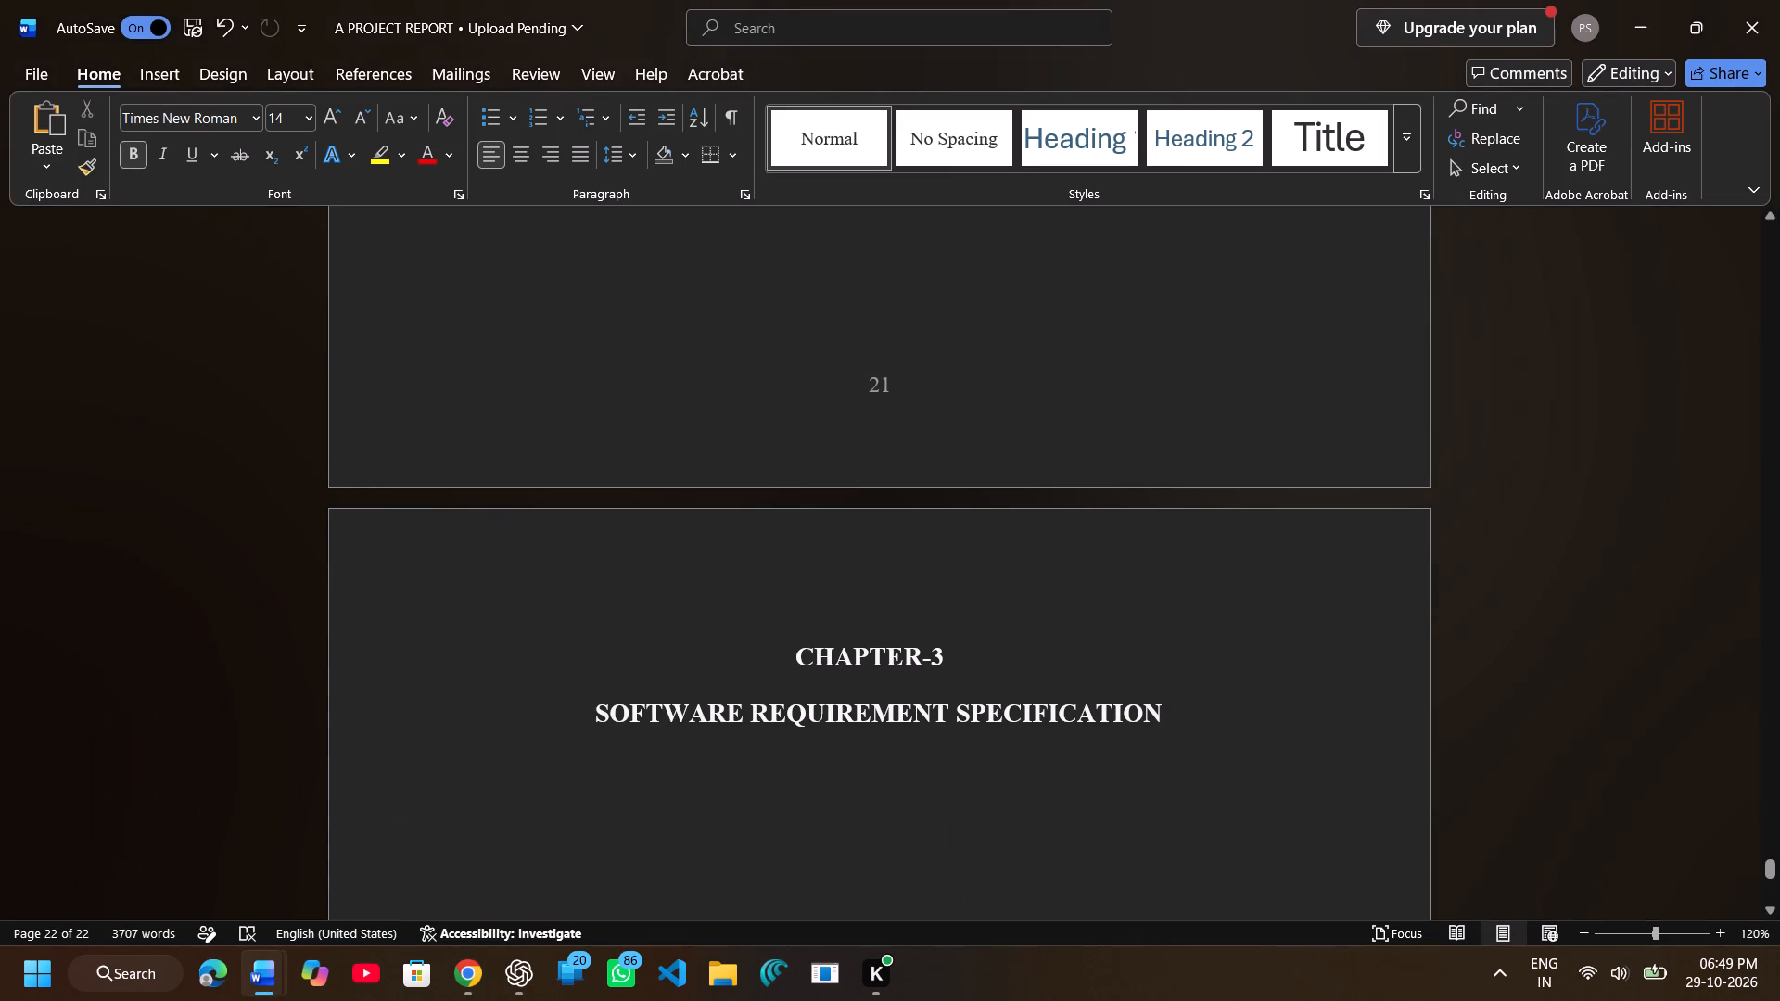
key("ctrl+v")
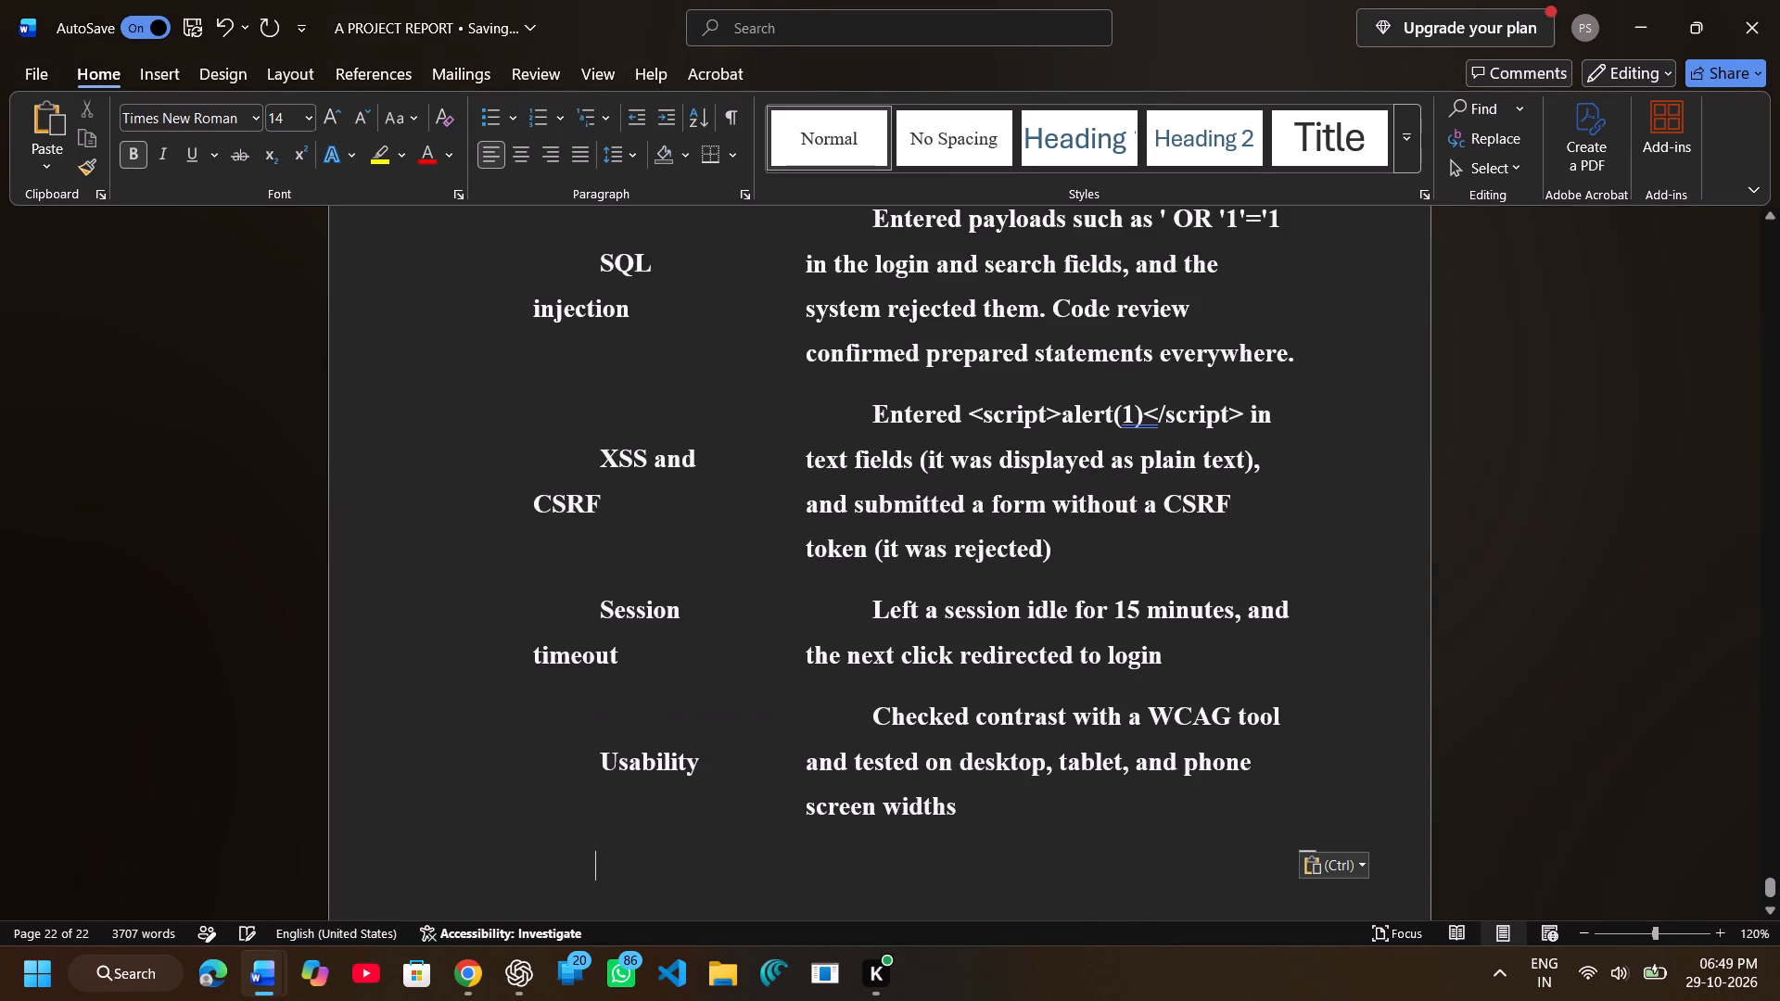
Delete the Viva-Voce Answer section at the document's end, including its question, quoted answer and the table of NFR validation methods.
scroll(696, 762, "up", 1)
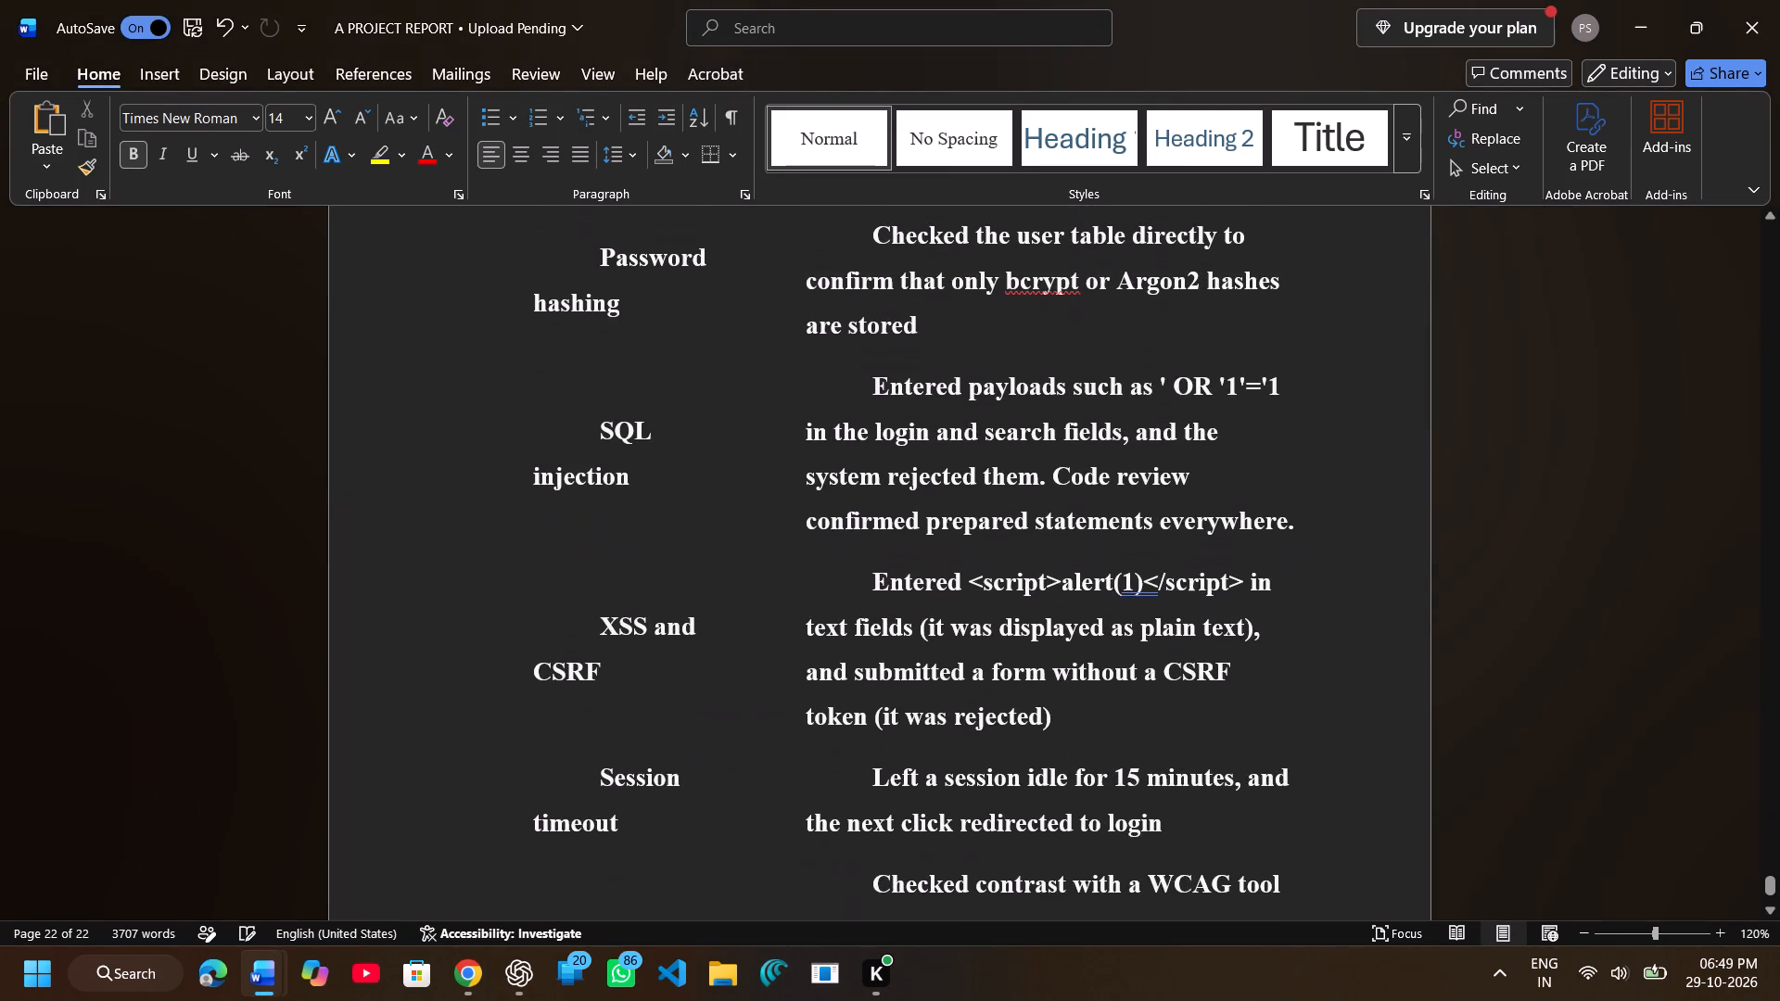
scroll(696, 762, "up", 1)
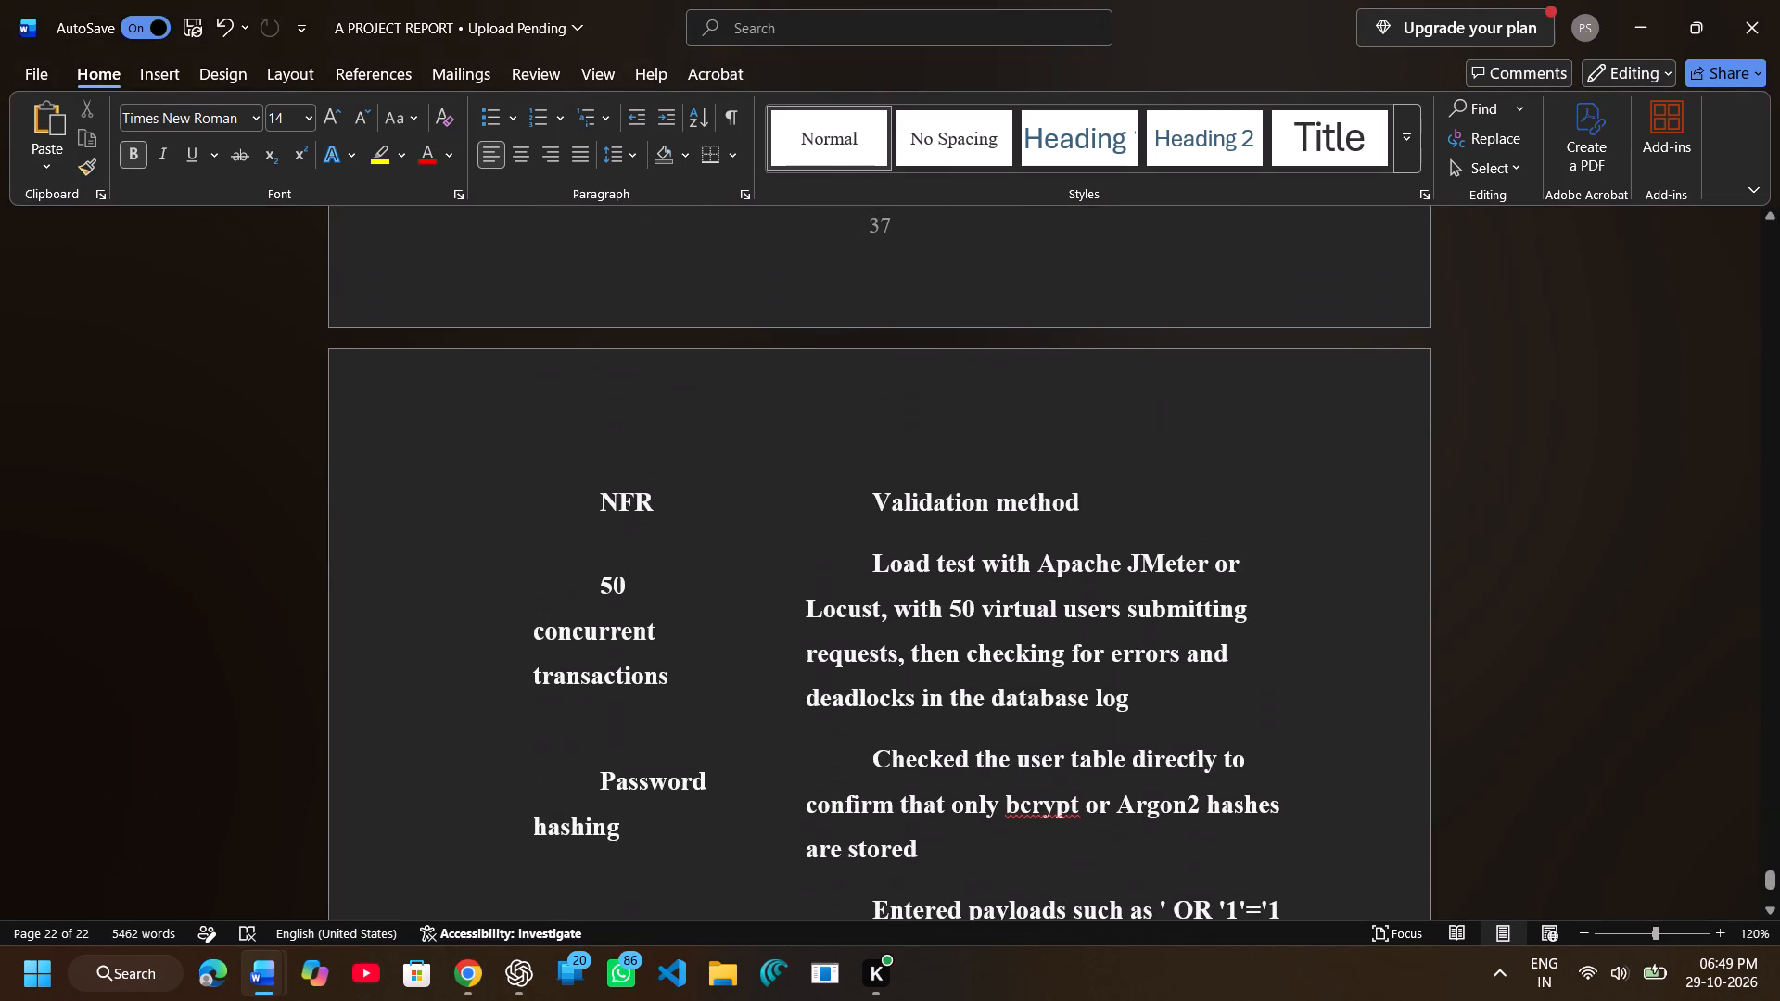
scroll(696, 762, "up", 2)
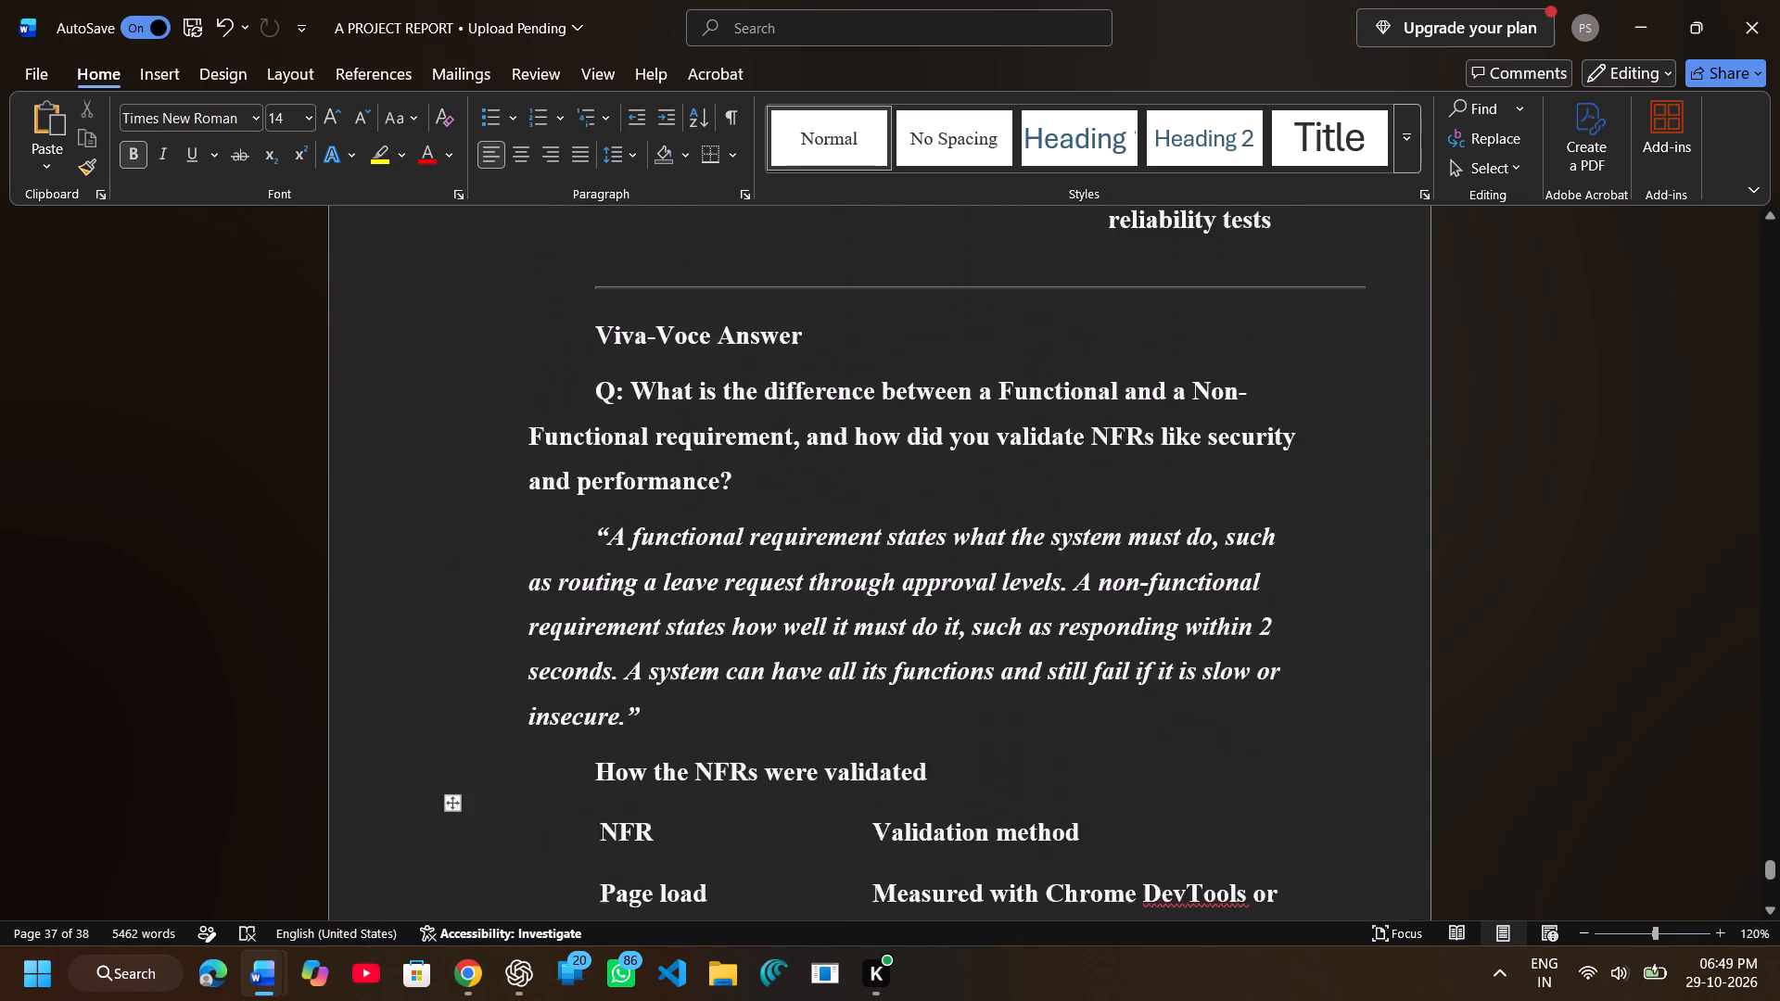
scroll(696, 762, "up", 1)
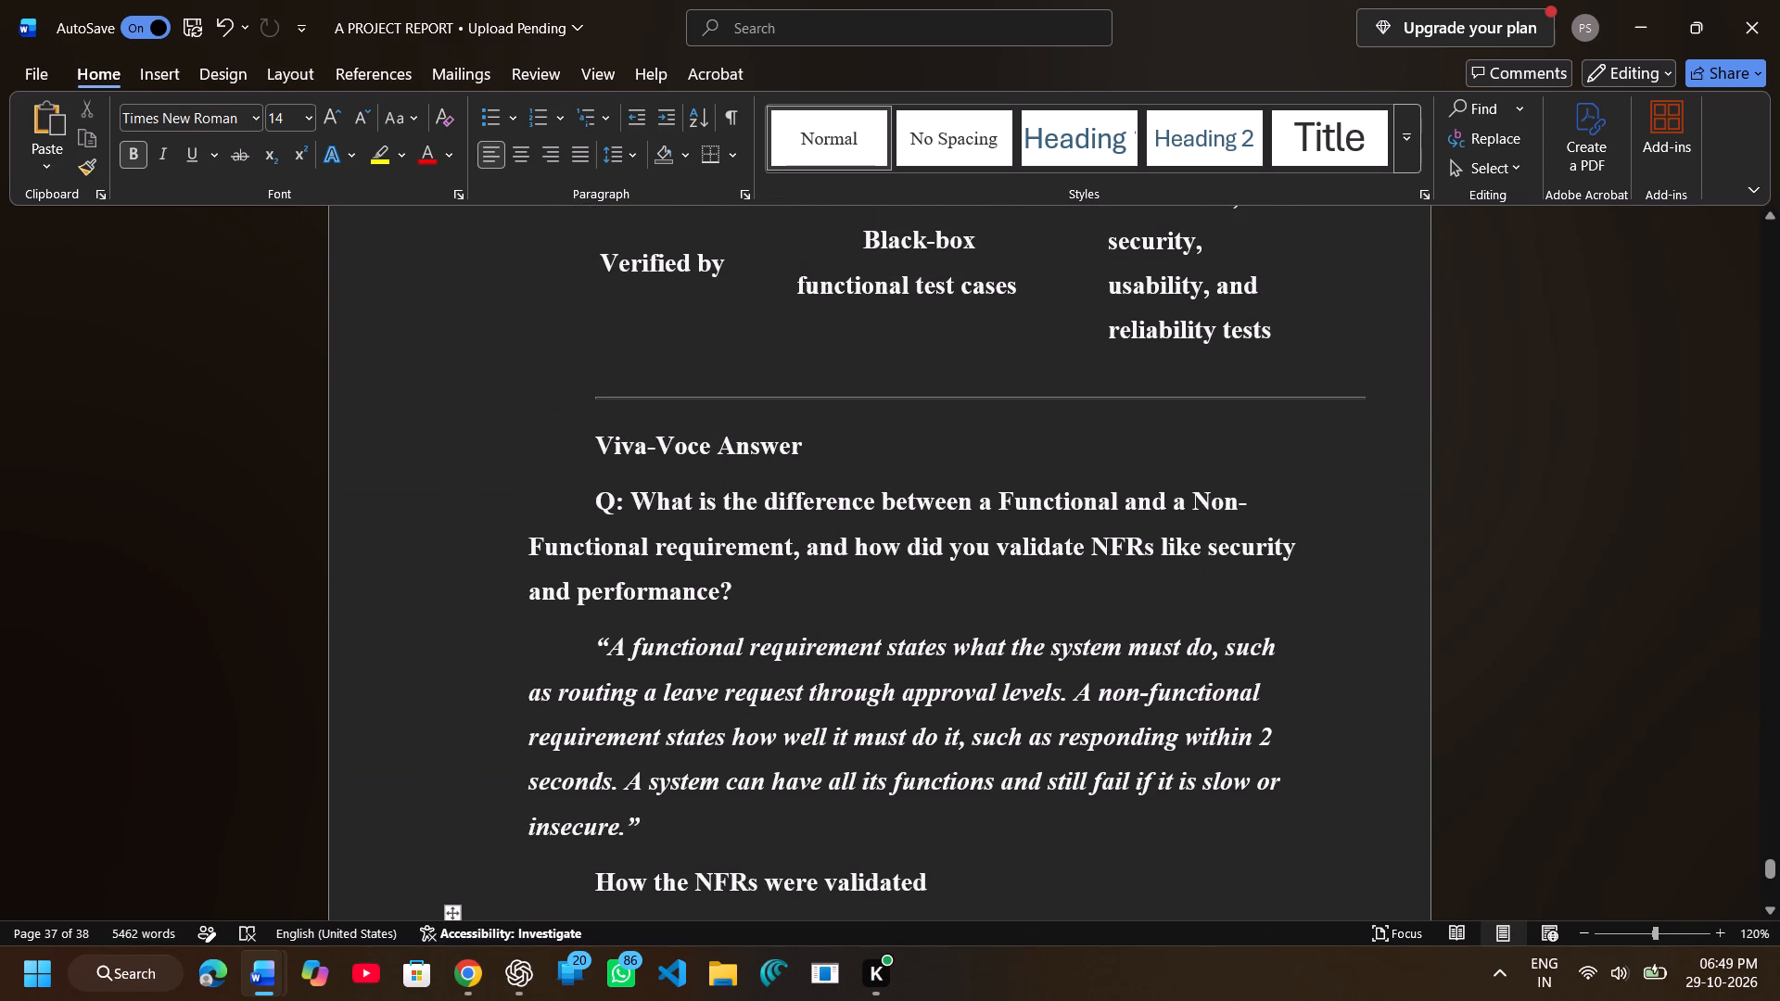
left_click_drag(587, 451, 994, 1000)
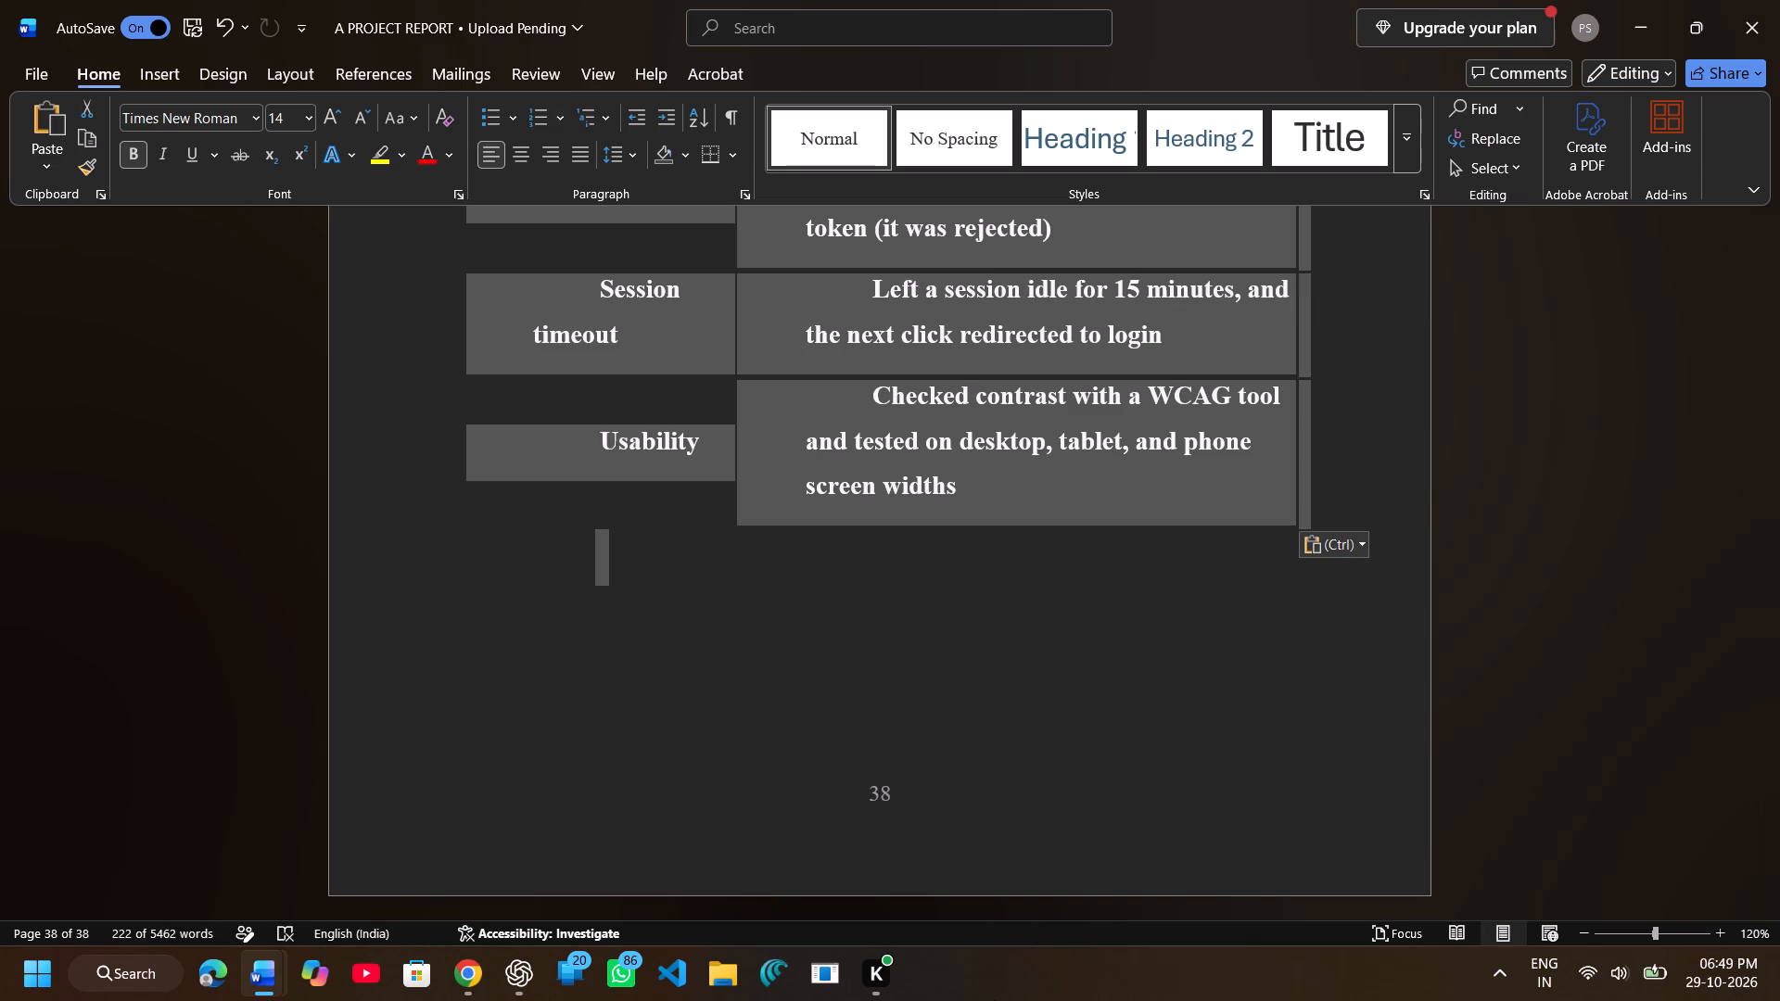
key("BackSpace")
key("BackSpace")
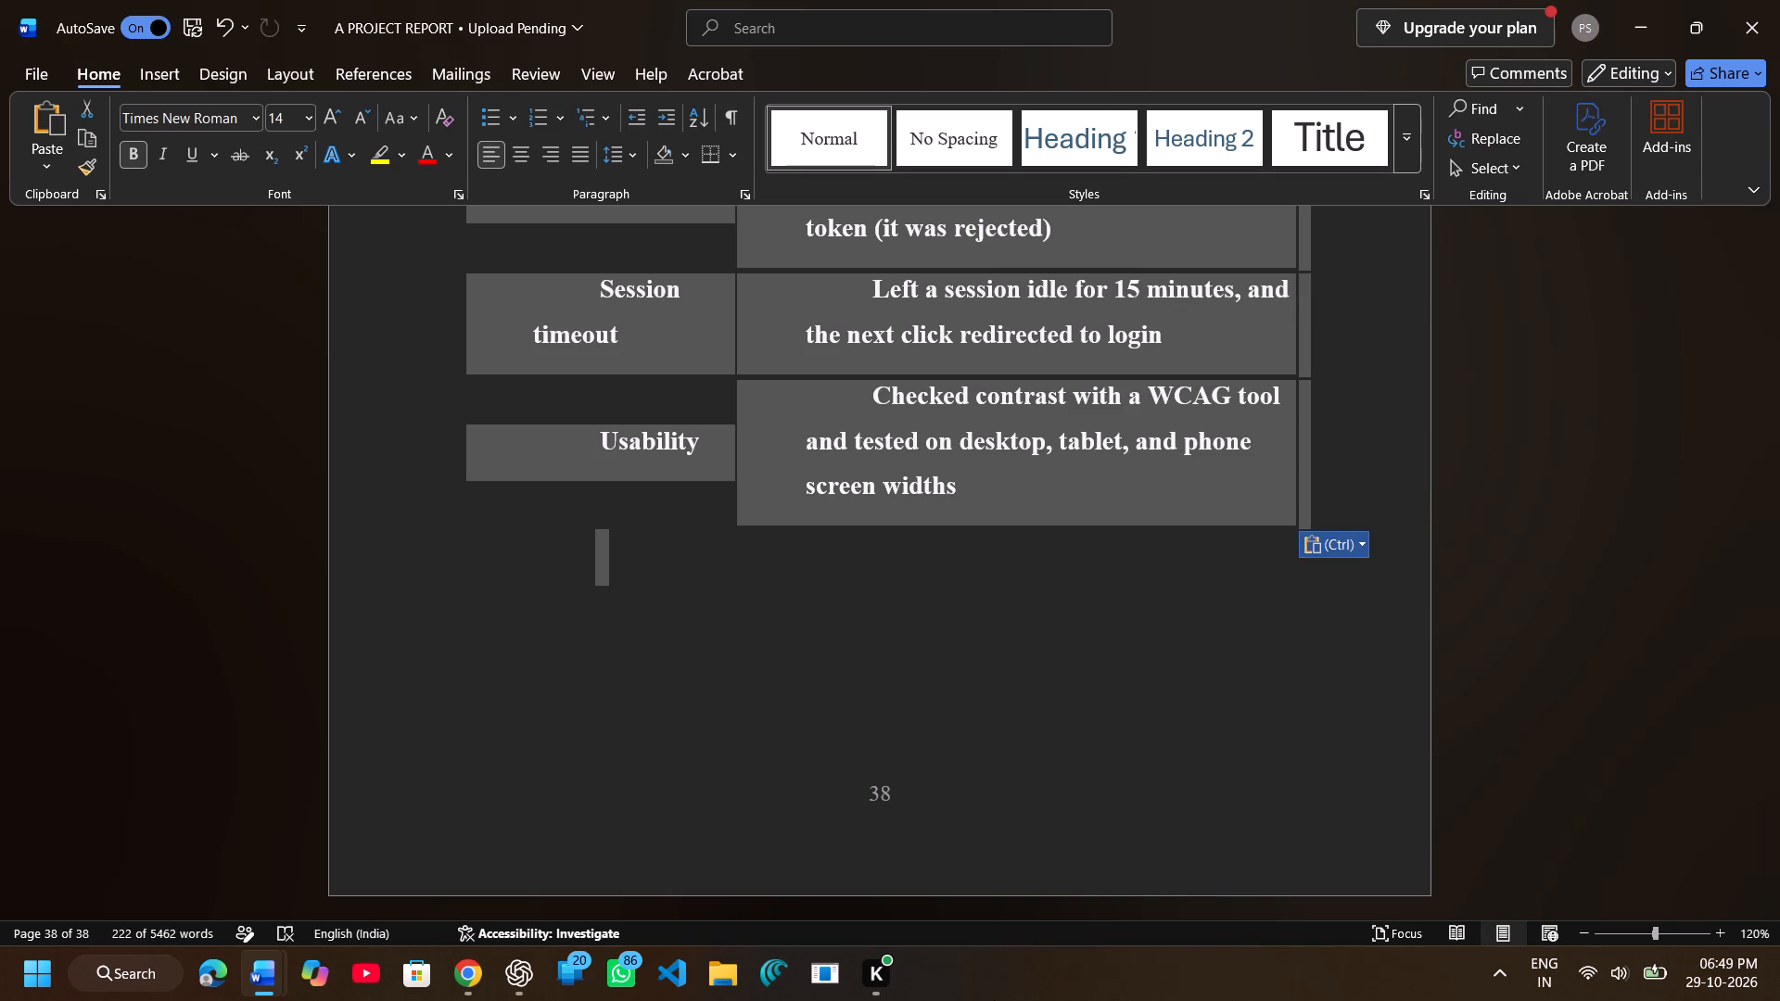
left_click(1151, 489)
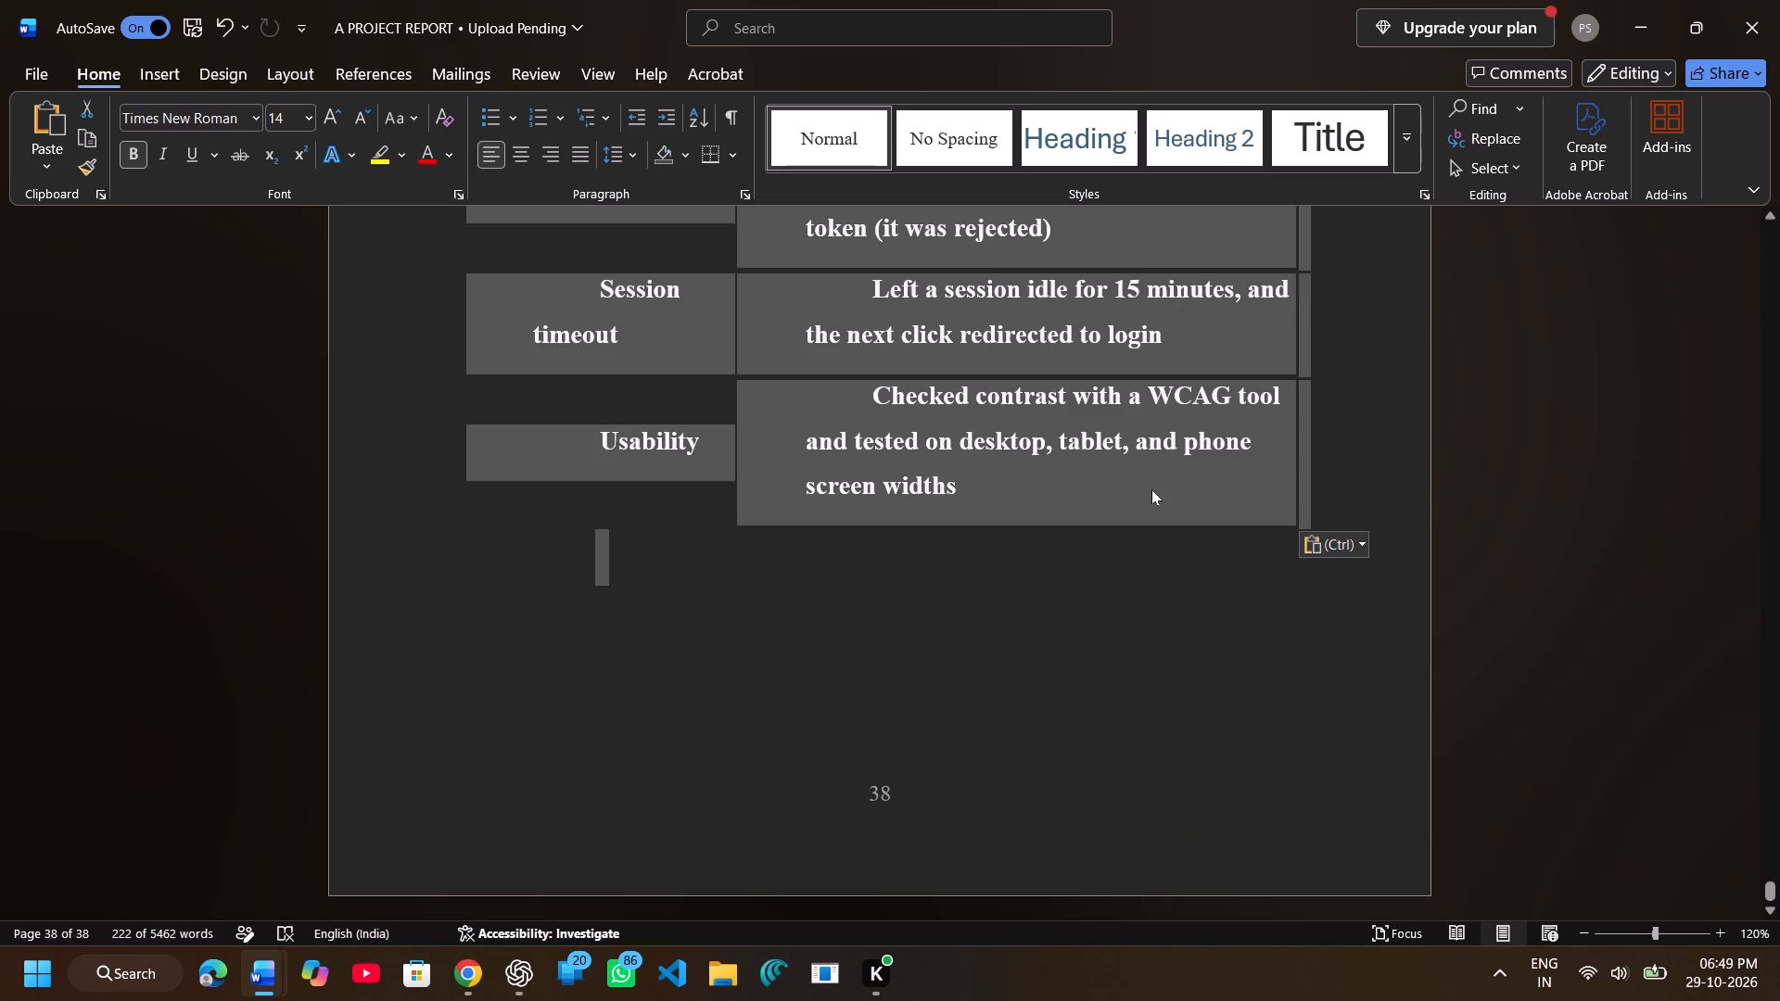
key("BackSpace")
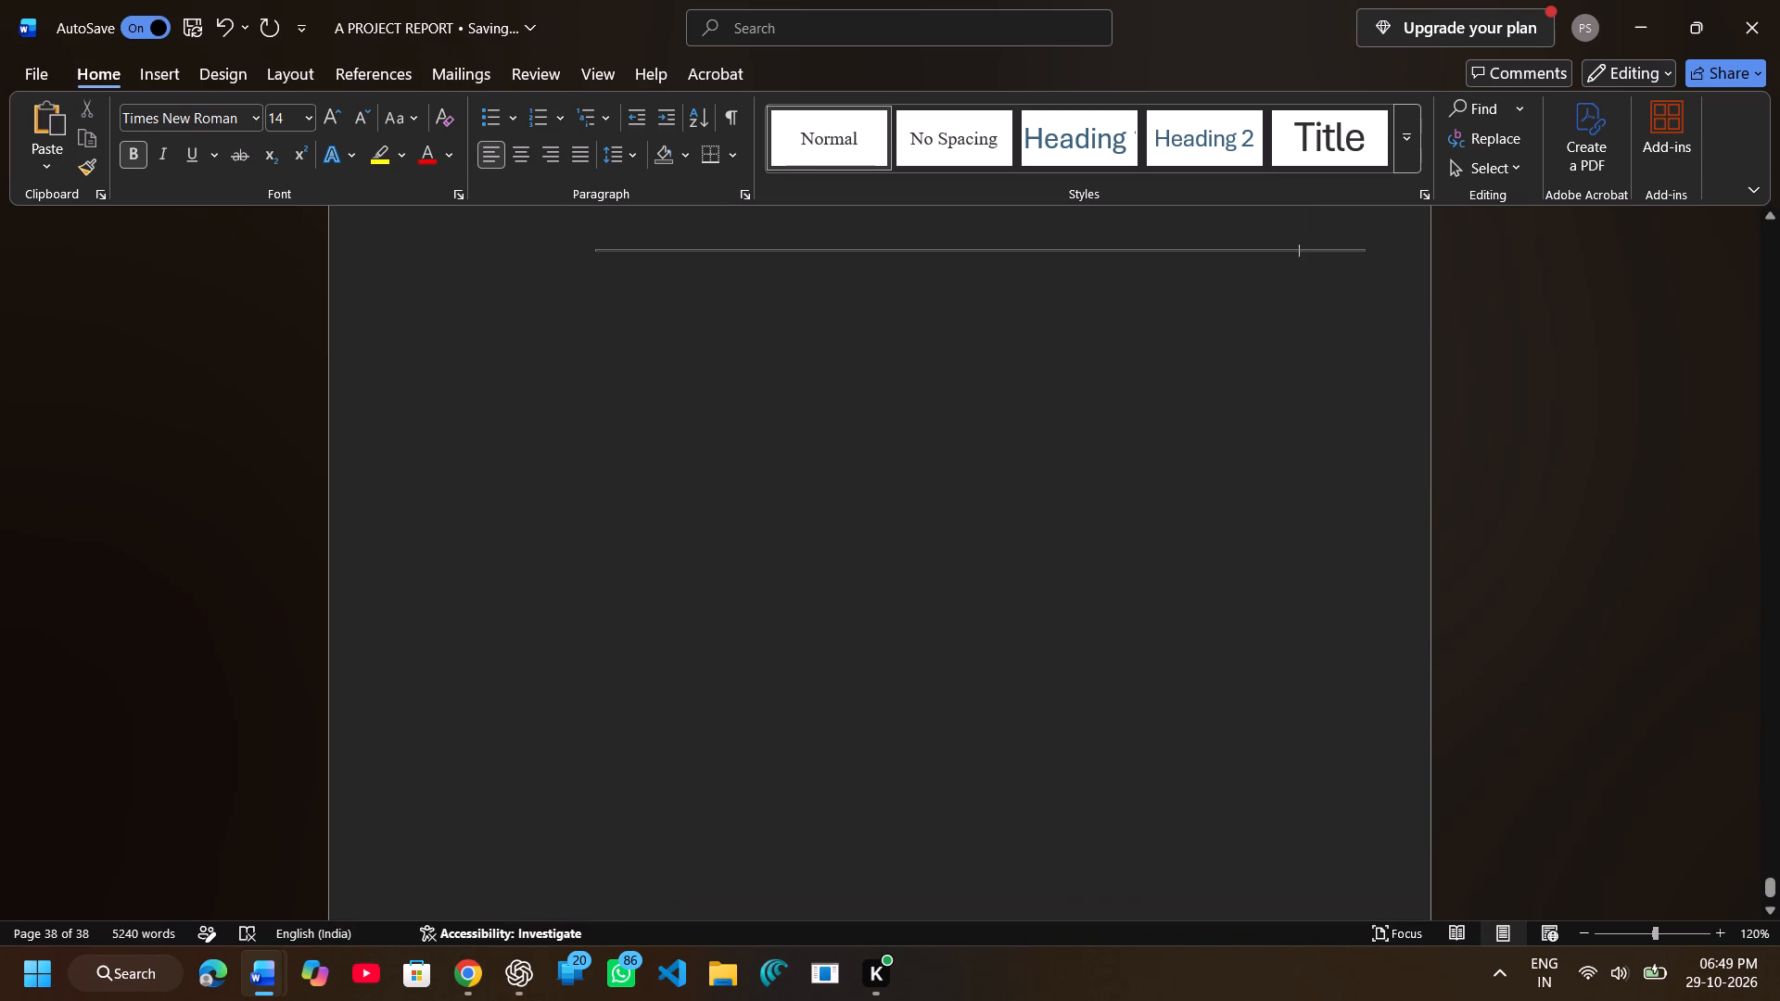
Center-align the text in the table under Functional vs Non-Functional Requirements.
scroll(1151, 489, "up", 5)
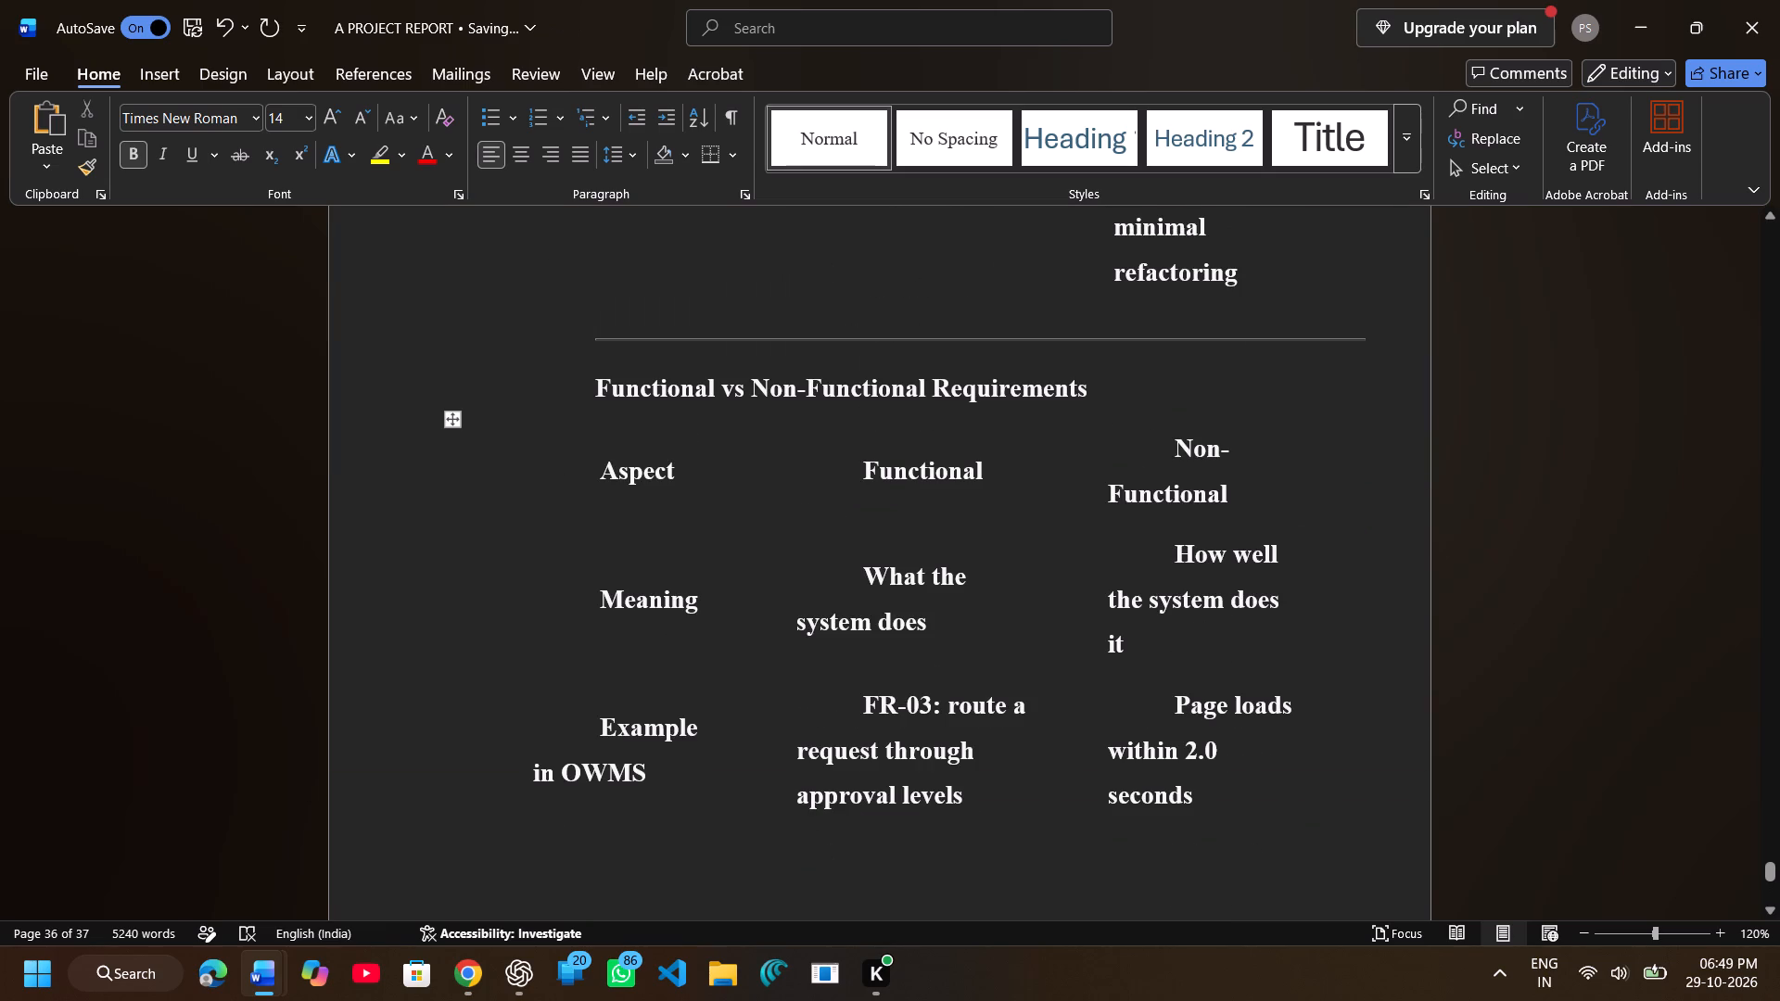
left_click_drag(584, 483, 1272, 890)
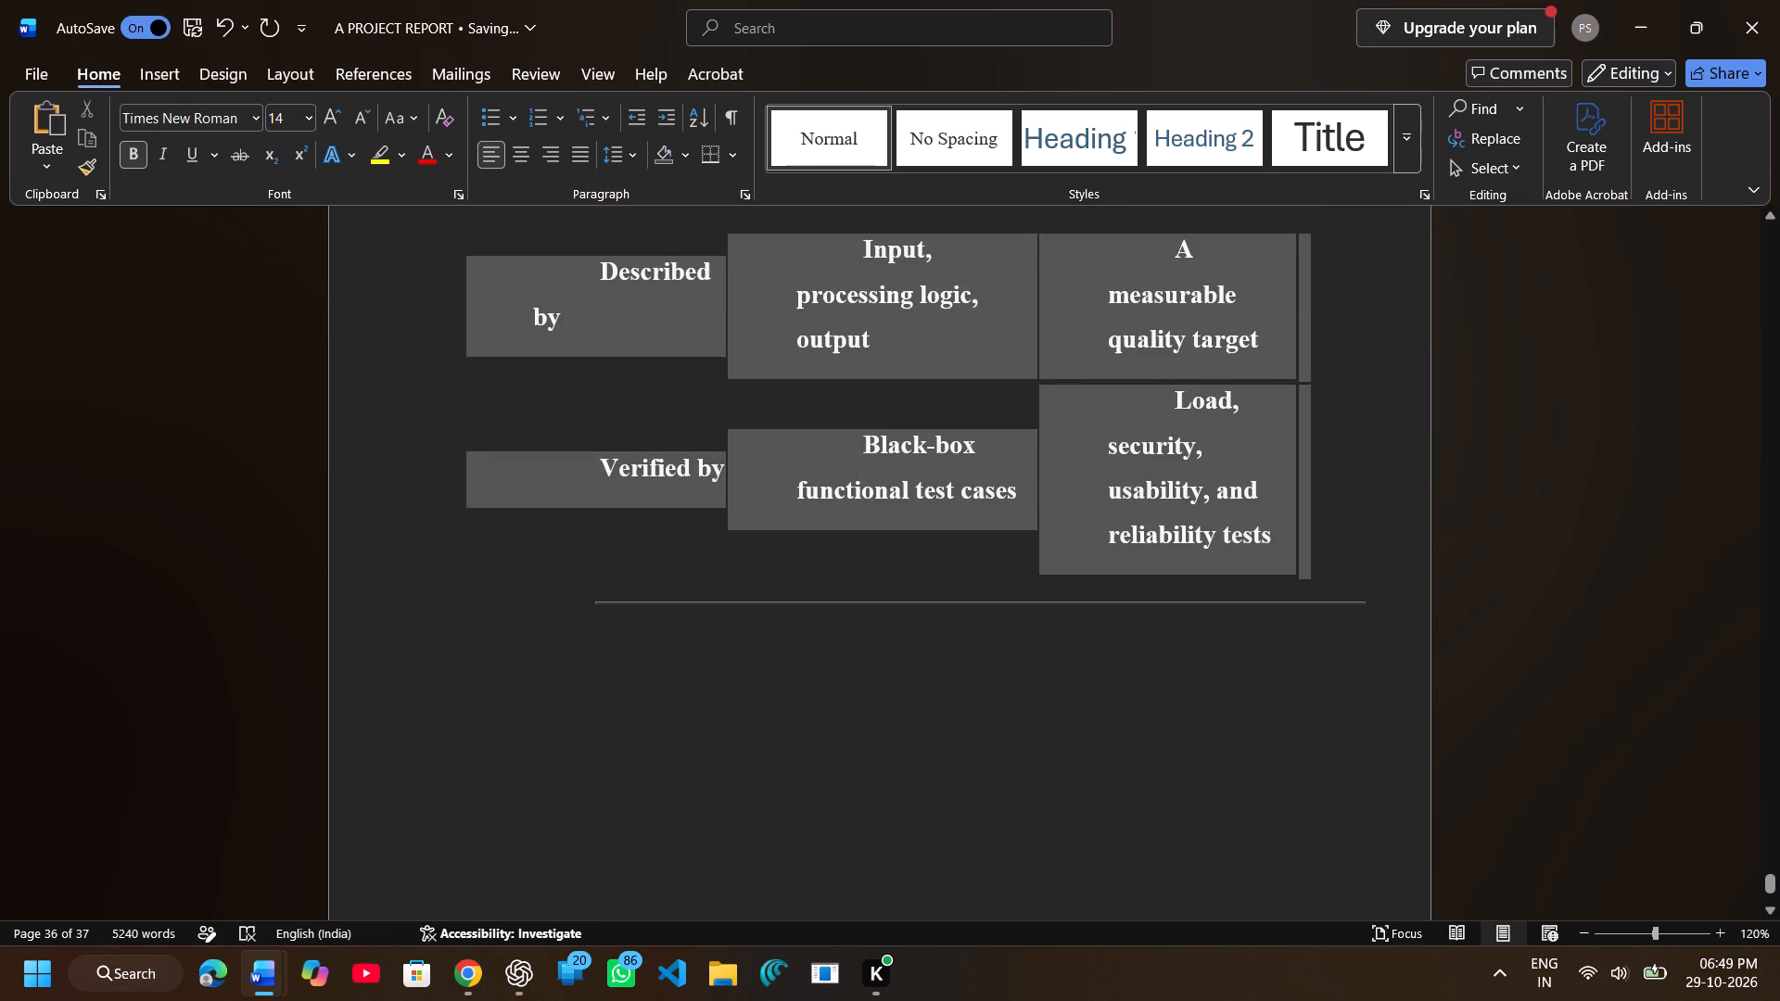
left_click_drag(1272, 890, 1268, 855)
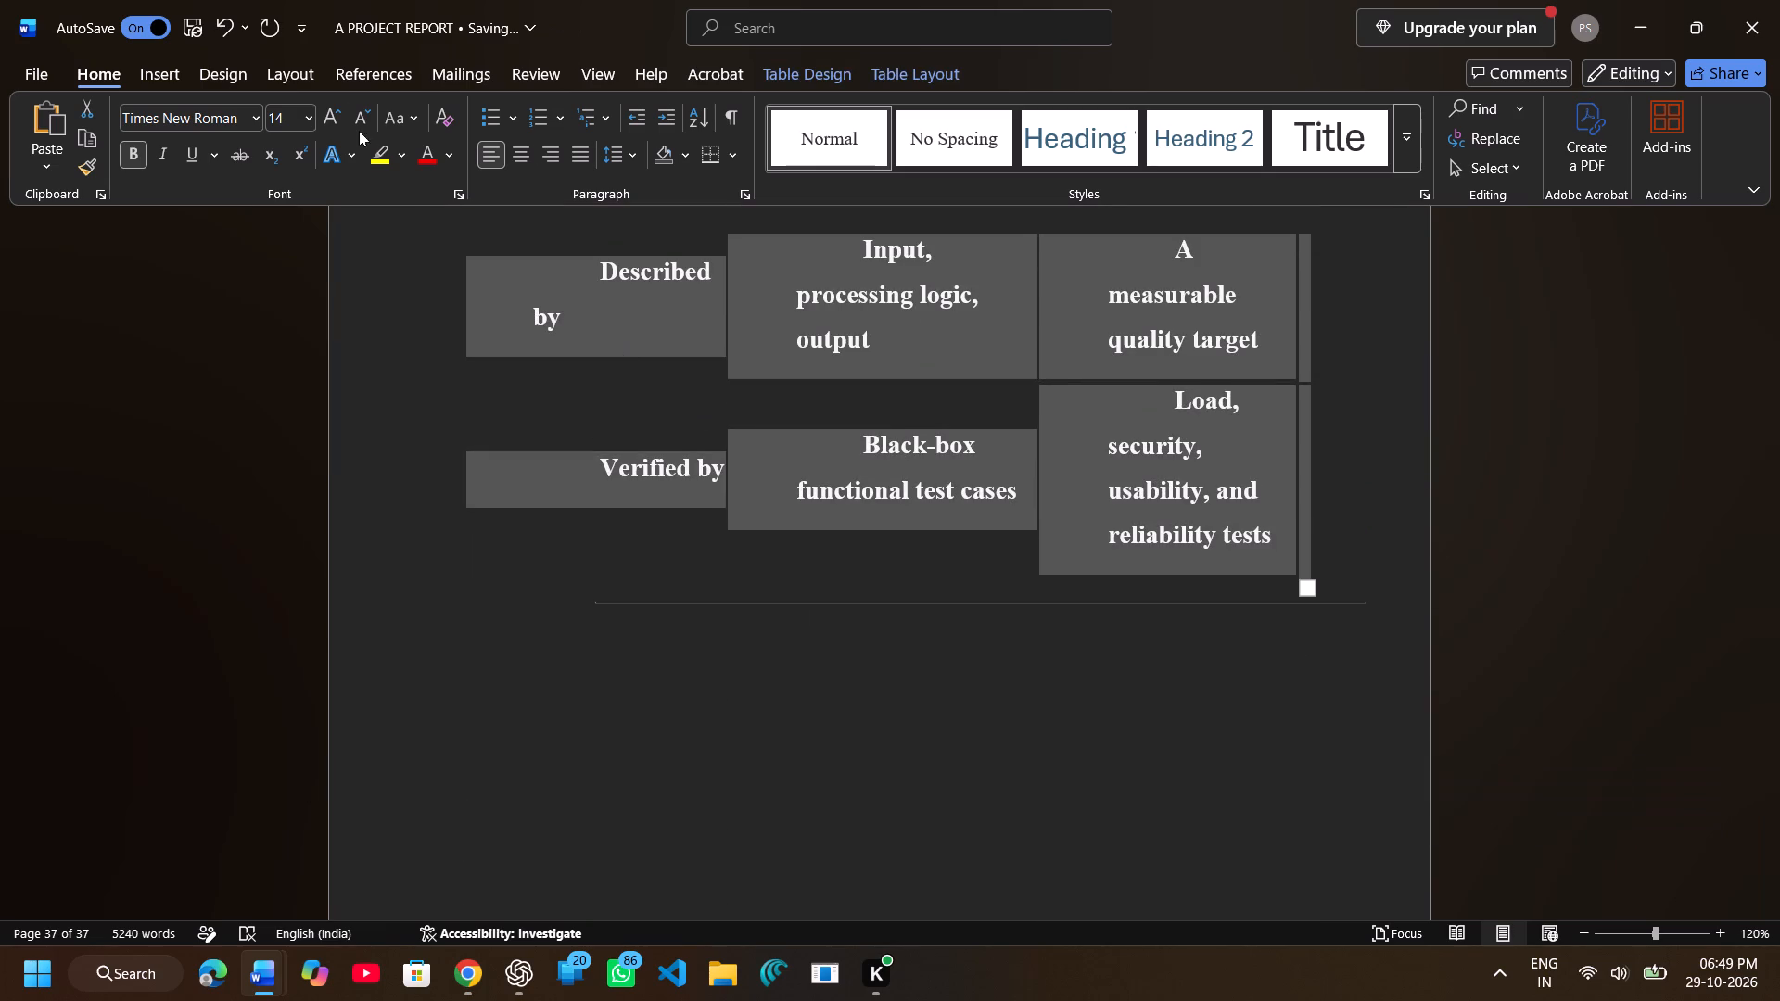
left_click(528, 156)
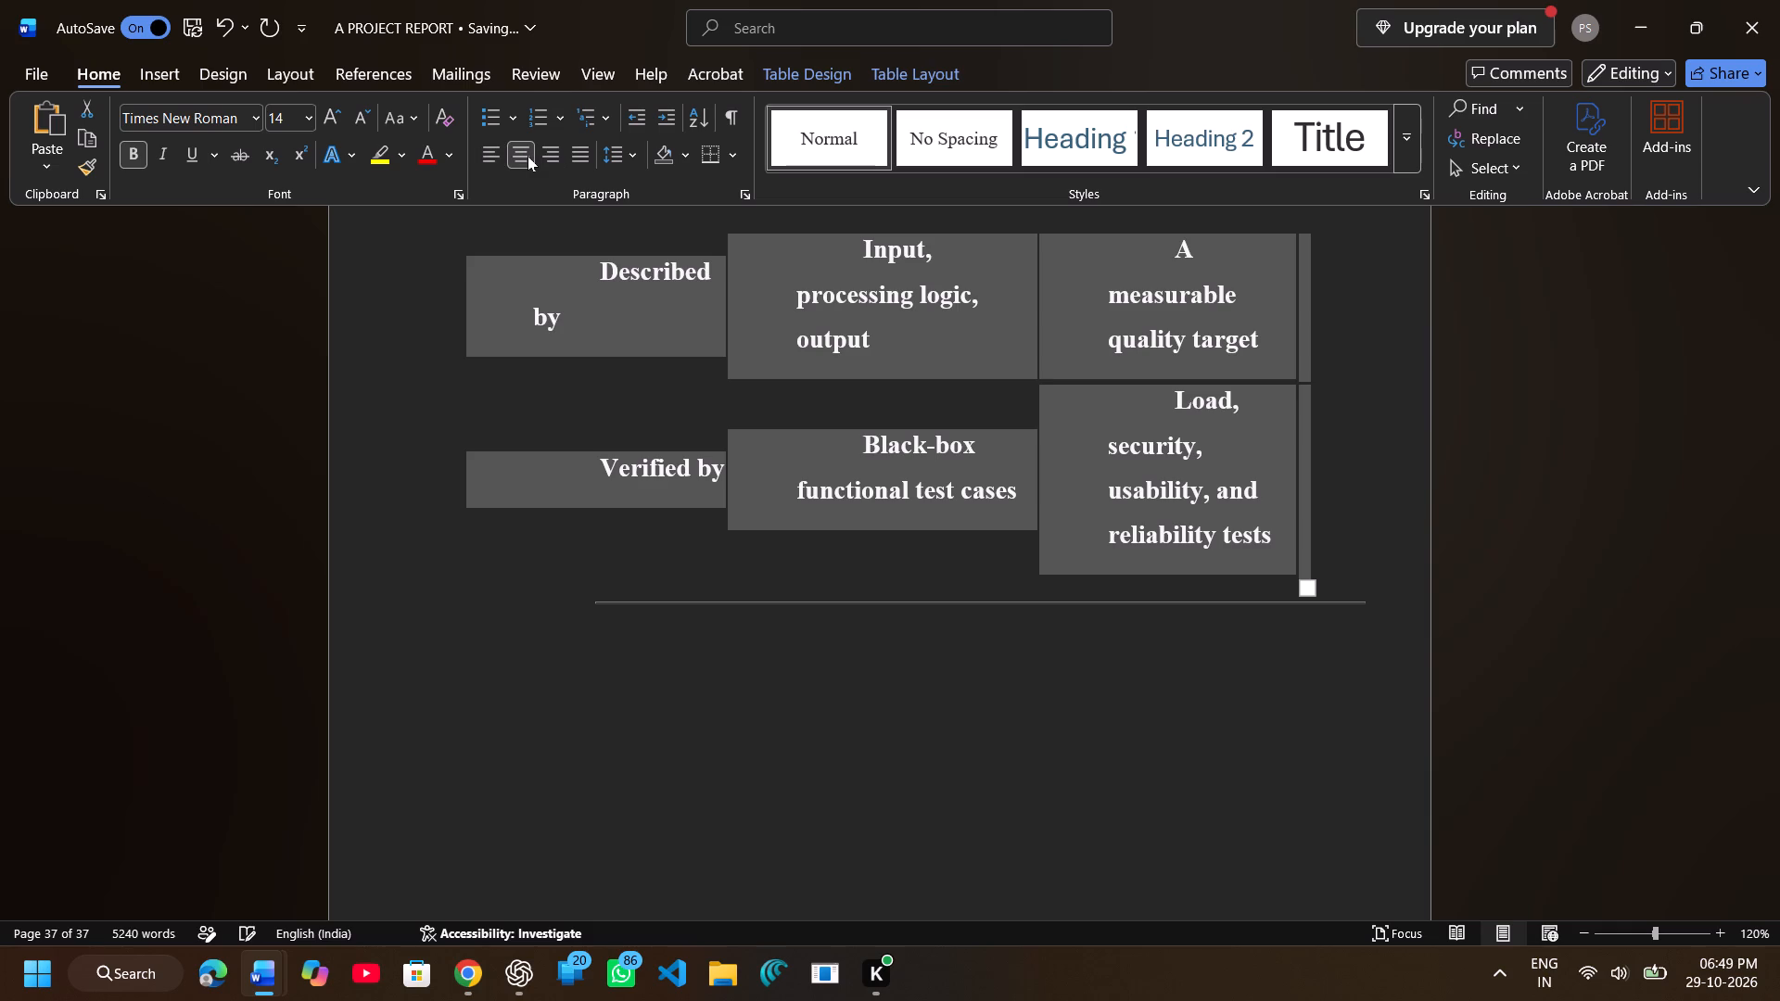
left_click(550, 152)
left_click(509, 160)
scroll(793, 455, "up", 2)
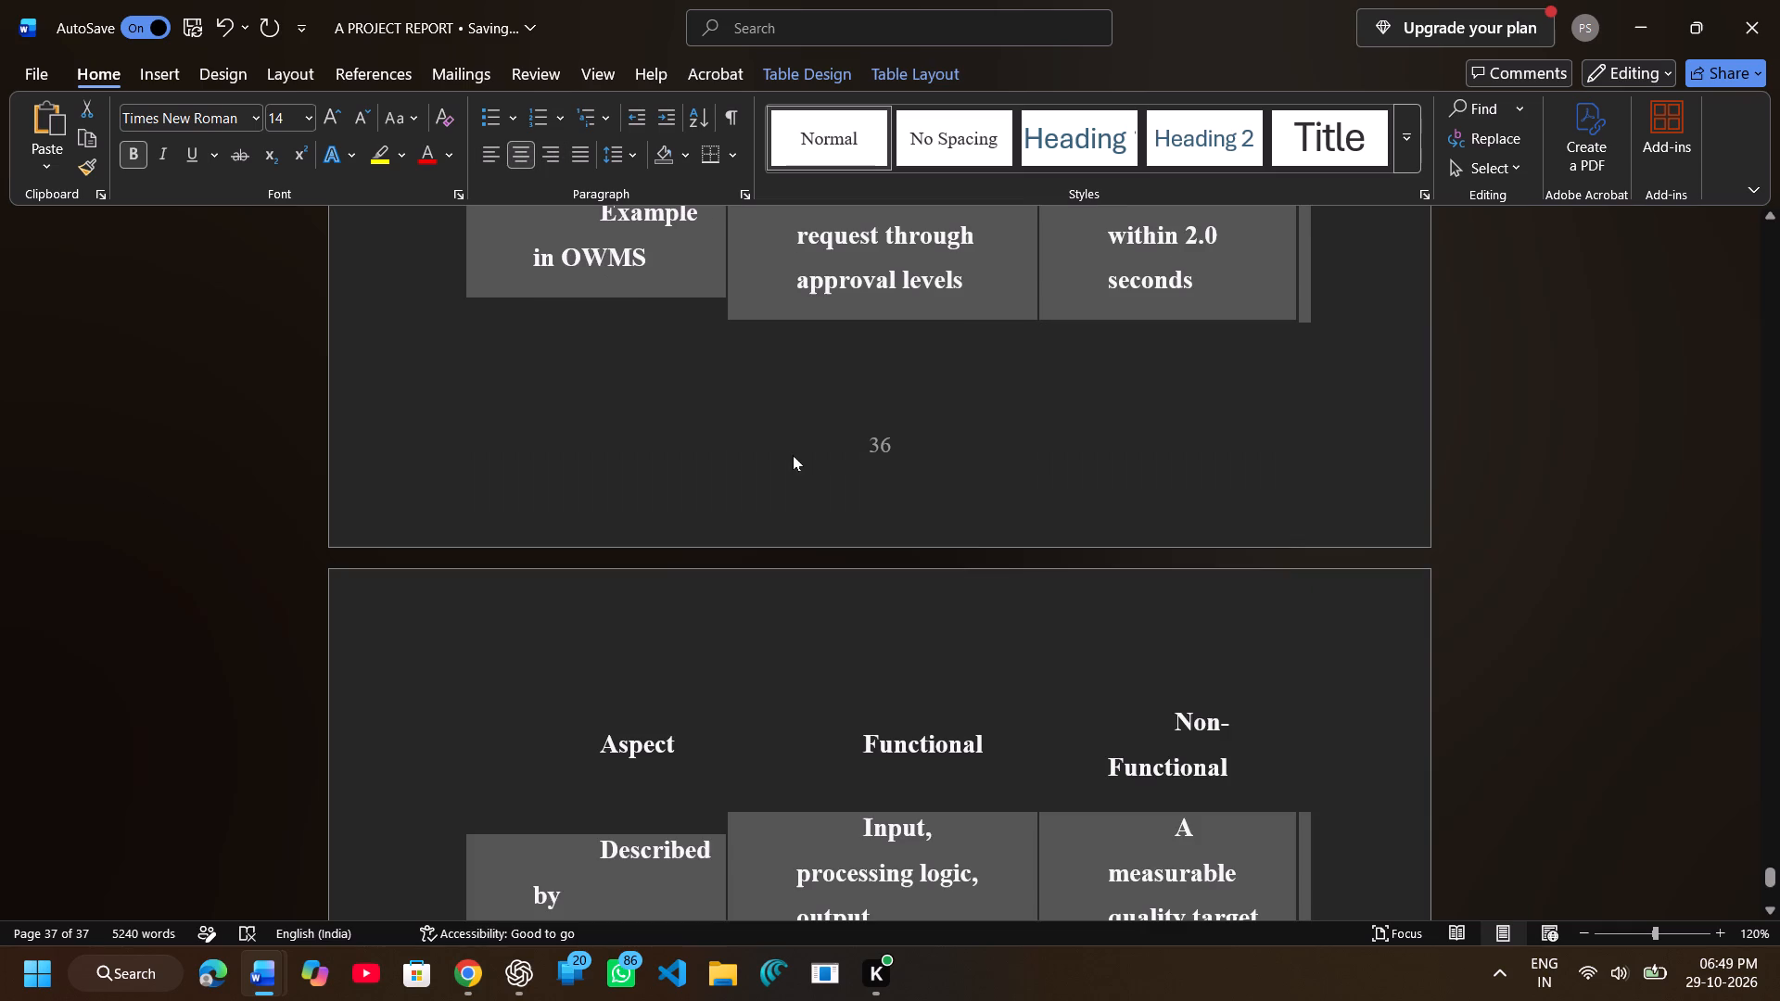
Apply the plain grid table style with full cell borders to the table under Functional vs Non-Functional Requirements.
scroll(793, 455, "up", 2)
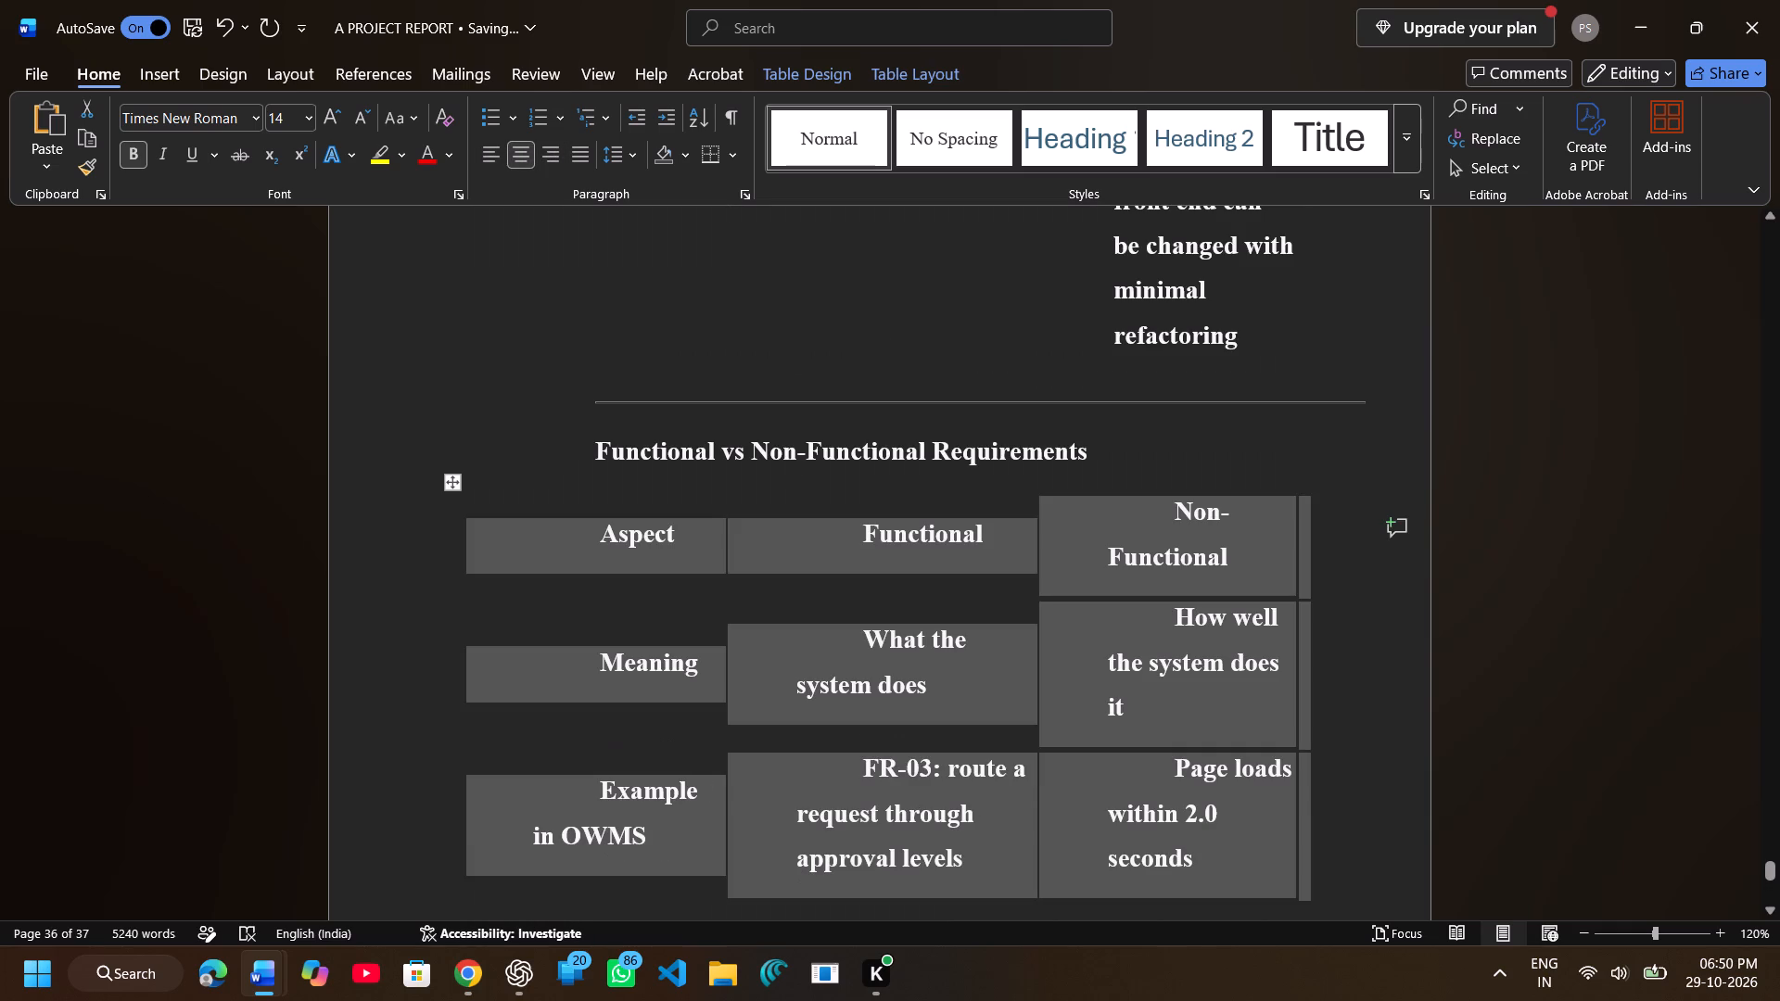
left_click(784, 81)
left_click(309, 150)
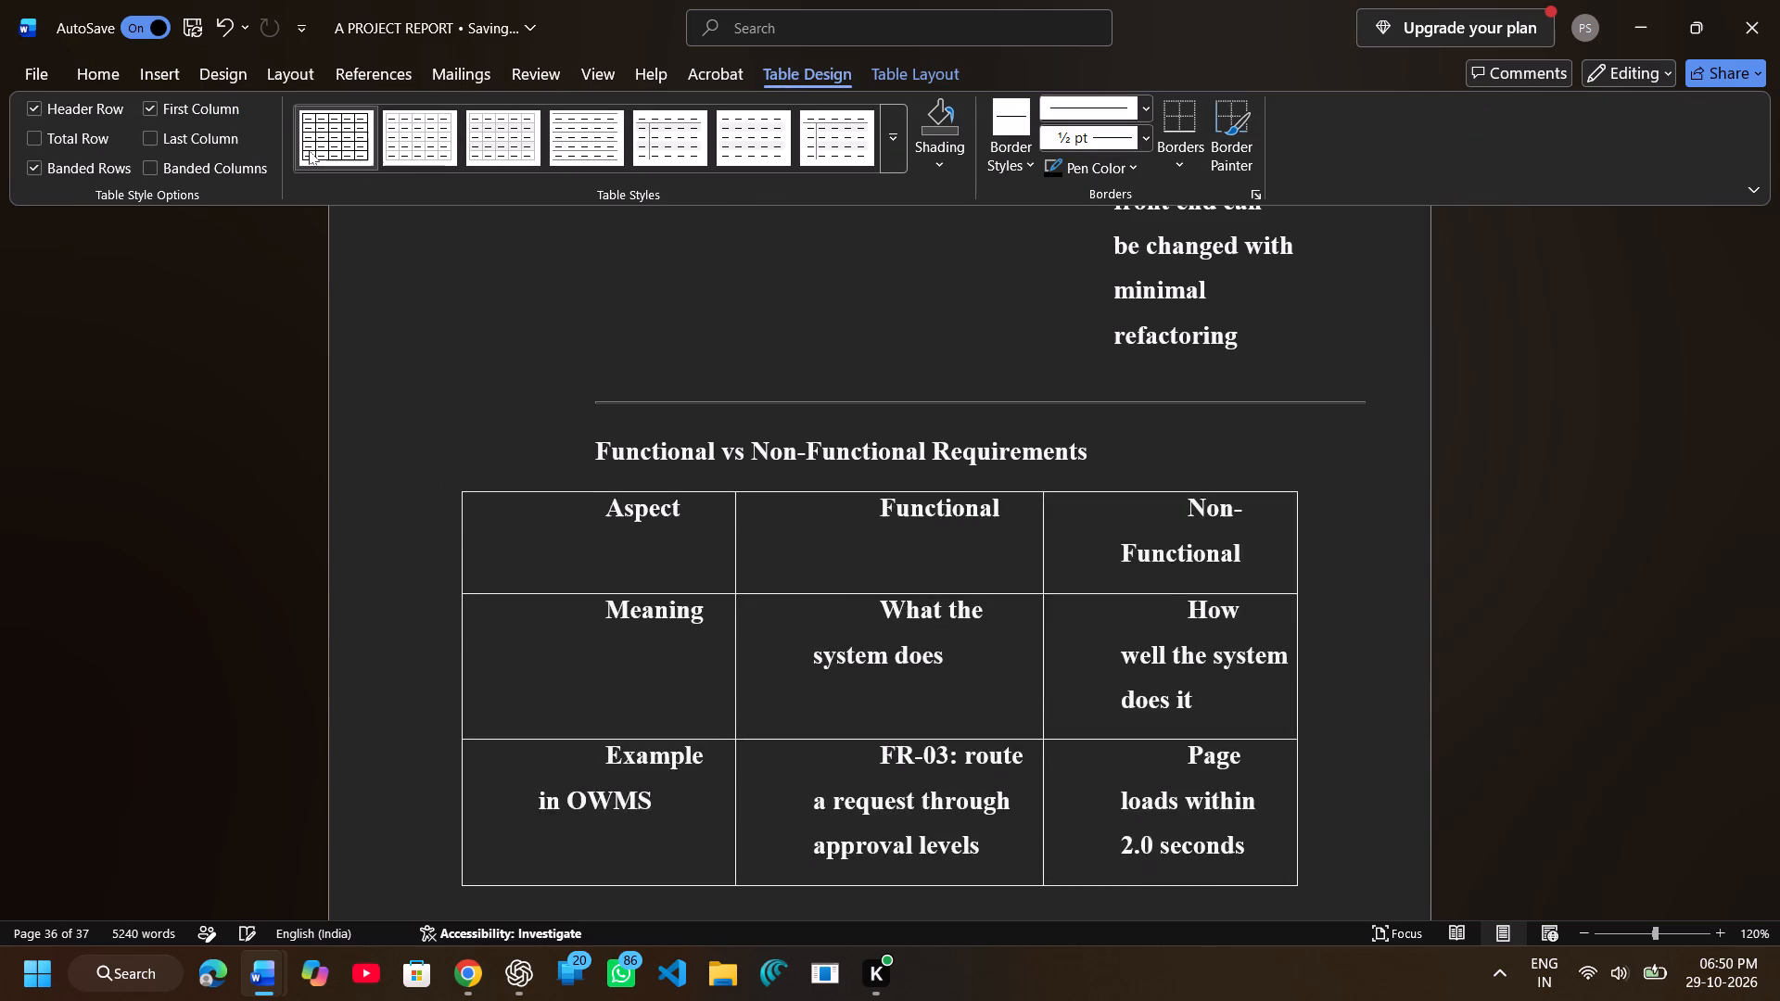
left_click(372, 298)
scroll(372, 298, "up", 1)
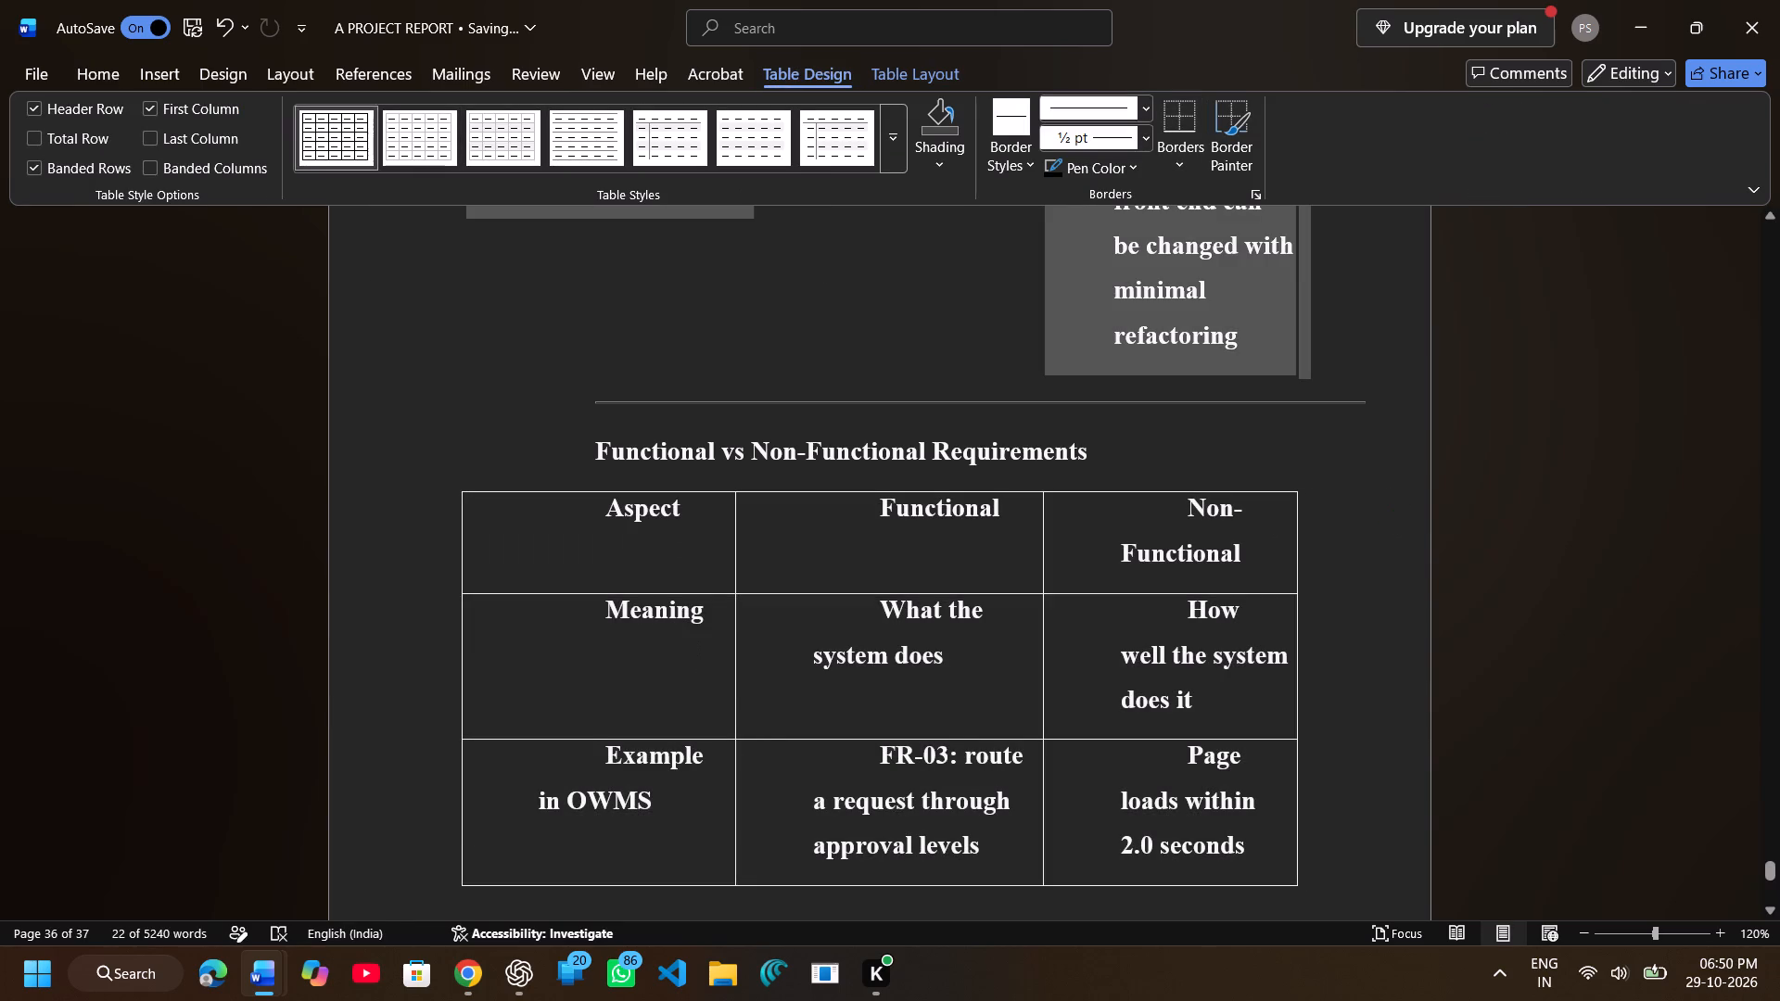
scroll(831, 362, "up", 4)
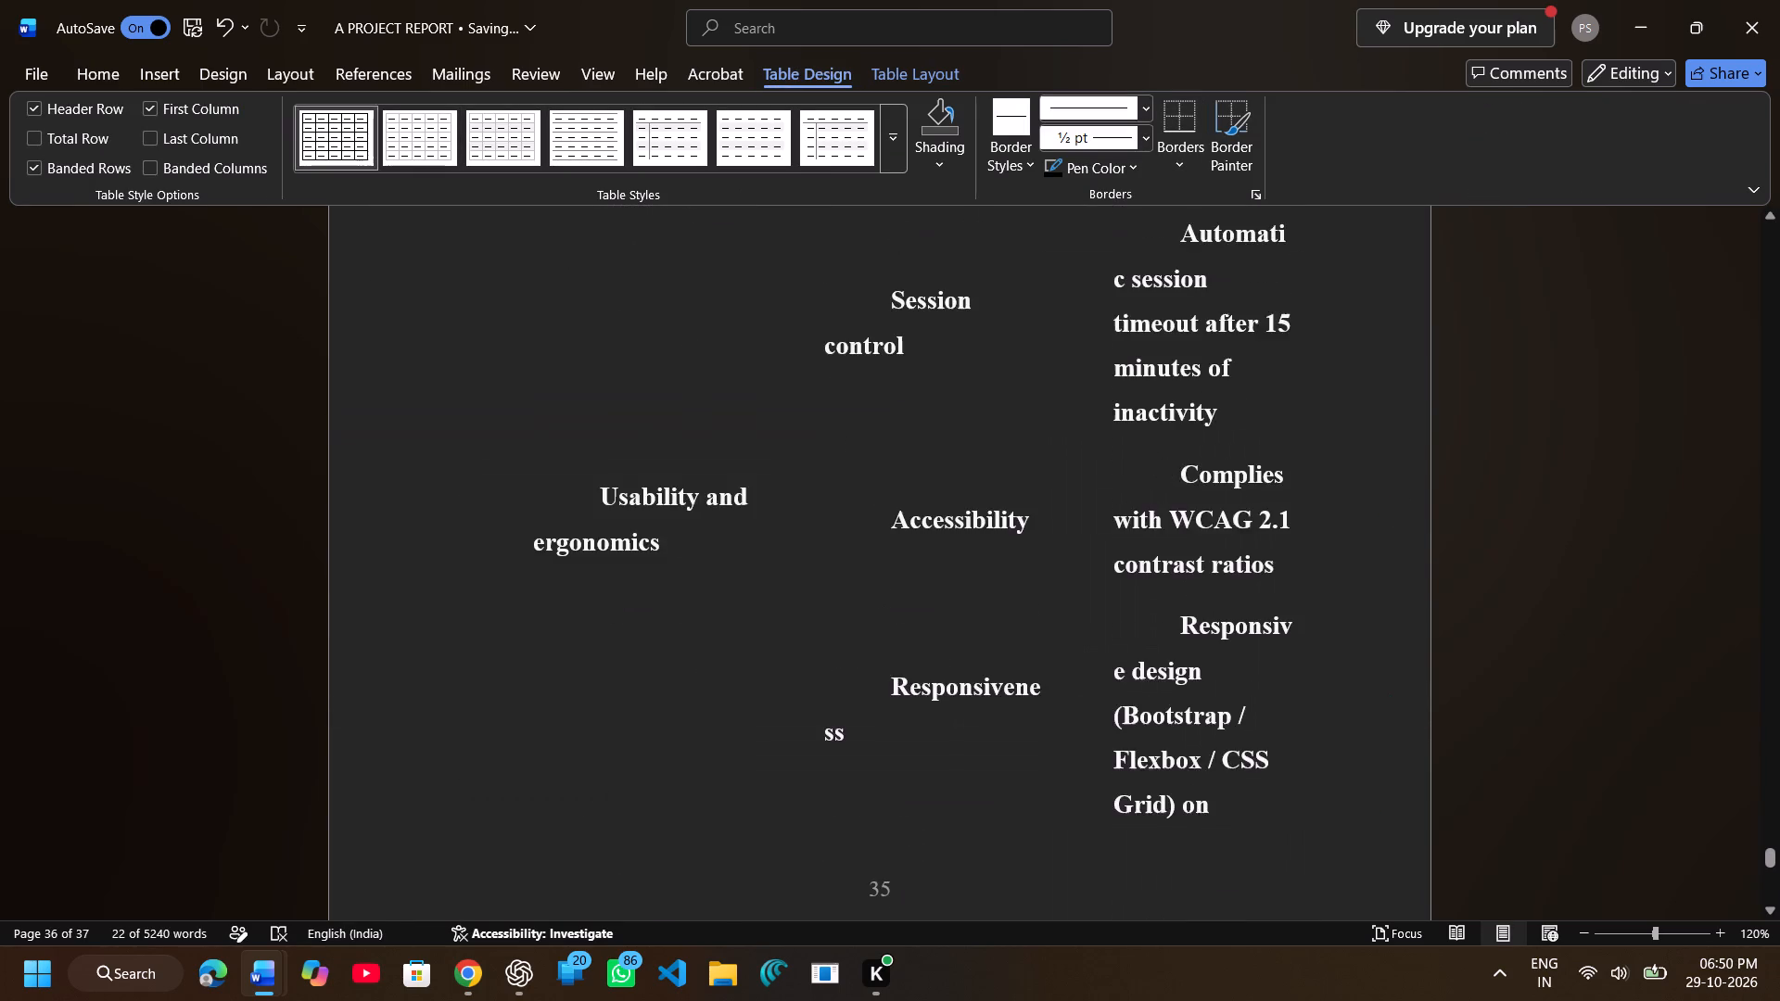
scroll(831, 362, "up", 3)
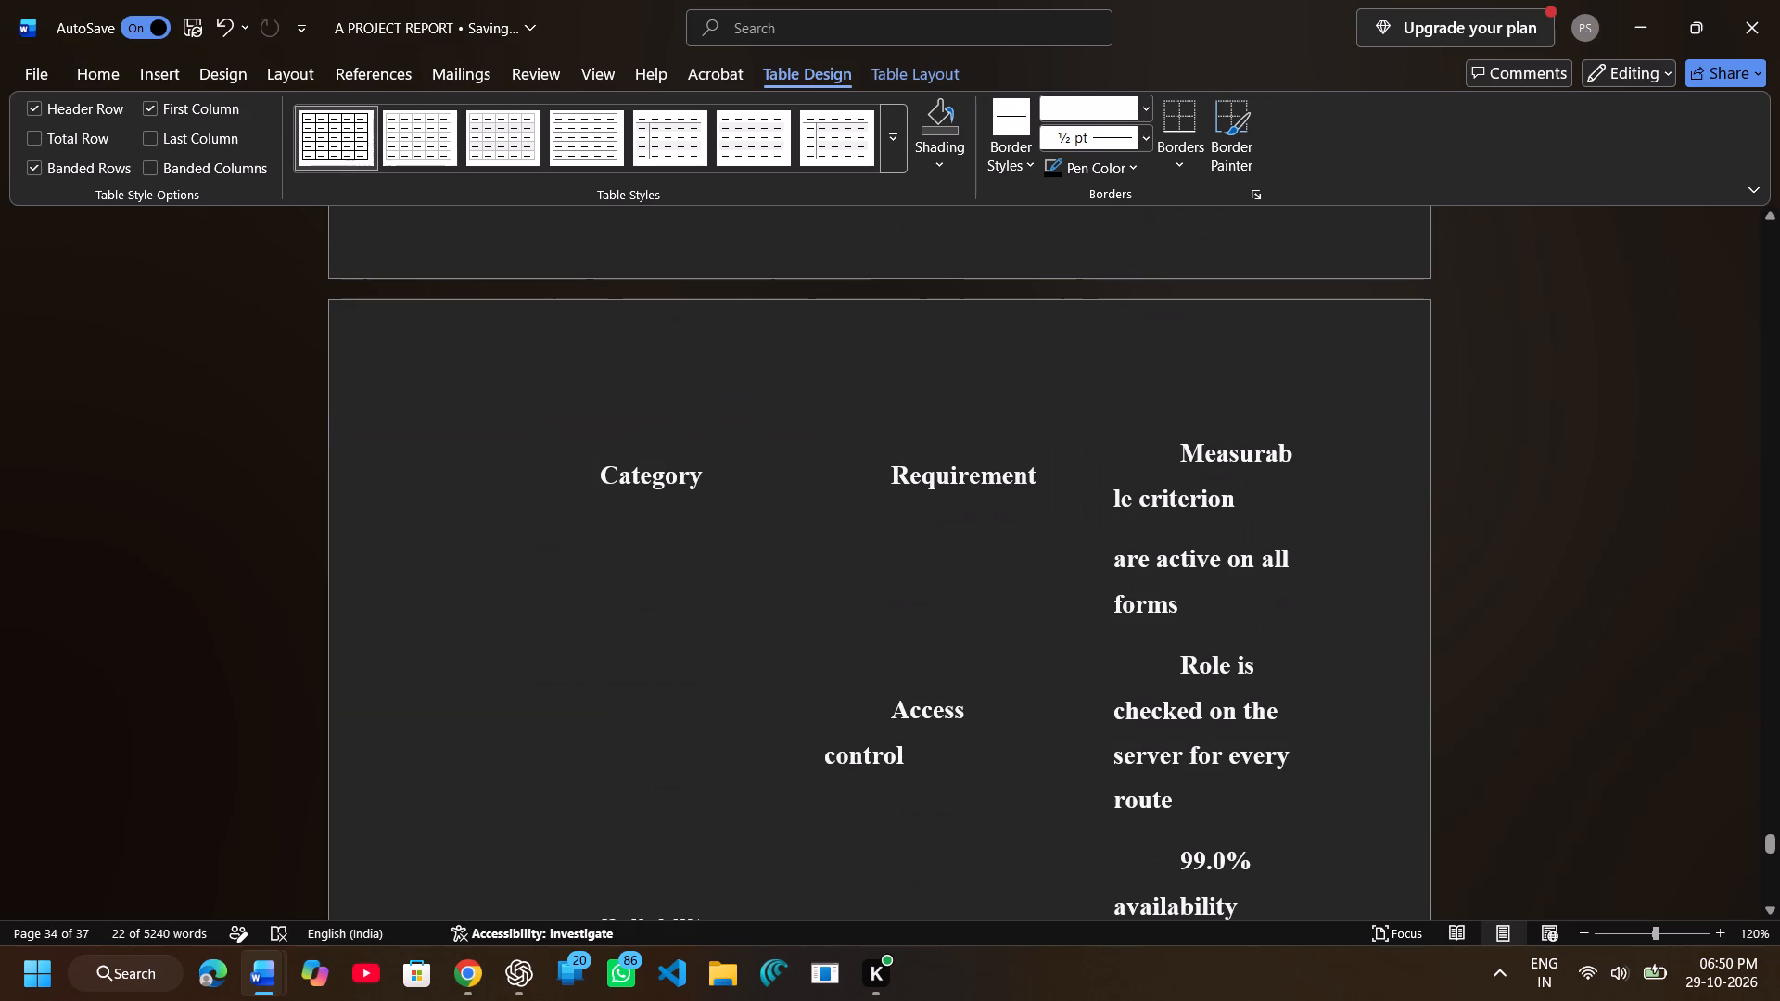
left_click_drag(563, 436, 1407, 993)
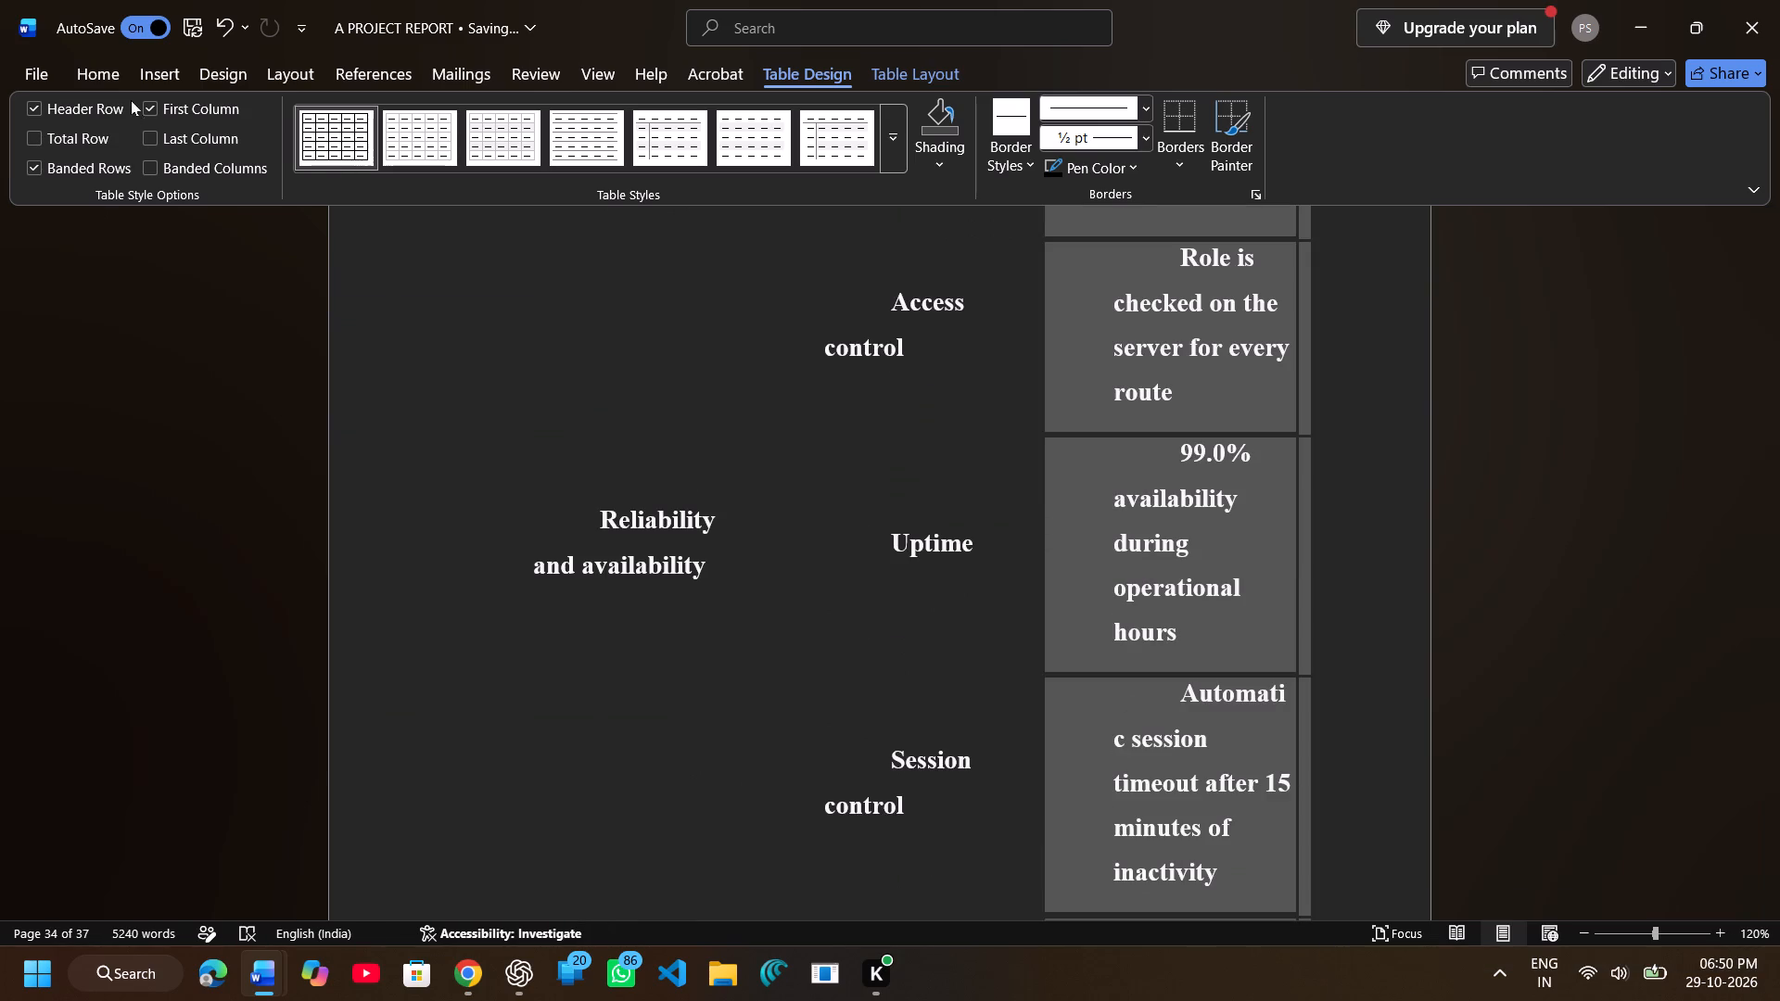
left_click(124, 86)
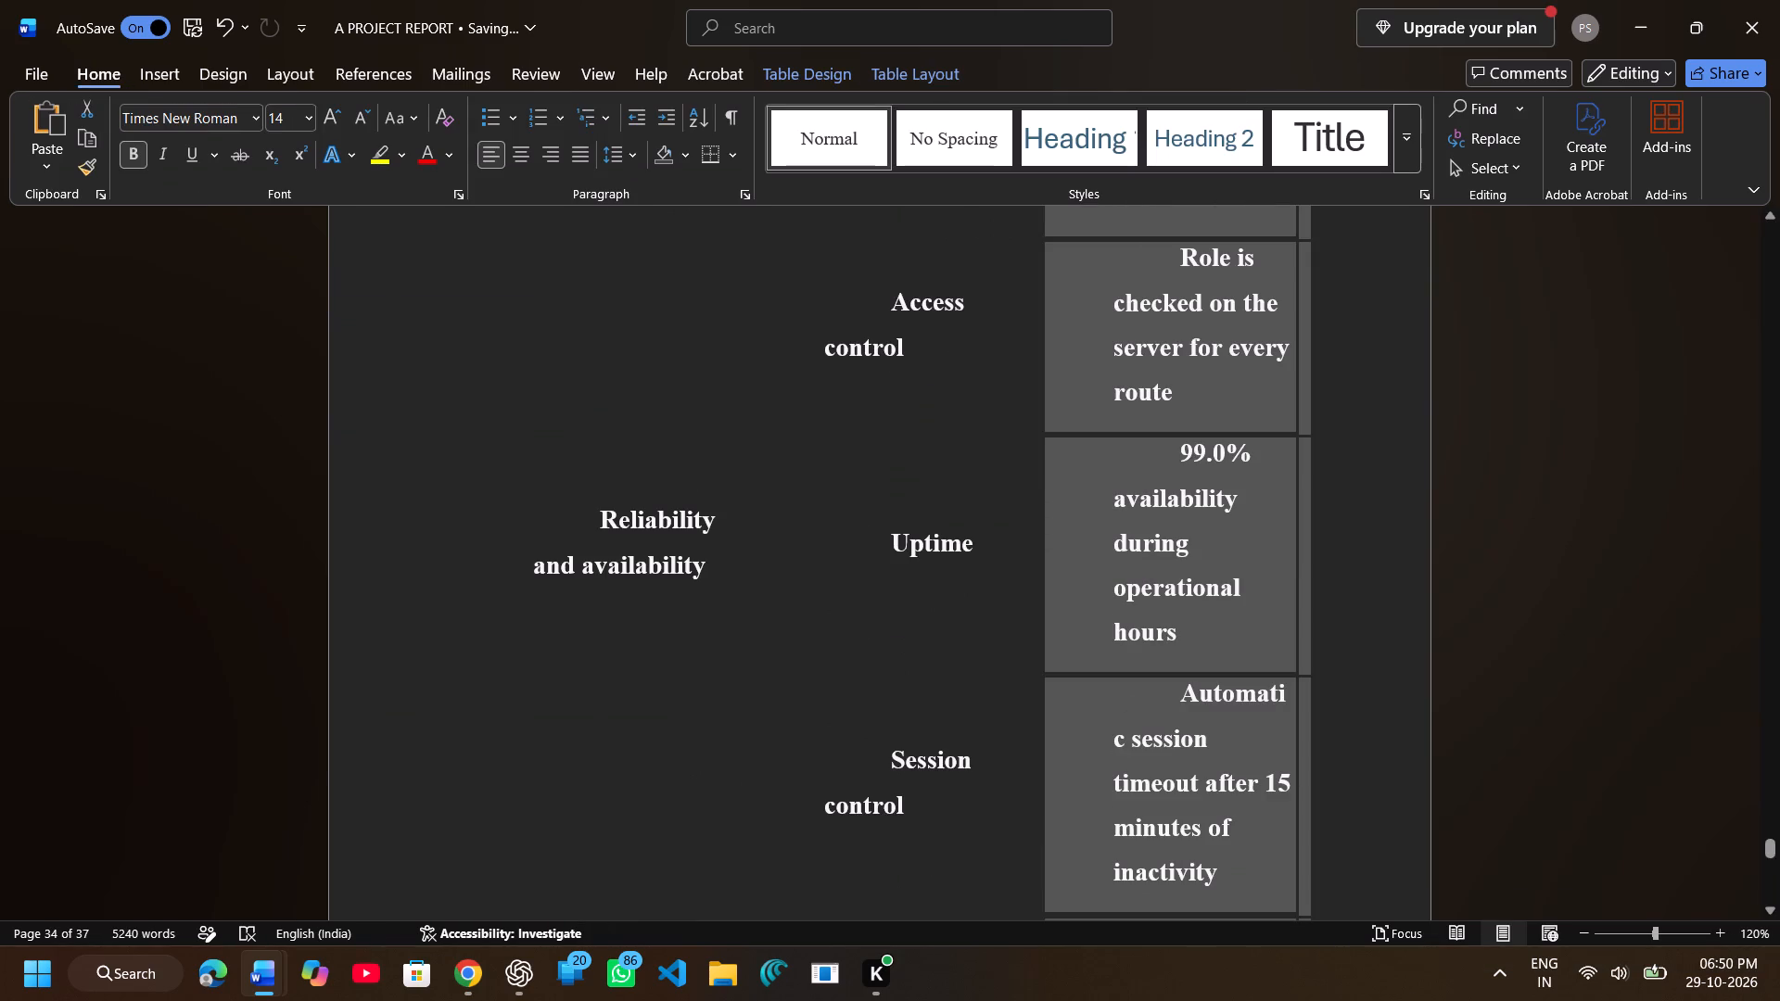
Remove bold from all Chapter 3 content, from the 3.1 Overall System Description heading through the final Functional vs Non-Functional table.
scroll(965, 732, "up", 7)
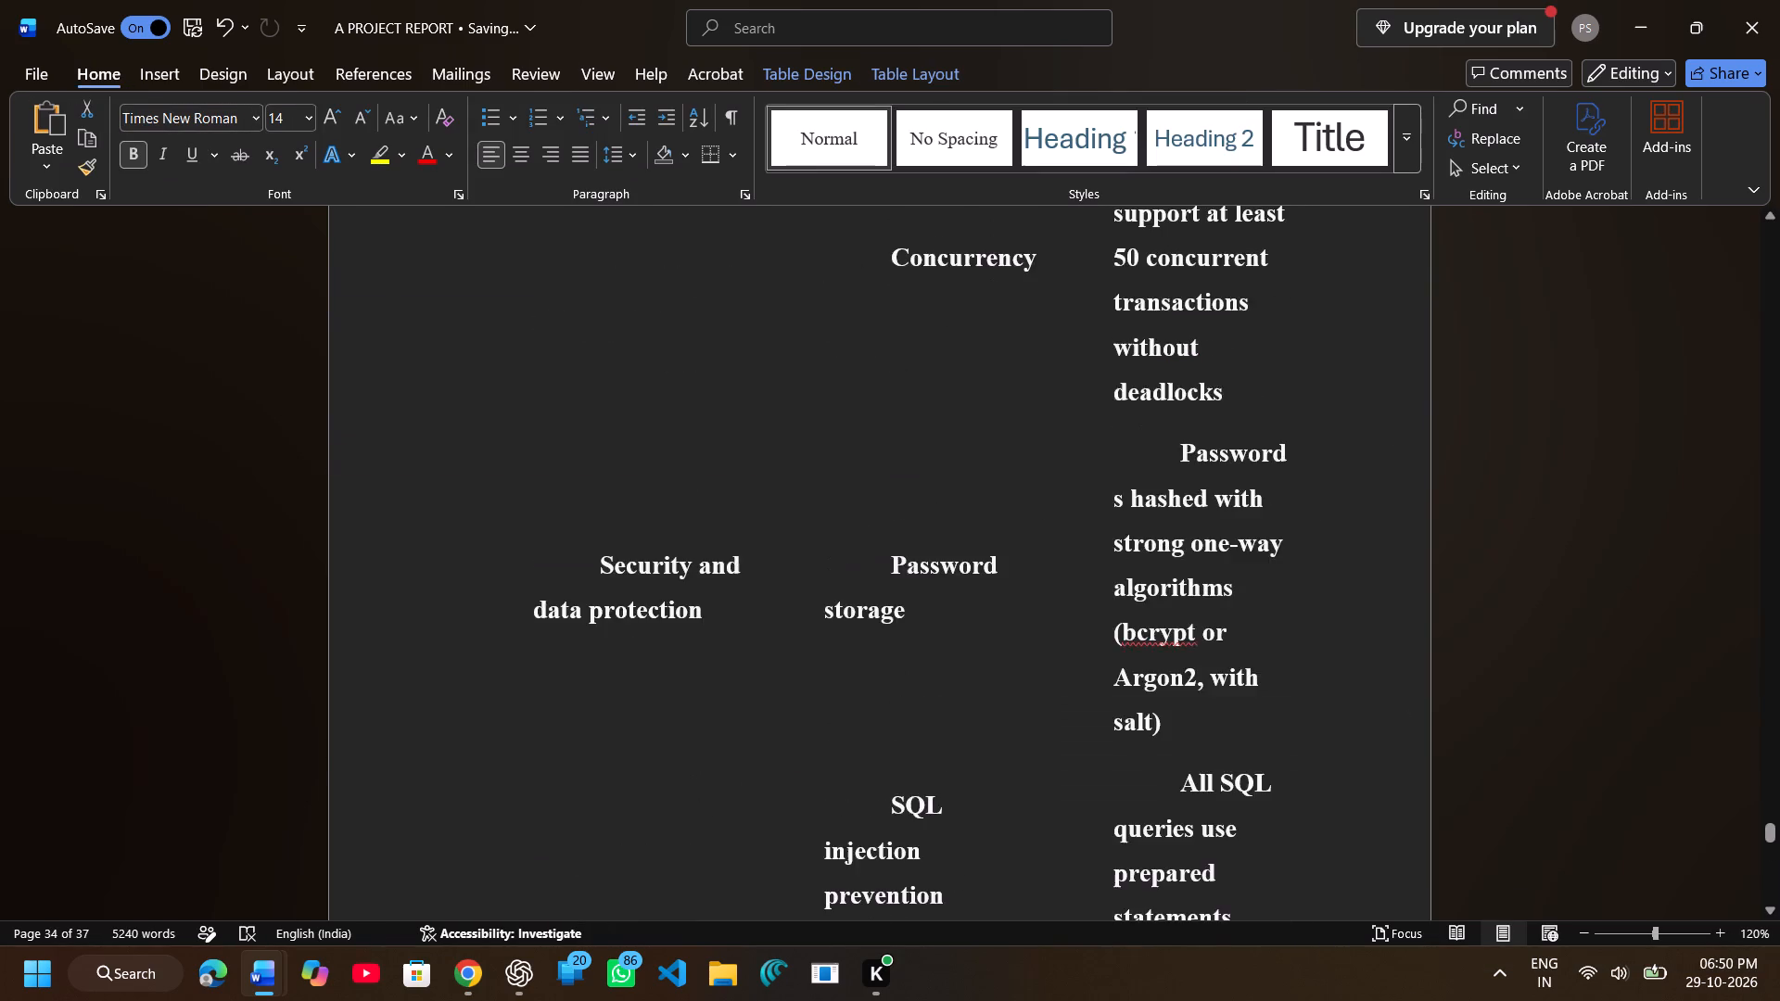
scroll(965, 732, "up", 17)
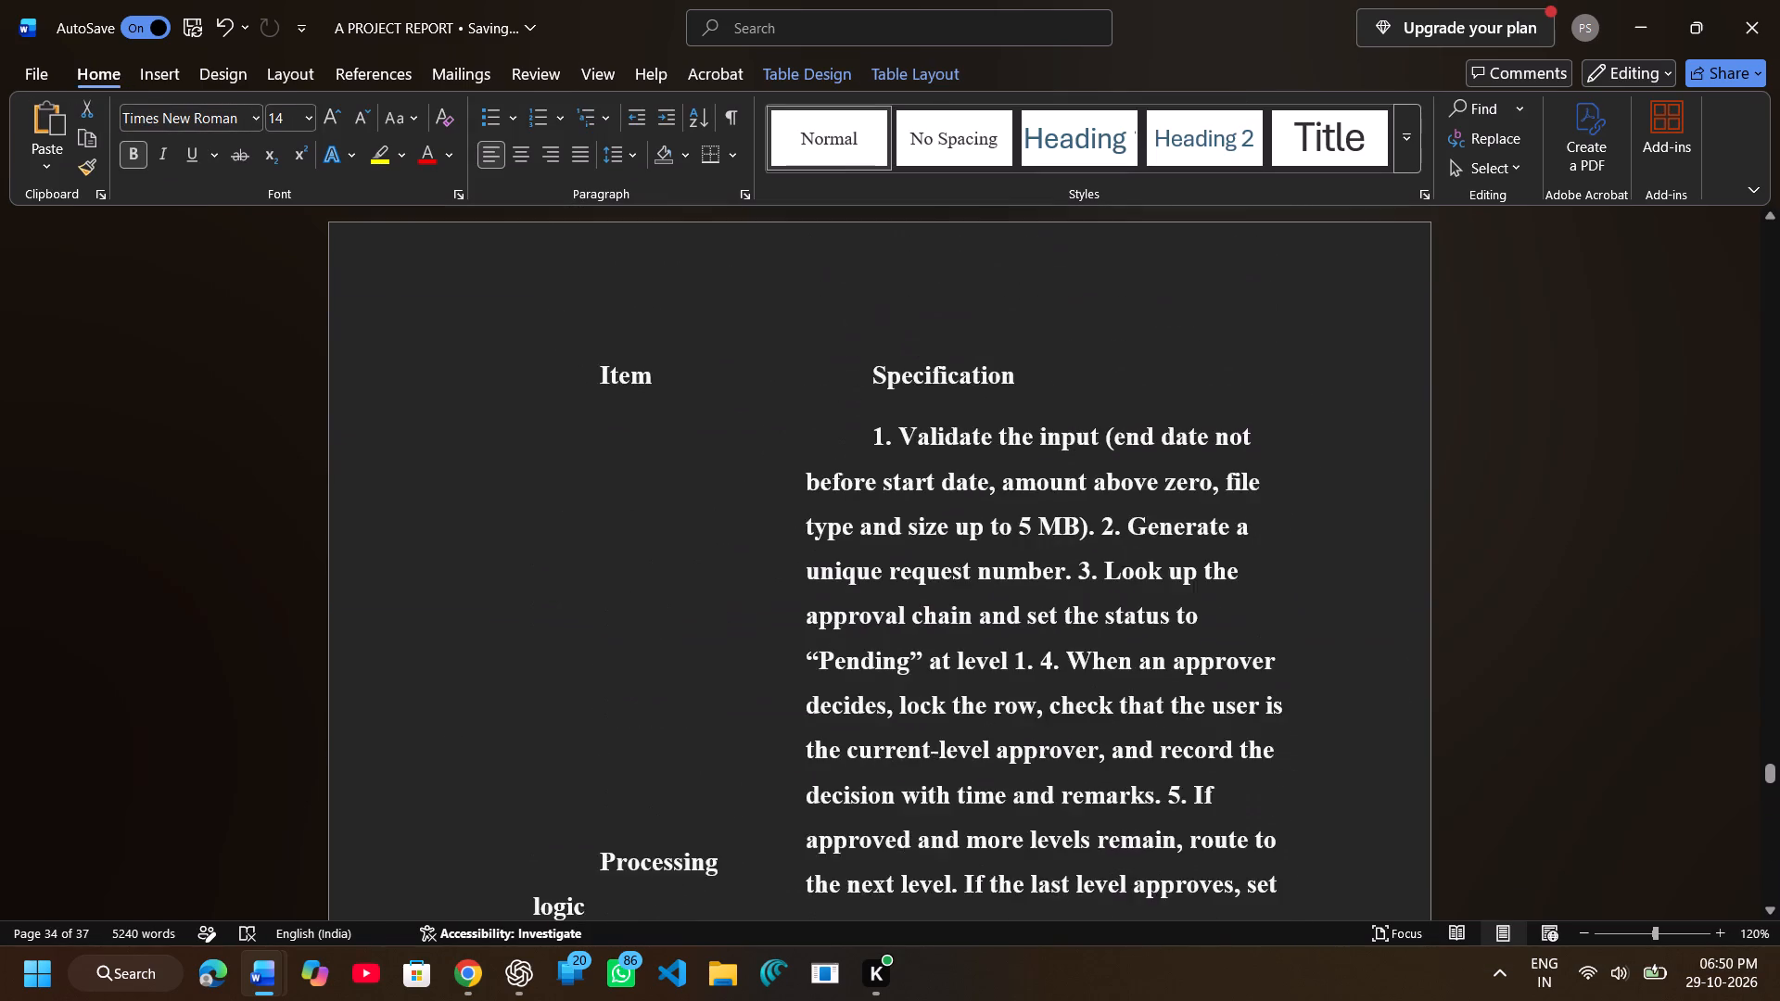
scroll(965, 732, "up", 14)
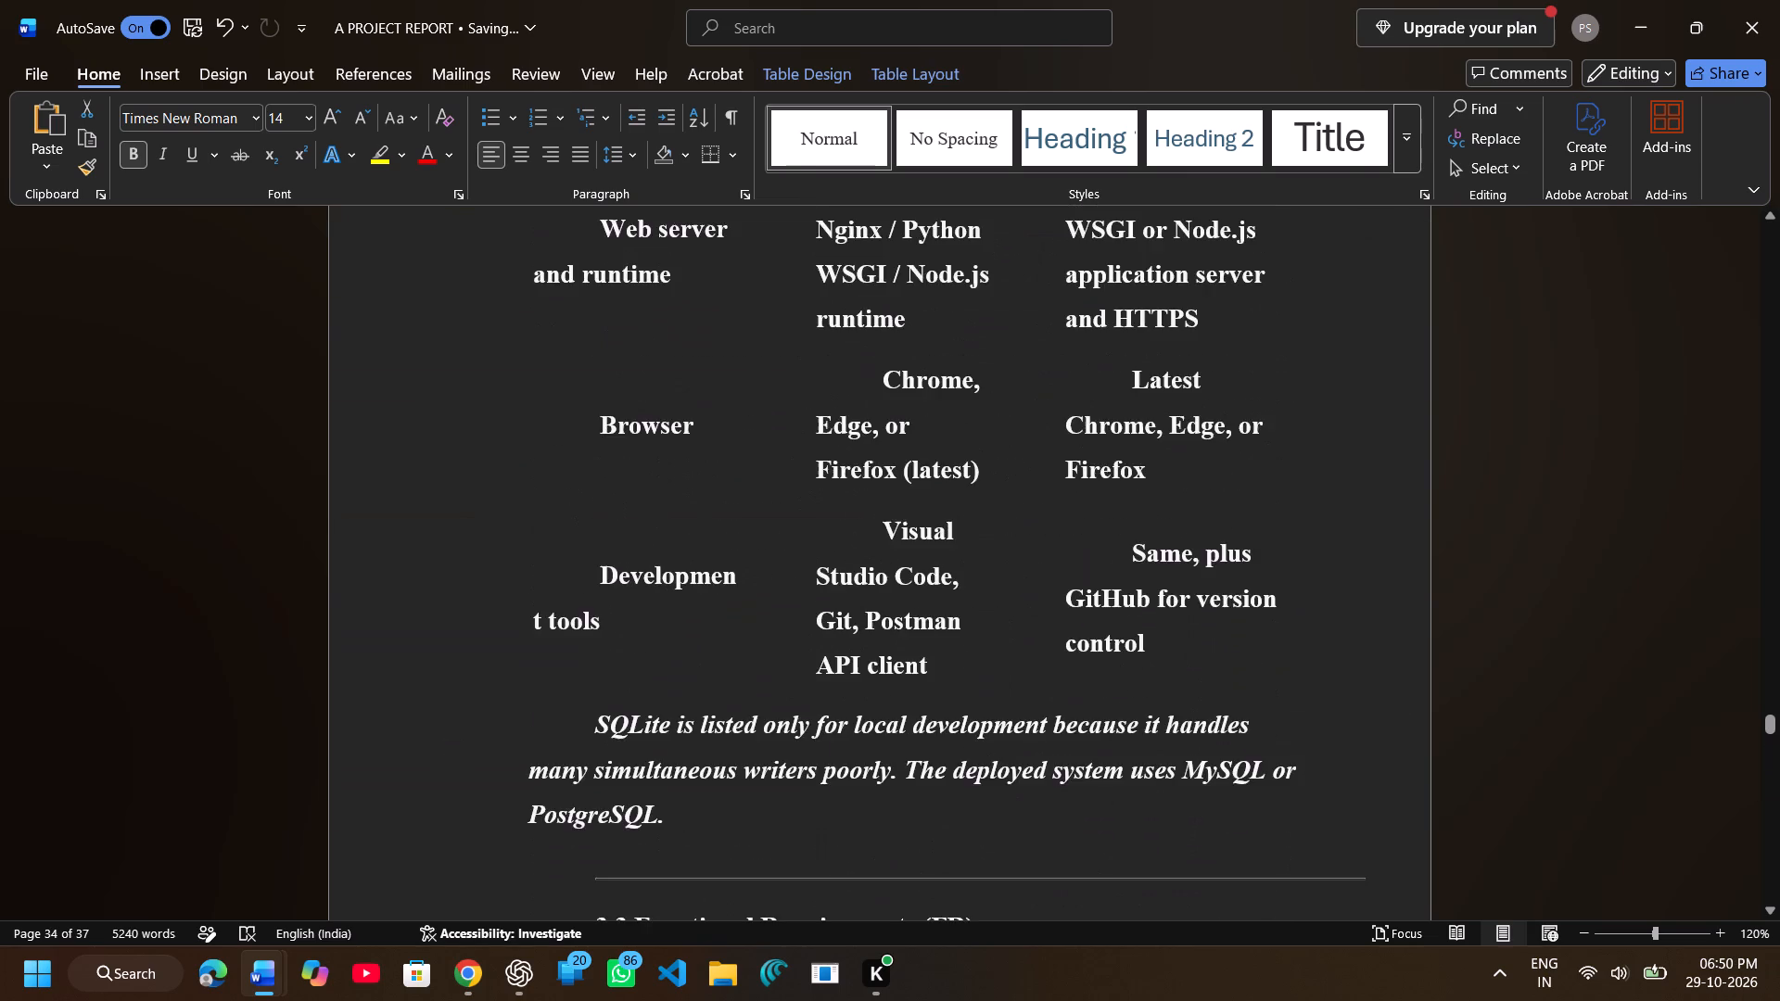
scroll(965, 732, "up", 17)
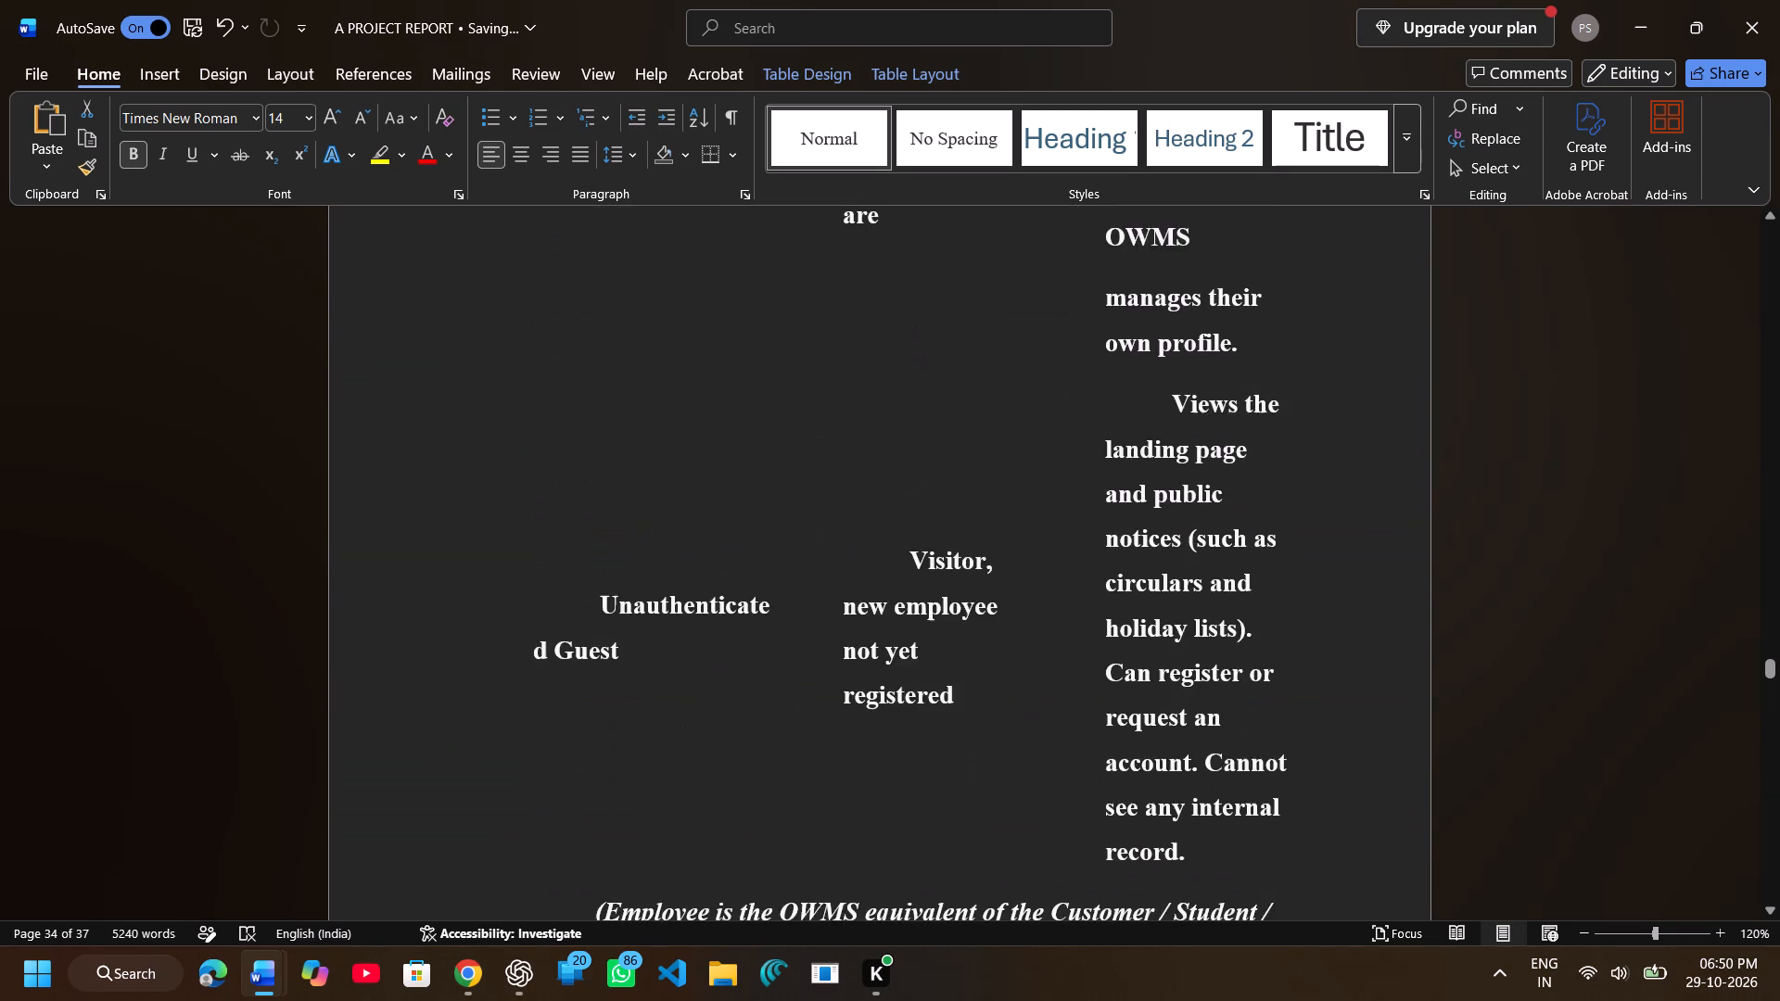
scroll(965, 732, "up", 20)
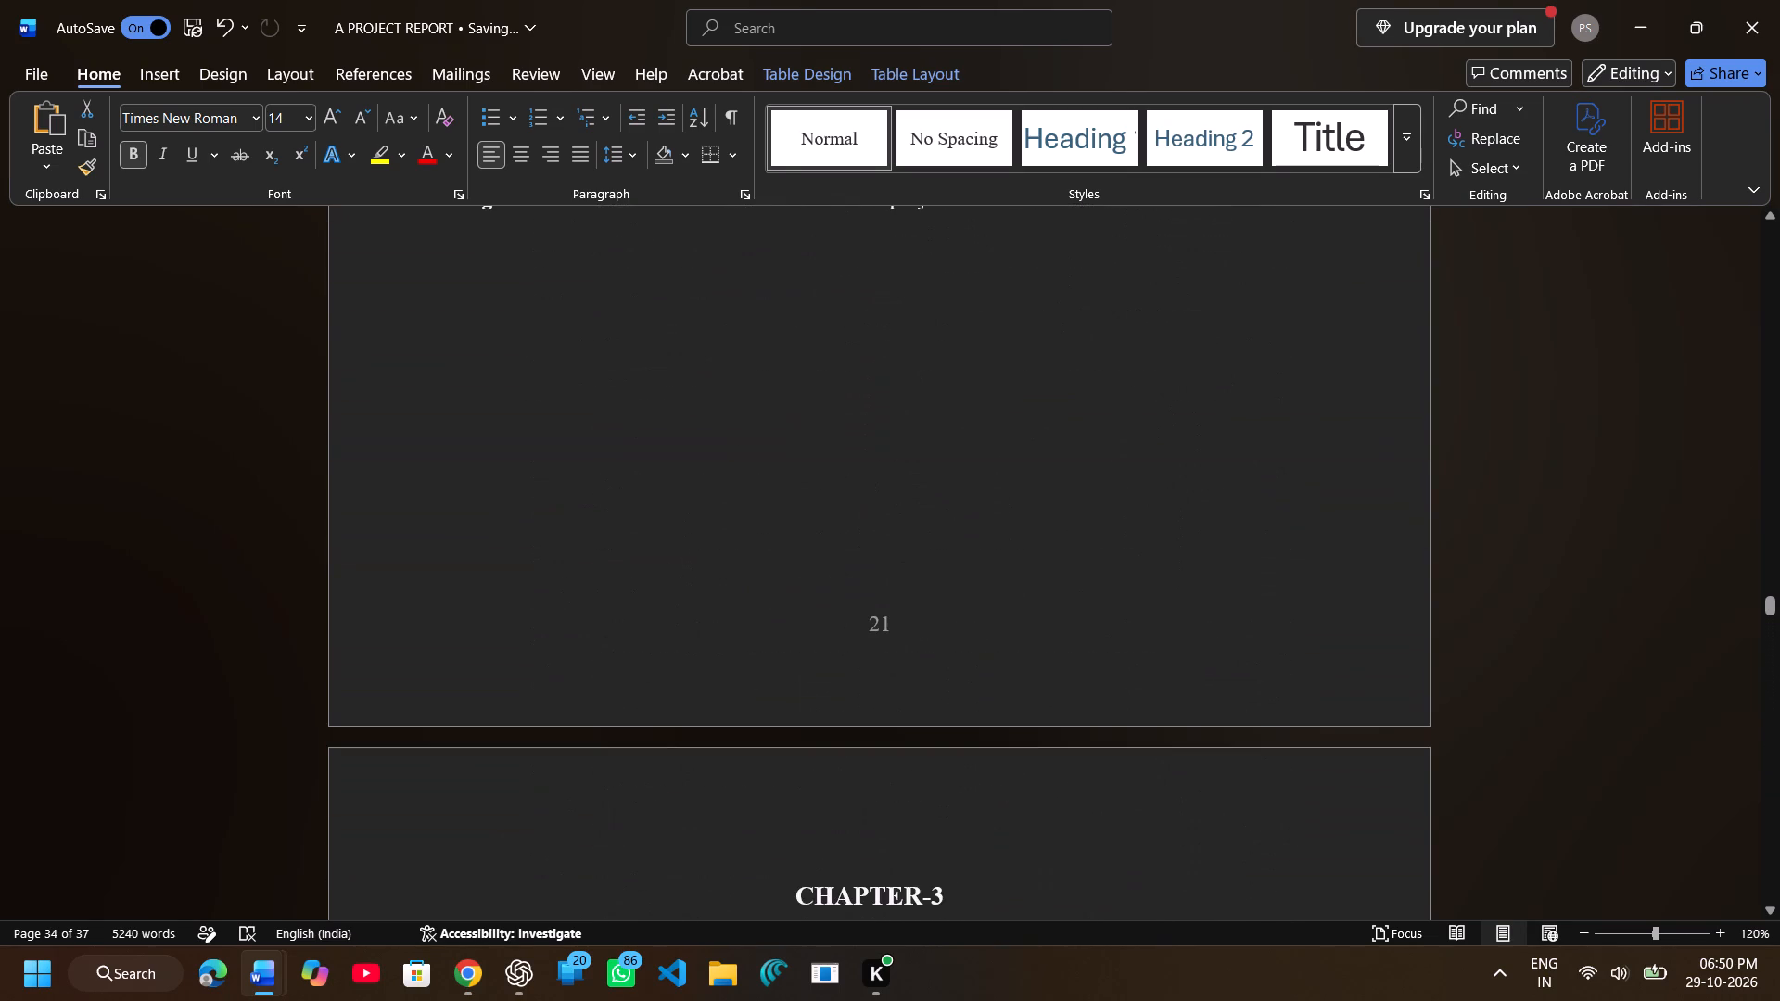
scroll(965, 732, "down", 2)
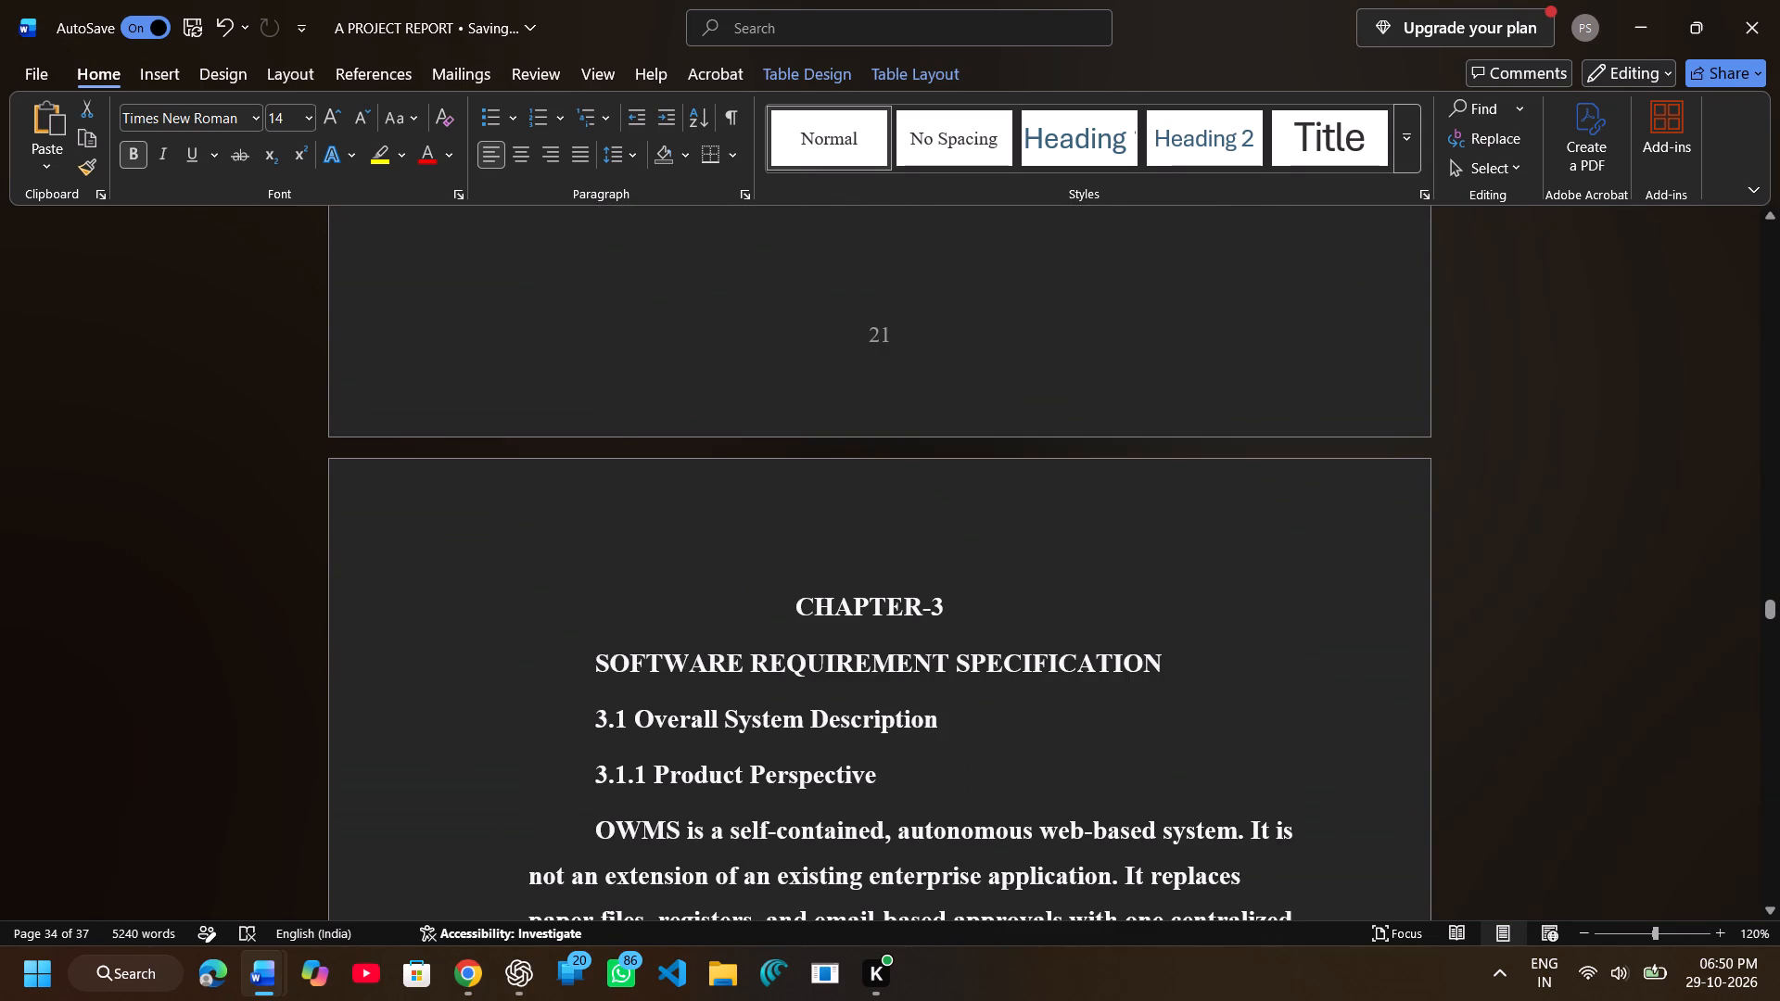
left_click_drag(576, 718, 946, 1000)
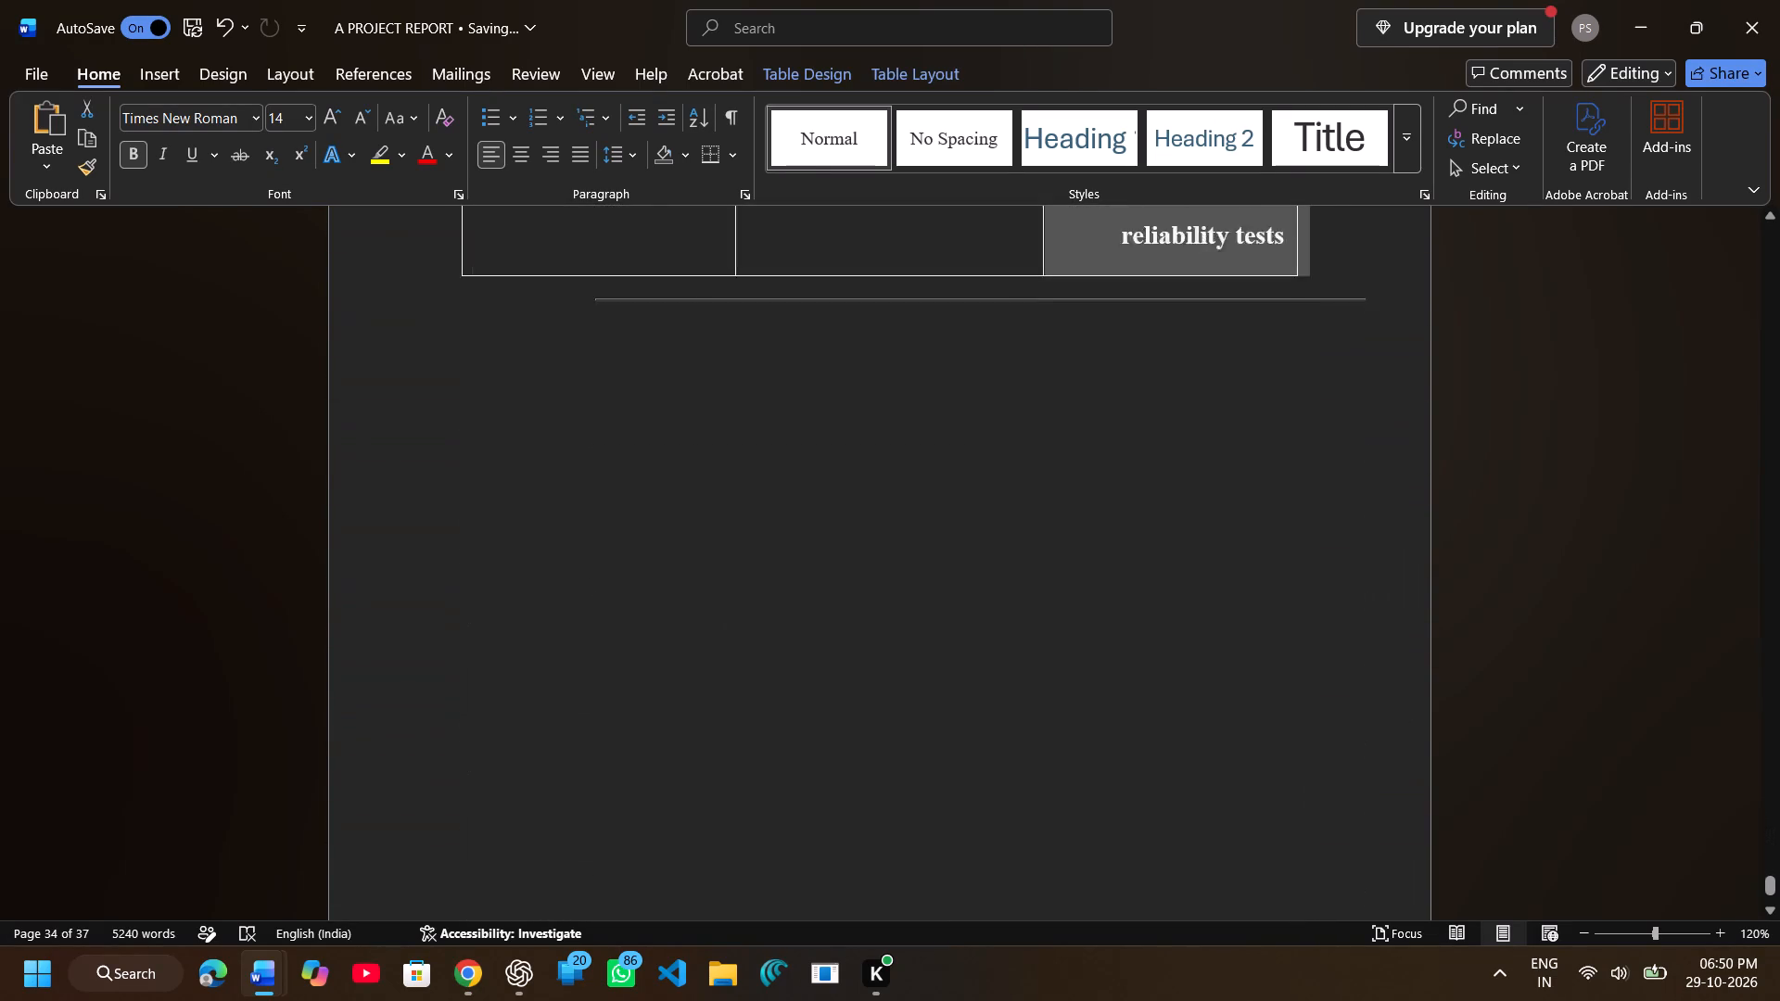
left_click_drag(946, 1000, 945, 975)
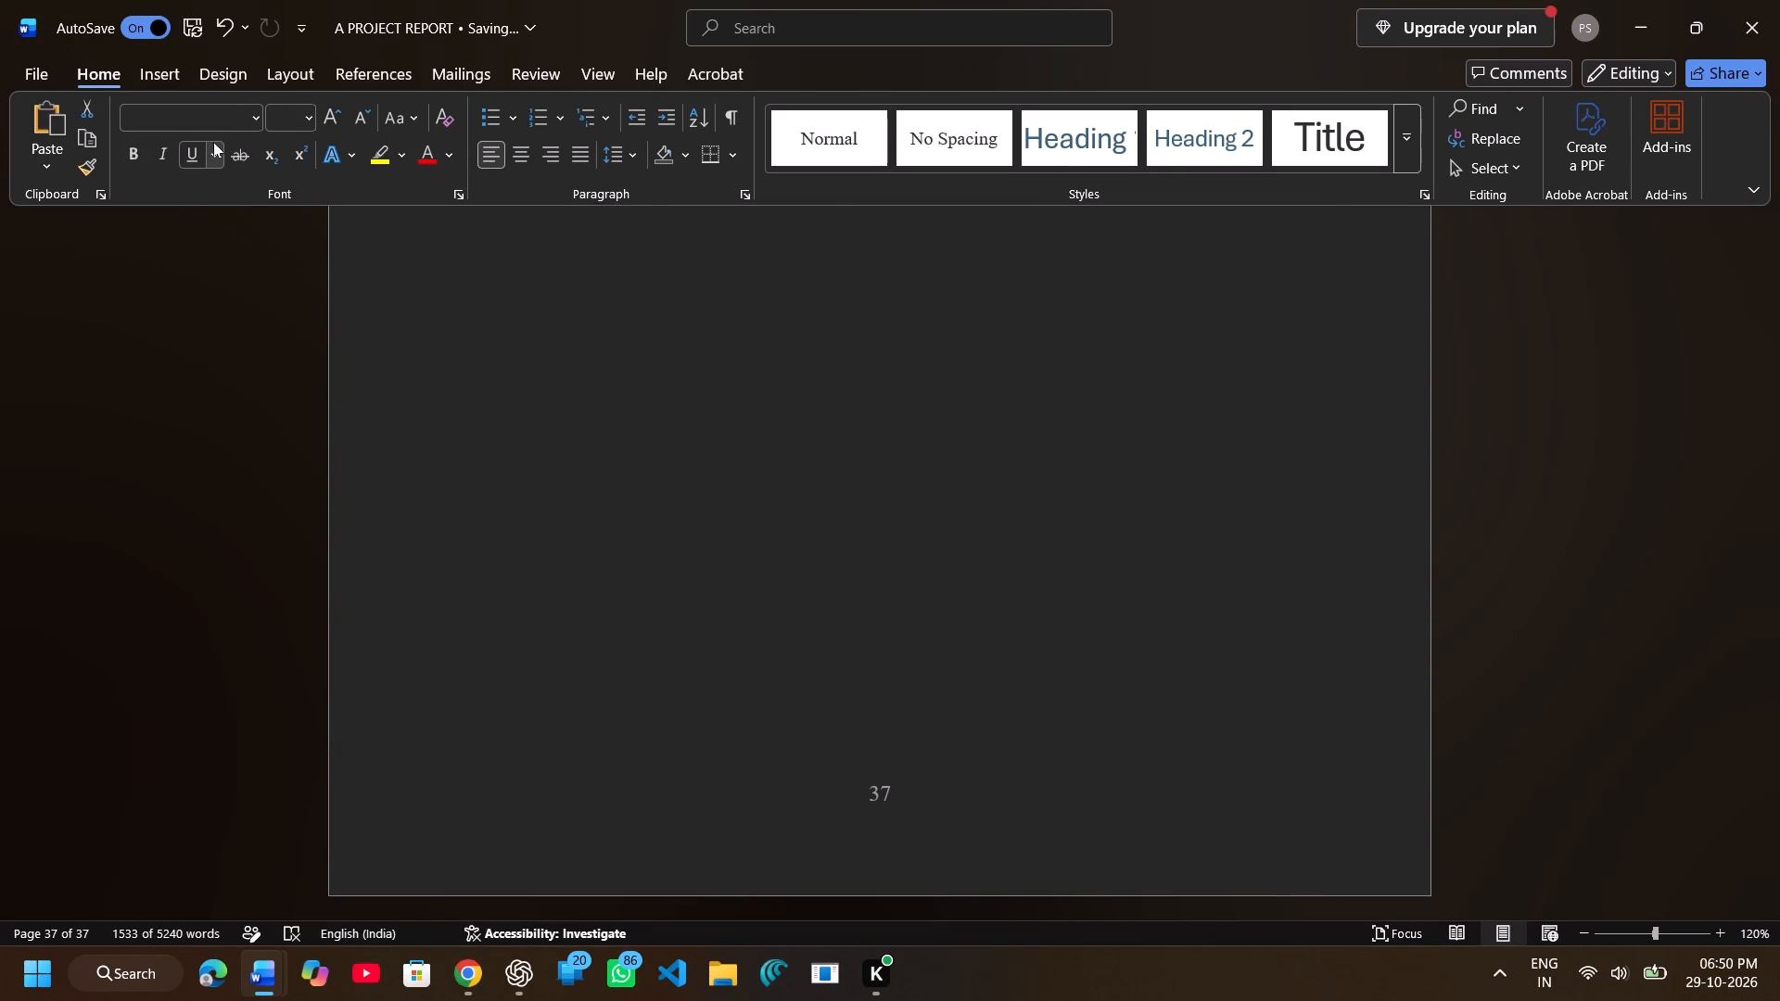
scroll(218, 142, "up", 5)
scroll(598, 543, "up", 7)
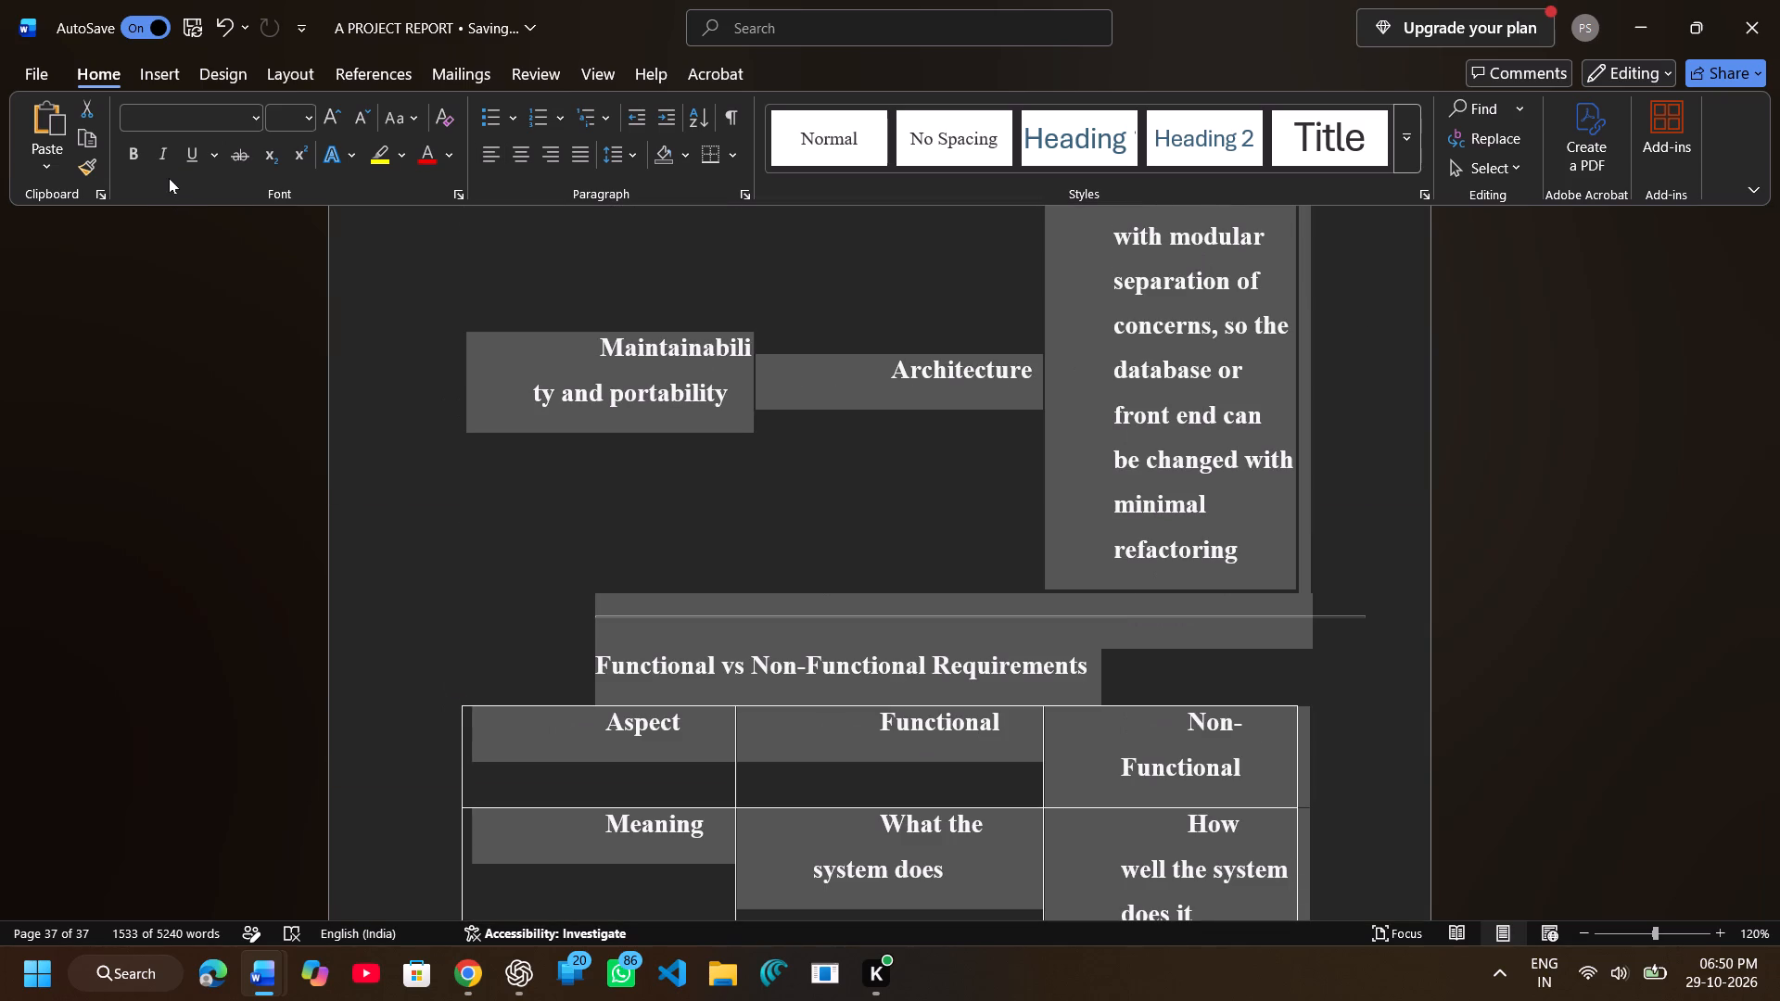
left_click(146, 164)
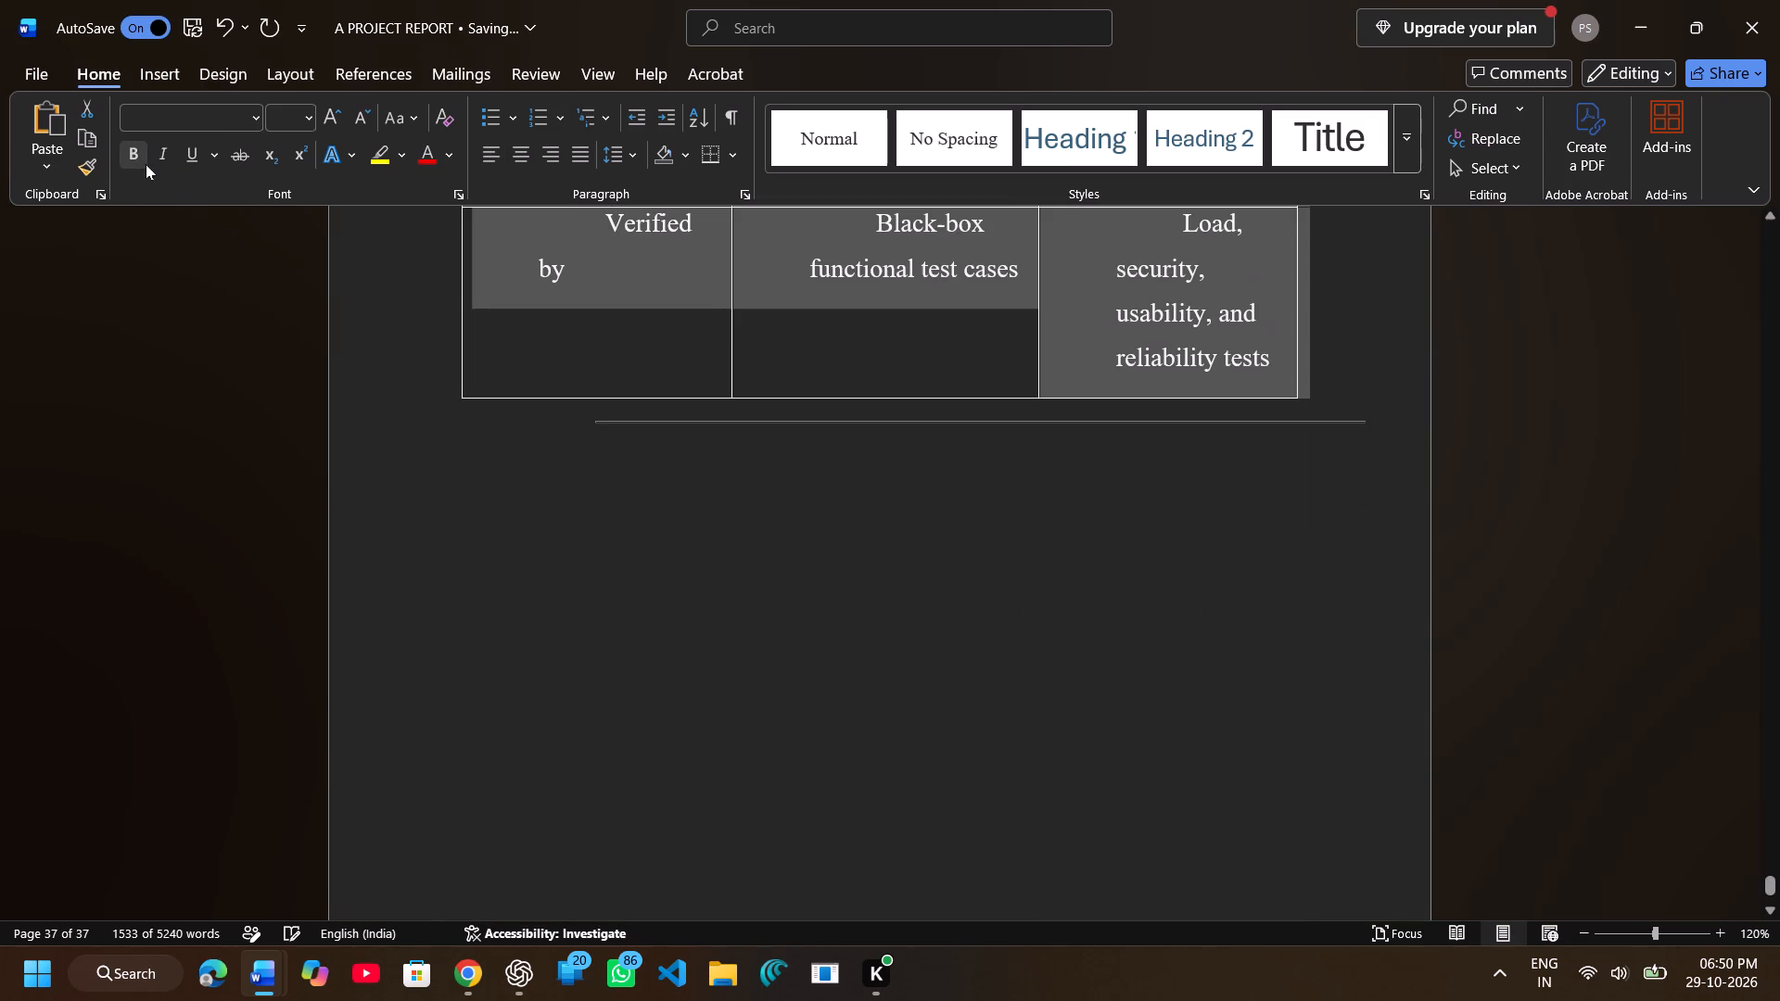
Set the font size of the selected Chapter 3 content to 12.
scroll(510, 502, "up", 3)
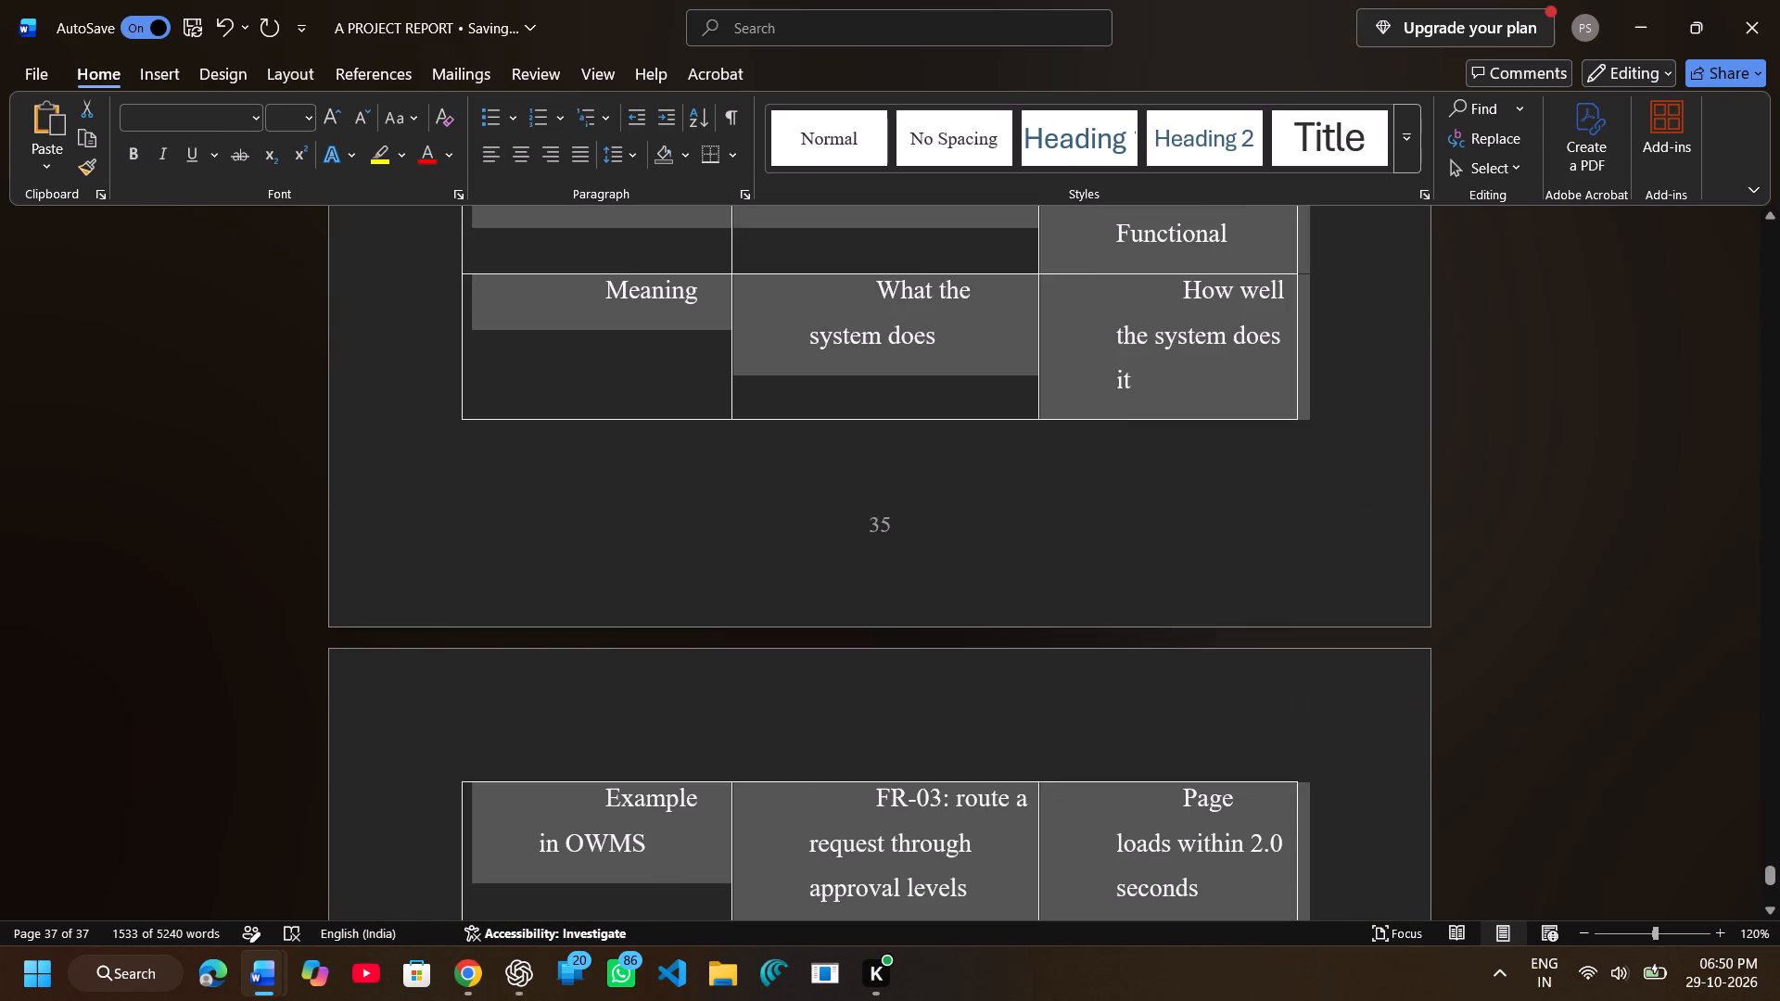
scroll(510, 502, "up", 7)
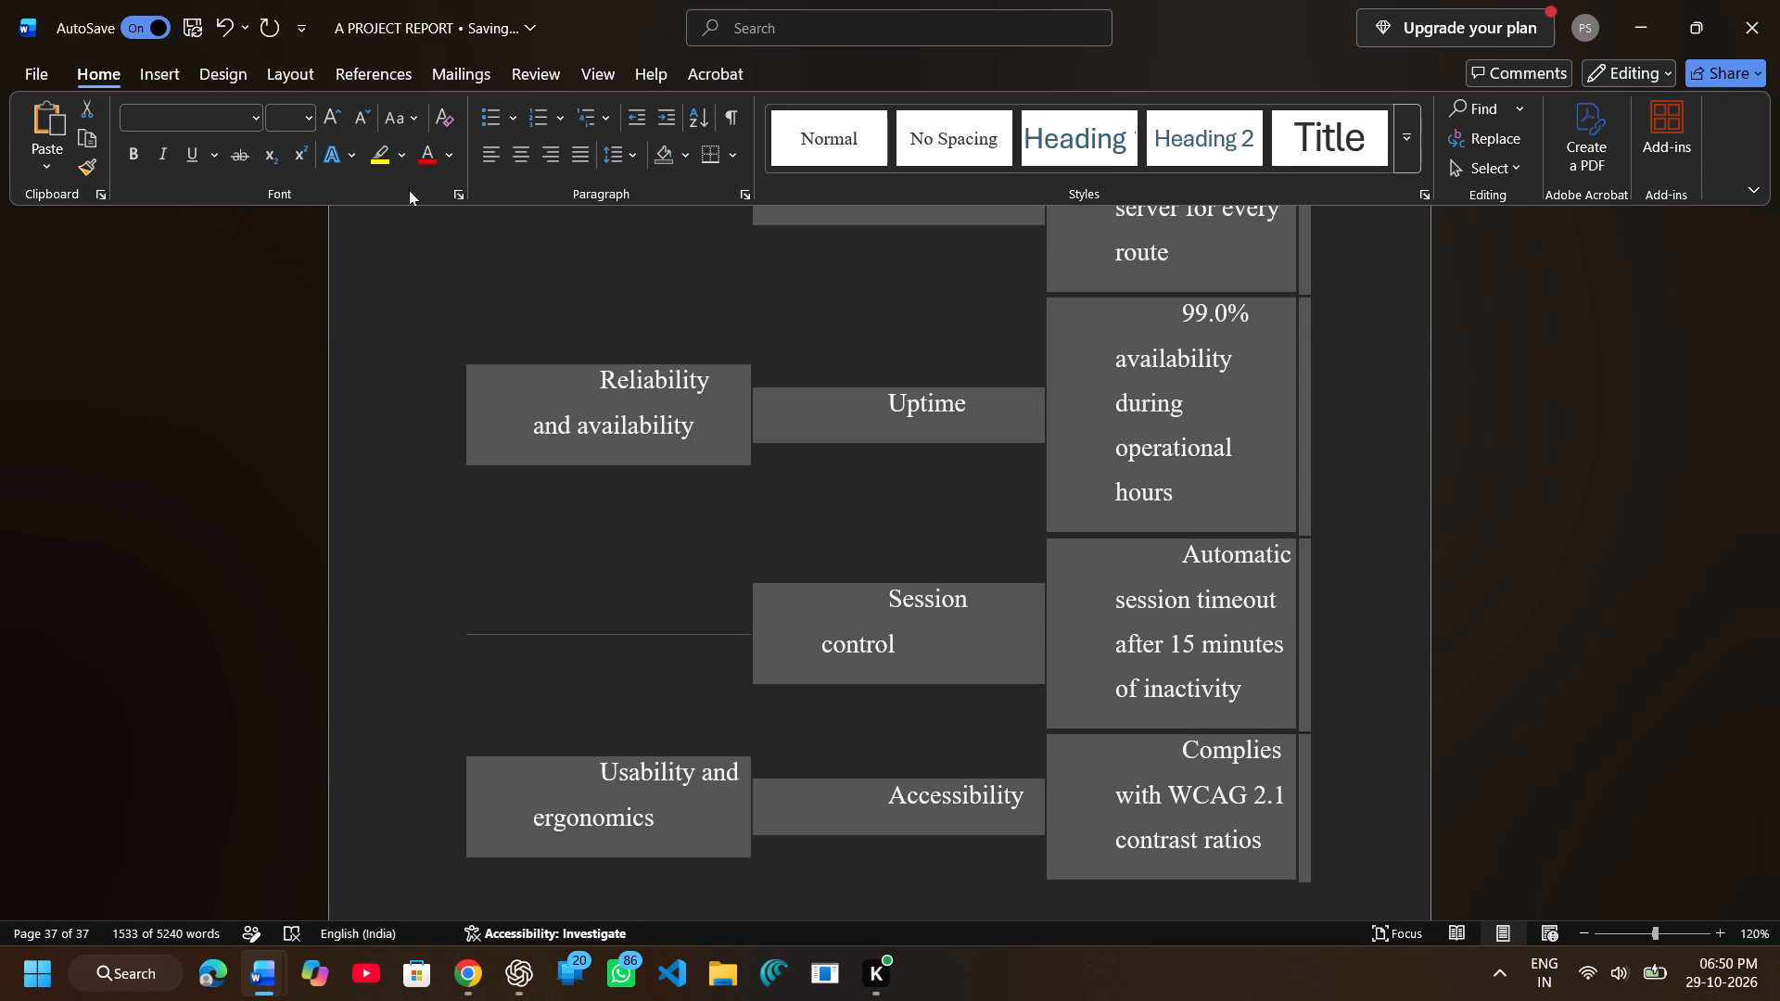
left_click(297, 107)
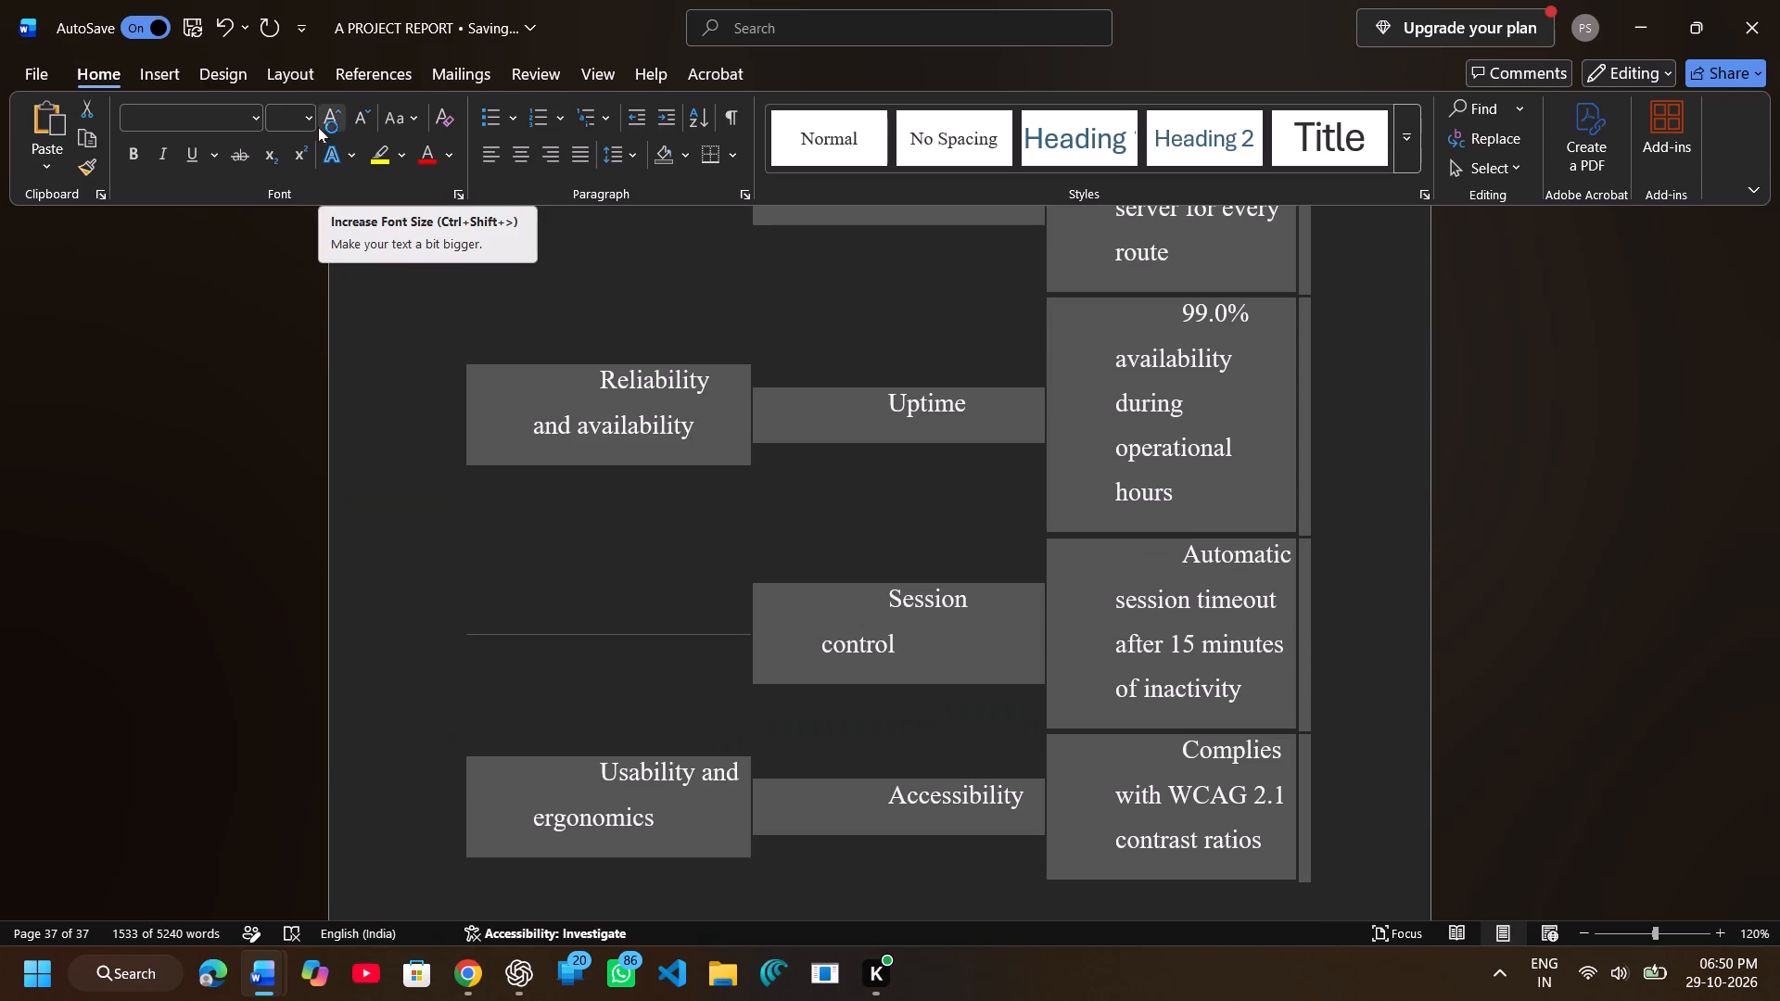
left_click(296, 115)
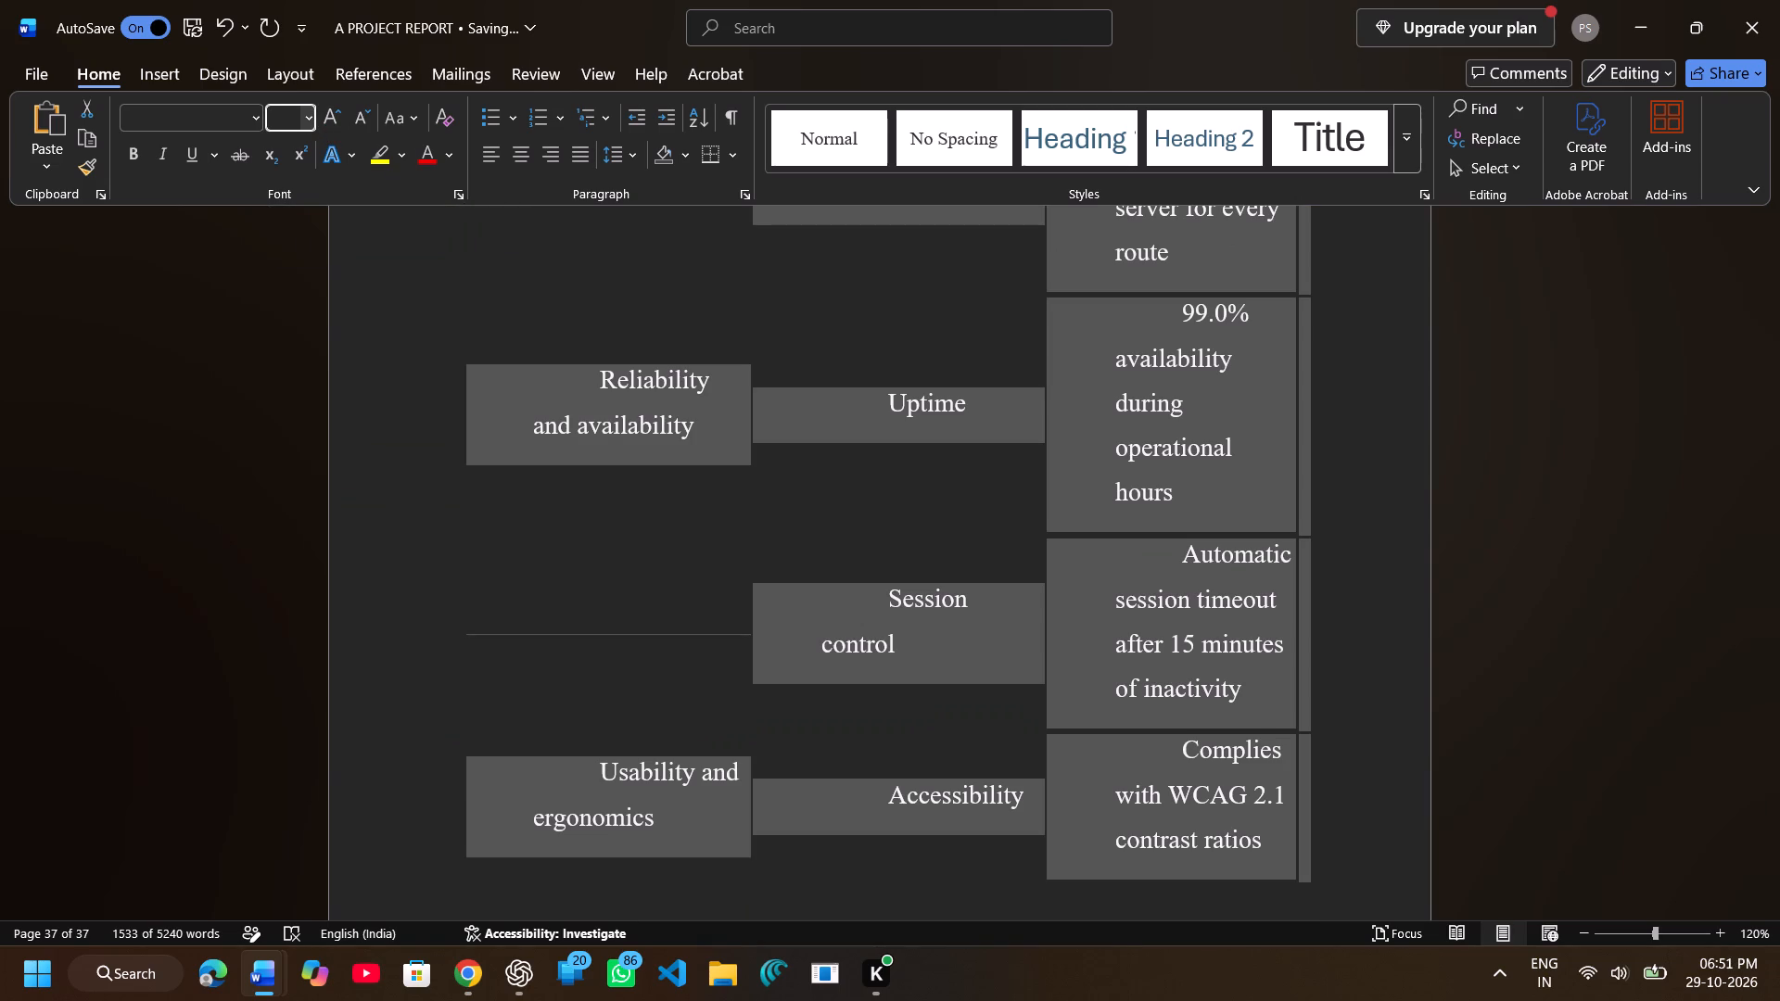
left_click(300, 106)
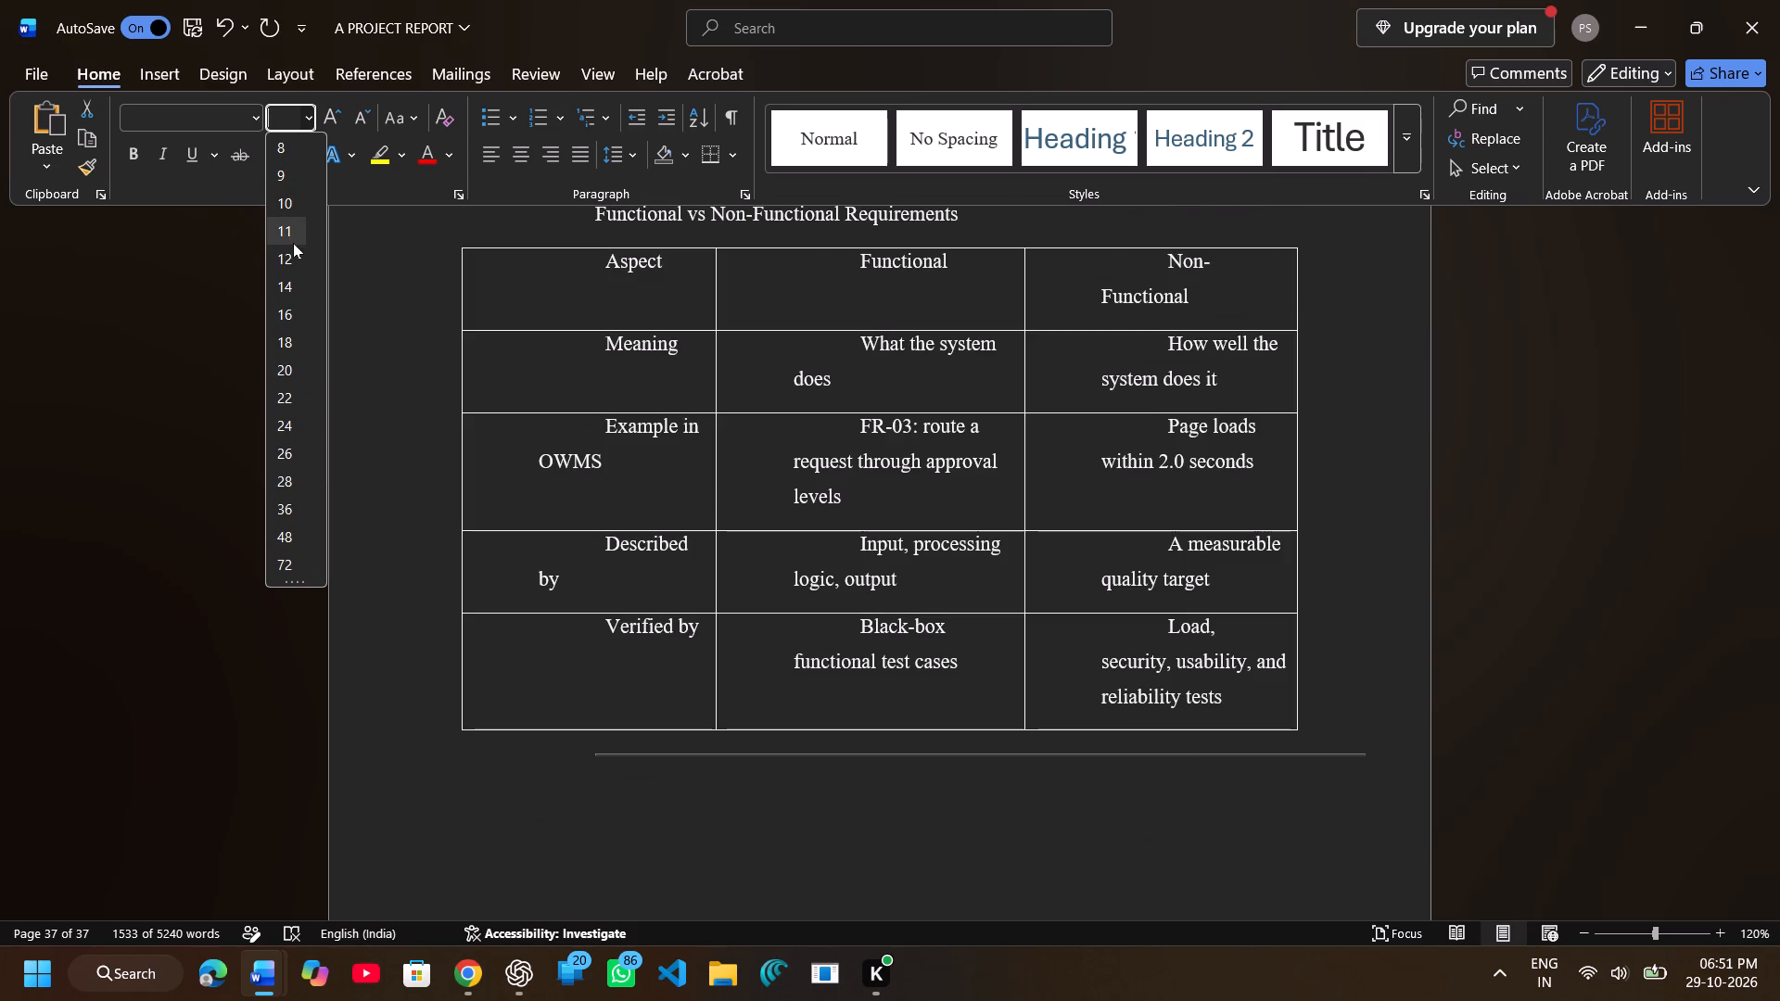
left_click(293, 245)
Format the headings 3.1 Overall System Description and 3.1.1 Product Perspective as bold, size 14.
scroll(515, 446, "up", 1)
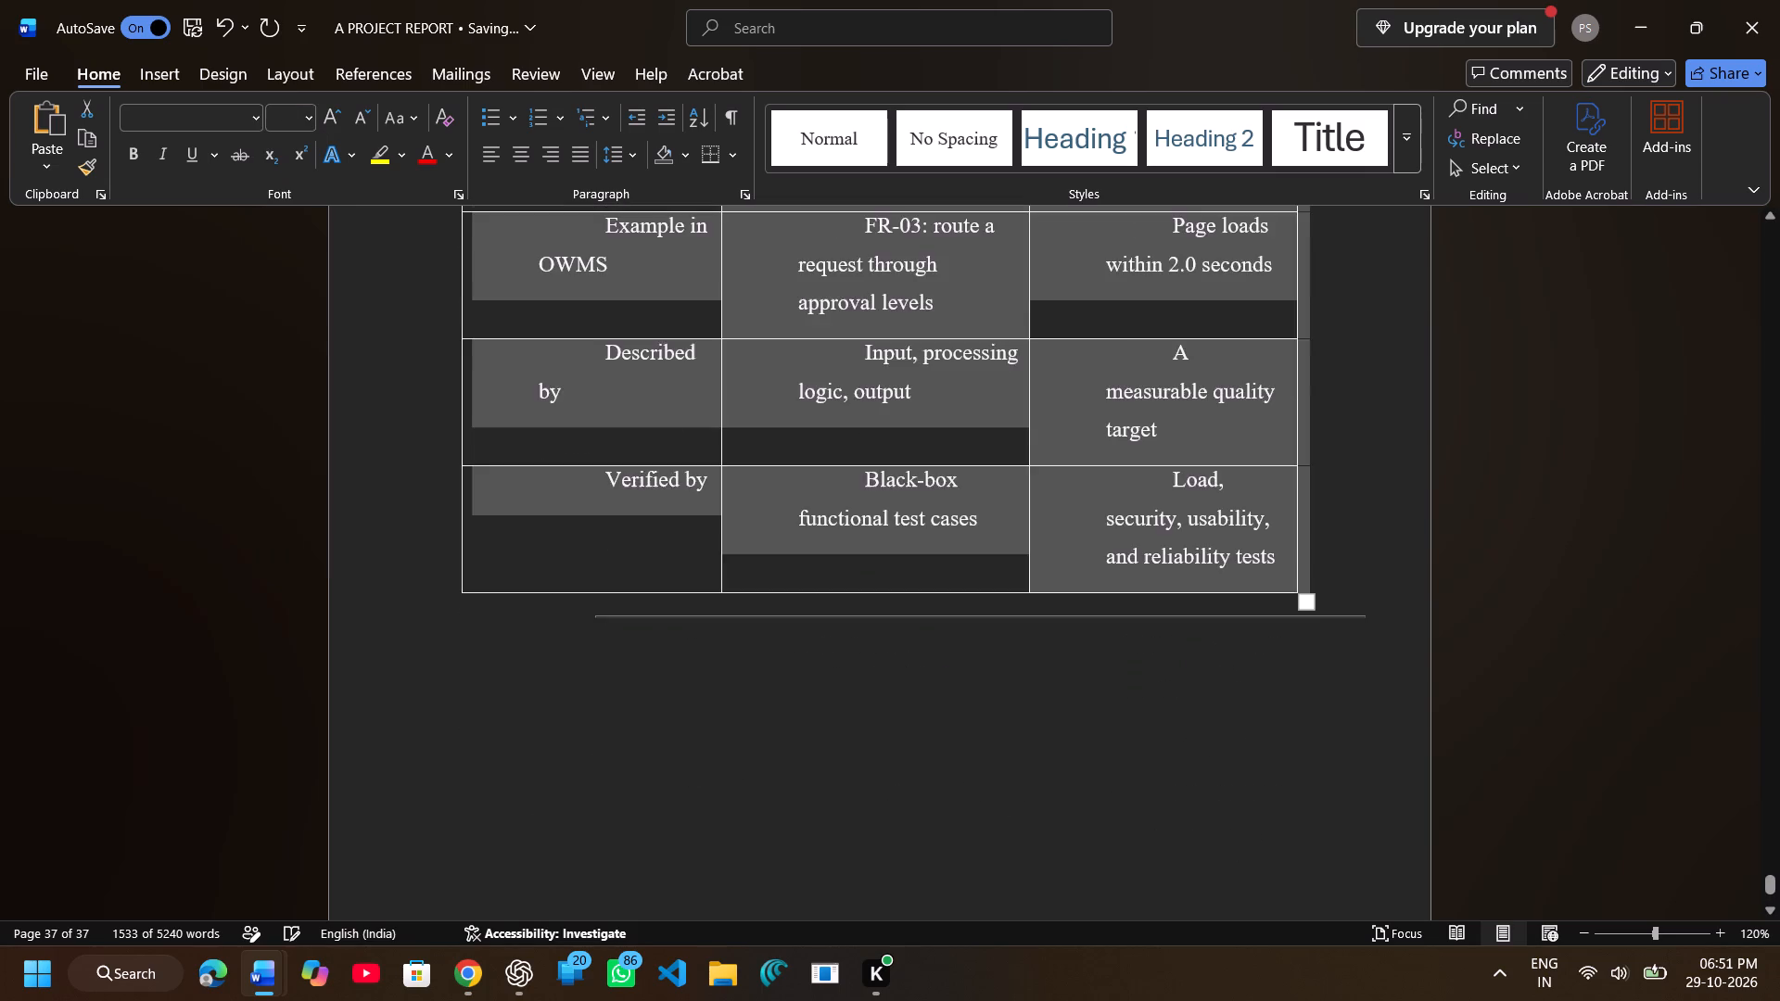
scroll(515, 446, "up", 8)
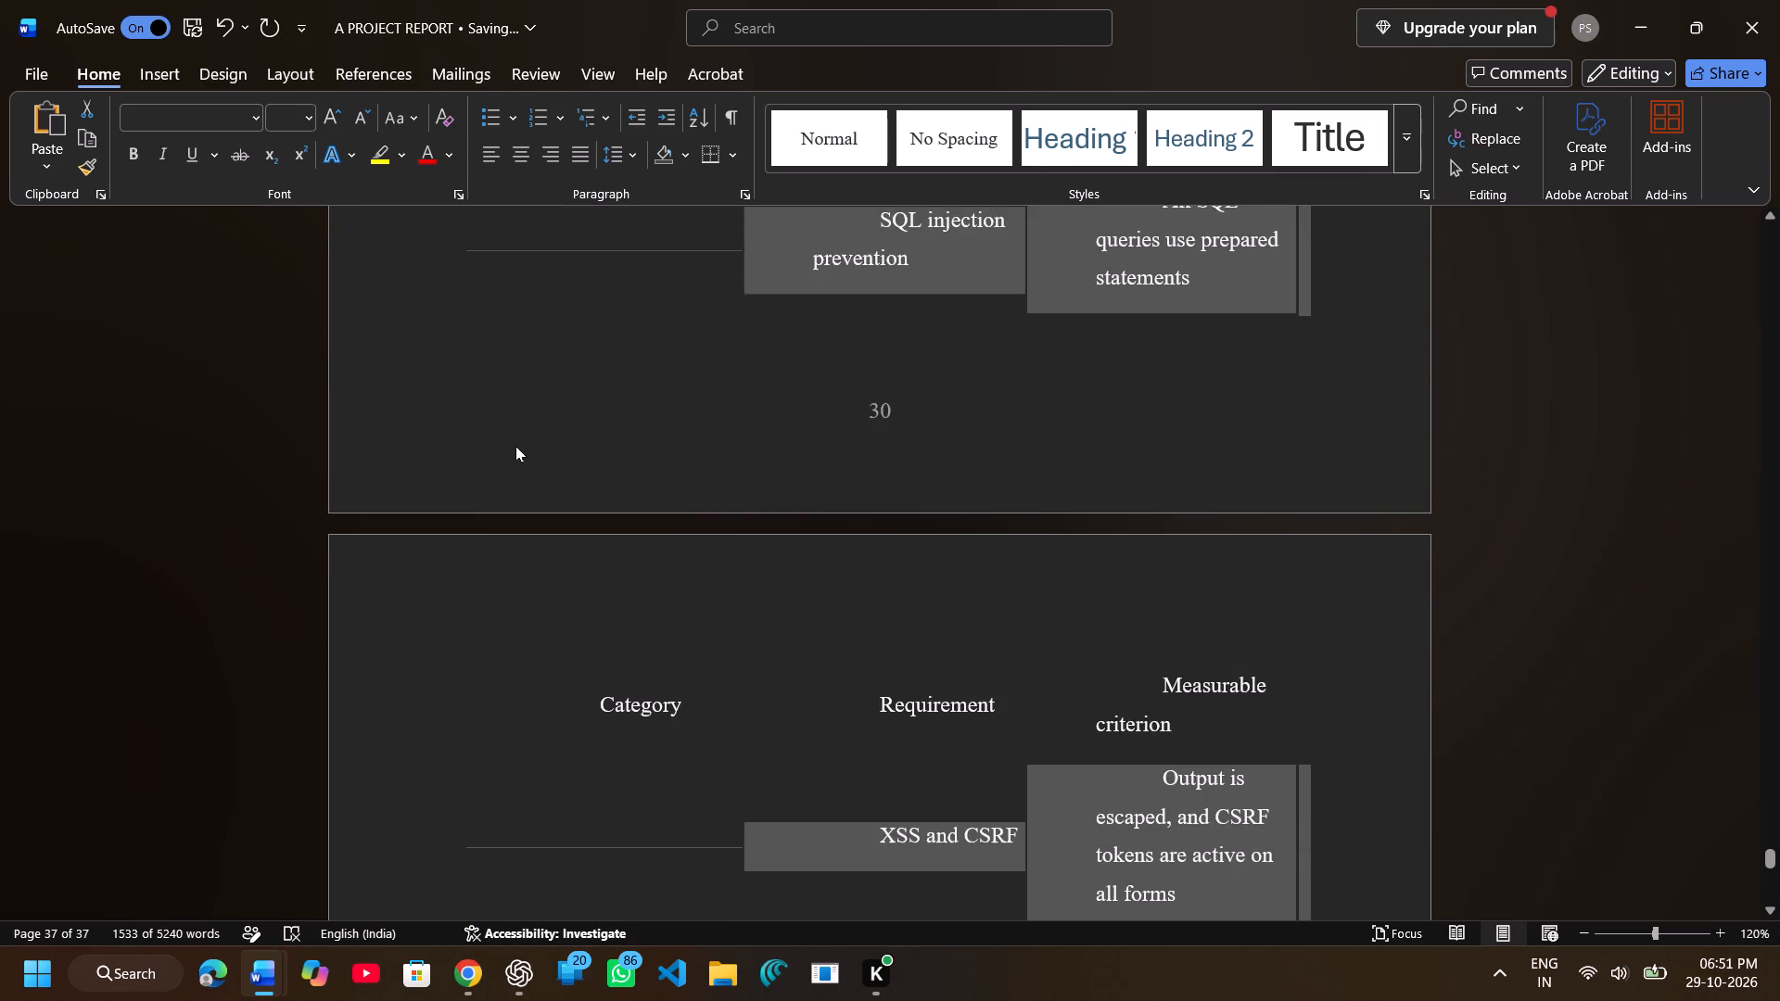
scroll(515, 446, "up", 17)
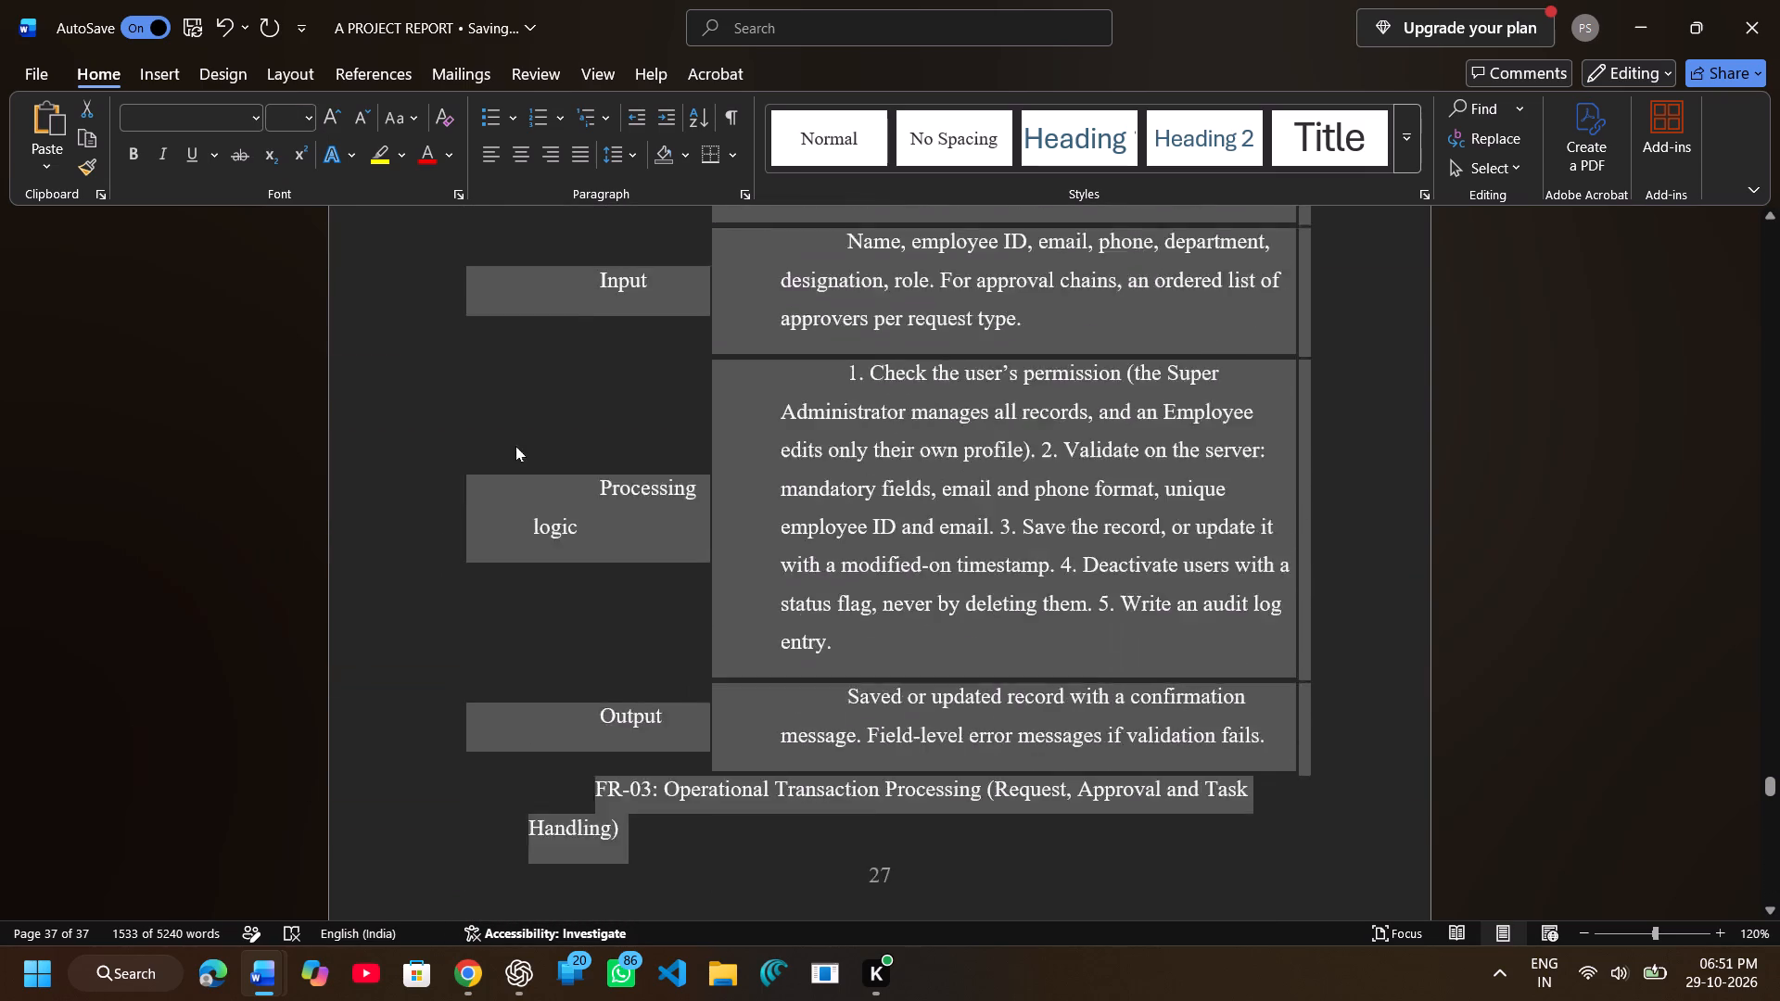
scroll(515, 446, "up", 20)
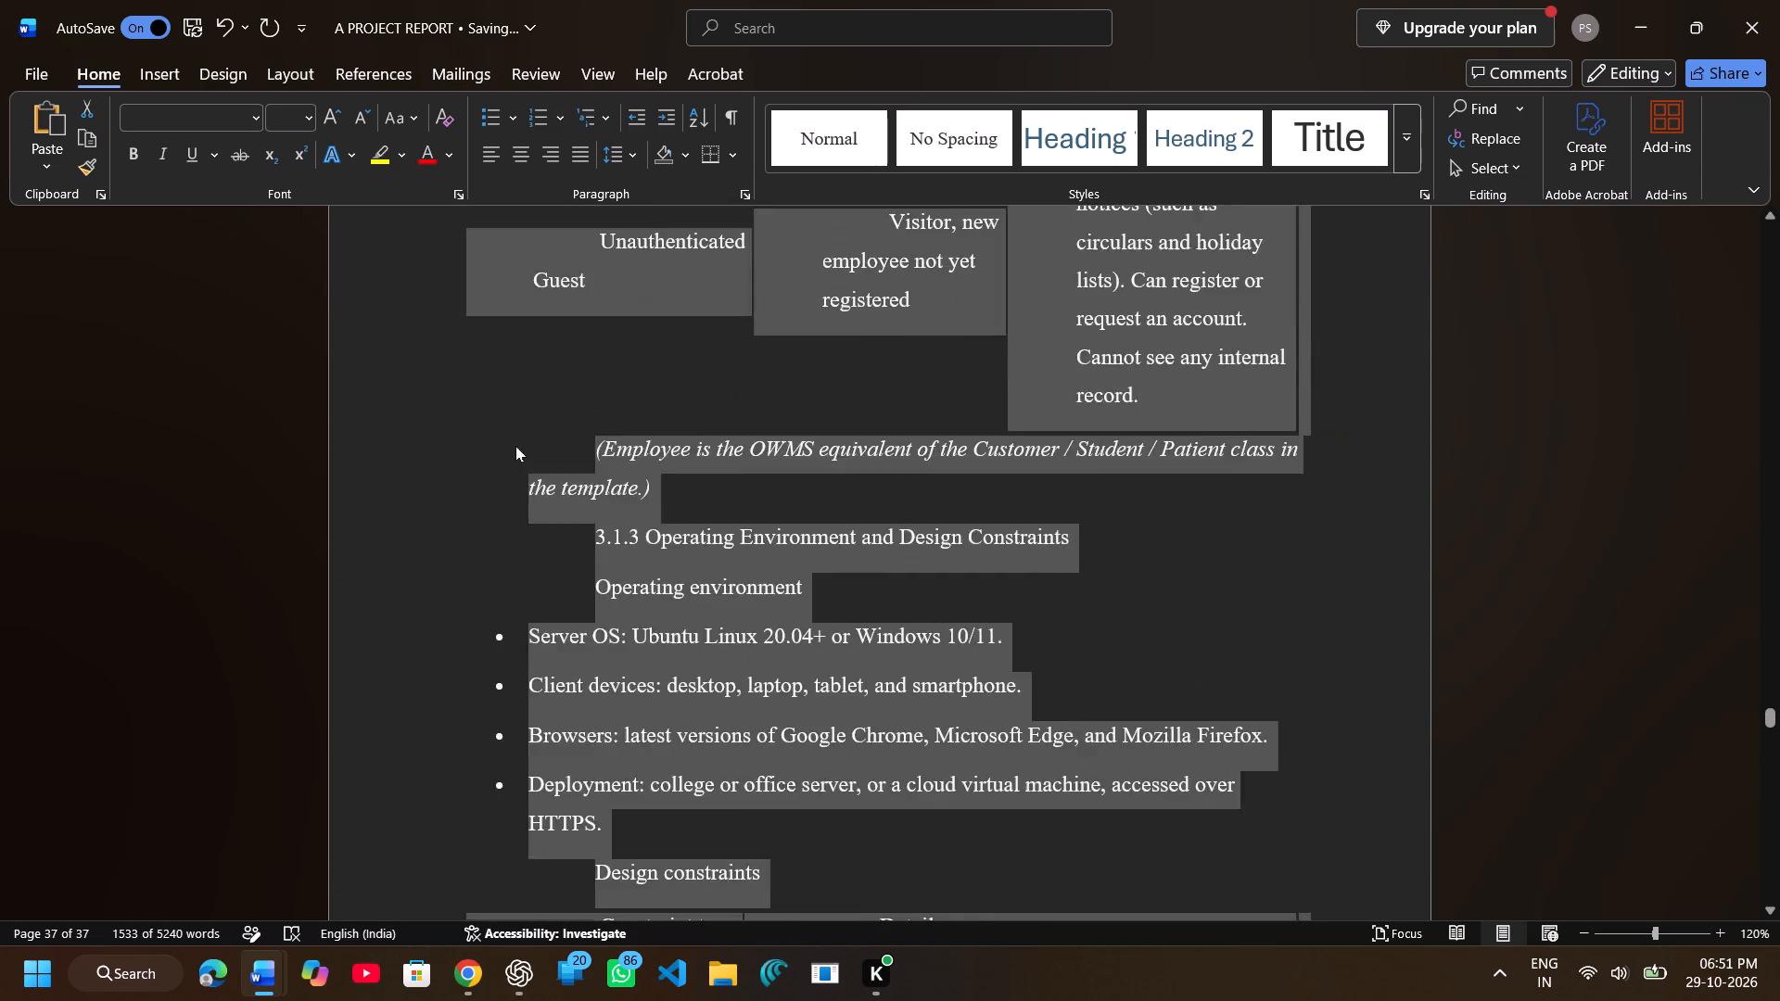
scroll(515, 446, "up", 20)
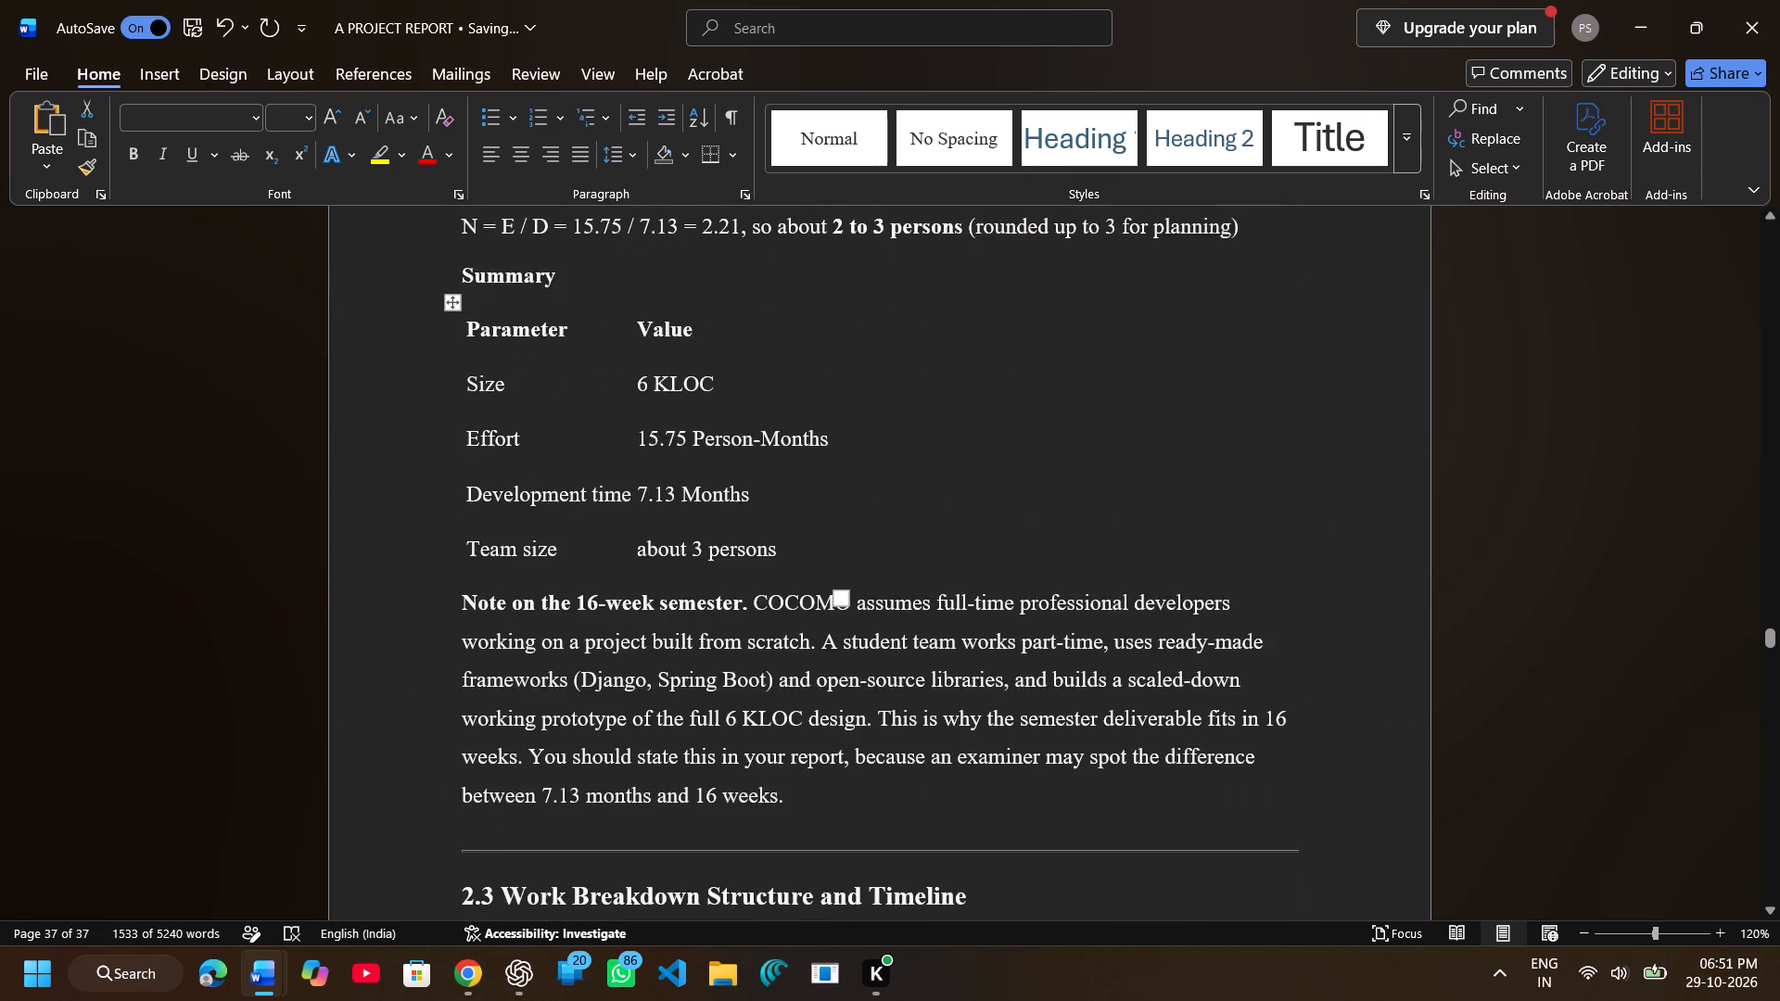
scroll(528, 383, "down", 9)
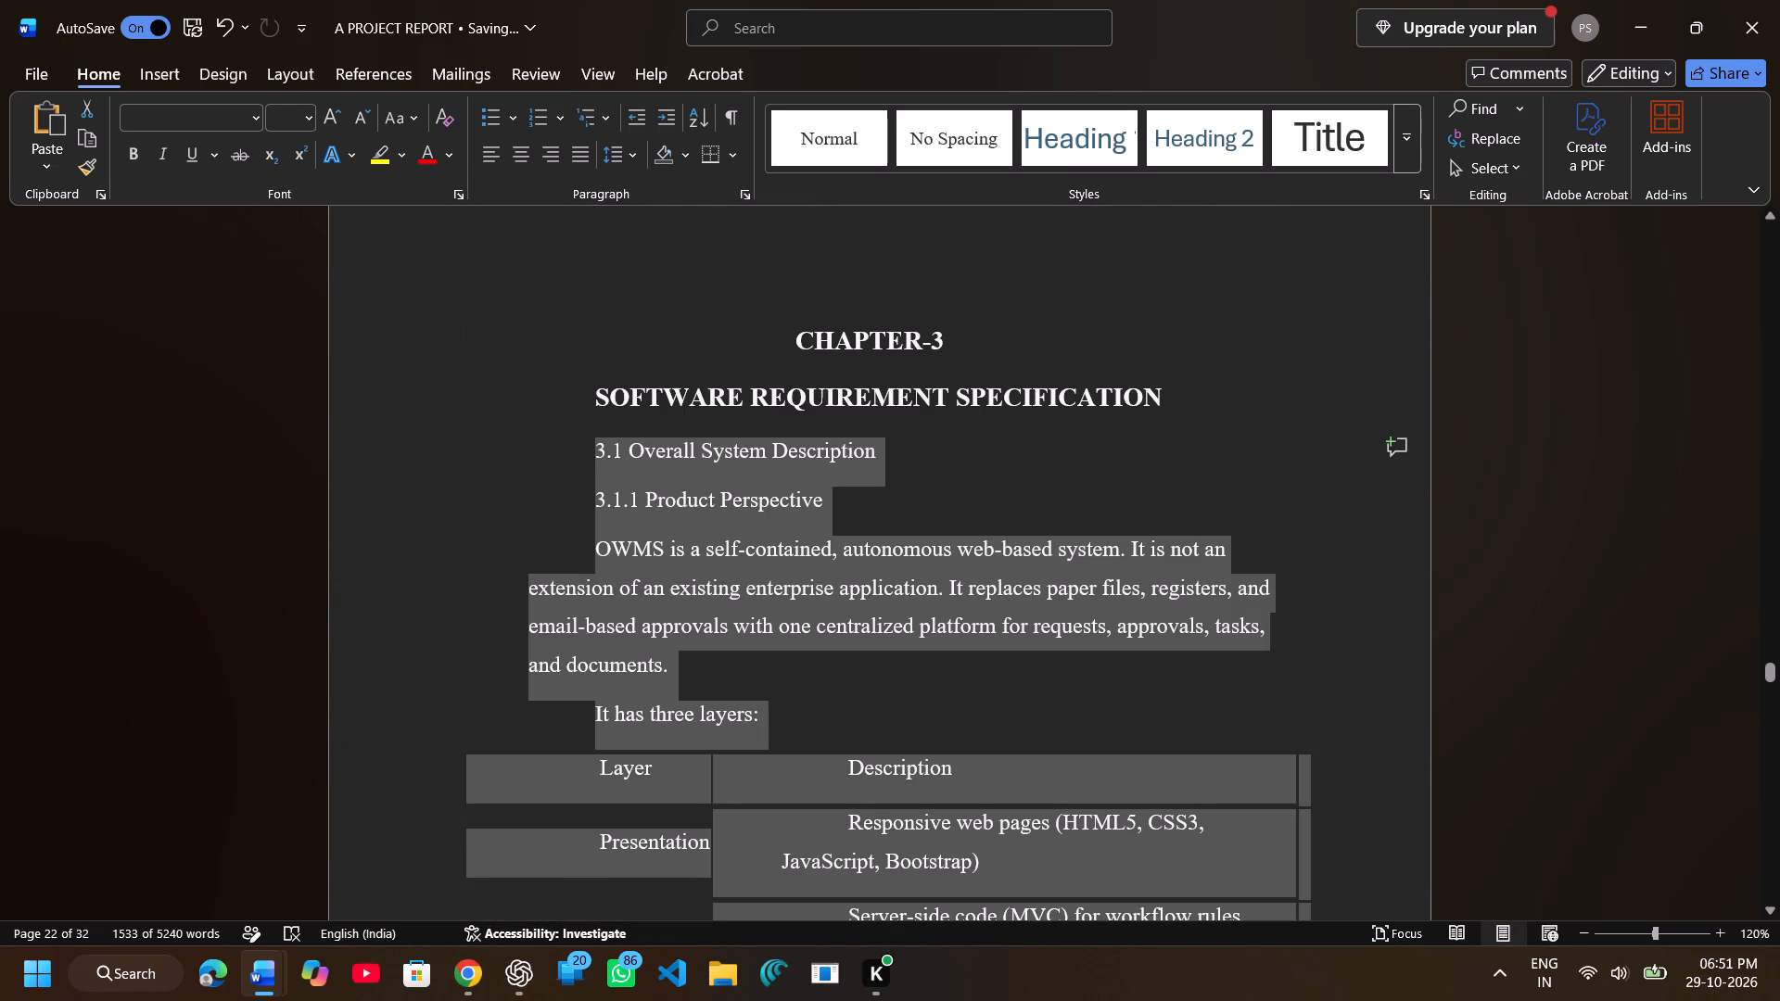
left_click(521, 433)
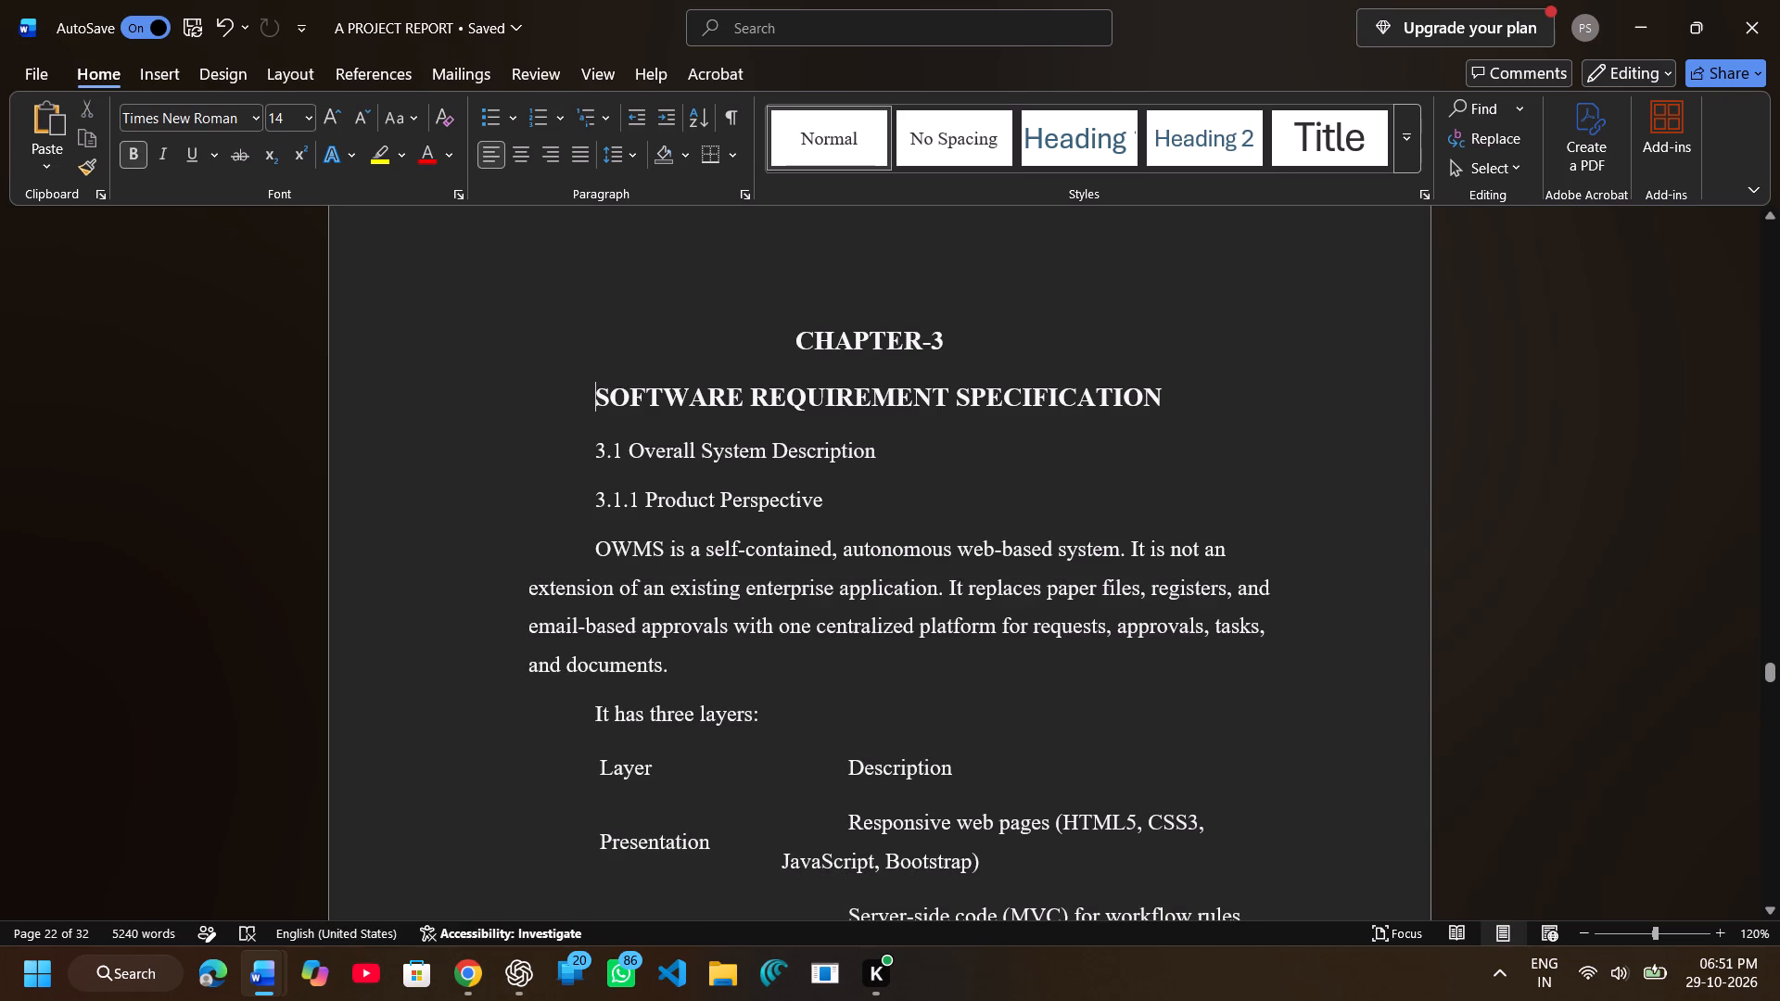
left_click_drag(568, 454, 798, 536)
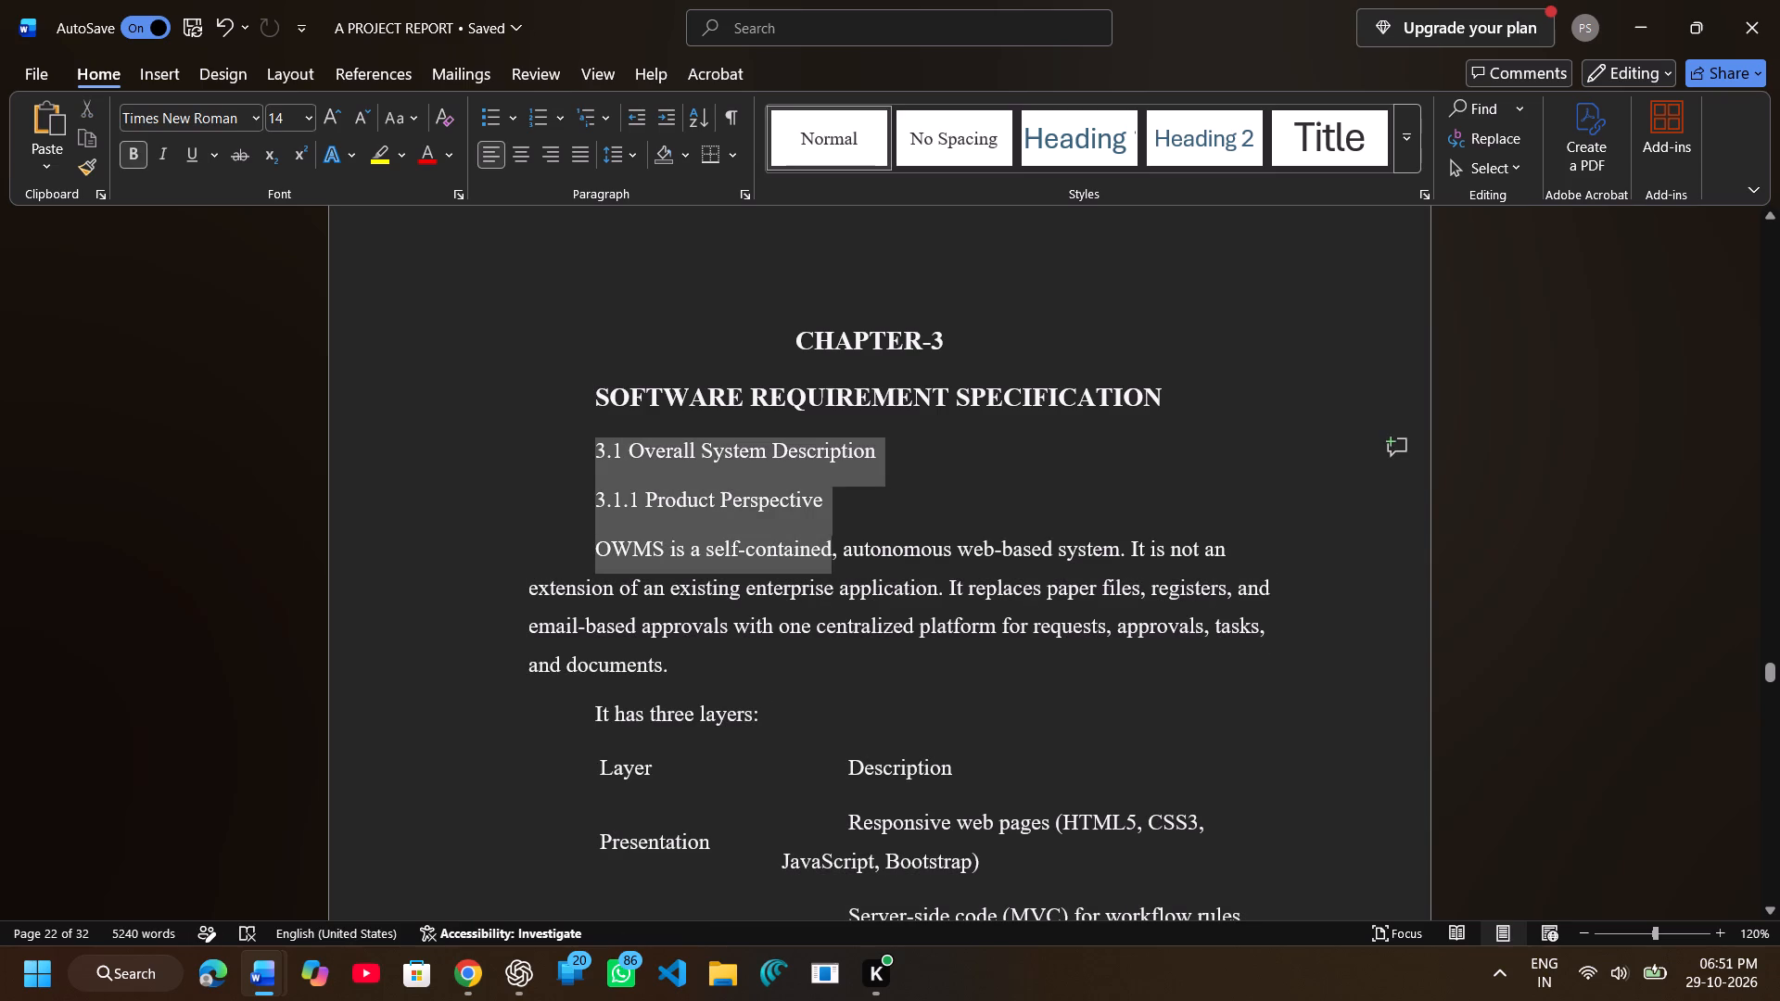
left_click_drag(798, 536, 823, 502)
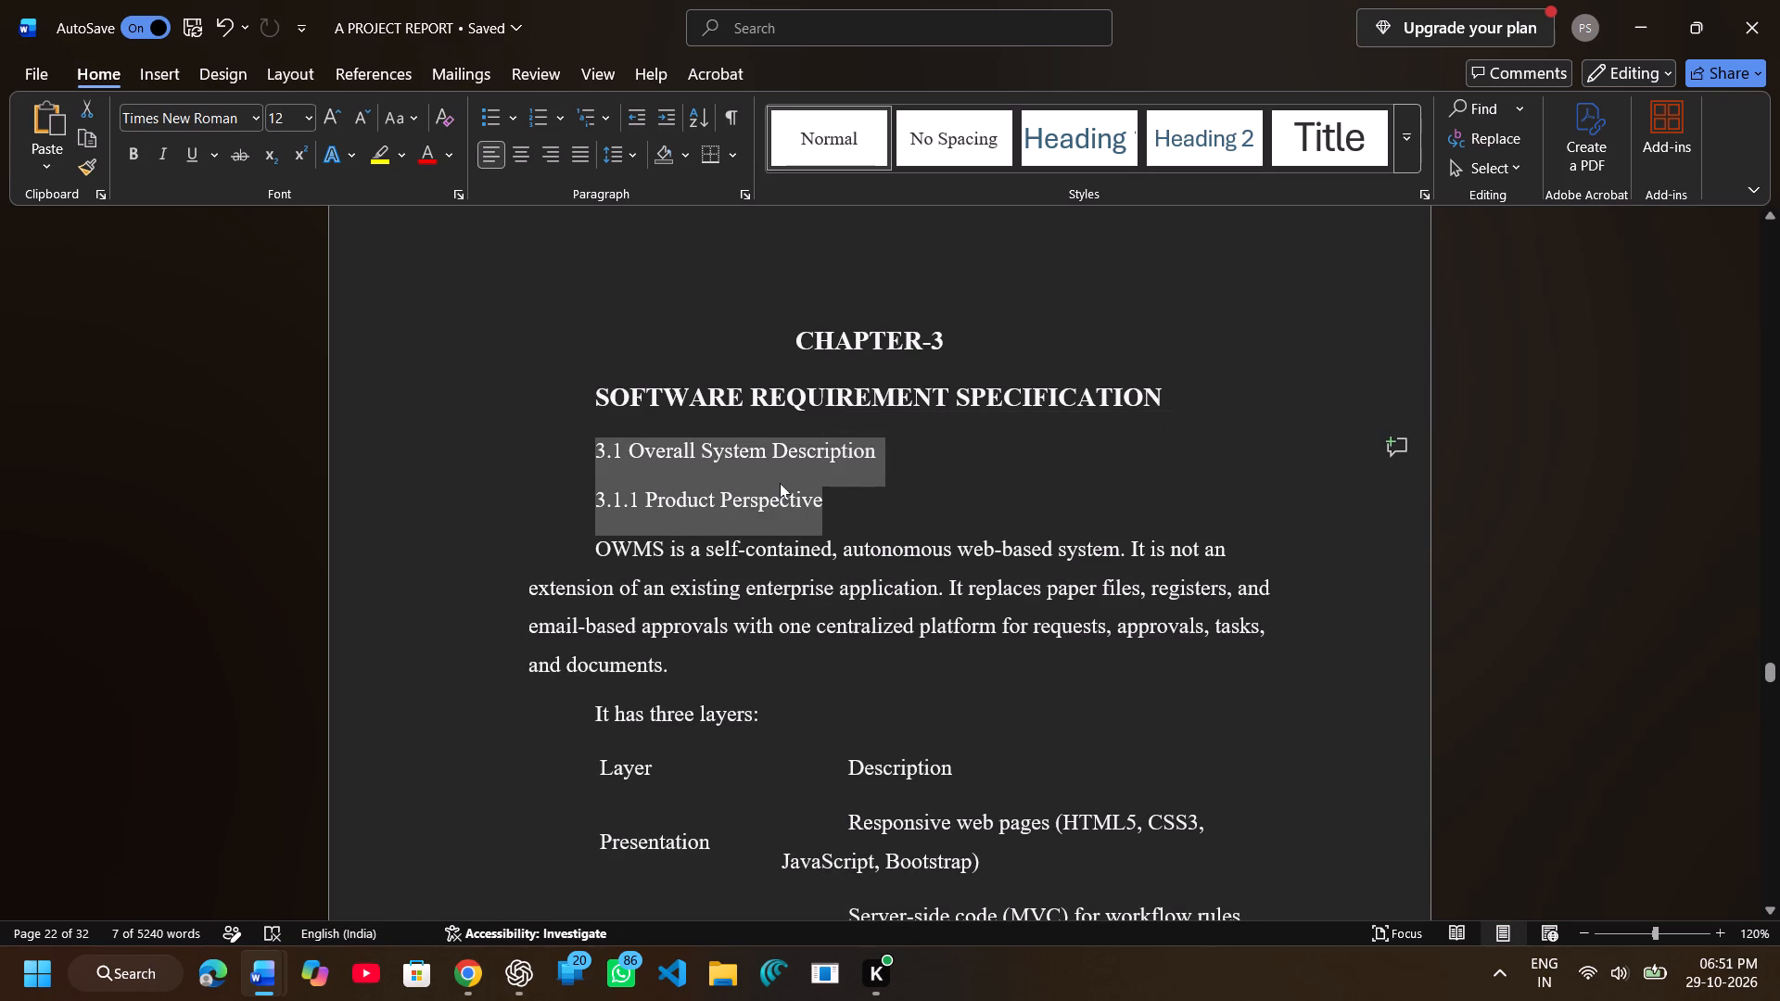
right_click(780, 481)
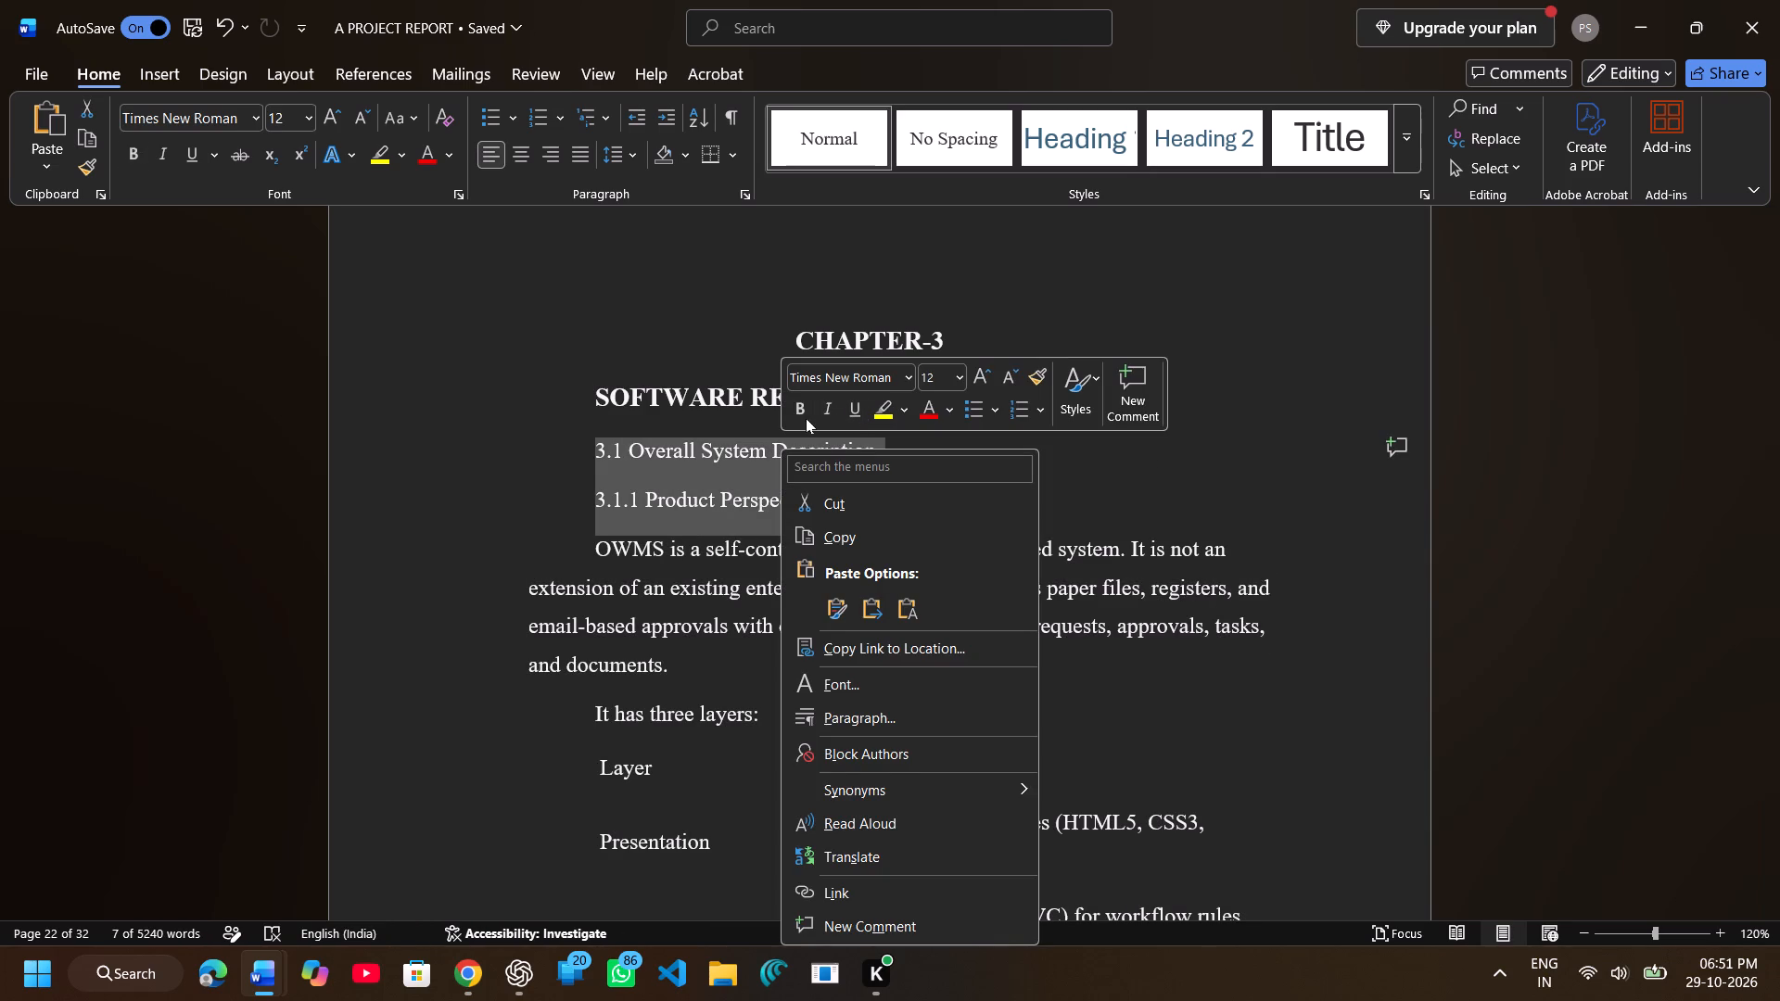
left_click(806, 418)
left_click(955, 371)
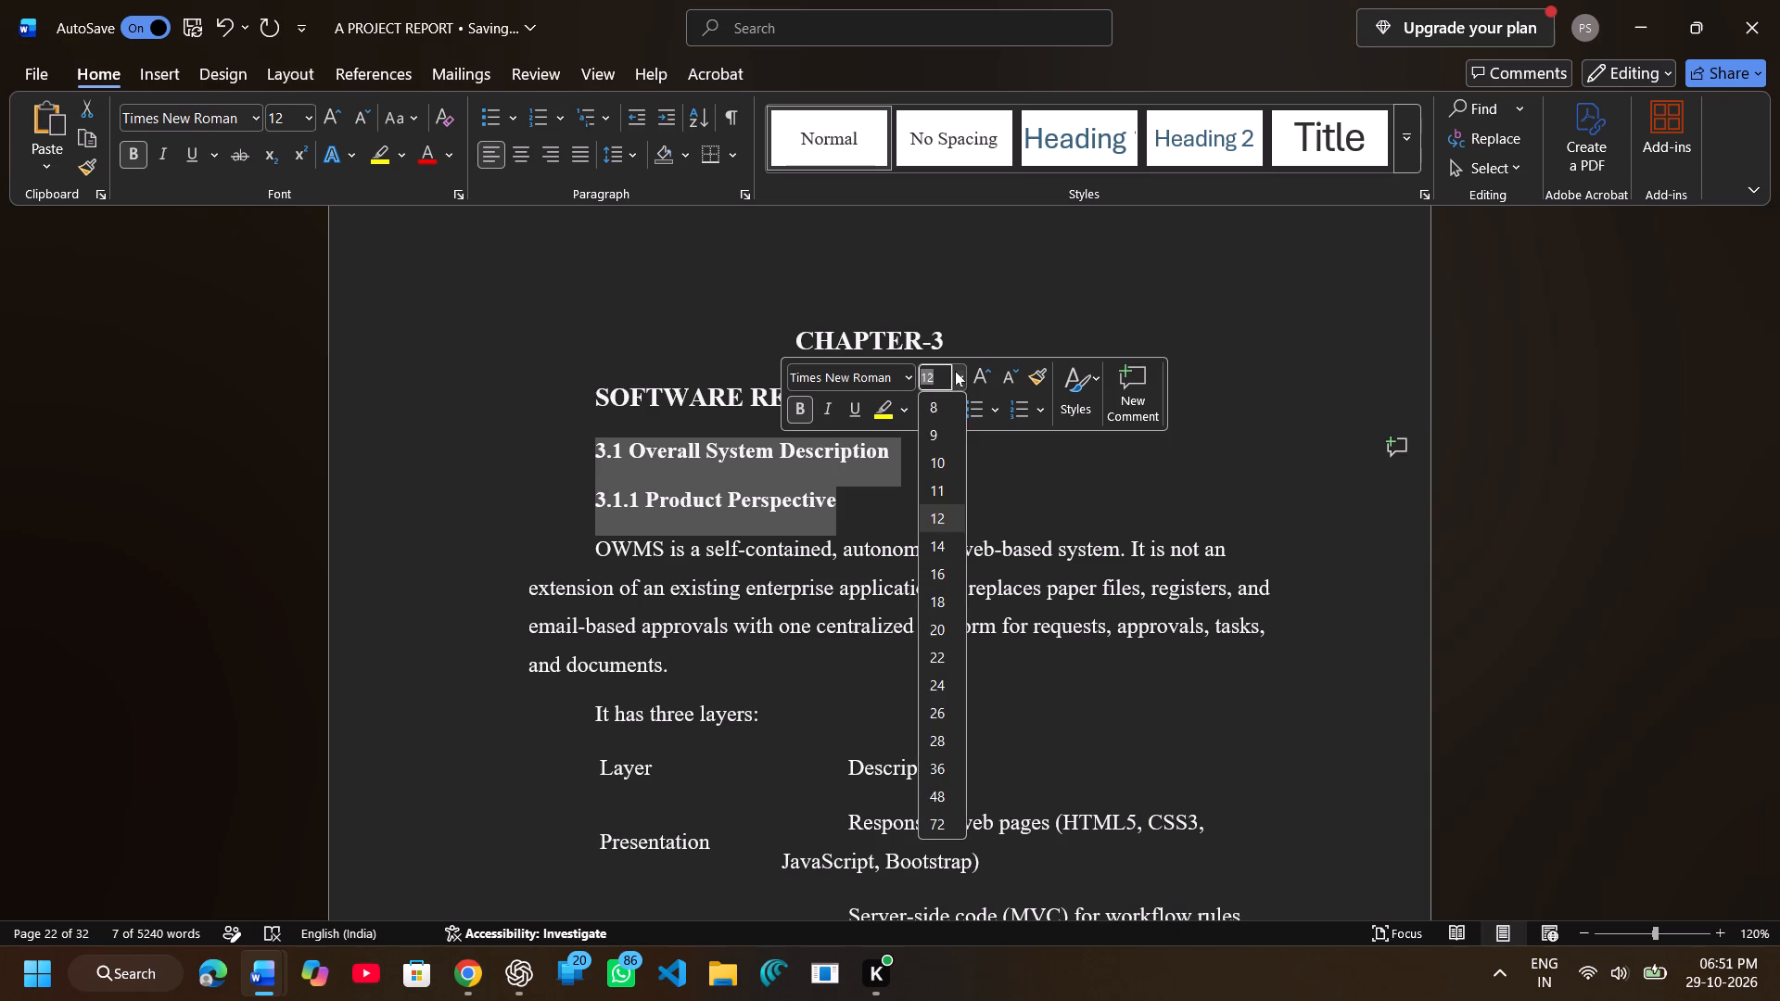
left_click(921, 536)
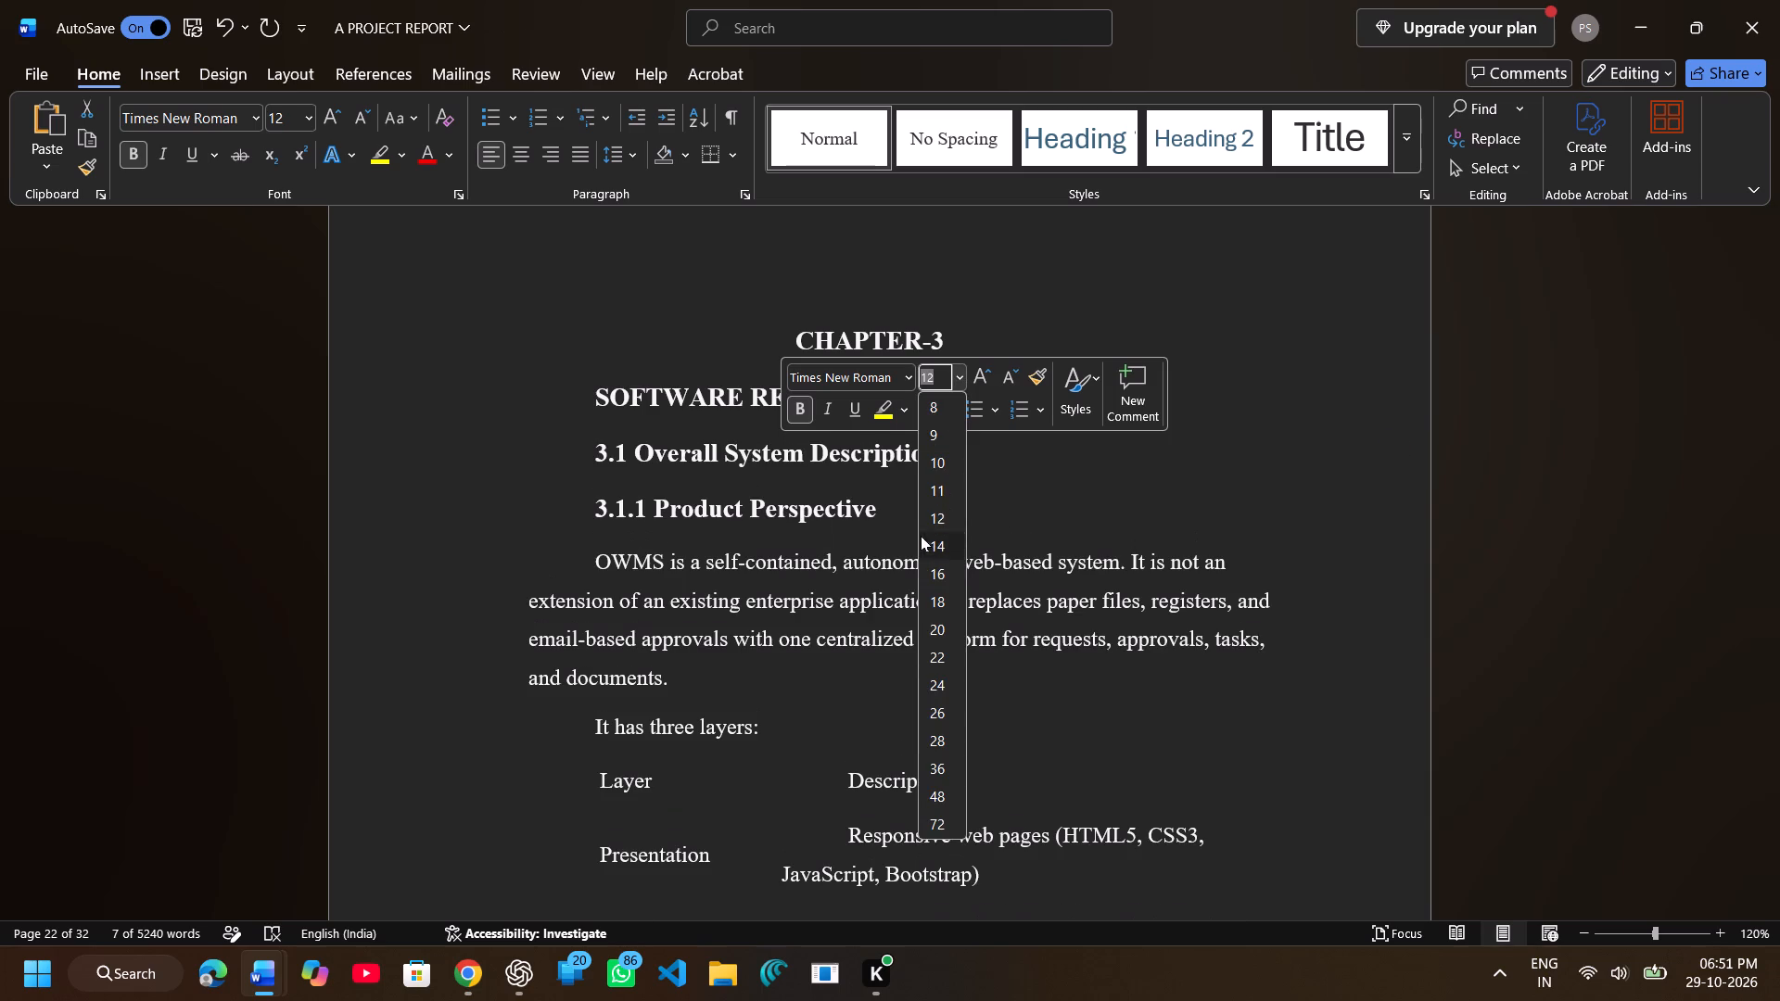
left_click(918, 525)
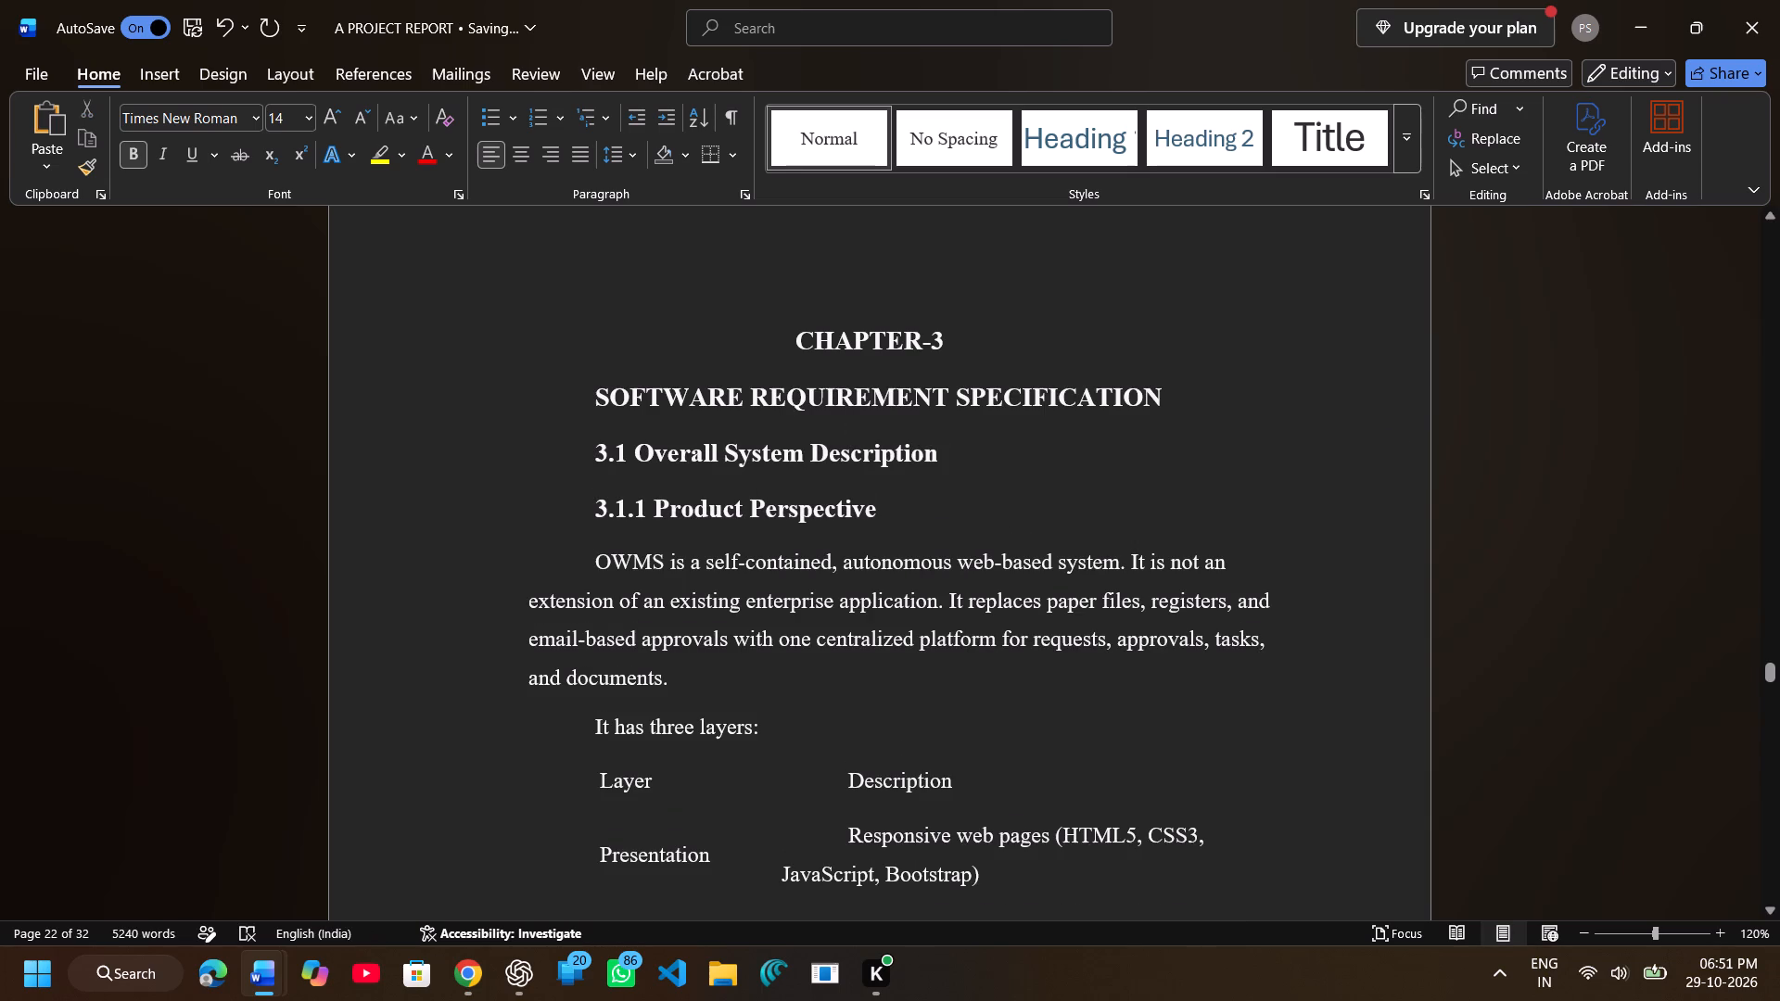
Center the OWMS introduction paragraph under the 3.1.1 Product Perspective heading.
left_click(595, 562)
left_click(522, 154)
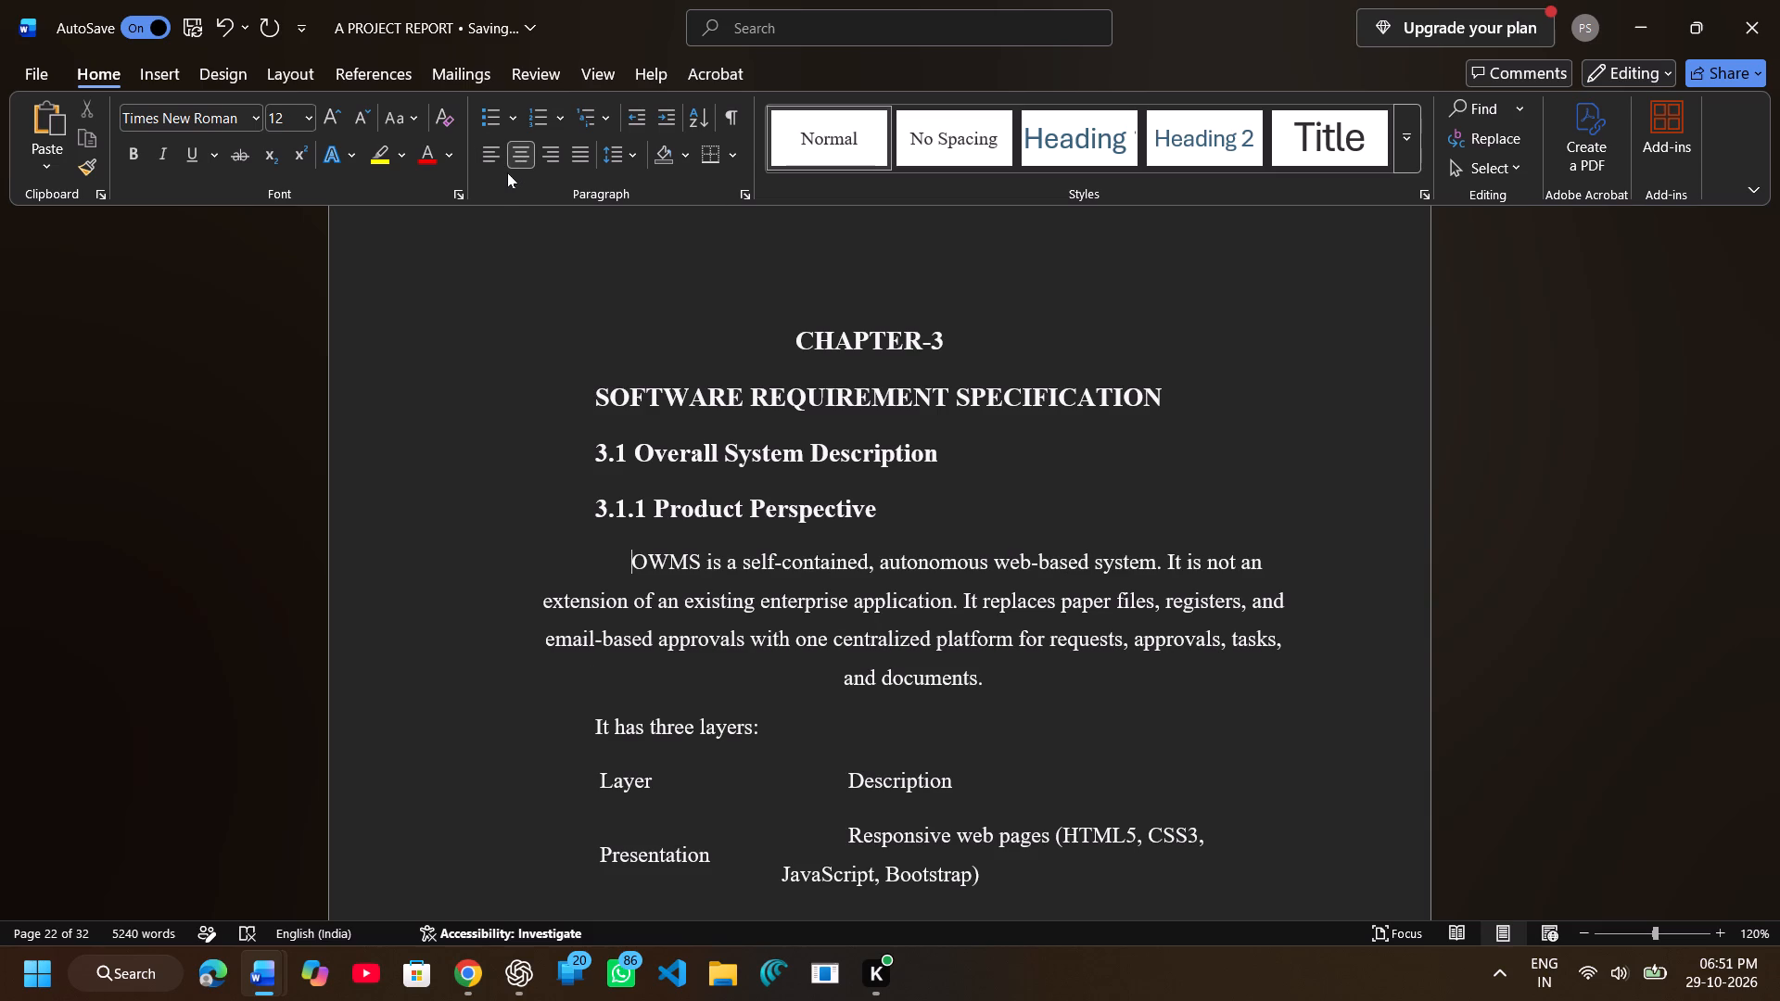
Look over the start of Chapter 3, including the three-layer table and the external subsystems table.
scroll(502, 171, "down", 5)
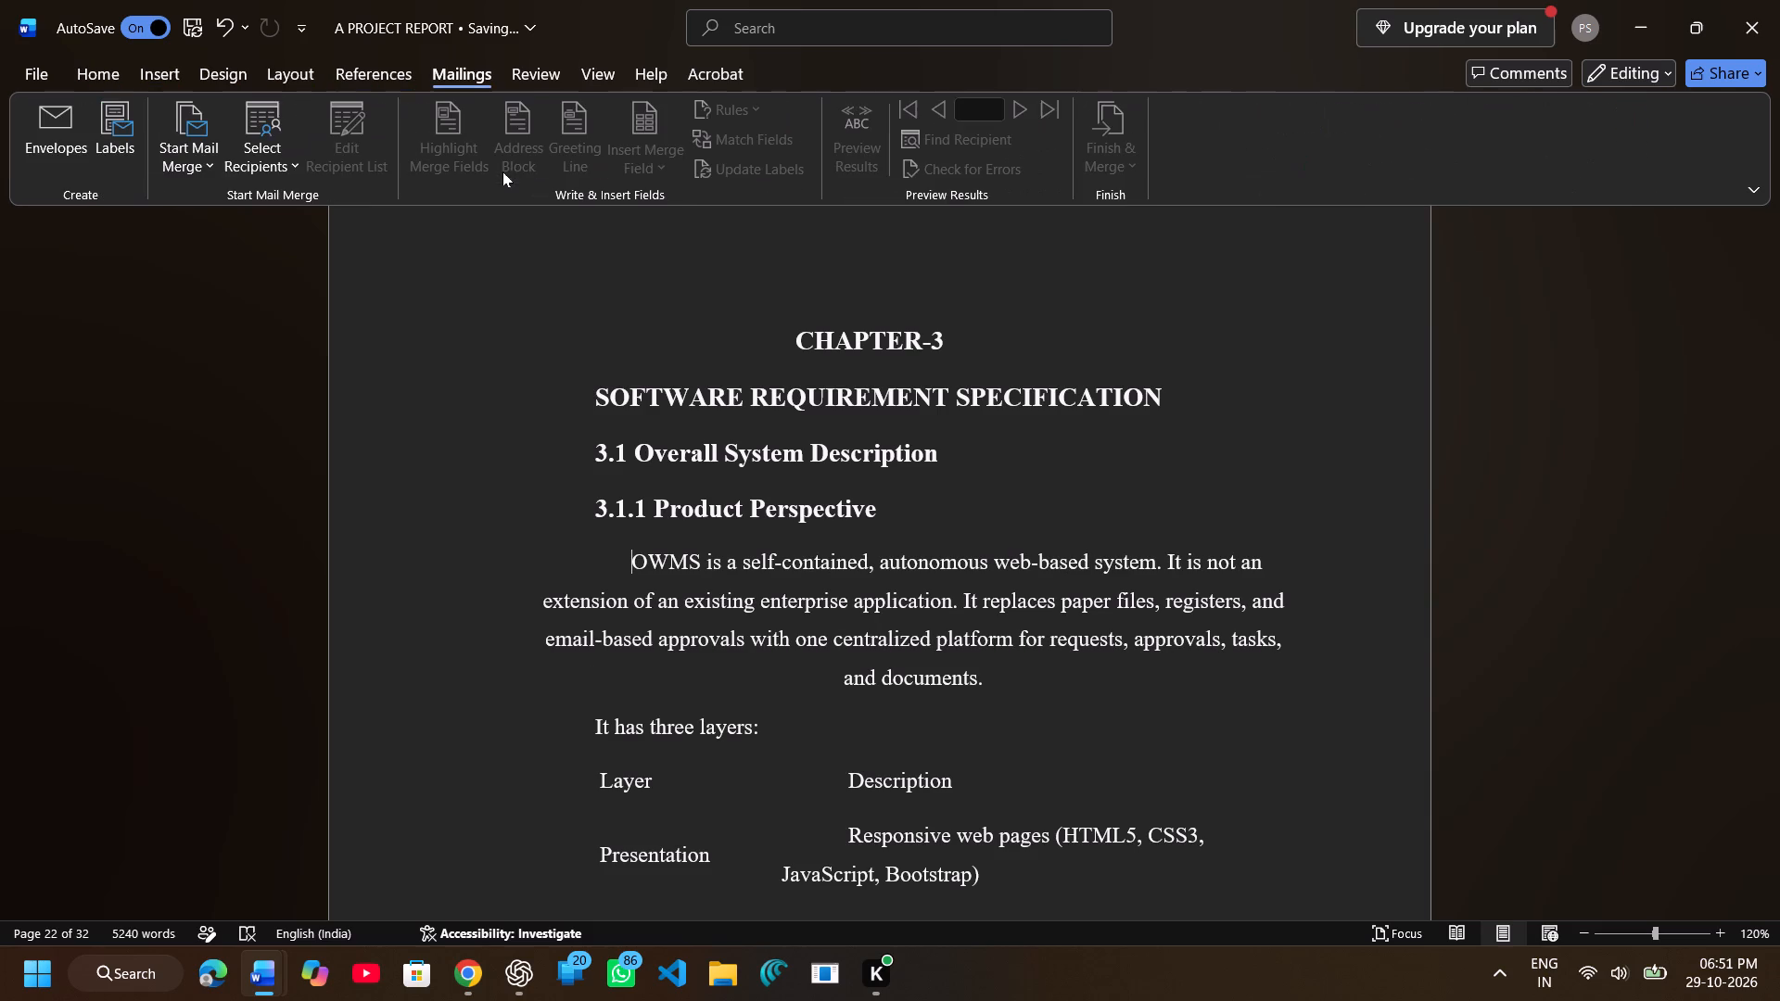
scroll(601, 402, "down", 6)
scroll(601, 402, "up", 5)
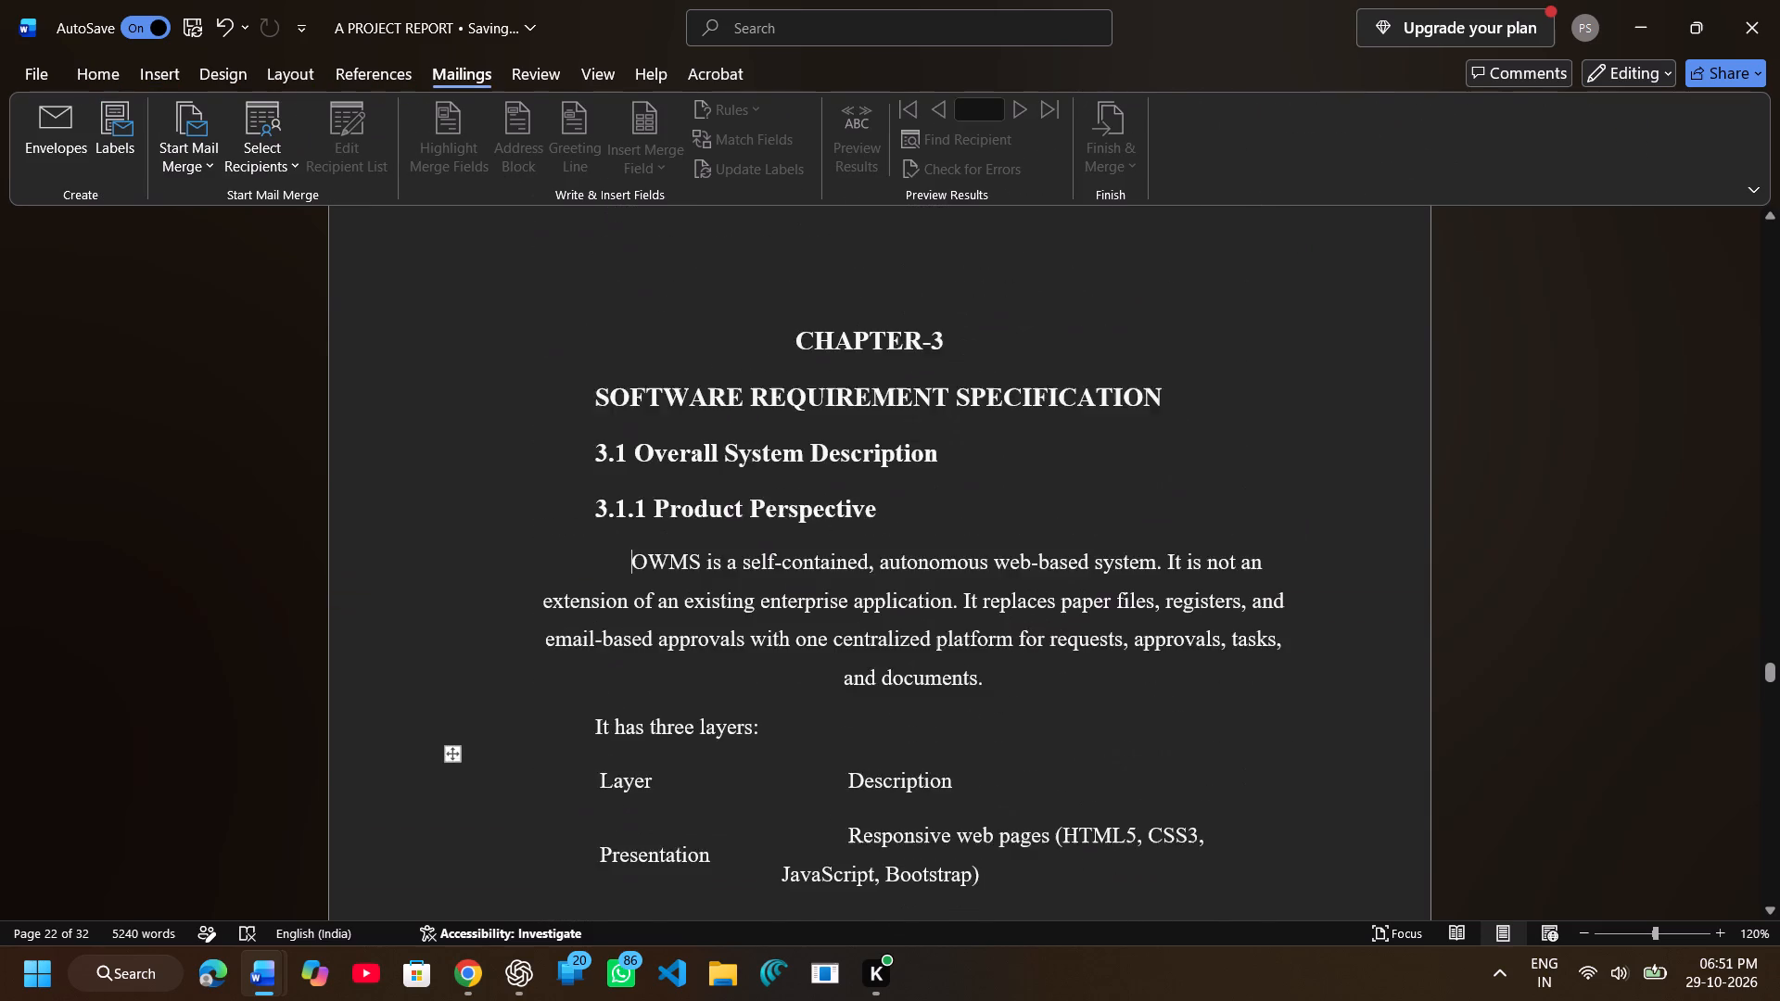
scroll(601, 402, "up", 3)
scroll(503, 183, "up", 3)
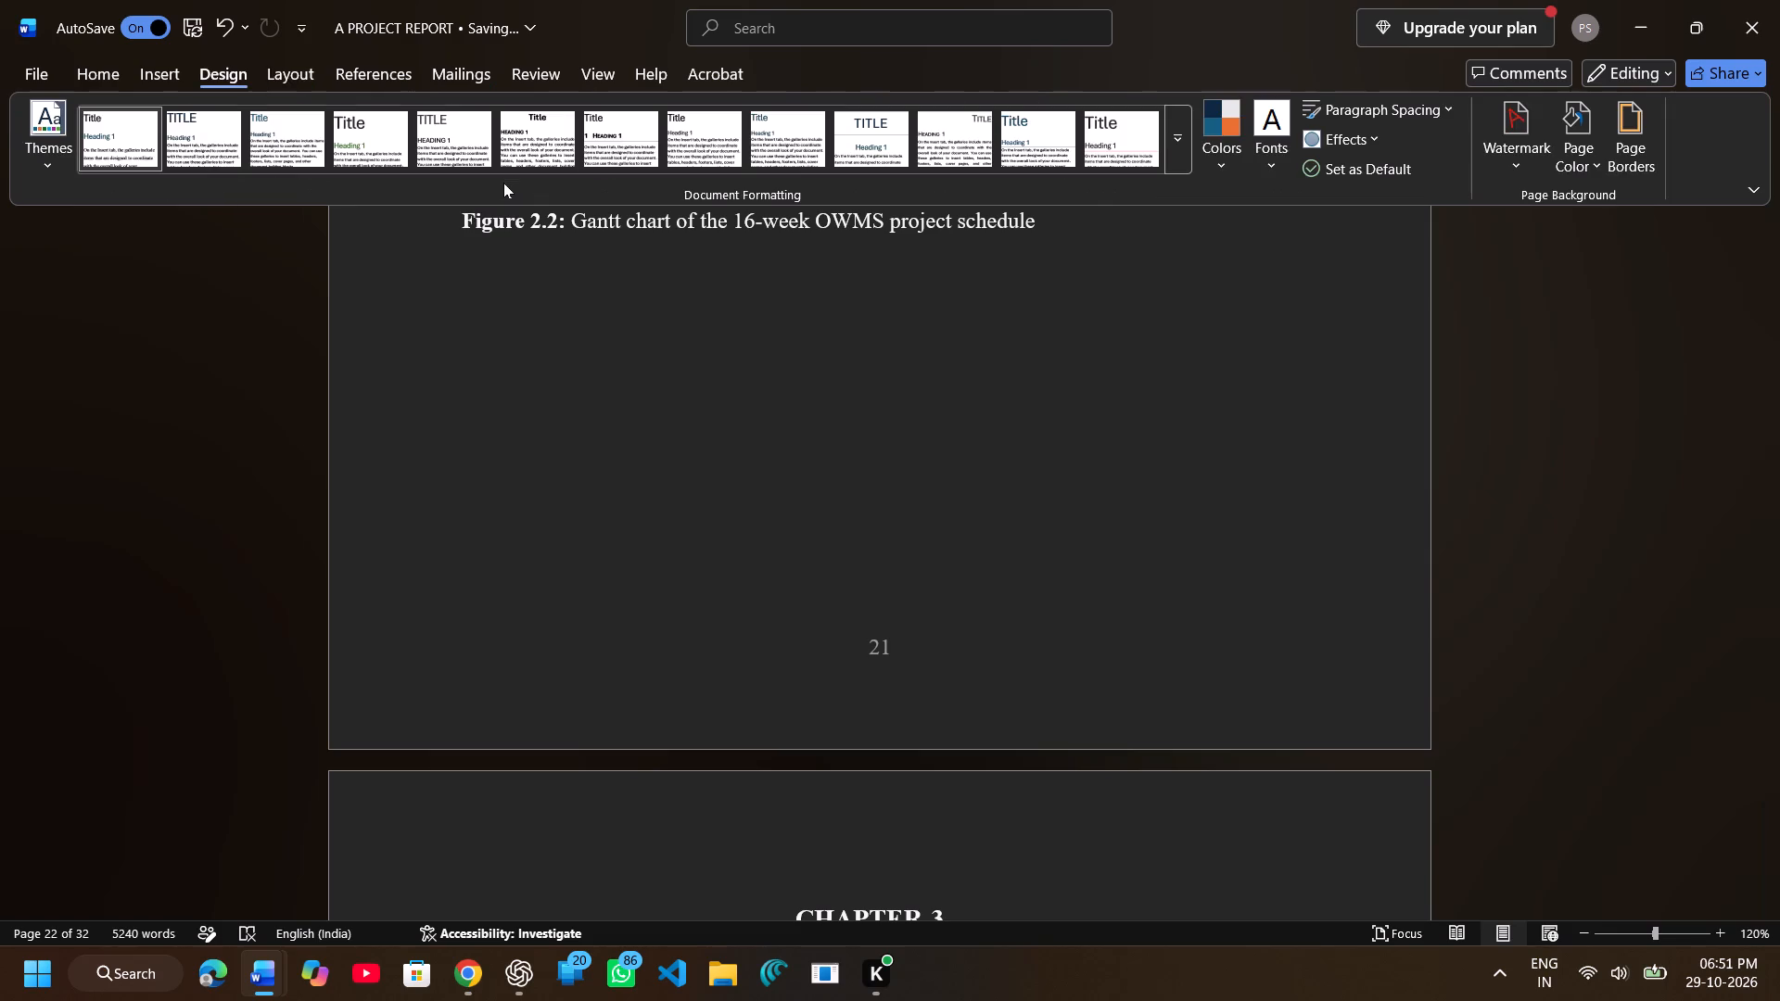
scroll(503, 183, "up", 1)
scroll(534, 322, "down", 2)
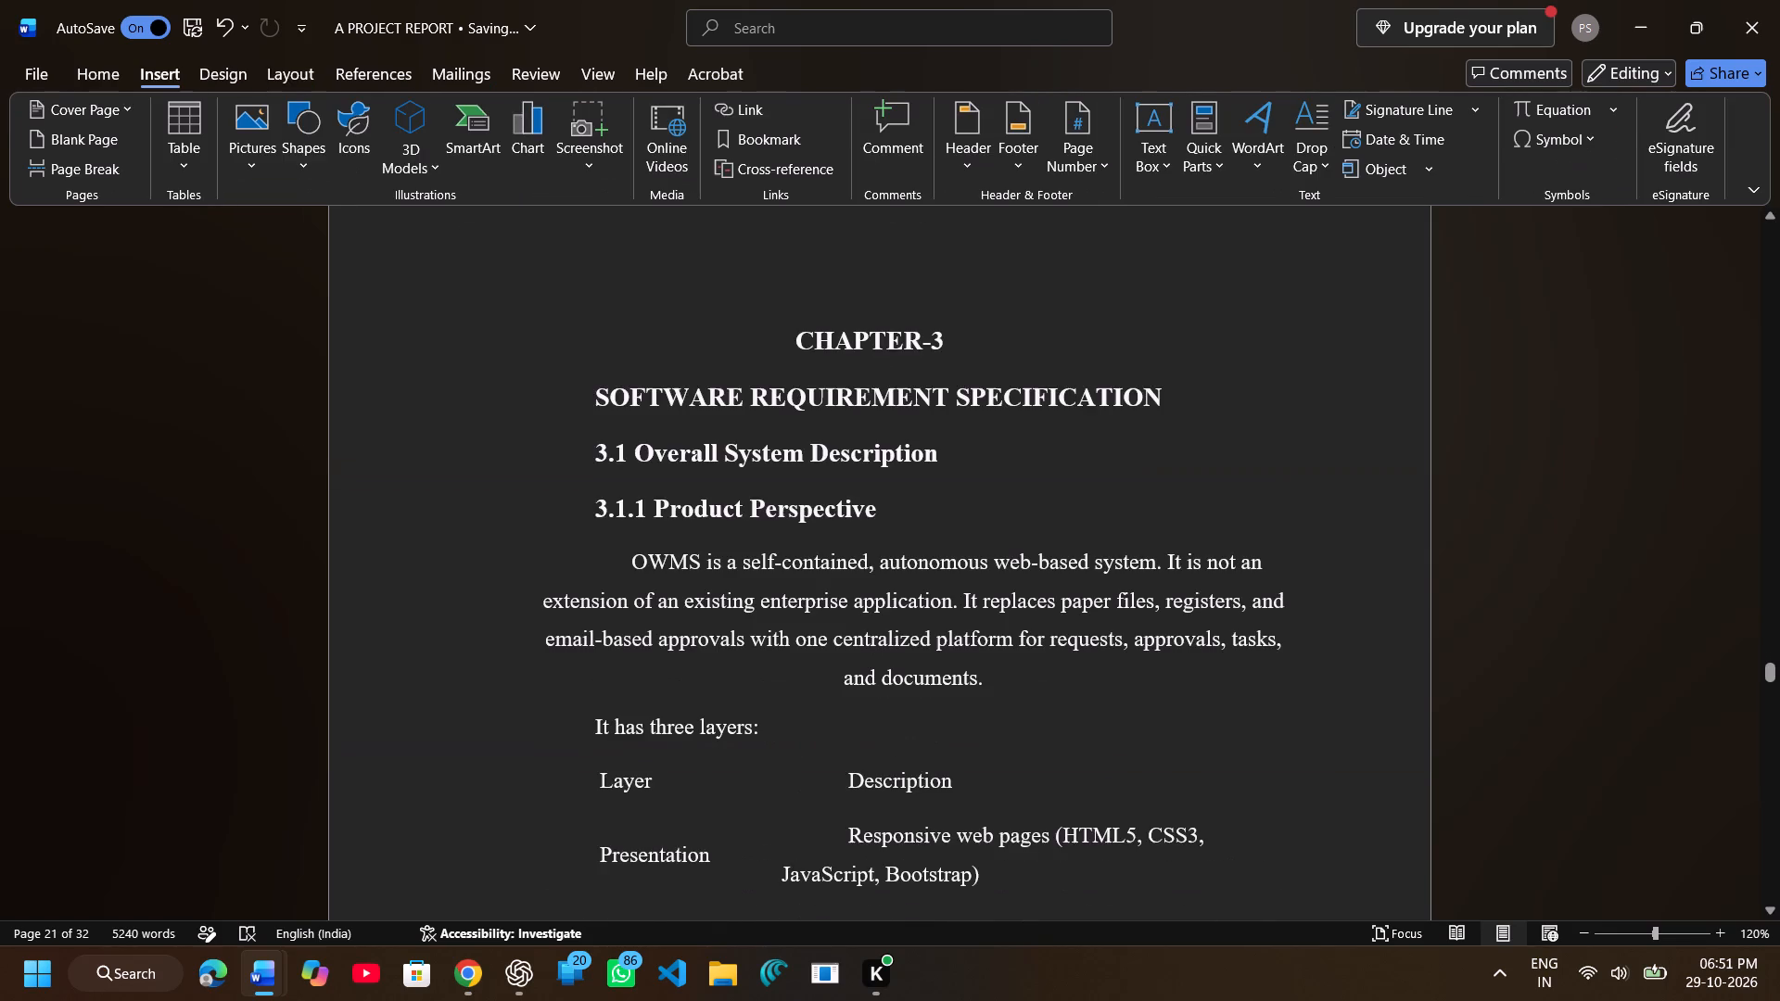
scroll(534, 322, "down", 3)
scroll(534, 322, "up", 1)
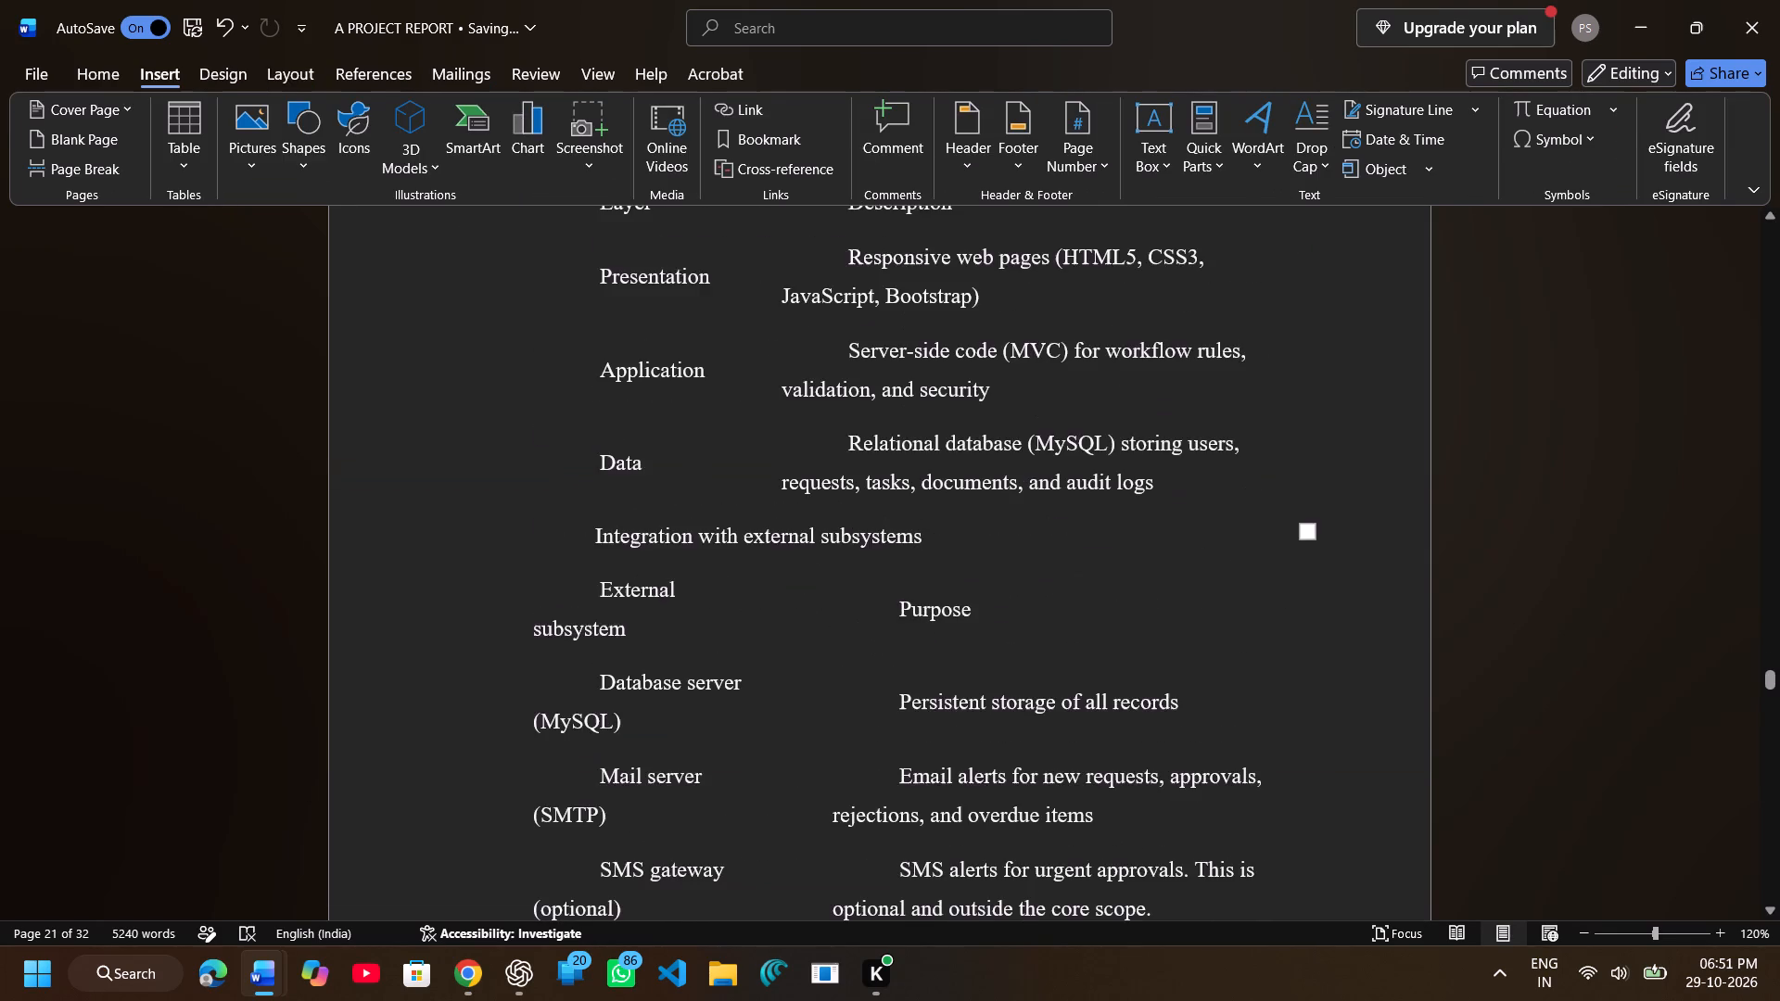
scroll(534, 322, "up", 1)
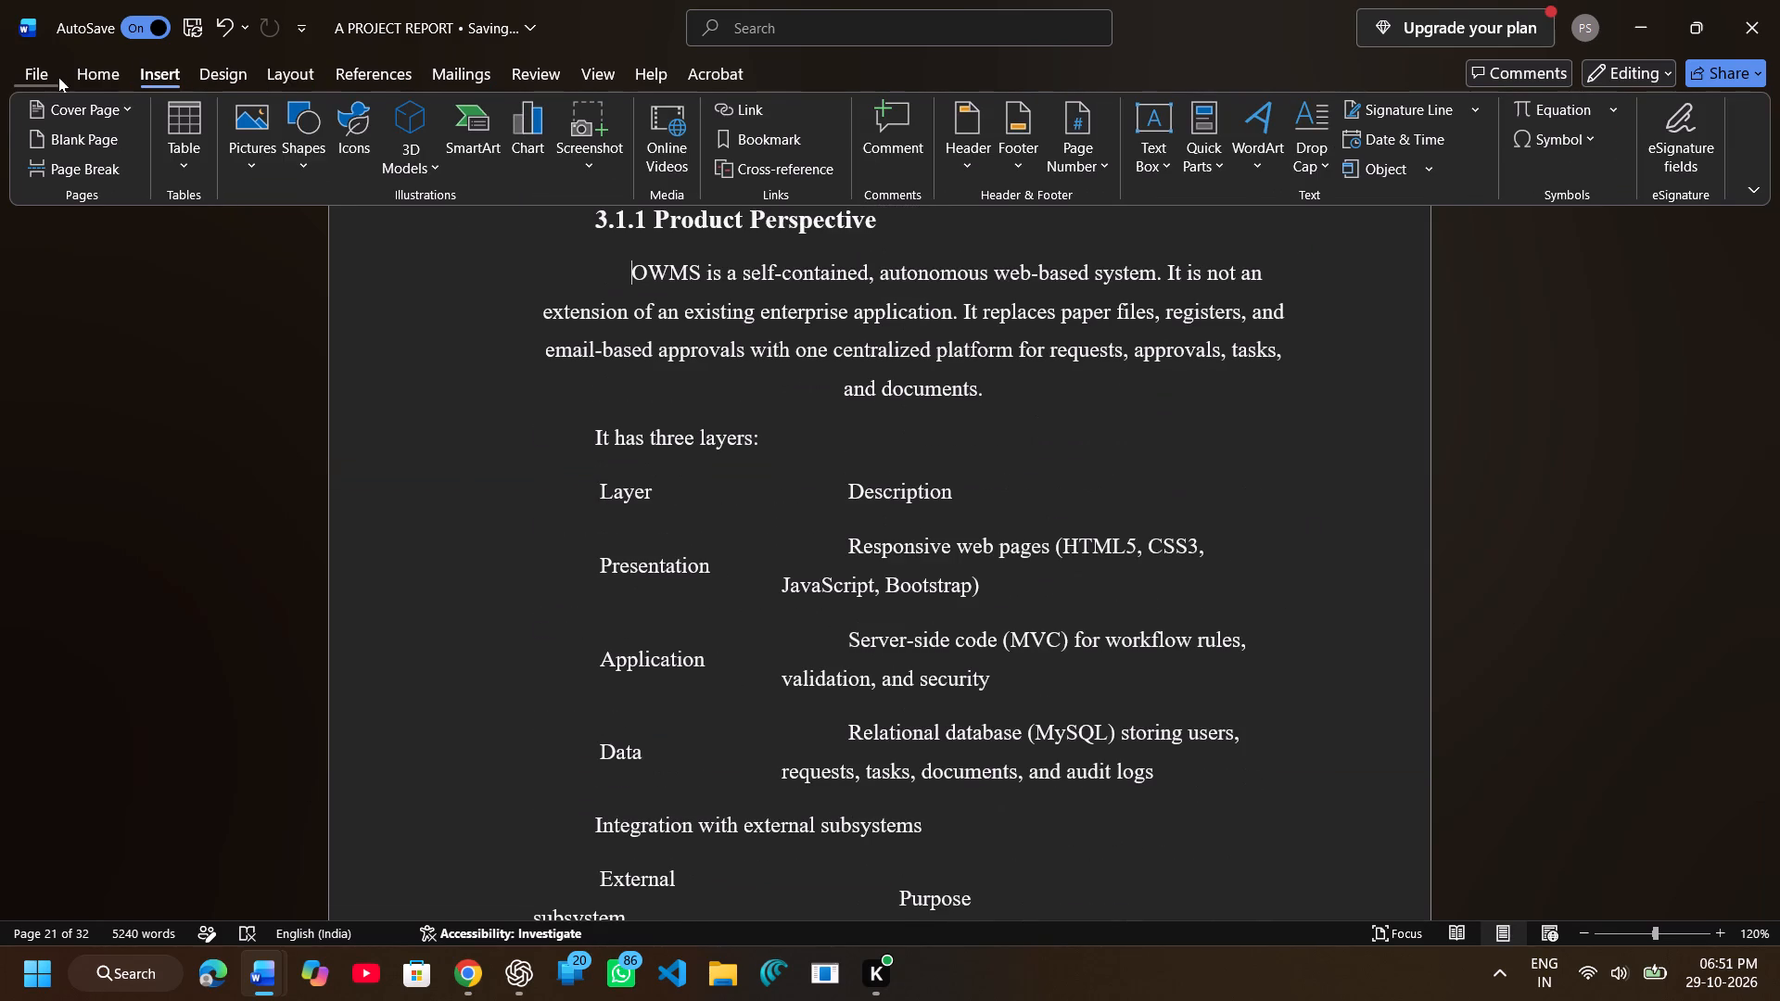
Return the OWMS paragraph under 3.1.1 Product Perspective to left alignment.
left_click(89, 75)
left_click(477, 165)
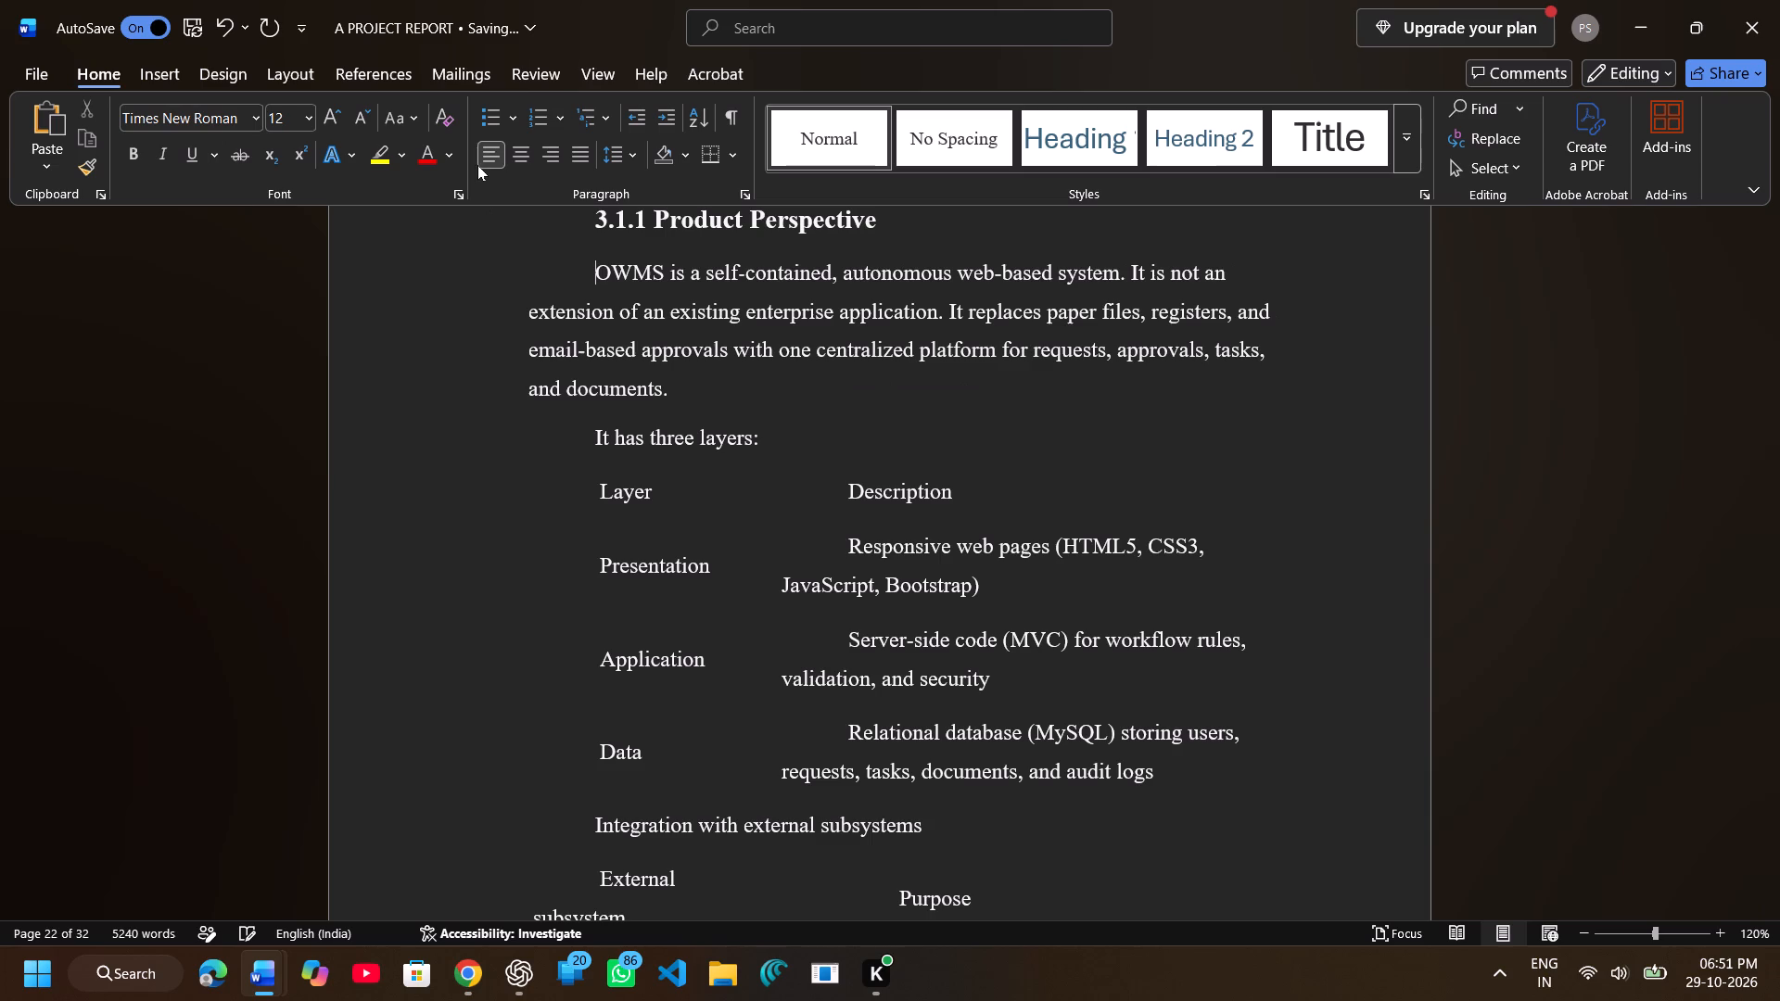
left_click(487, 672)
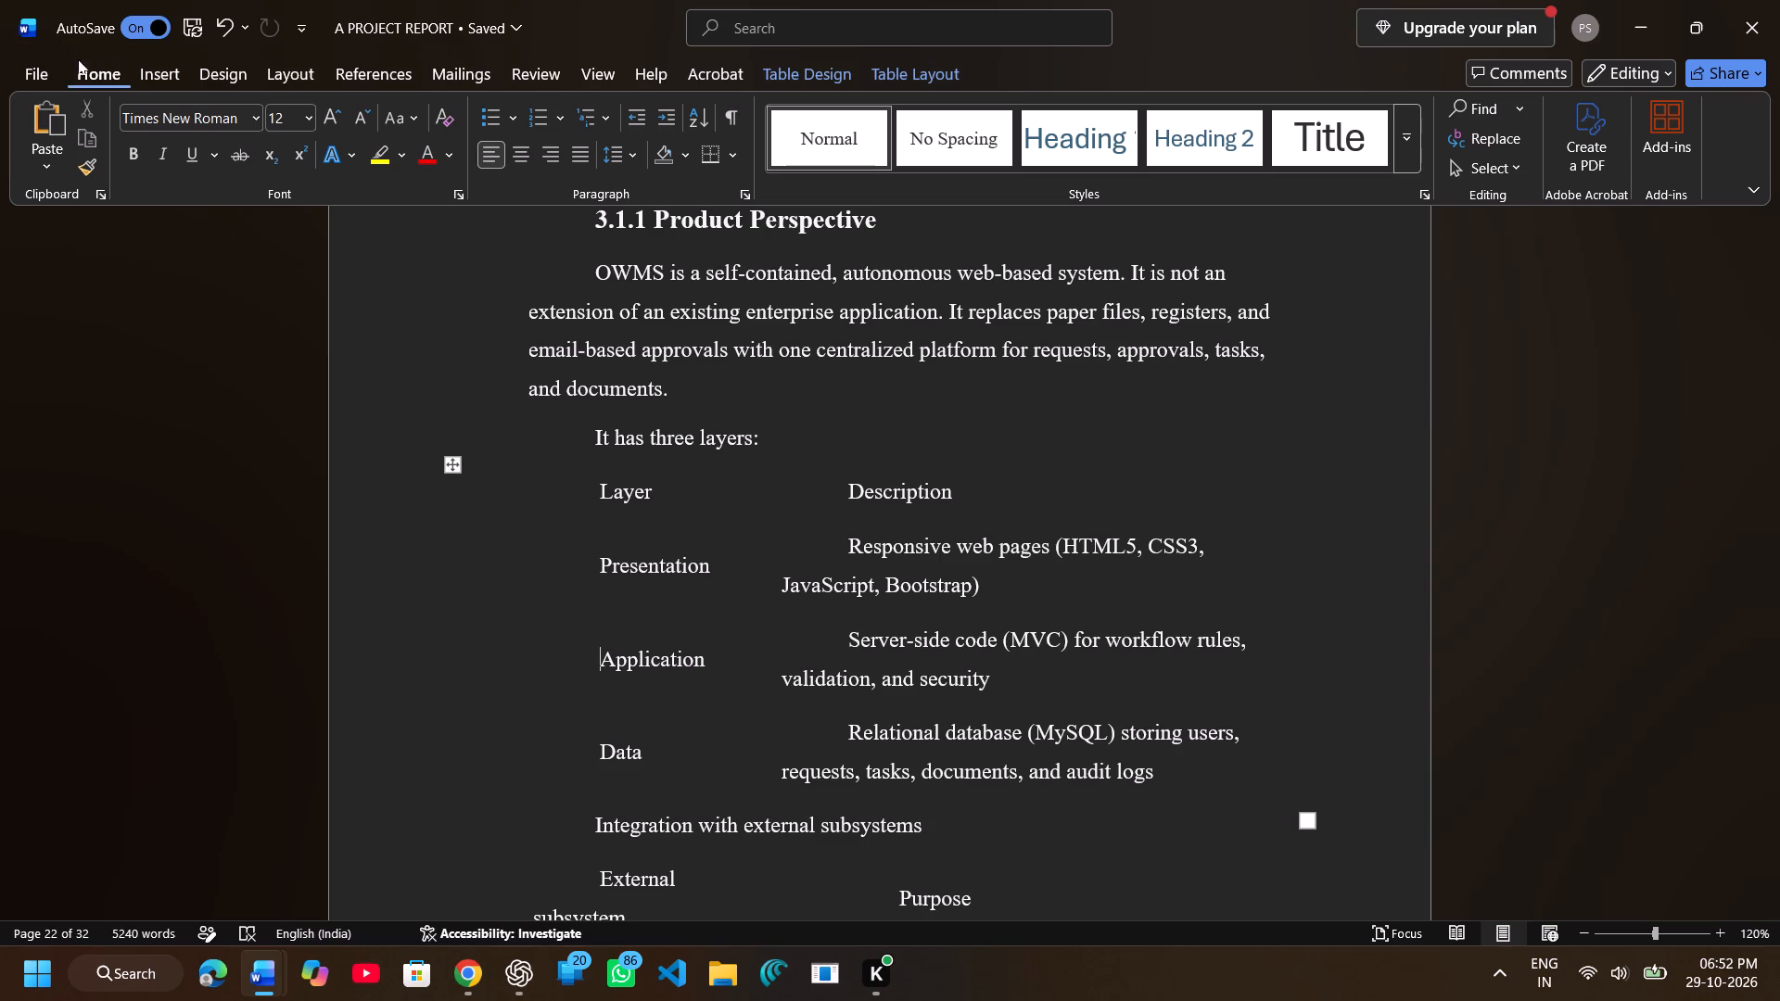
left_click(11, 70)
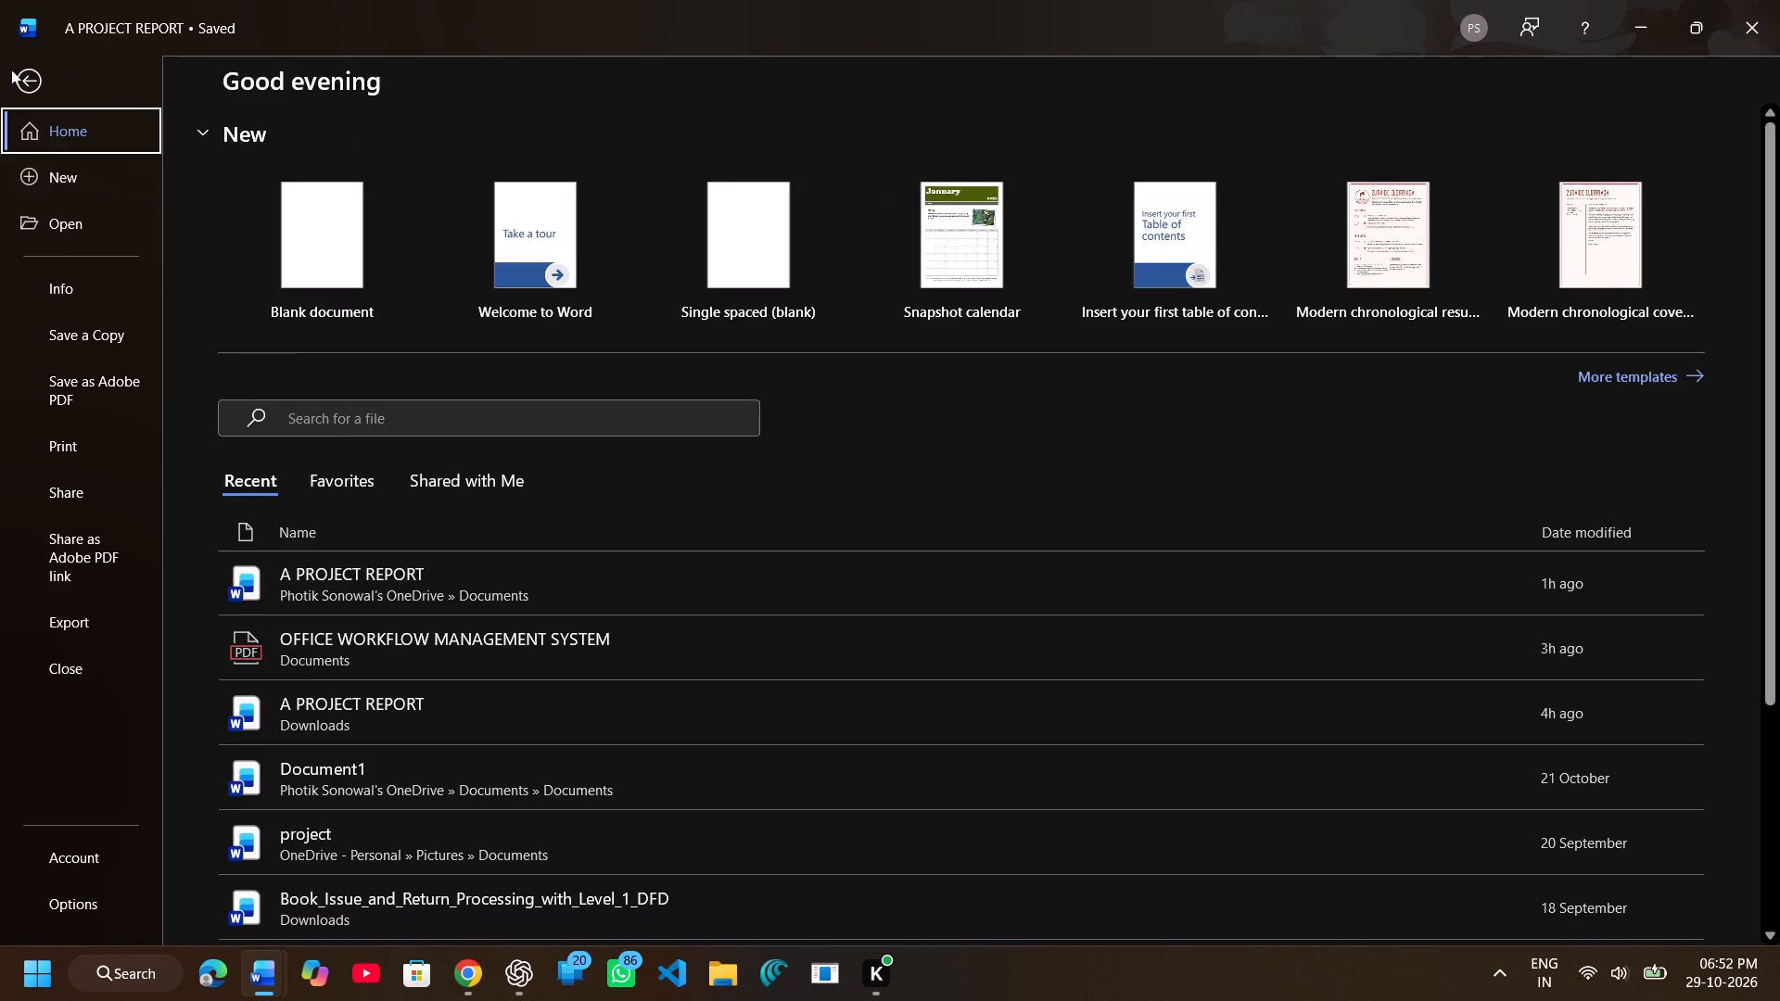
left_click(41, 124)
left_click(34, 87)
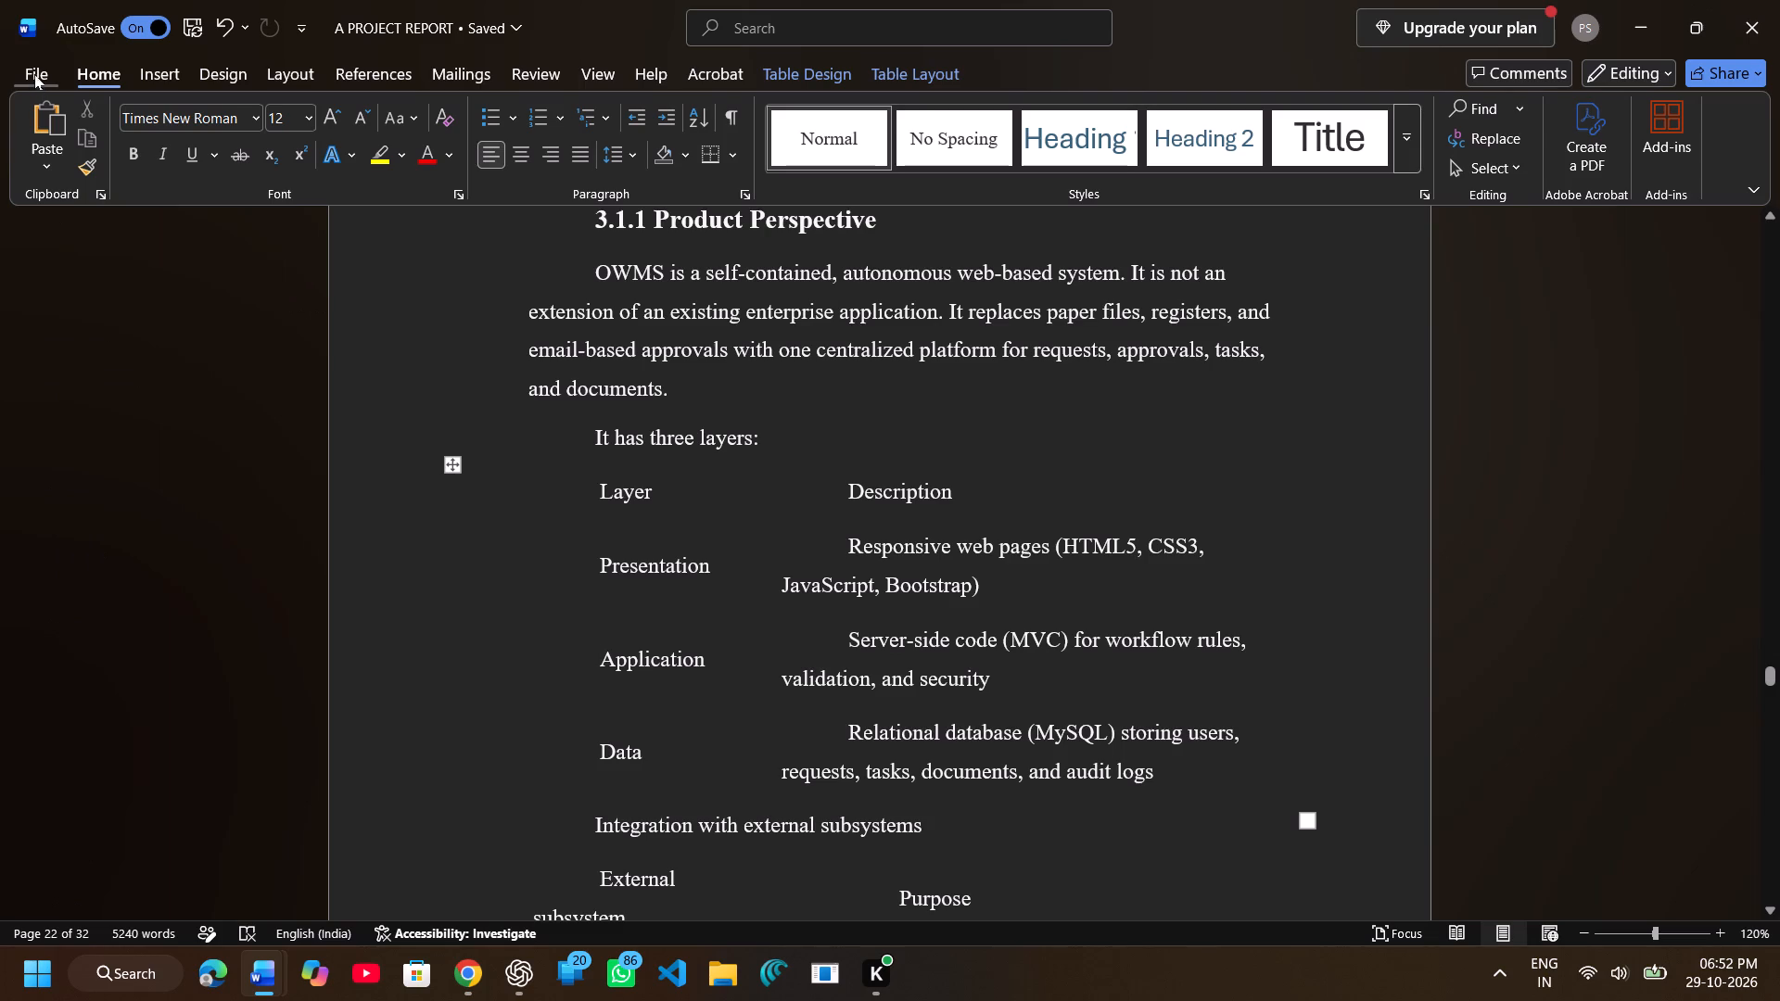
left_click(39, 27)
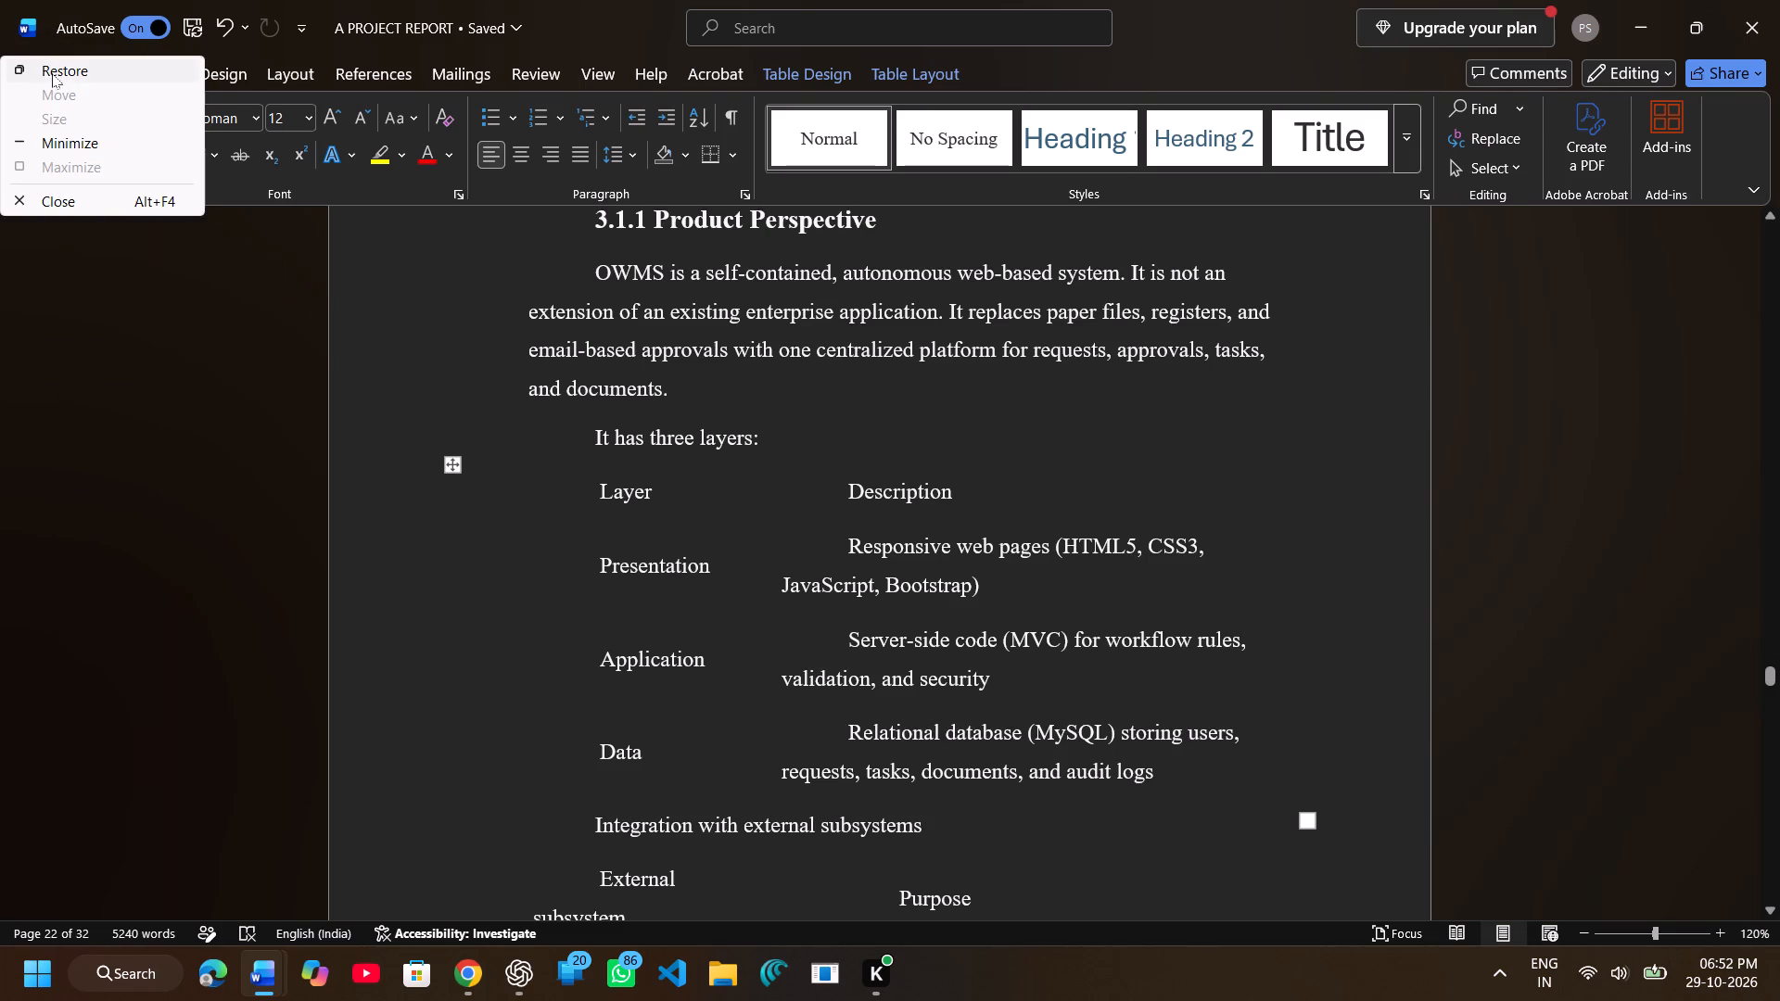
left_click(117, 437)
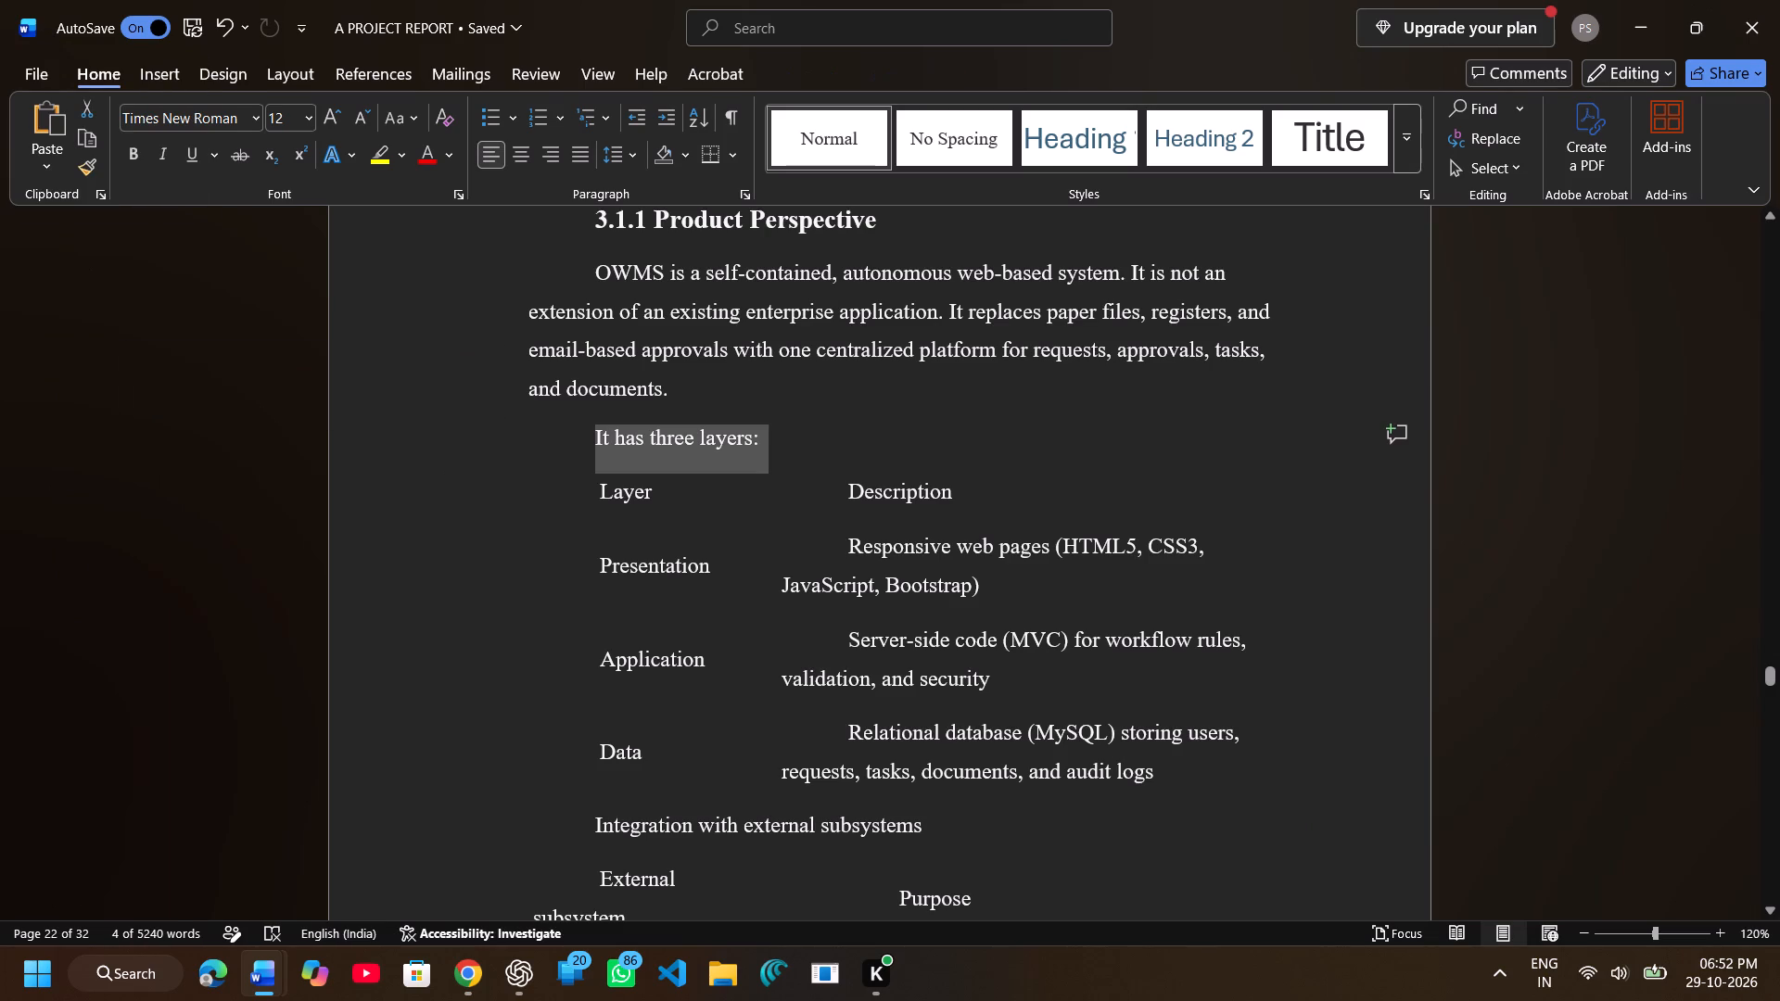
Select the content from "It has three layers:" through the SMS gateway row of the external subsystems table and look for table formatting options.
left_click(354, 557)
left_click_drag(563, 453, 566, 456)
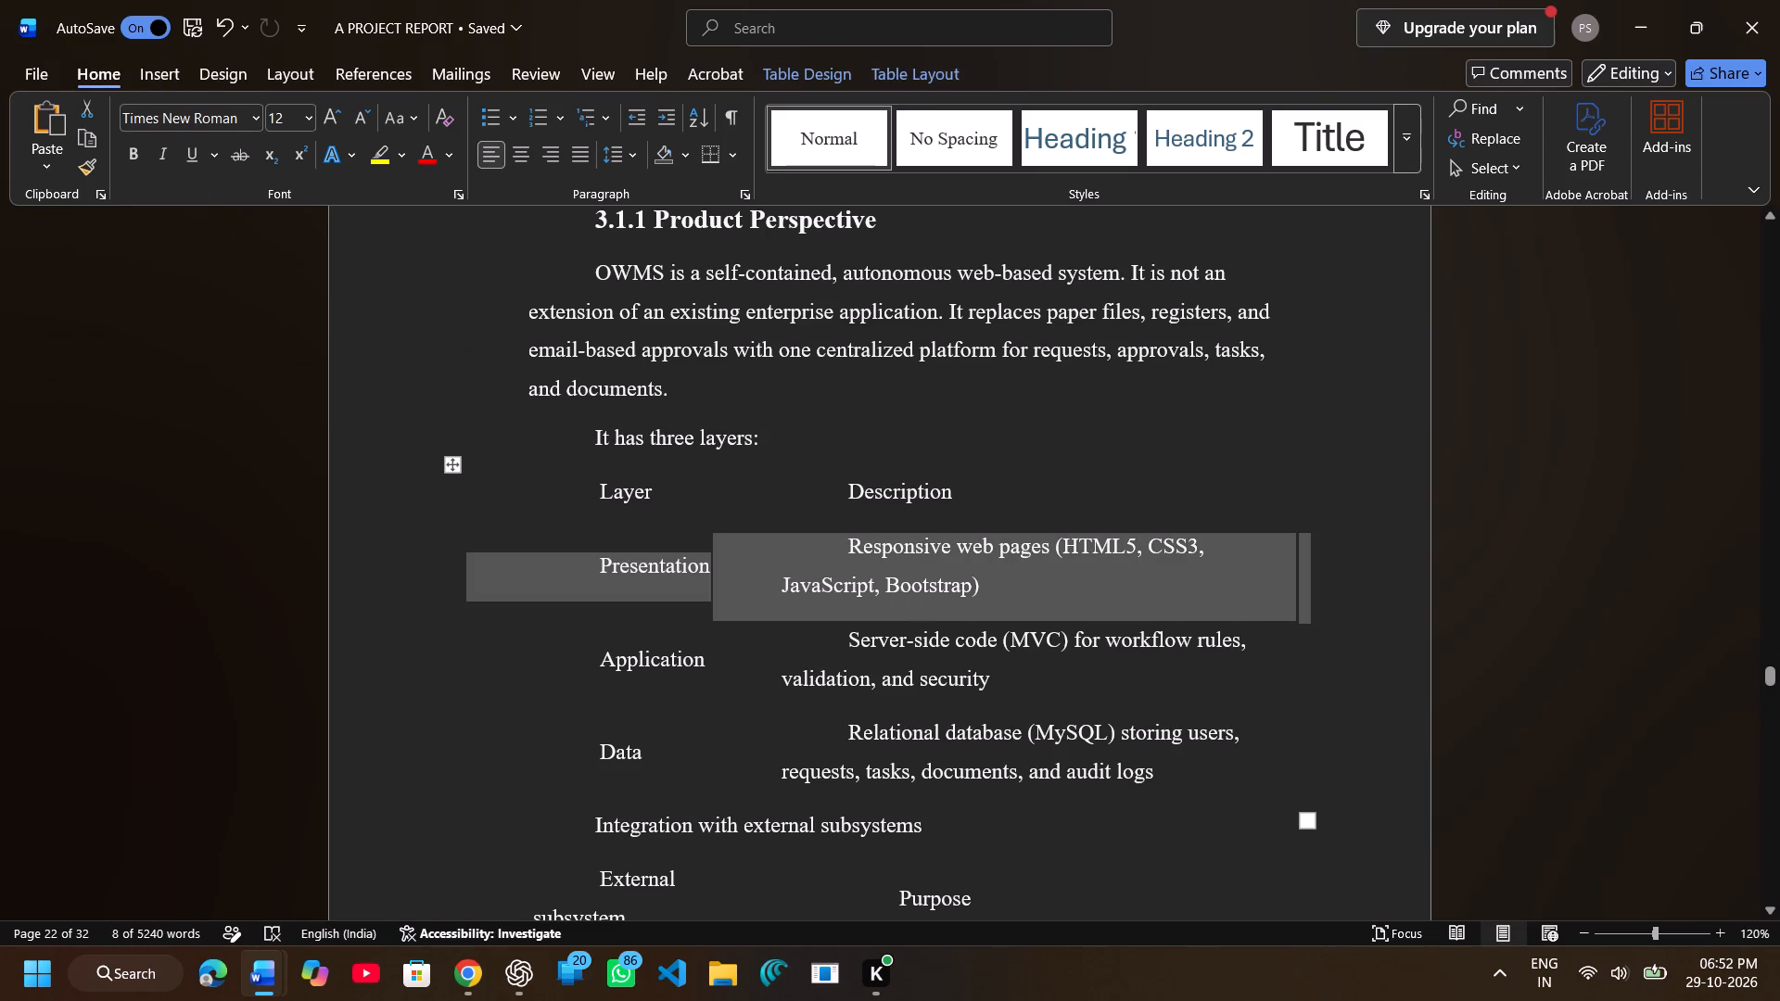
left_click_drag(566, 456, 1092, 943)
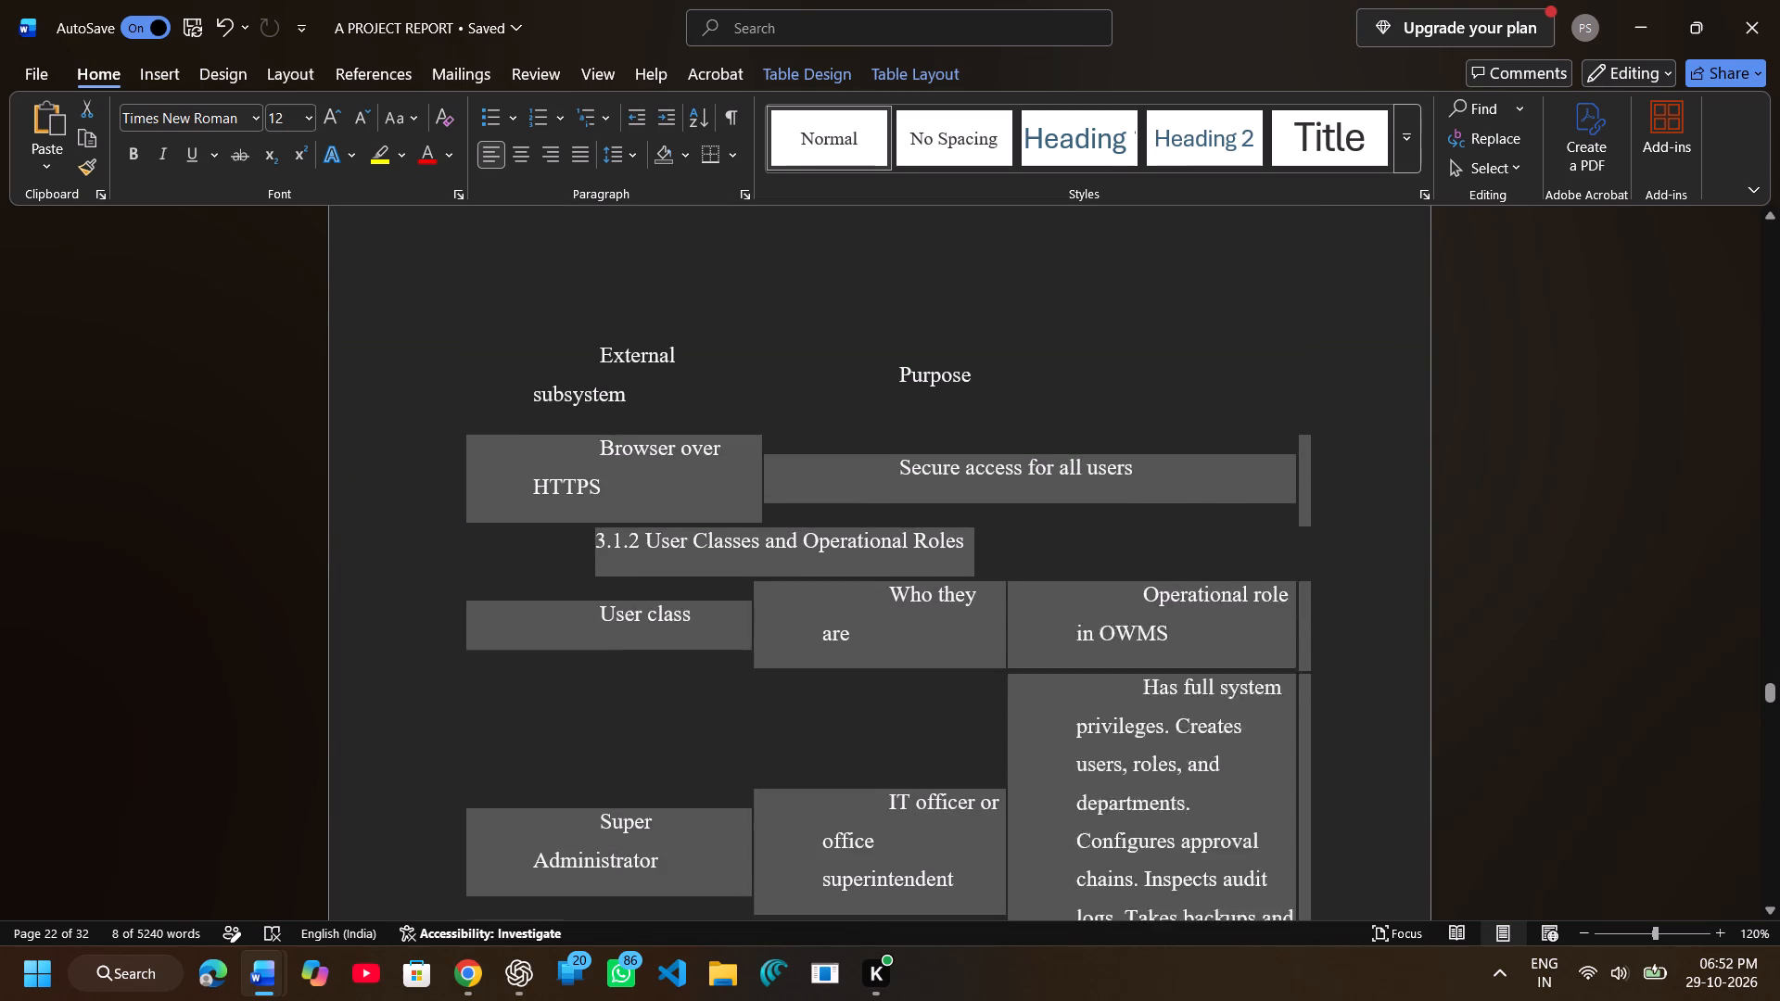
left_click_drag(1092, 943, 1133, 948)
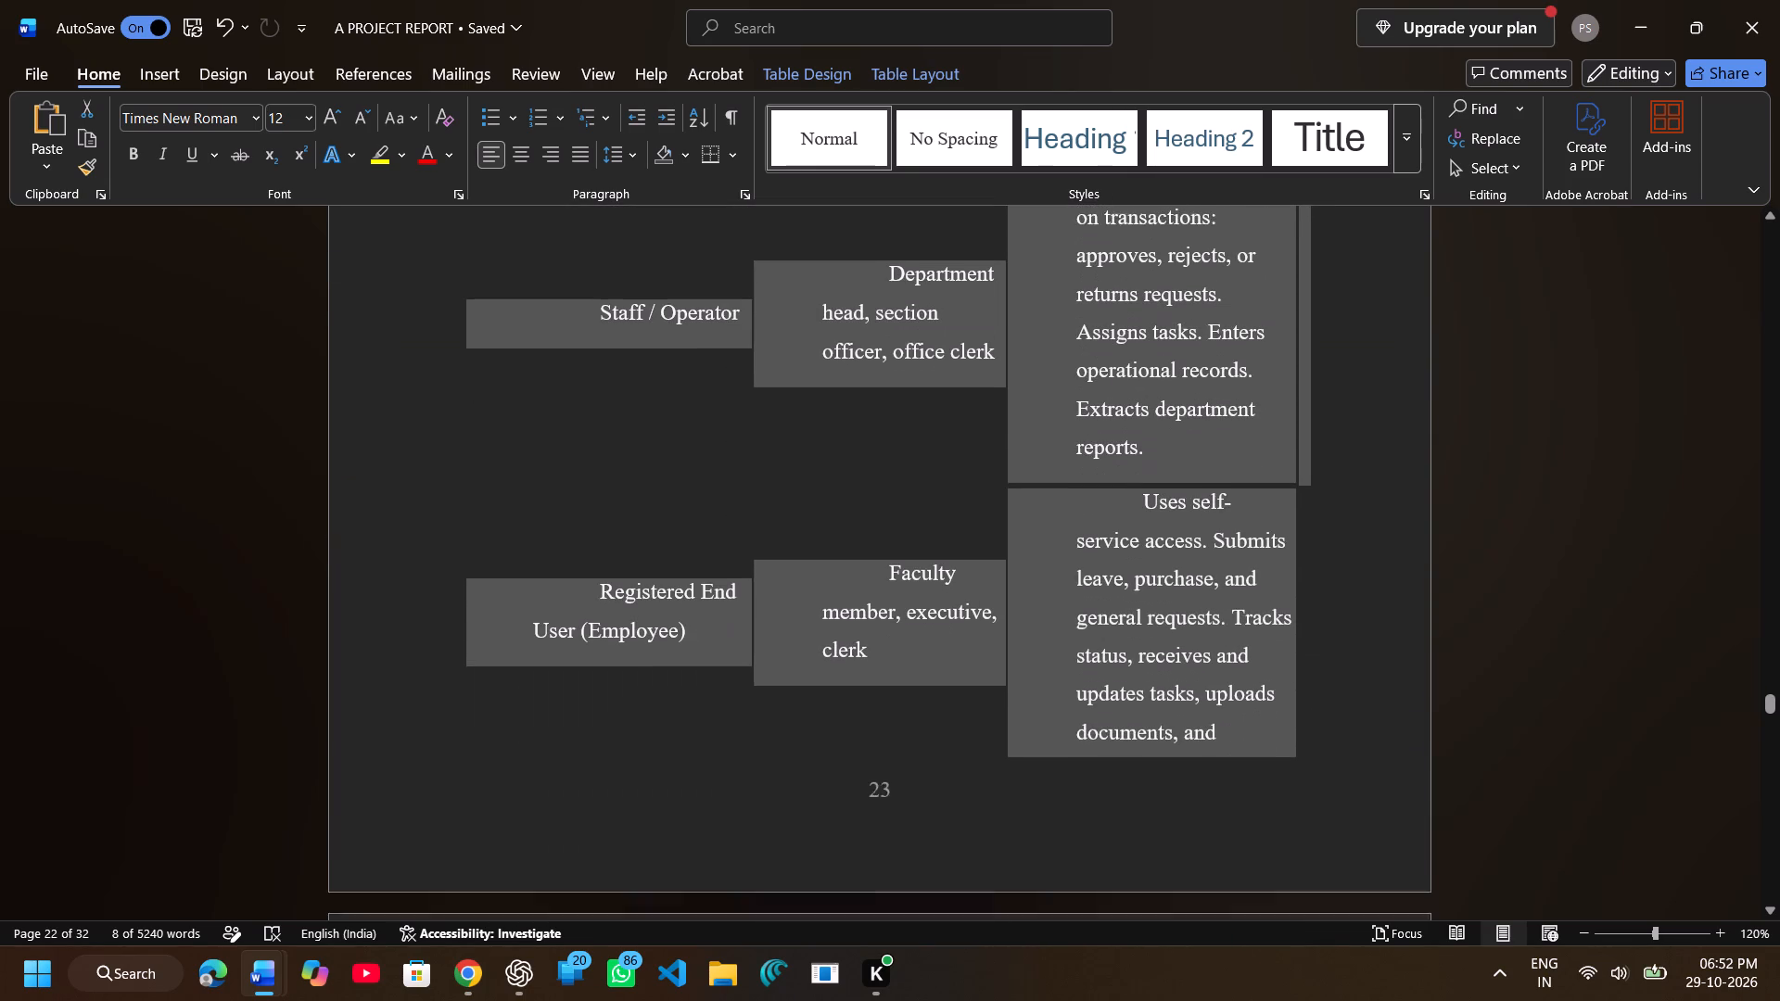
left_click_drag(1133, 948, 1201, 304)
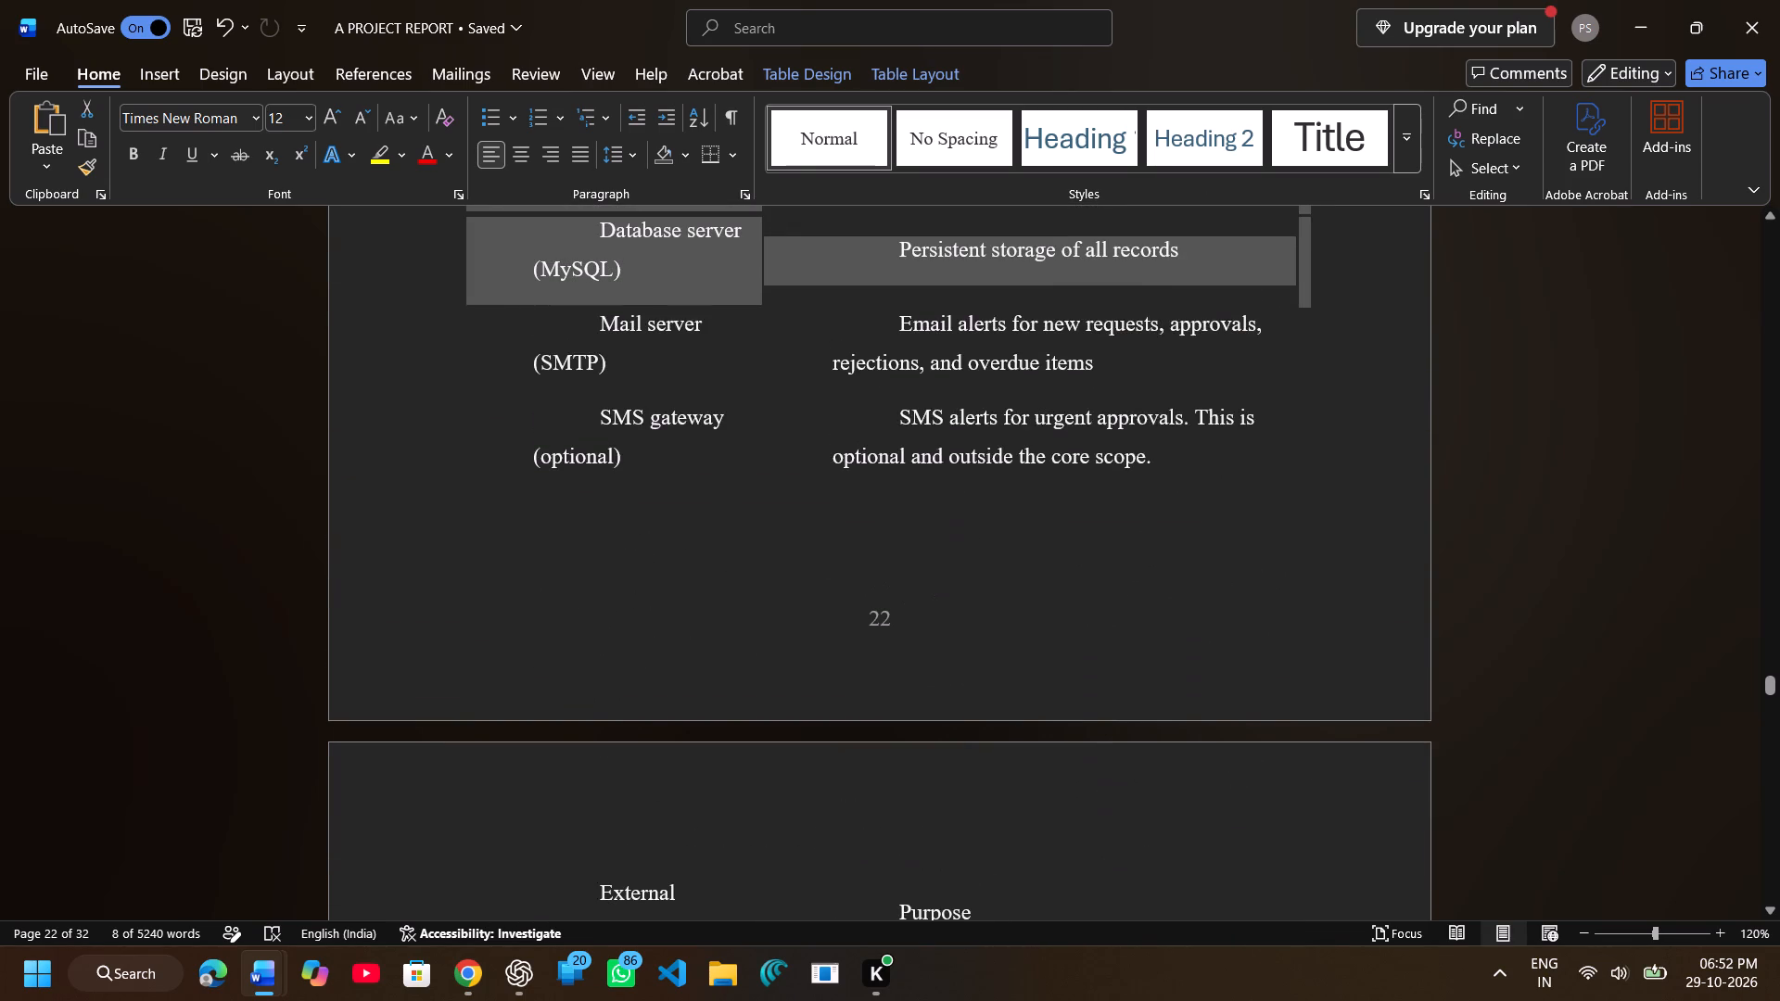
left_click_drag(1201, 304, 1216, 439)
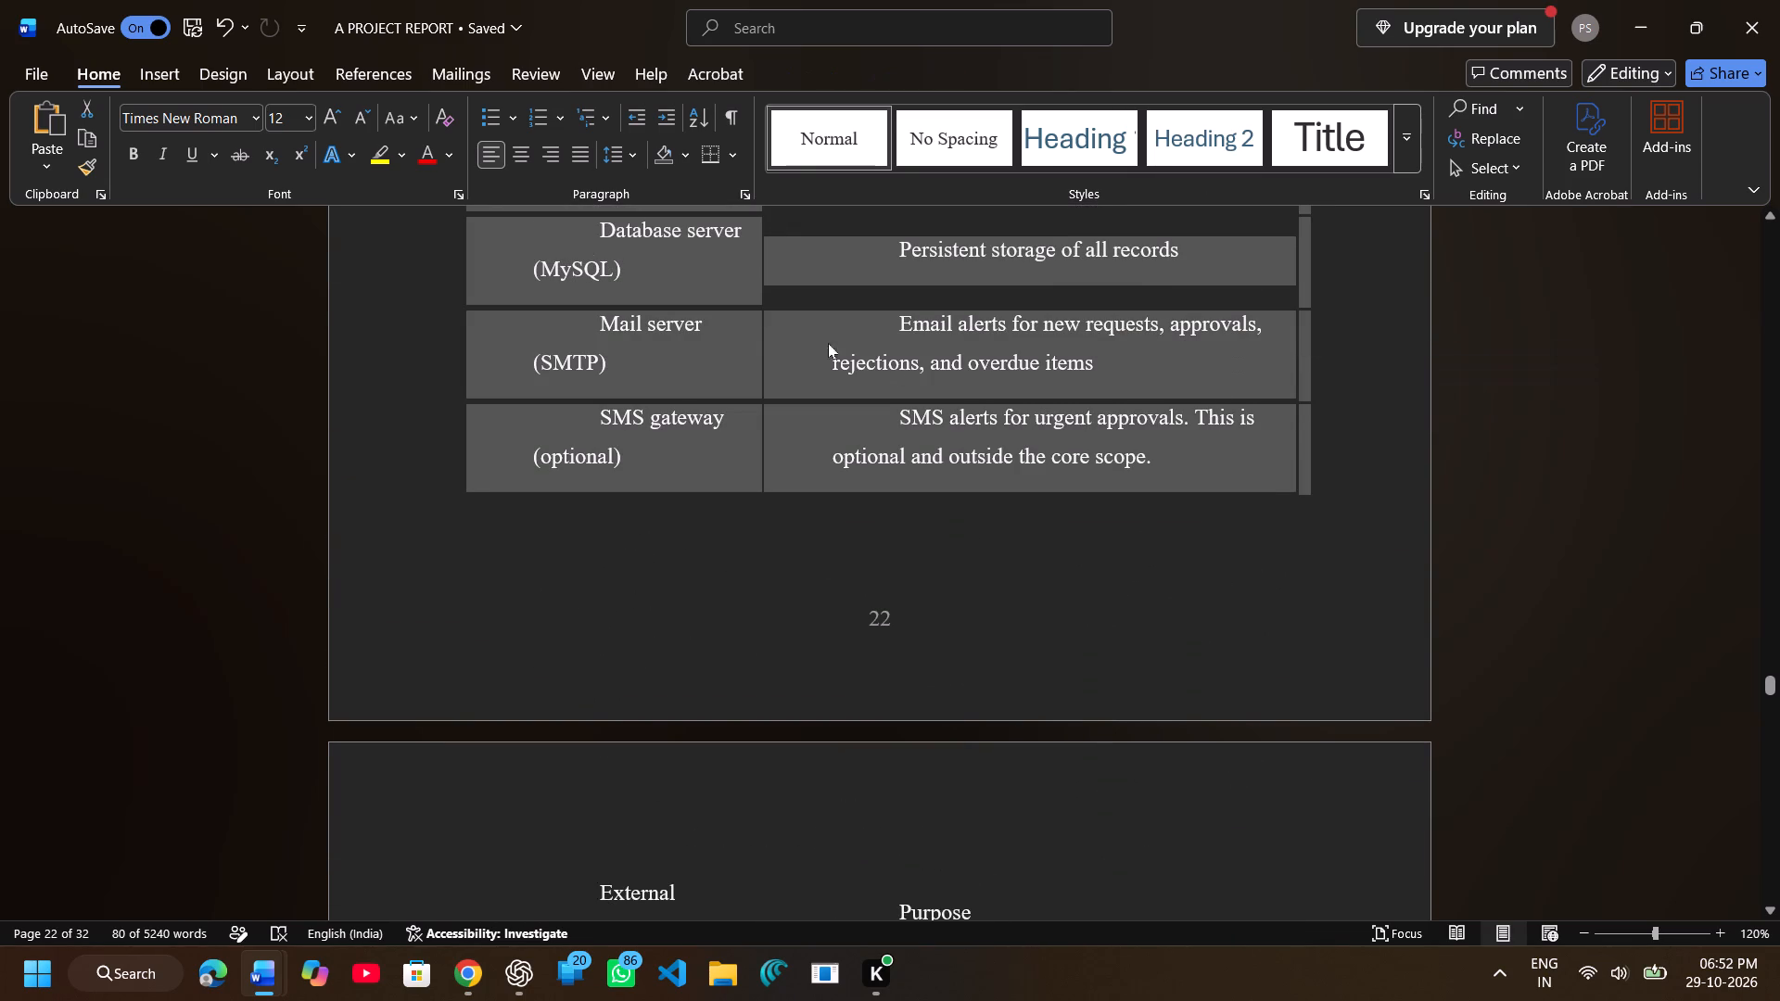
left_click(179, 69)
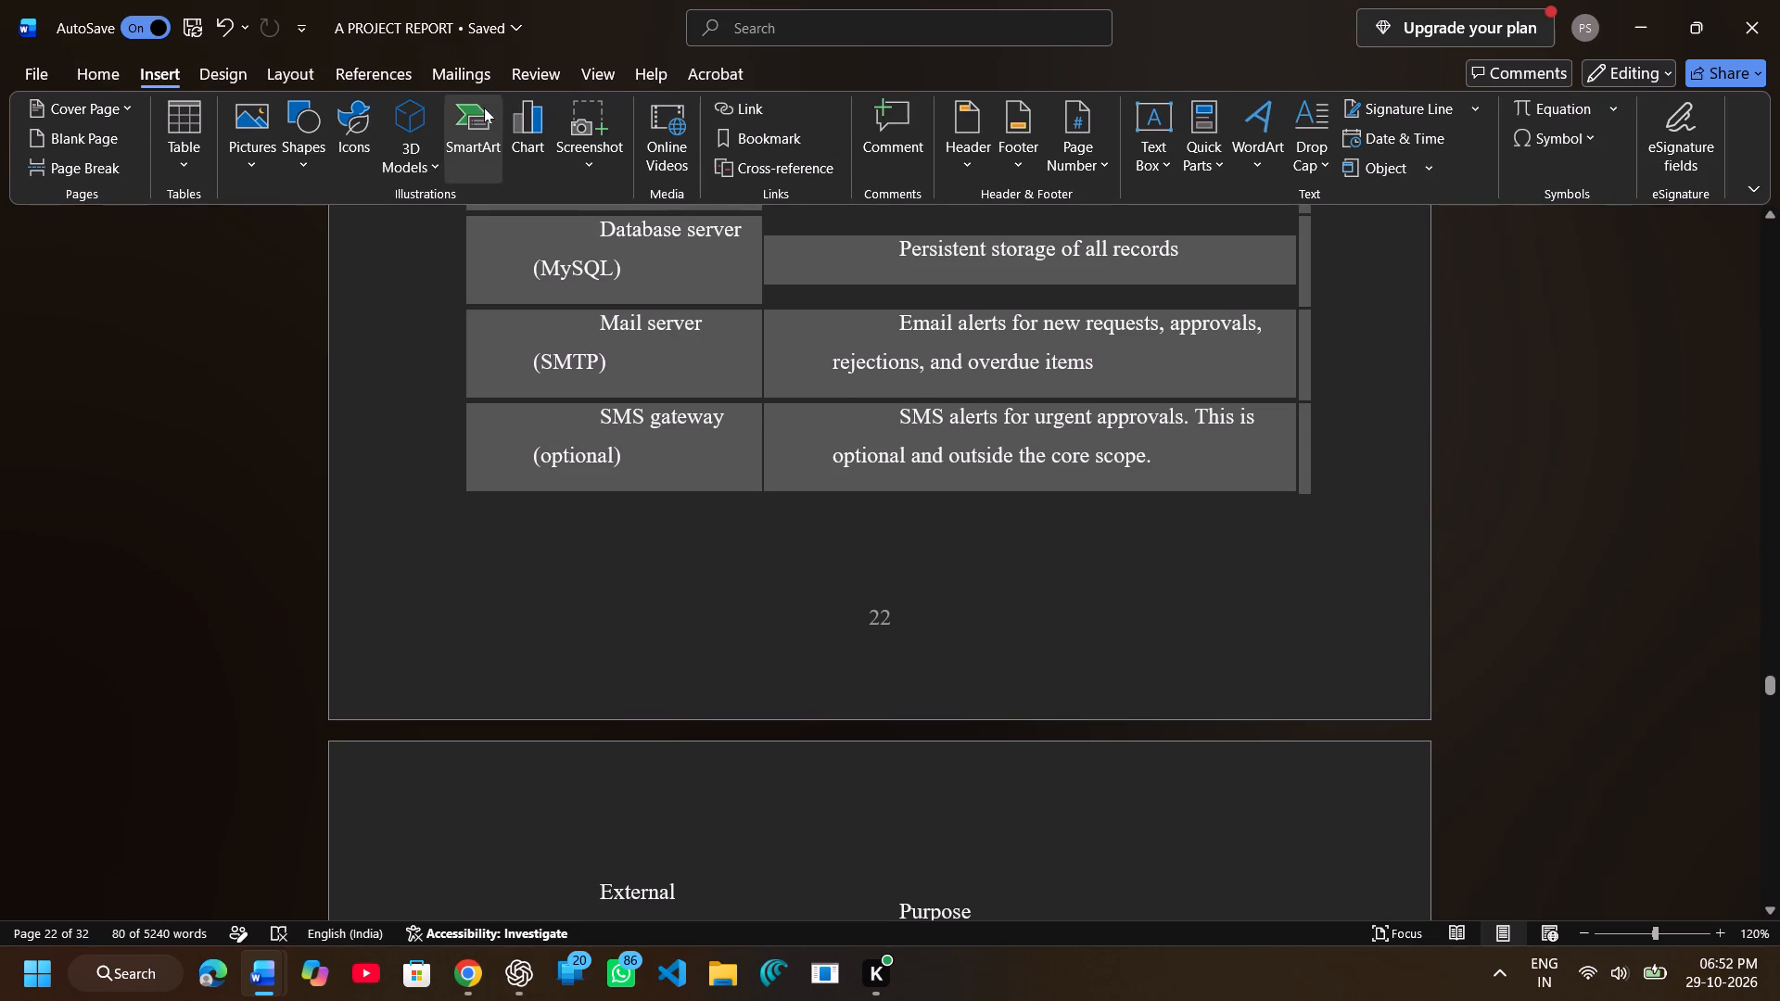
left_click(579, 57)
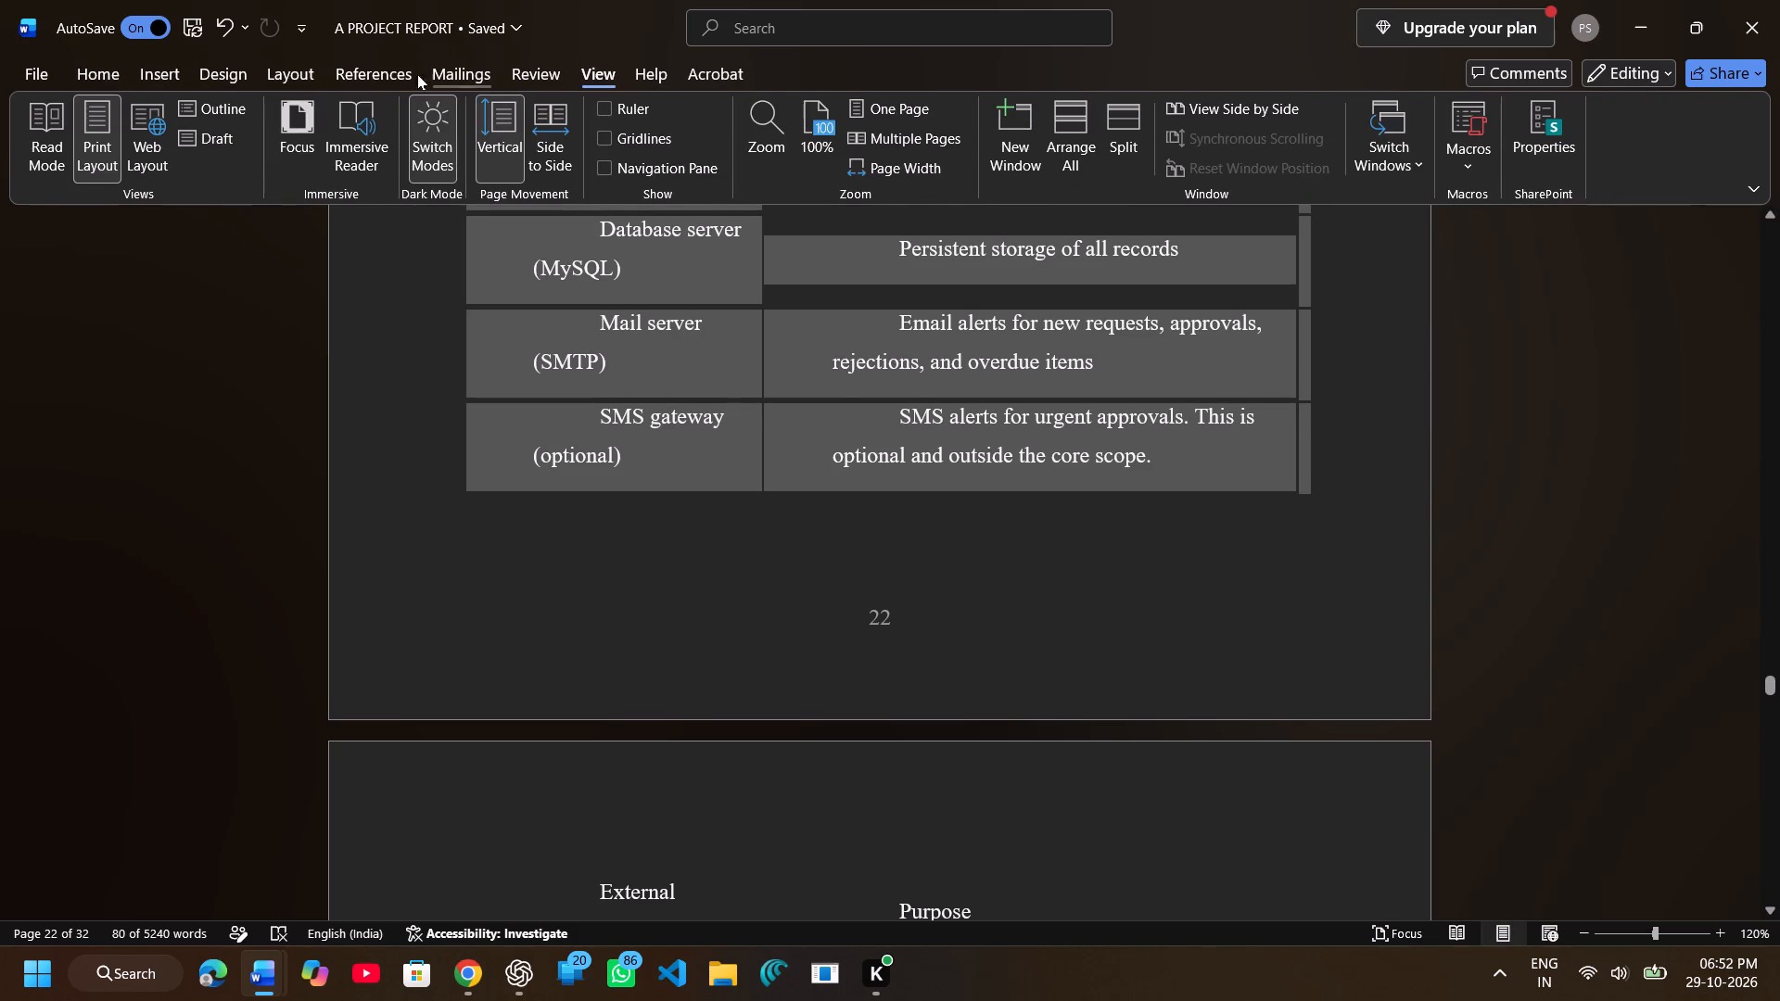
left_click(143, 74)
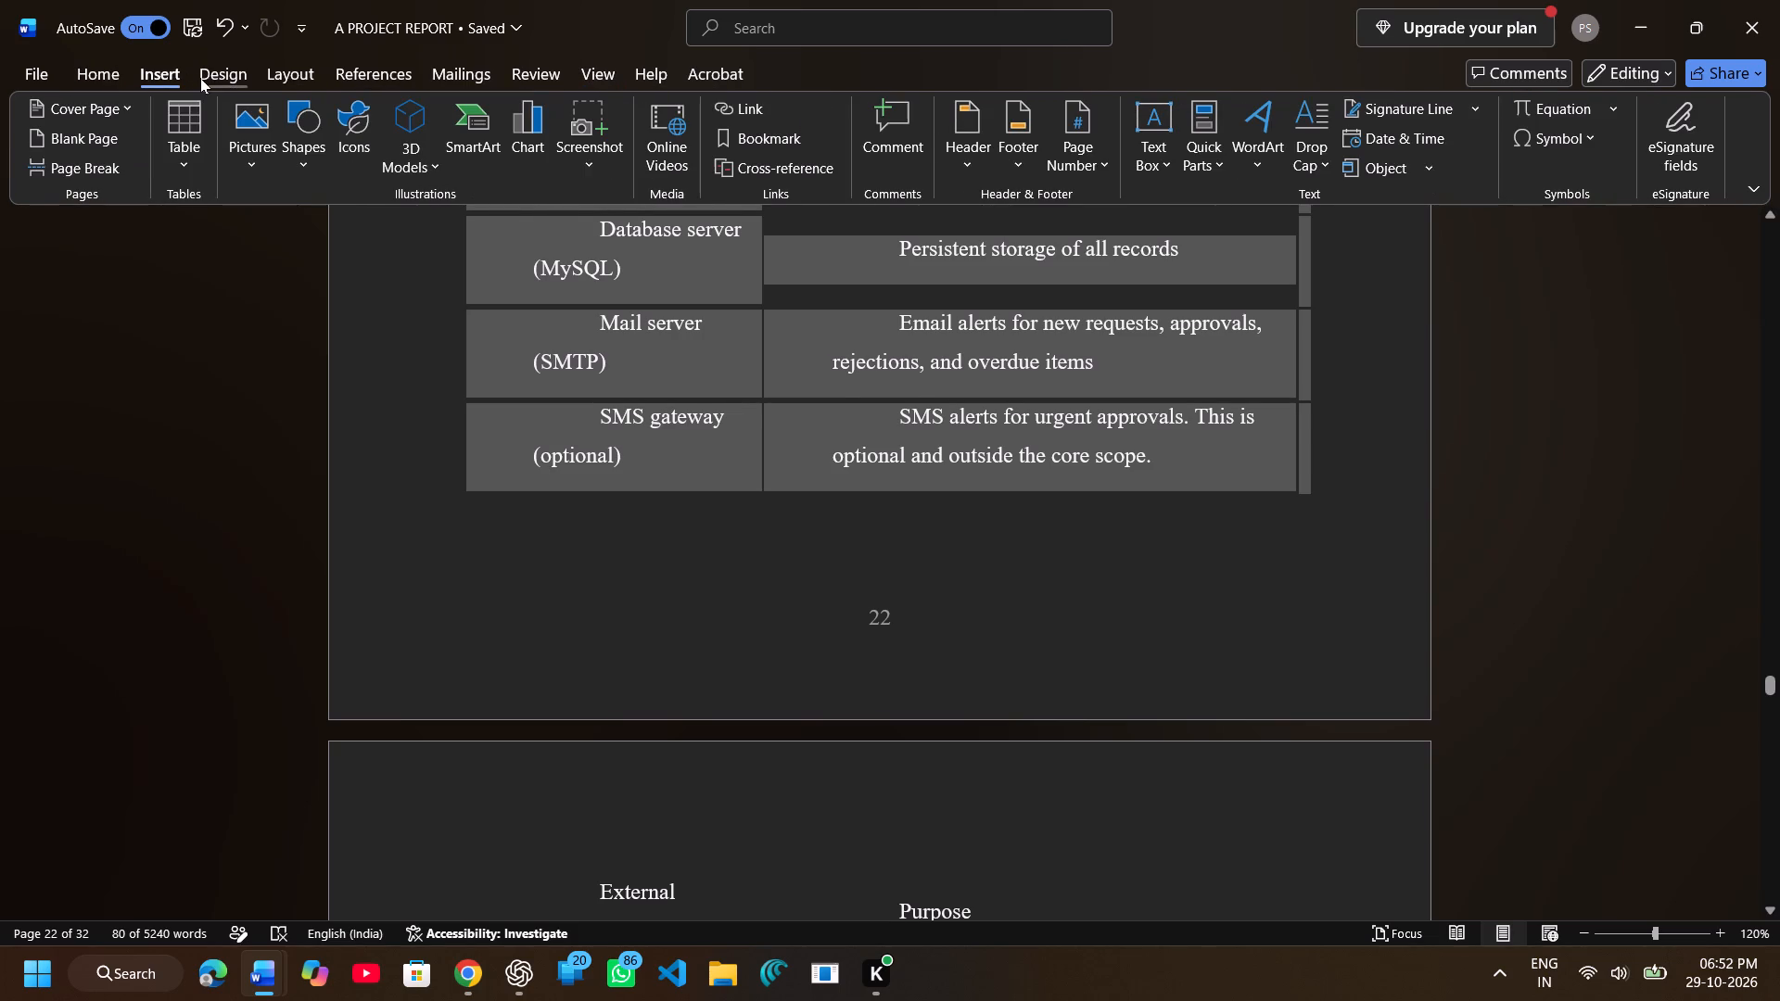
Turn the selected content, from "It has three layers:" through the SMS gateway row, into a table.
left_click(191, 110)
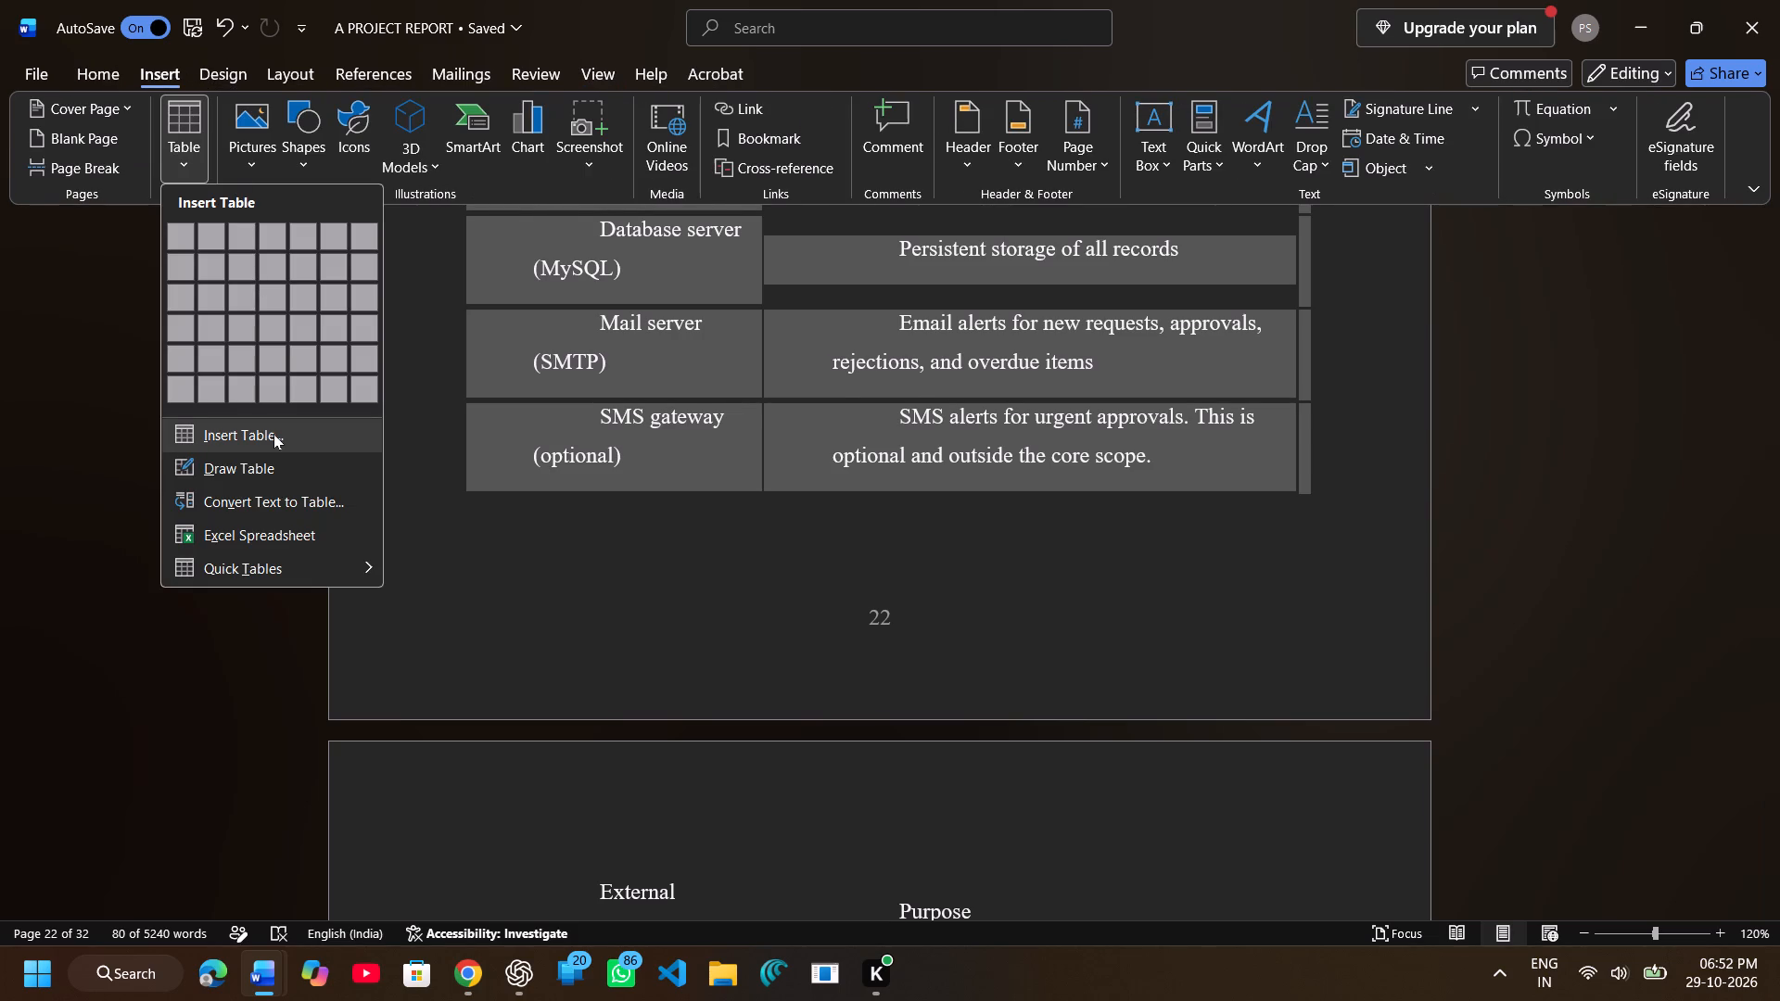
left_click(273, 434)
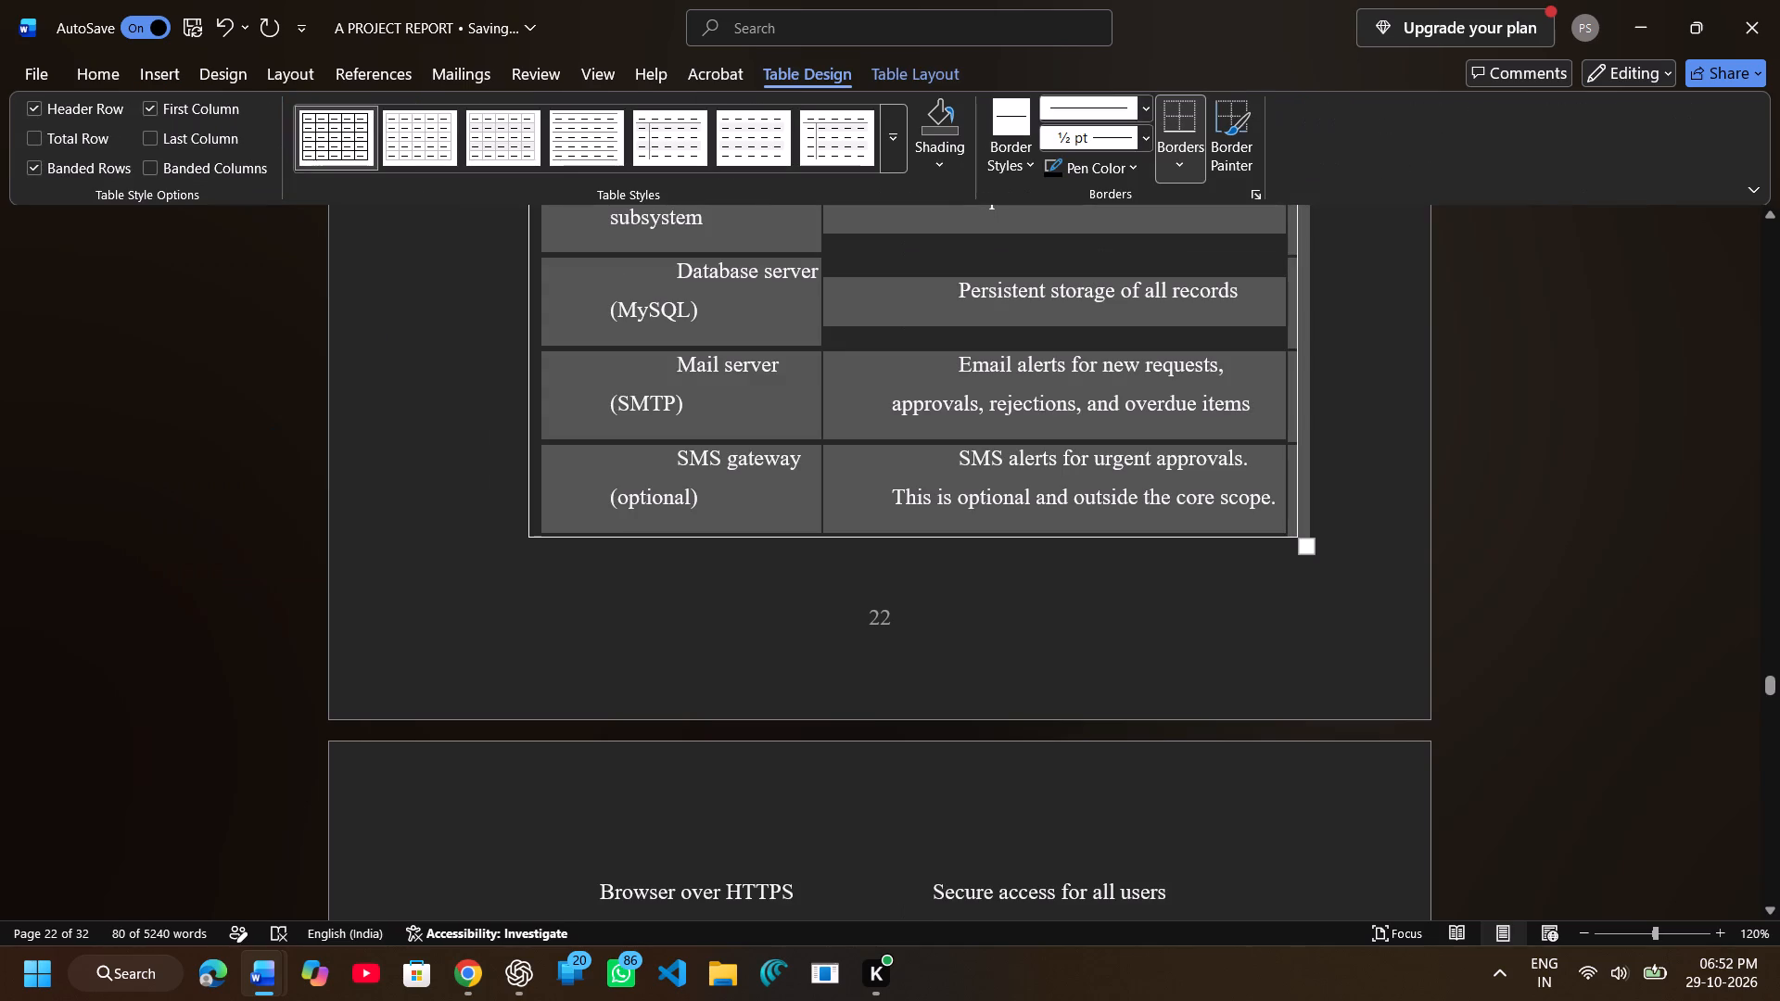
Apply the plain grid table style with borders around all cells to the new table.
left_click(322, 121)
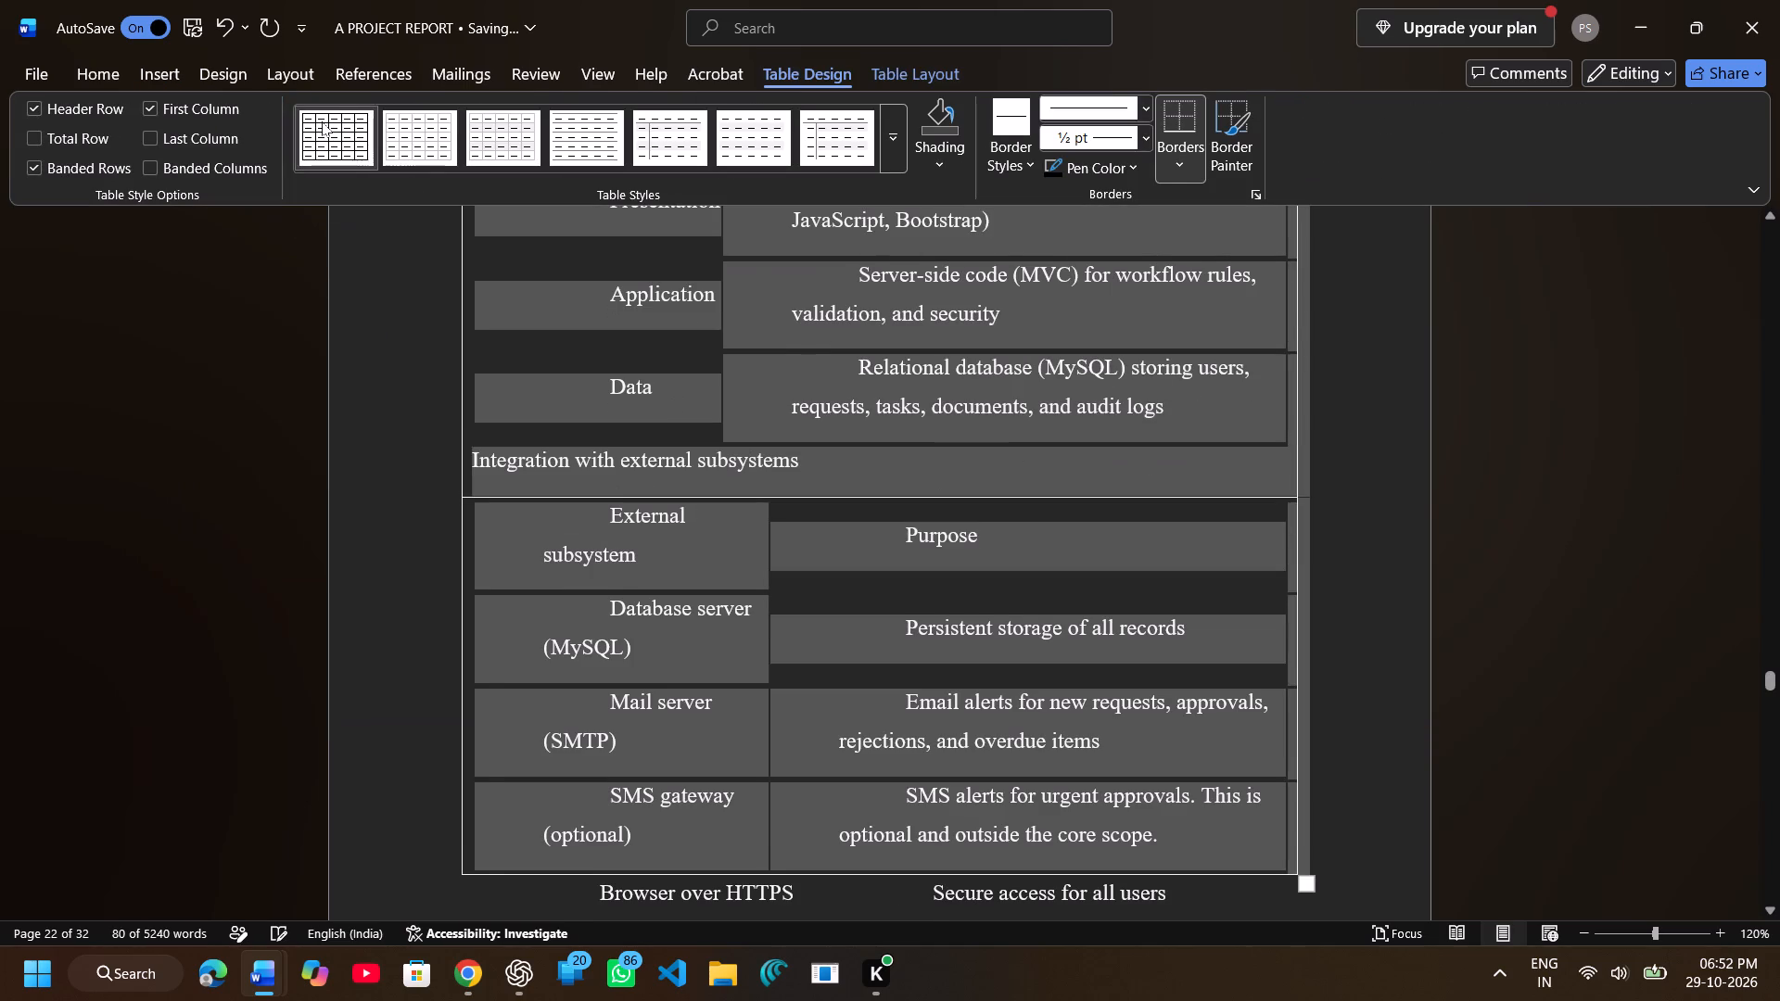
left_click(322, 121)
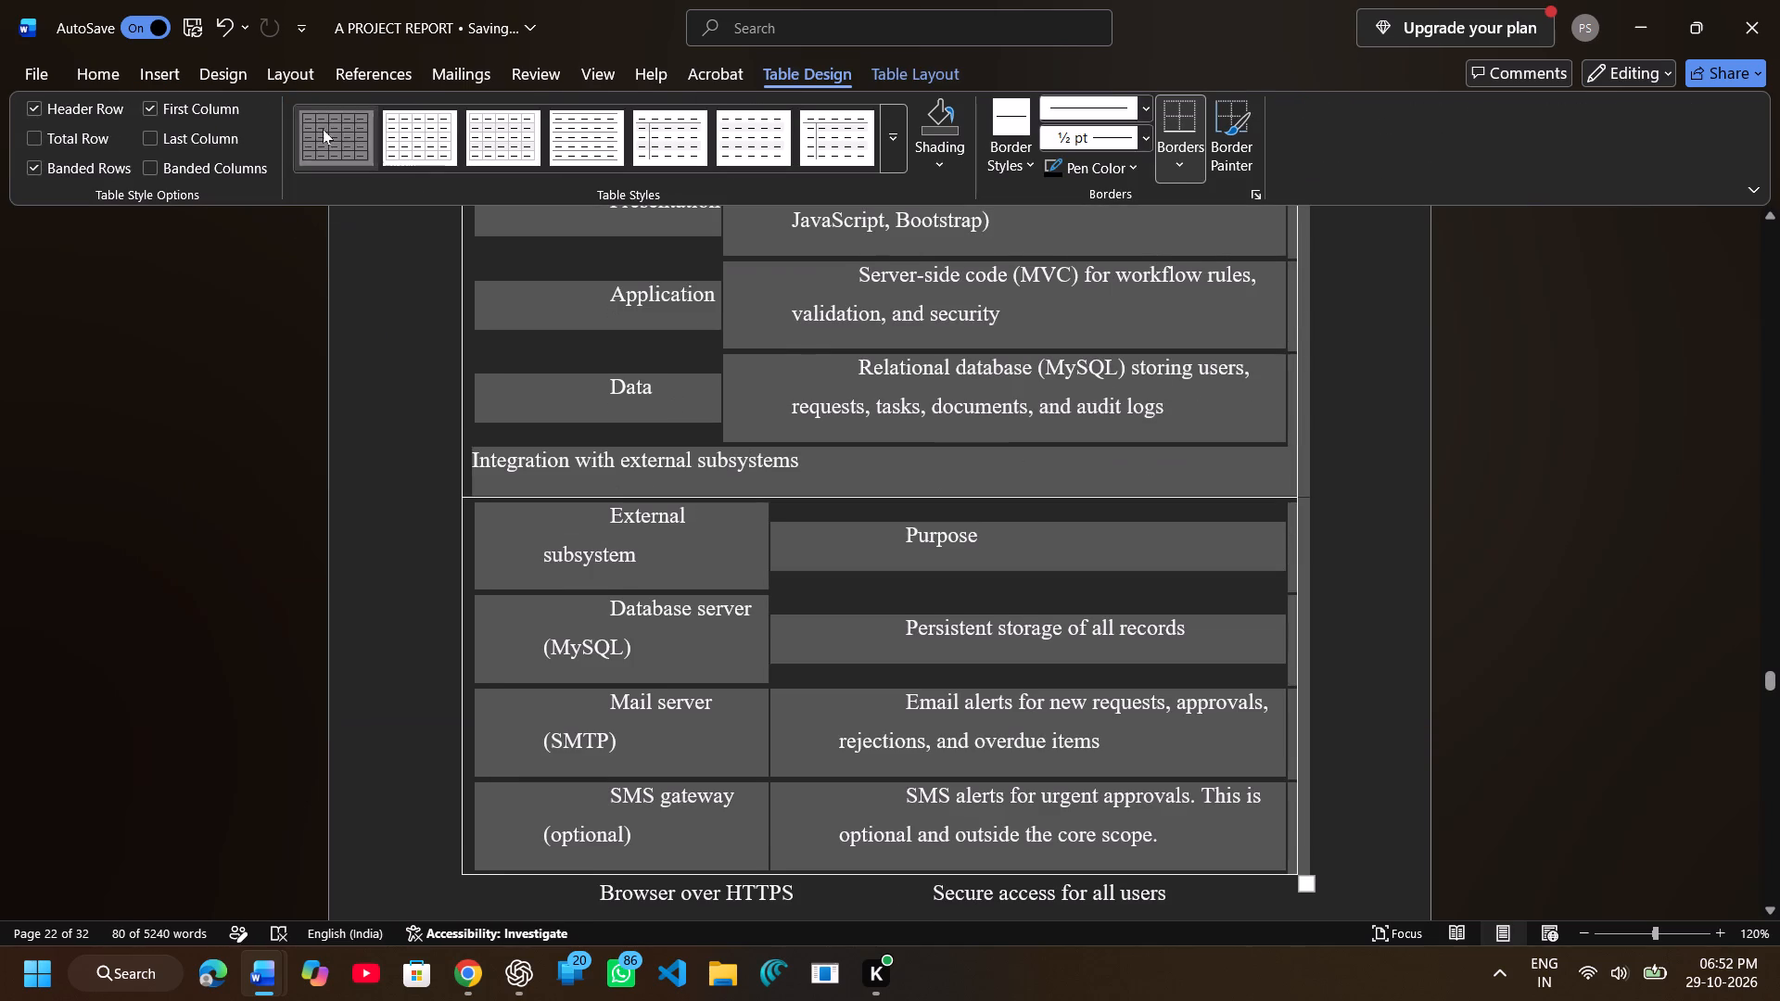
double_click(323, 129)
Examine how the new table wraps the layer and external subsystem tables, selecting its "It has three layers:" and Layer/Description rows.
left_click(388, 399)
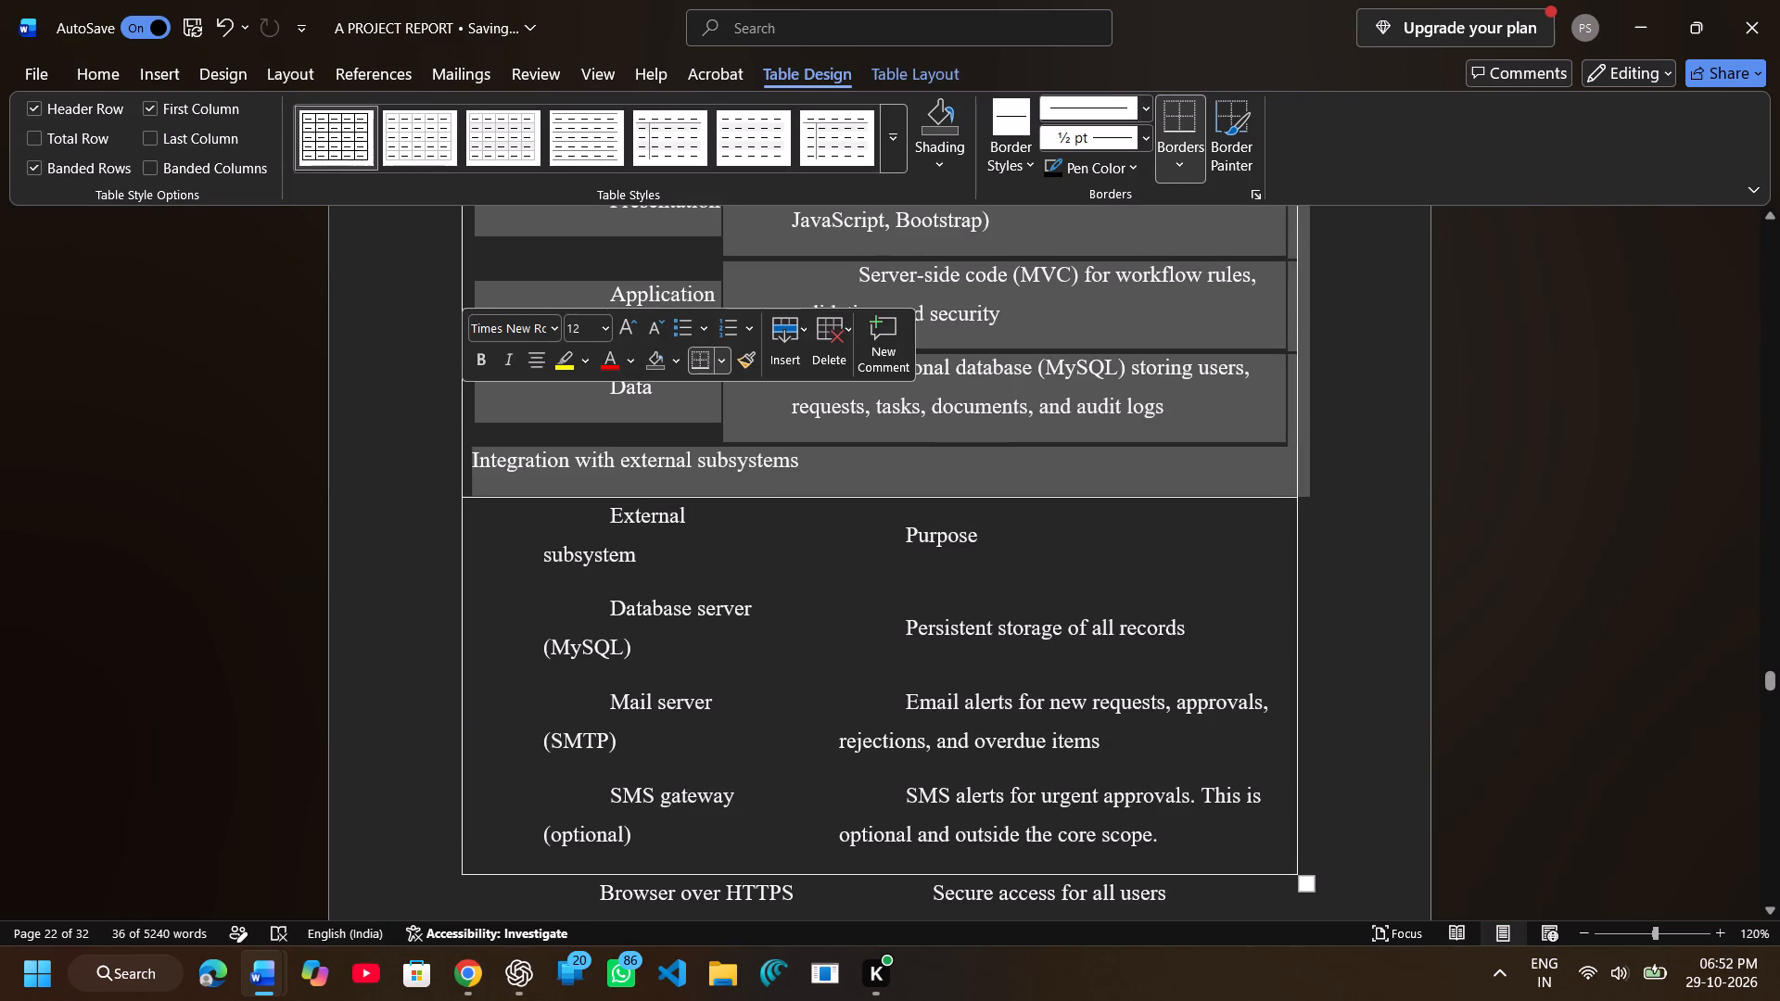
left_click(388, 469)
scroll(460, 353, "up", 2)
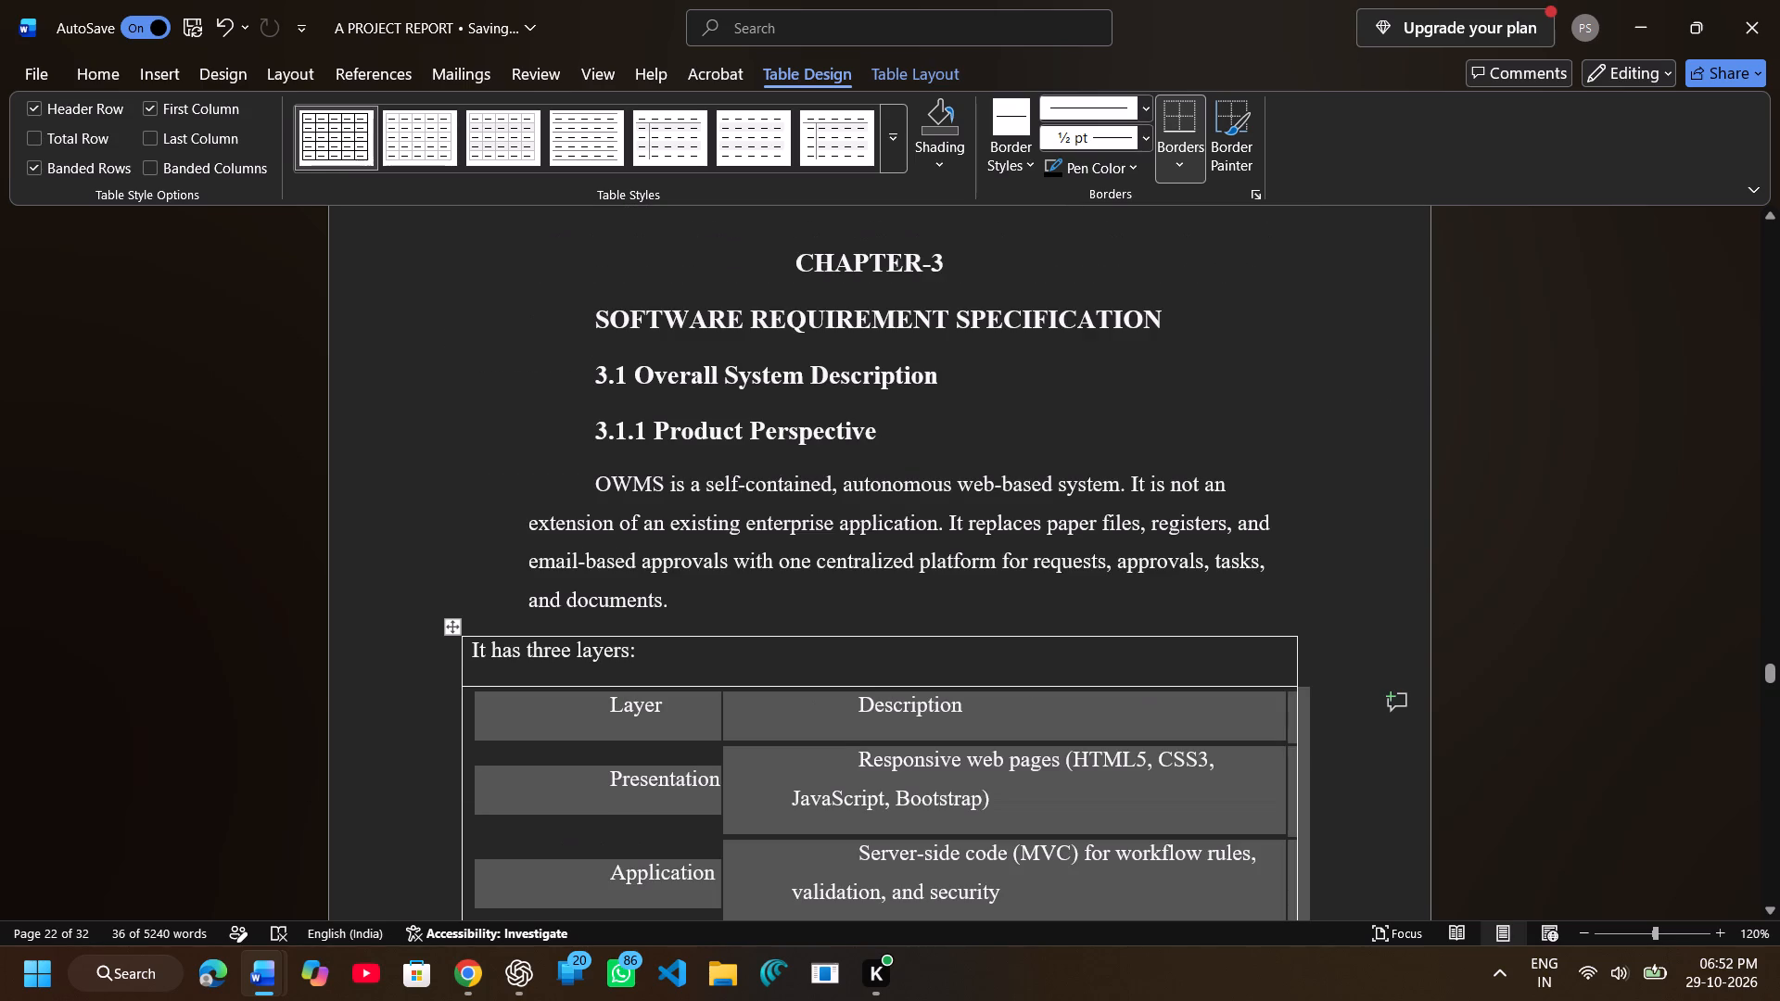
left_click(452, 753)
left_click(464, 666)
left_click_drag(464, 666, 492, 709)
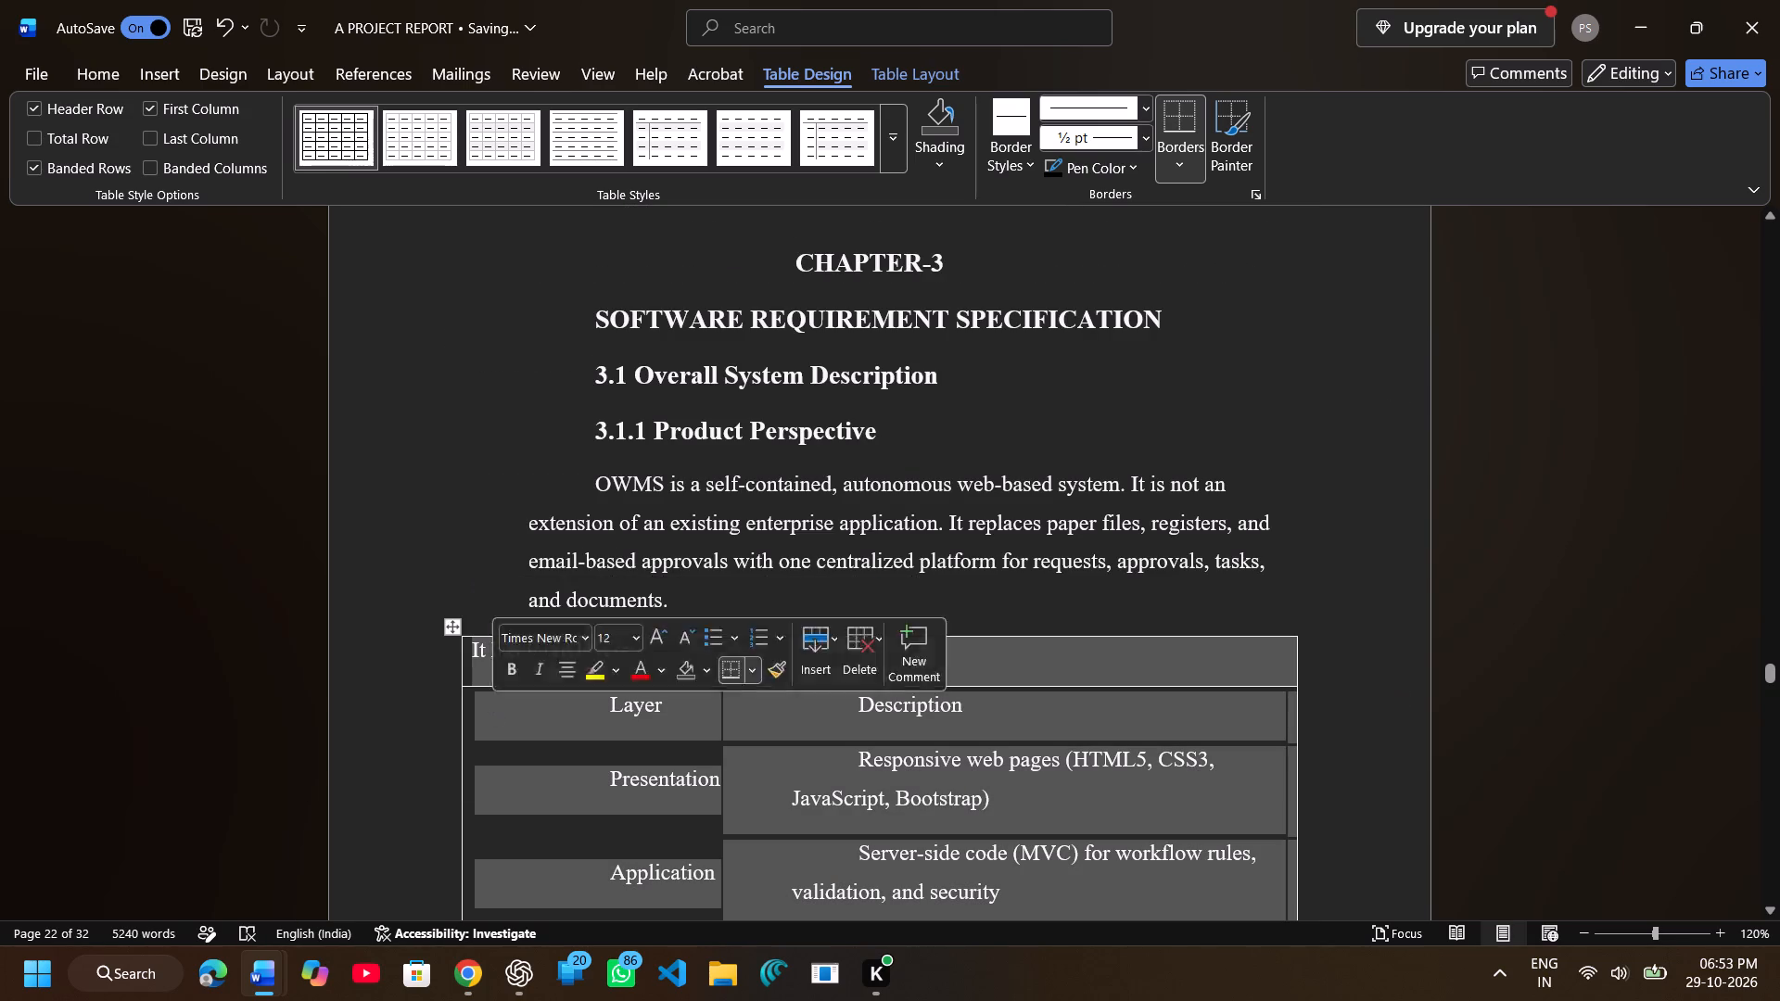
left_click(309, 703)
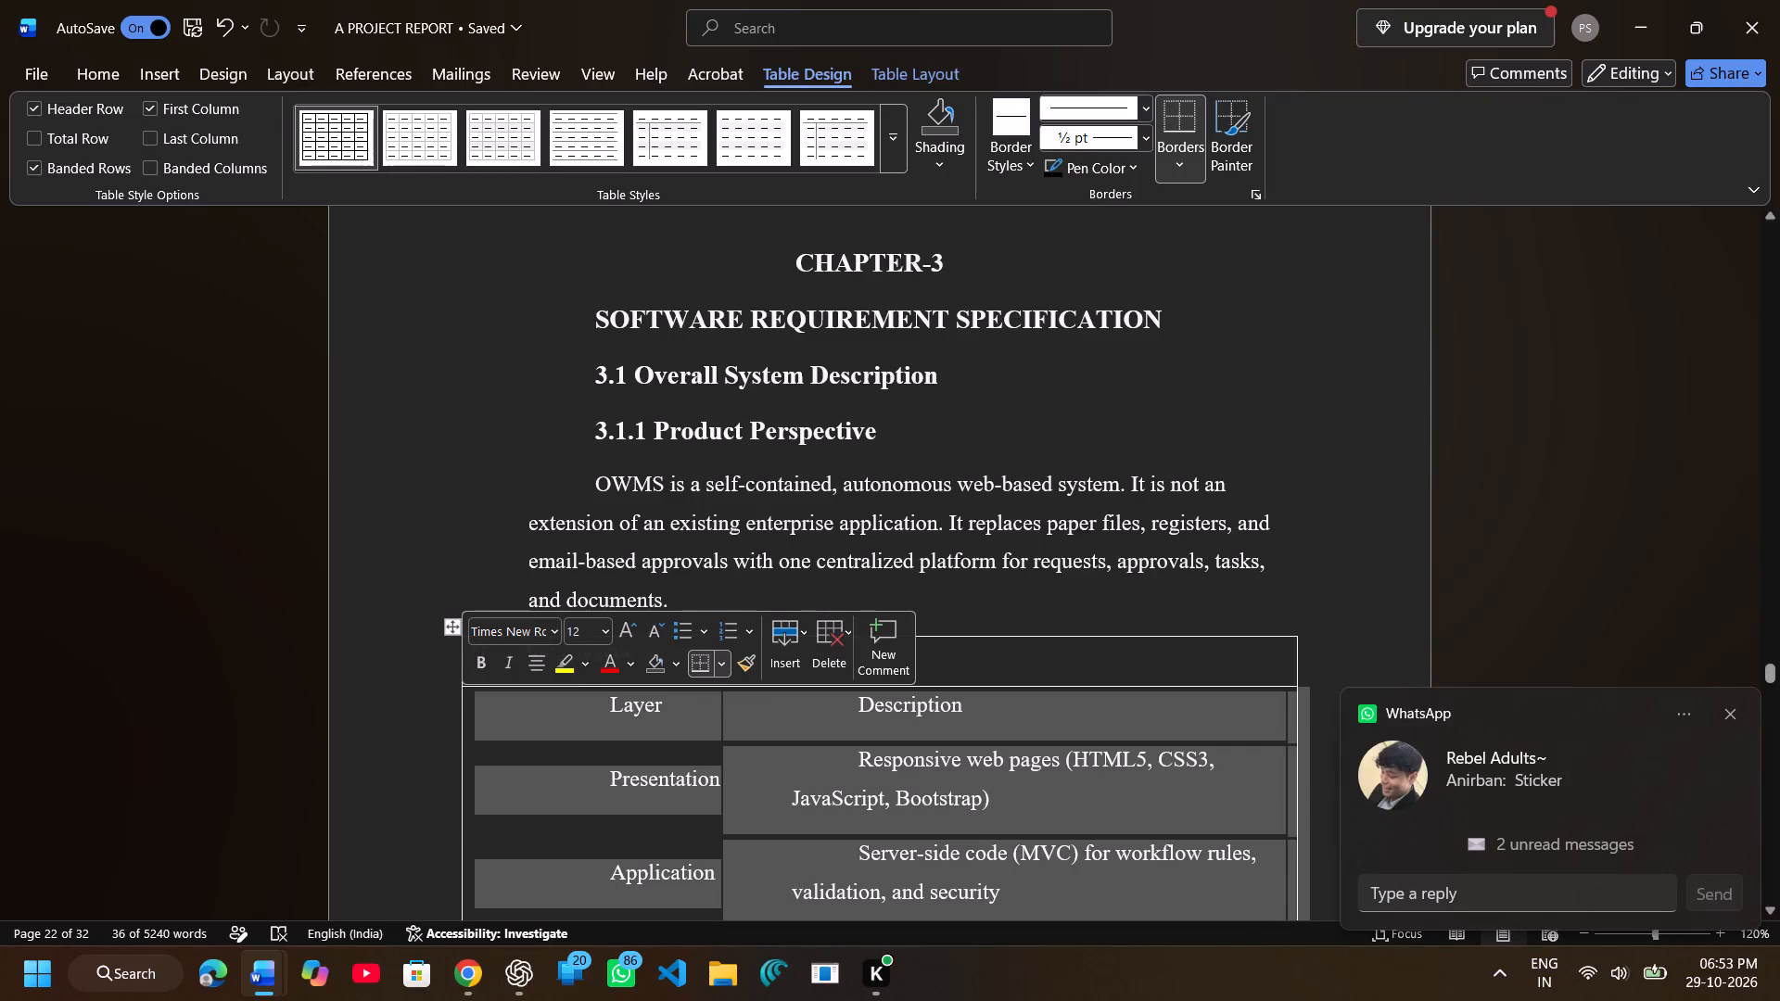
left_click(1610, 51)
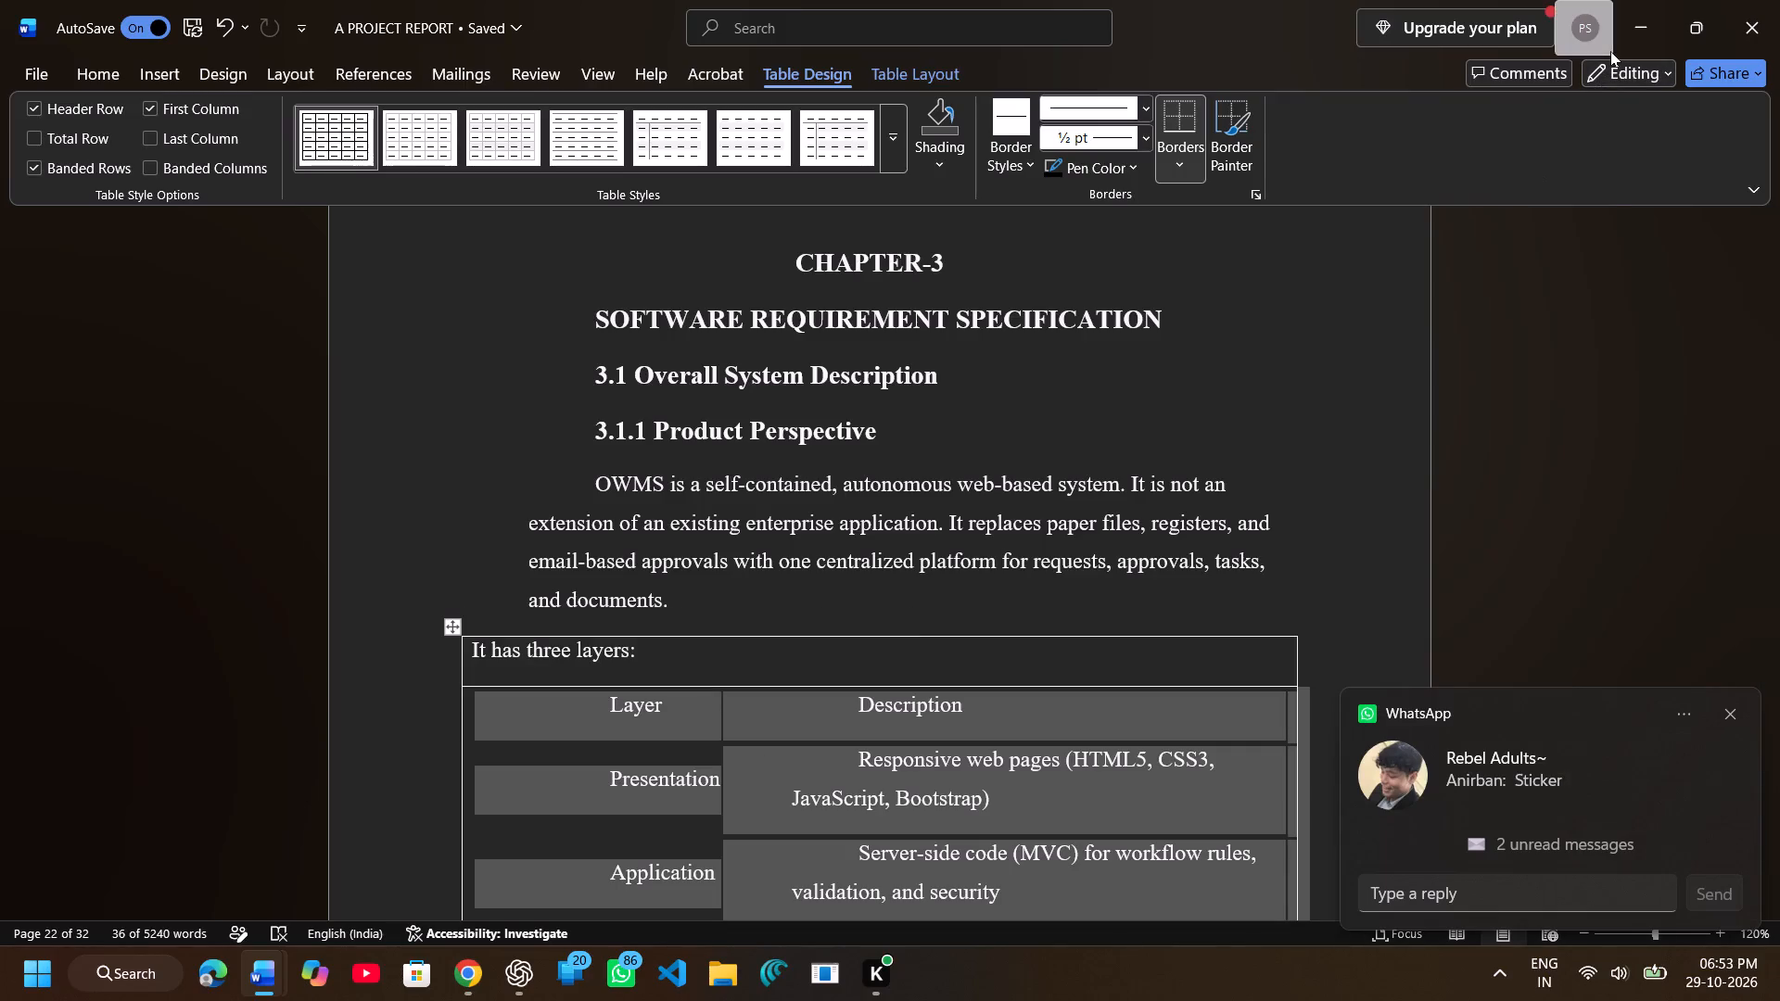
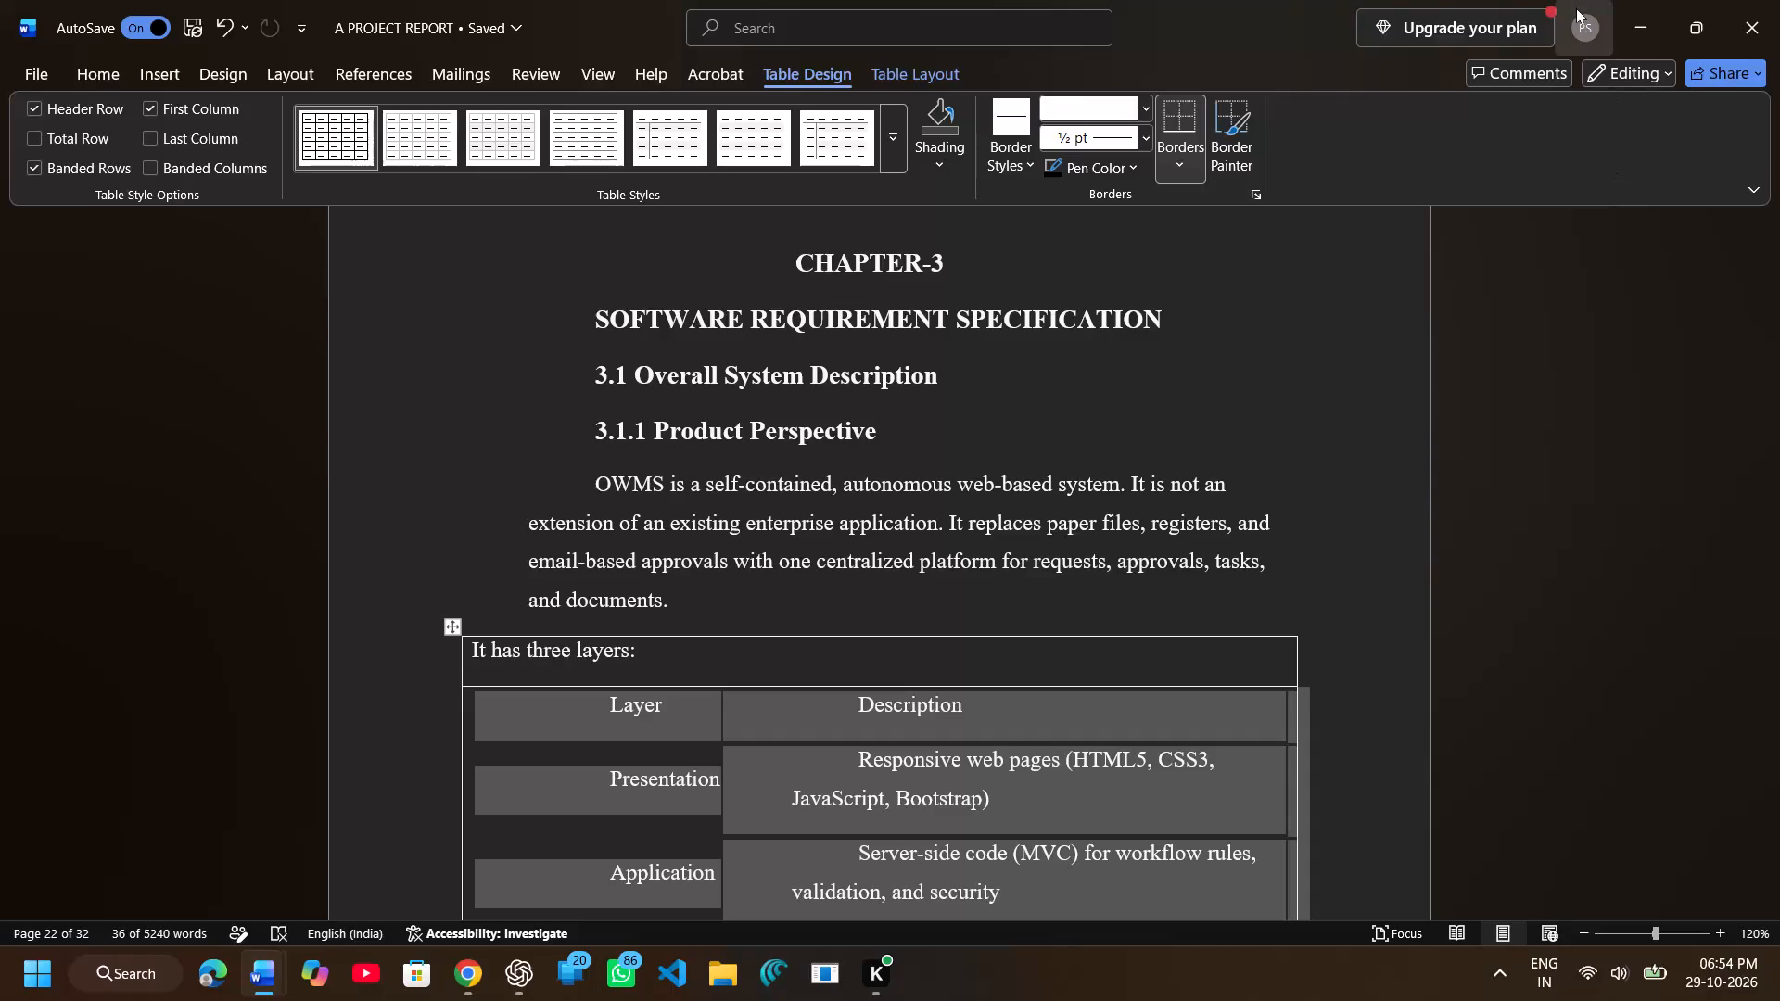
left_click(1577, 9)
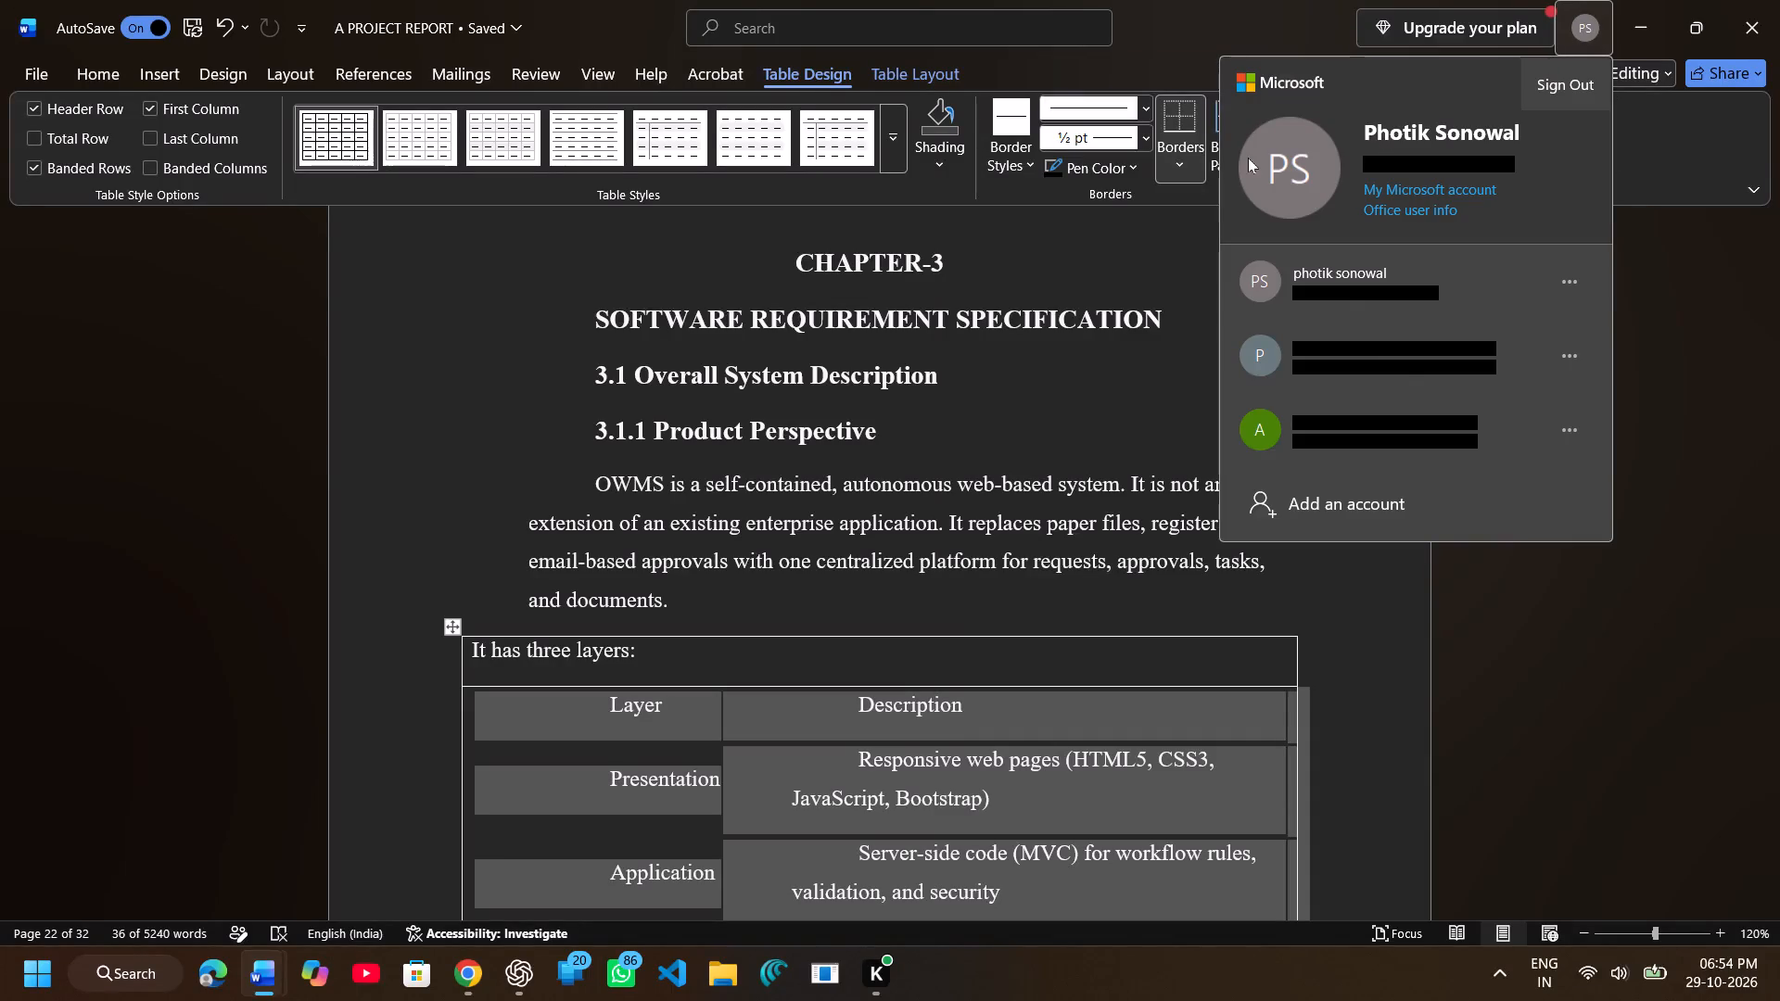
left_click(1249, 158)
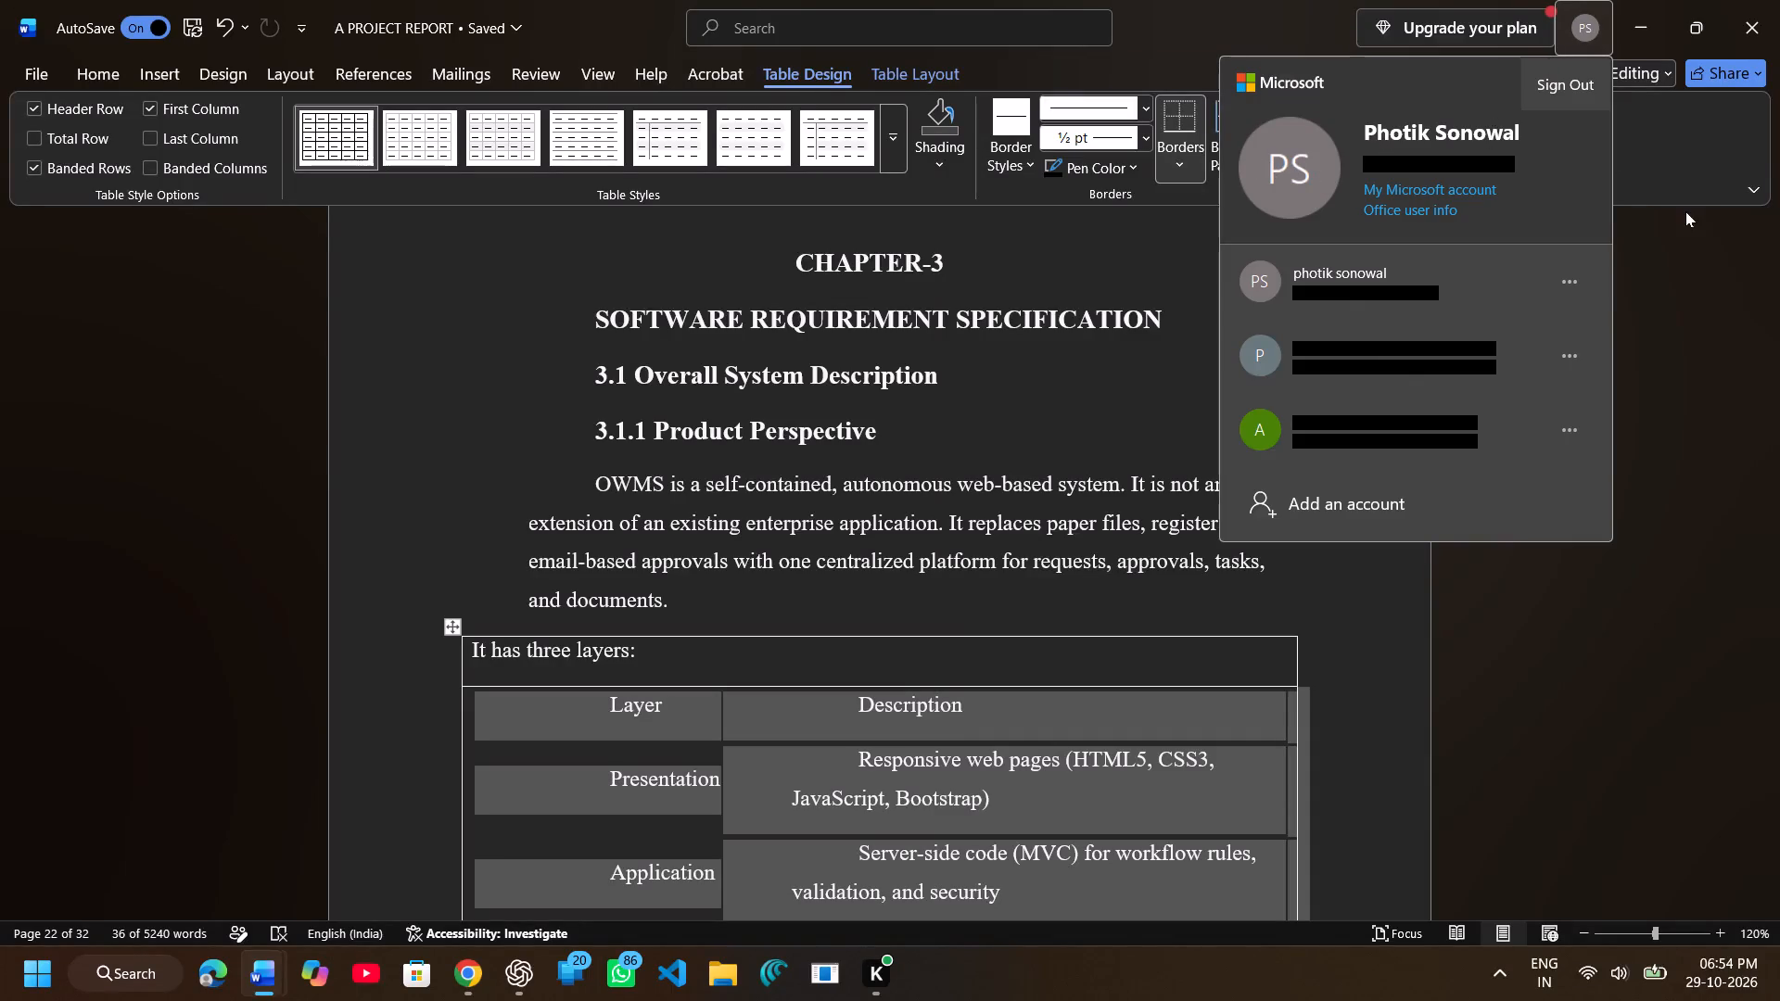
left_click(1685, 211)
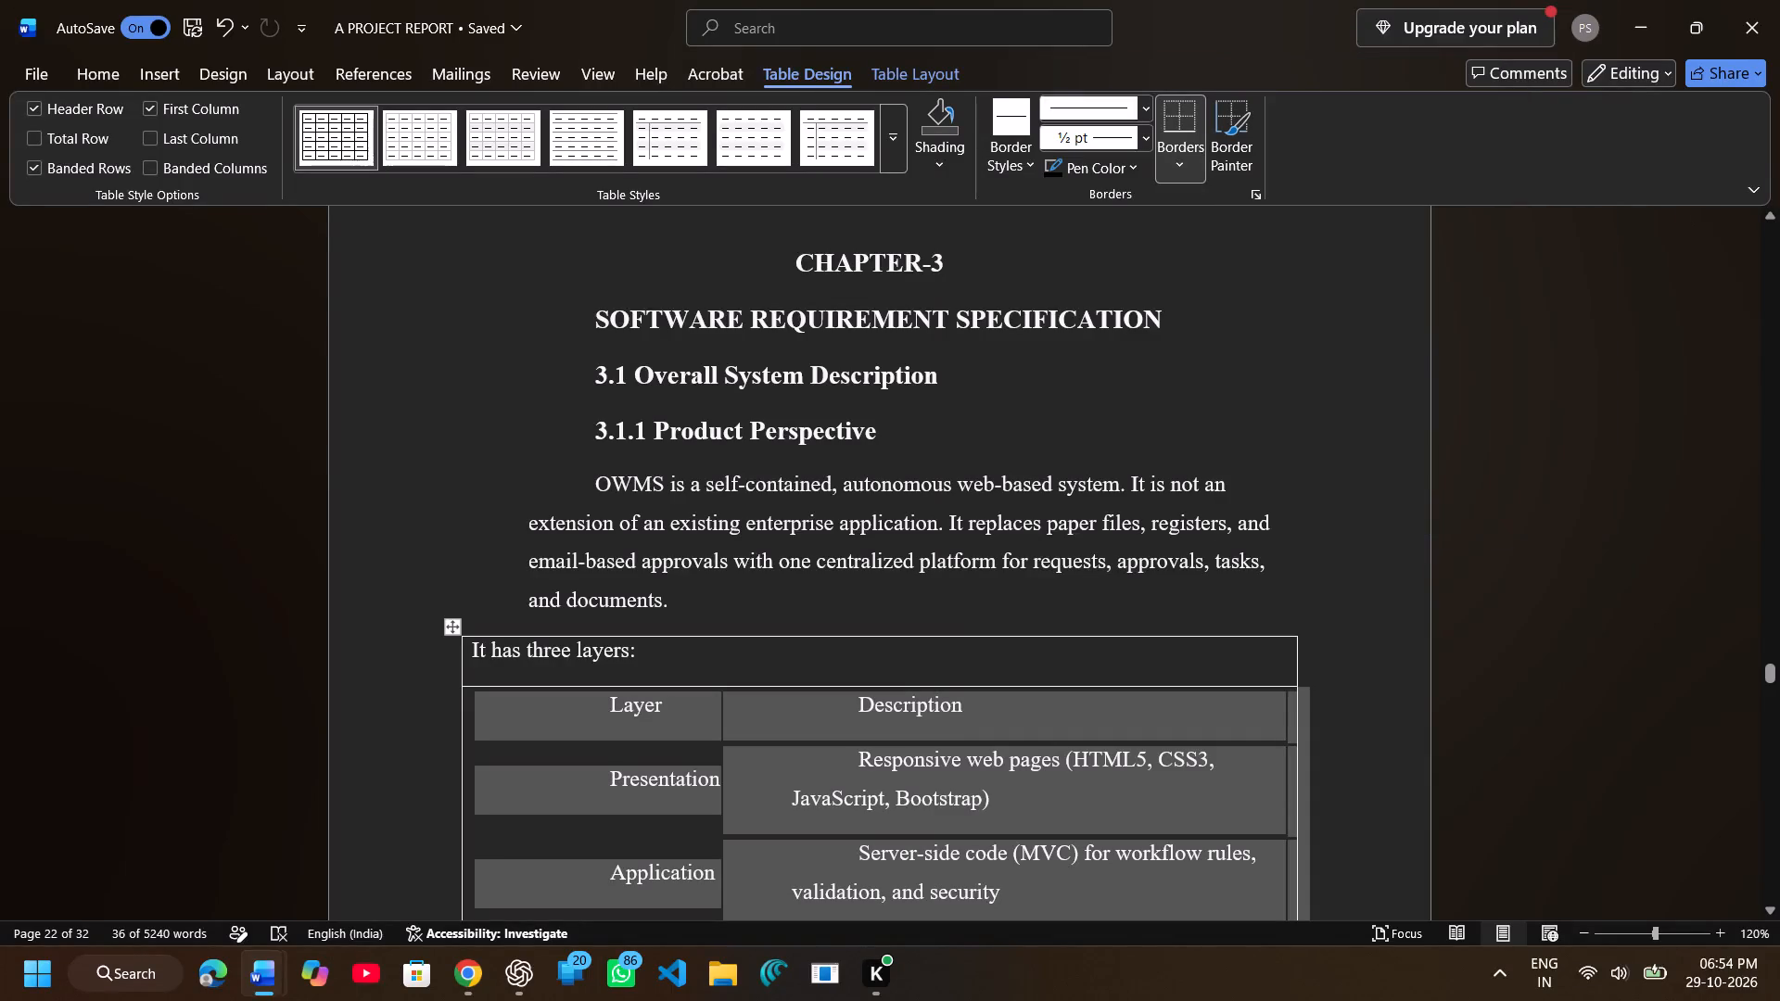
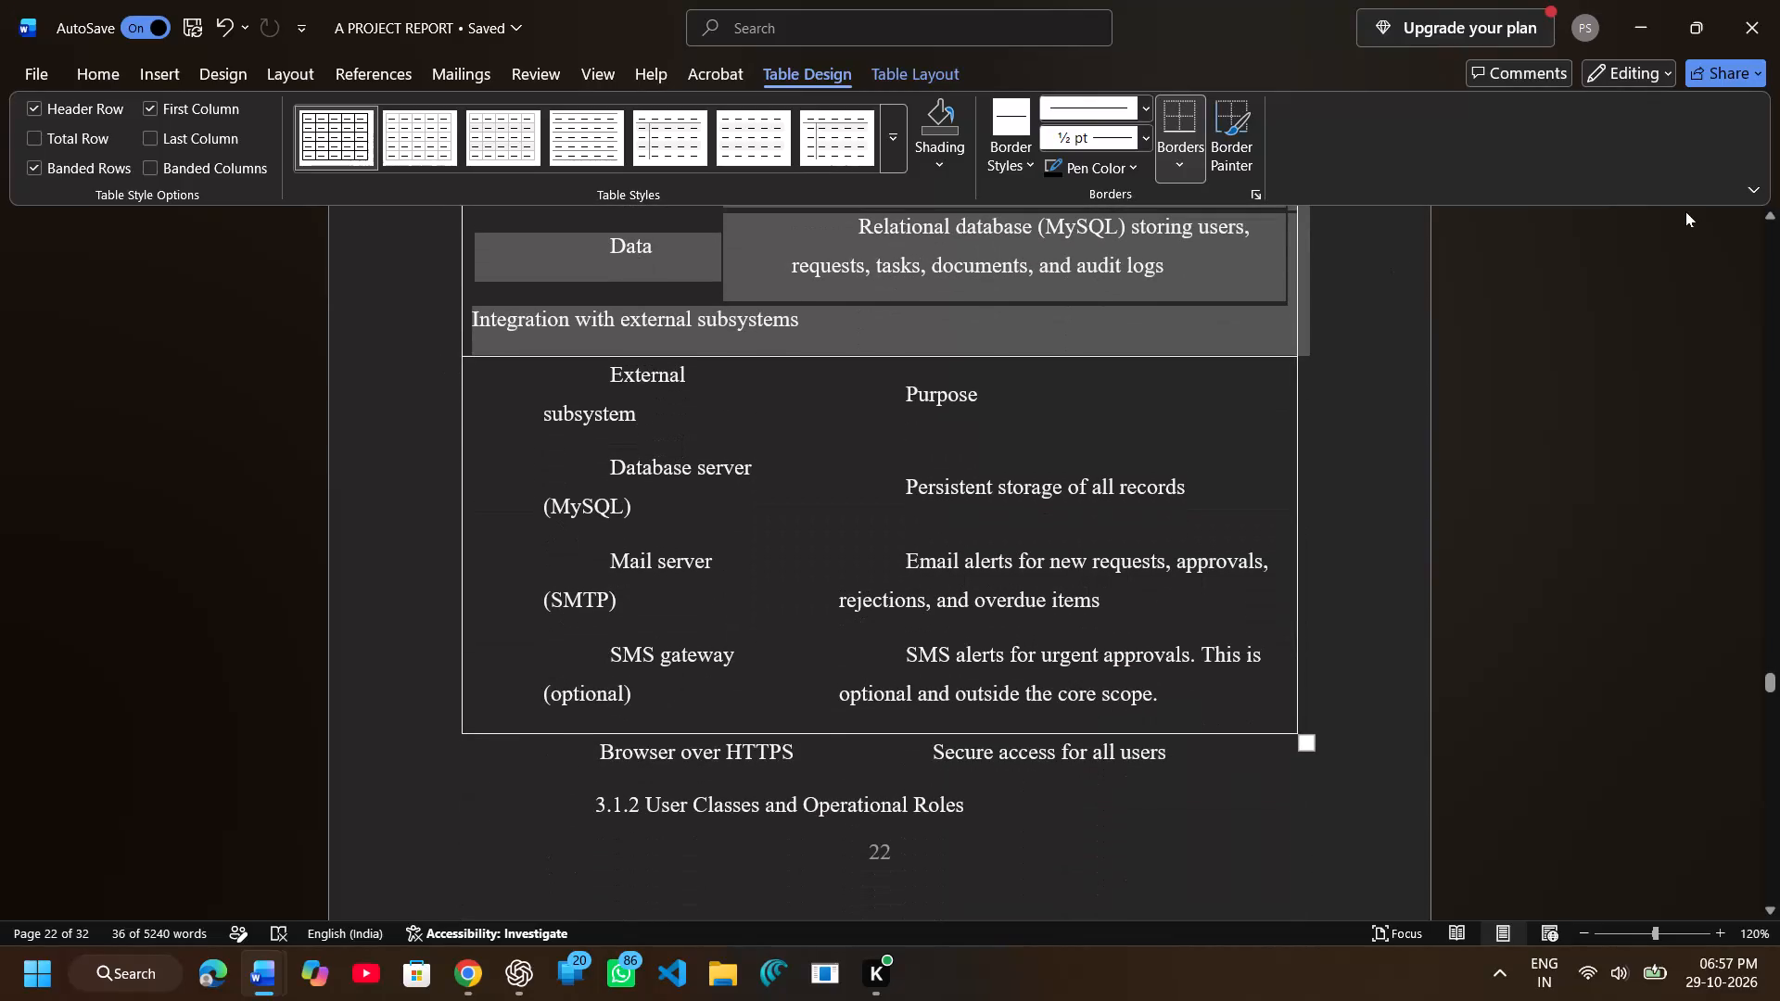
Review the section 3.1 guidance on product perspective and user classes in SRS_Project_Report_Template, then return to A PROJECT REPORT.
left_click(250, 1000)
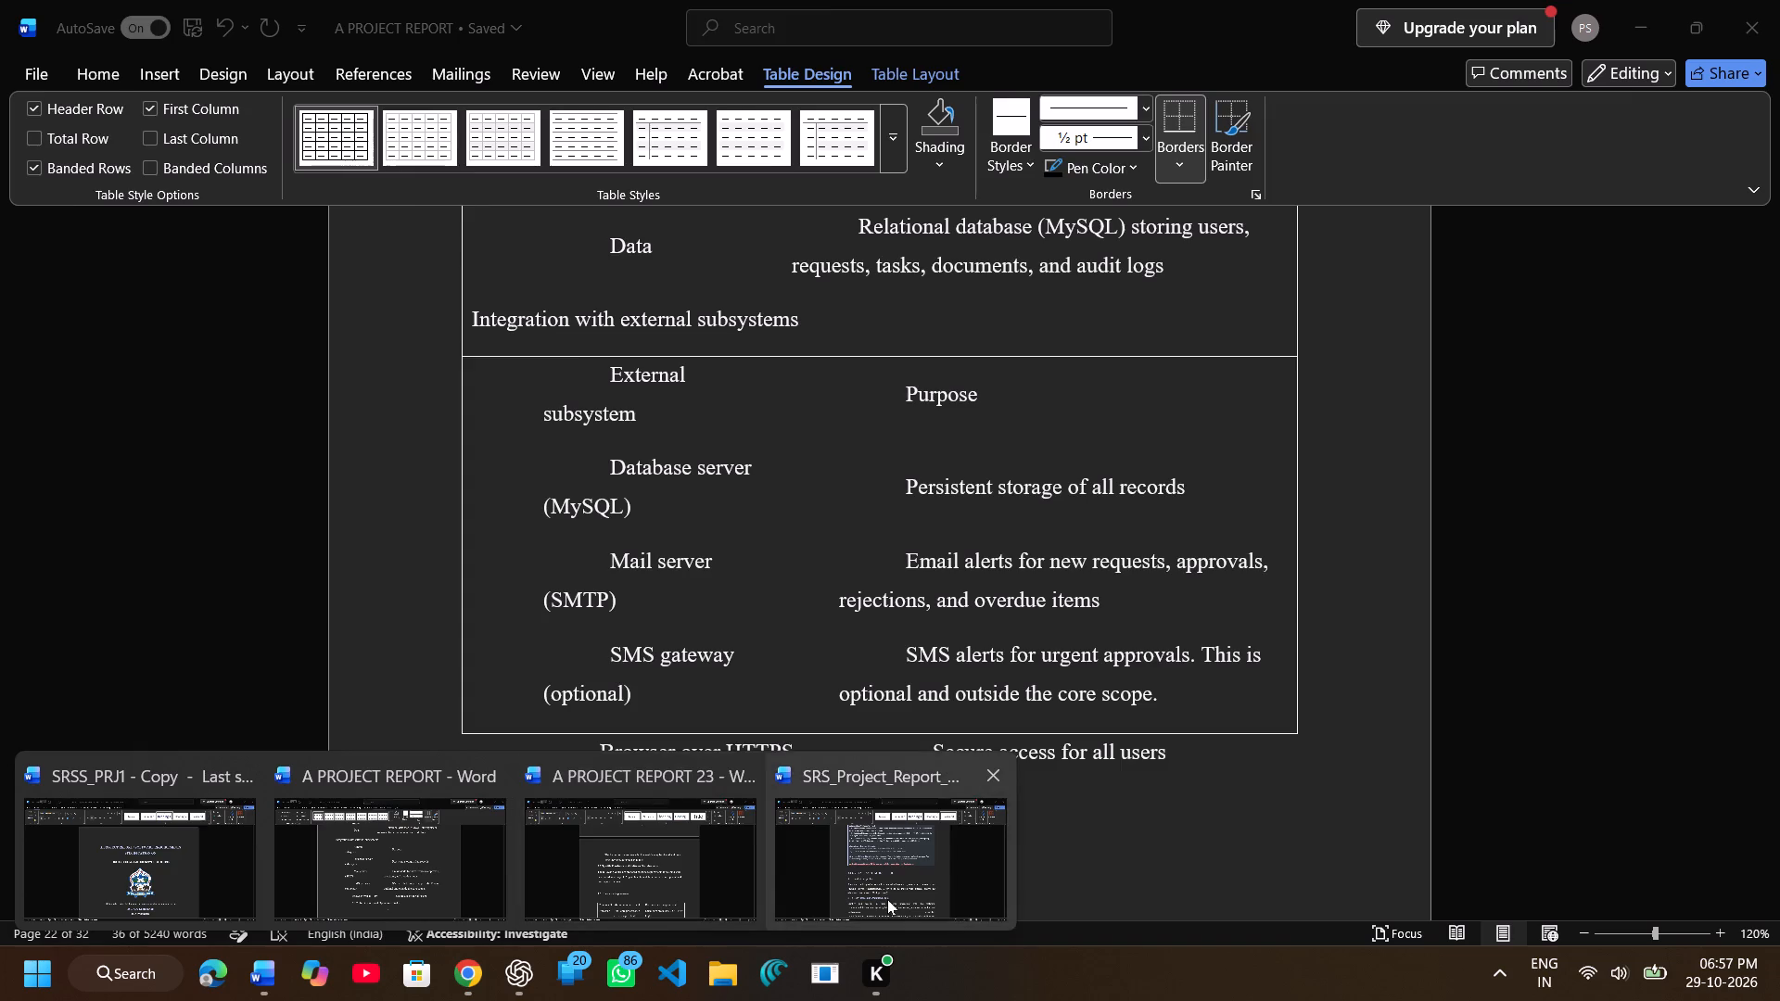
left_click(887, 888)
scroll(795, 779, "down", 1)
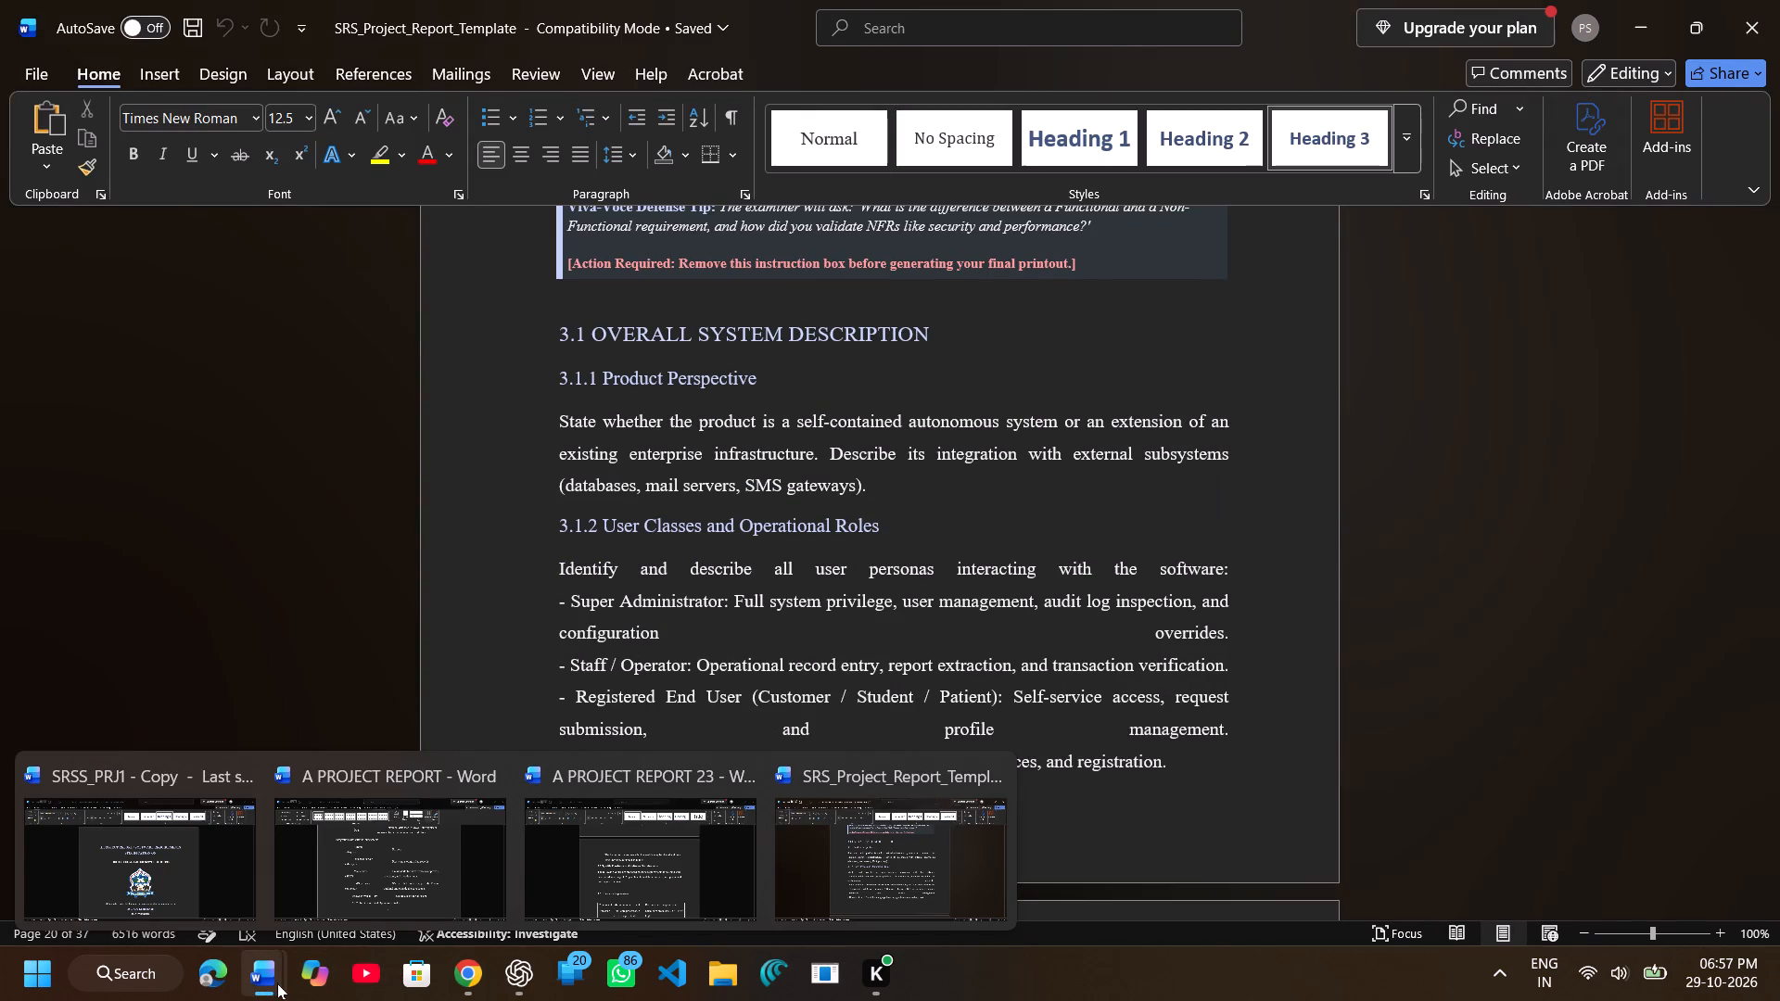
left_click(322, 878)
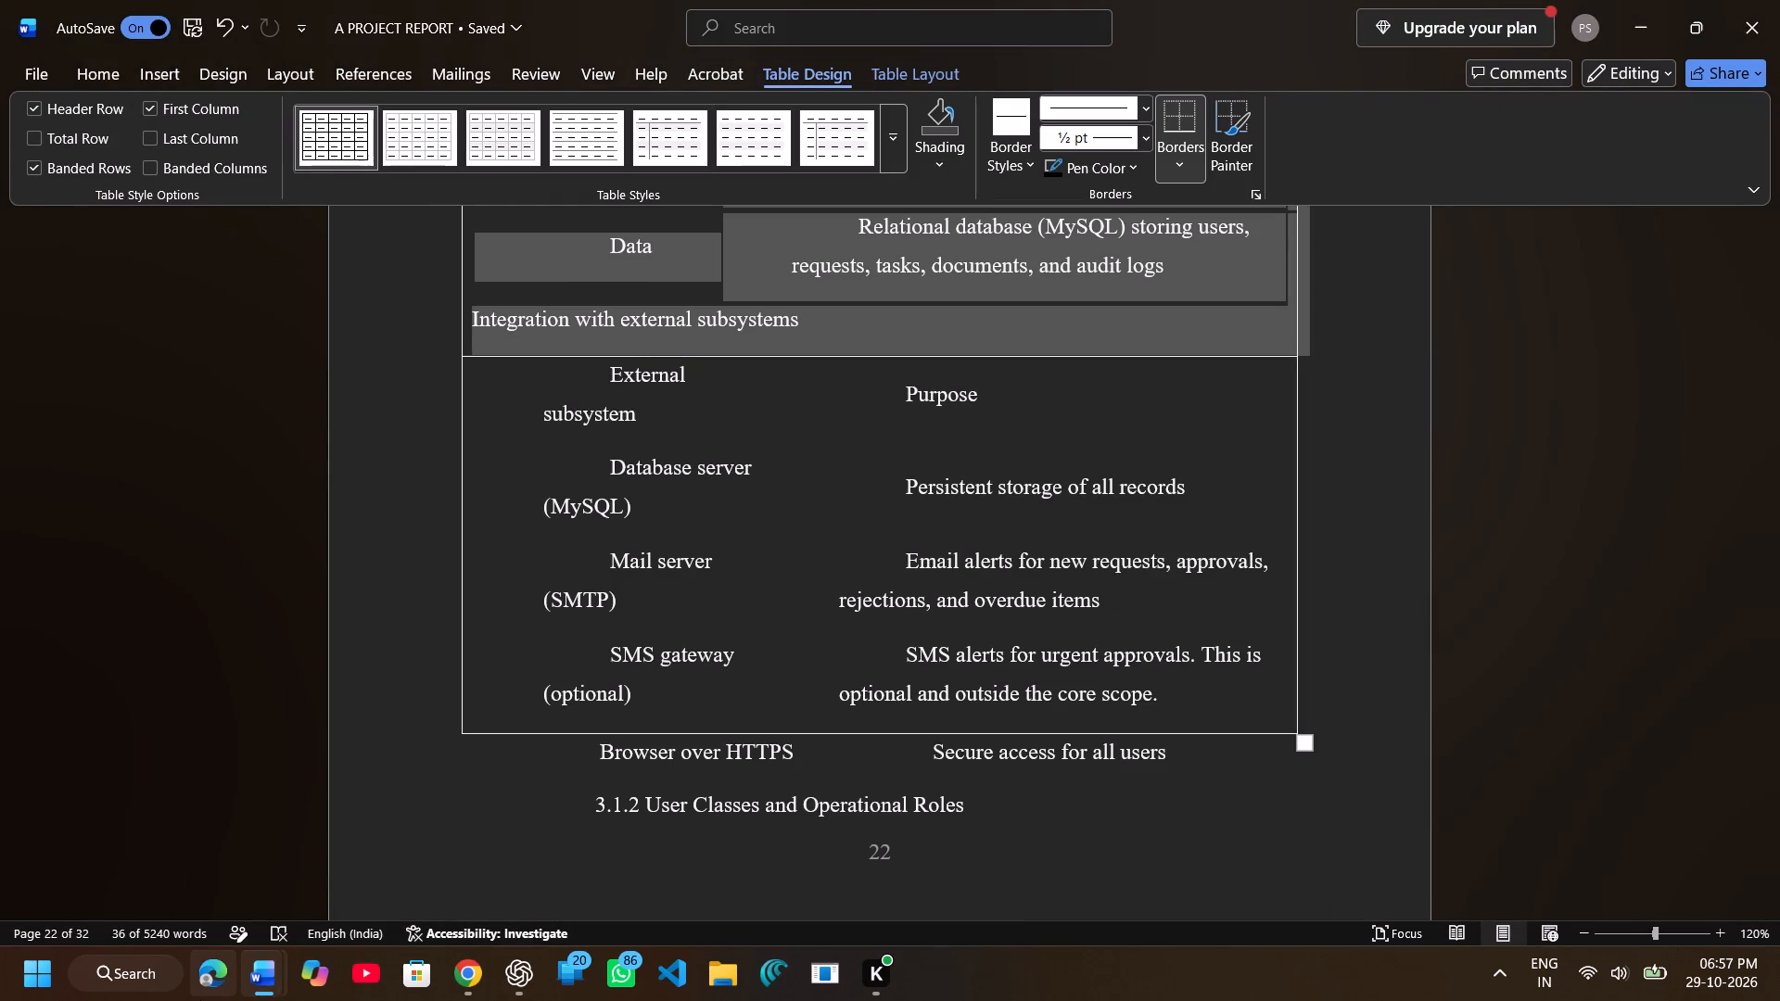
Switch to A PROJECT REPORT 23 and examine how its Chapter 3 section 3.1 headings, paragraphs and bullet lists are laid out.
left_click(272, 970)
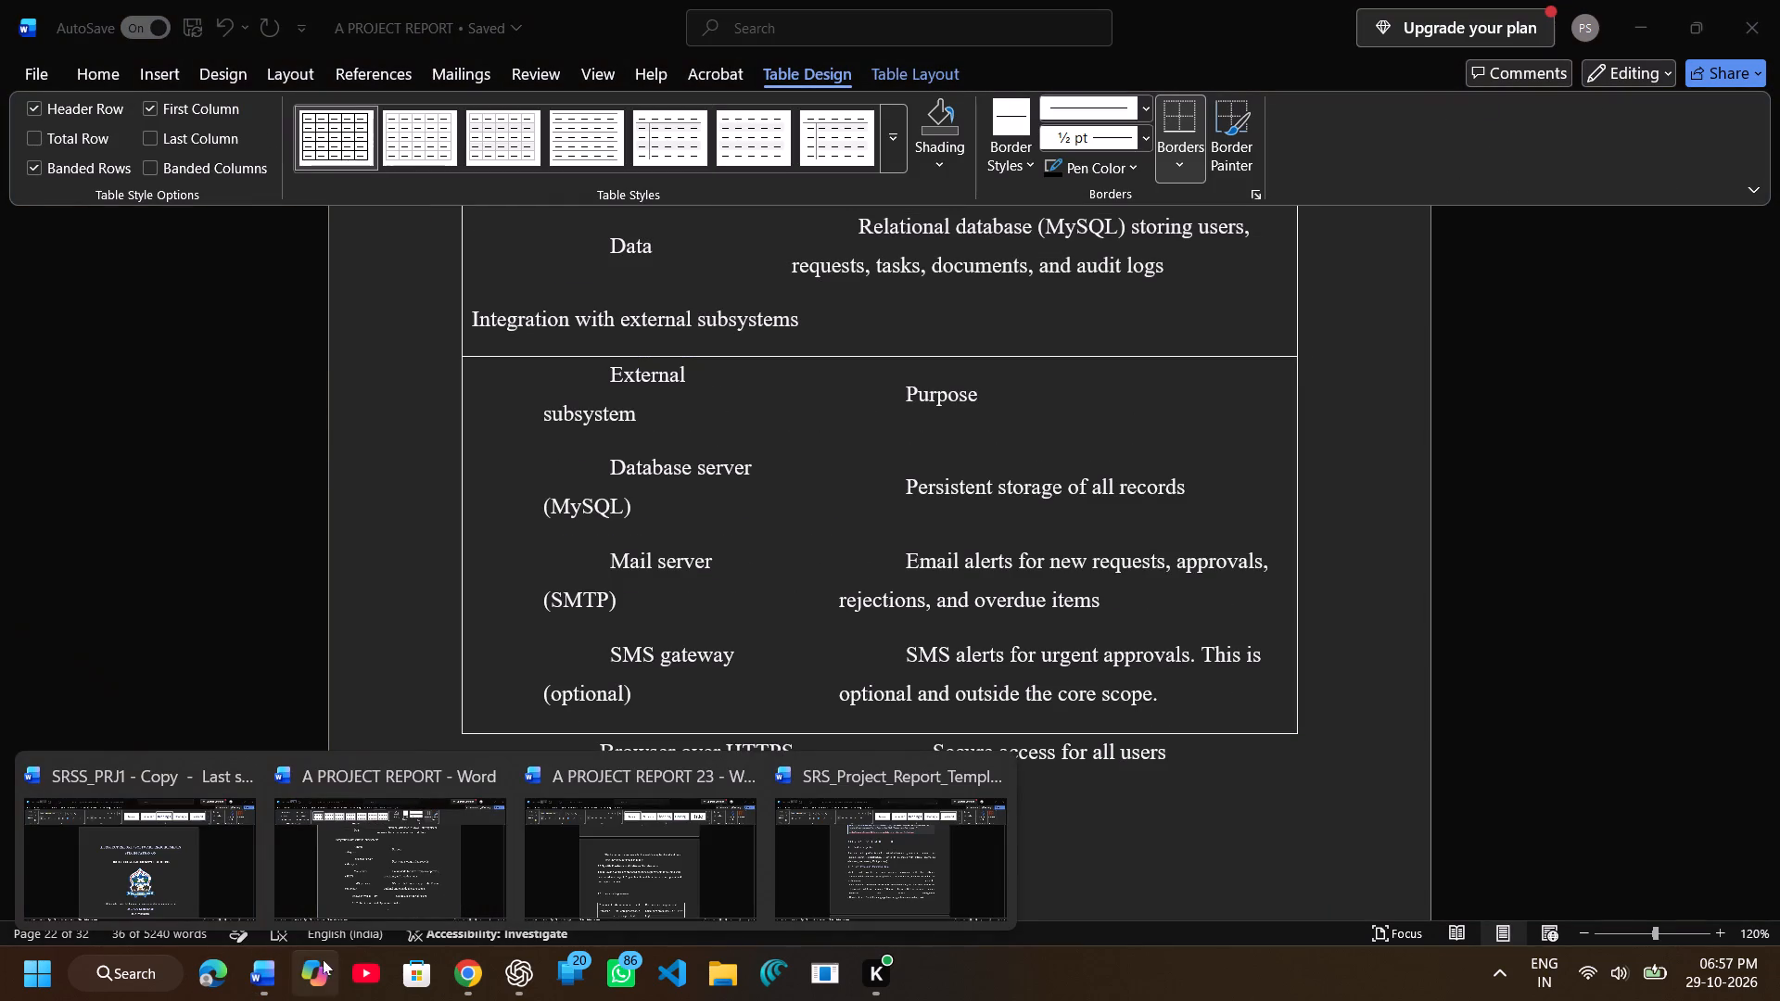
left_click(606, 895)
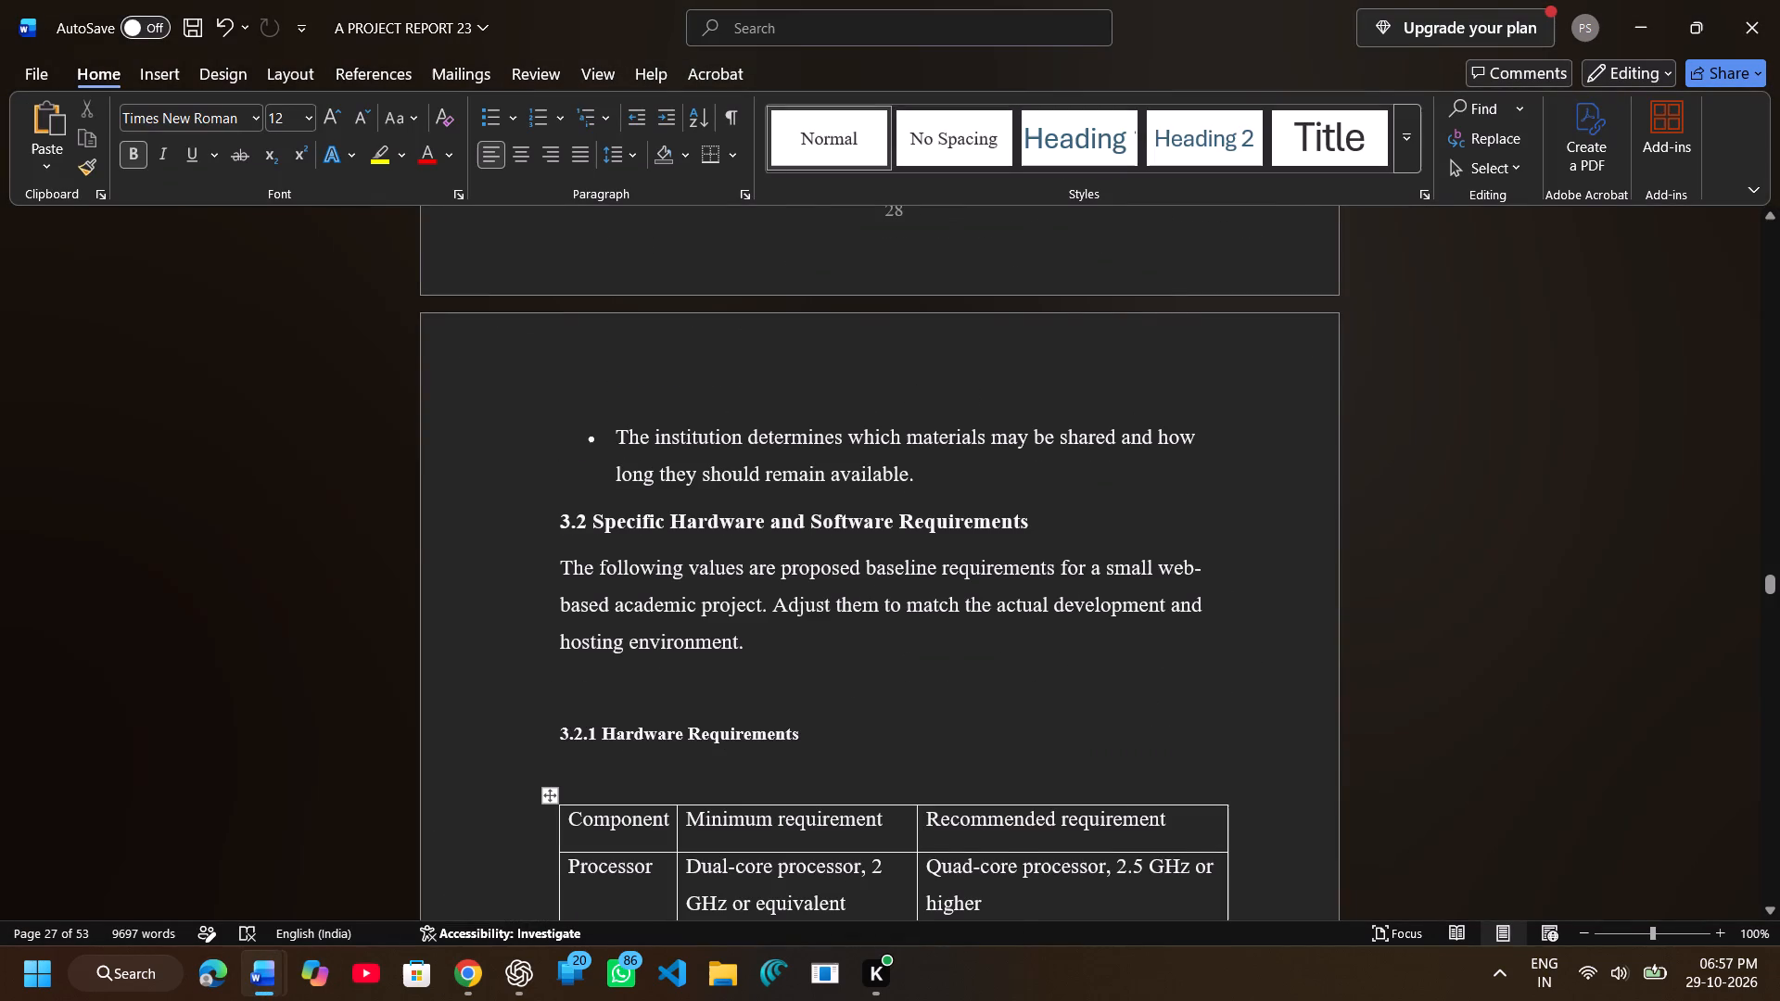
scroll(614, 864, "up", 4)
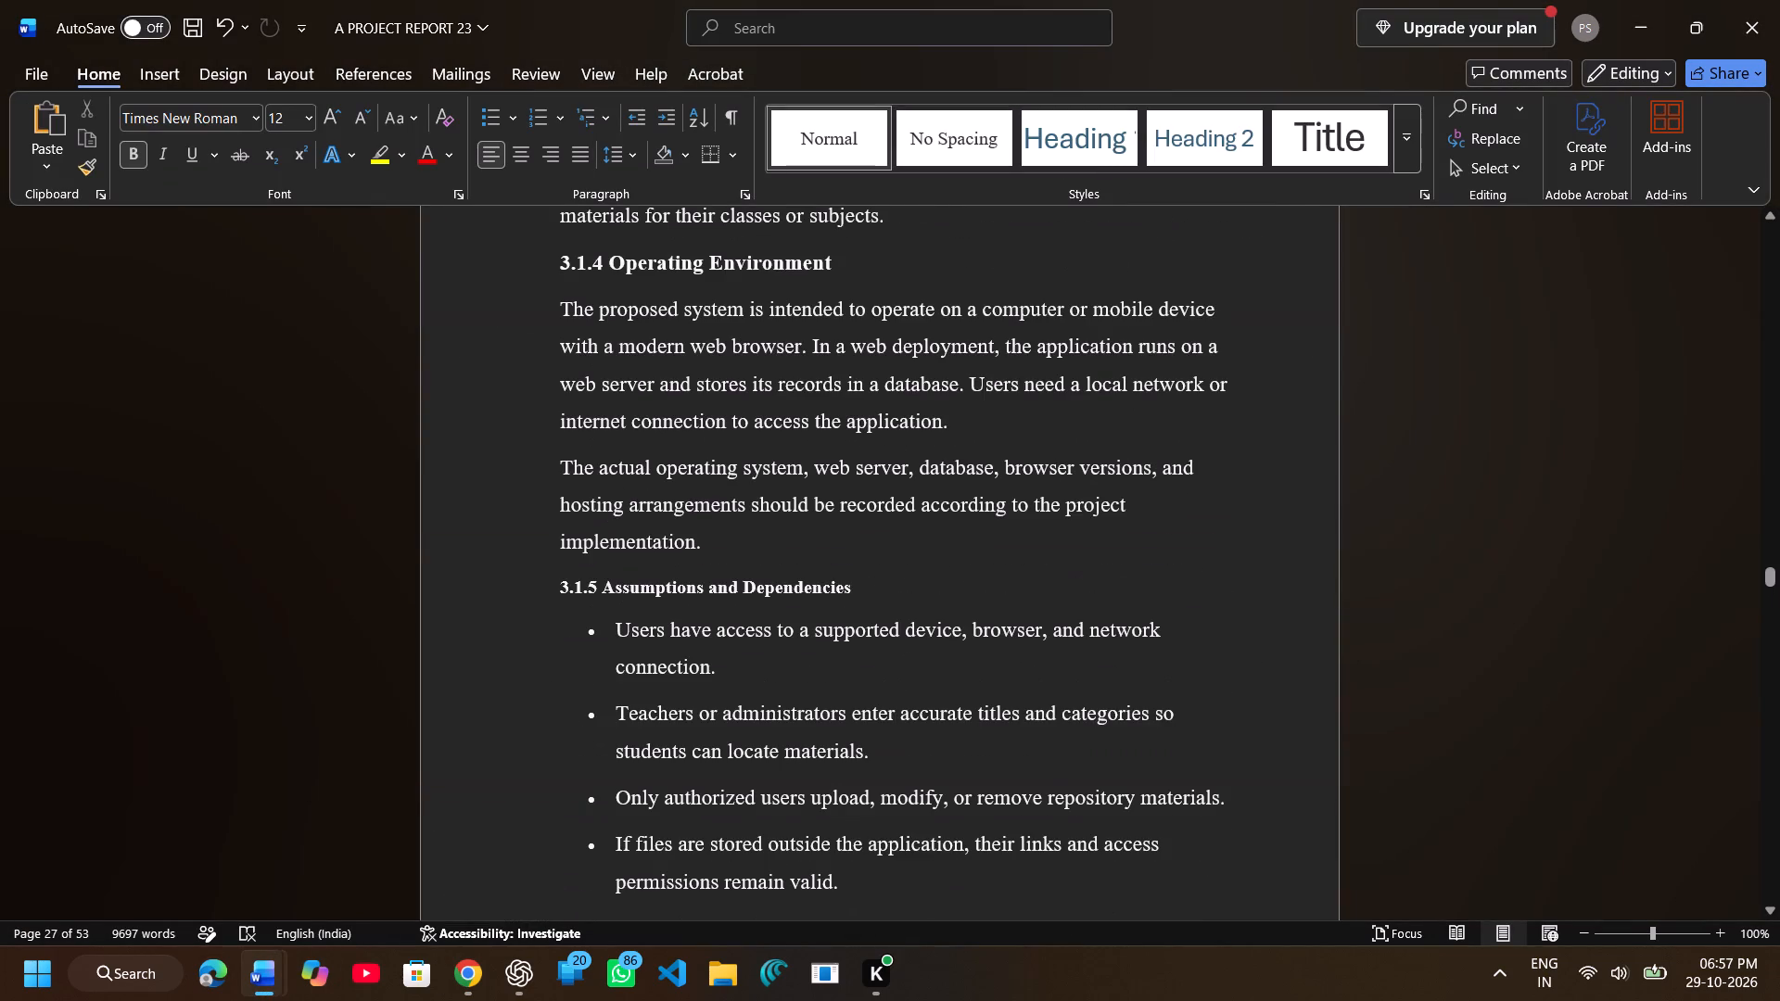
scroll(623, 793, "up", 3)
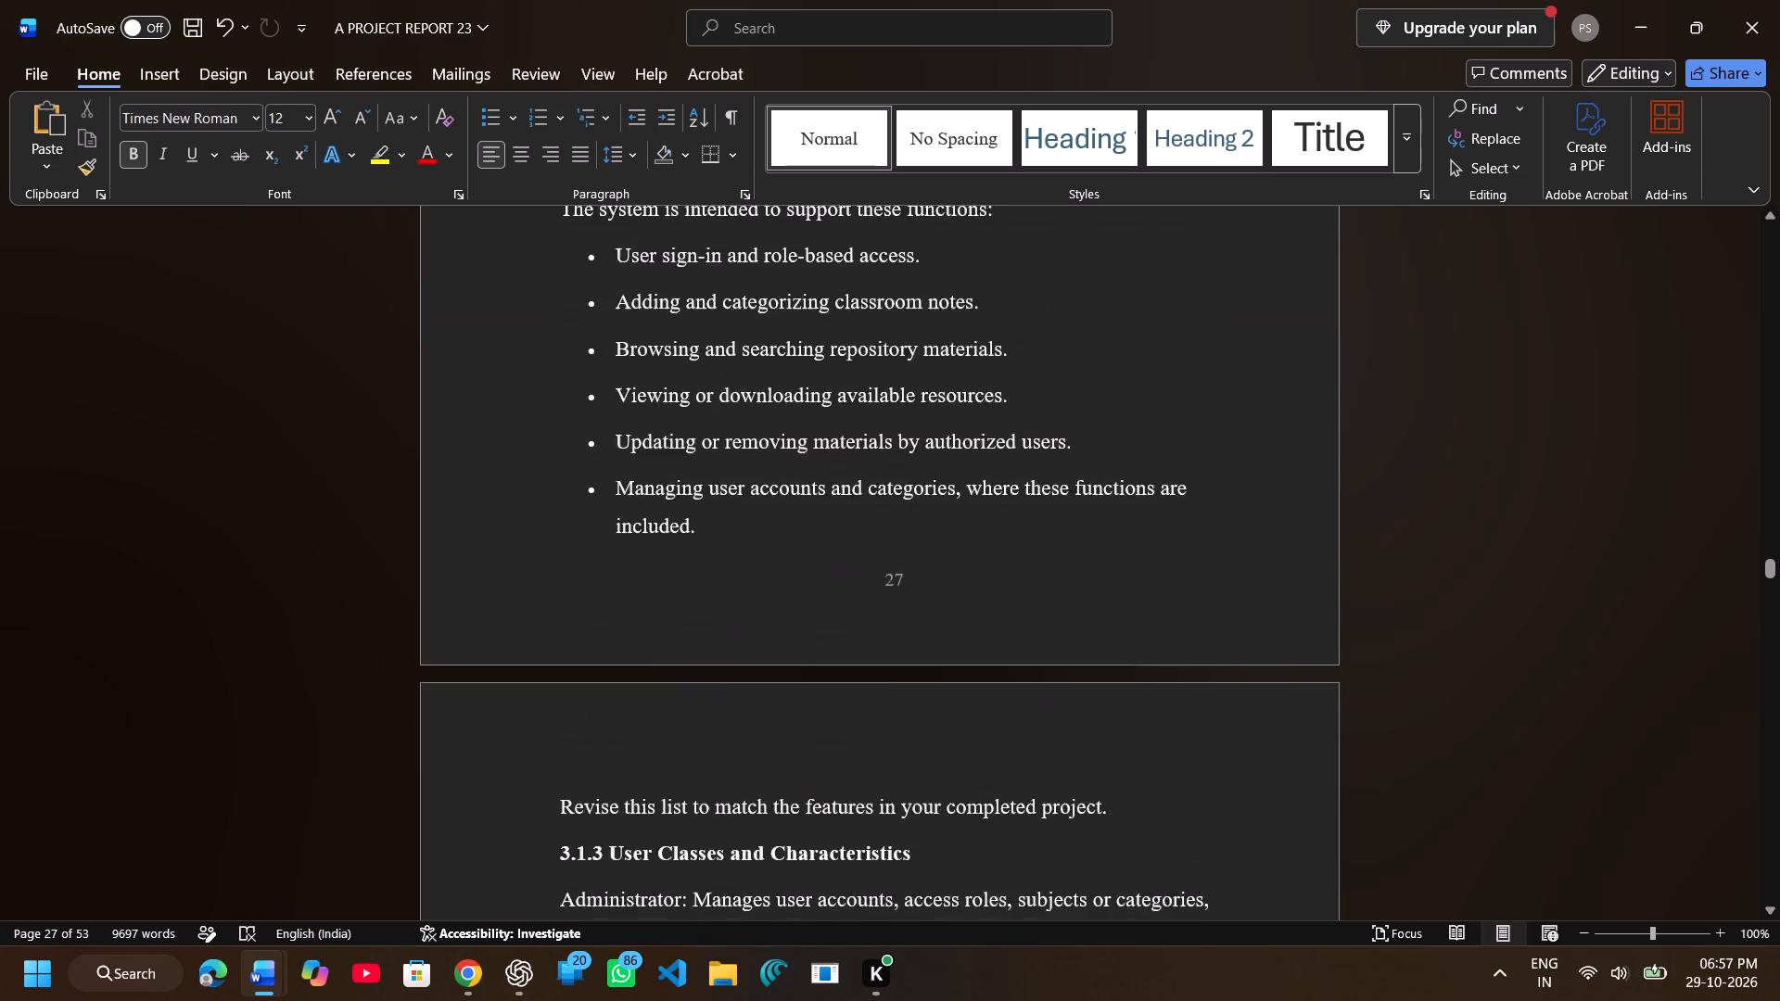
scroll(623, 793, "up", 3)
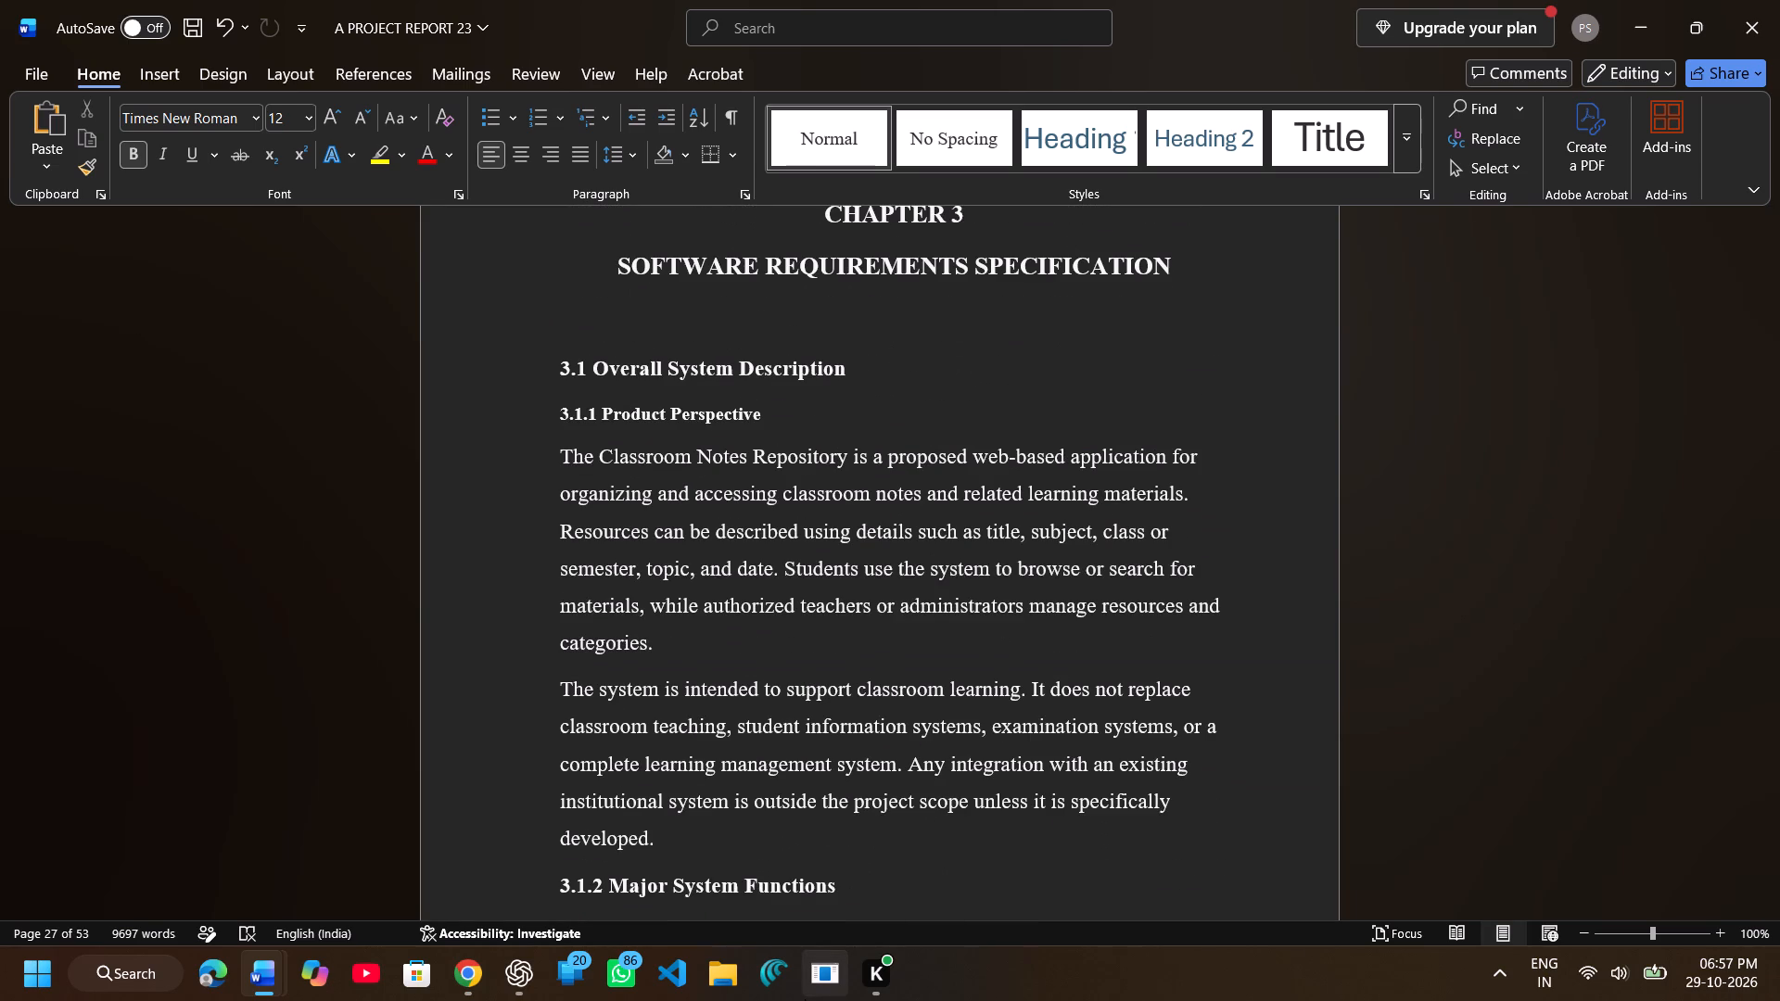
scroll(794, 989, "down", 1)
scroll(741, 795, "down", 1)
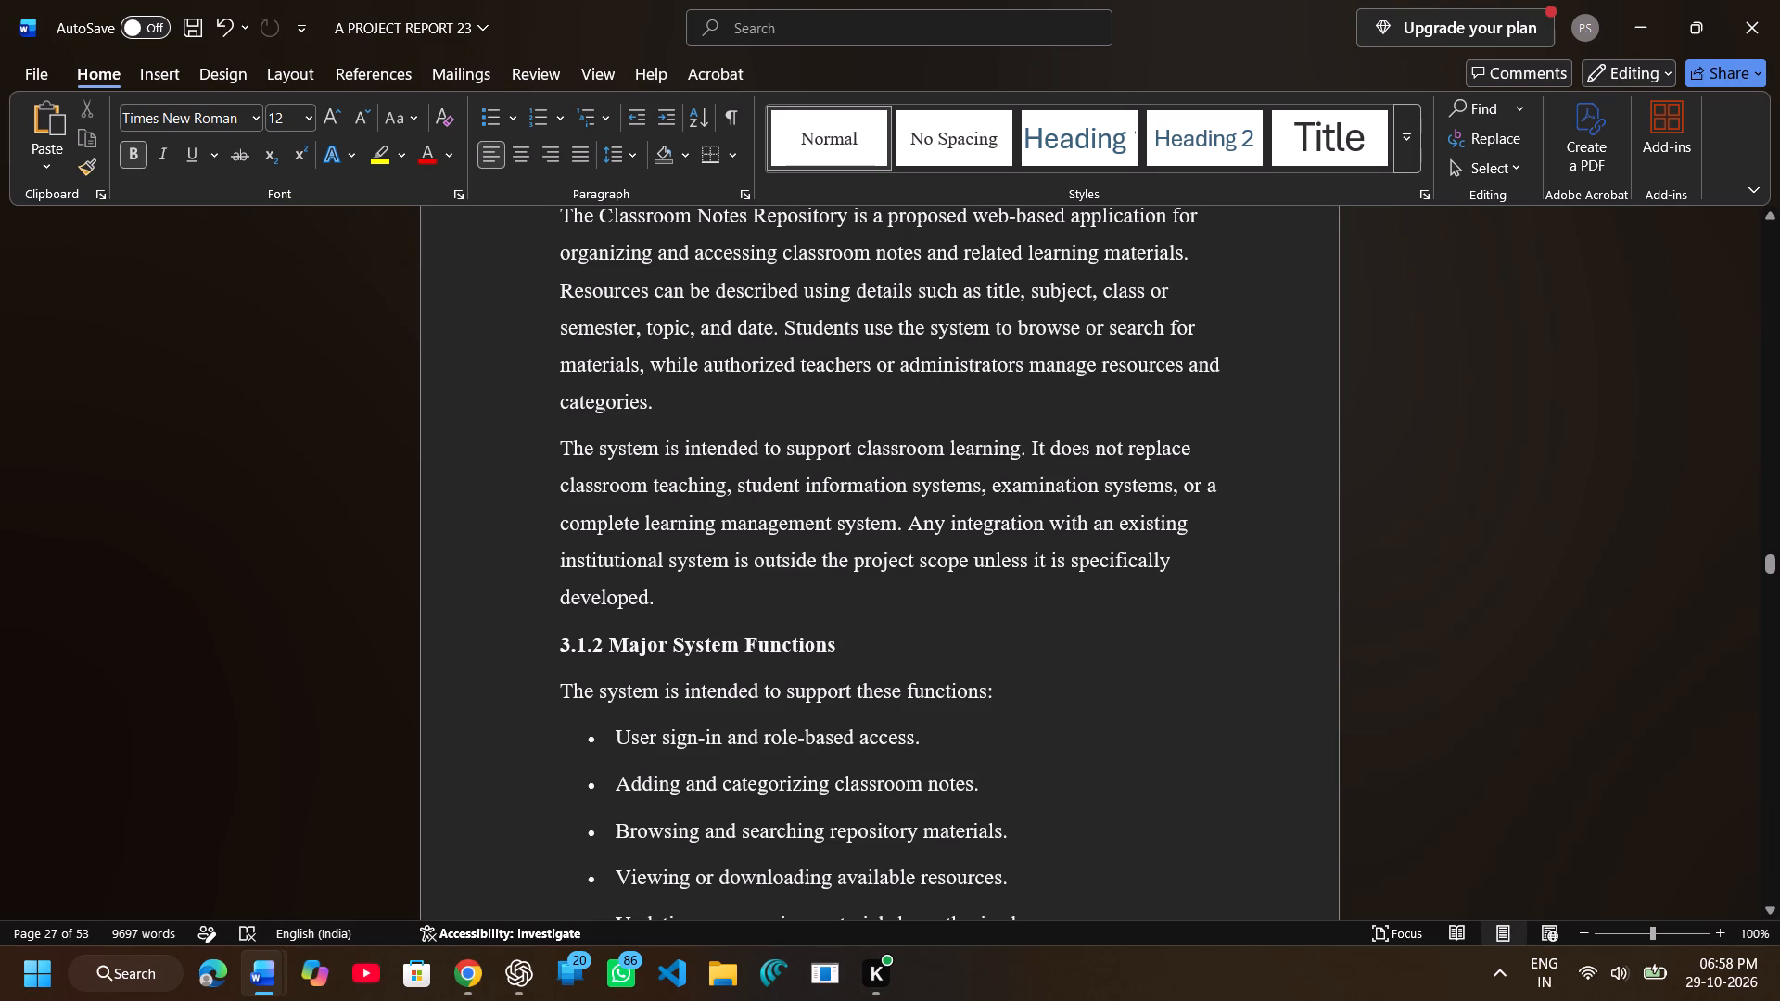
scroll(744, 824, "down", 1)
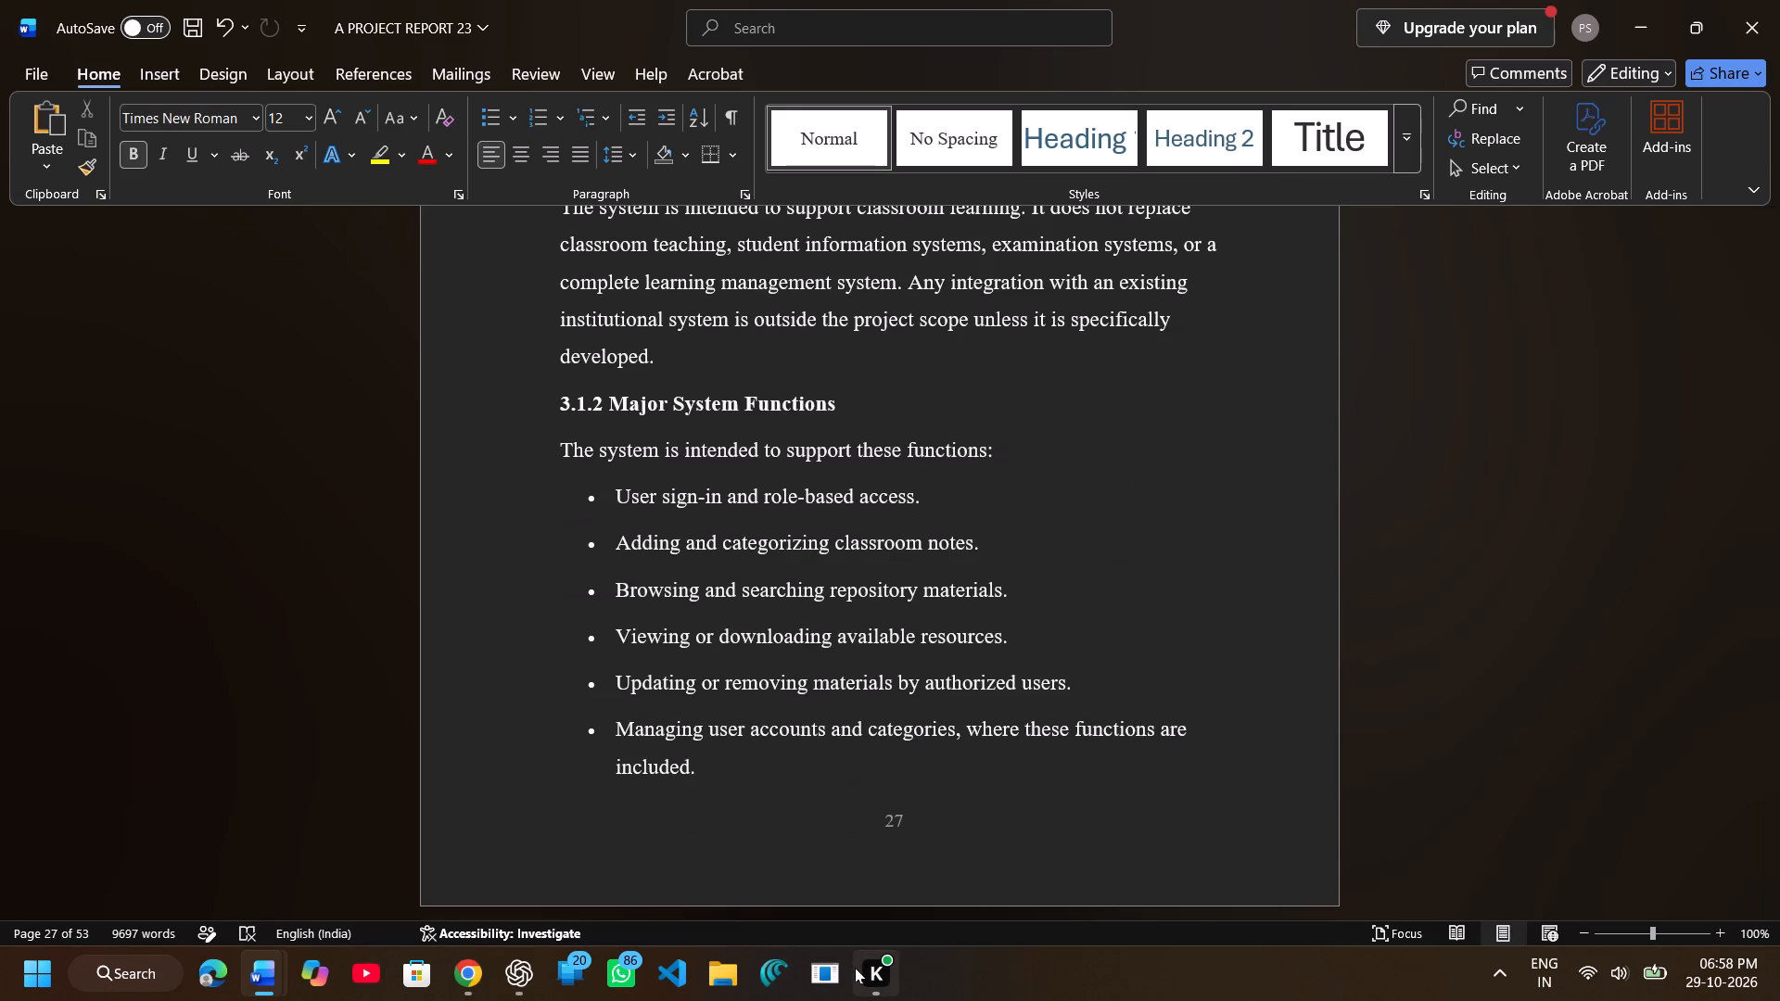
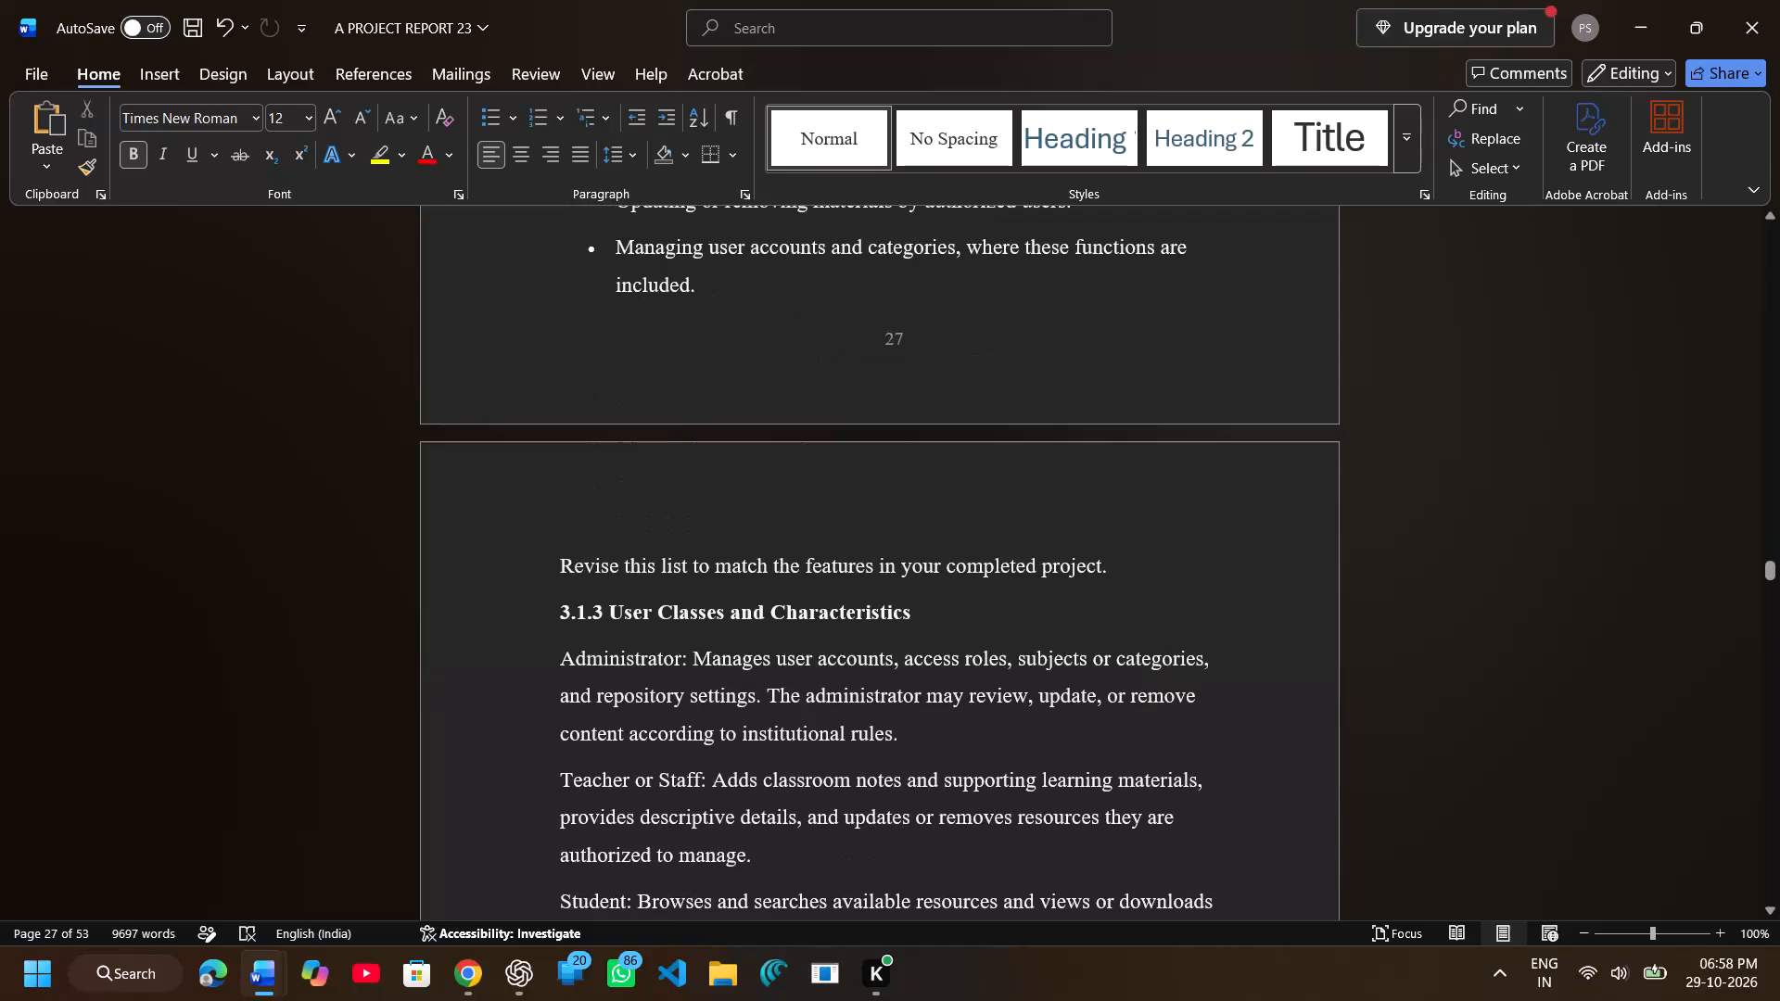
Examine the sample report's layout from section 3.1 through the rest of Chapter 3 and into the Chapter 4 diagrams and data dictionary.
scroll(991, 713, "down", 1)
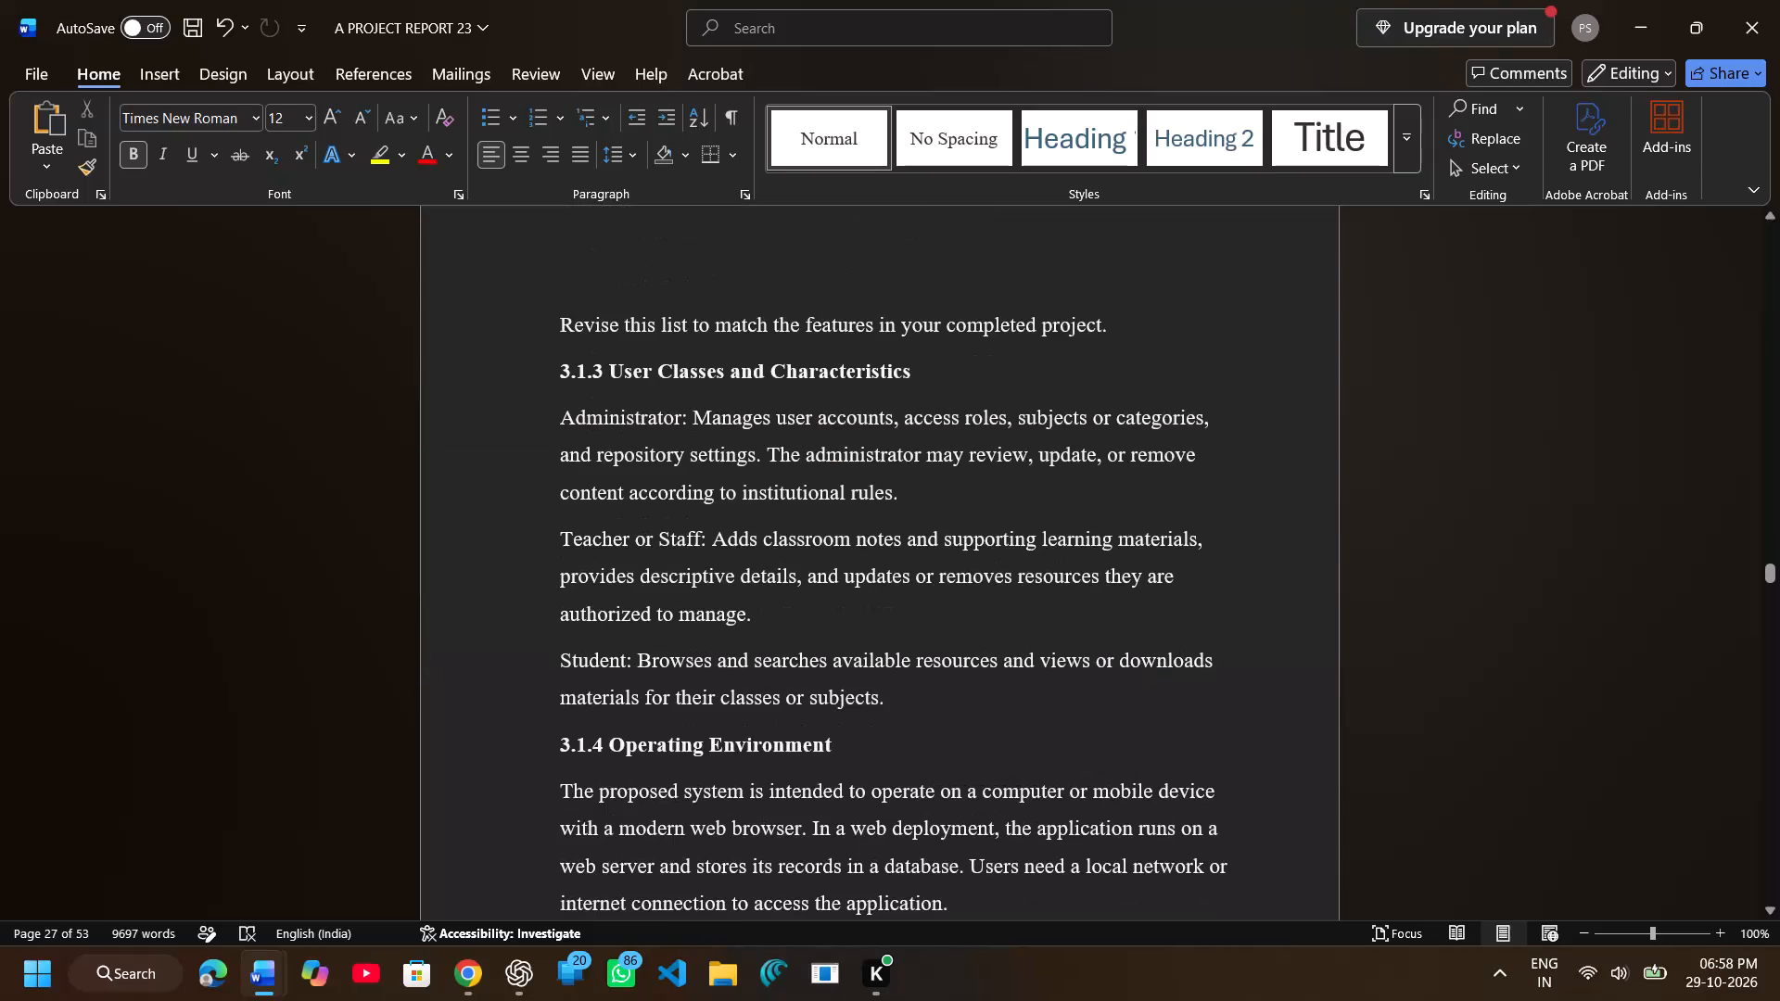
scroll(991, 713, "up", 2)
scroll(953, 617, "up", 2)
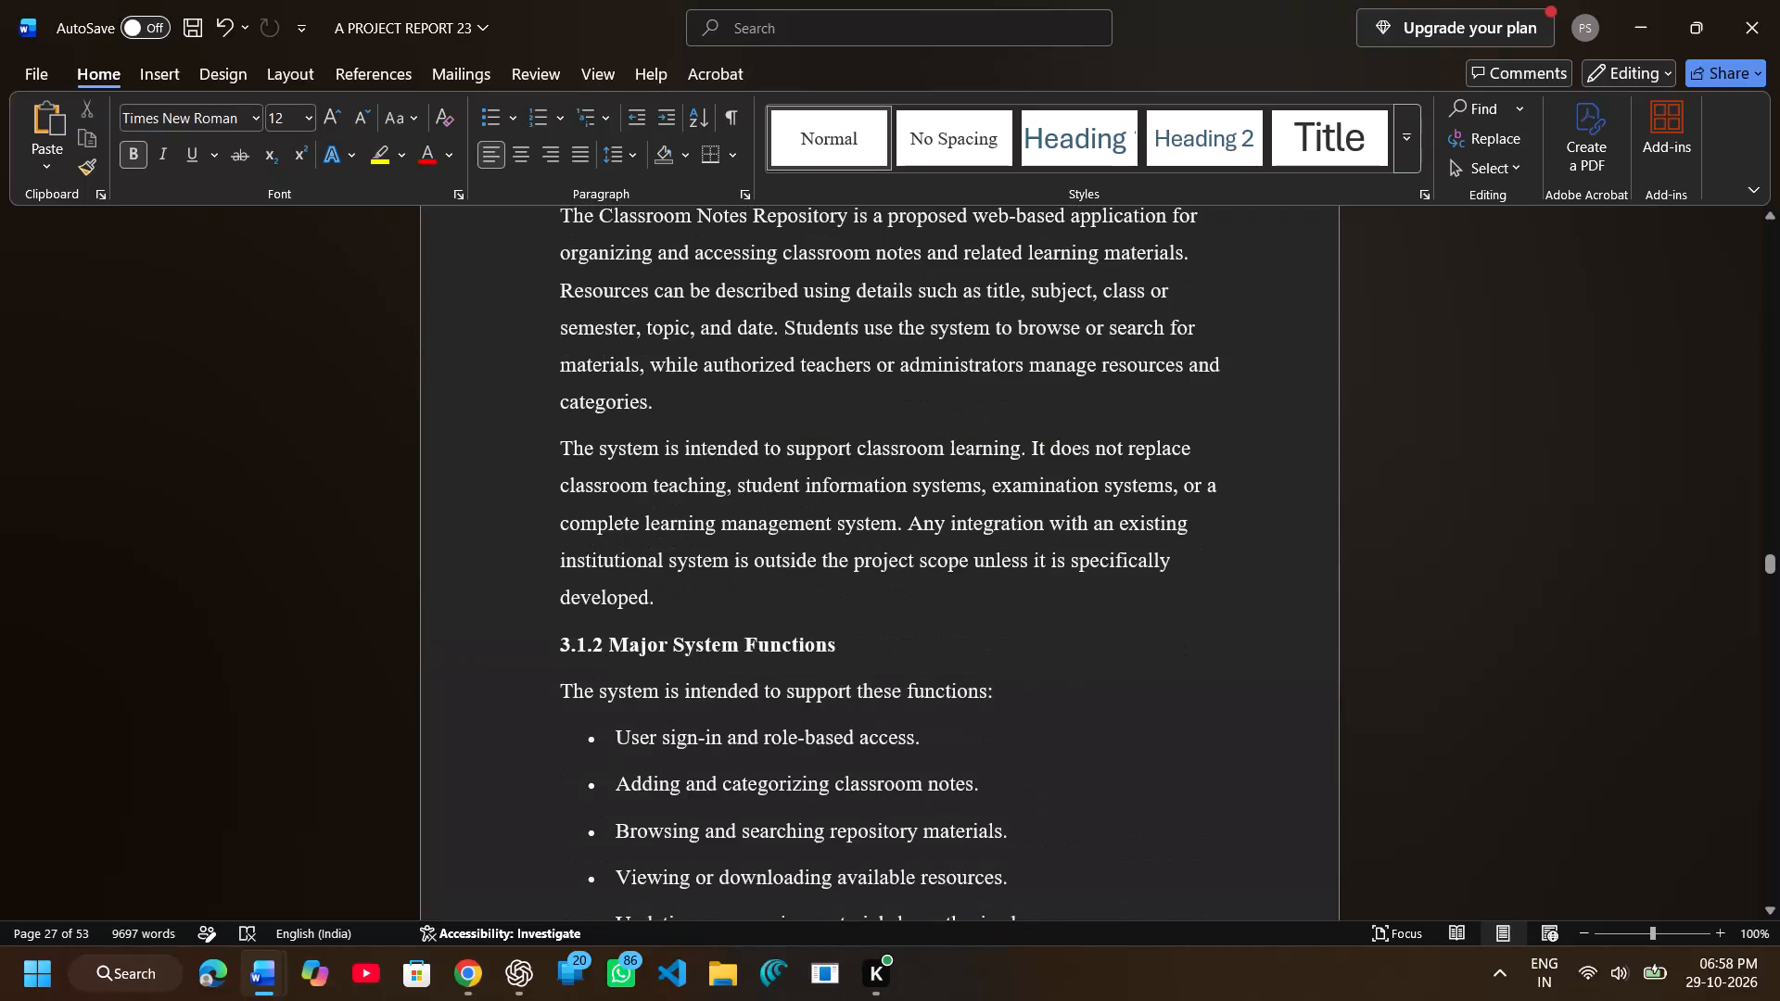
scroll(953, 617, "up", 1)
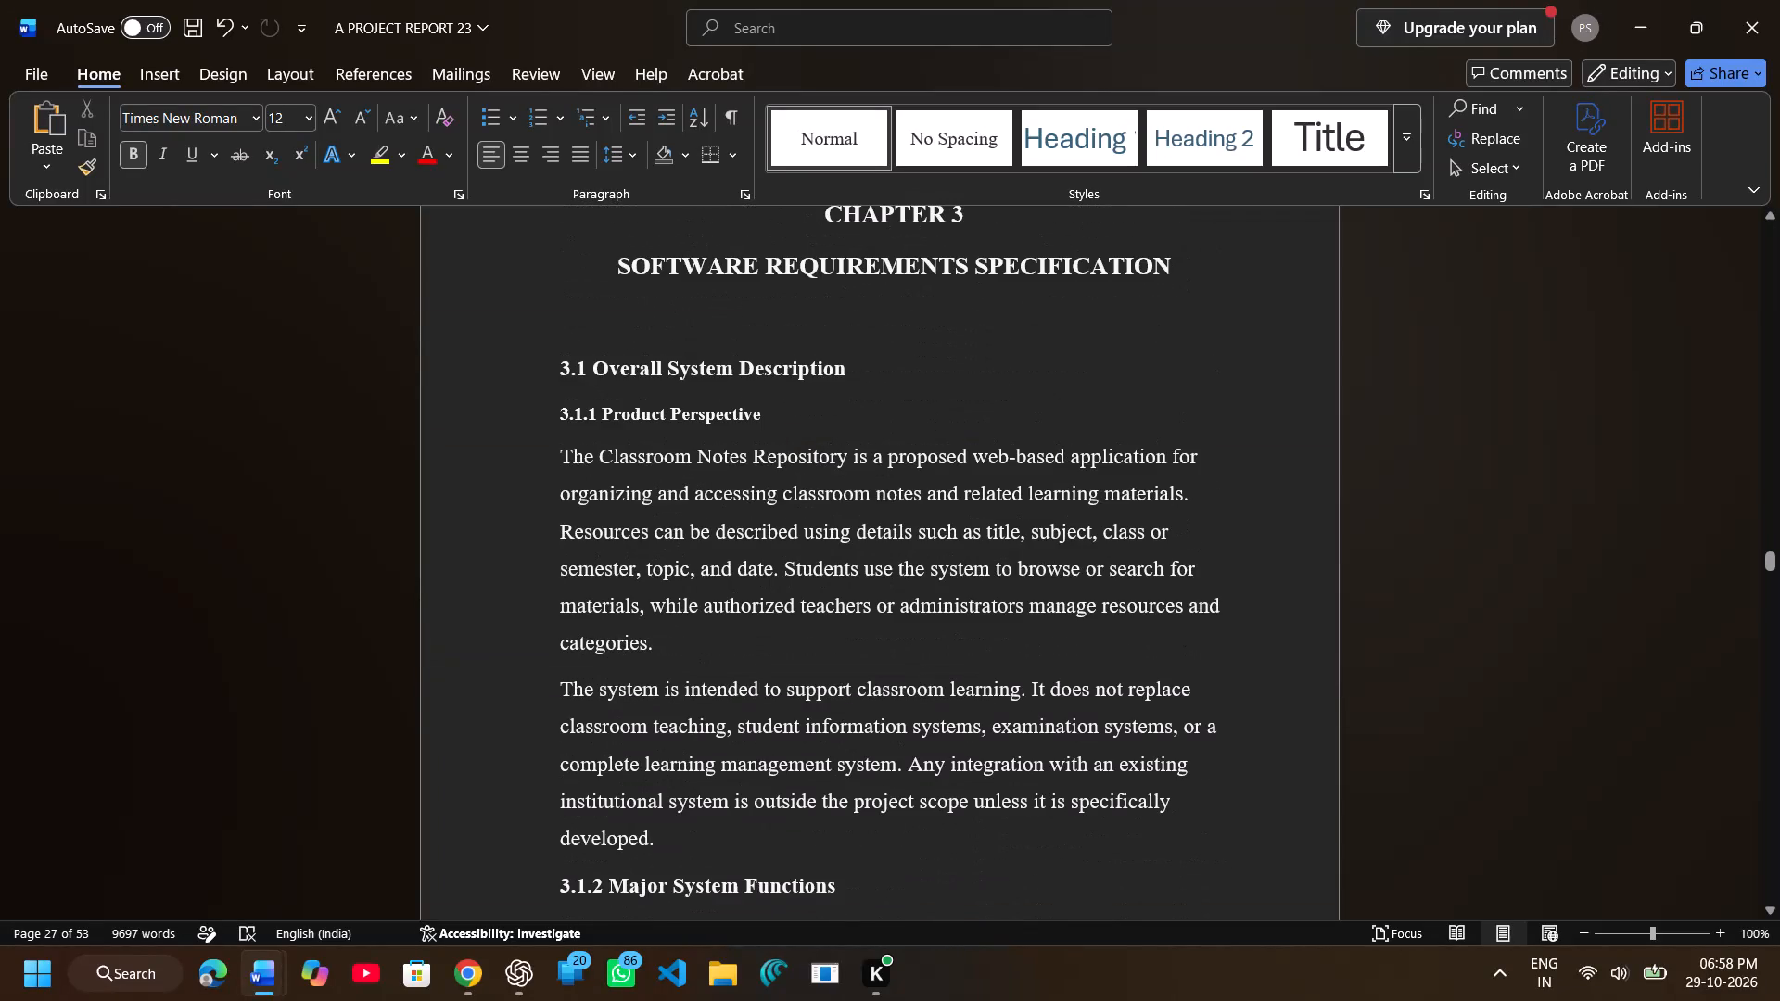
scroll(802, 612, "up", 1)
scroll(802, 612, "down", 18)
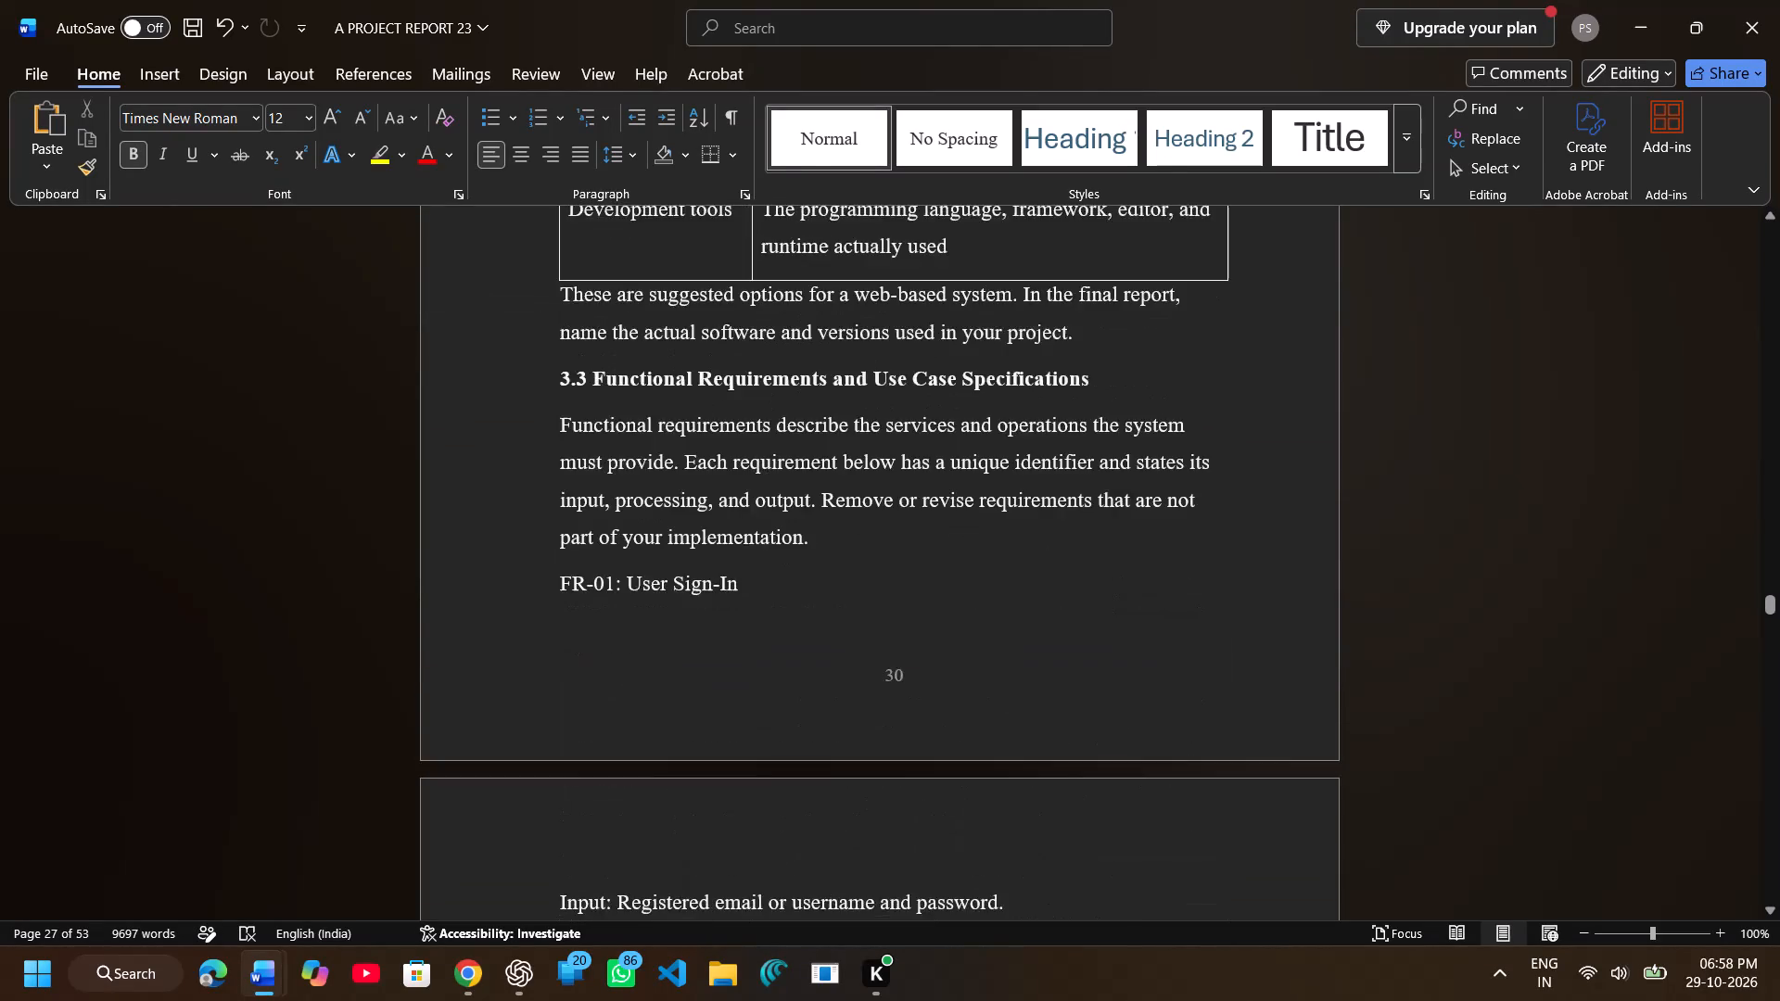
scroll(802, 615, "down", 20)
scroll(802, 615, "down", 5)
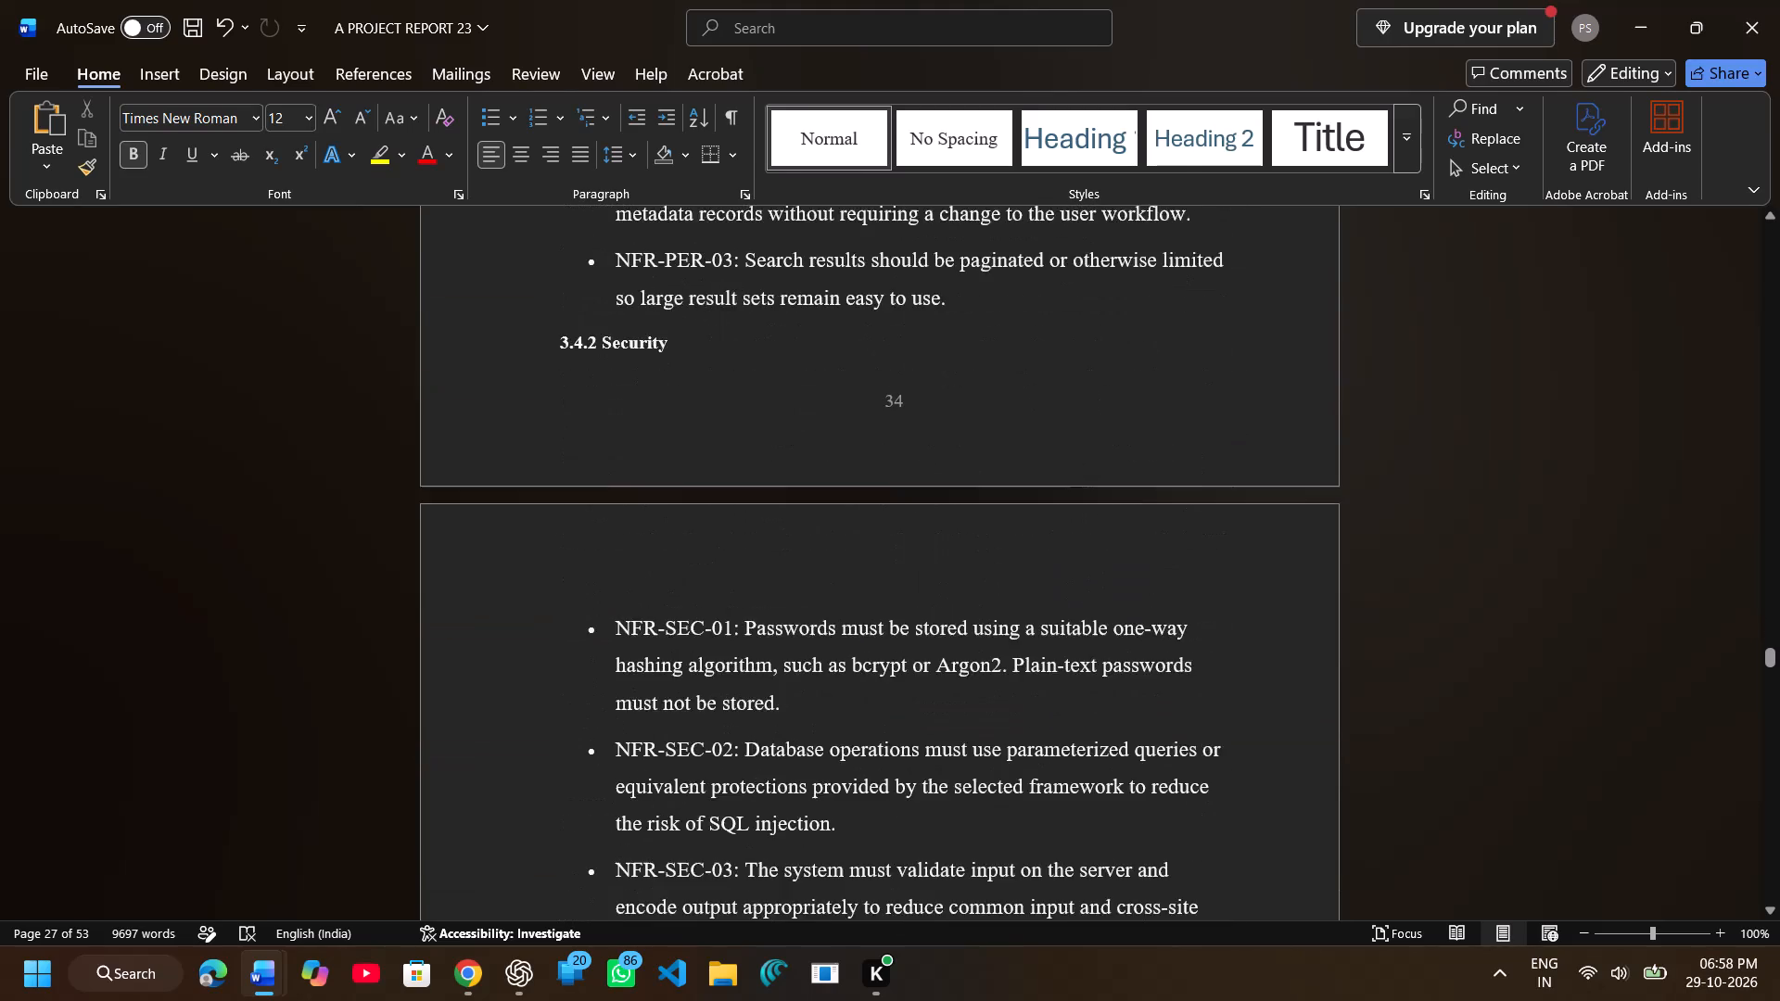
scroll(799, 612, "down", 17)
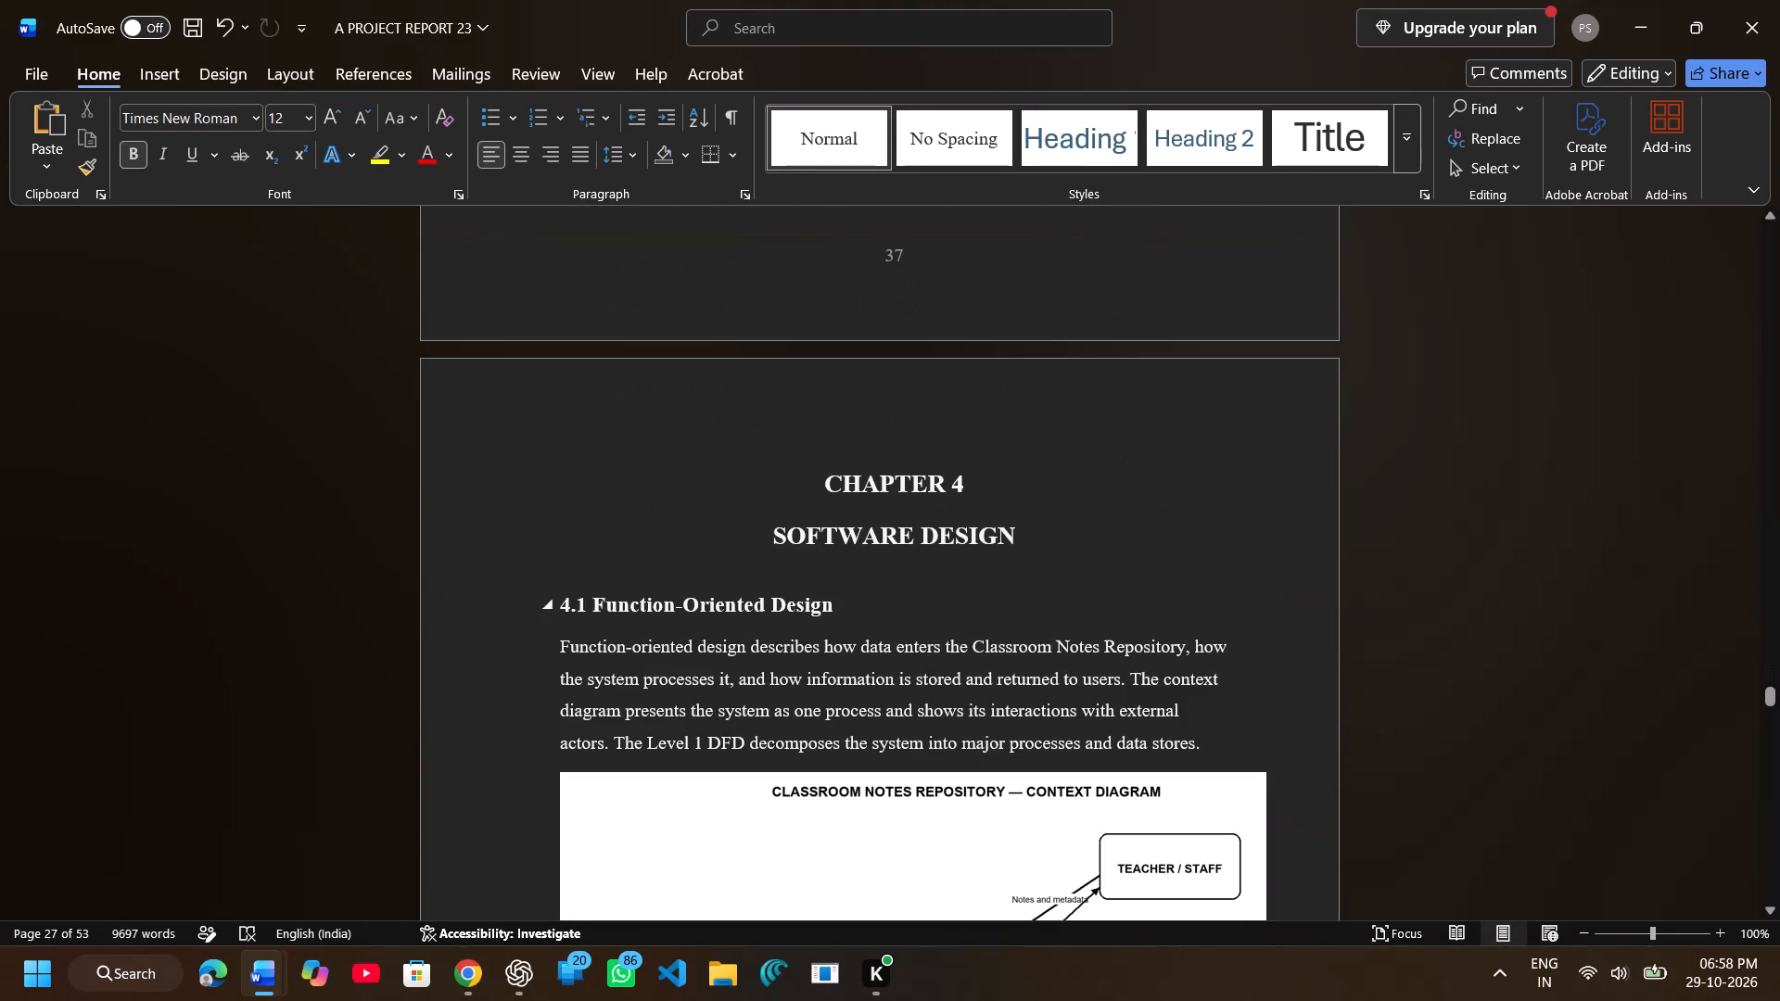
scroll(799, 612, "down", 11)
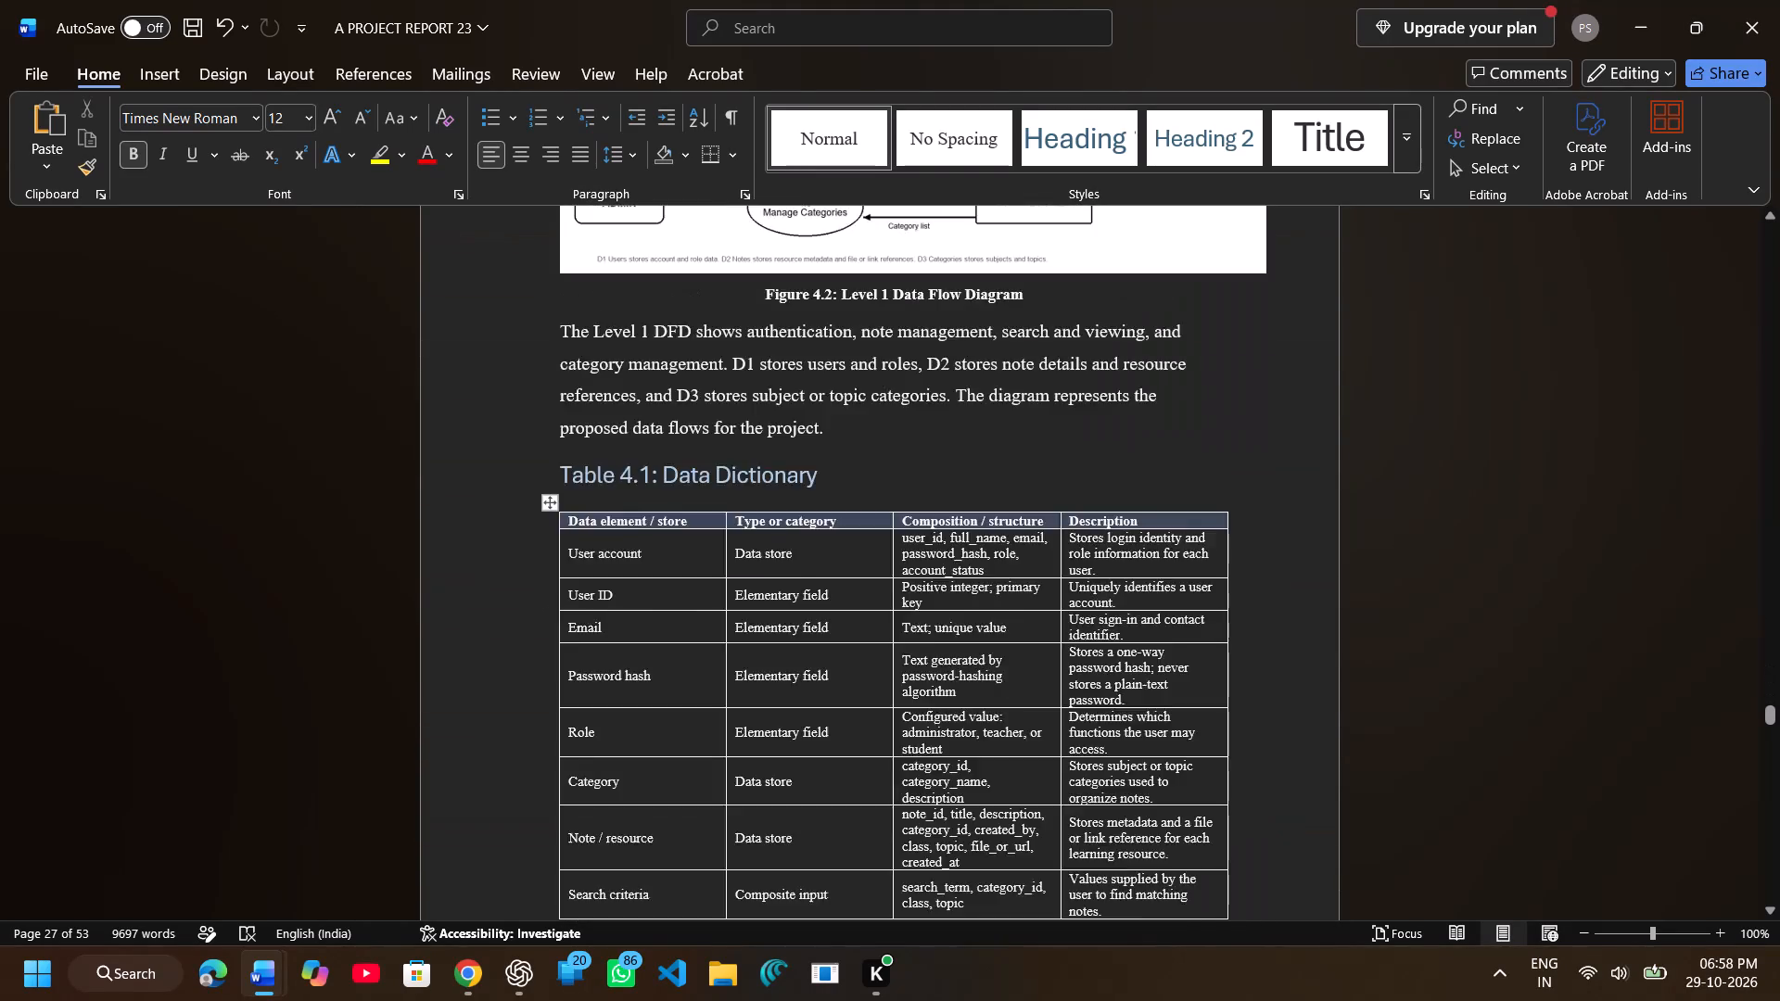
scroll(799, 612, "down", 20)
scroll(799, 612, "down", 9)
Go back through the sample report from Chapter 4 to section 3.1.5, checking the requirement blocks, tables and bullet lists of Chapter 3.
scroll(797, 609, "up", 18)
scroll(700, 449, "up", 4)
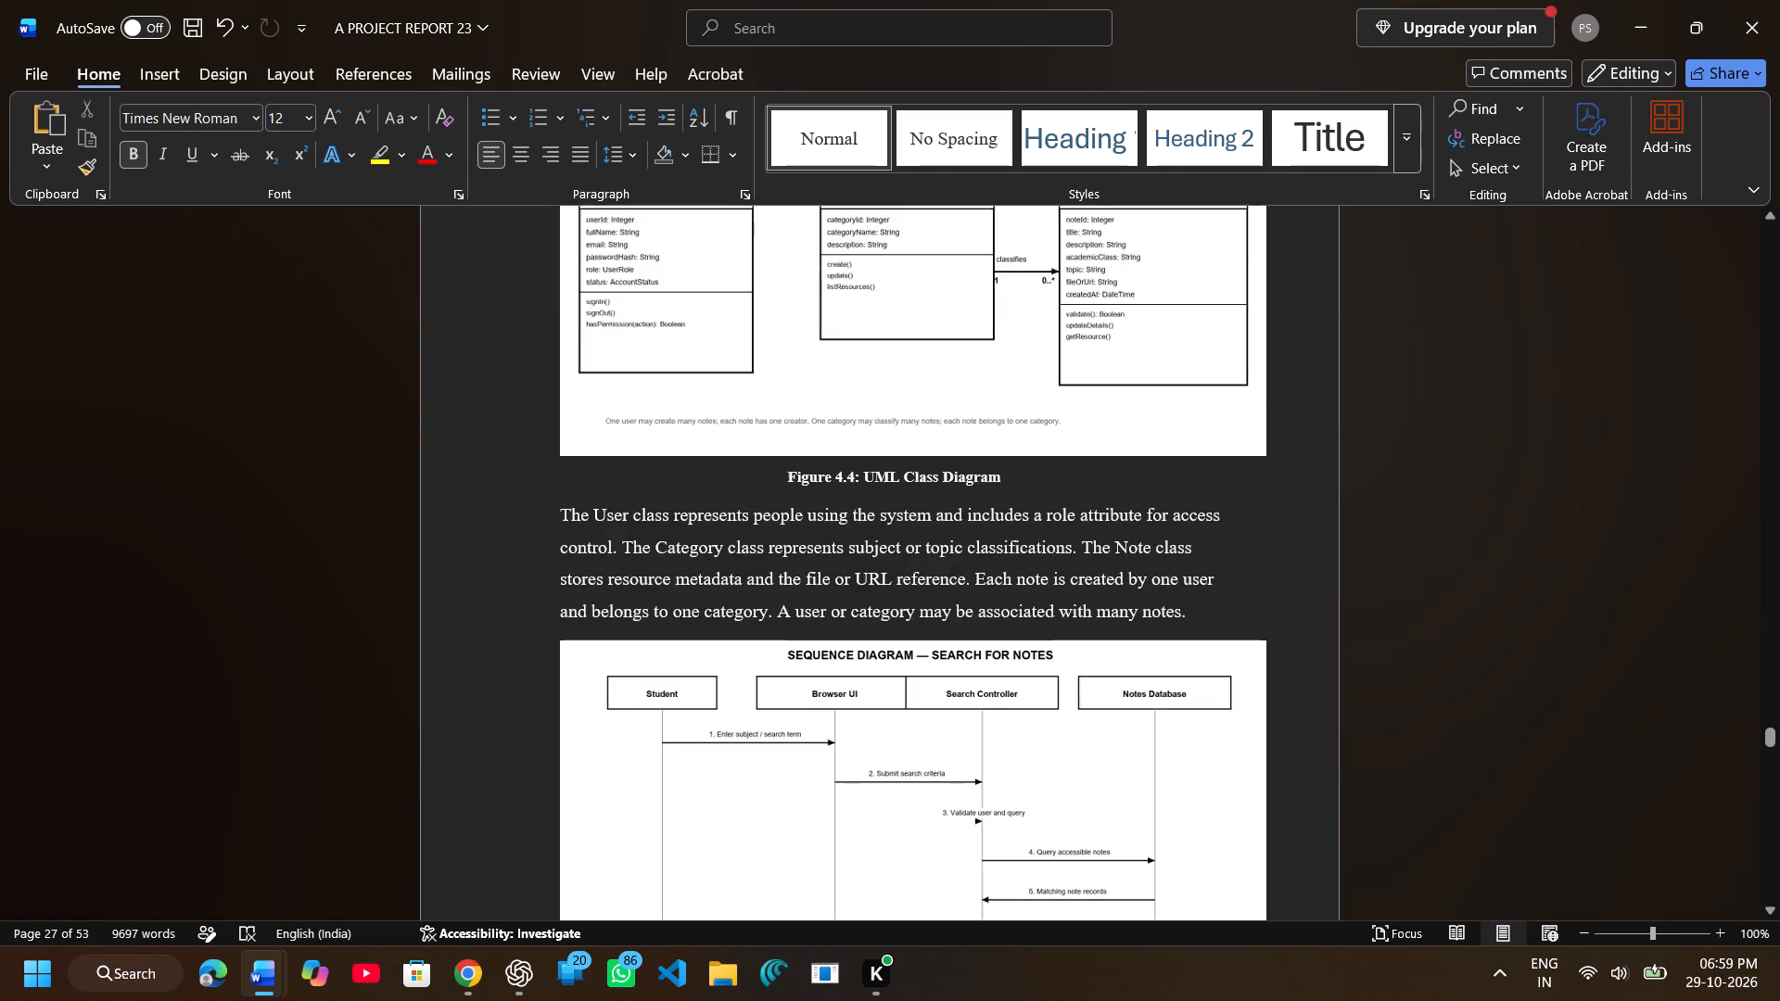
scroll(700, 449, "up", 20)
scroll(700, 449, "up", 1)
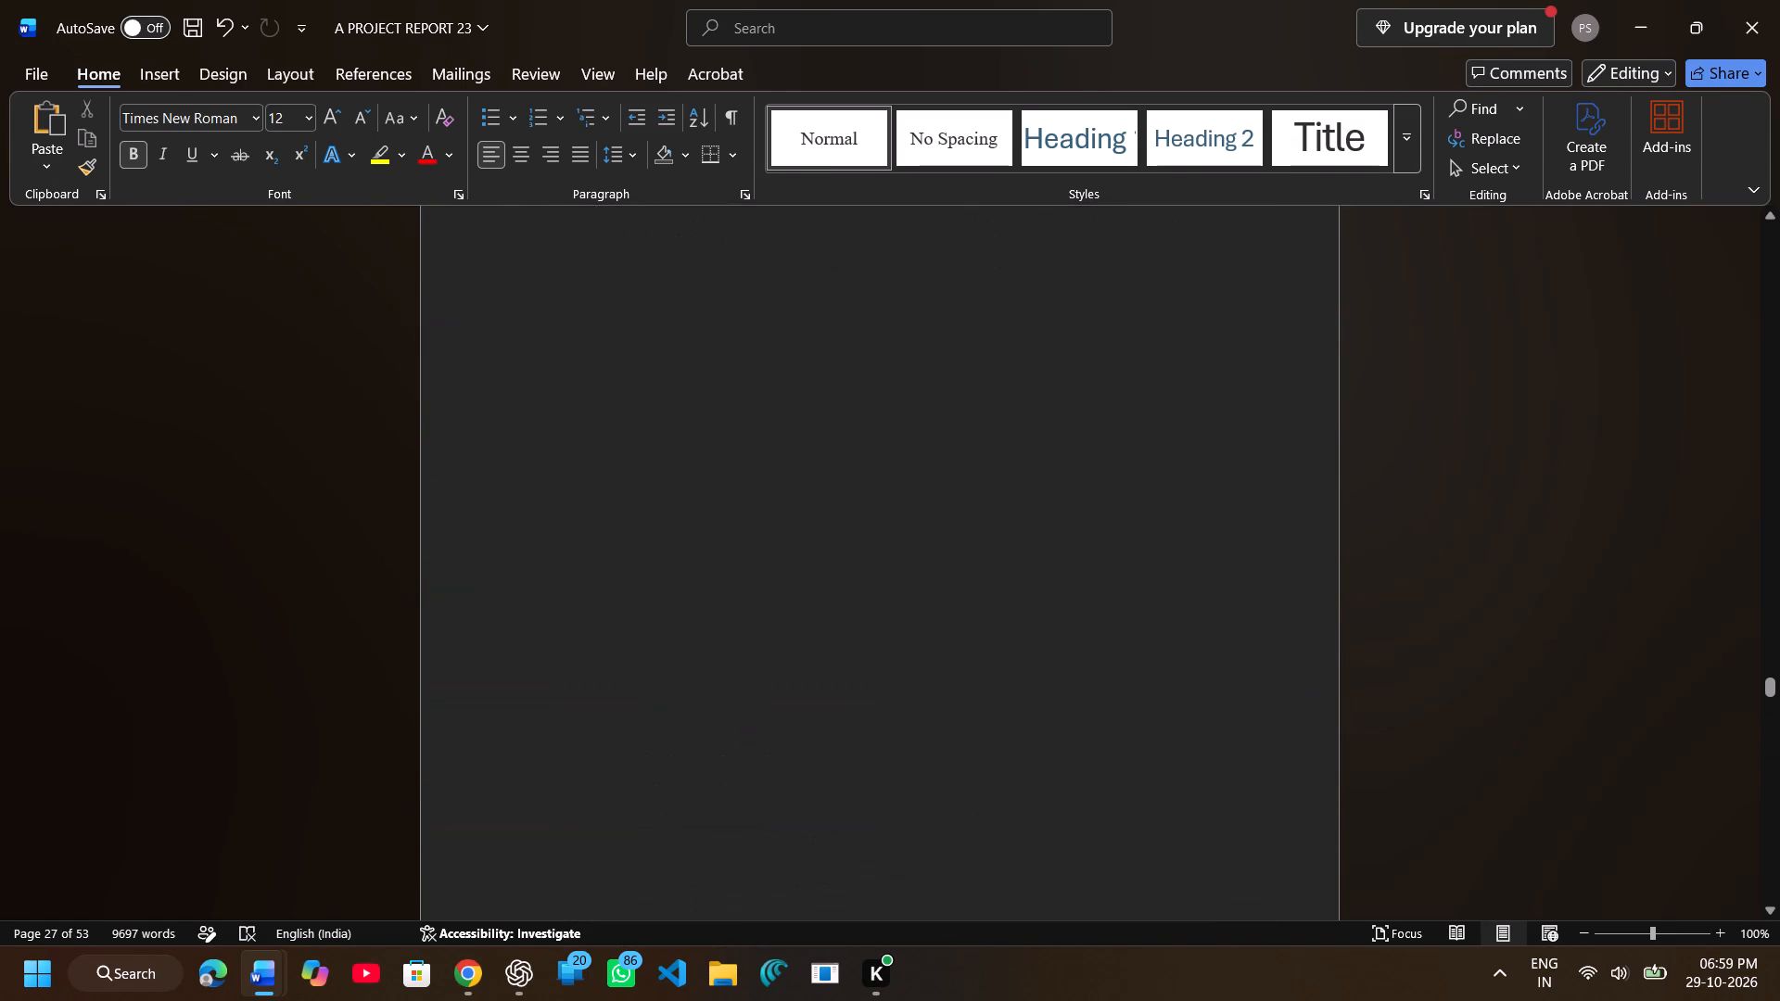
scroll(700, 449, "up", 17)
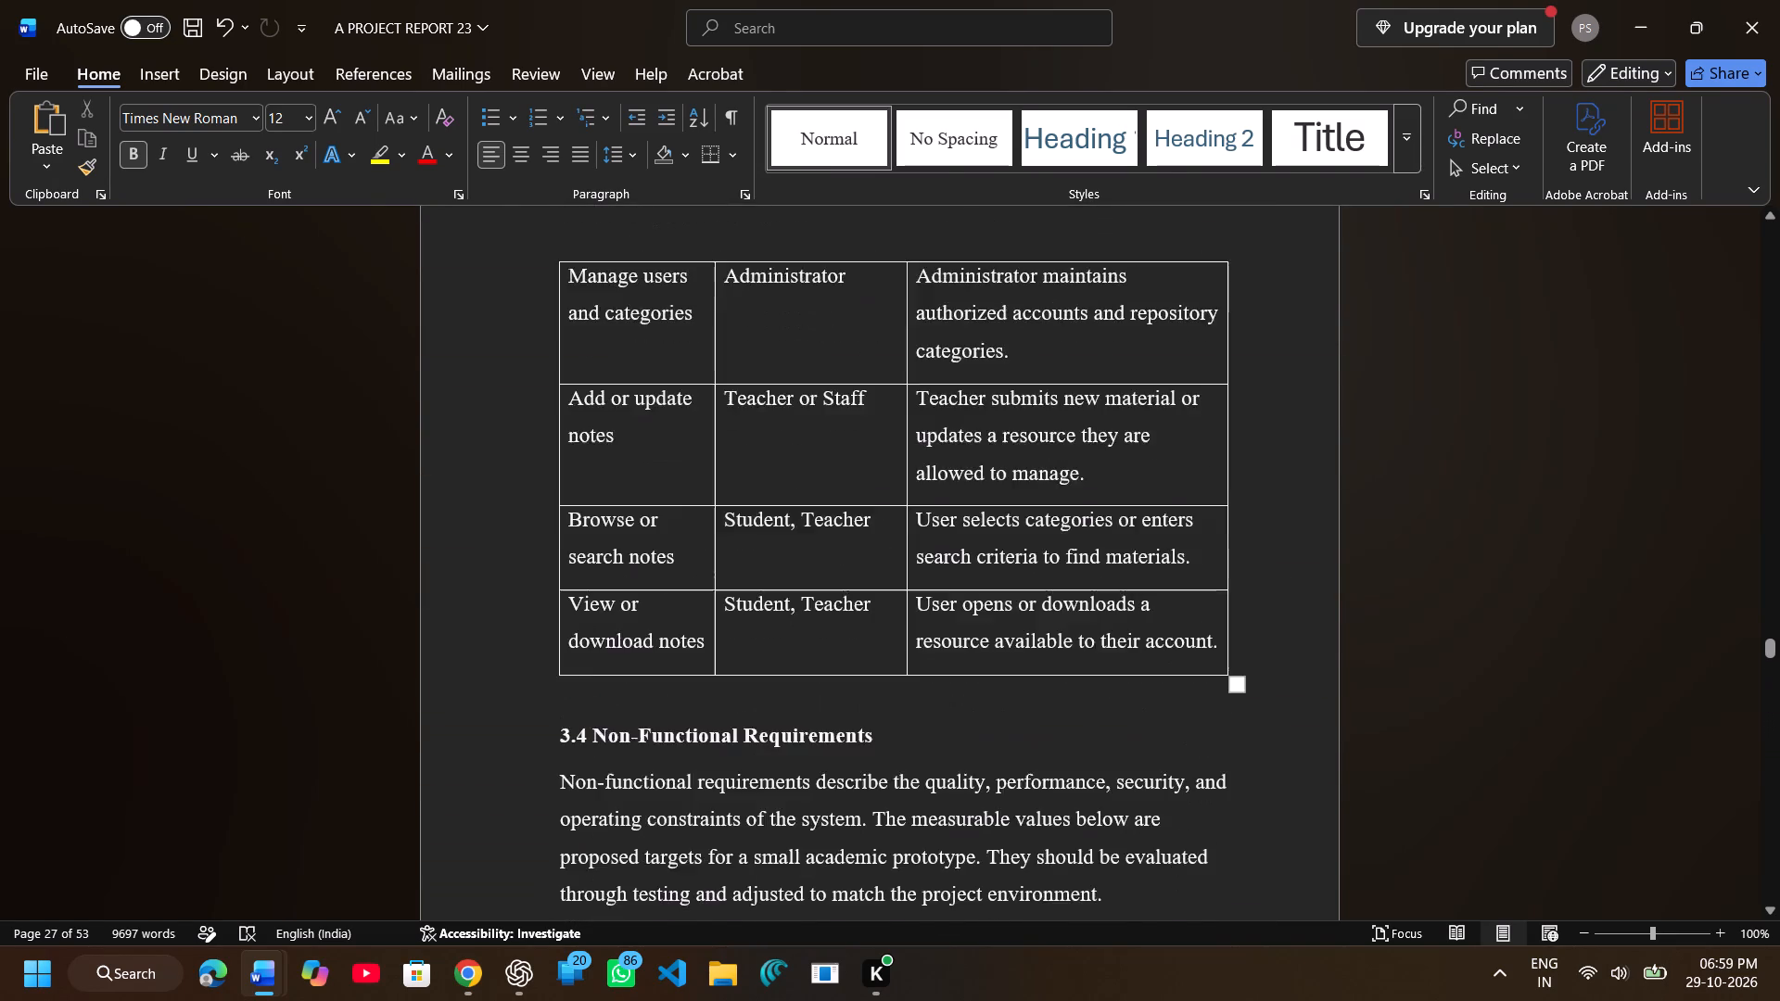
scroll(700, 449, "up", 10)
scroll(629, 323, "up", 3)
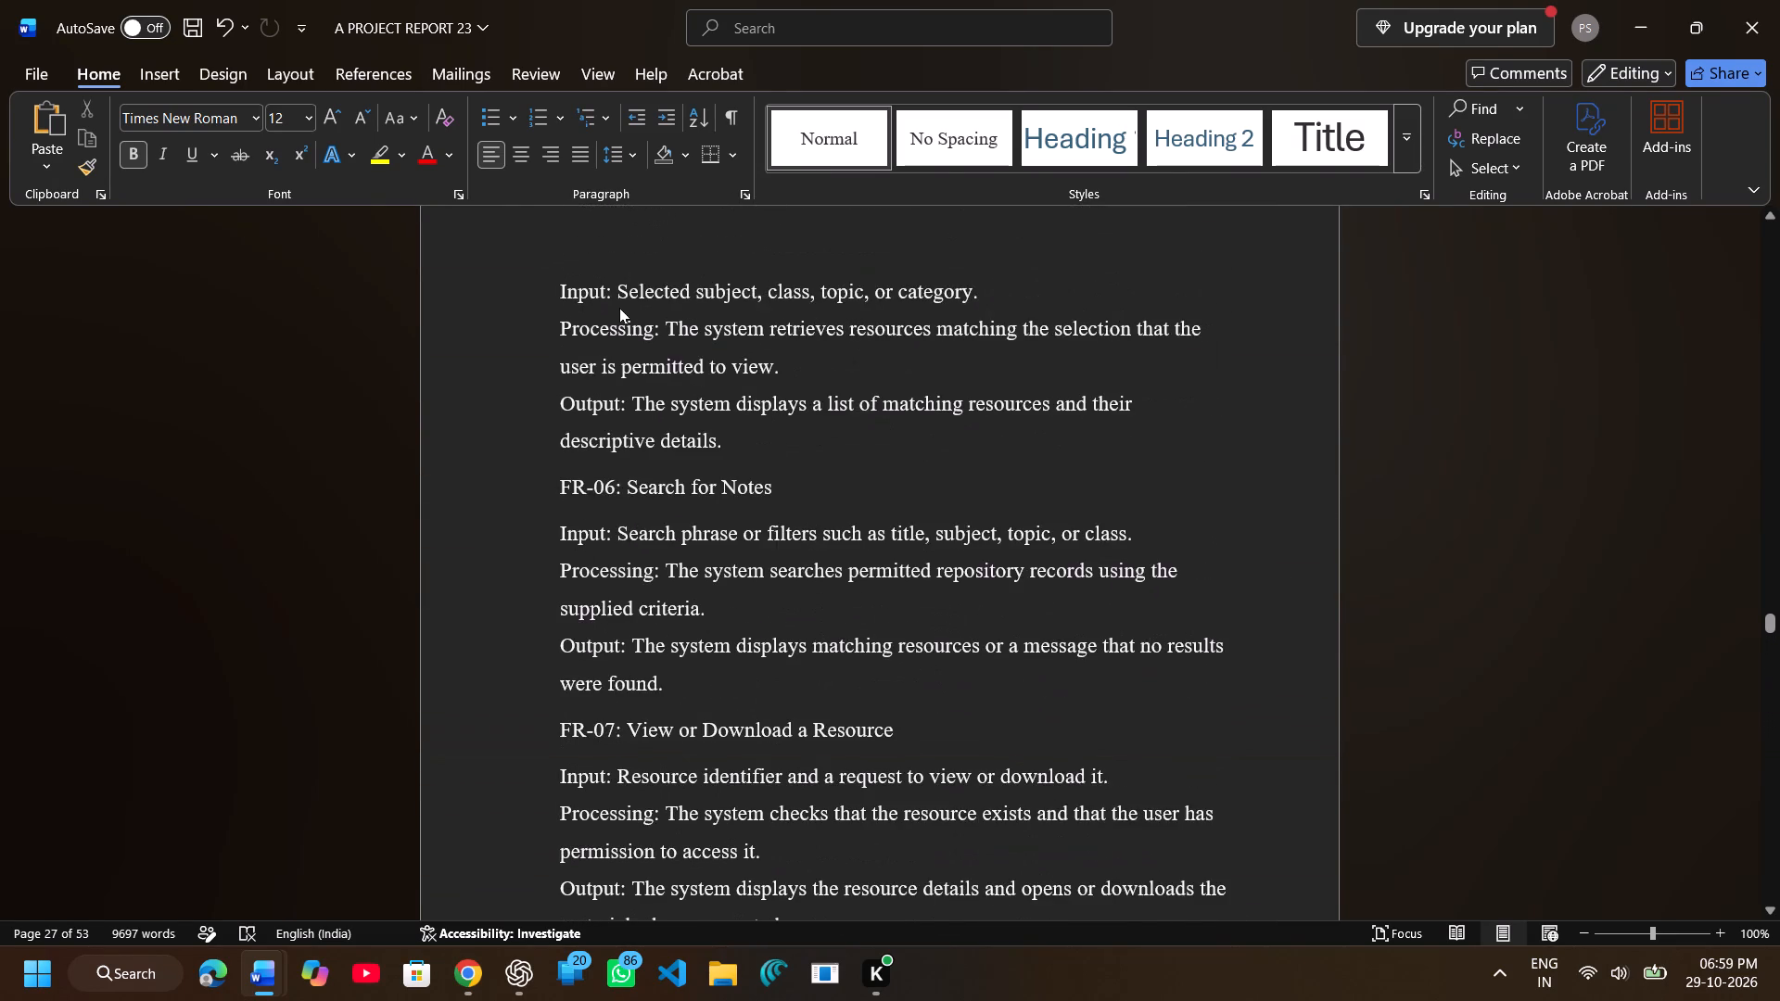
scroll(619, 308, "up", 4)
scroll(540, 223, "up", 1)
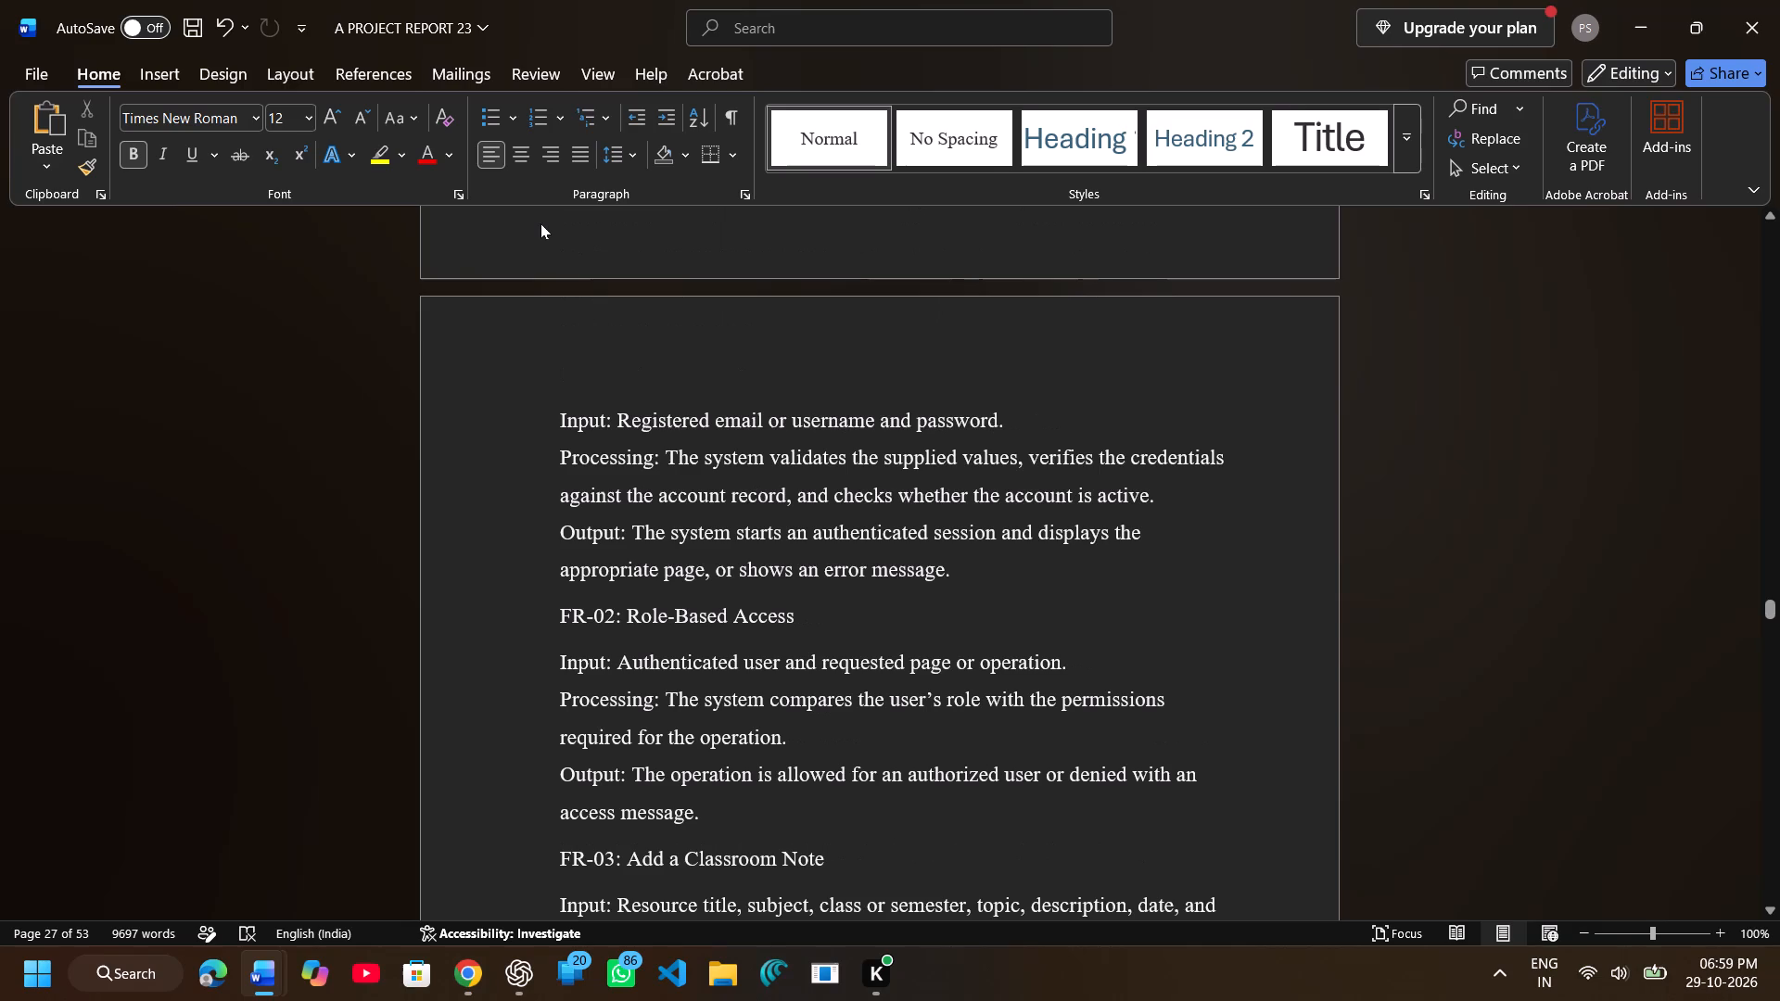
scroll(540, 223, "up", 5)
scroll(527, 194, "down", 1)
scroll(527, 194, "up", 1)
scroll(527, 194, "down", 1)
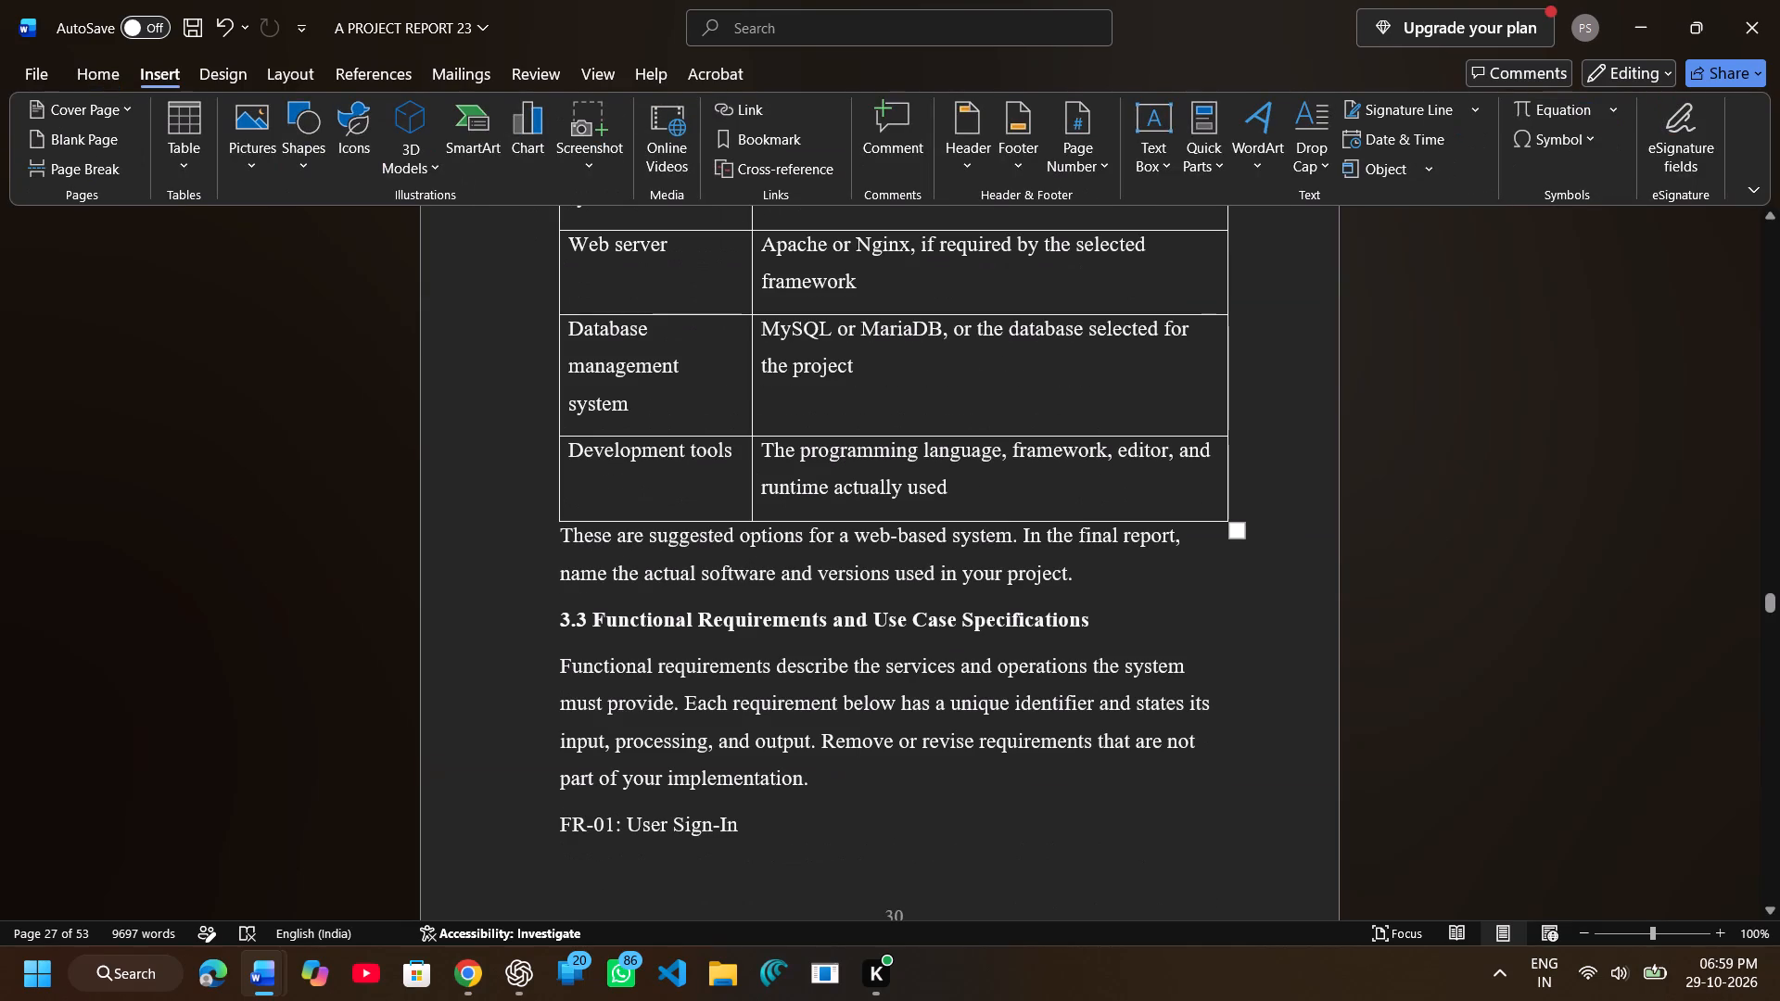
scroll(1143, 609, "up", 4)
scroll(1014, 510, "up", 1)
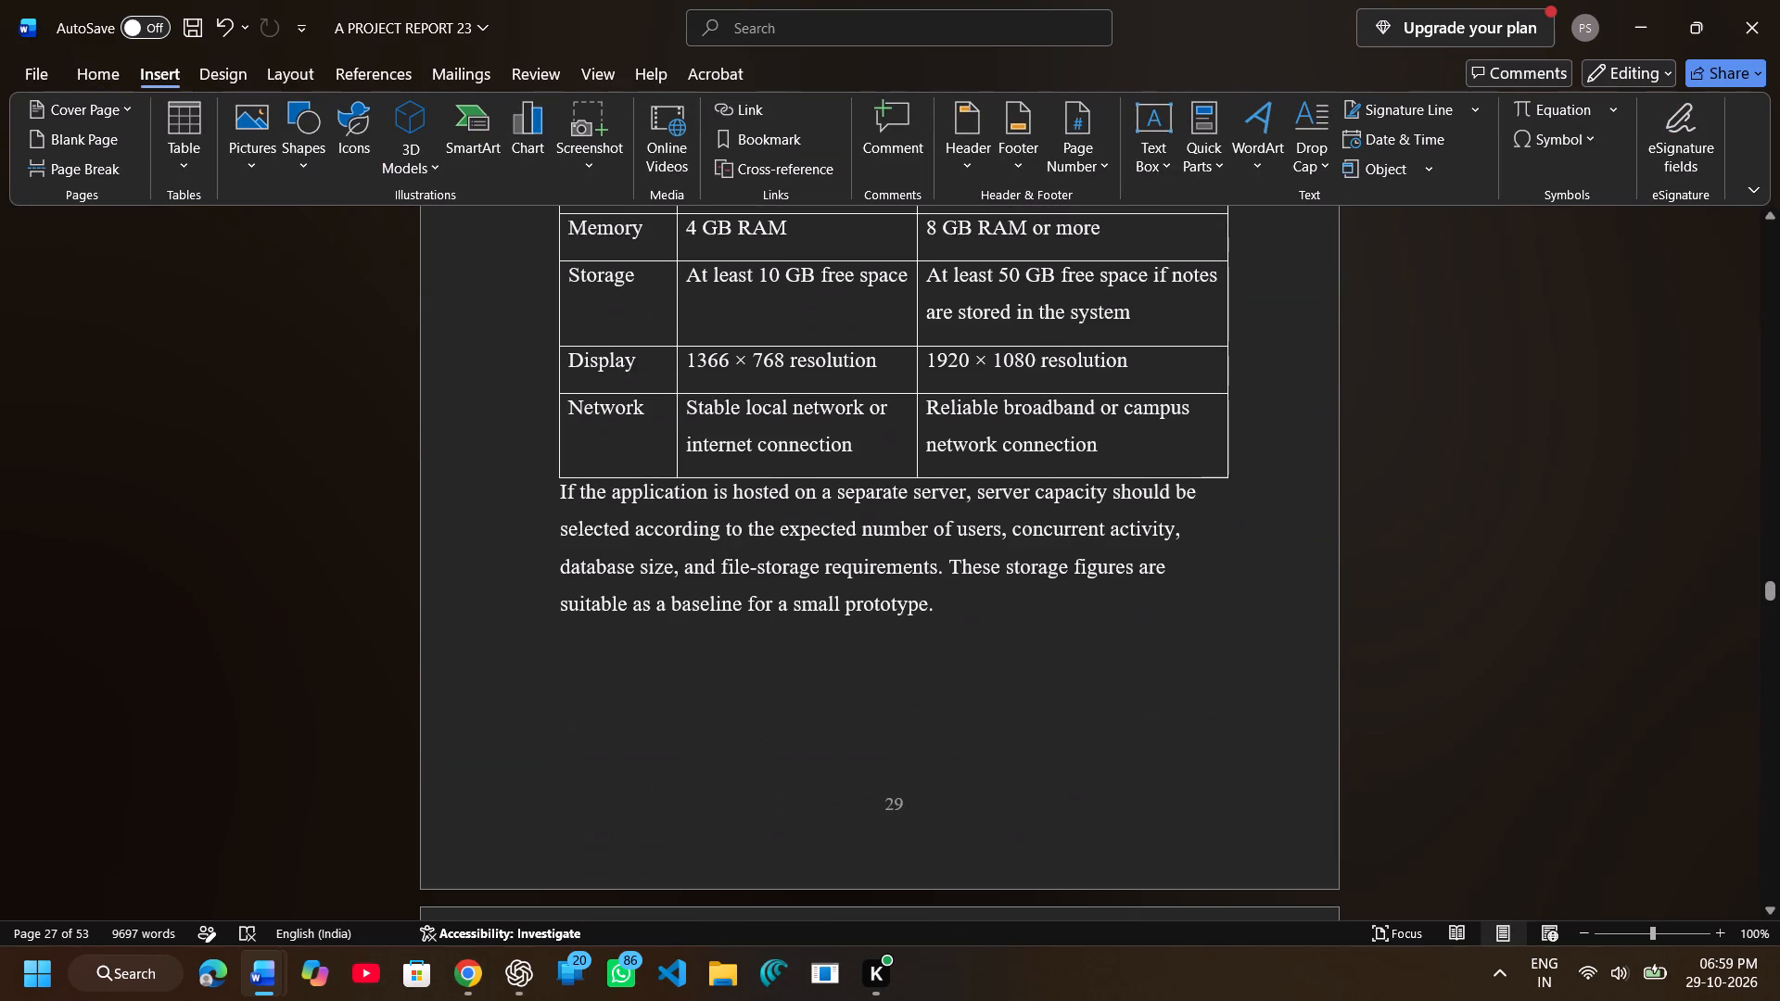
scroll(1014, 510, "up", 3)
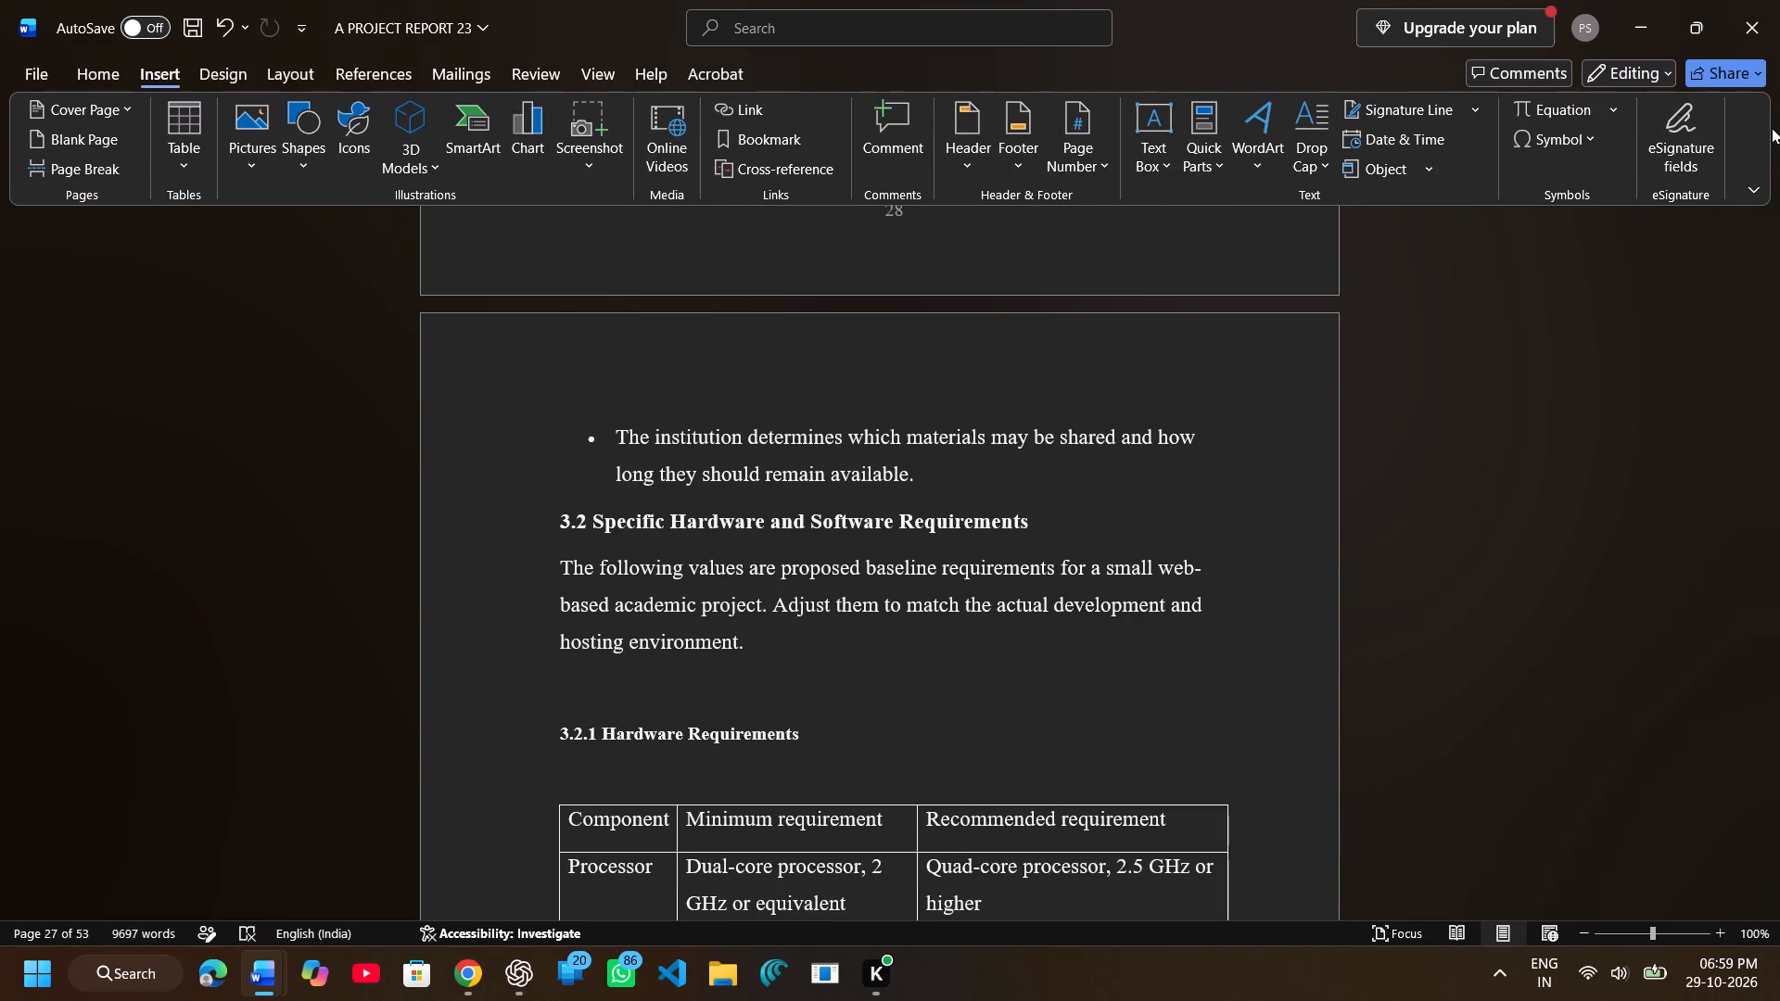
left_click(83, 70)
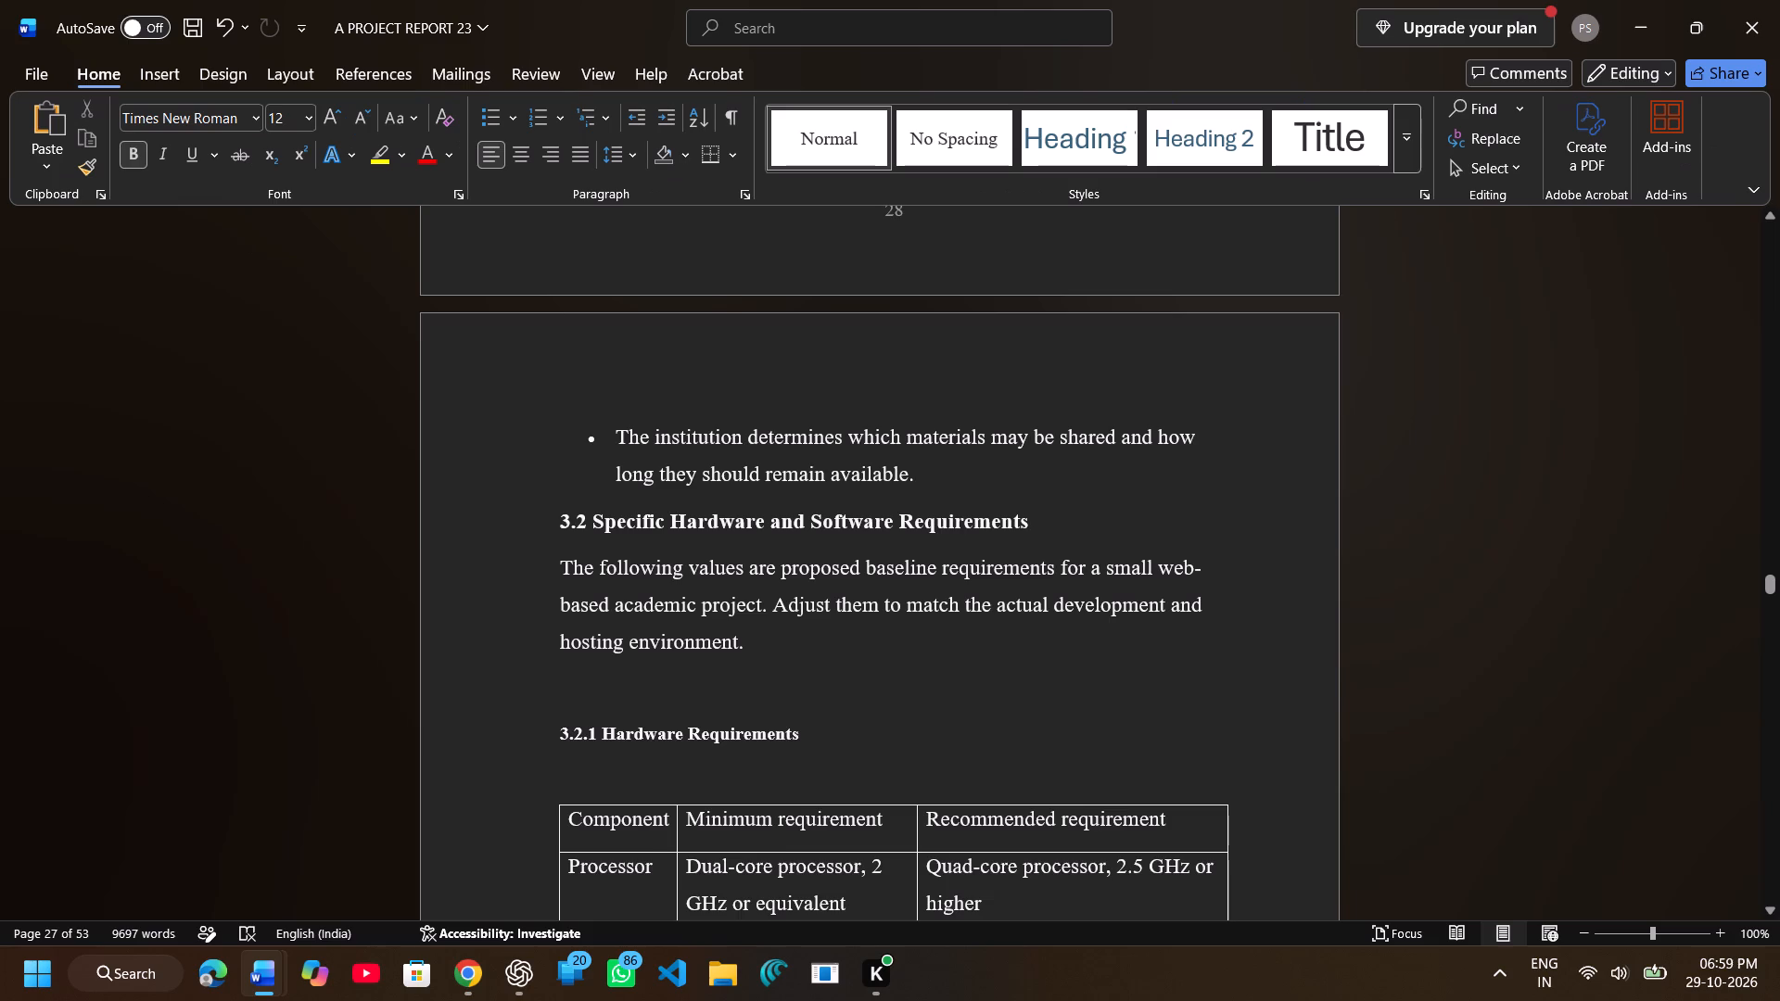
scroll(709, 821, "up", 1)
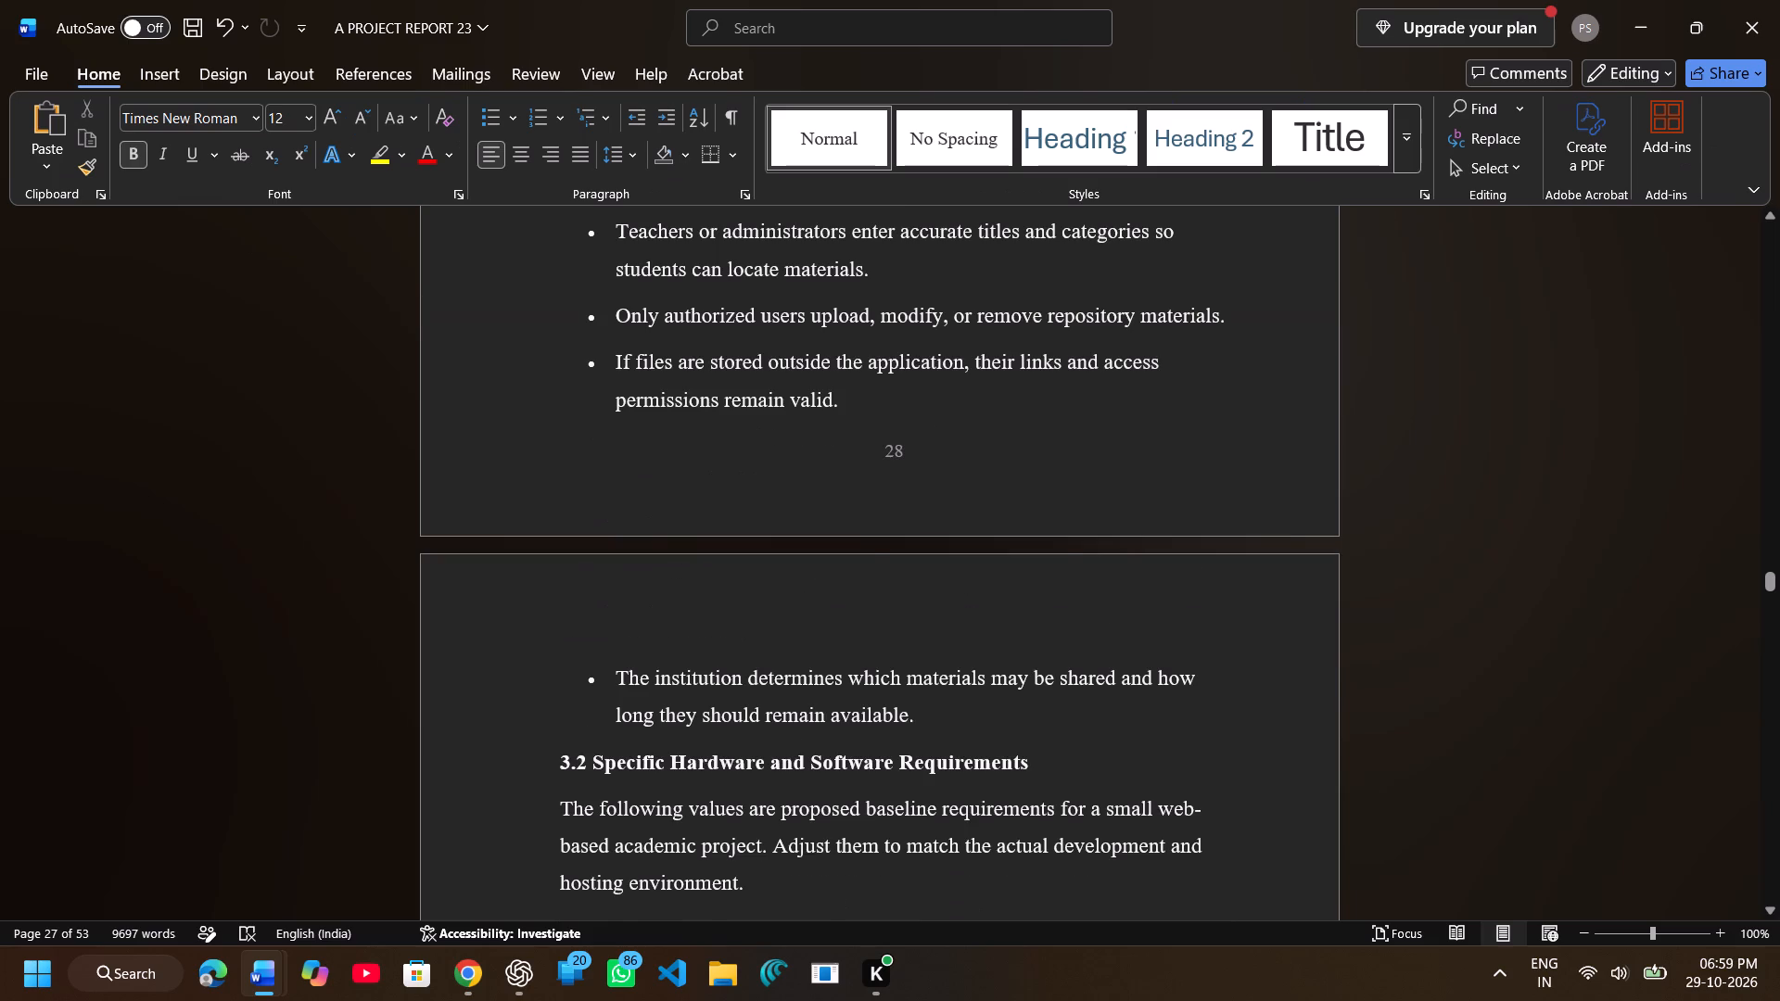
scroll(709, 821, "up", 1)
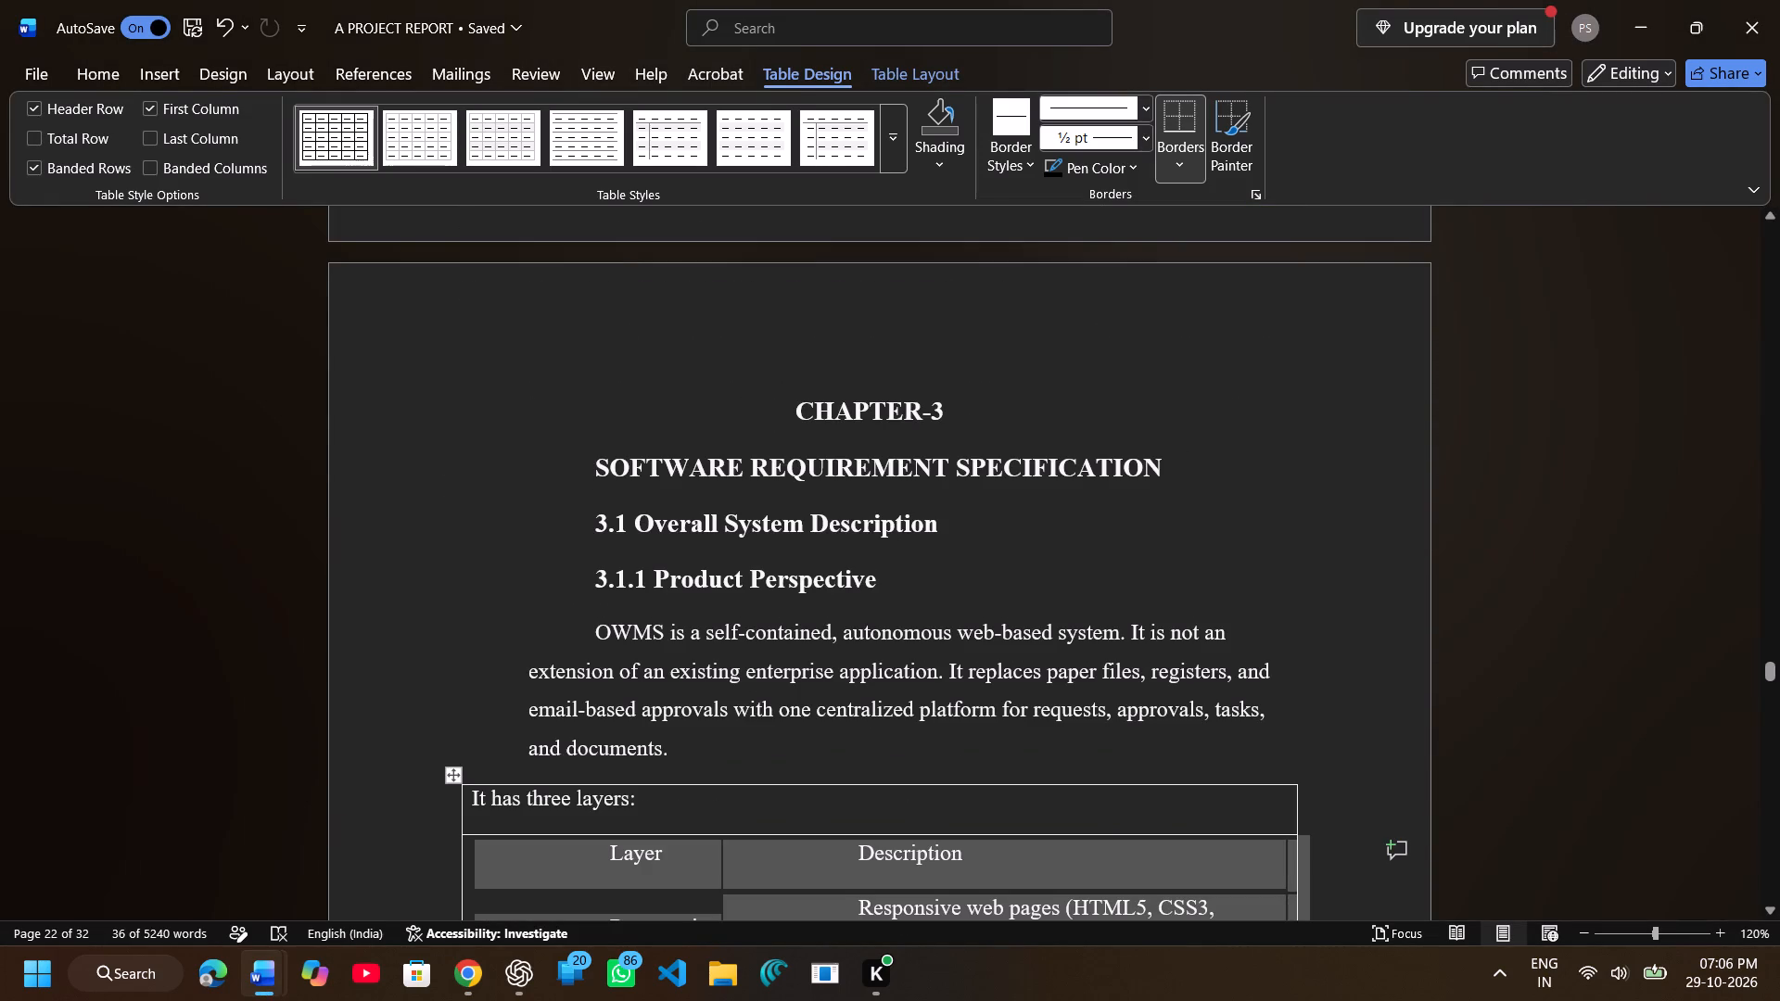
left_click_drag(581, 633, 873, 1000)
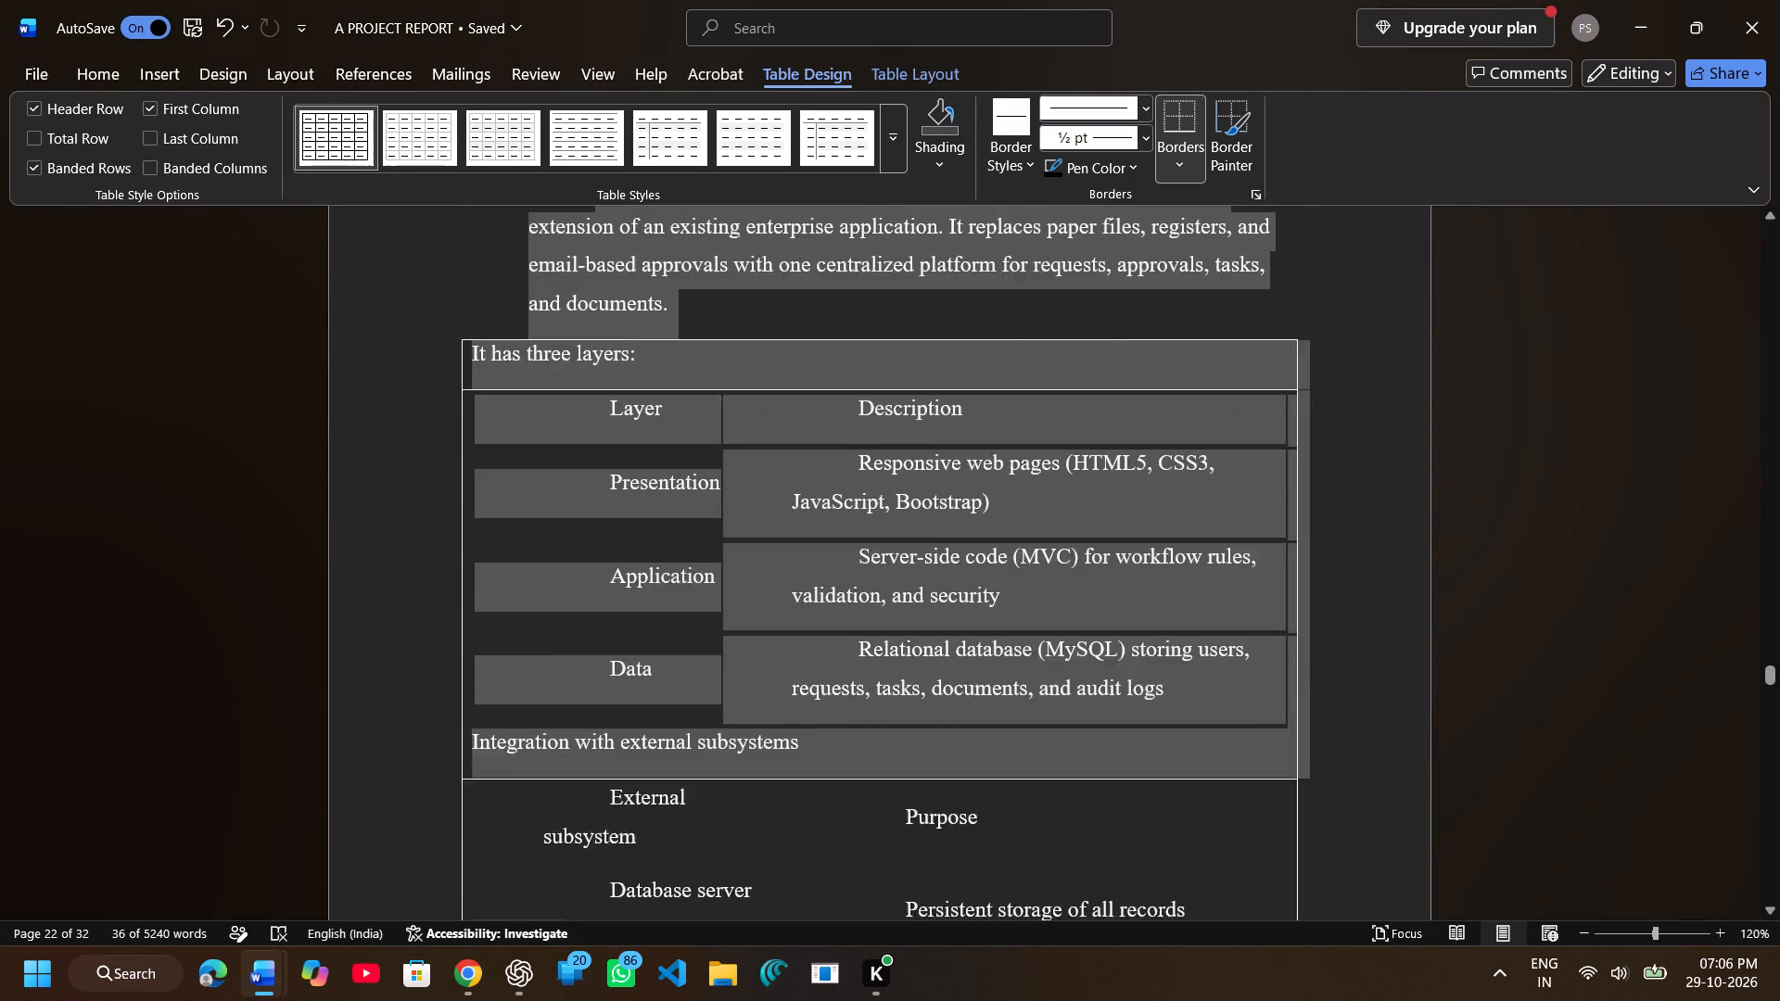
left_click_drag(873, 1000, 1277, 1000)
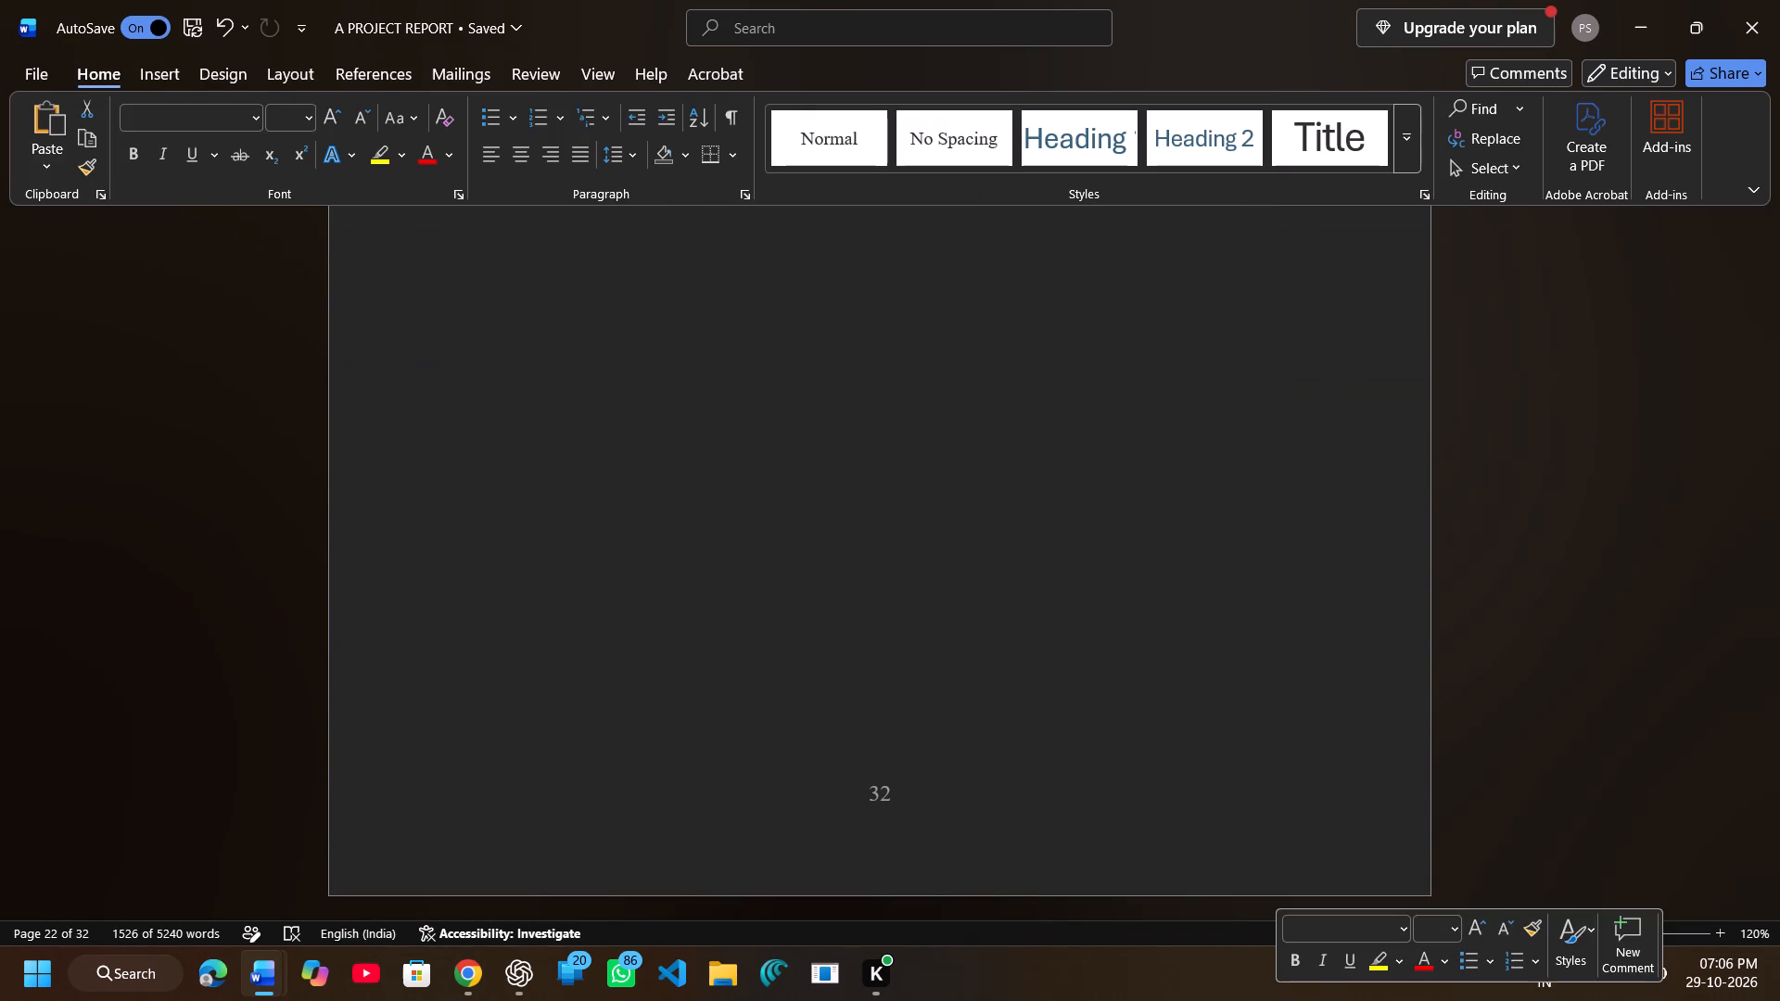
key("BackSpace")
Paste the copied section 3.1 text on a new line directly below the "3.1.1 Product Perspective" heading.
scroll(1277, 1000, "up", 4)
scroll(1231, 414, "up", 1)
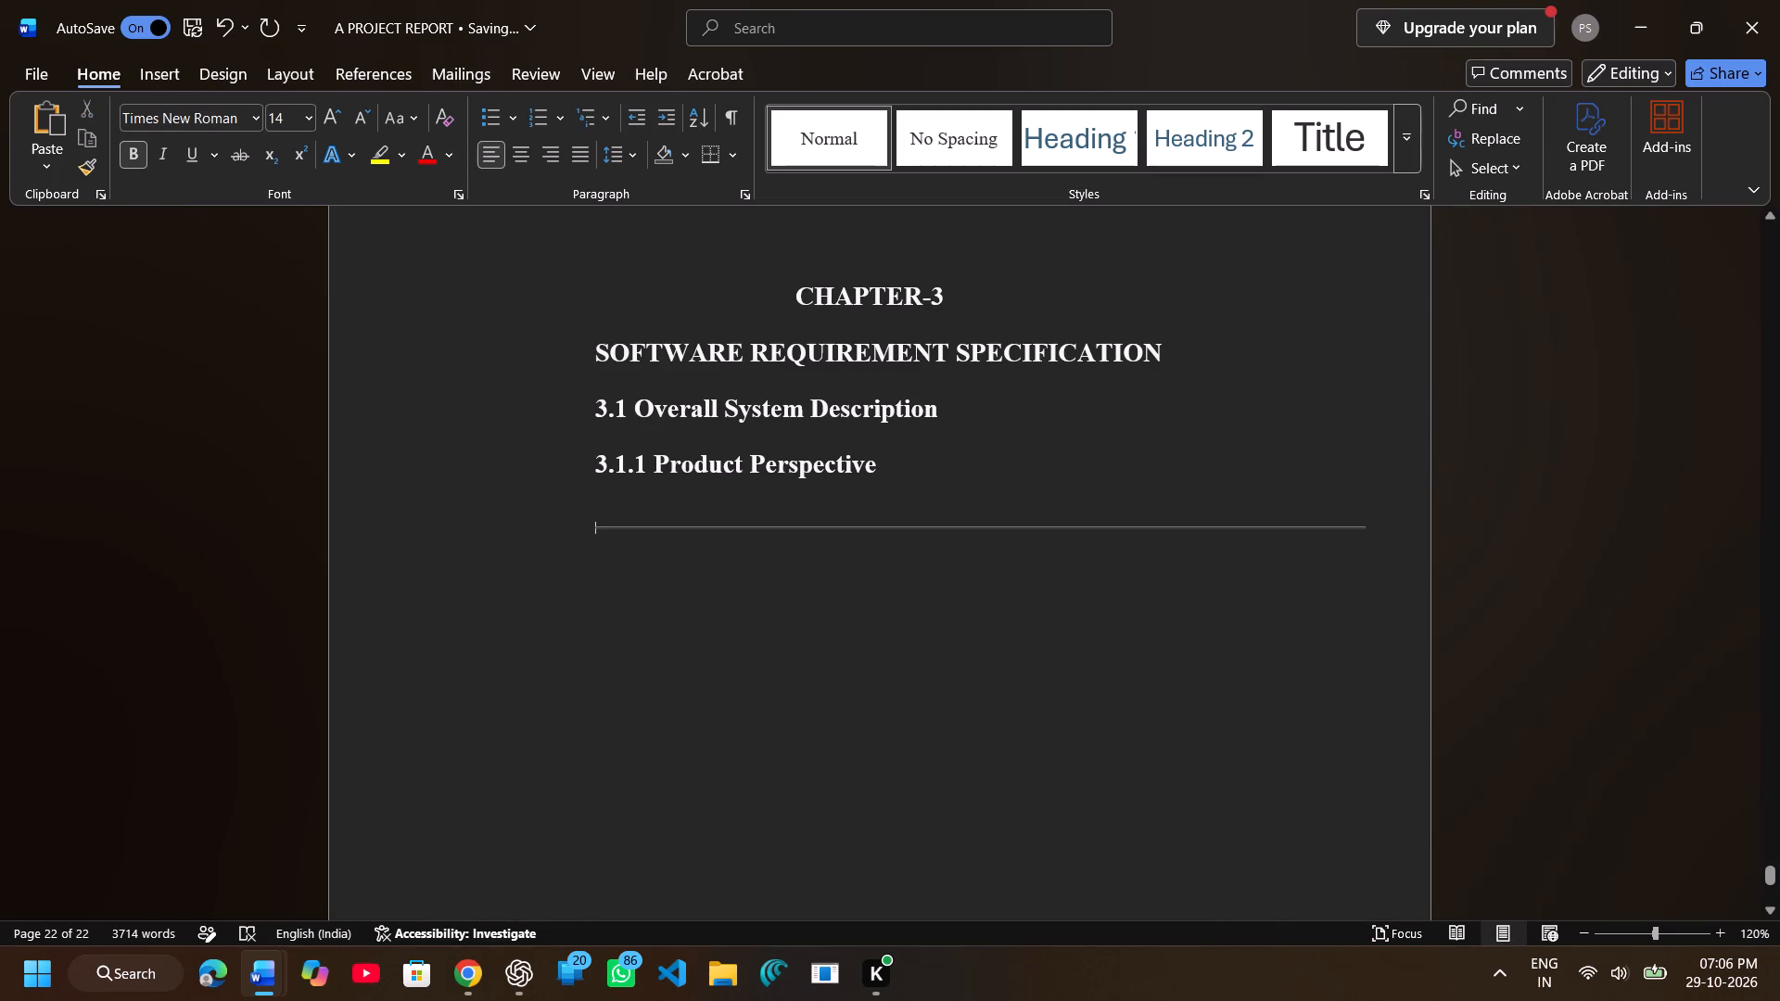
left_click(1160, 515)
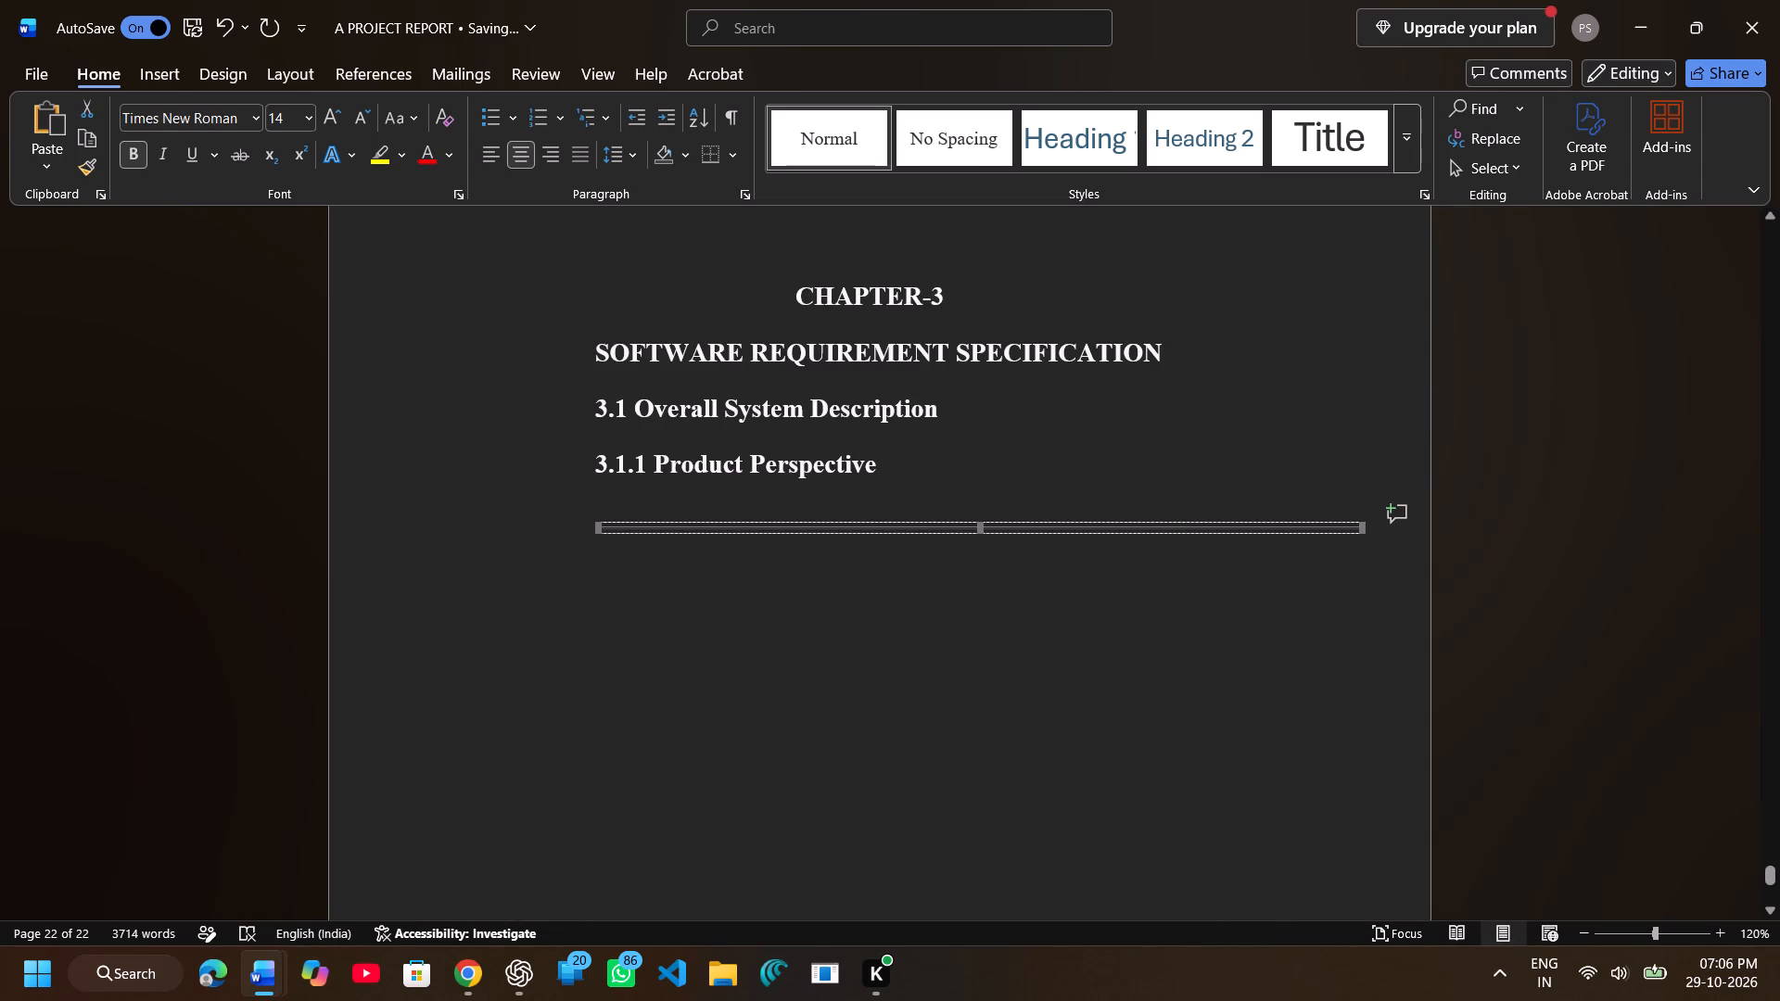
right_click(1337, 537)
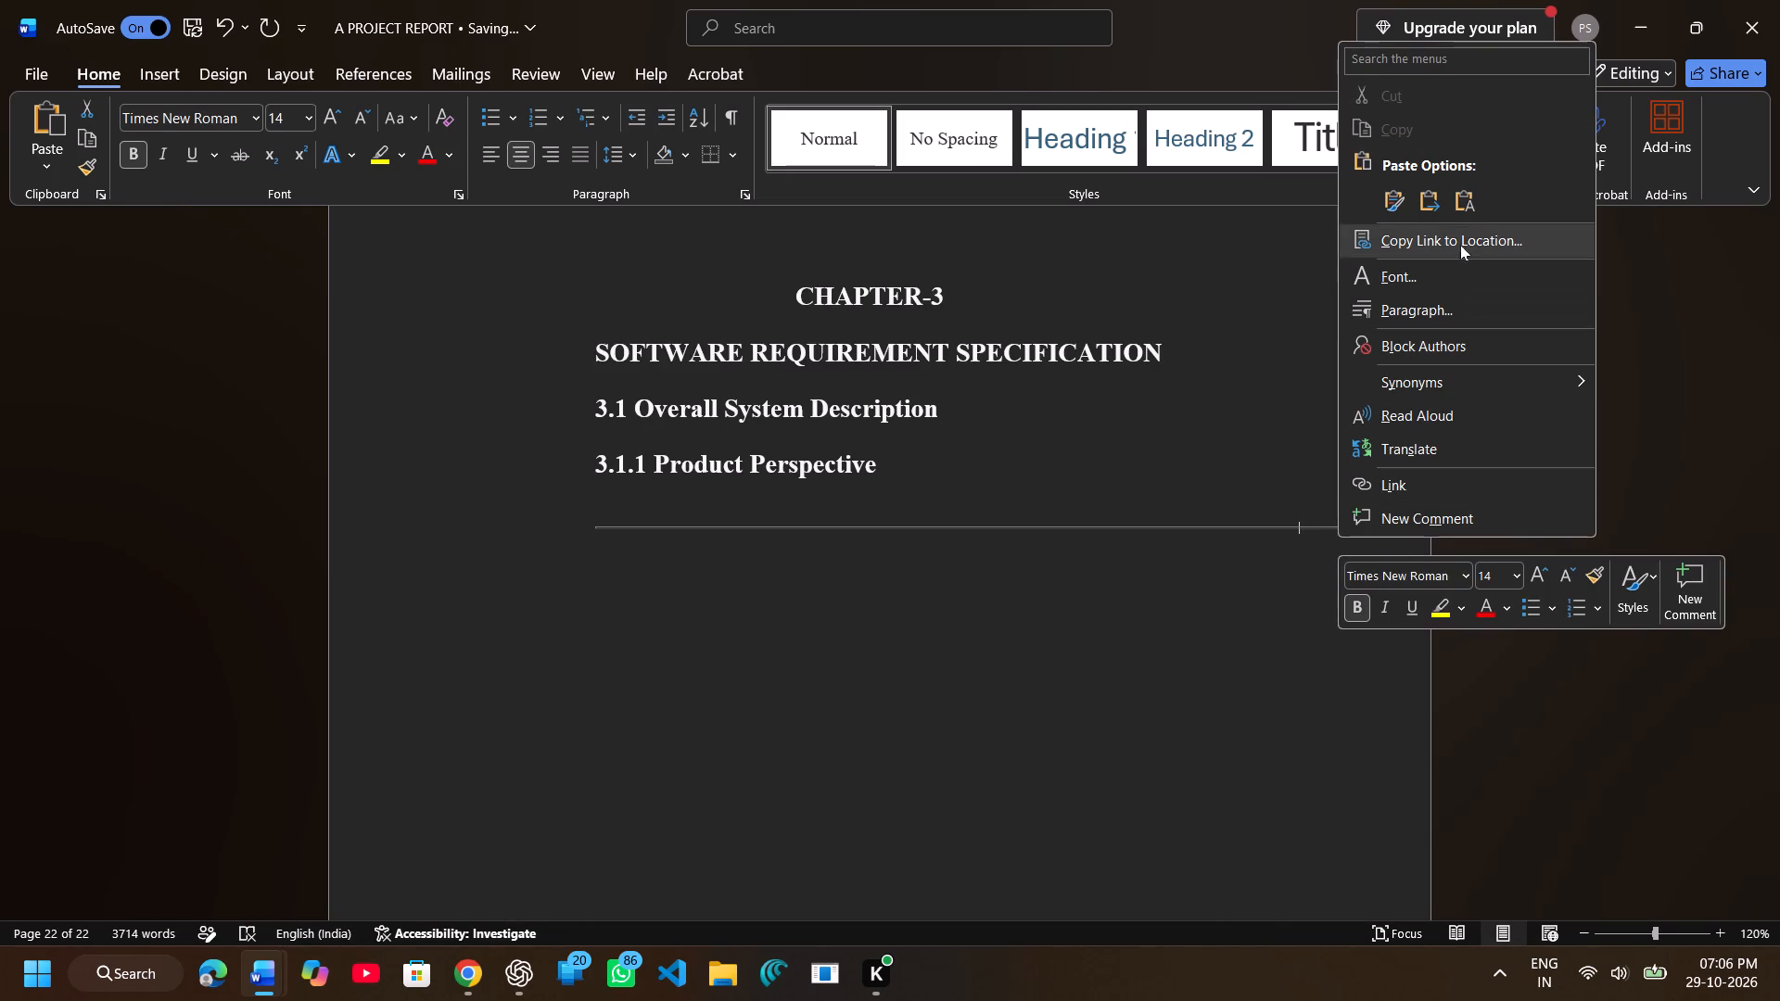
left_click(1104, 568)
left_click(894, 474)
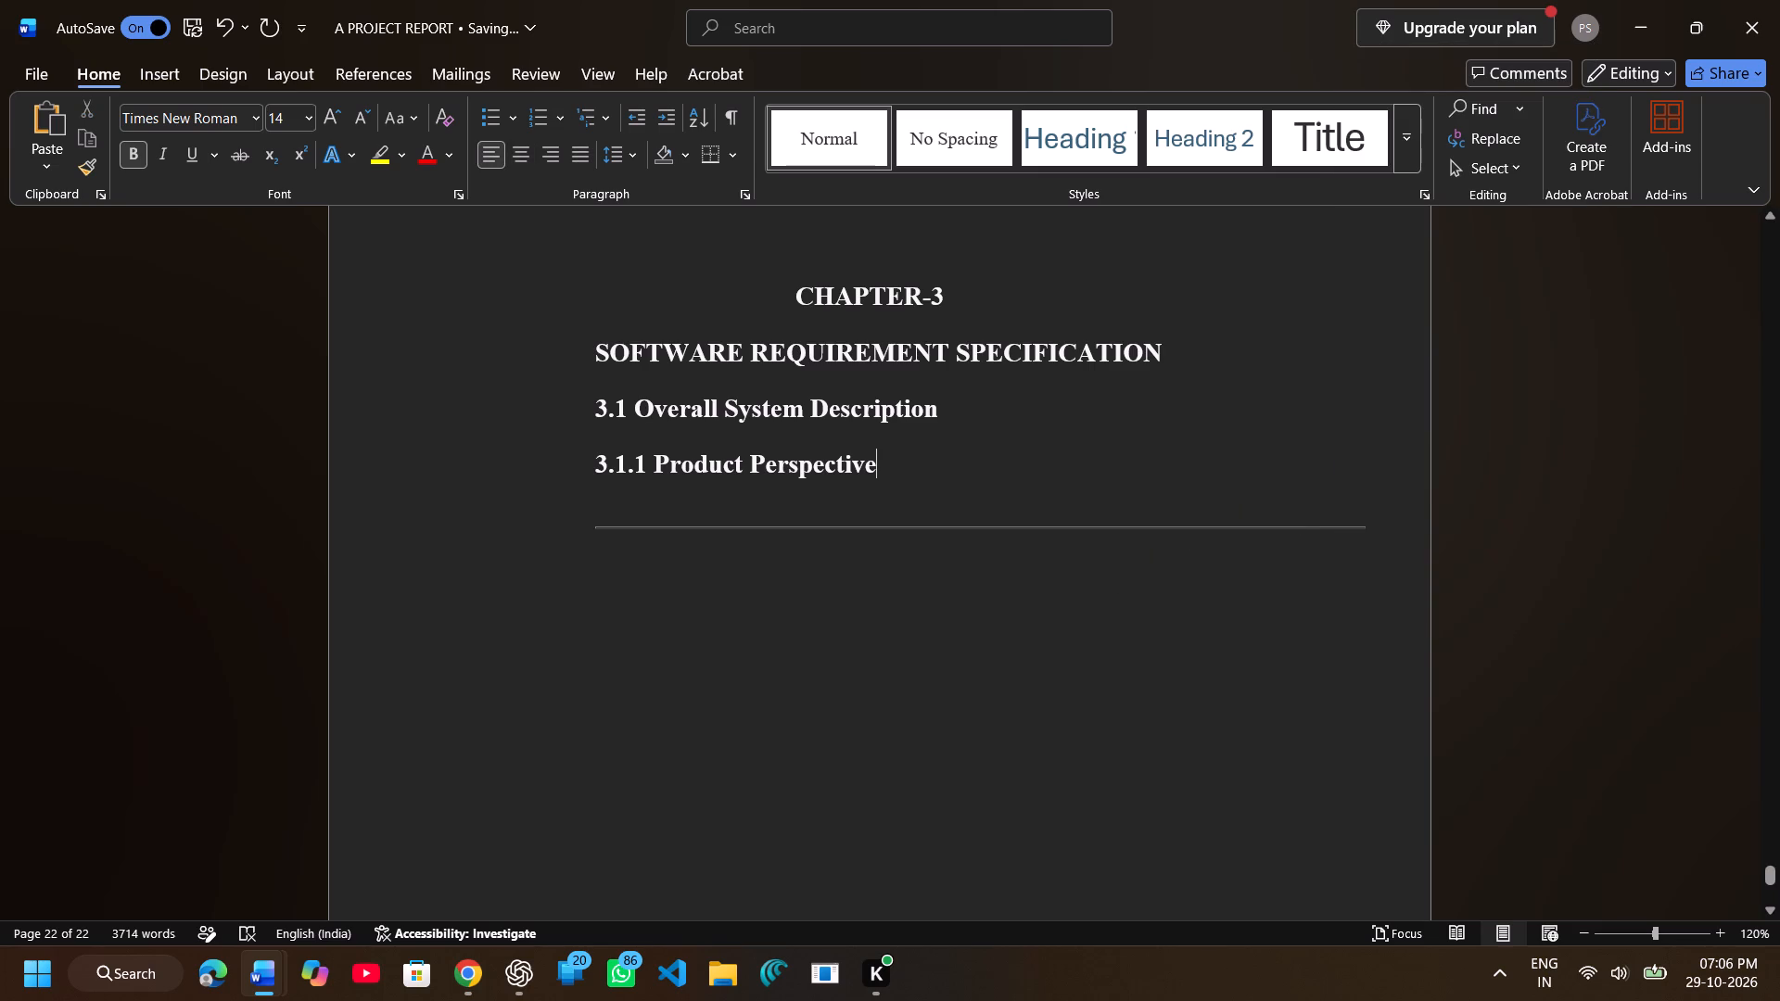
key("Return")
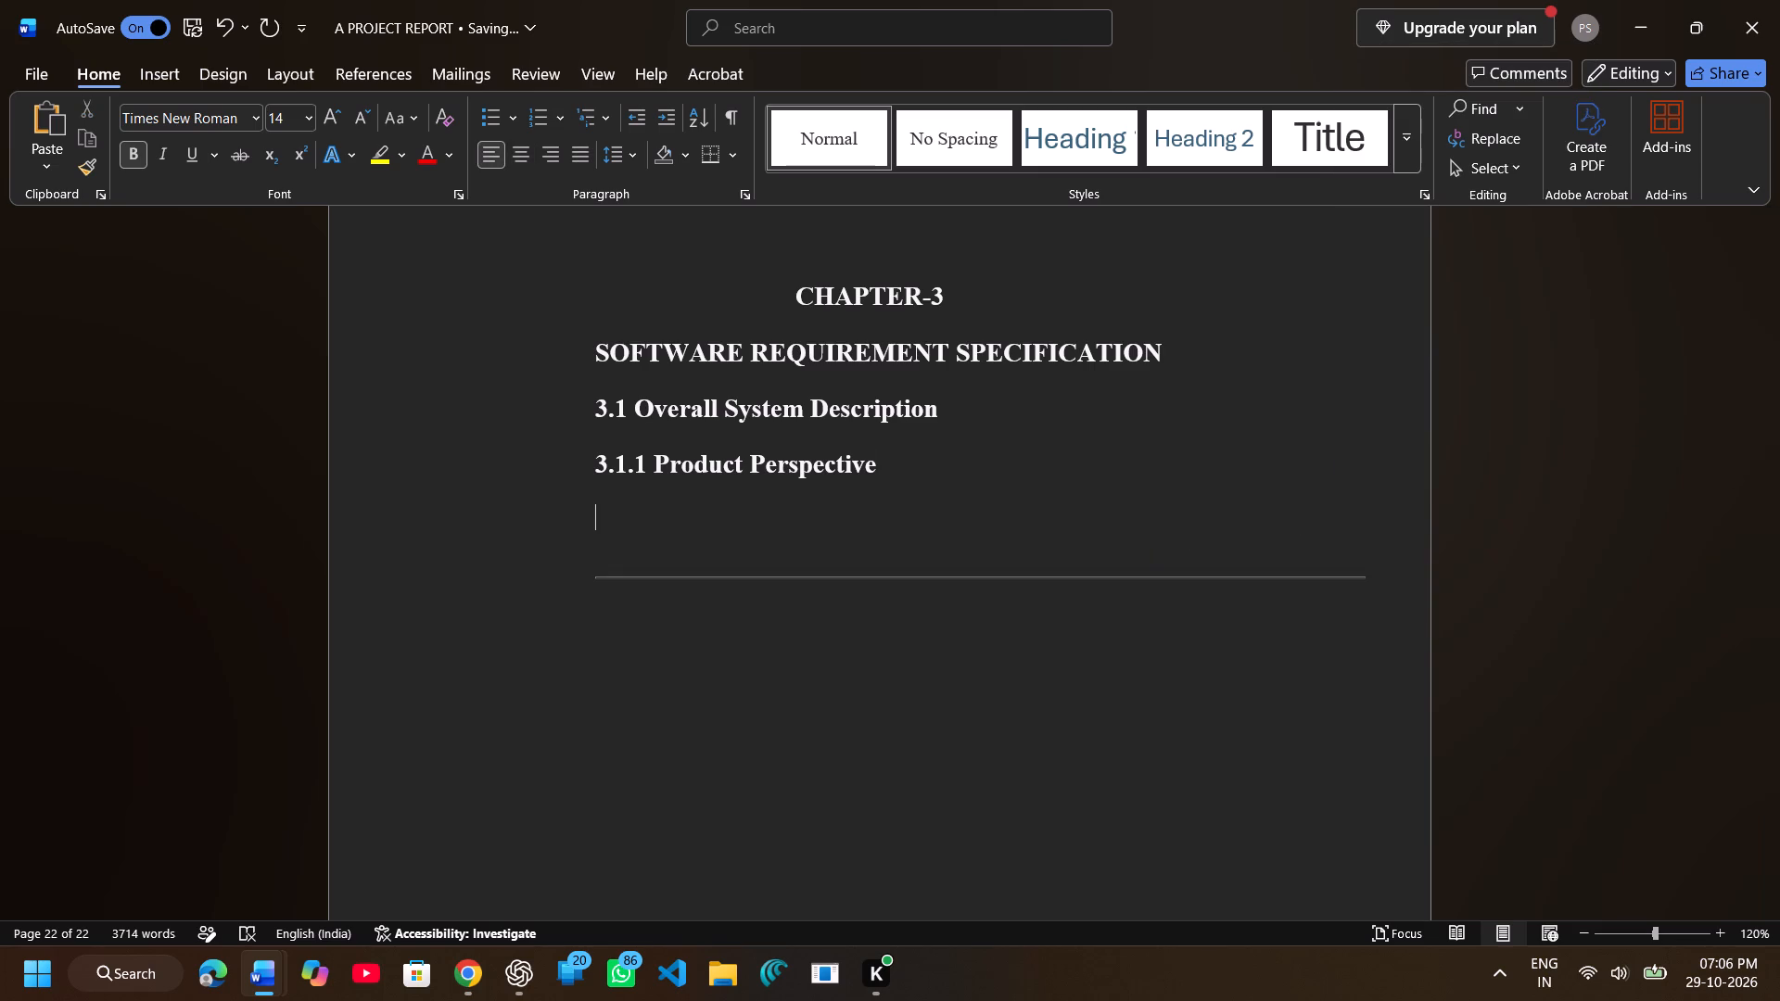
key("ctrl+v")
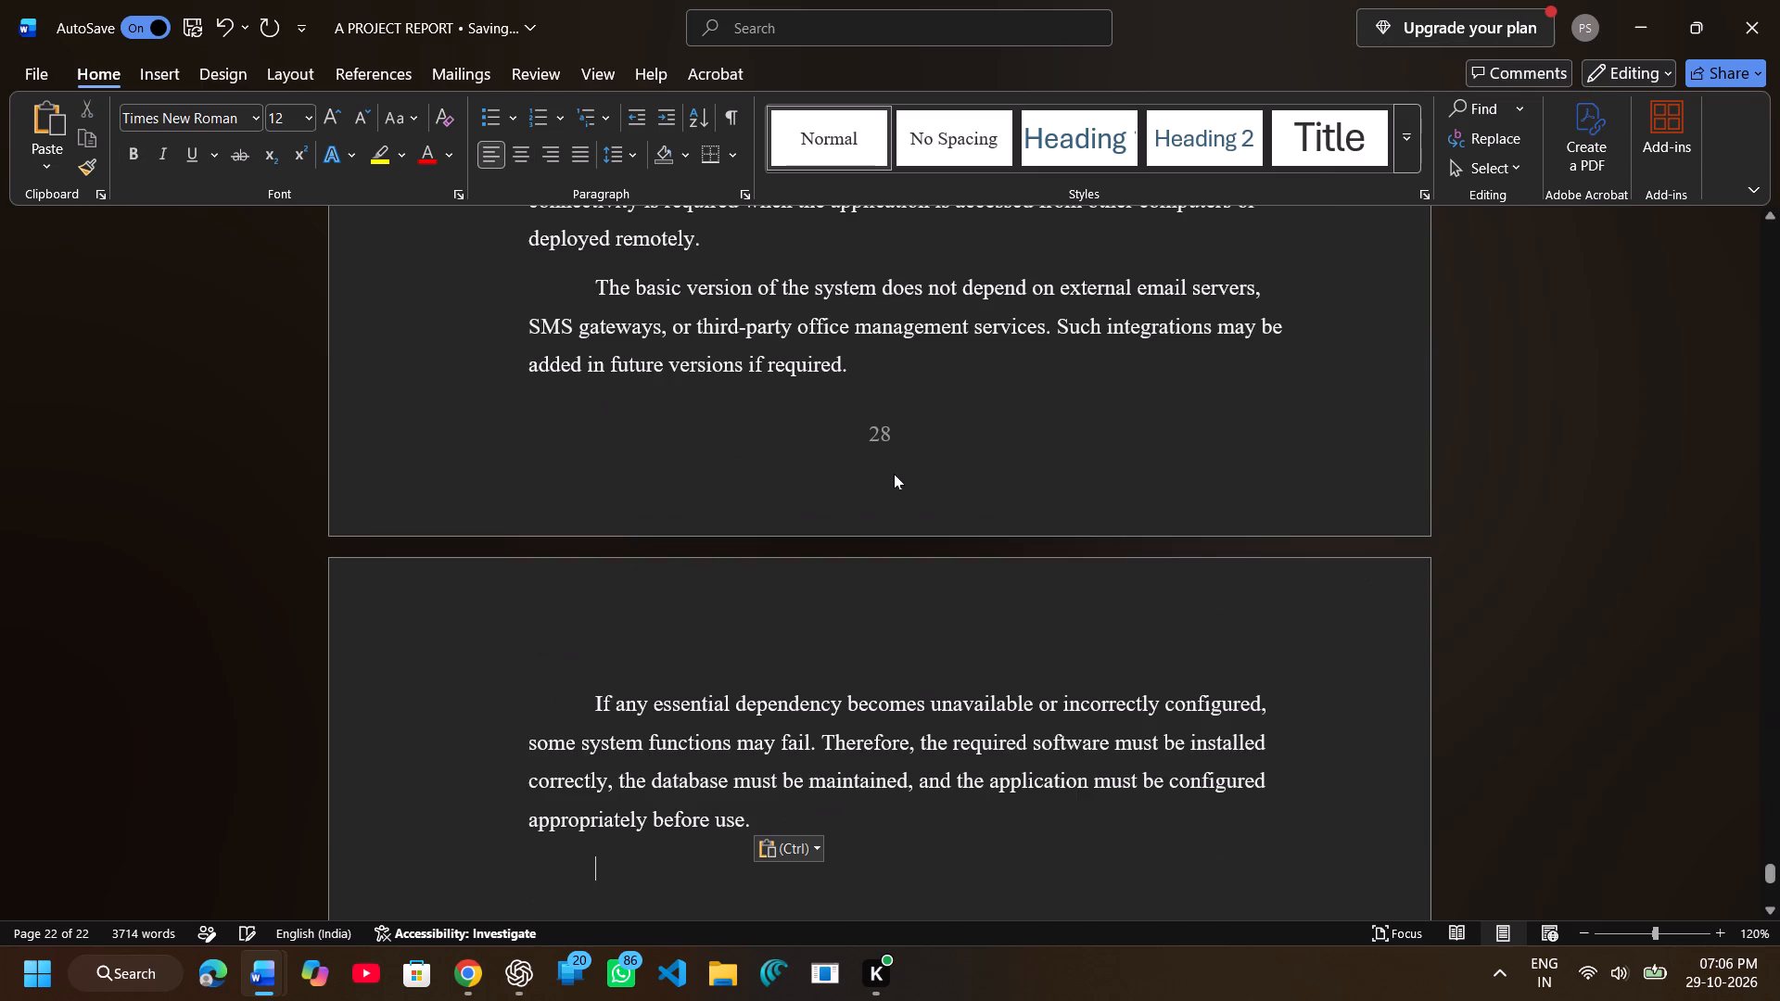
Set the empty last paragraph after the pasted section 3.1 text to justified alignment.
scroll(894, 474, "up", 18)
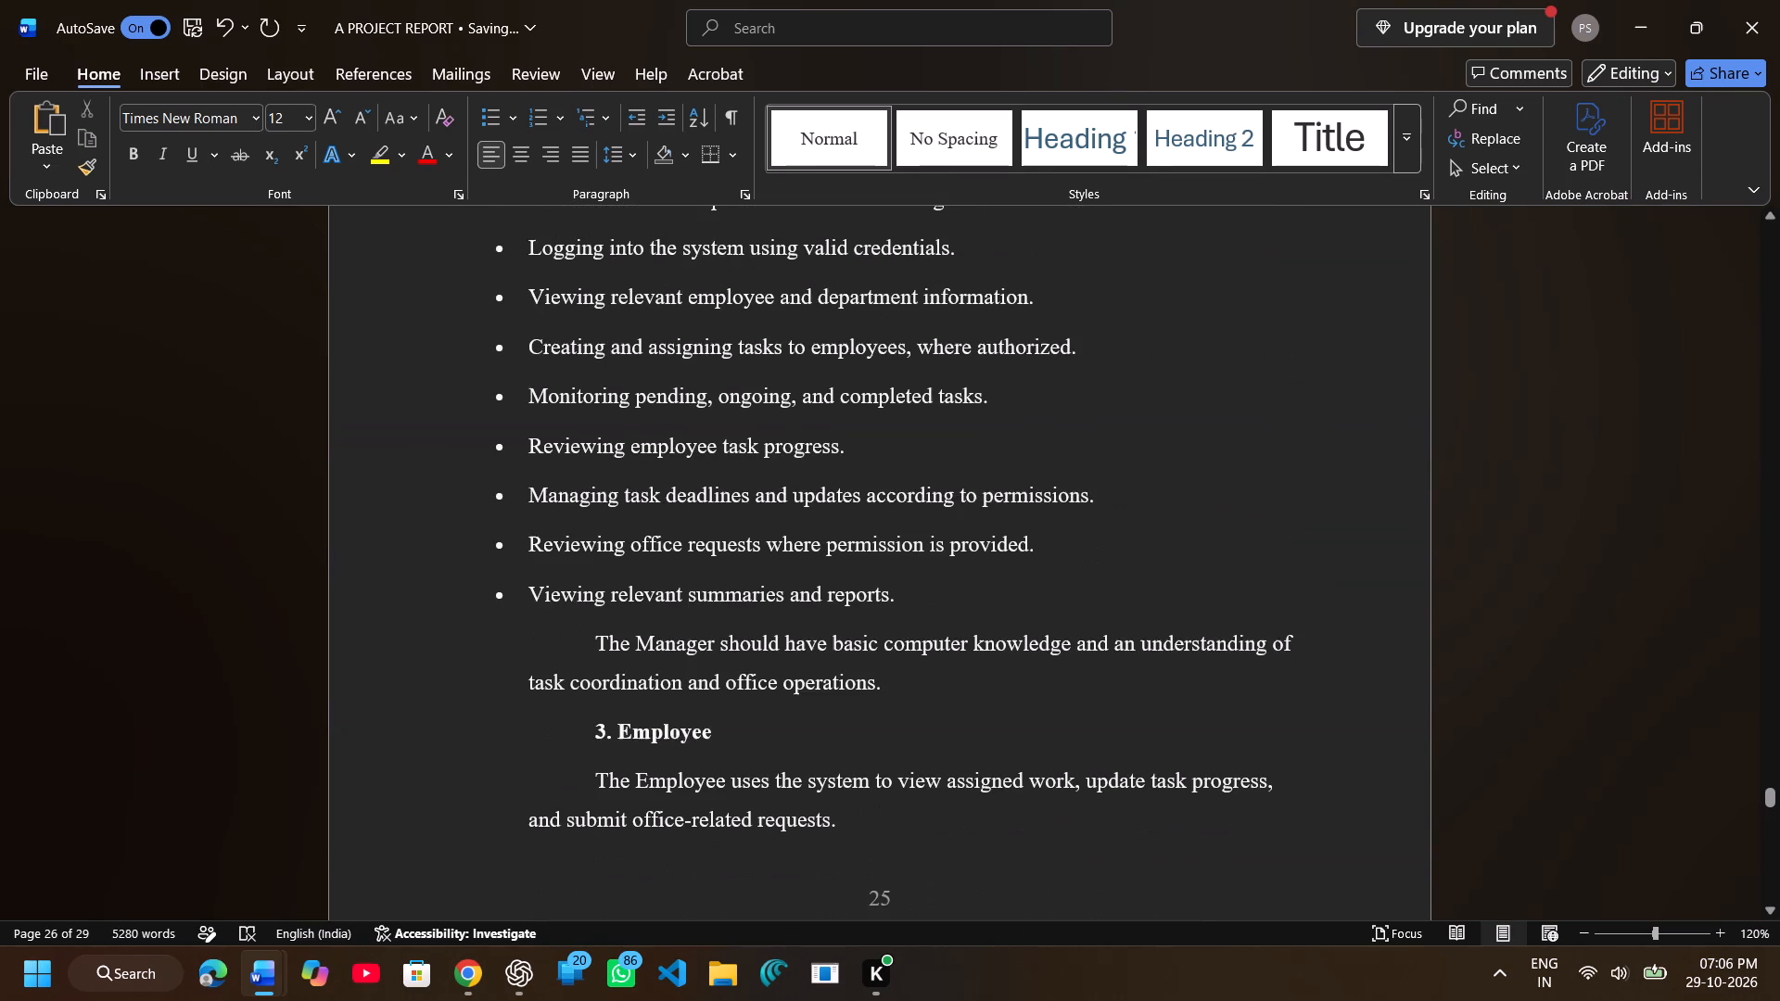
left_click(481, 160)
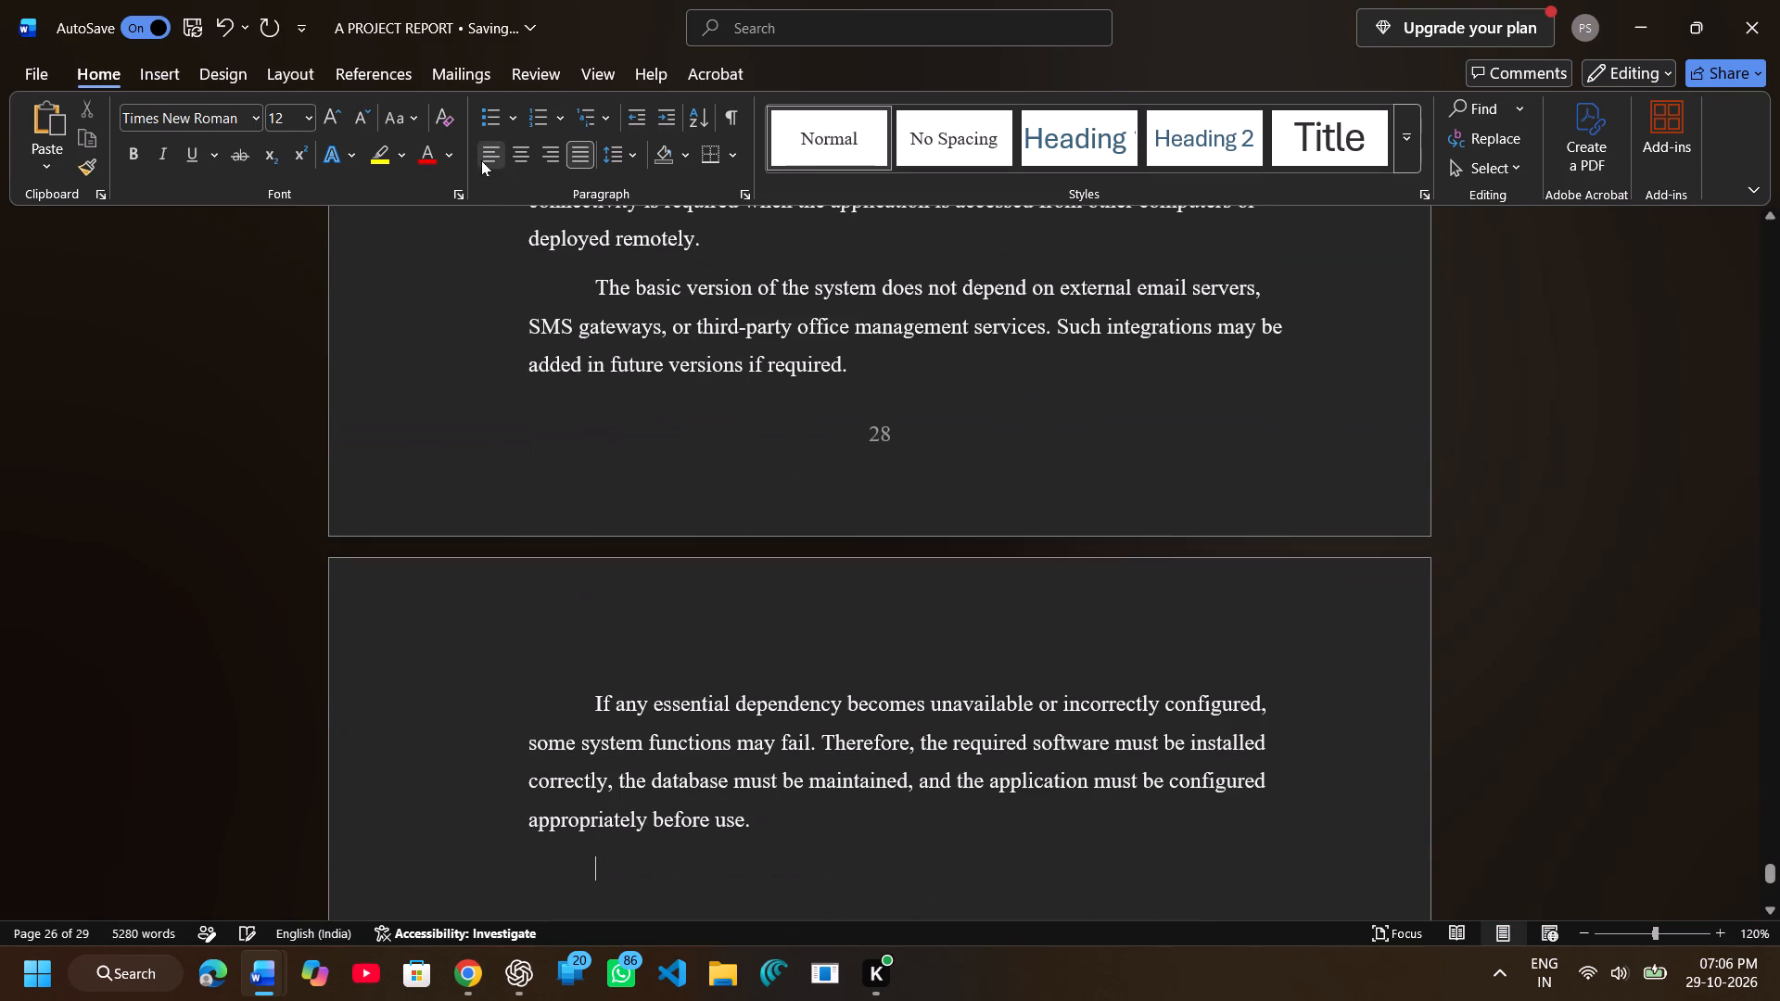
Delete the duplicate "3.1 OVERALL SYSTEM DESCRIPTION" and "3.1.1 Product Perspective" lines at the start of the pasted text in Chapter 3.
scroll(669, 738, "up", 8)
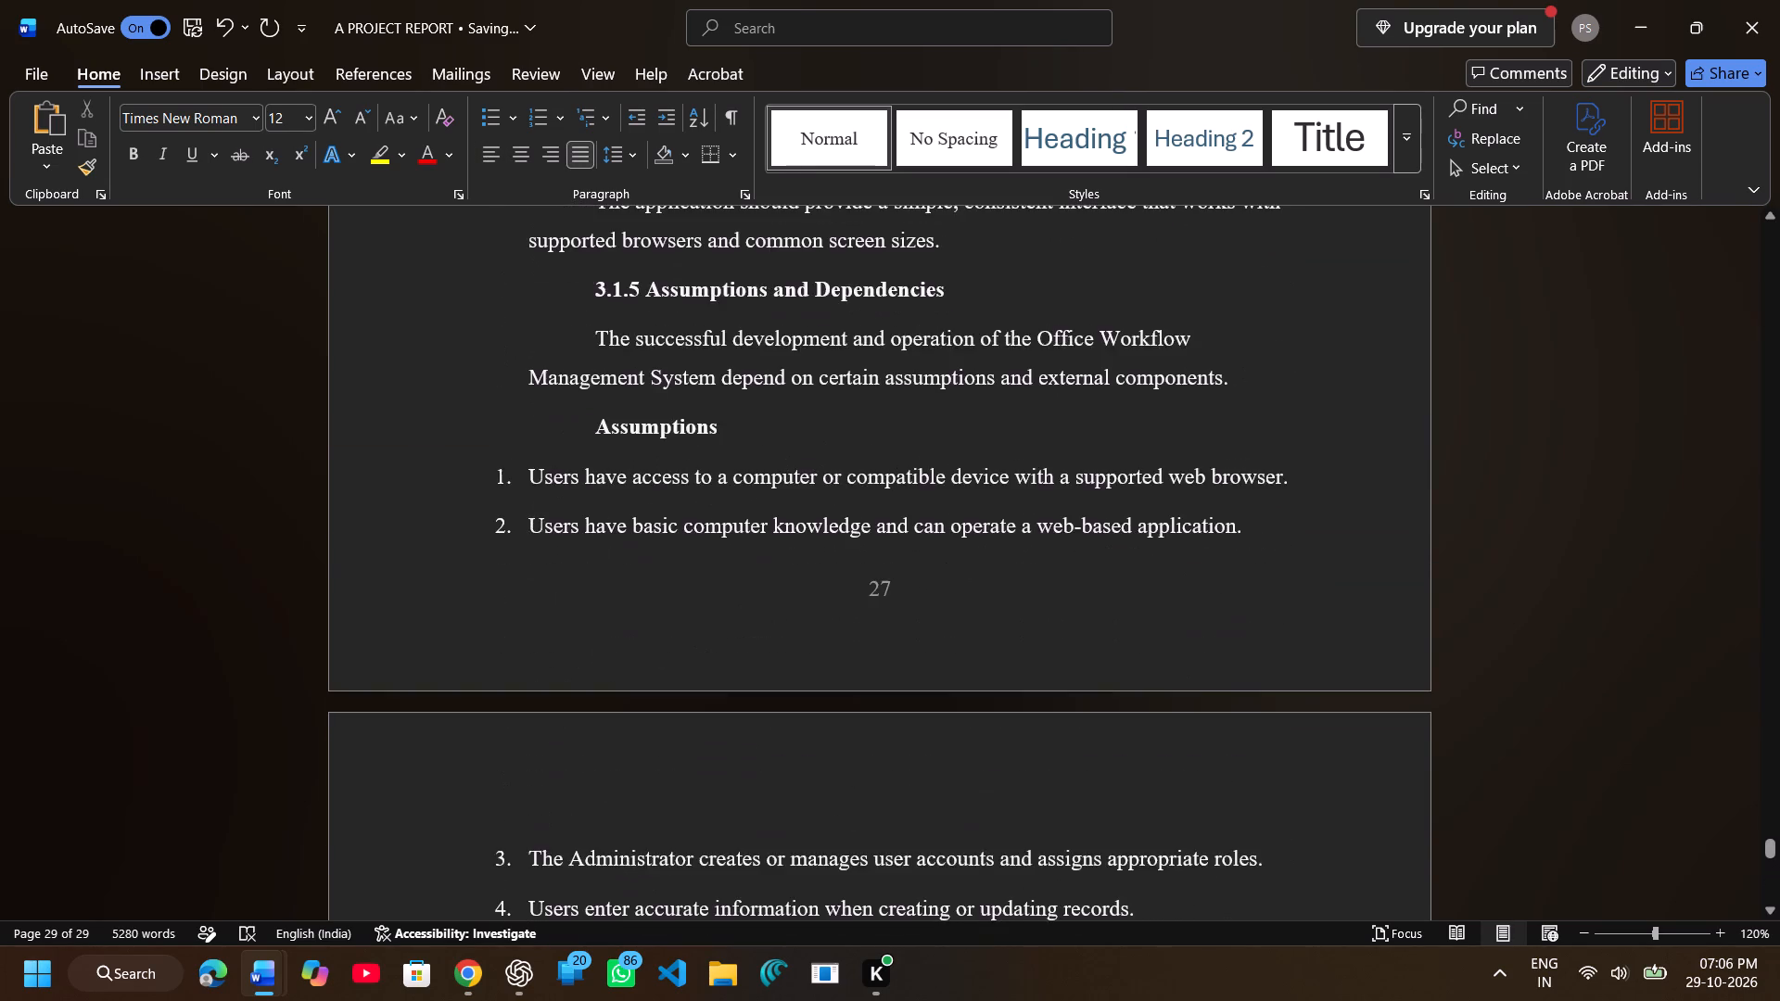
scroll(669, 738, "up", 13)
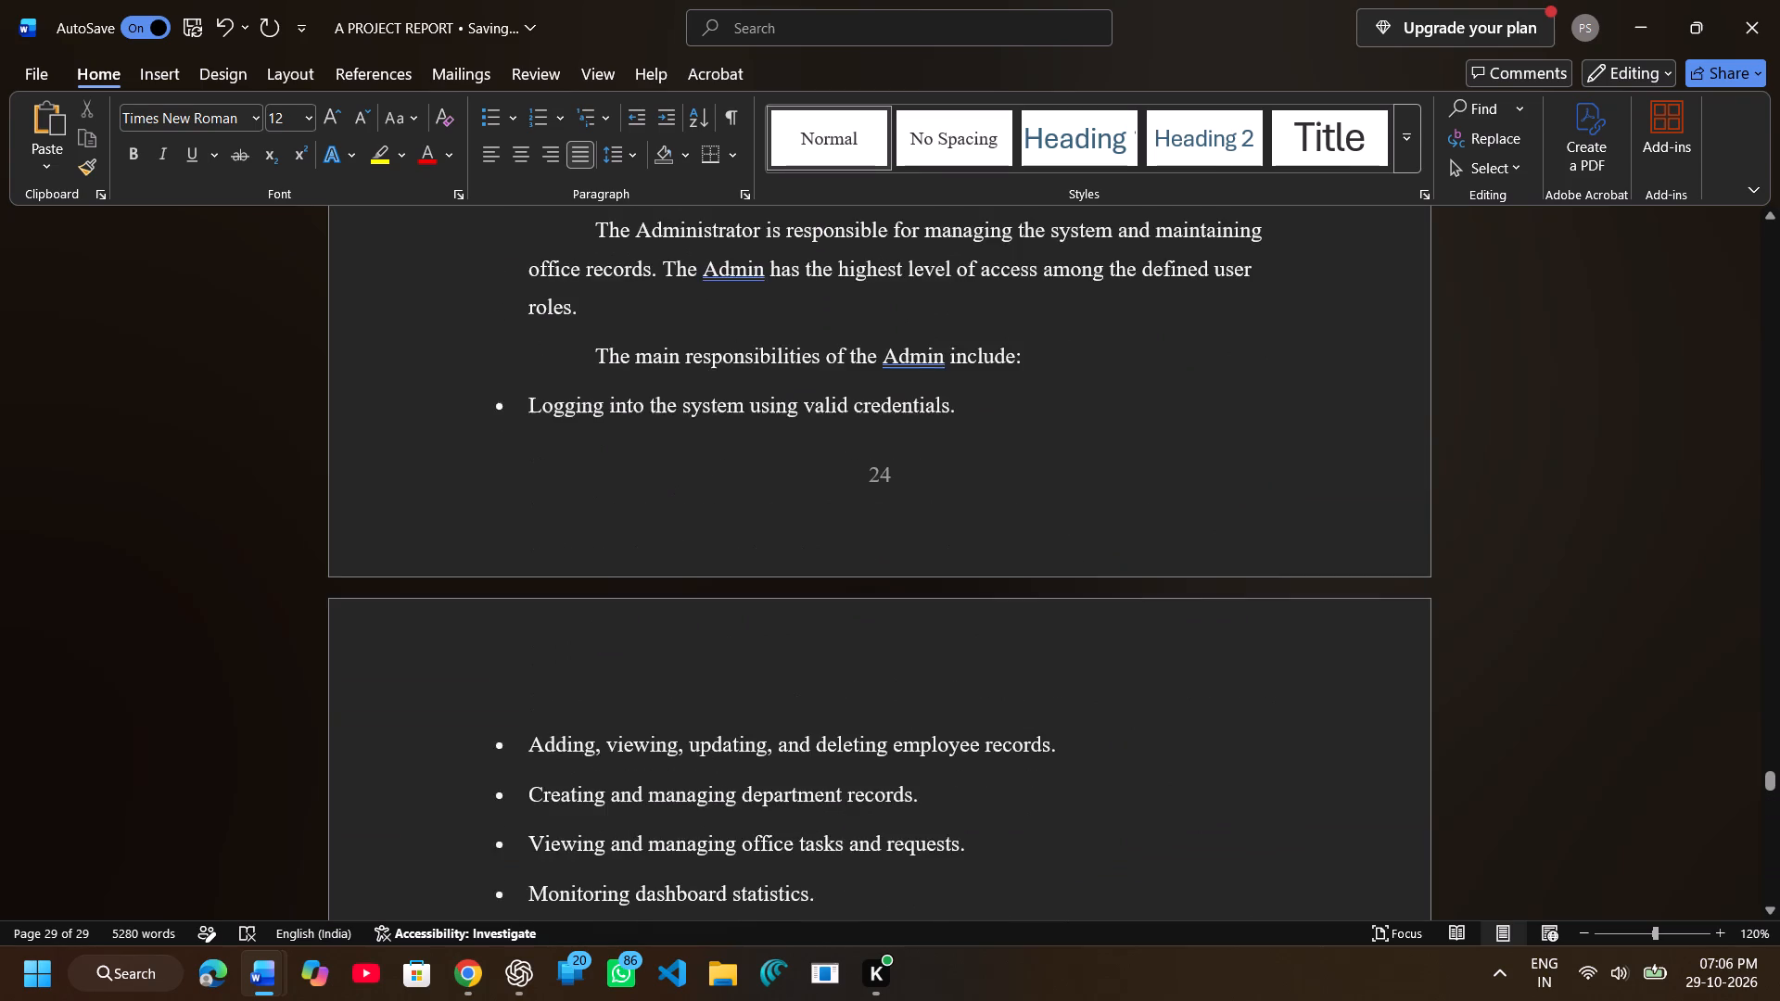
scroll(669, 738, "up", 9)
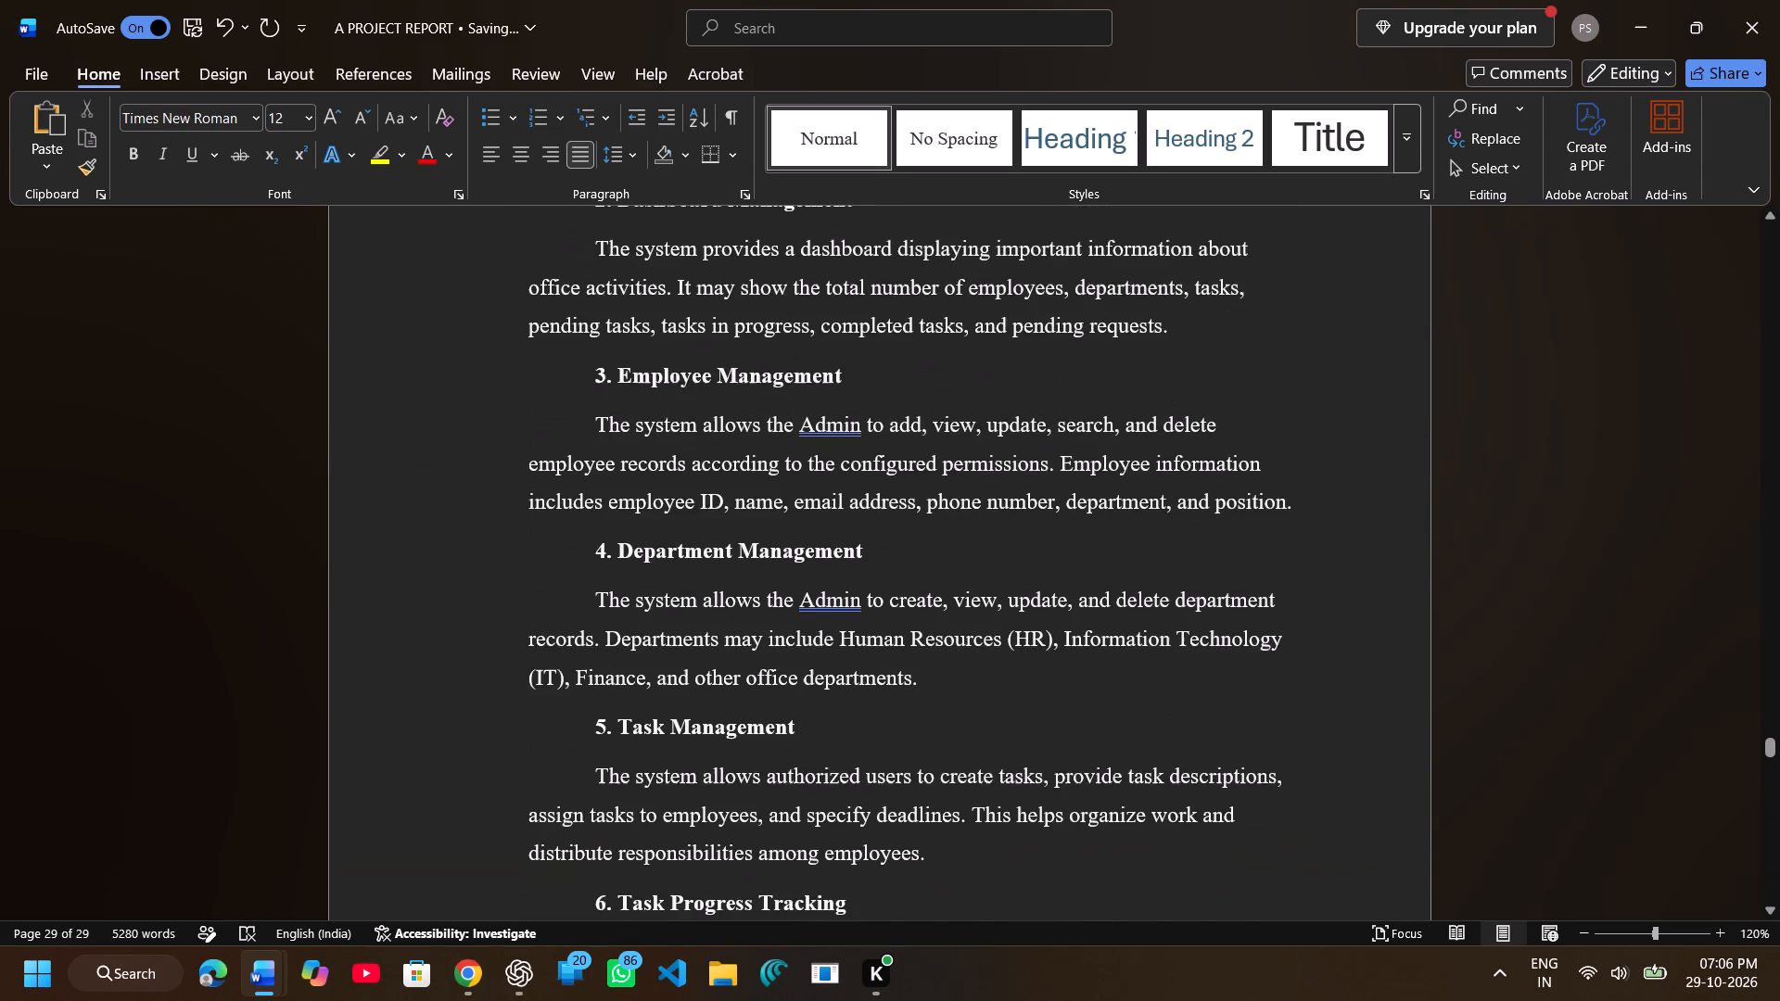
scroll(669, 738, "up", 8)
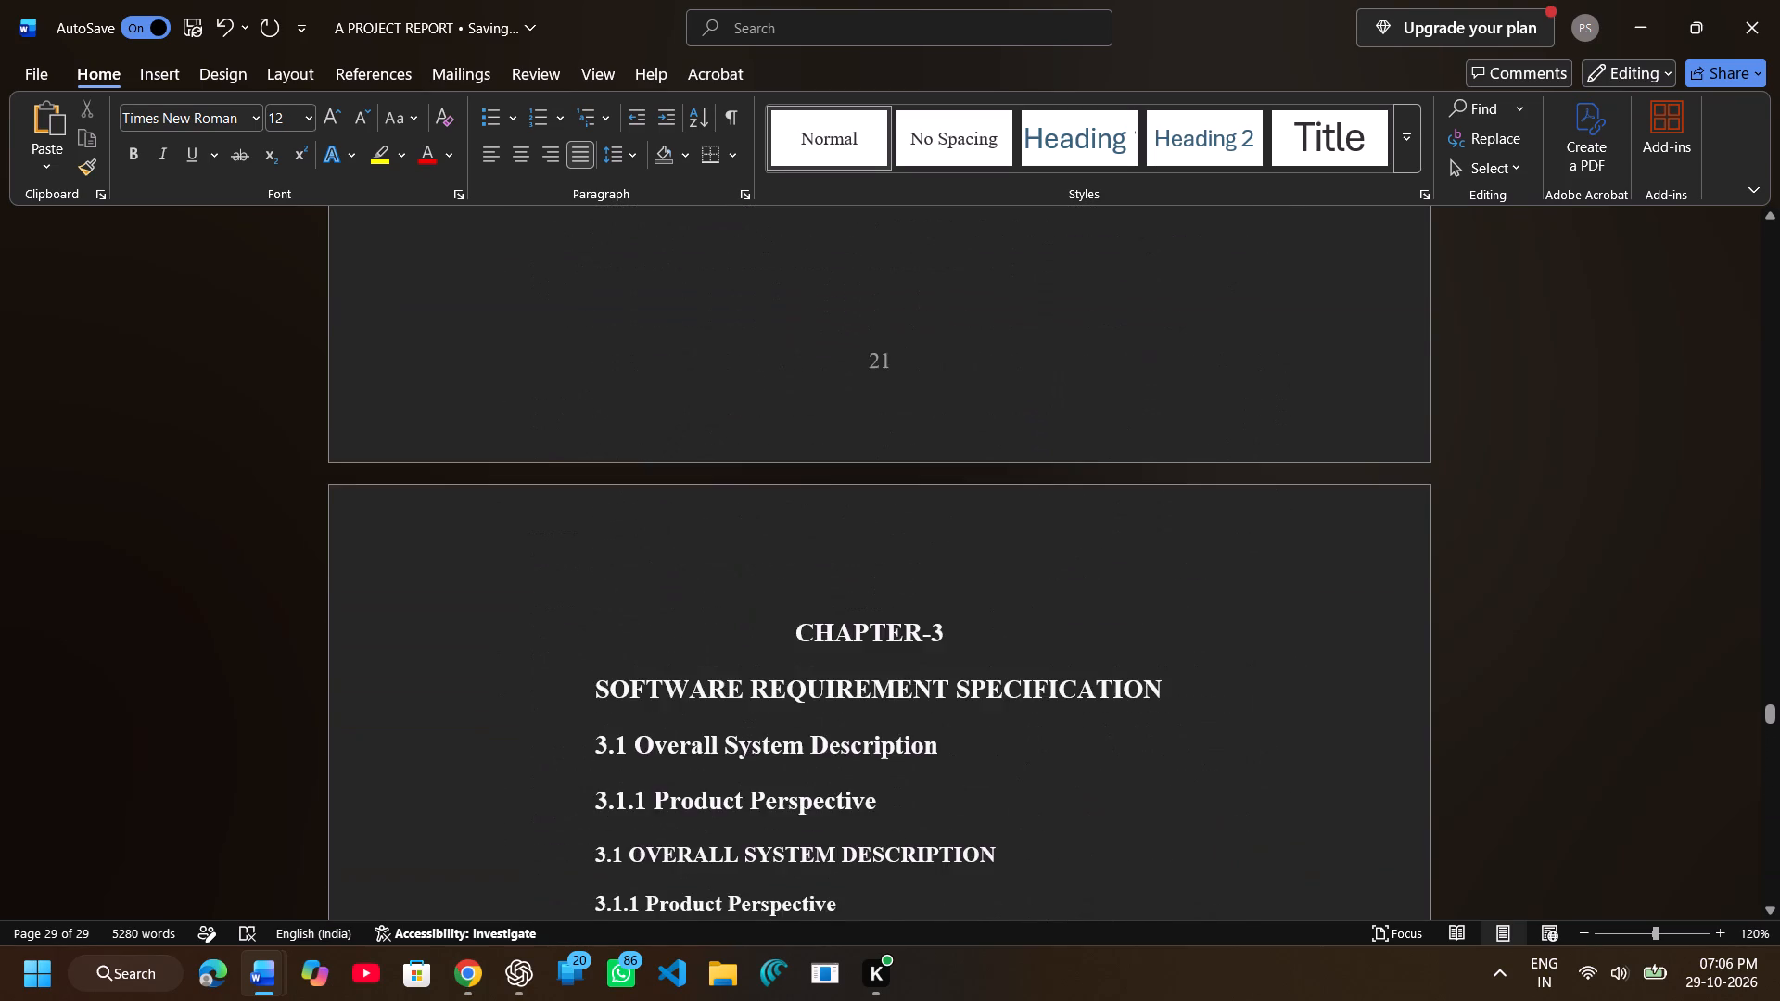
scroll(669, 738, "down", 1)
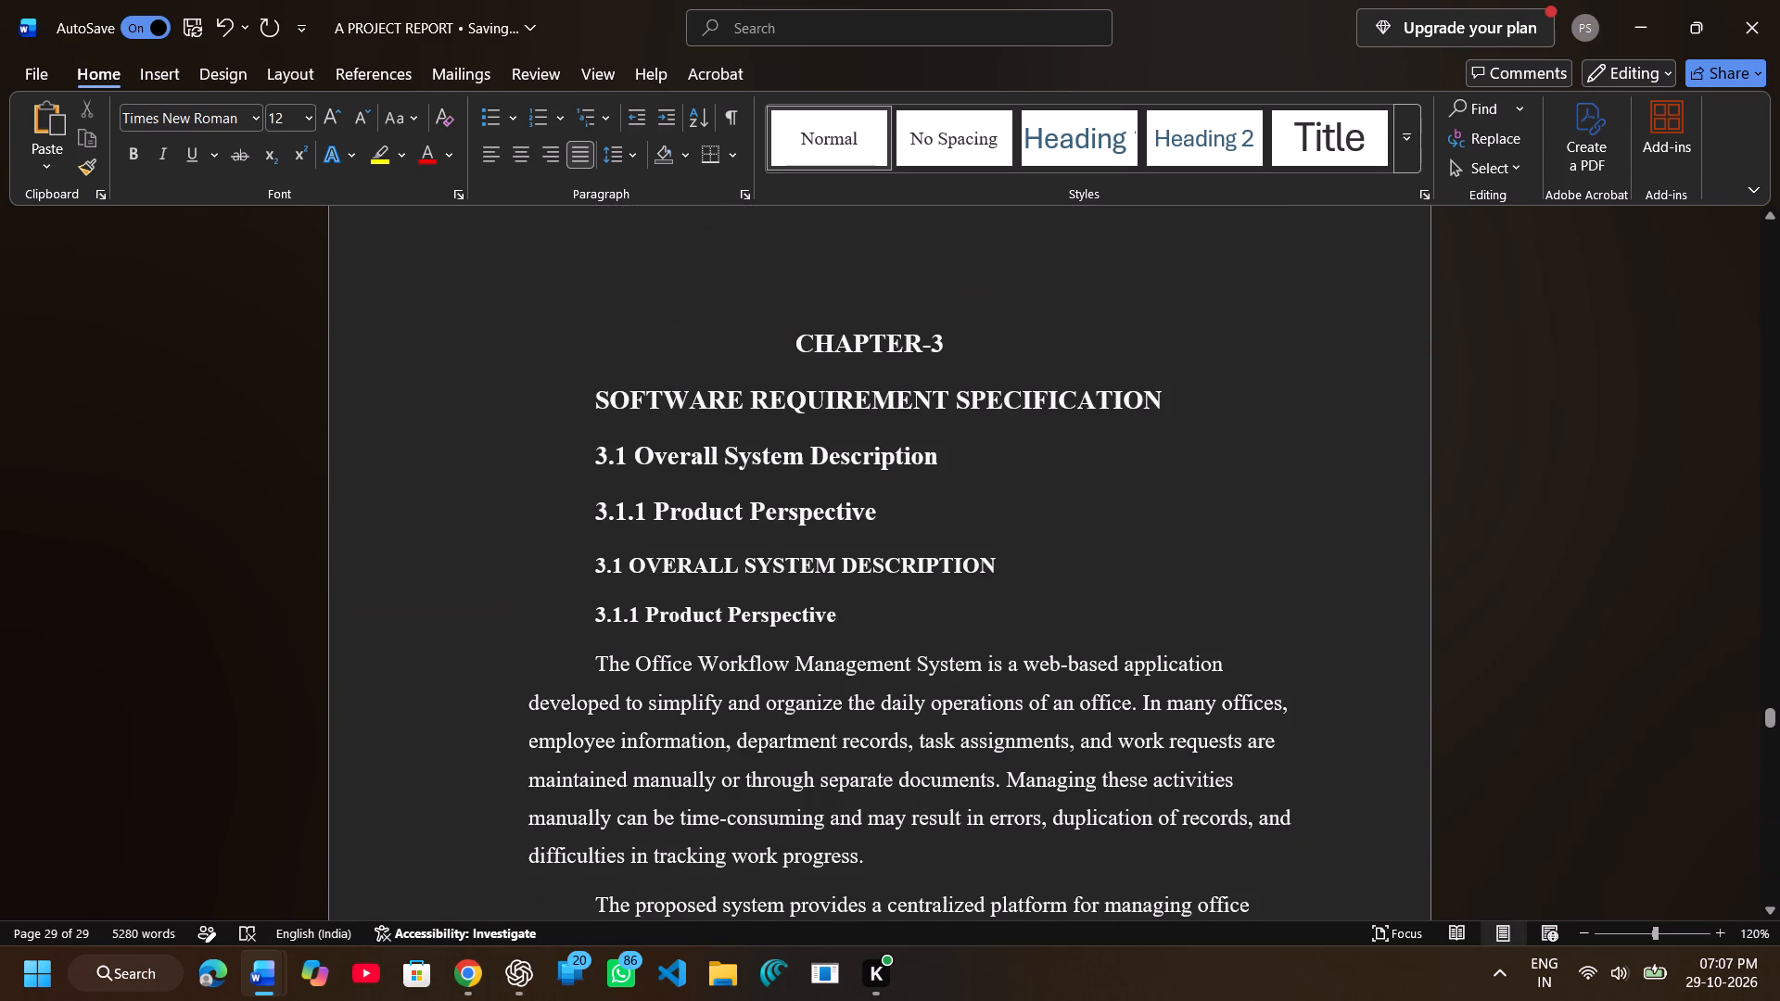
left_click_drag(568, 564, 623, 621)
left_click_drag(623, 621, 891, 642)
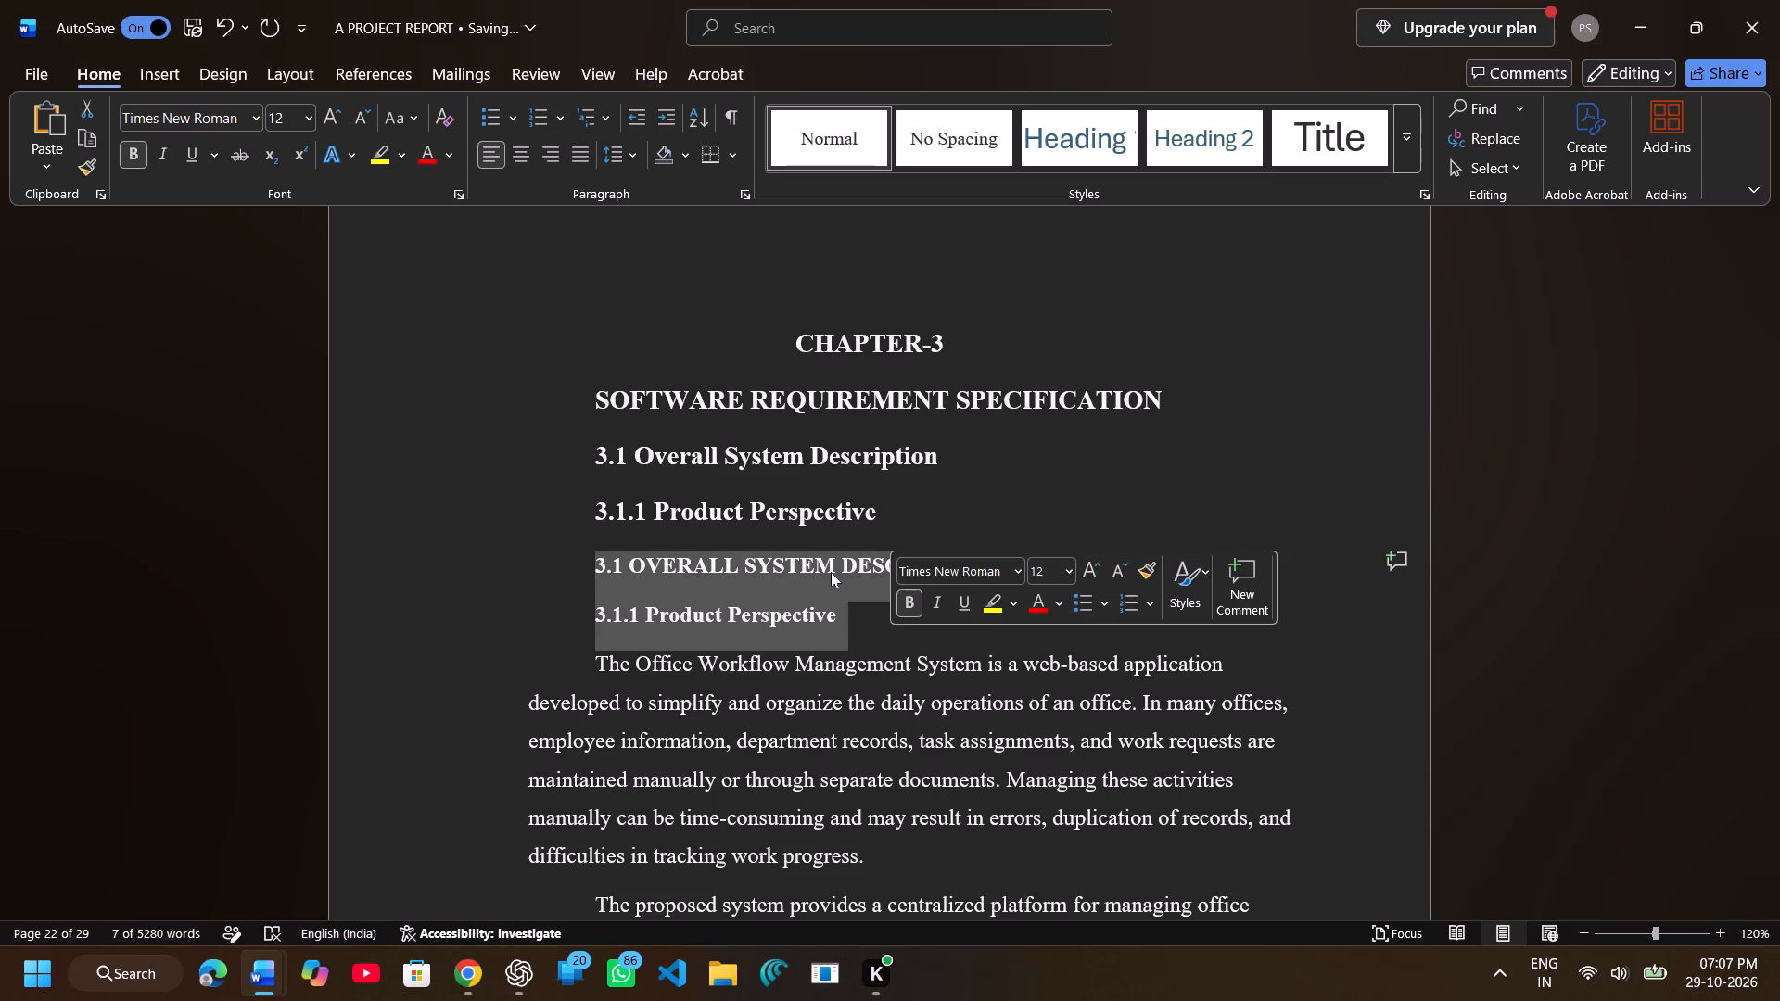
key("BackSpace")
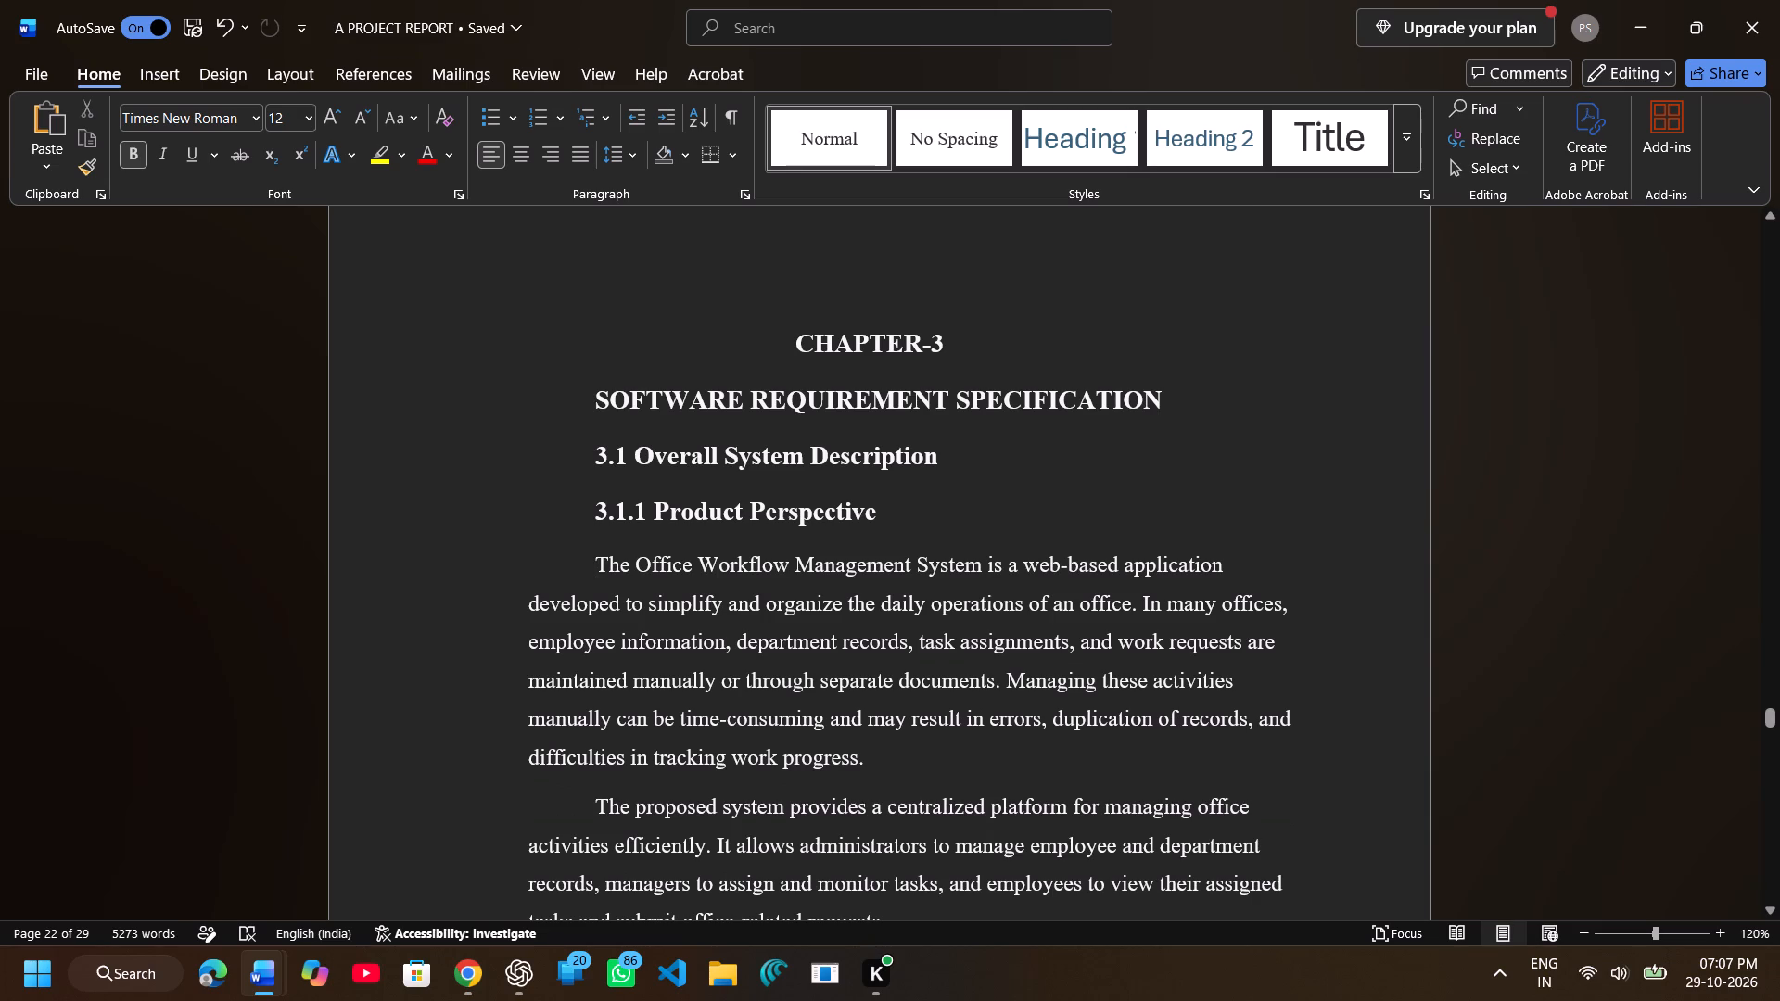
Try centring all text from the "SOFTWARE REQUIREMENT SPECIFICATION" heading to the document's end, and set that text to left alignment.
left_click_drag(584, 392, 1710, 1000)
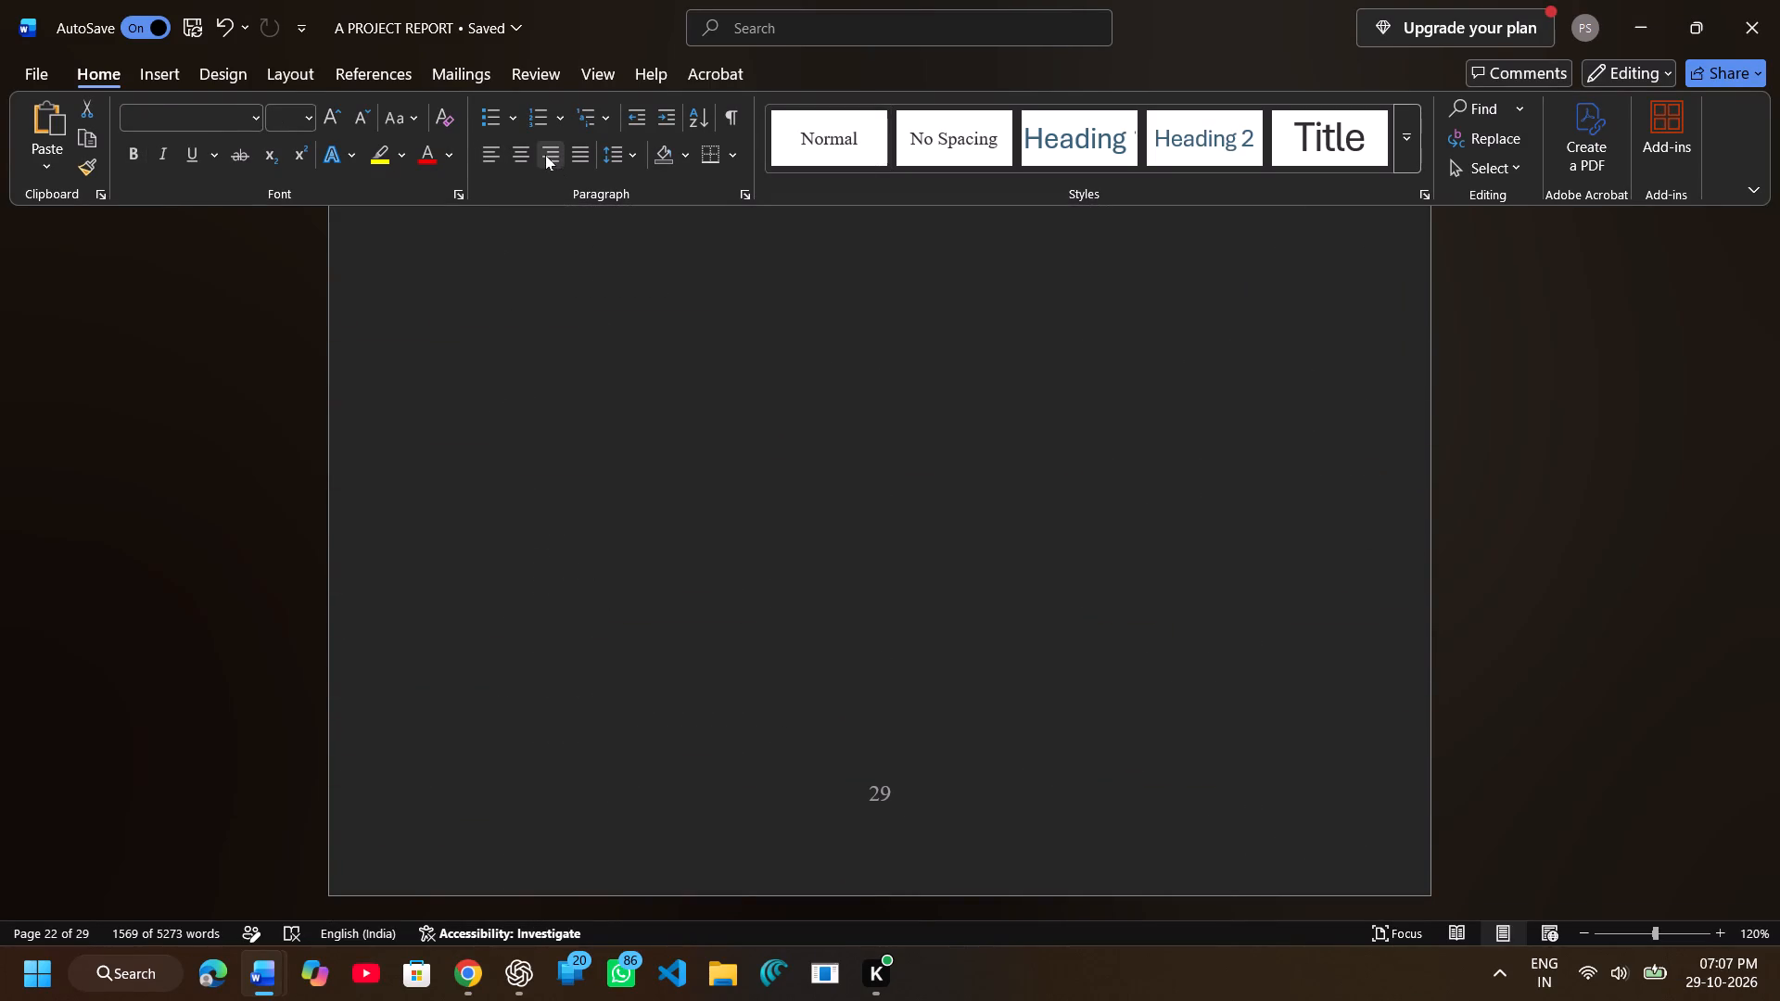
left_click(520, 157)
scroll(855, 764, "up", 2)
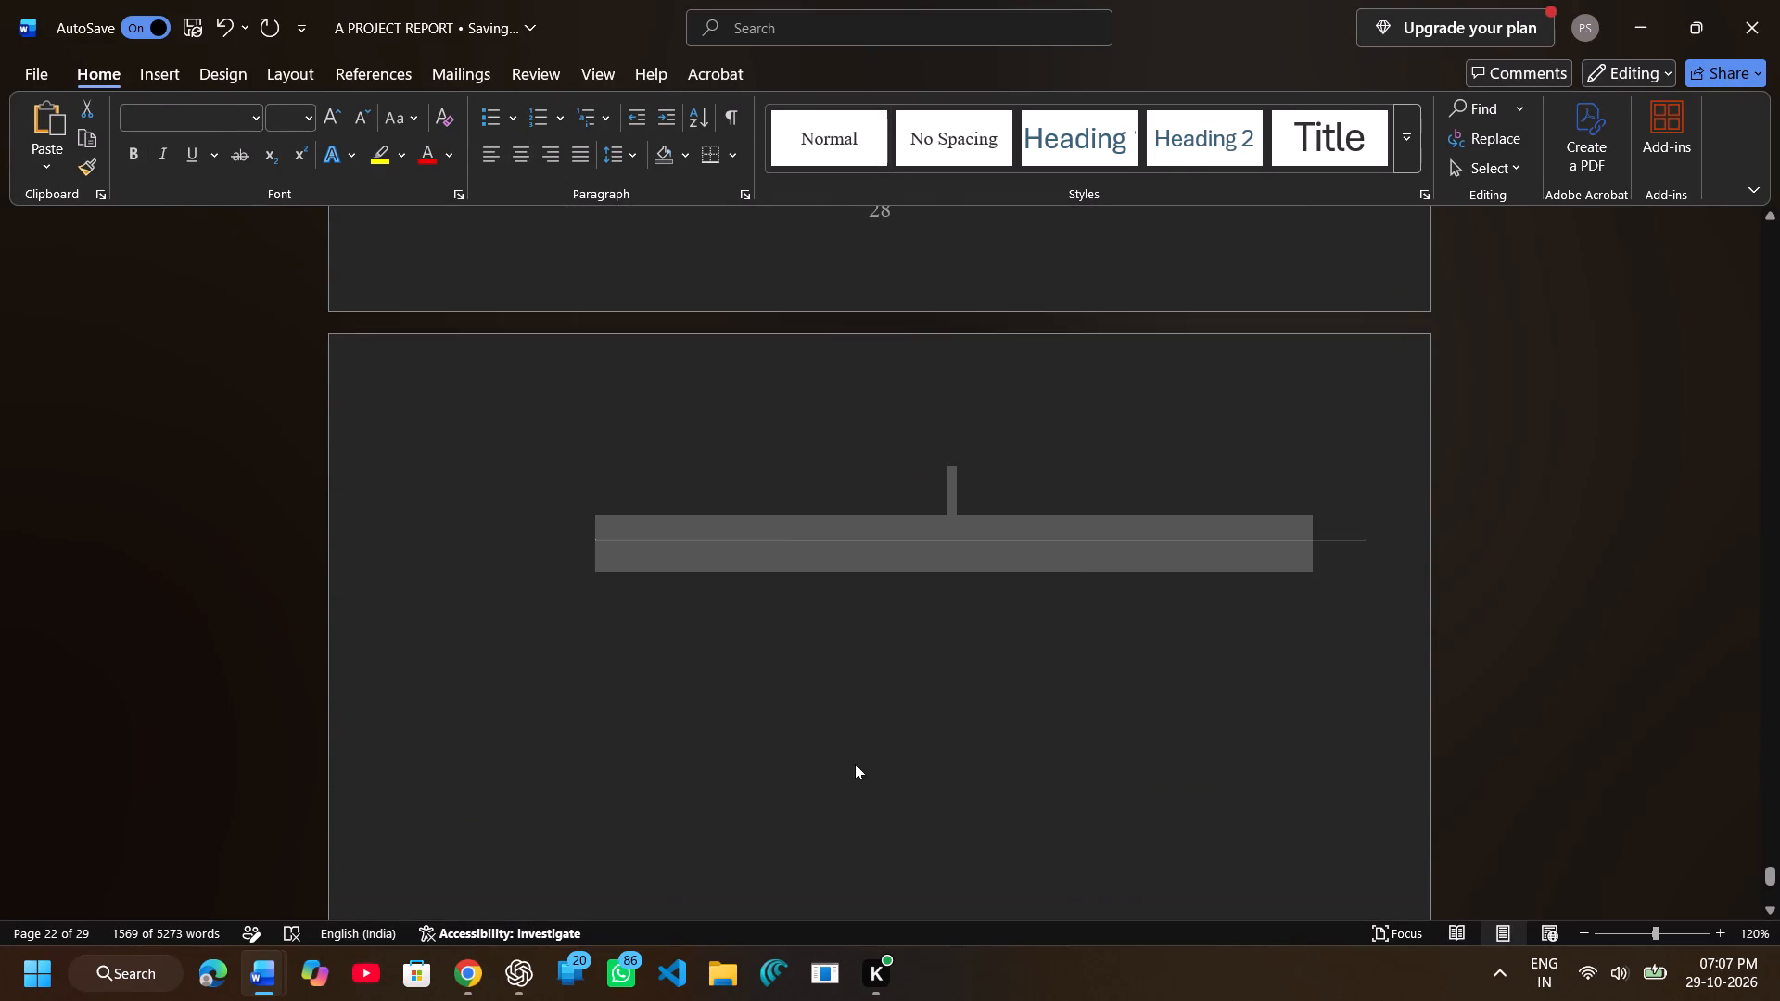
scroll(855, 764, "up", 1)
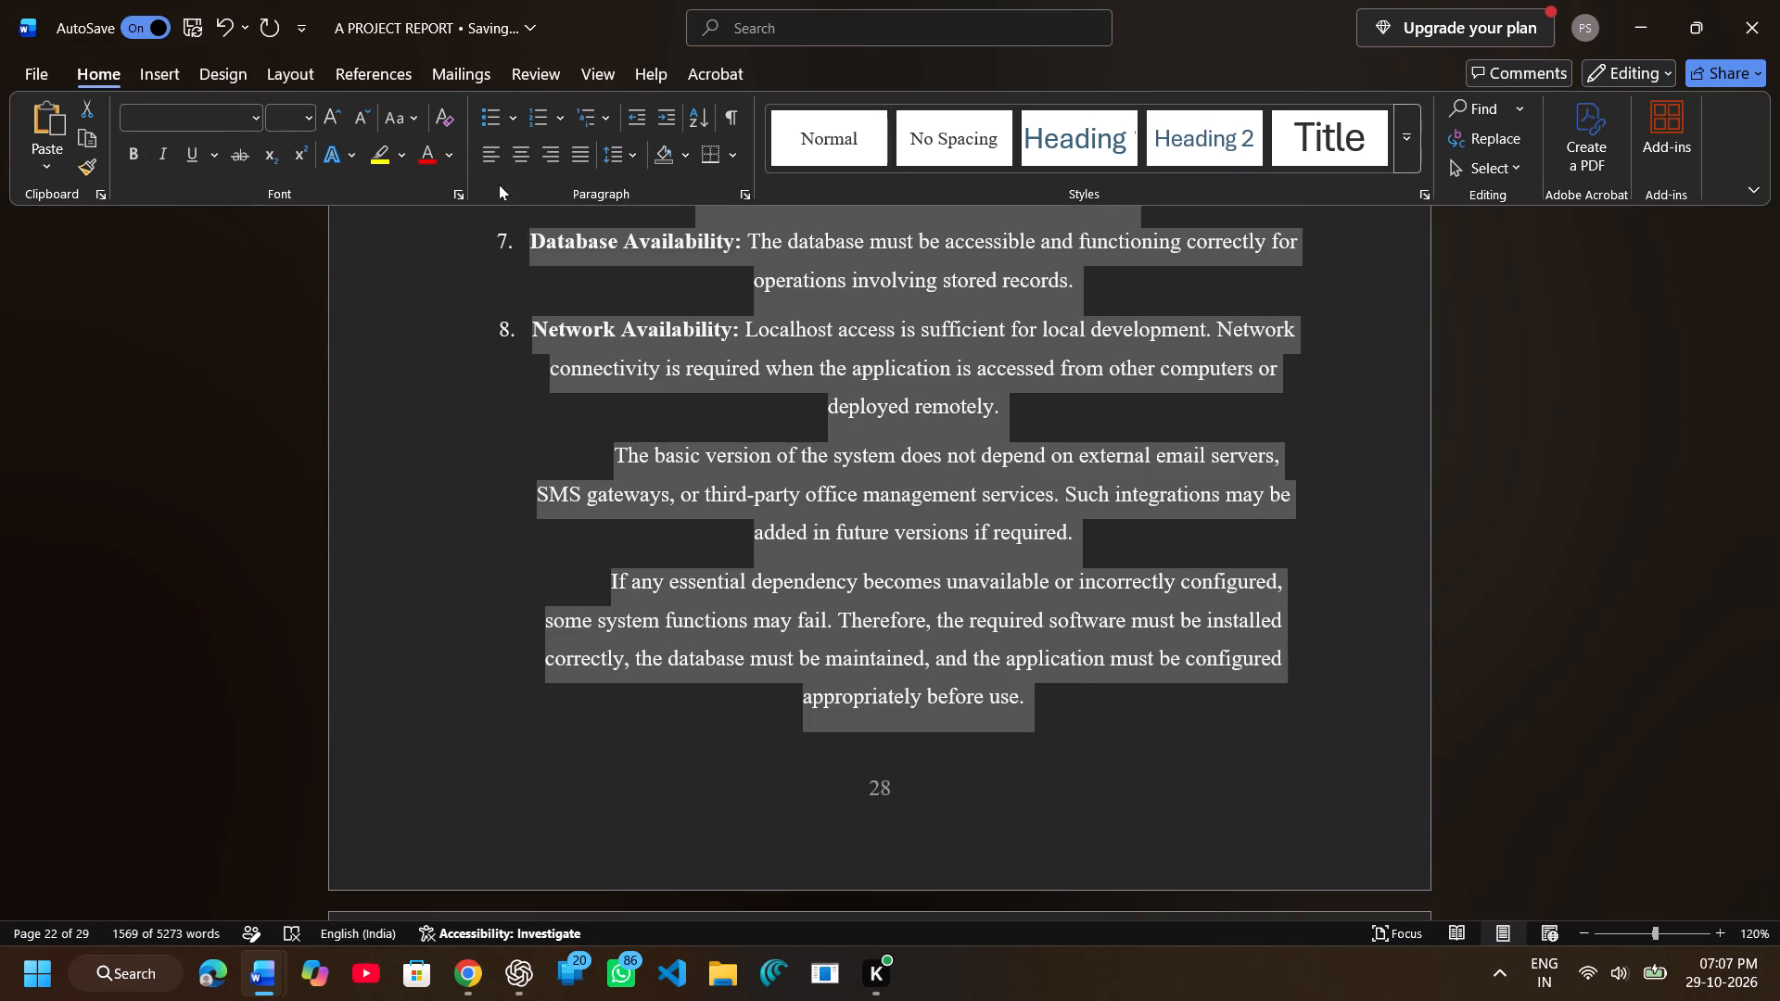
left_click(497, 168)
scroll(592, 355, "up", 12)
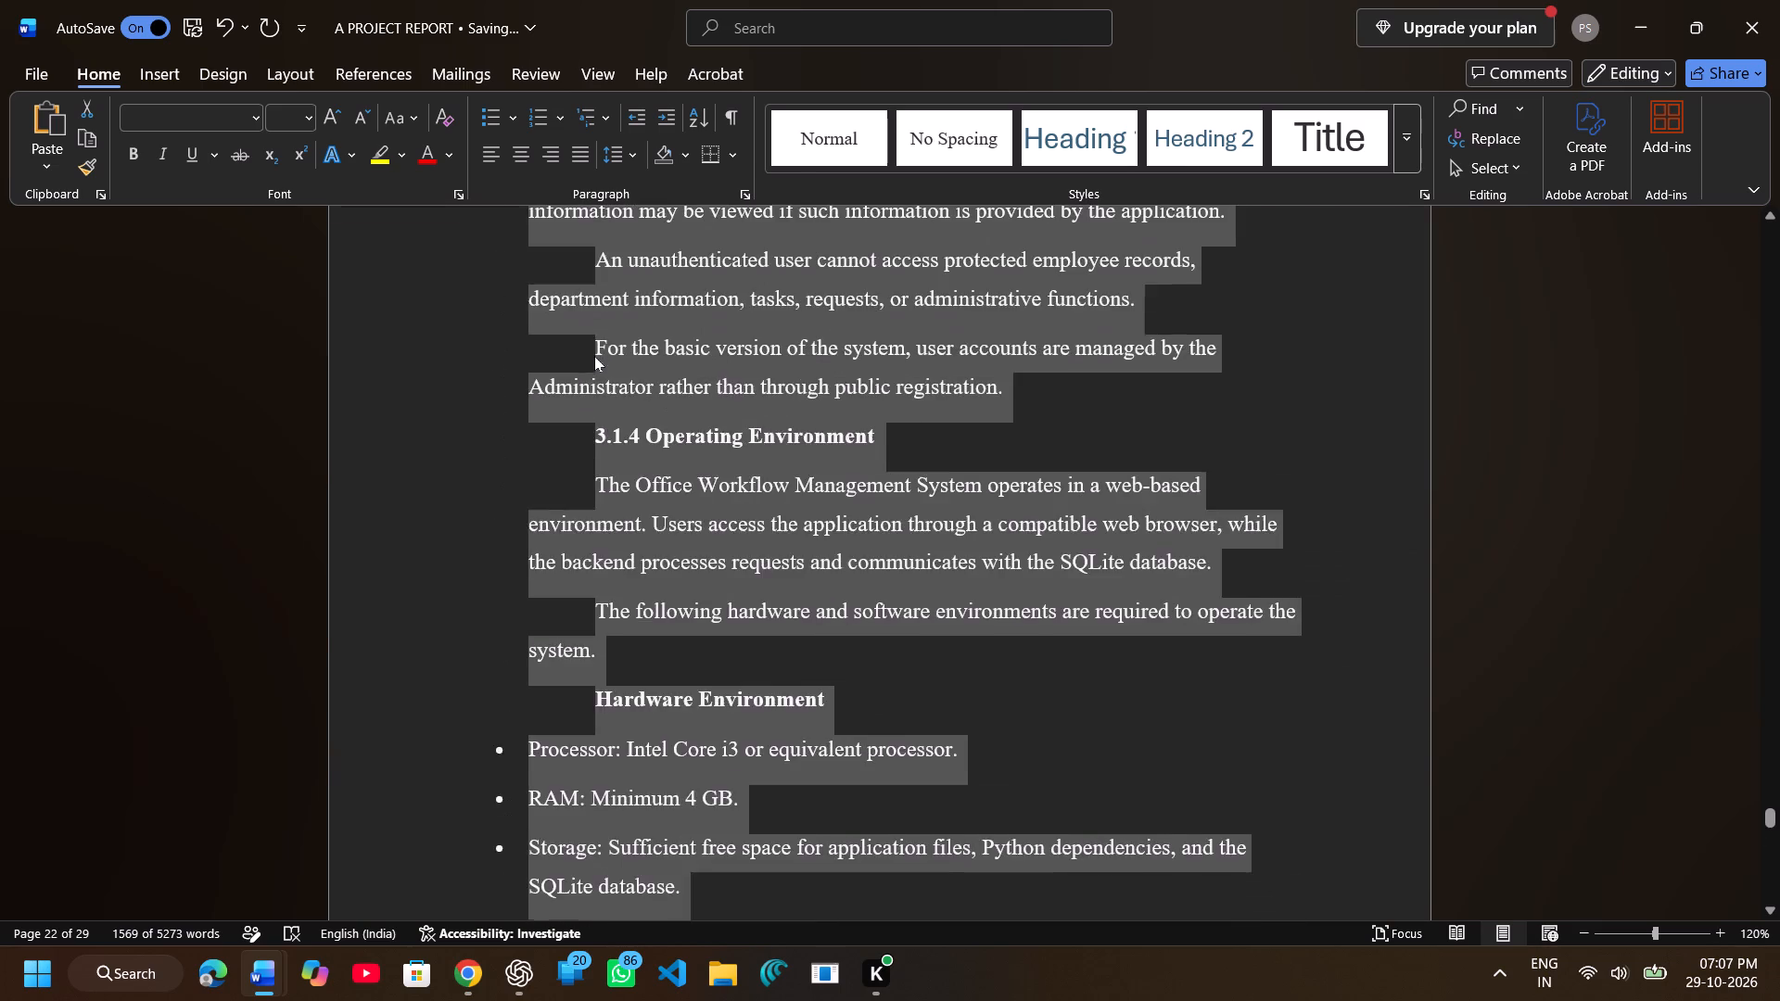
scroll(594, 356, "up", 20)
scroll(594, 356, "up", 4)
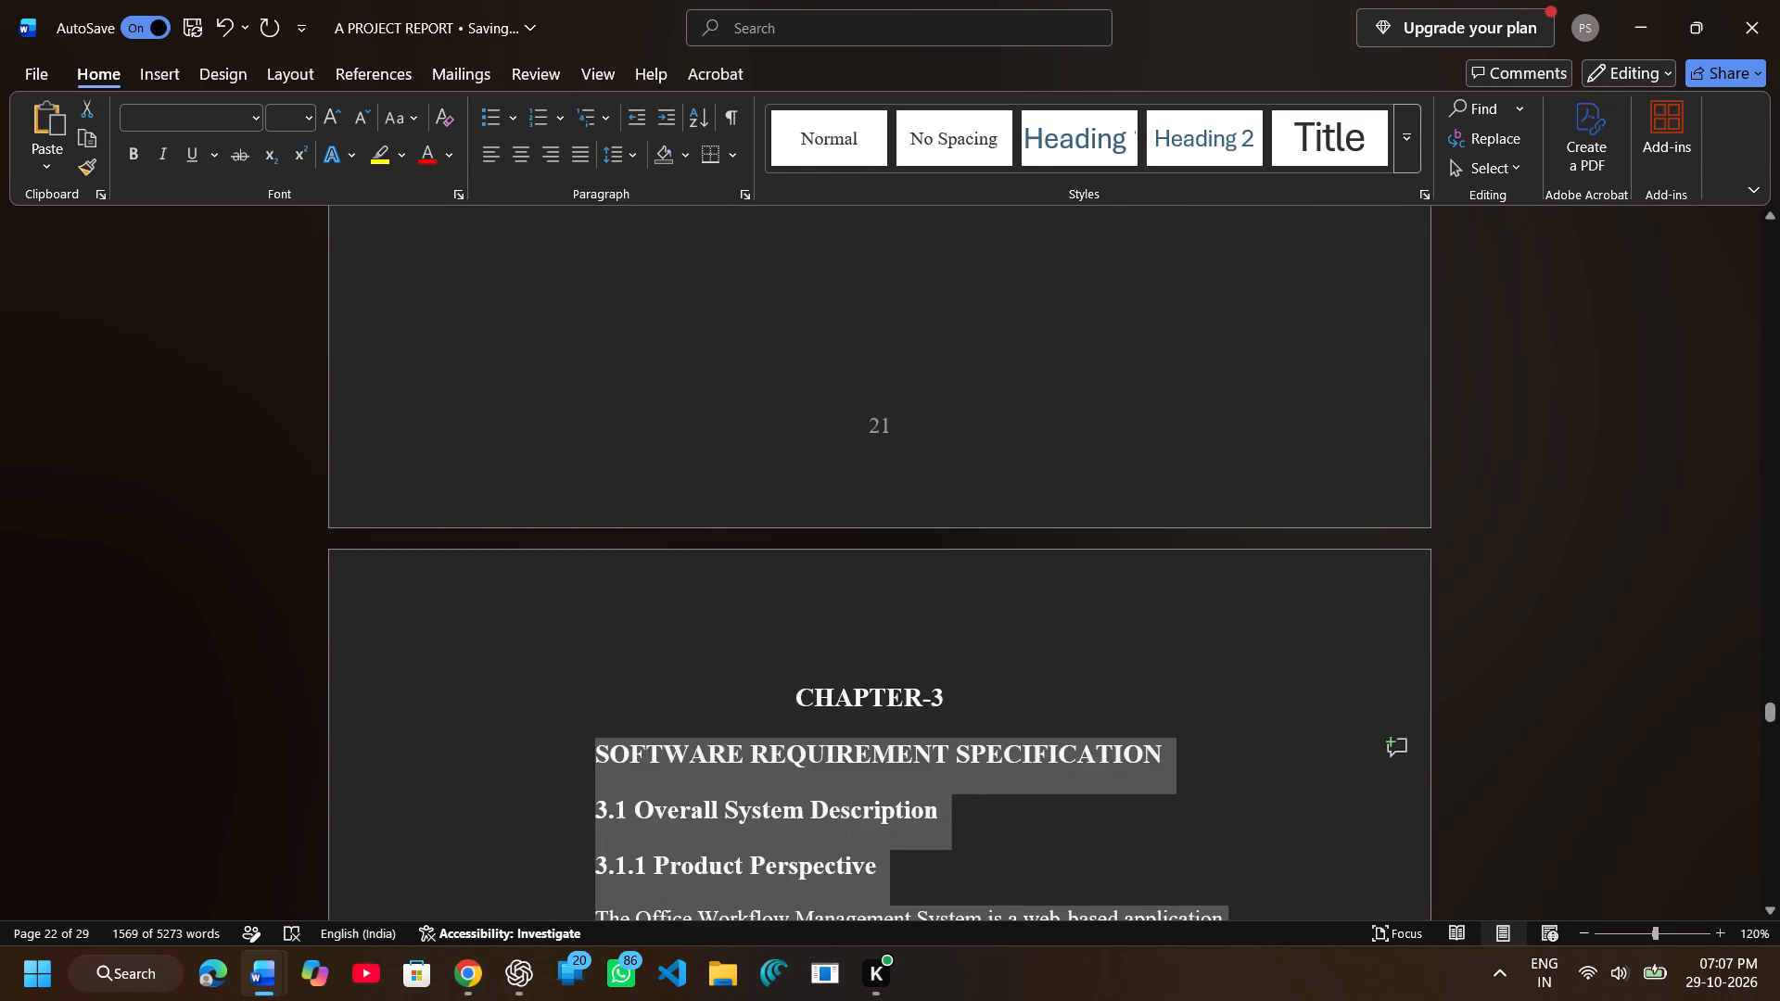
scroll(593, 362, "up", 3)
scroll(593, 362, "down", 3)
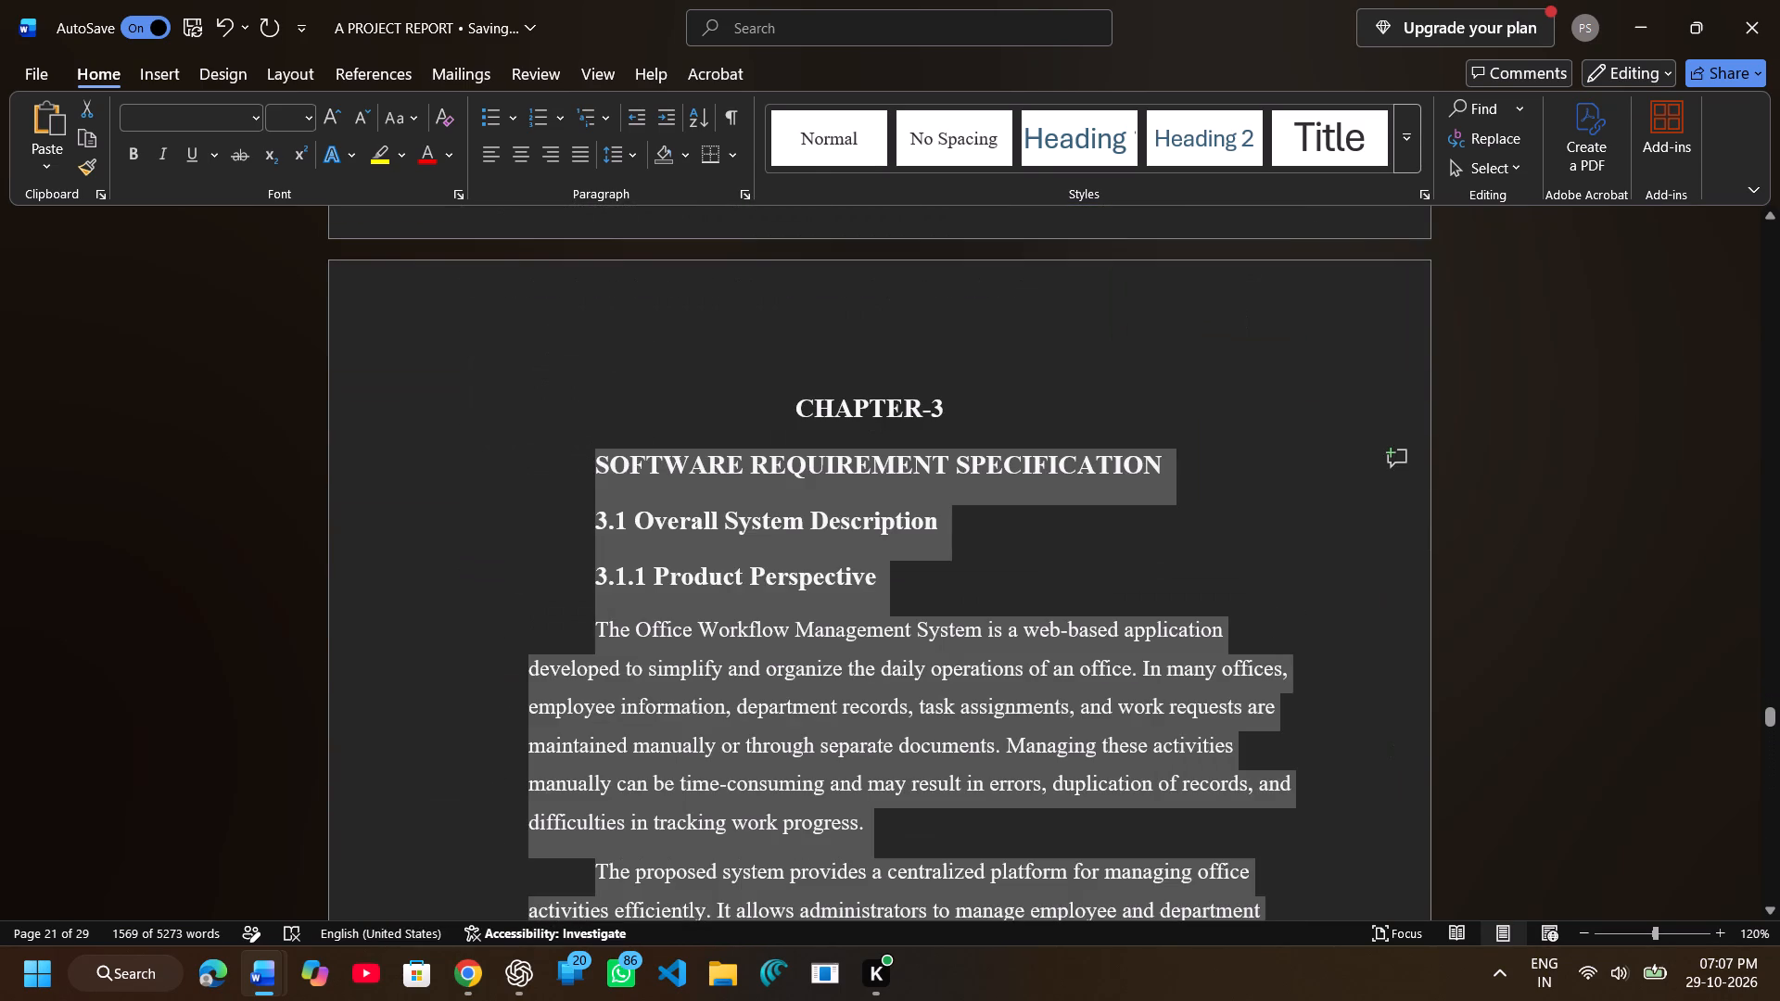
Centre the "CHAPTER-3" and "SOFTWARE REQUIREMENT SPECIFICATION" heading lines.
left_click(588, 445)
left_click_drag(587, 442, 1041, 502)
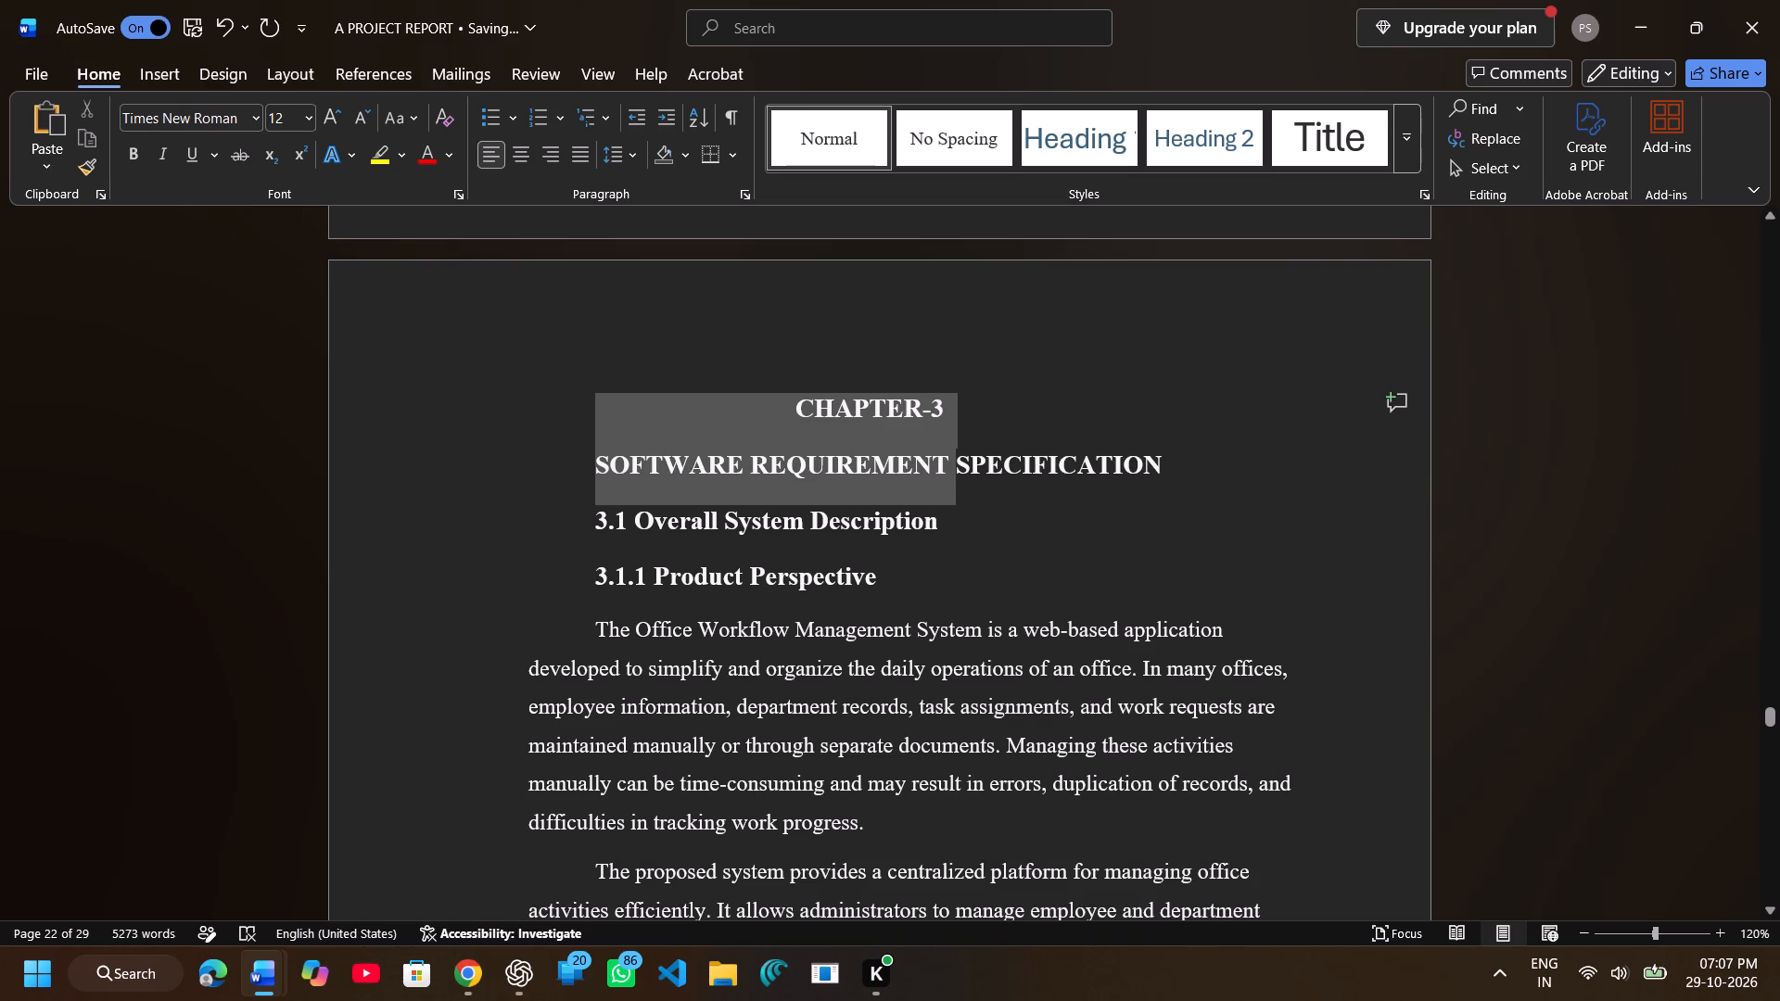
left_click_drag(1041, 502, 1140, 501)
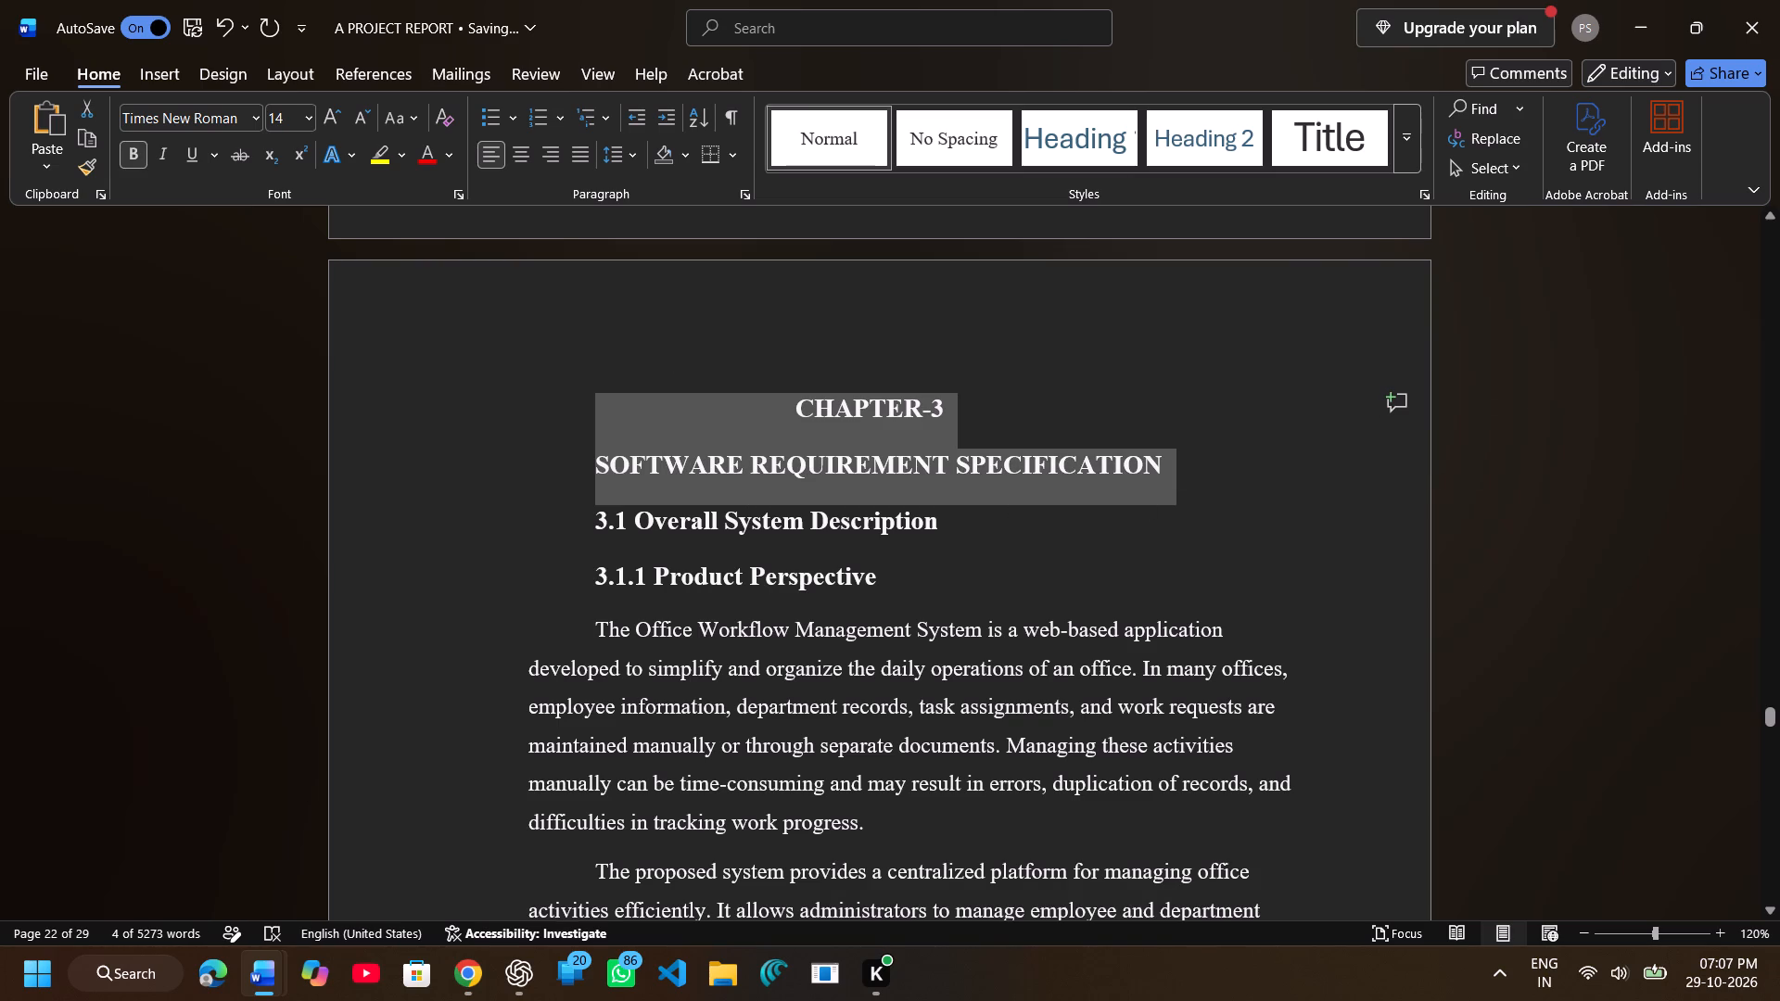
left_click(515, 156)
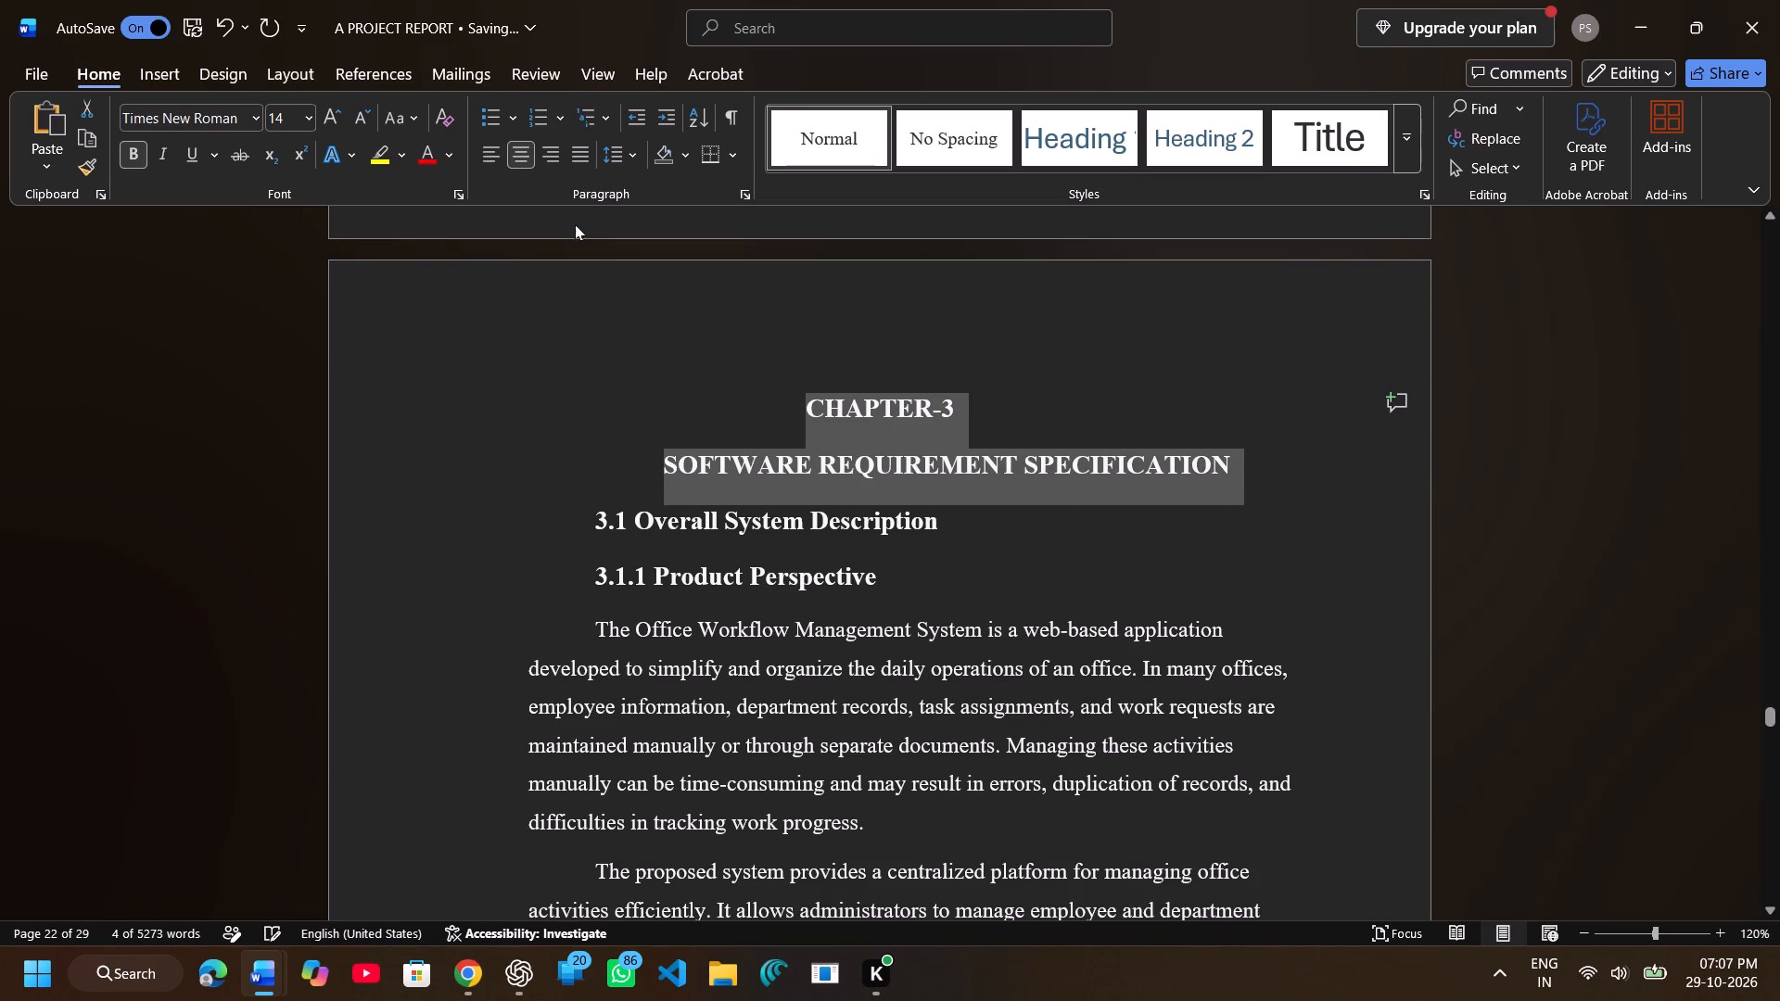
left_click(656, 408)
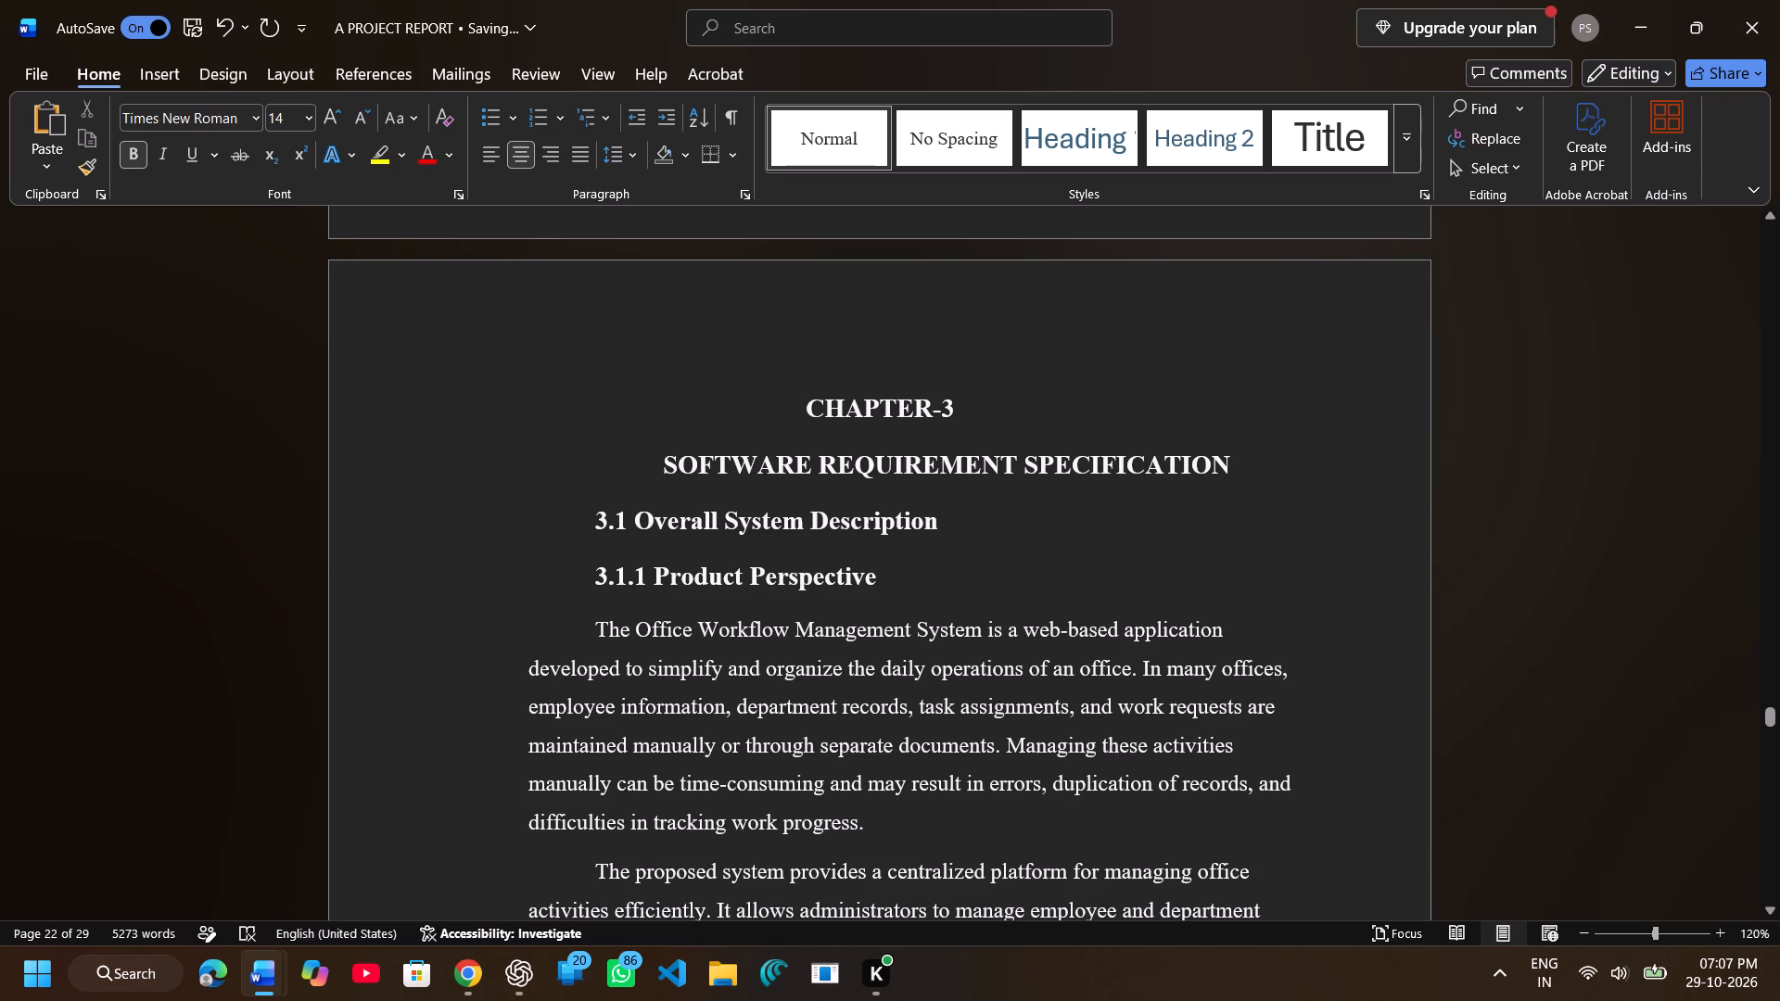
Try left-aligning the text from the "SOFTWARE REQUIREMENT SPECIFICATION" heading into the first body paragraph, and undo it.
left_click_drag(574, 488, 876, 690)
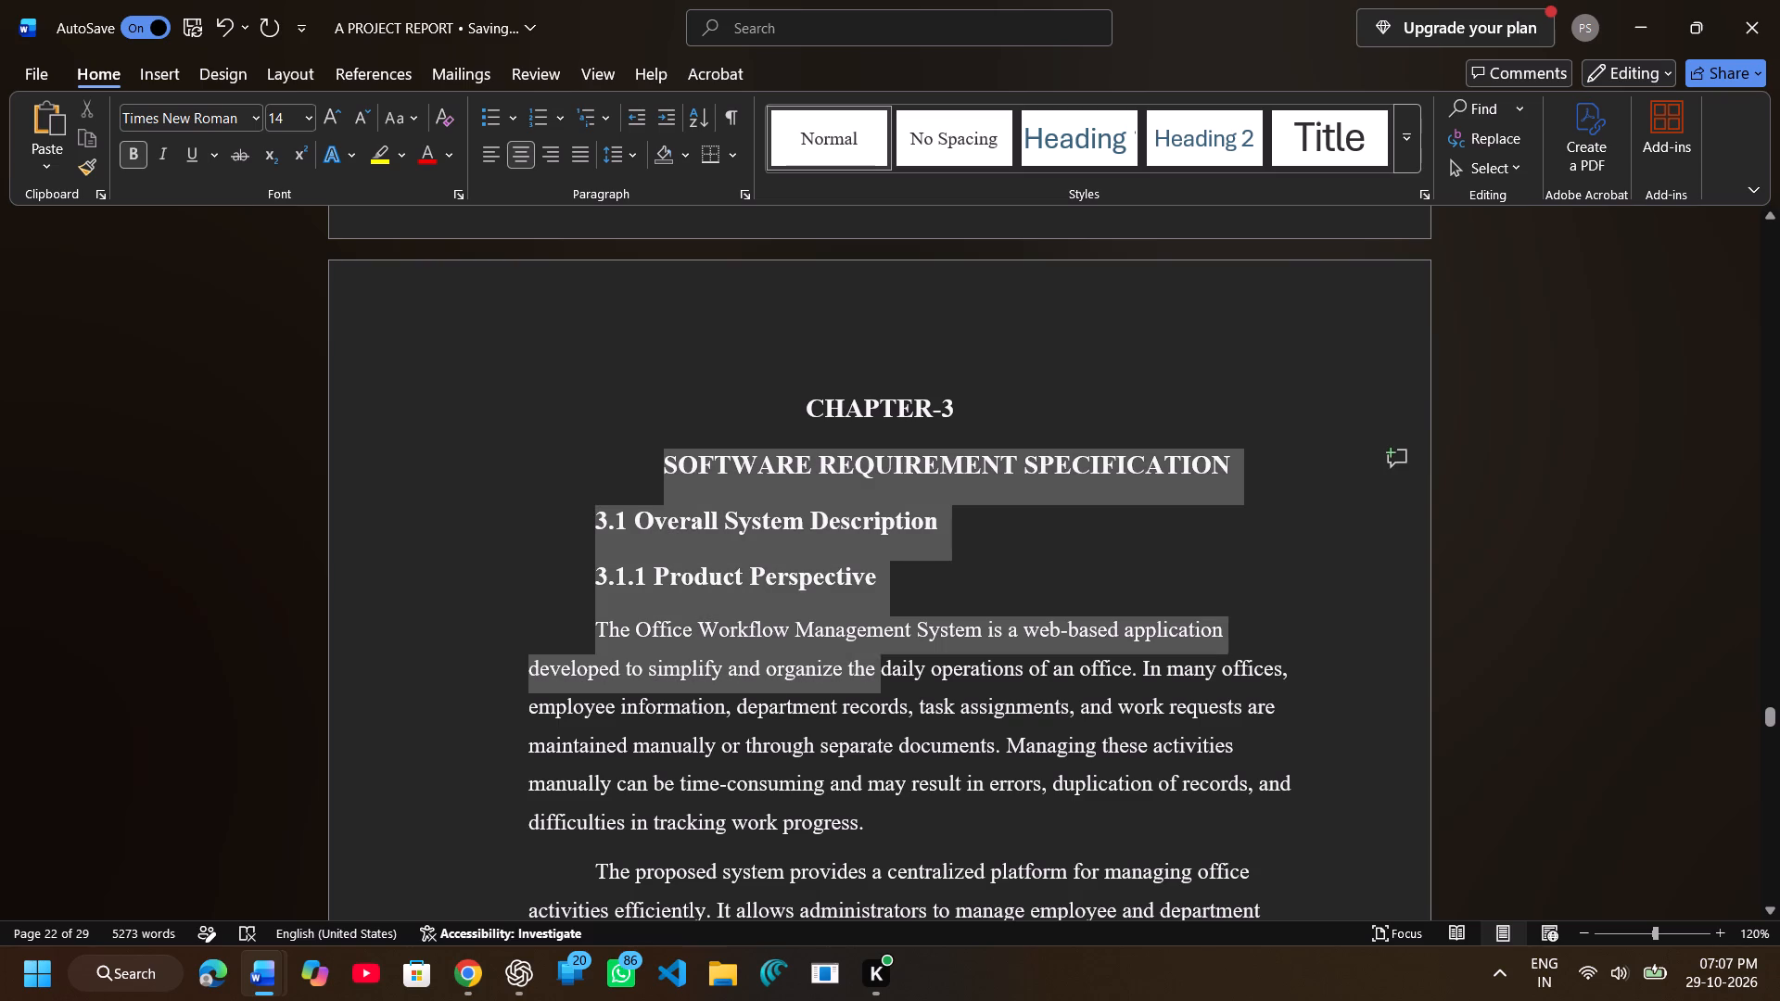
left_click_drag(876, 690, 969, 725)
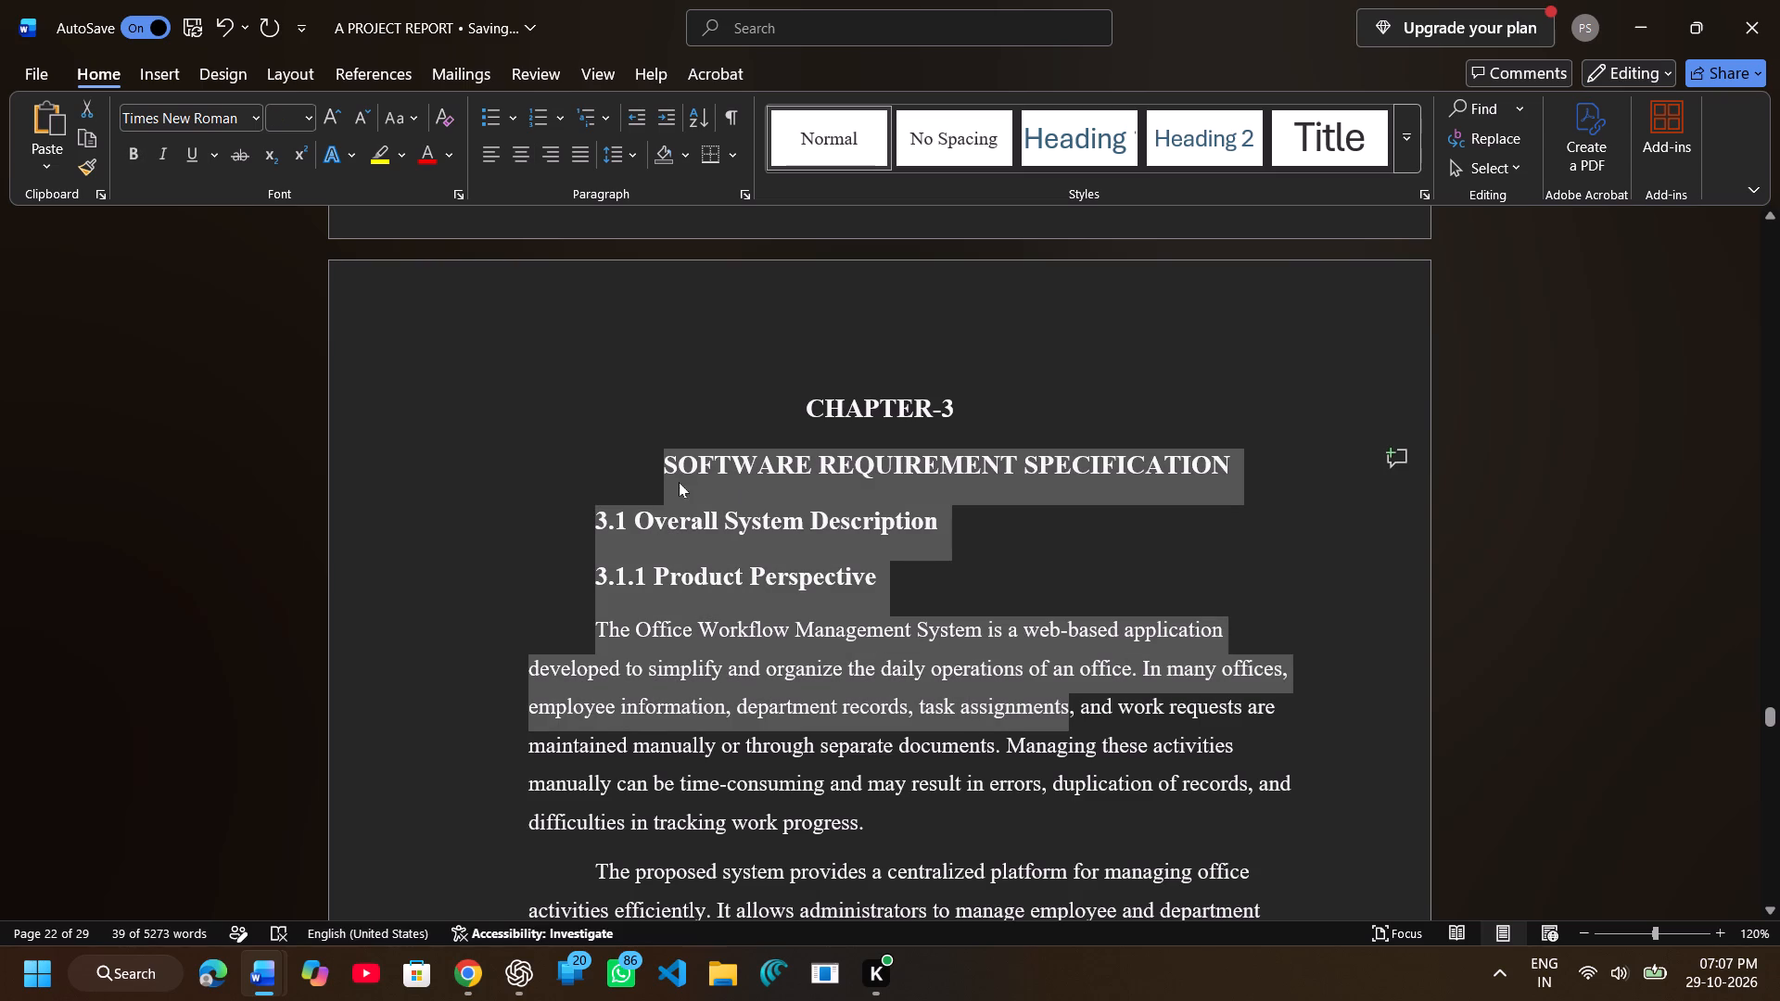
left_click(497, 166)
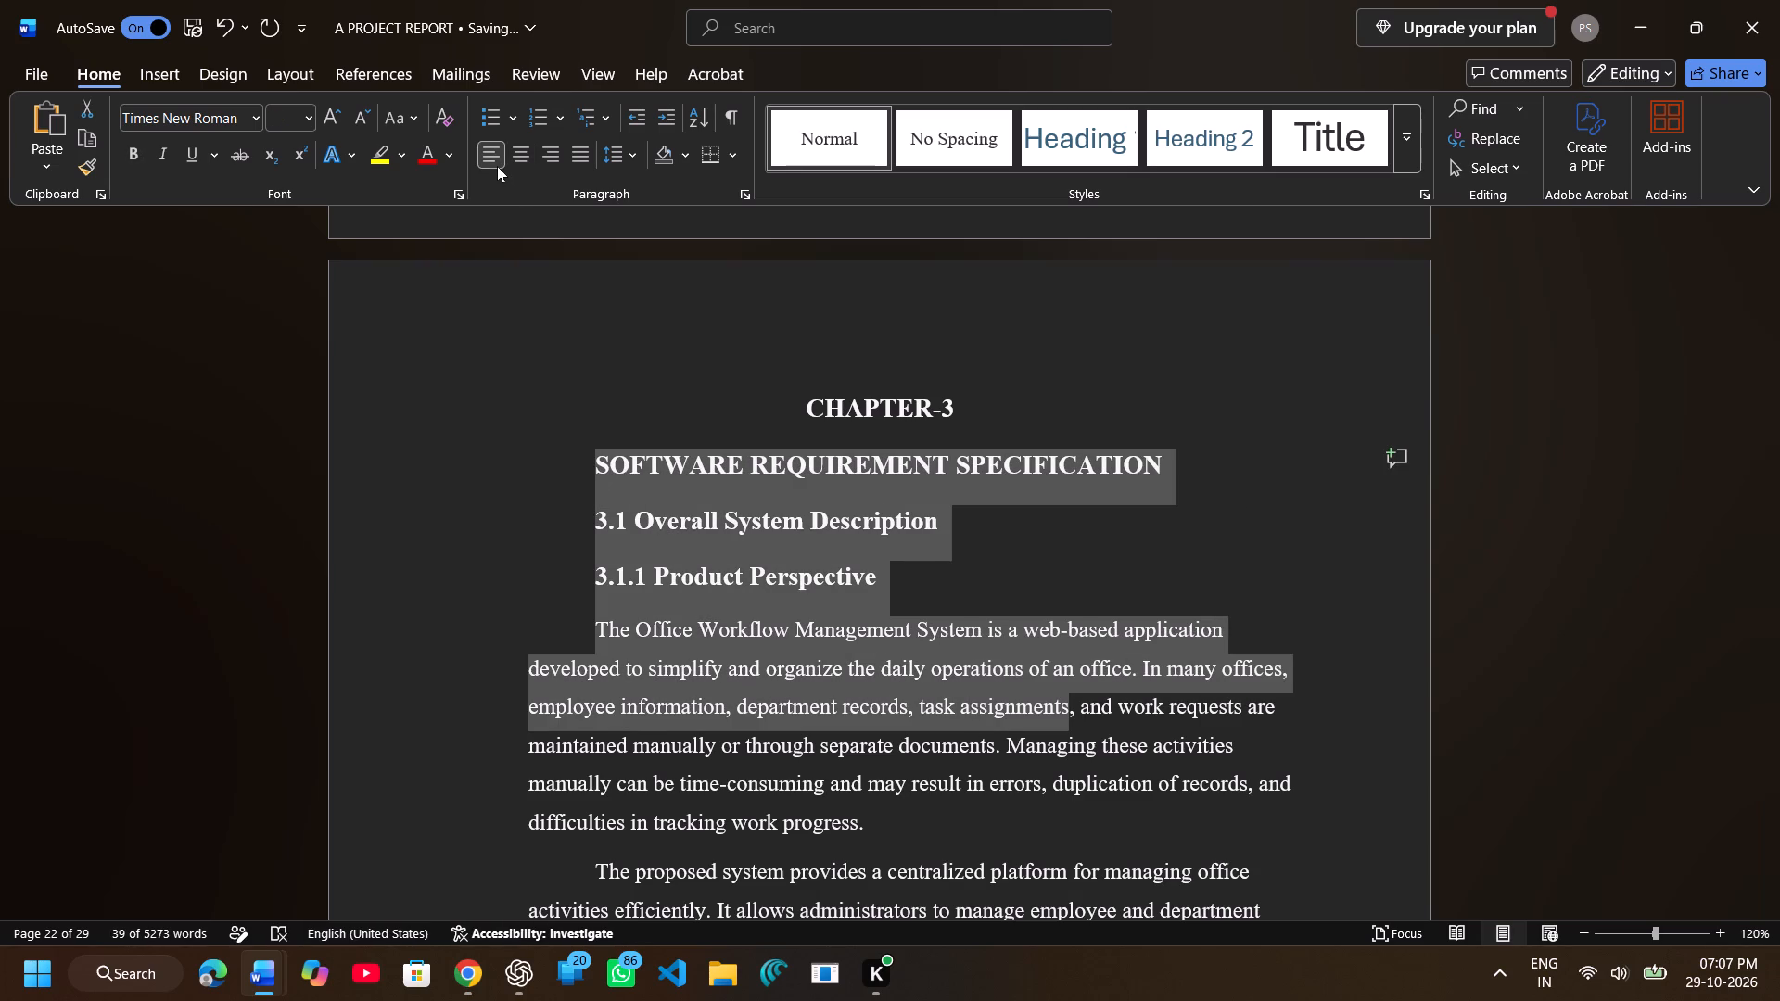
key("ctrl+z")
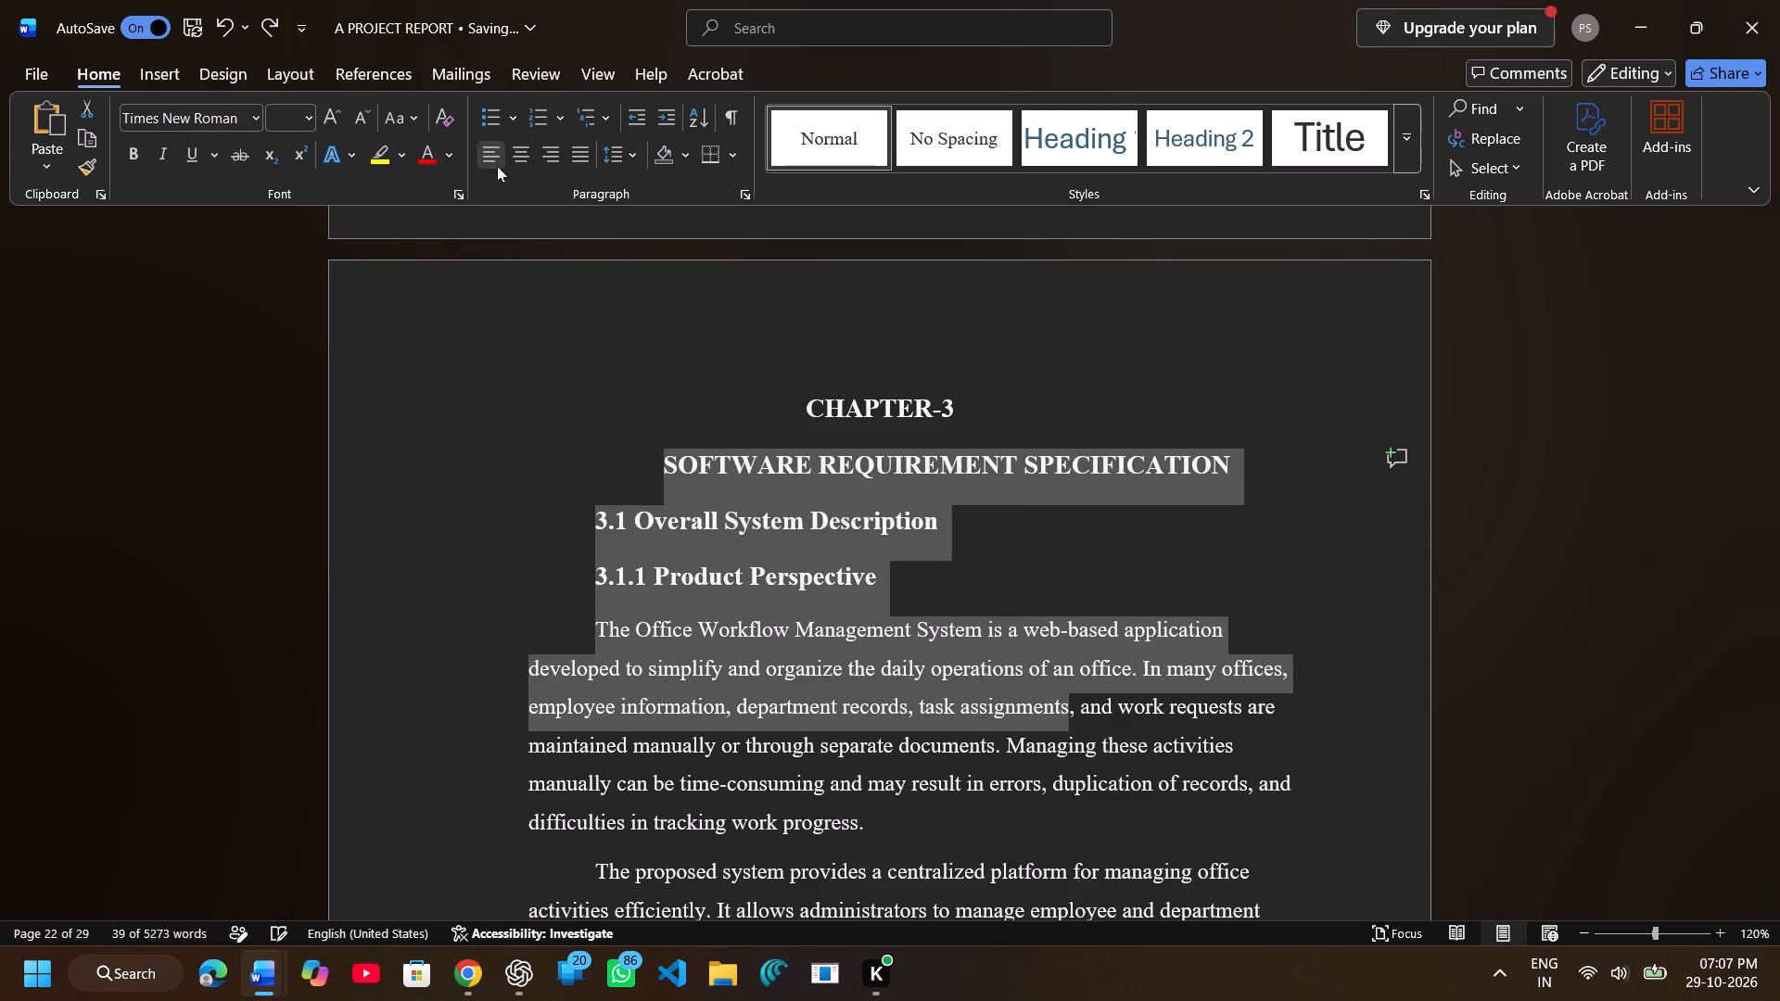
Remove the leading indentation from the "SOFTWARE REQUIREMENT SPECIFICATION", "3.1 Overall System Description" and "3.1.1 Product Perspective" headings.
left_click(617, 471)
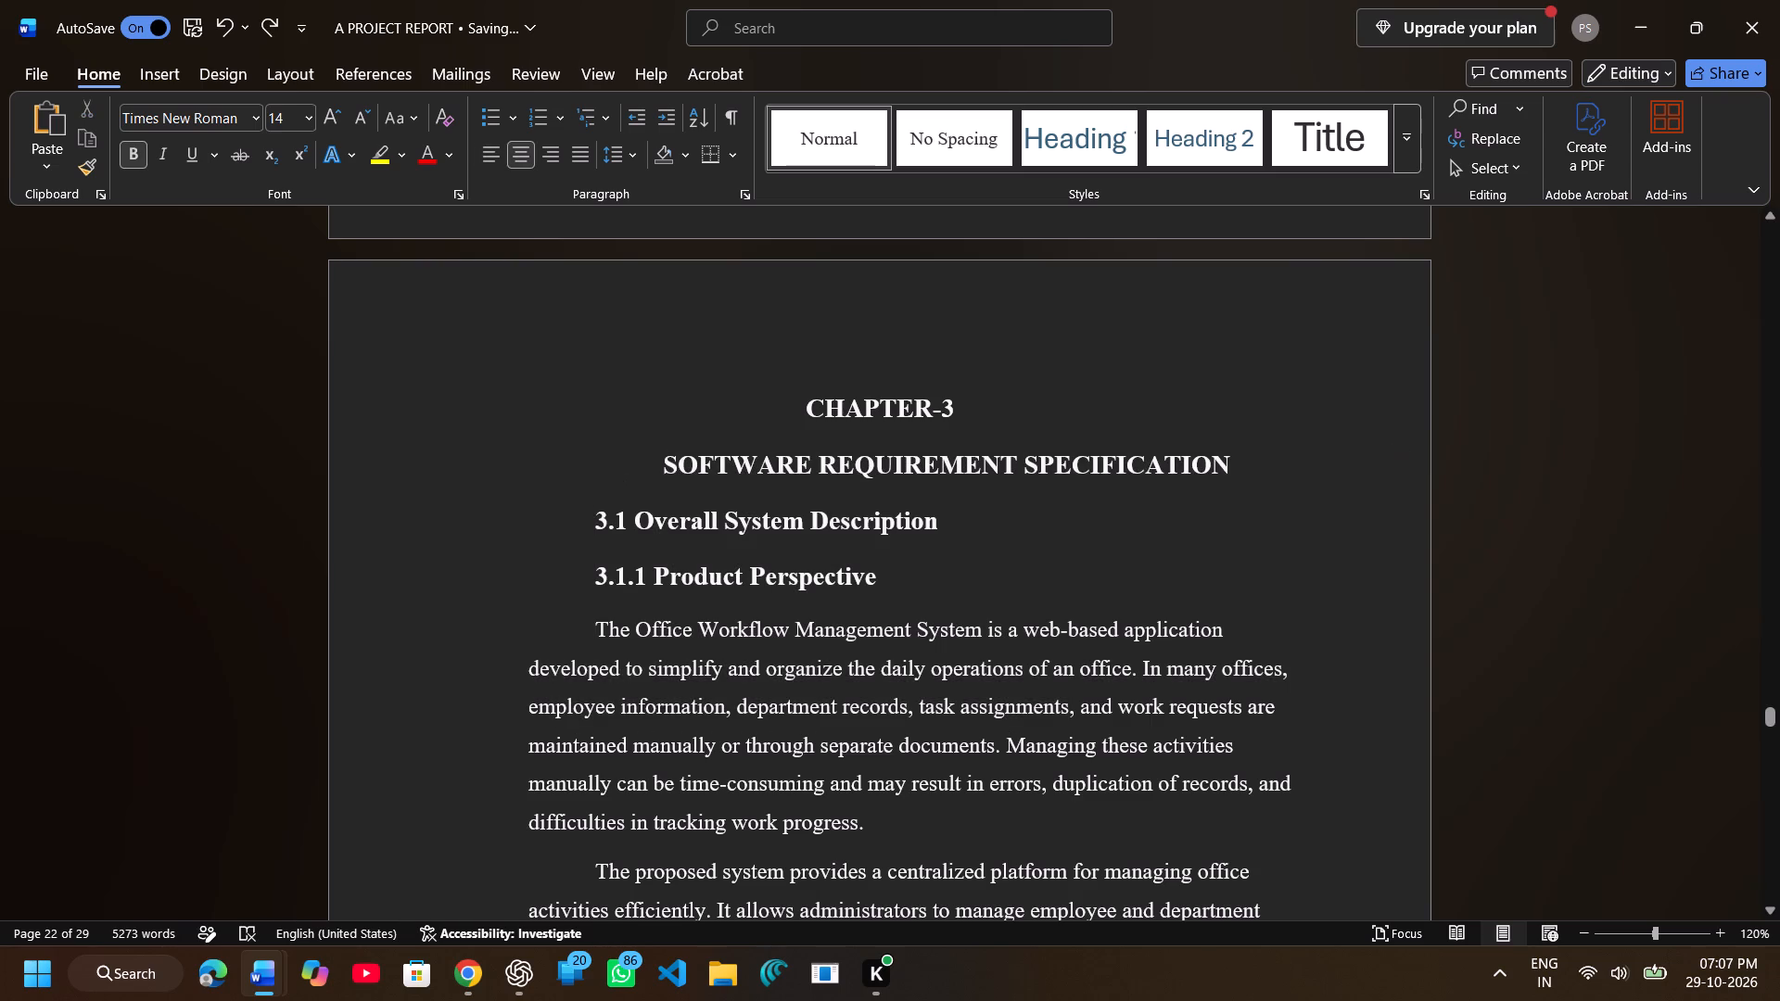
key("BackSpace")
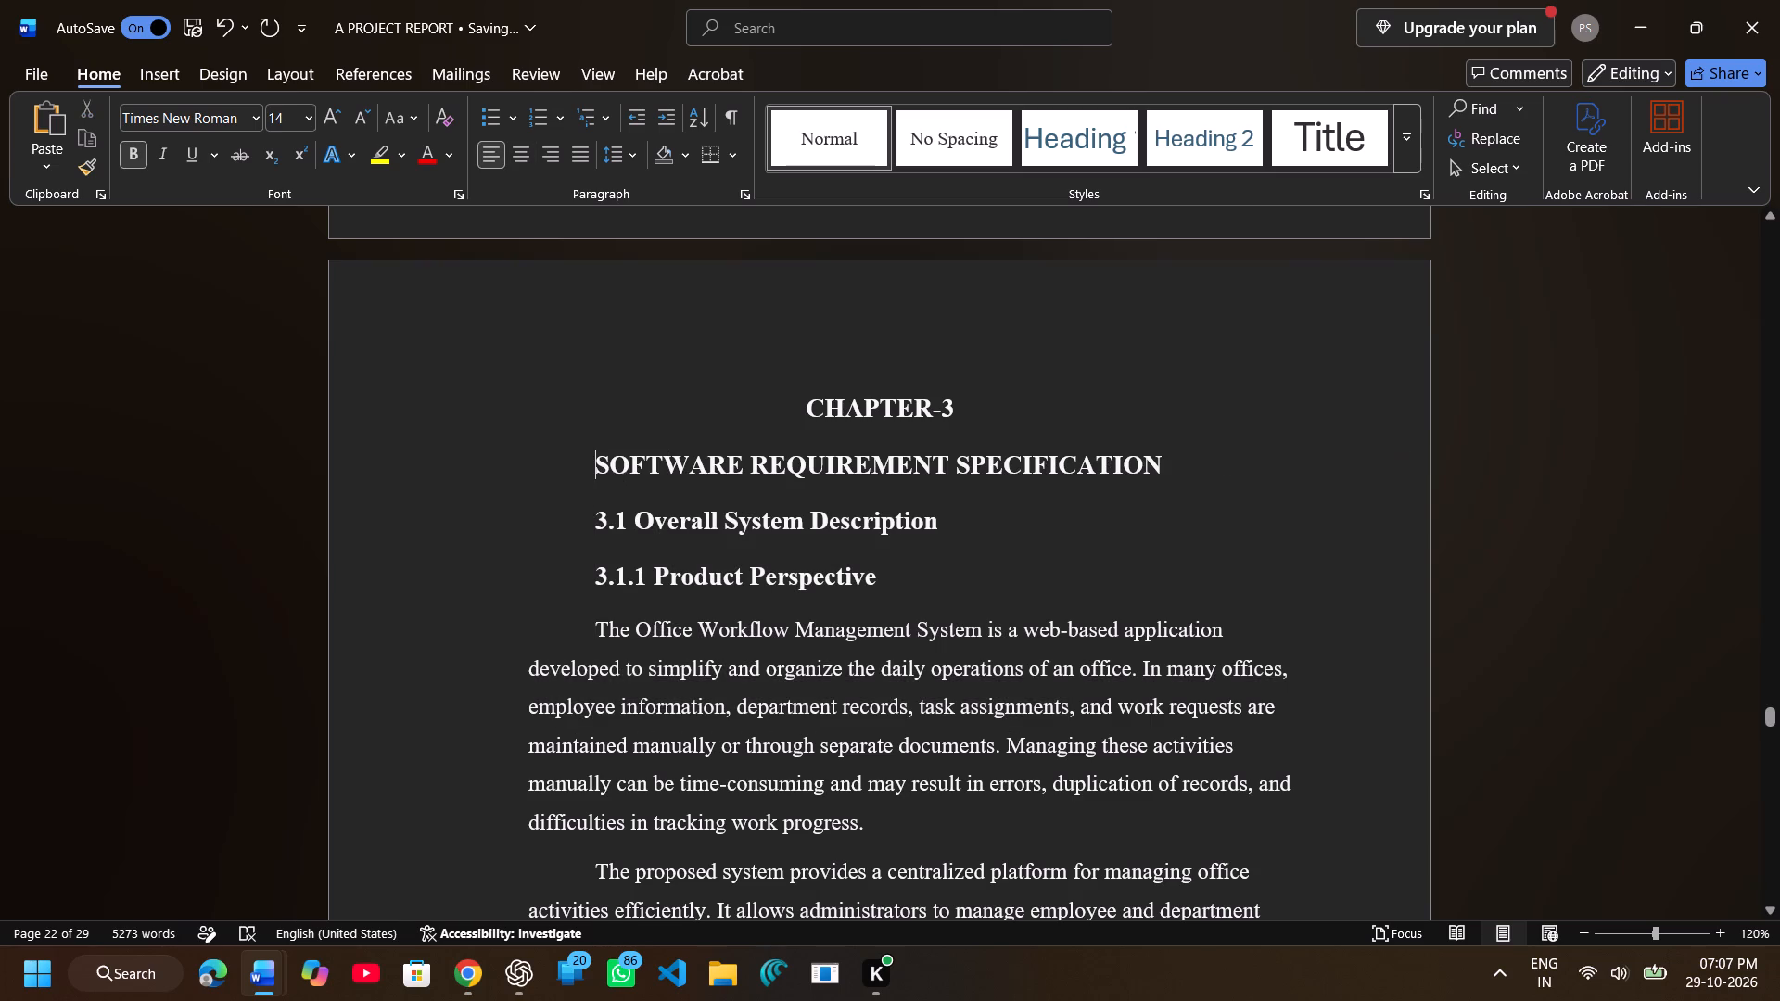
left_click(585, 514)
key("BackSpace")
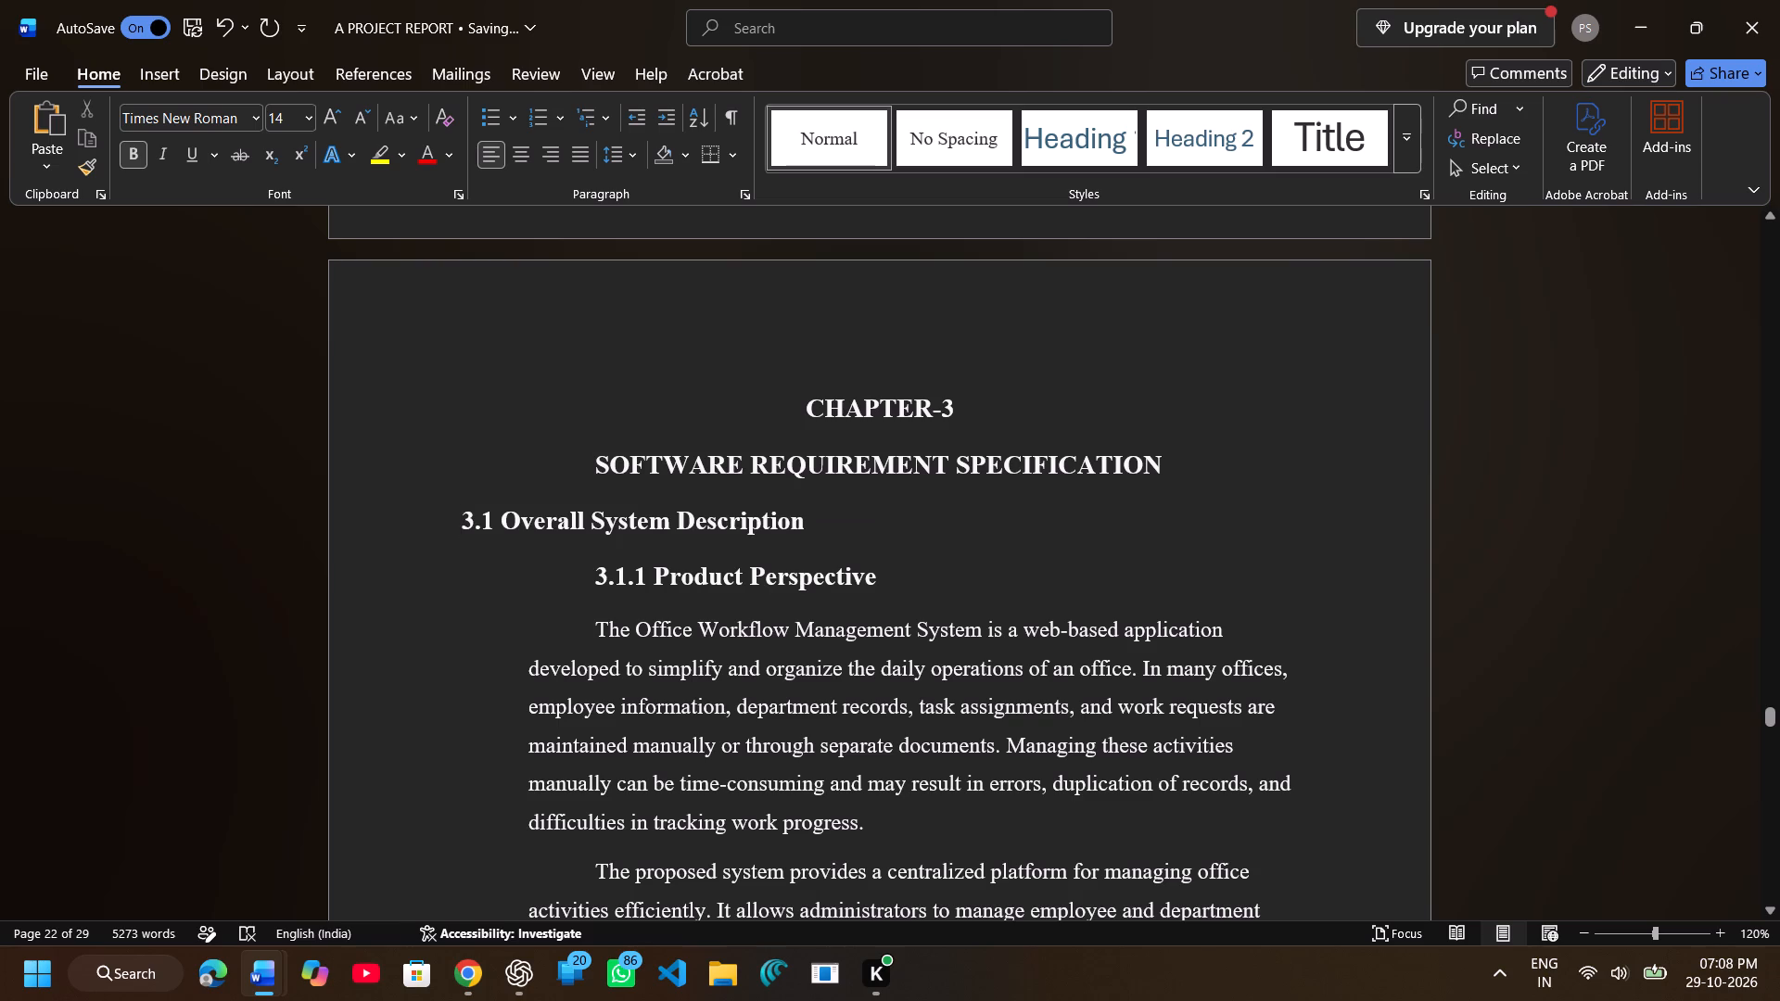
left_click(592, 577)
key("BackSpace")
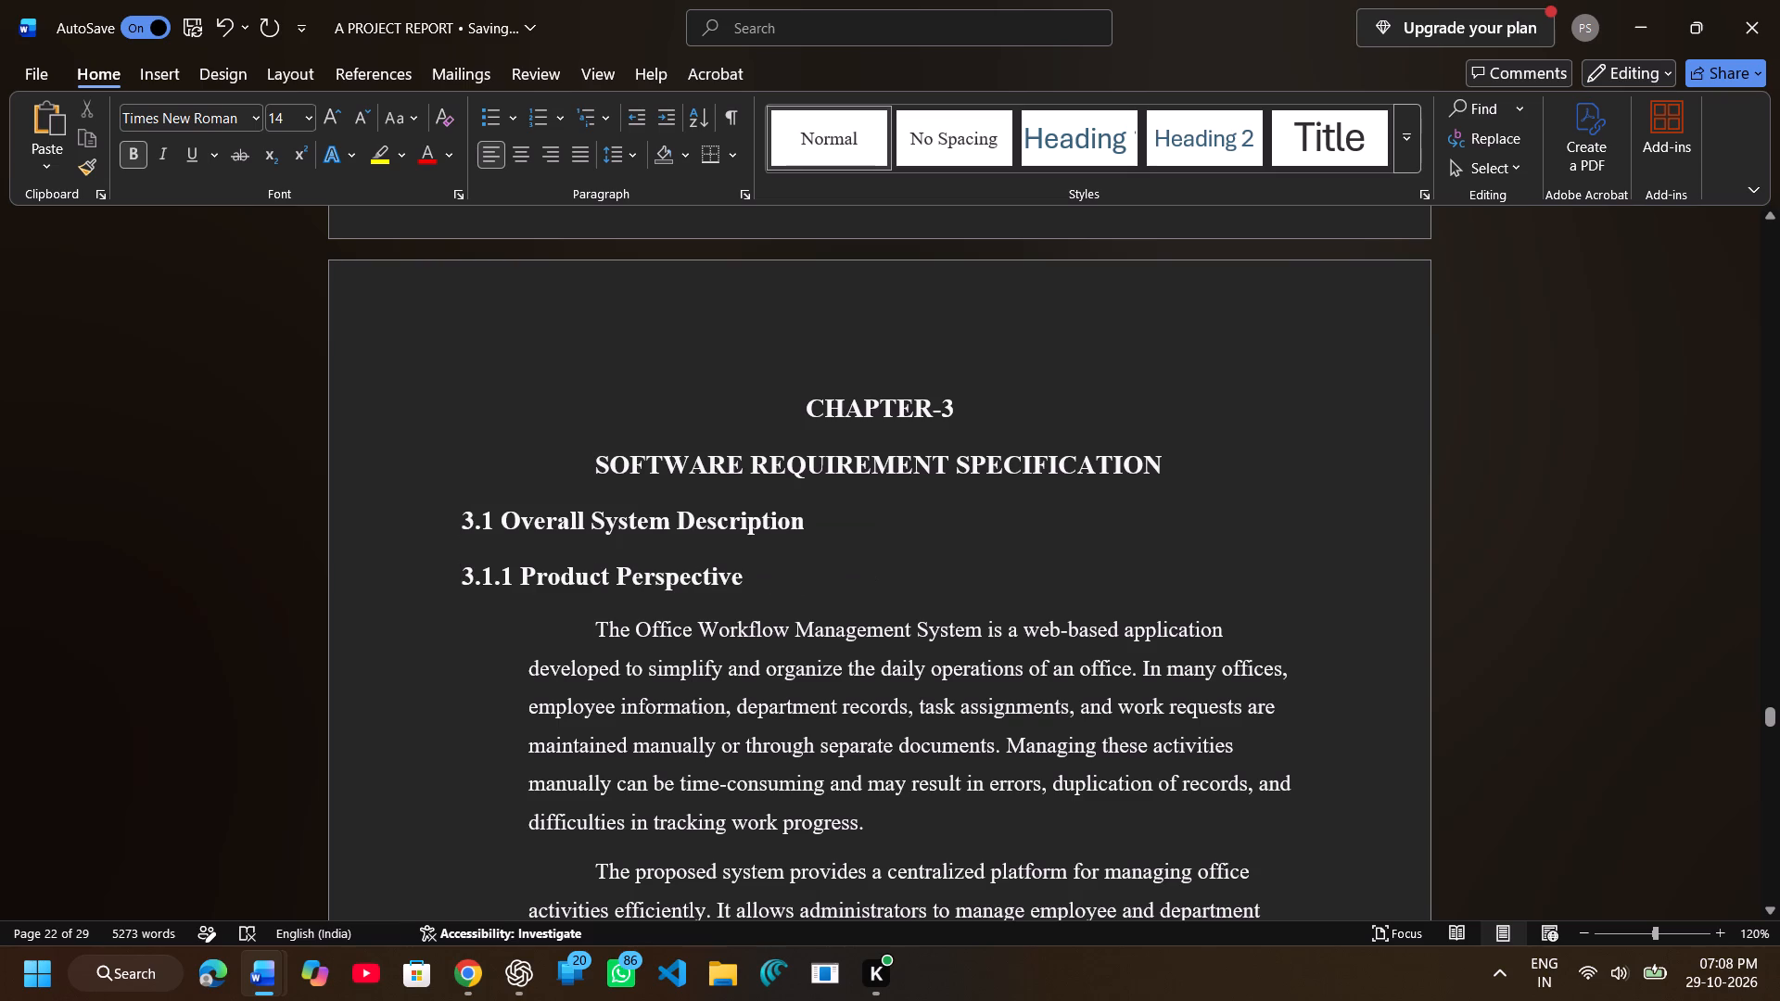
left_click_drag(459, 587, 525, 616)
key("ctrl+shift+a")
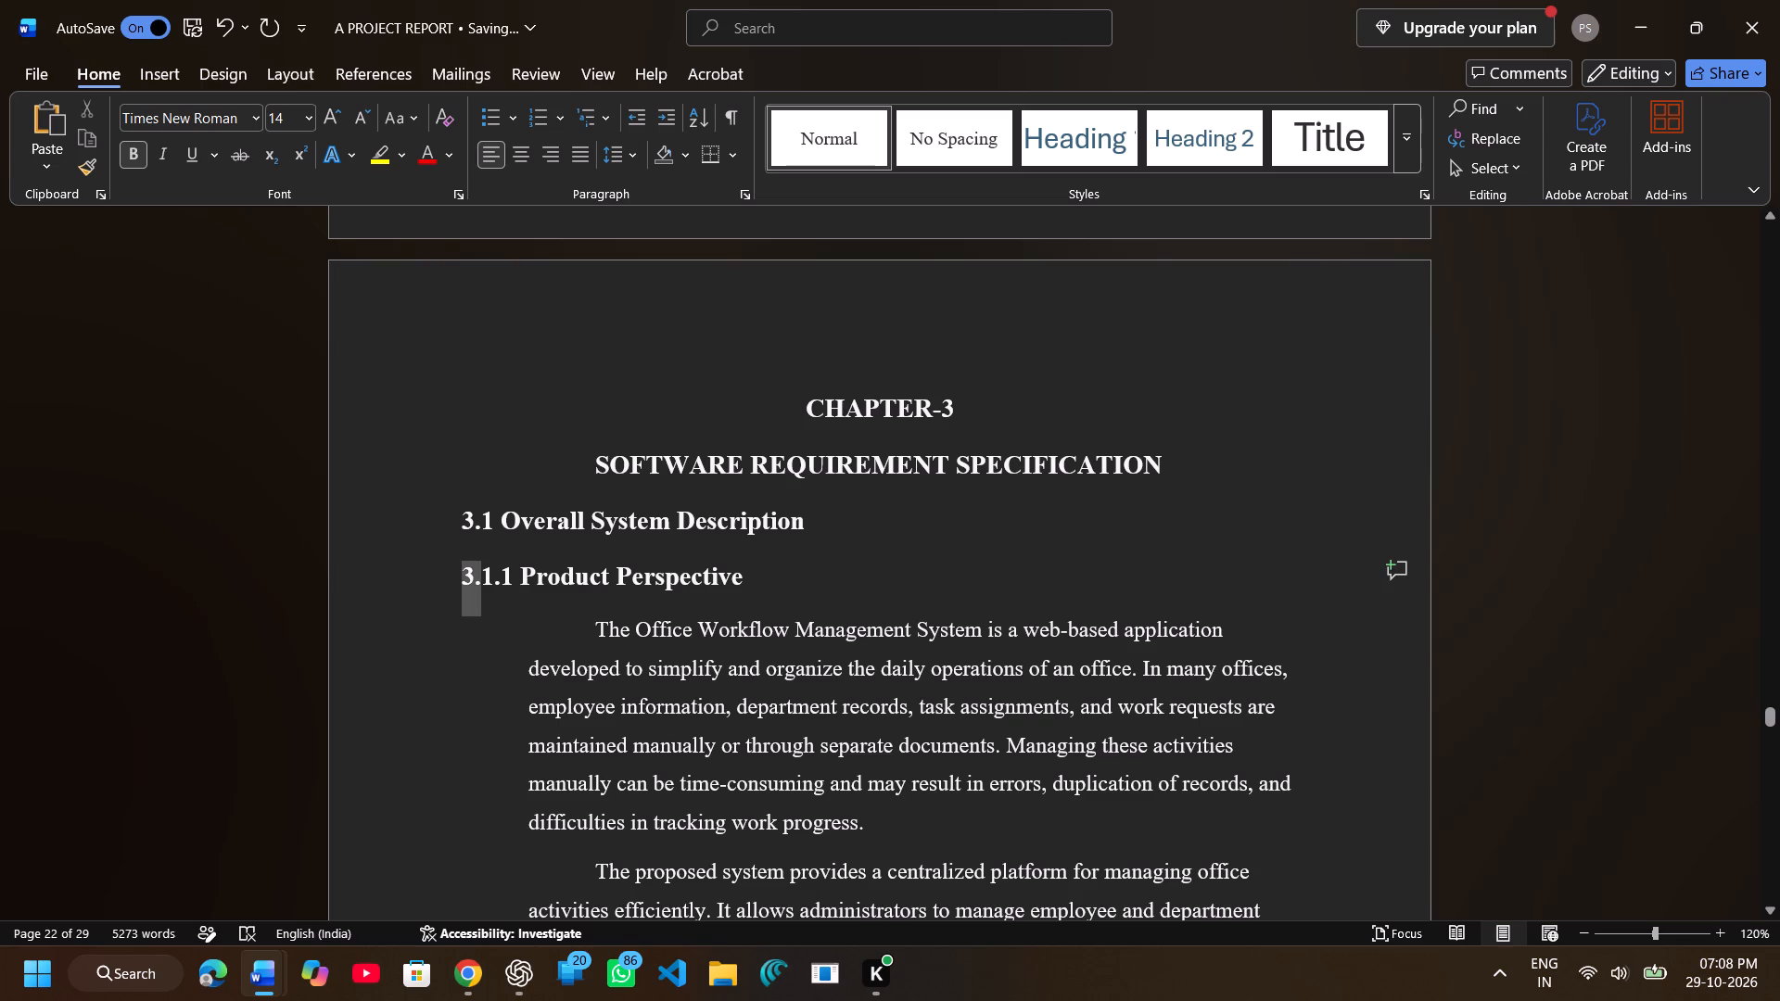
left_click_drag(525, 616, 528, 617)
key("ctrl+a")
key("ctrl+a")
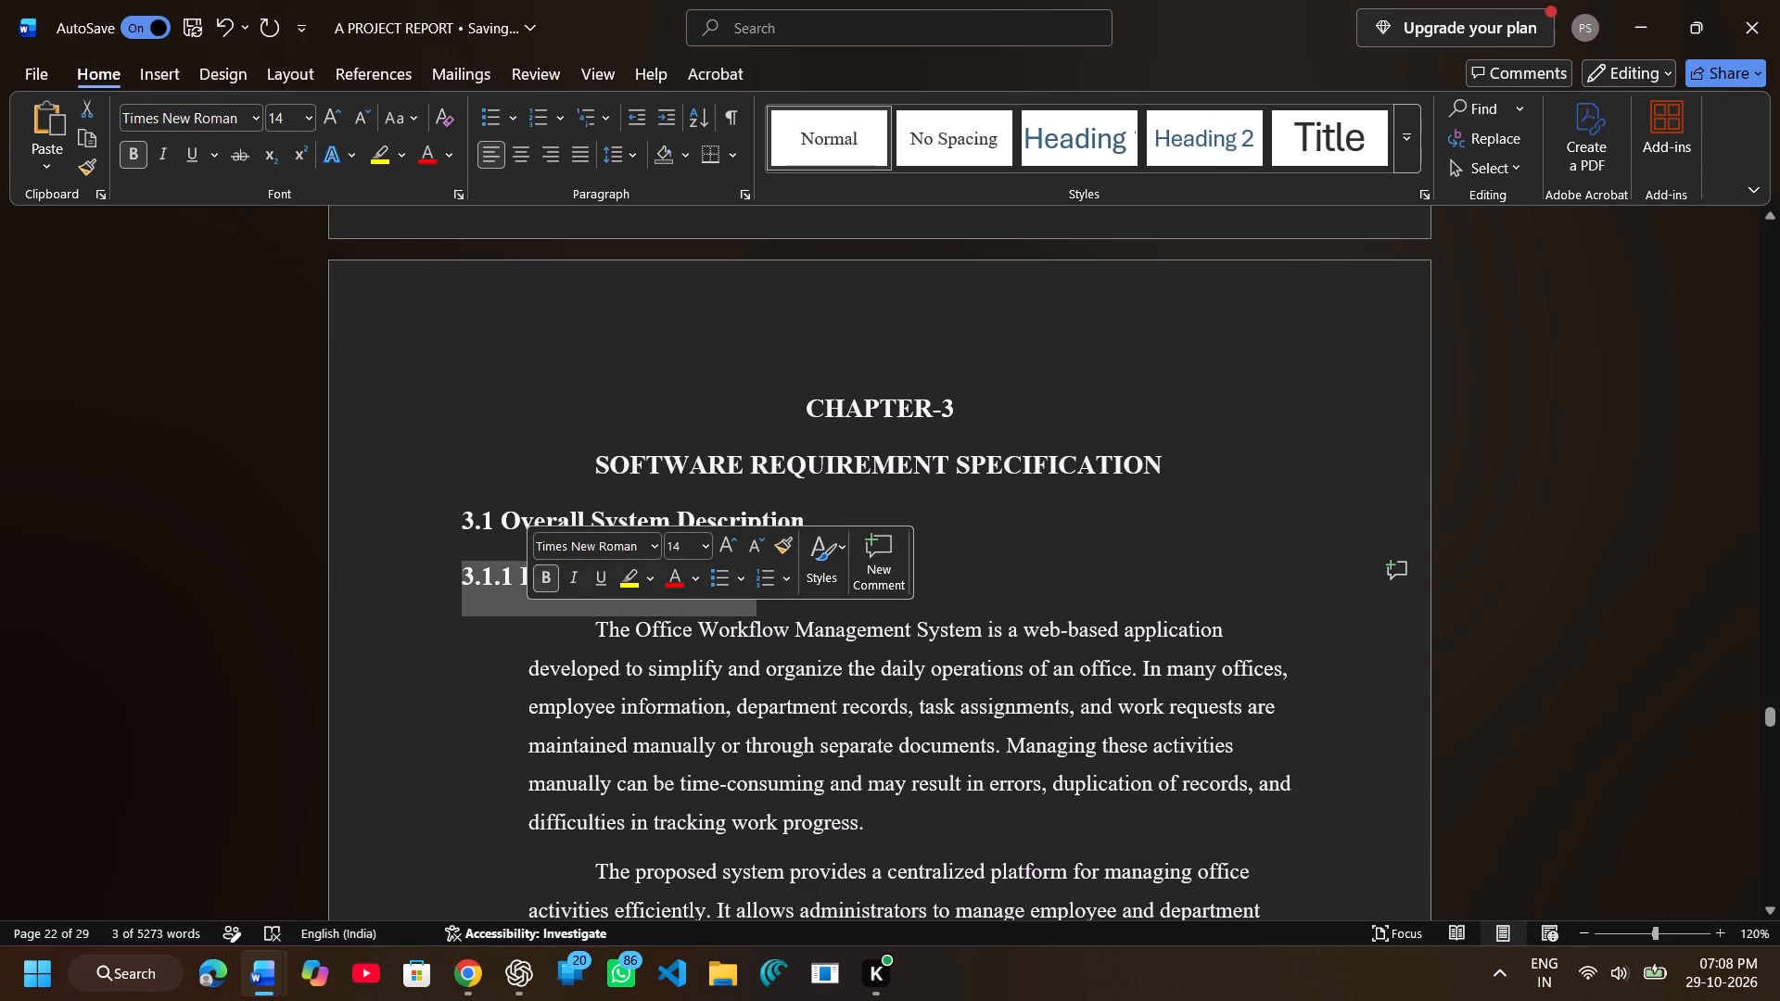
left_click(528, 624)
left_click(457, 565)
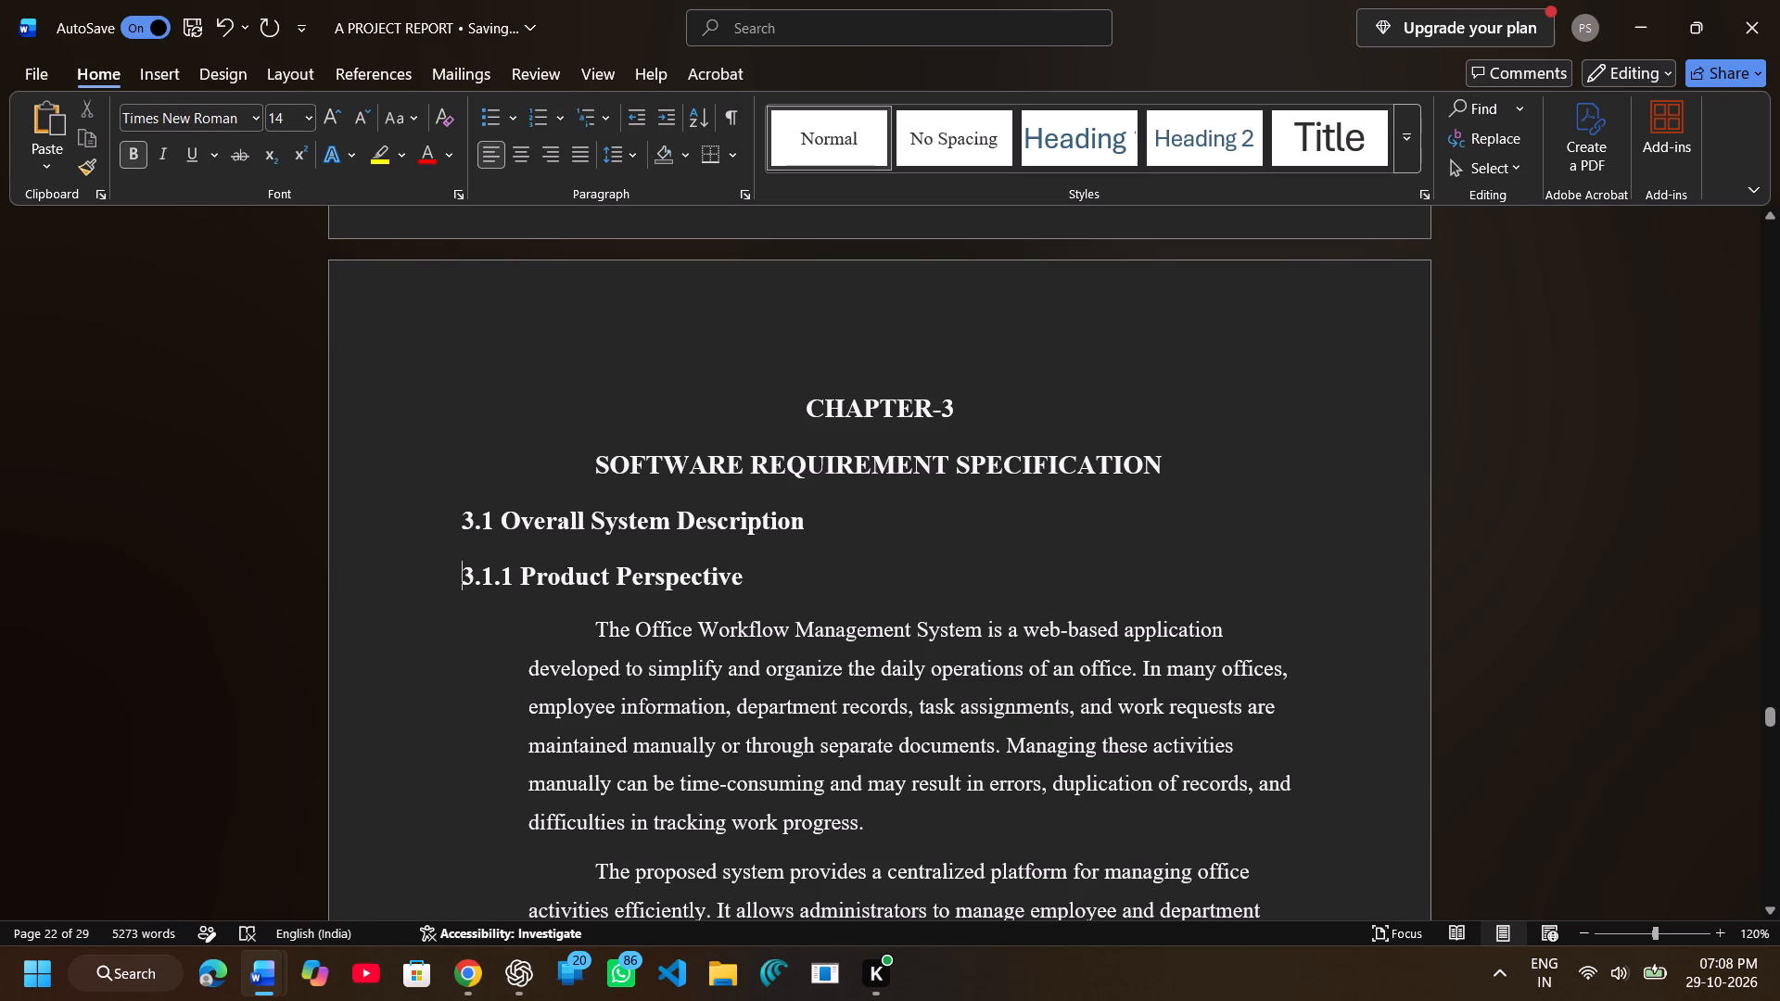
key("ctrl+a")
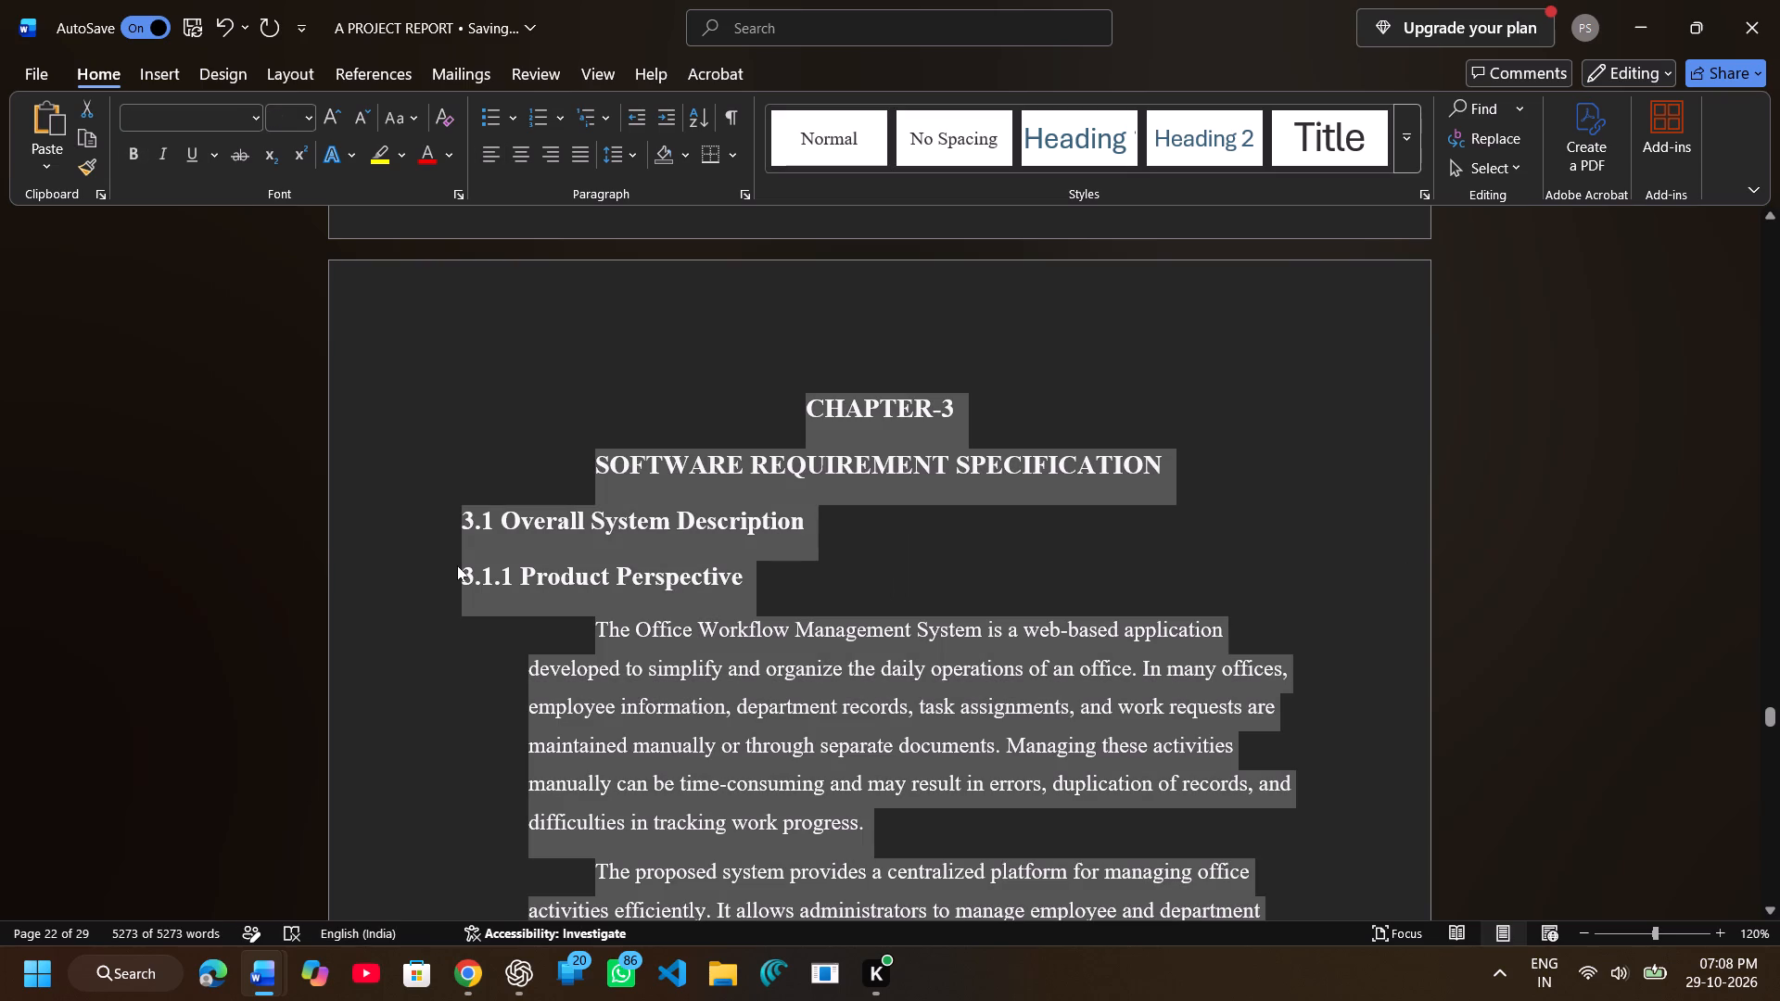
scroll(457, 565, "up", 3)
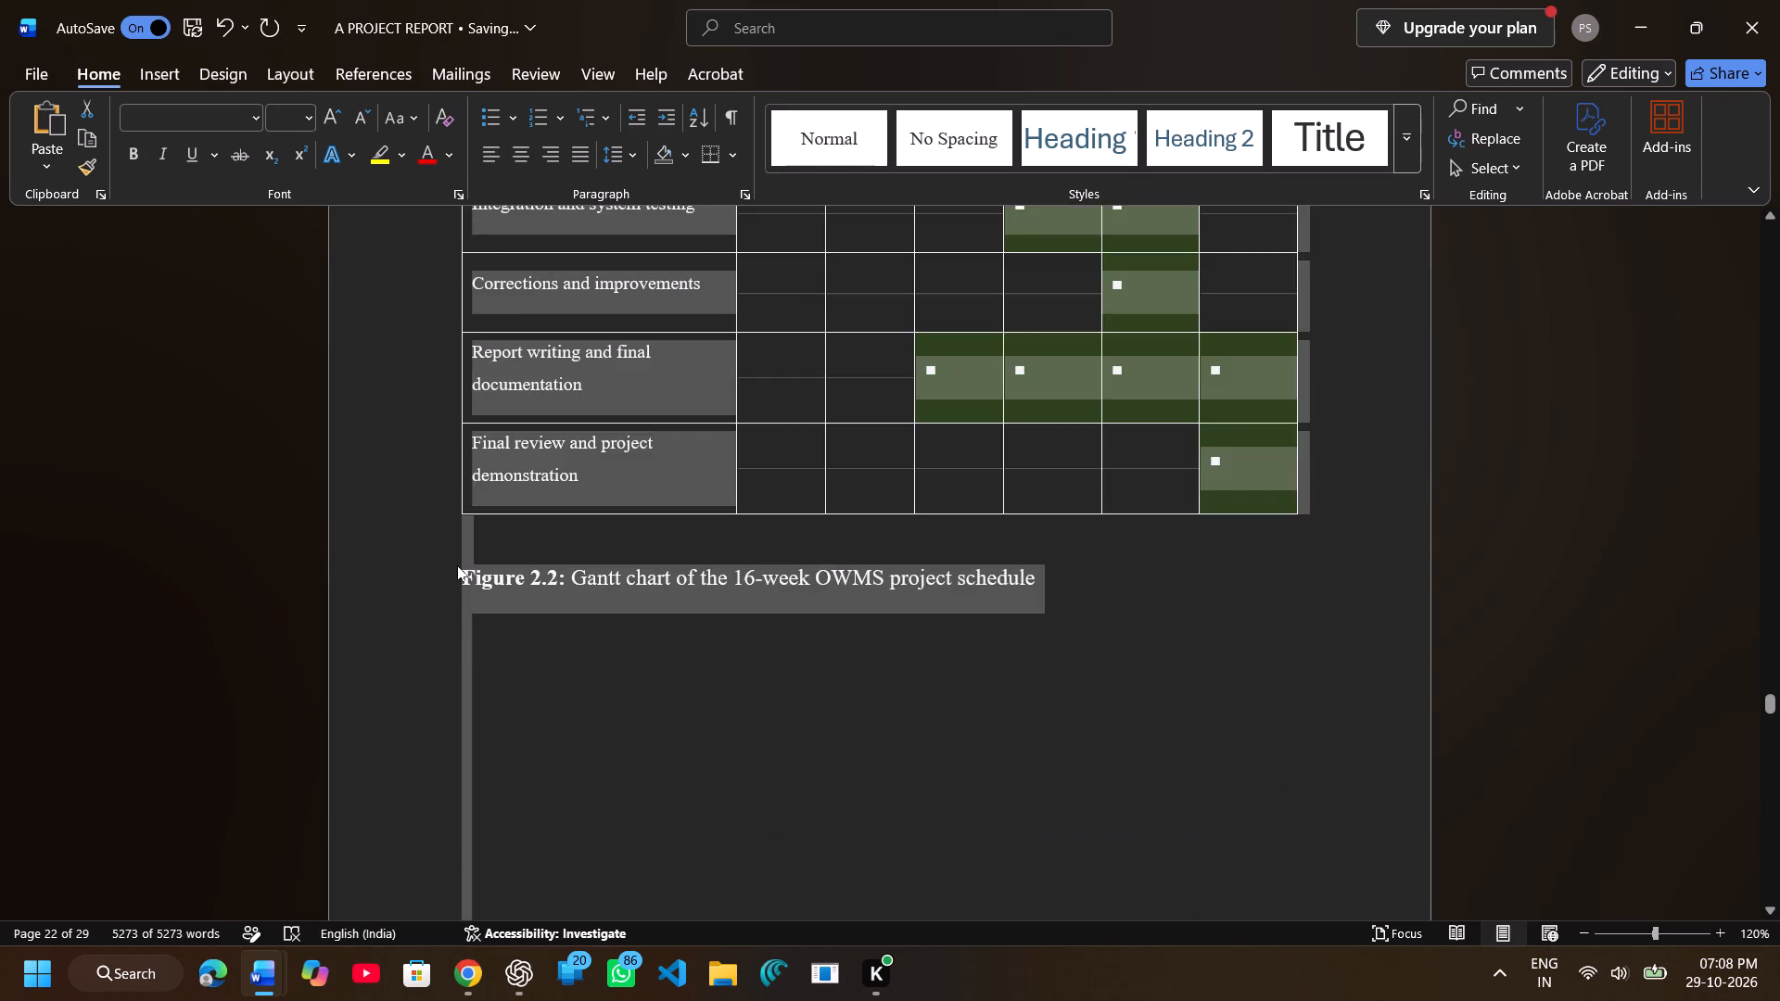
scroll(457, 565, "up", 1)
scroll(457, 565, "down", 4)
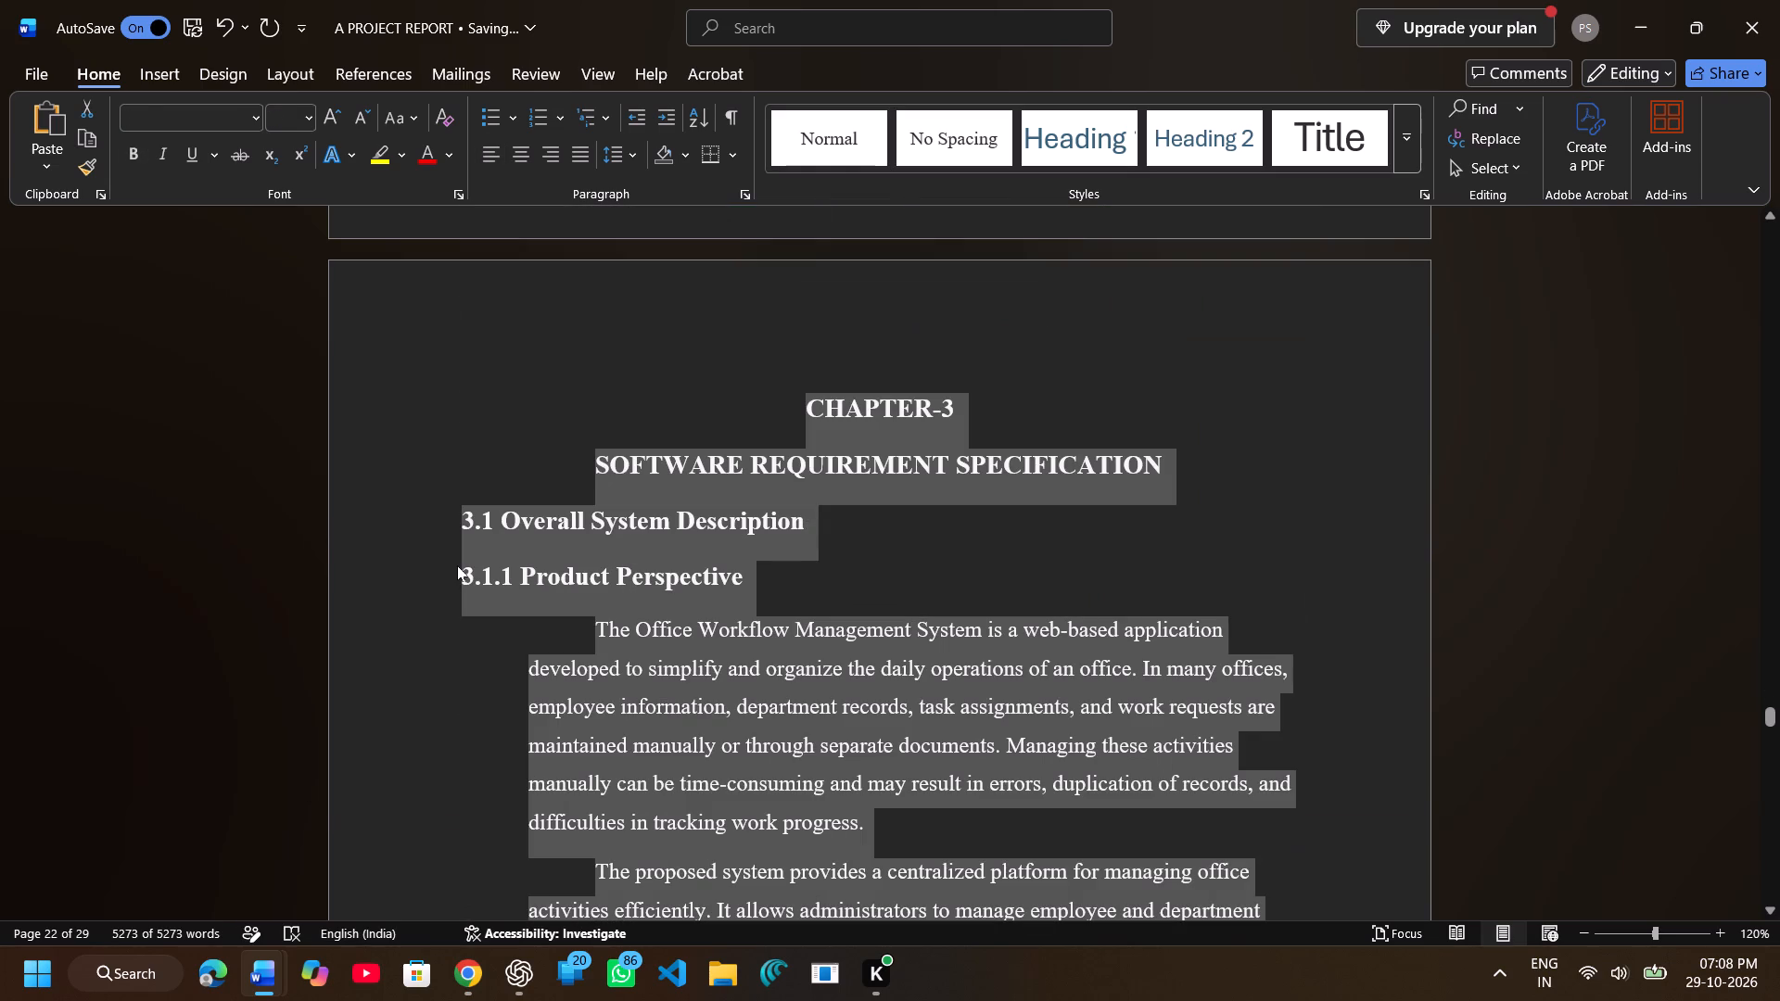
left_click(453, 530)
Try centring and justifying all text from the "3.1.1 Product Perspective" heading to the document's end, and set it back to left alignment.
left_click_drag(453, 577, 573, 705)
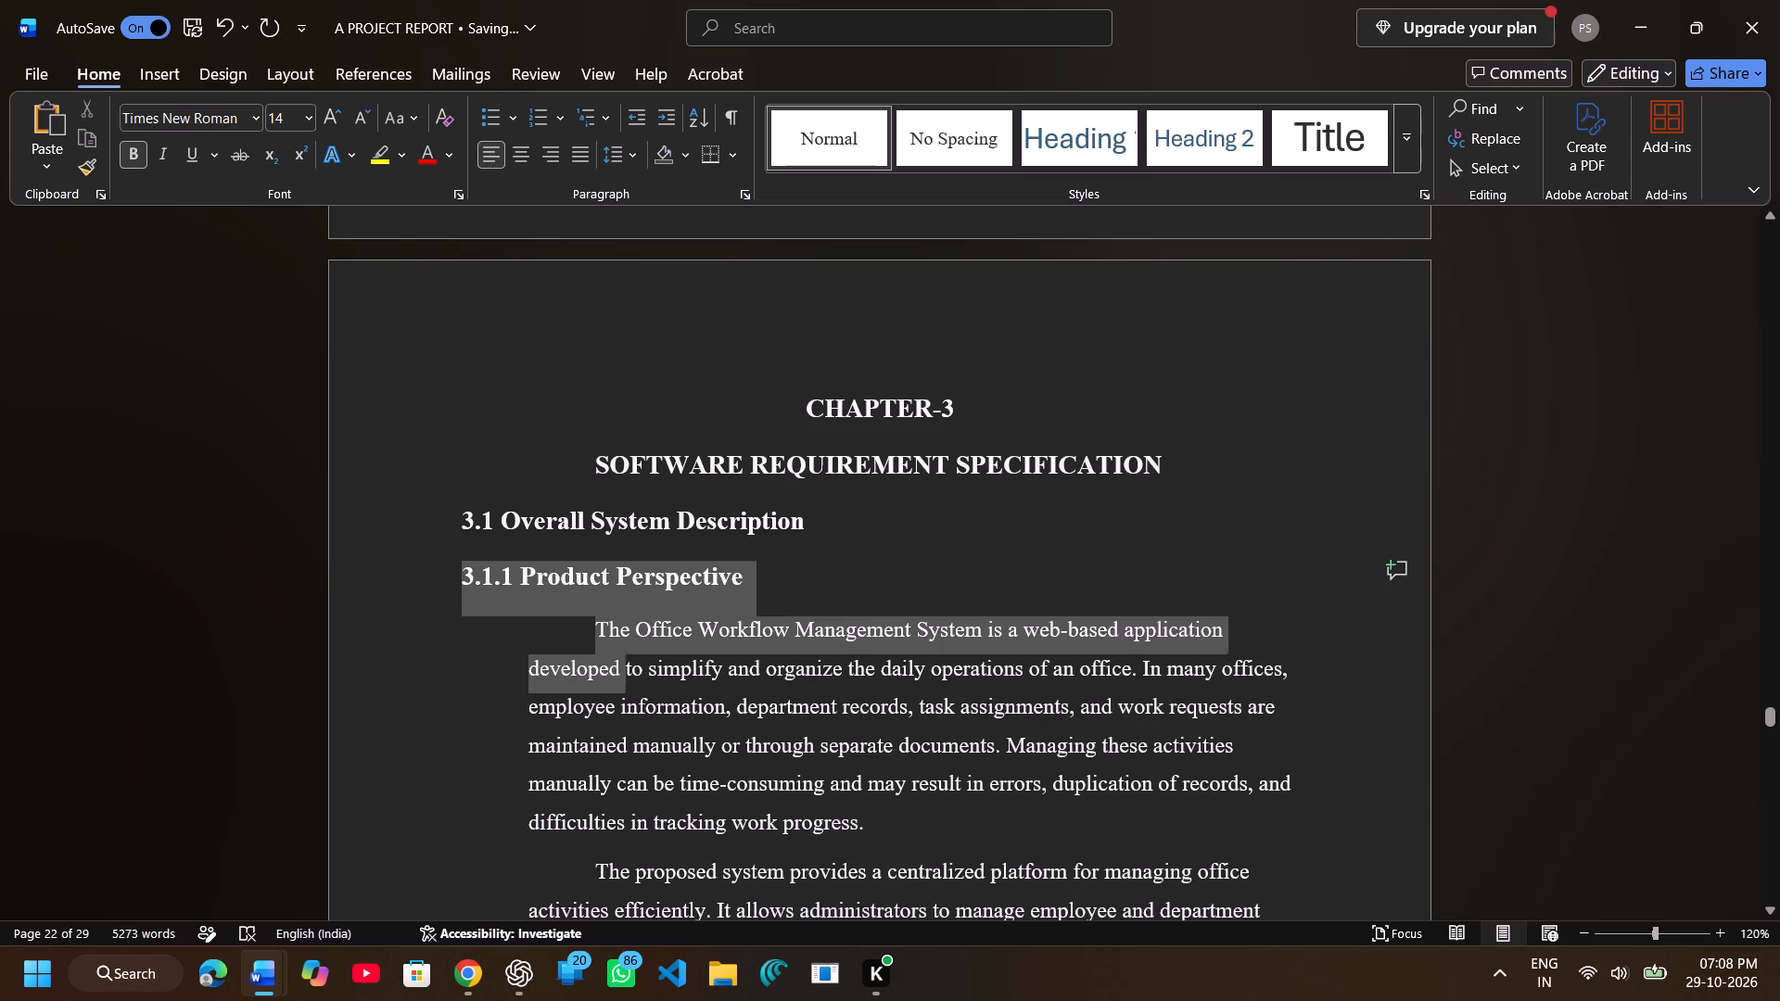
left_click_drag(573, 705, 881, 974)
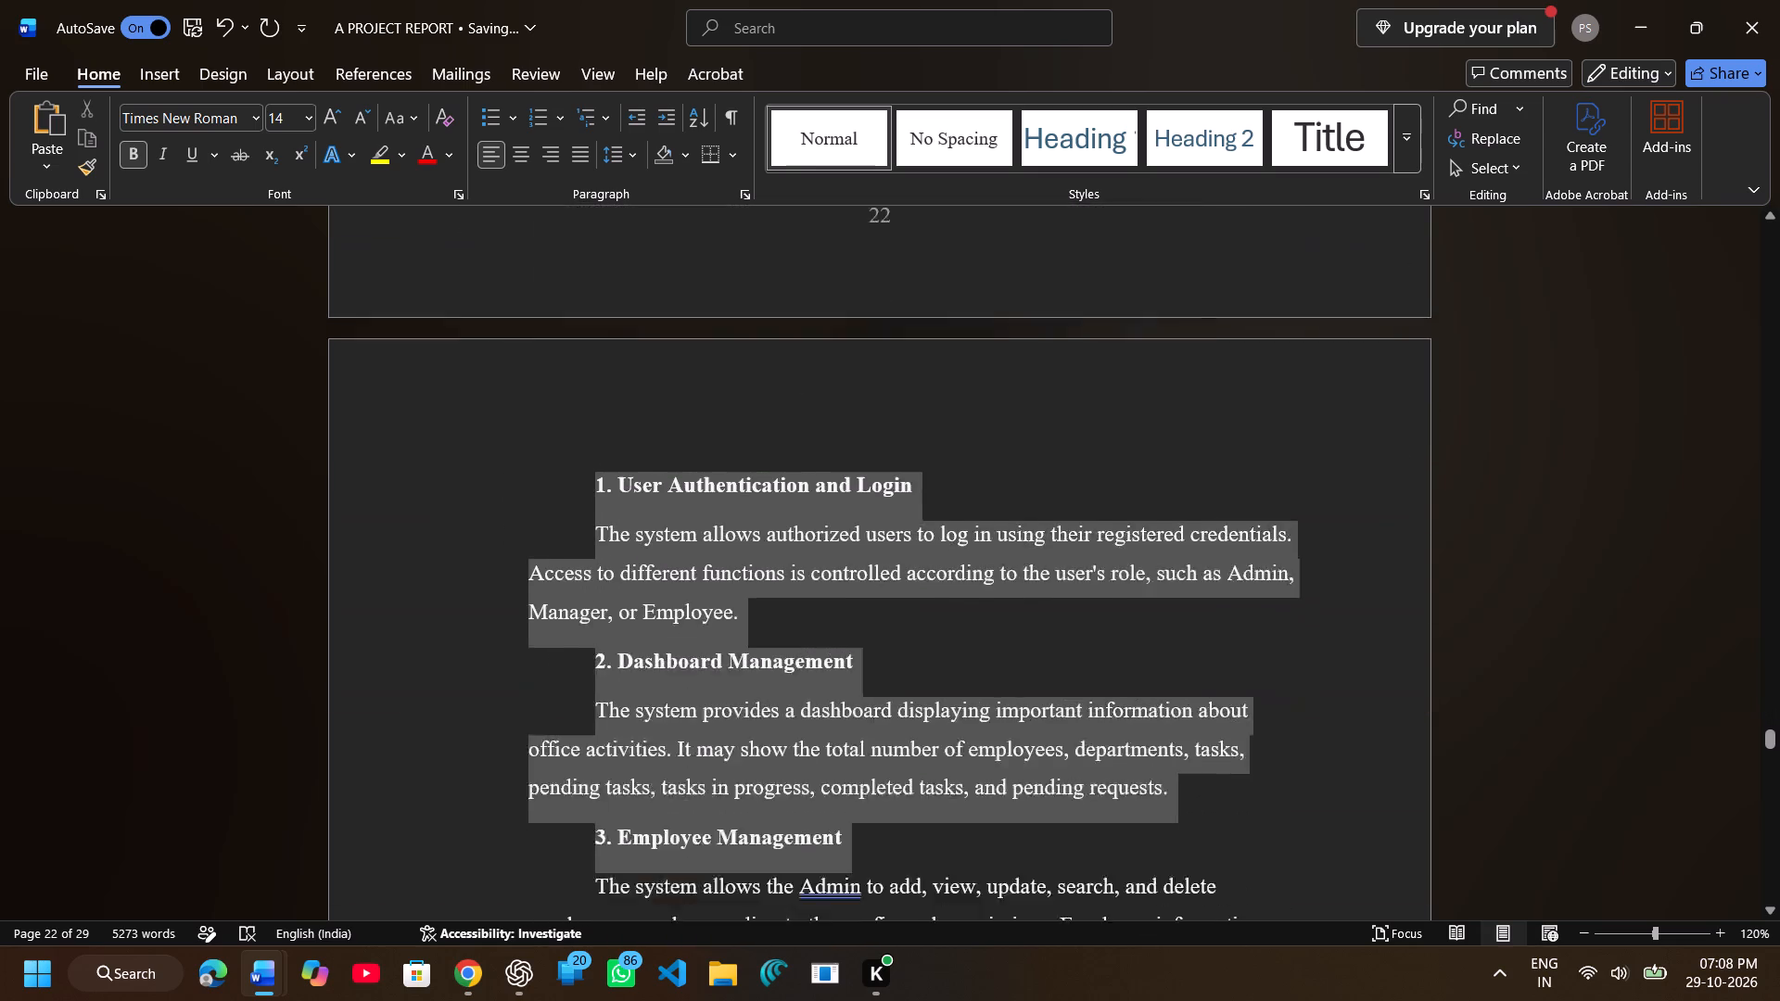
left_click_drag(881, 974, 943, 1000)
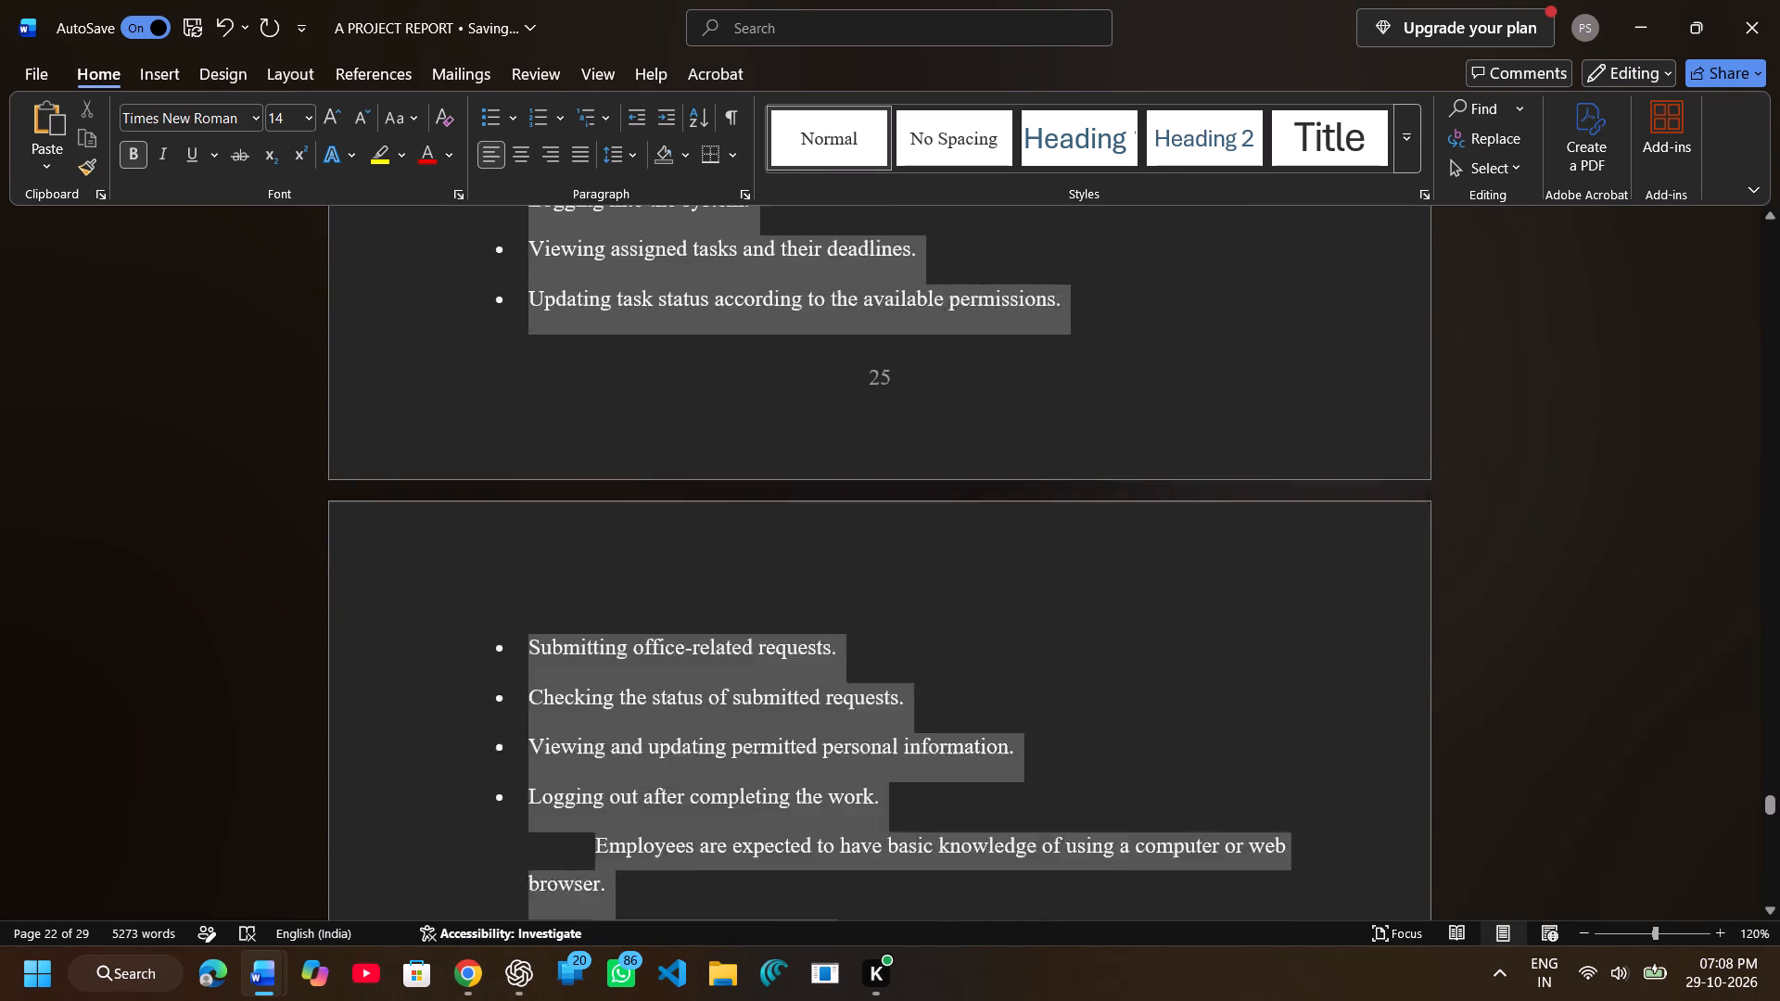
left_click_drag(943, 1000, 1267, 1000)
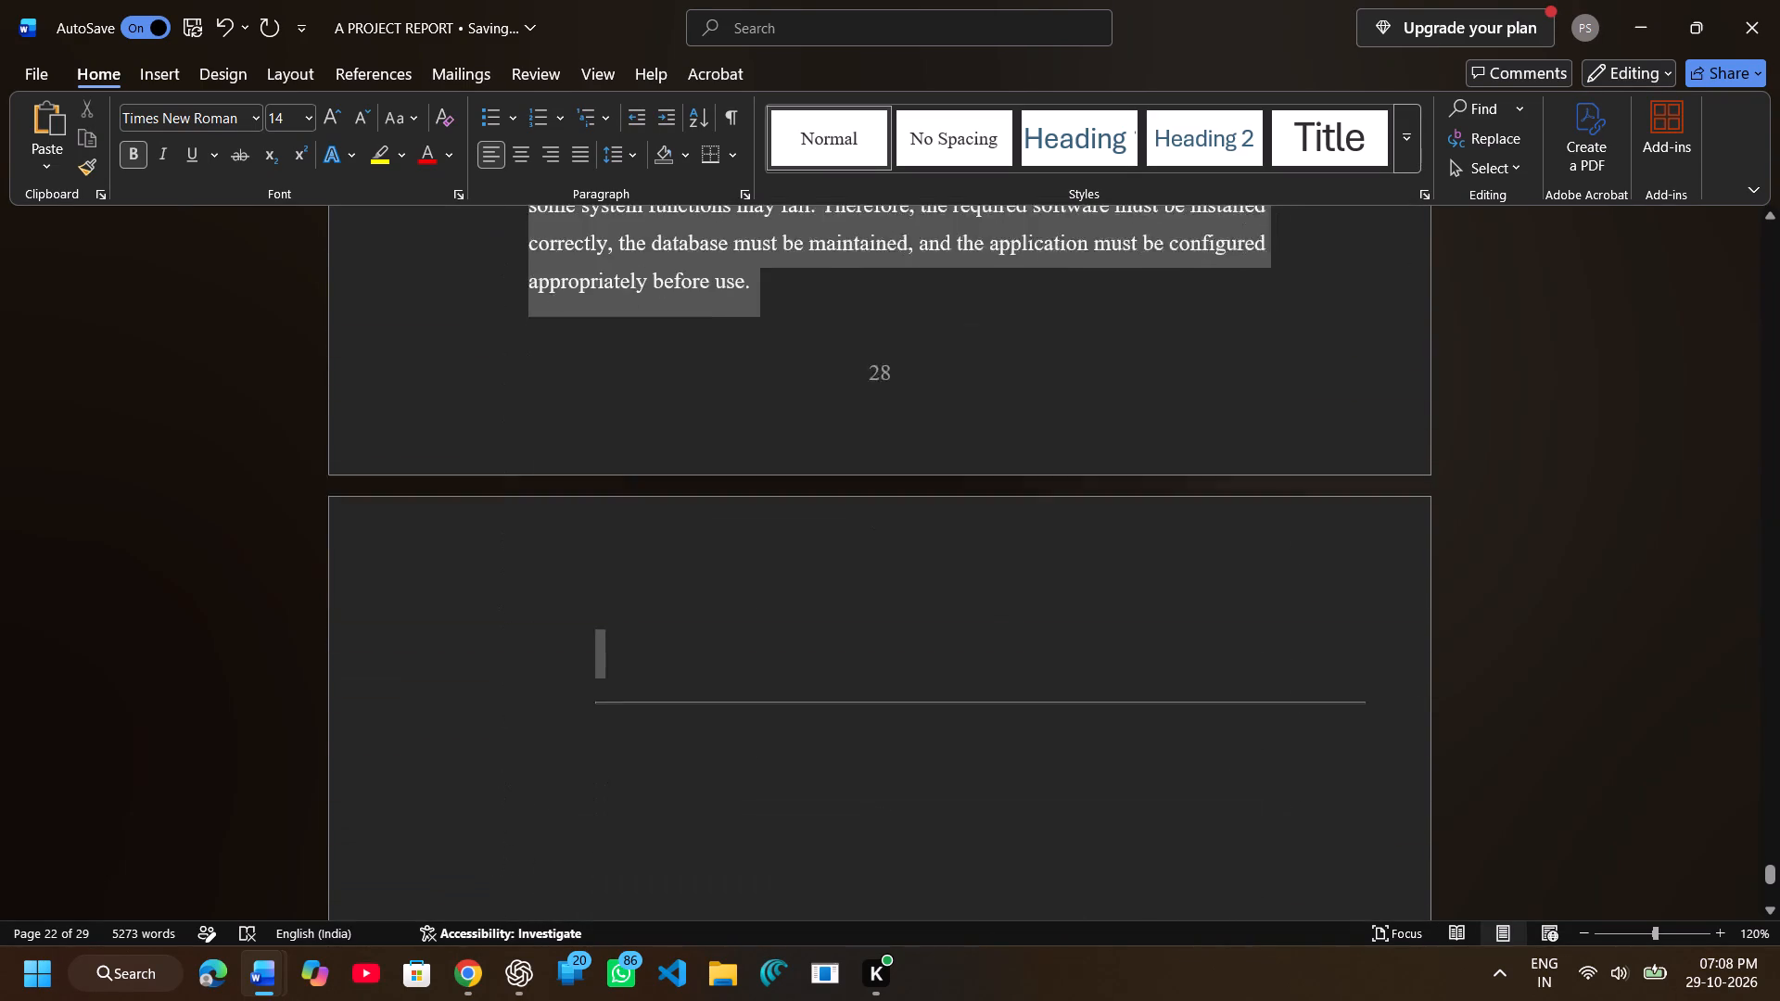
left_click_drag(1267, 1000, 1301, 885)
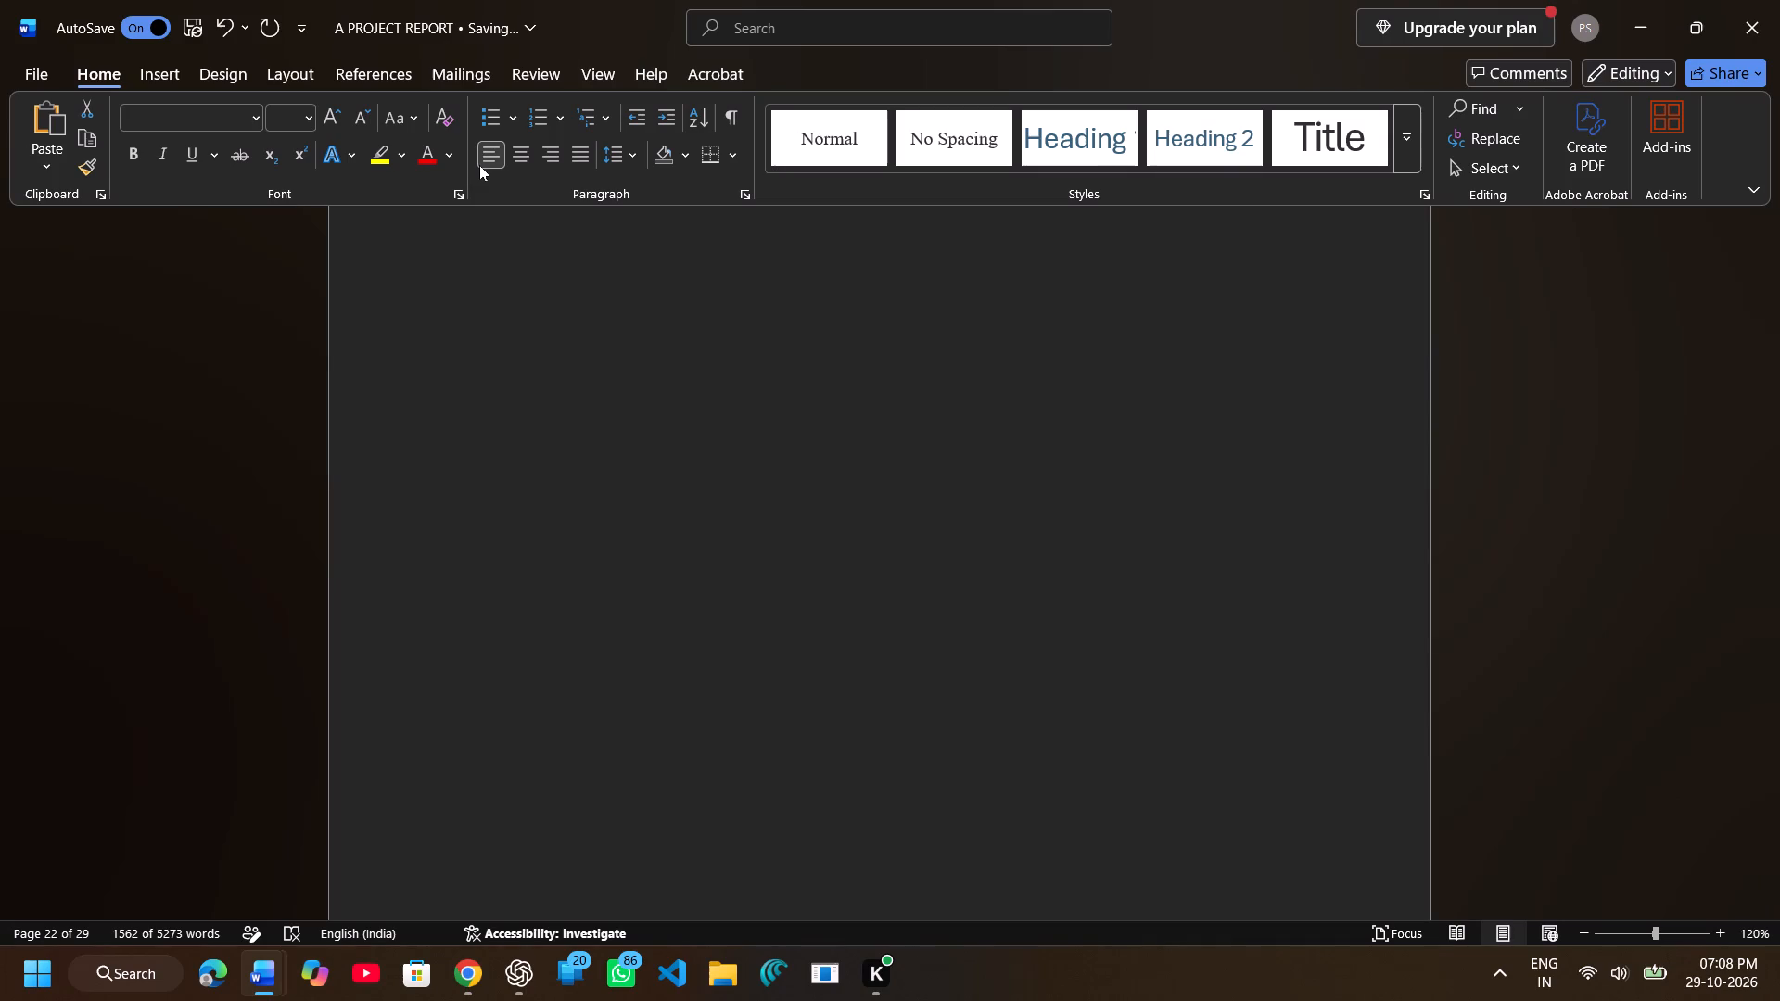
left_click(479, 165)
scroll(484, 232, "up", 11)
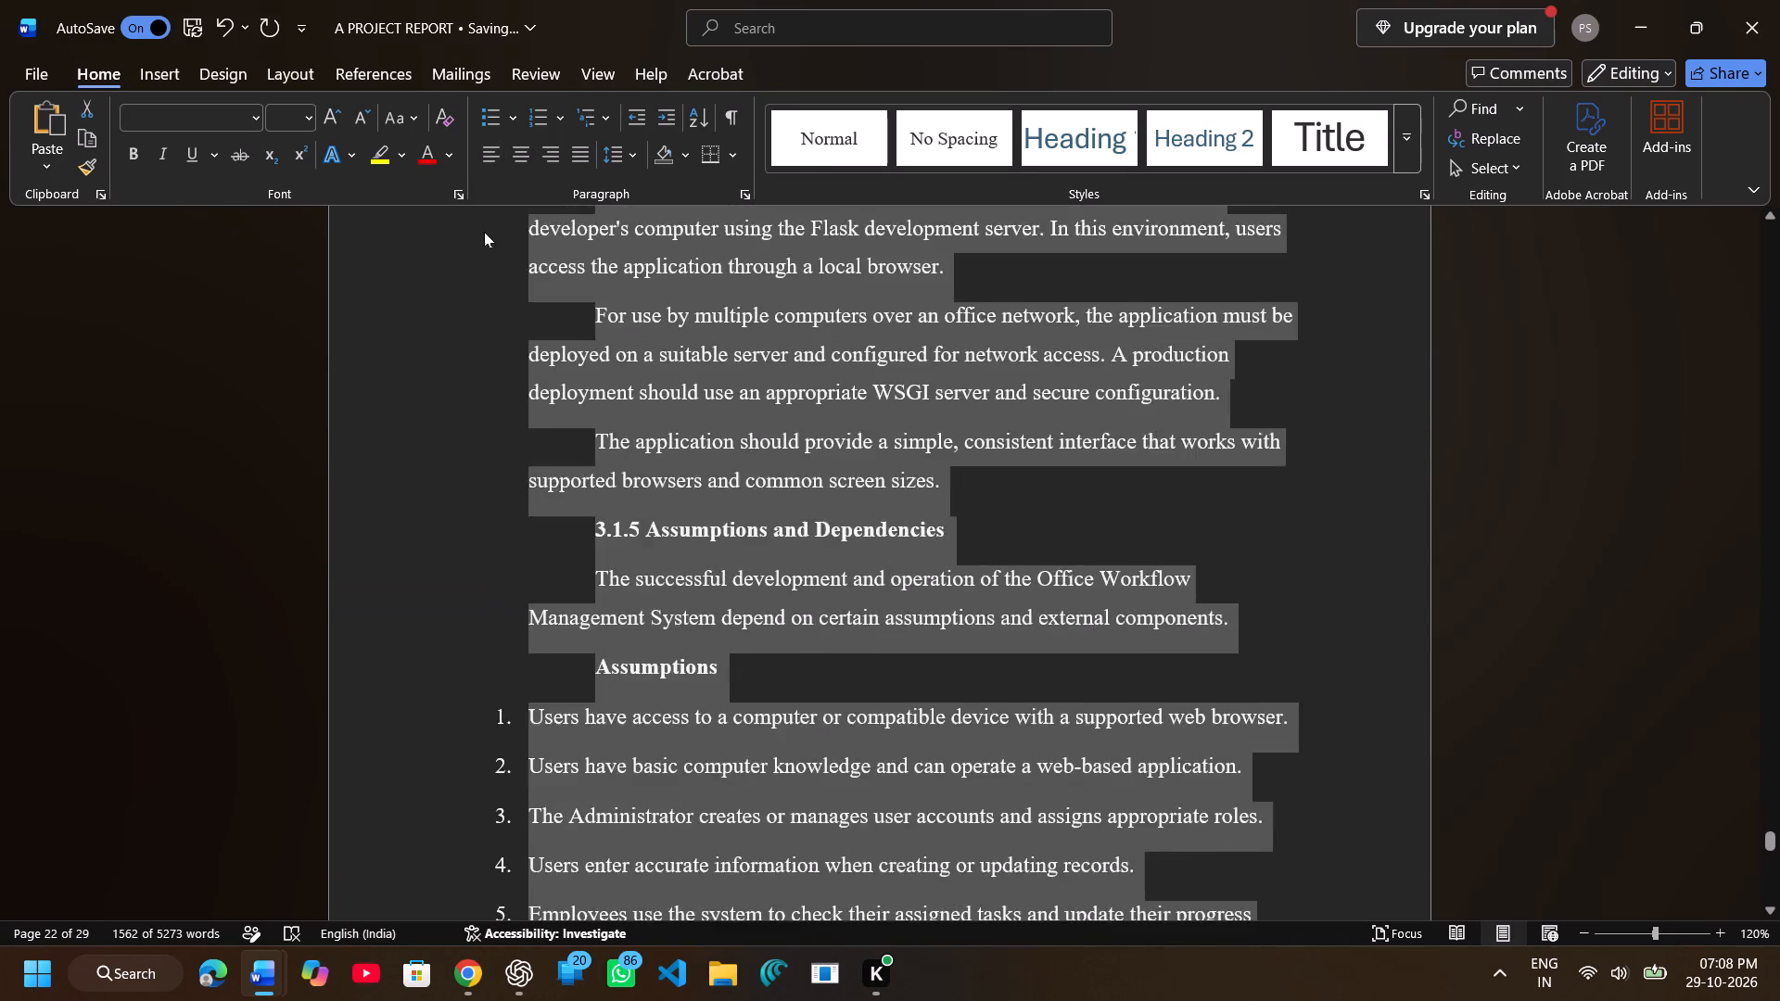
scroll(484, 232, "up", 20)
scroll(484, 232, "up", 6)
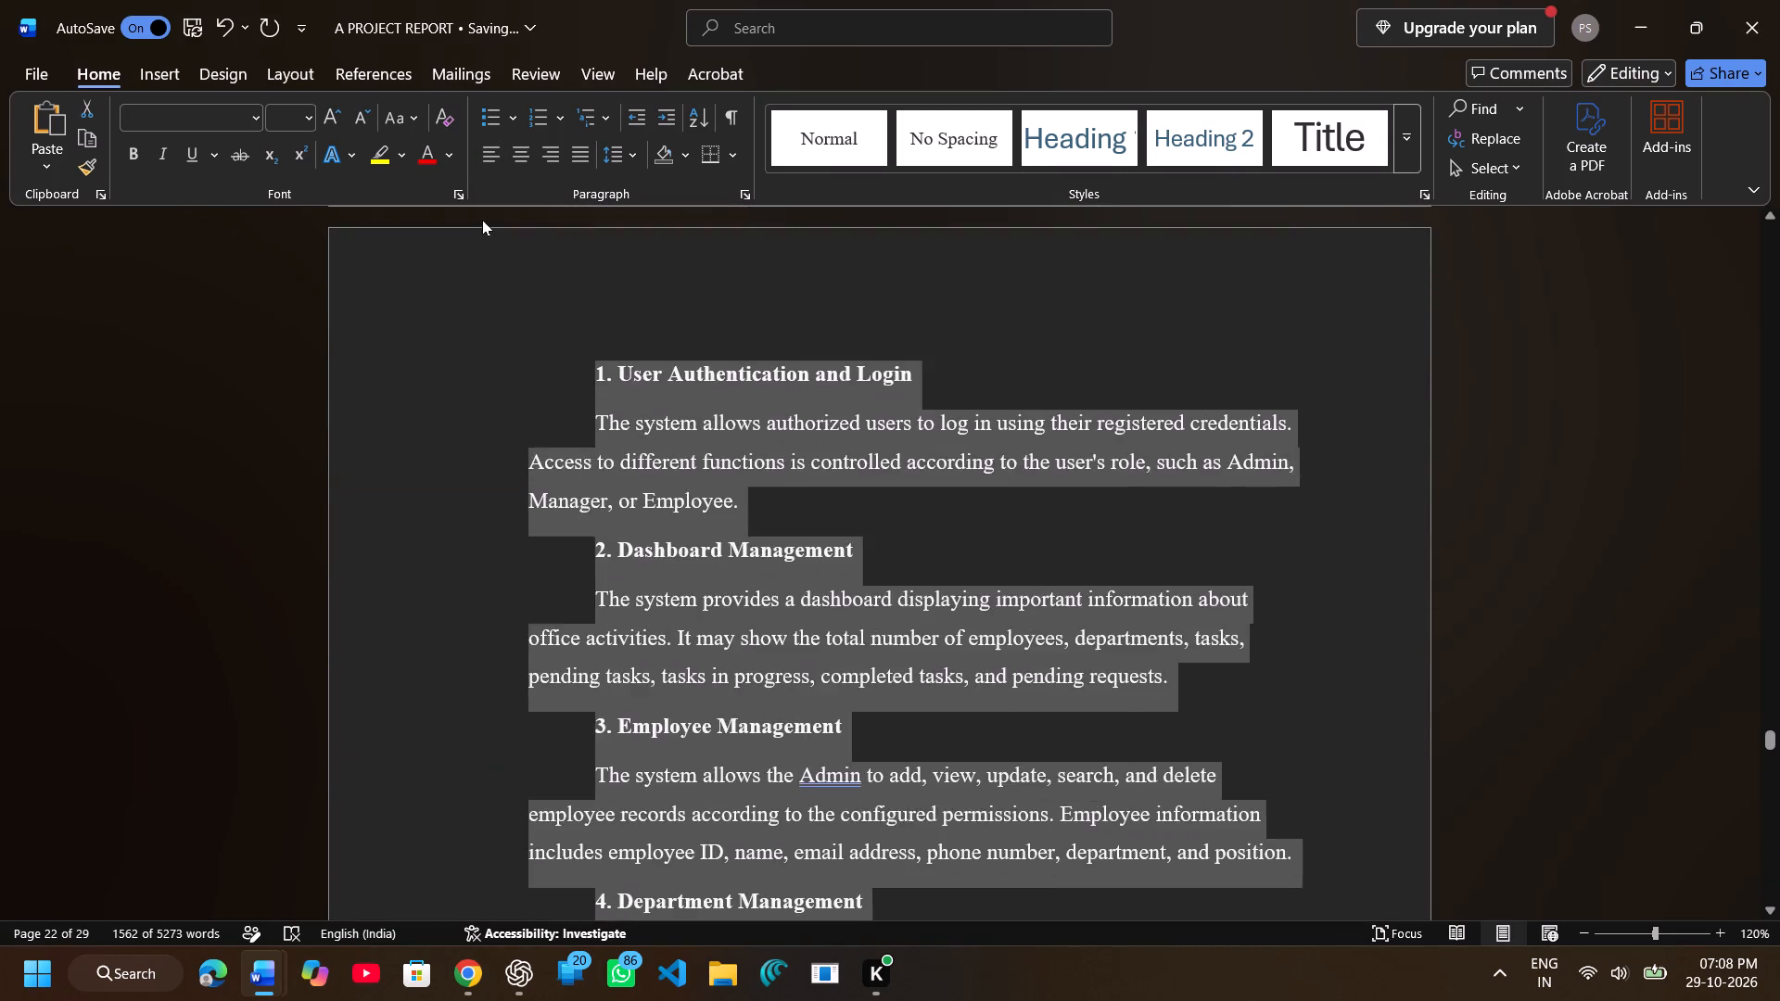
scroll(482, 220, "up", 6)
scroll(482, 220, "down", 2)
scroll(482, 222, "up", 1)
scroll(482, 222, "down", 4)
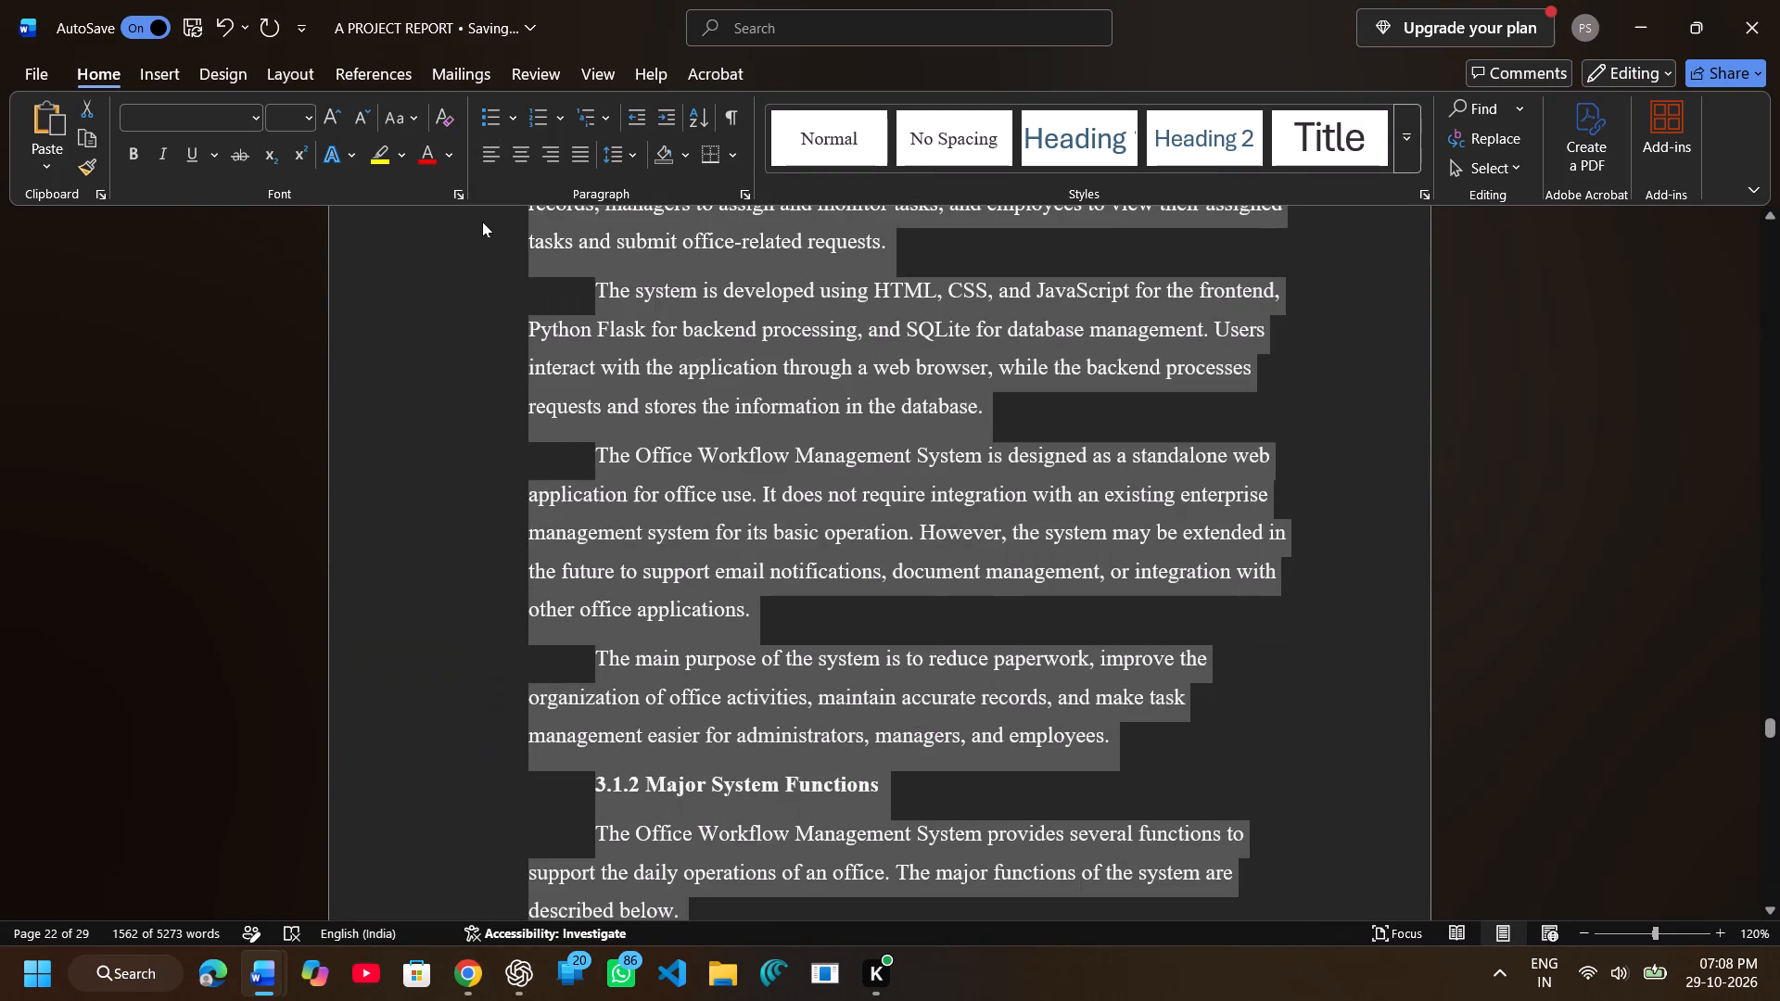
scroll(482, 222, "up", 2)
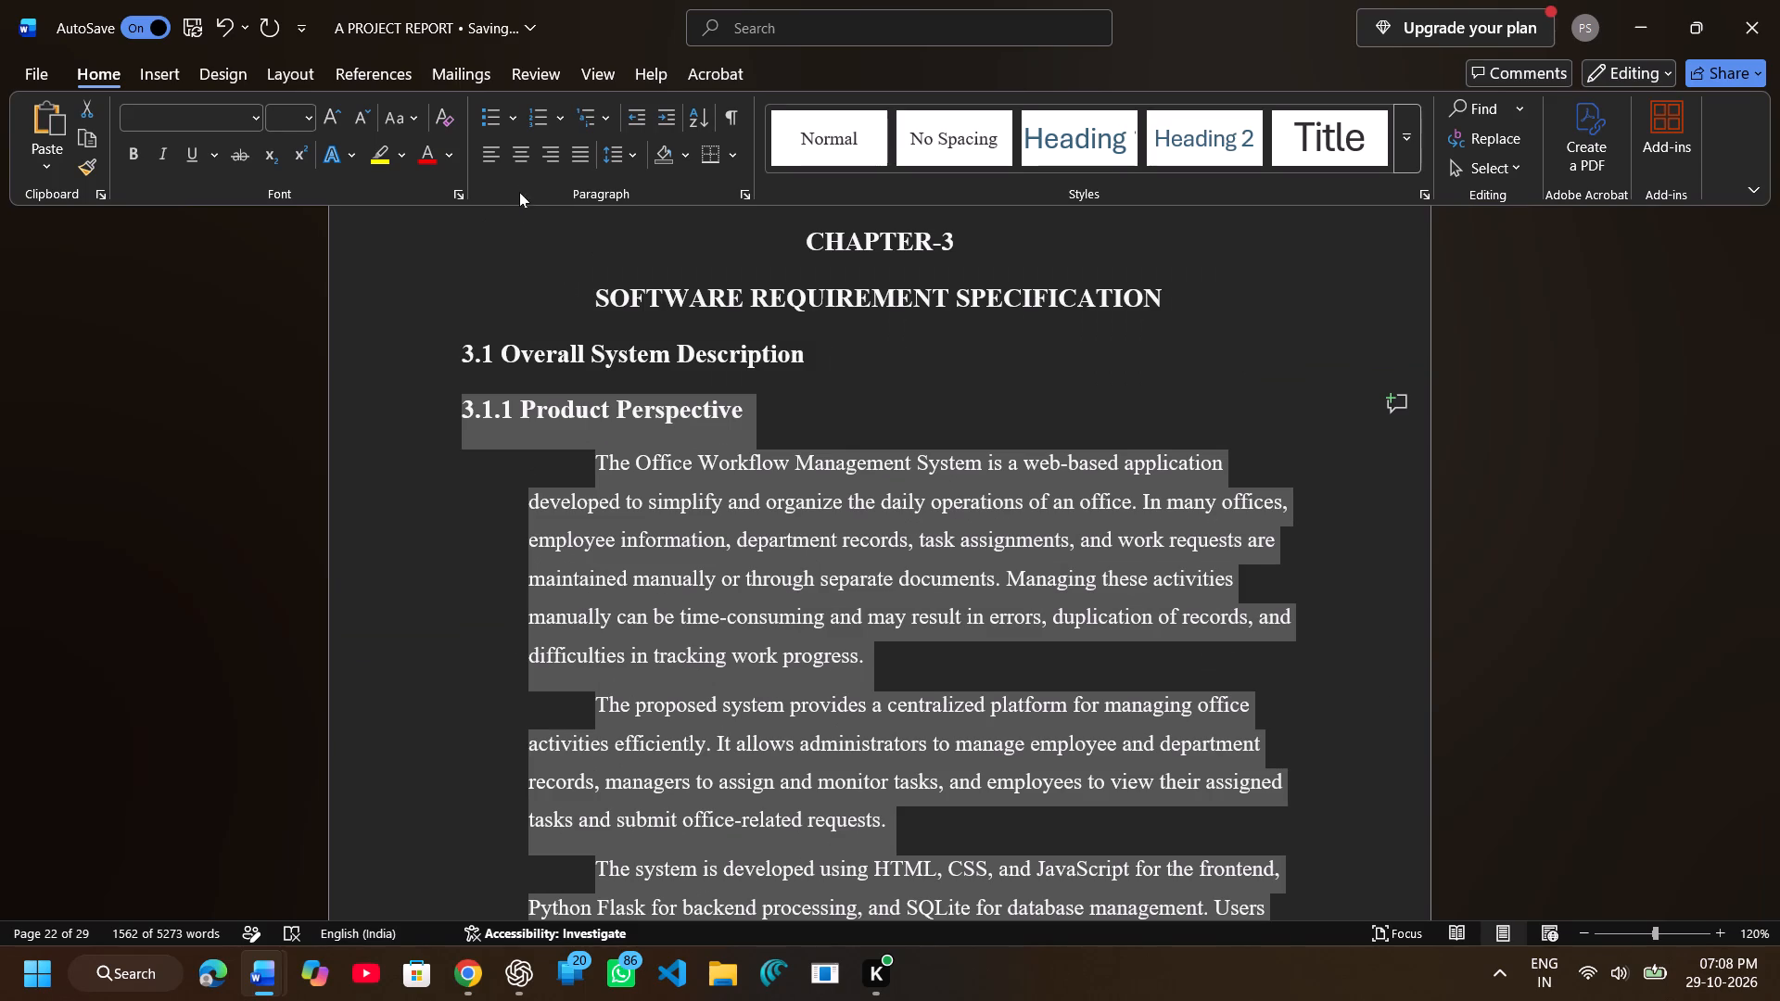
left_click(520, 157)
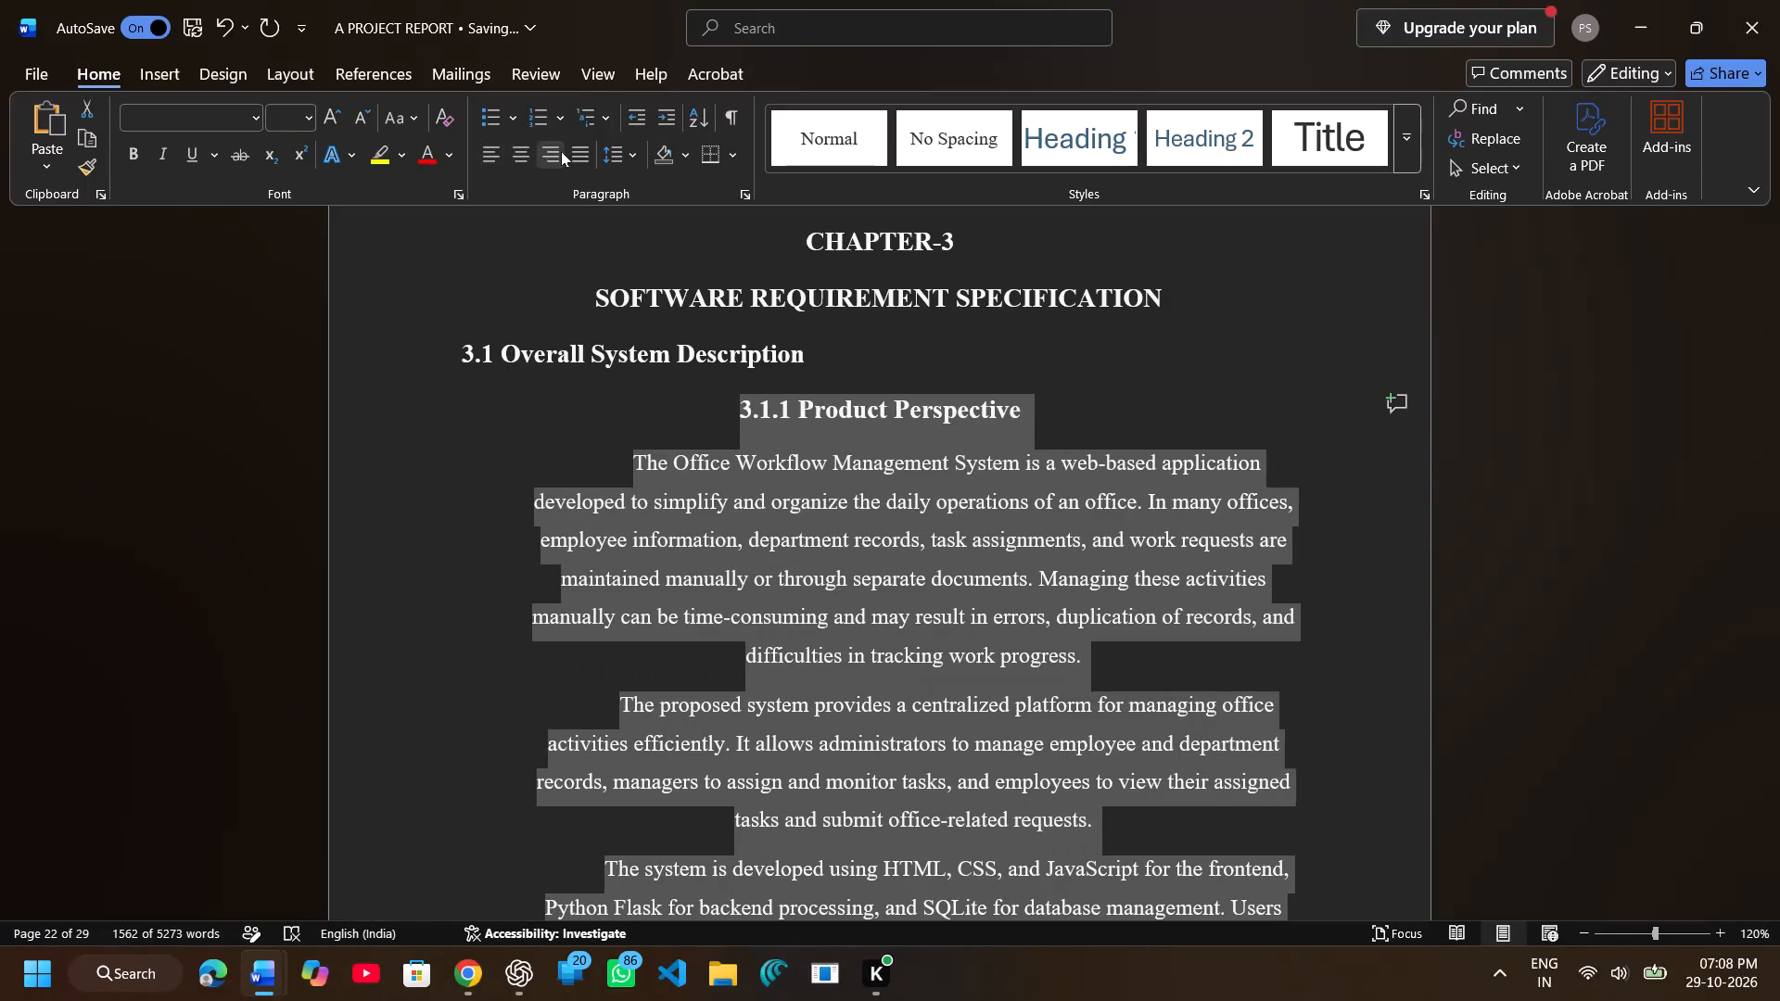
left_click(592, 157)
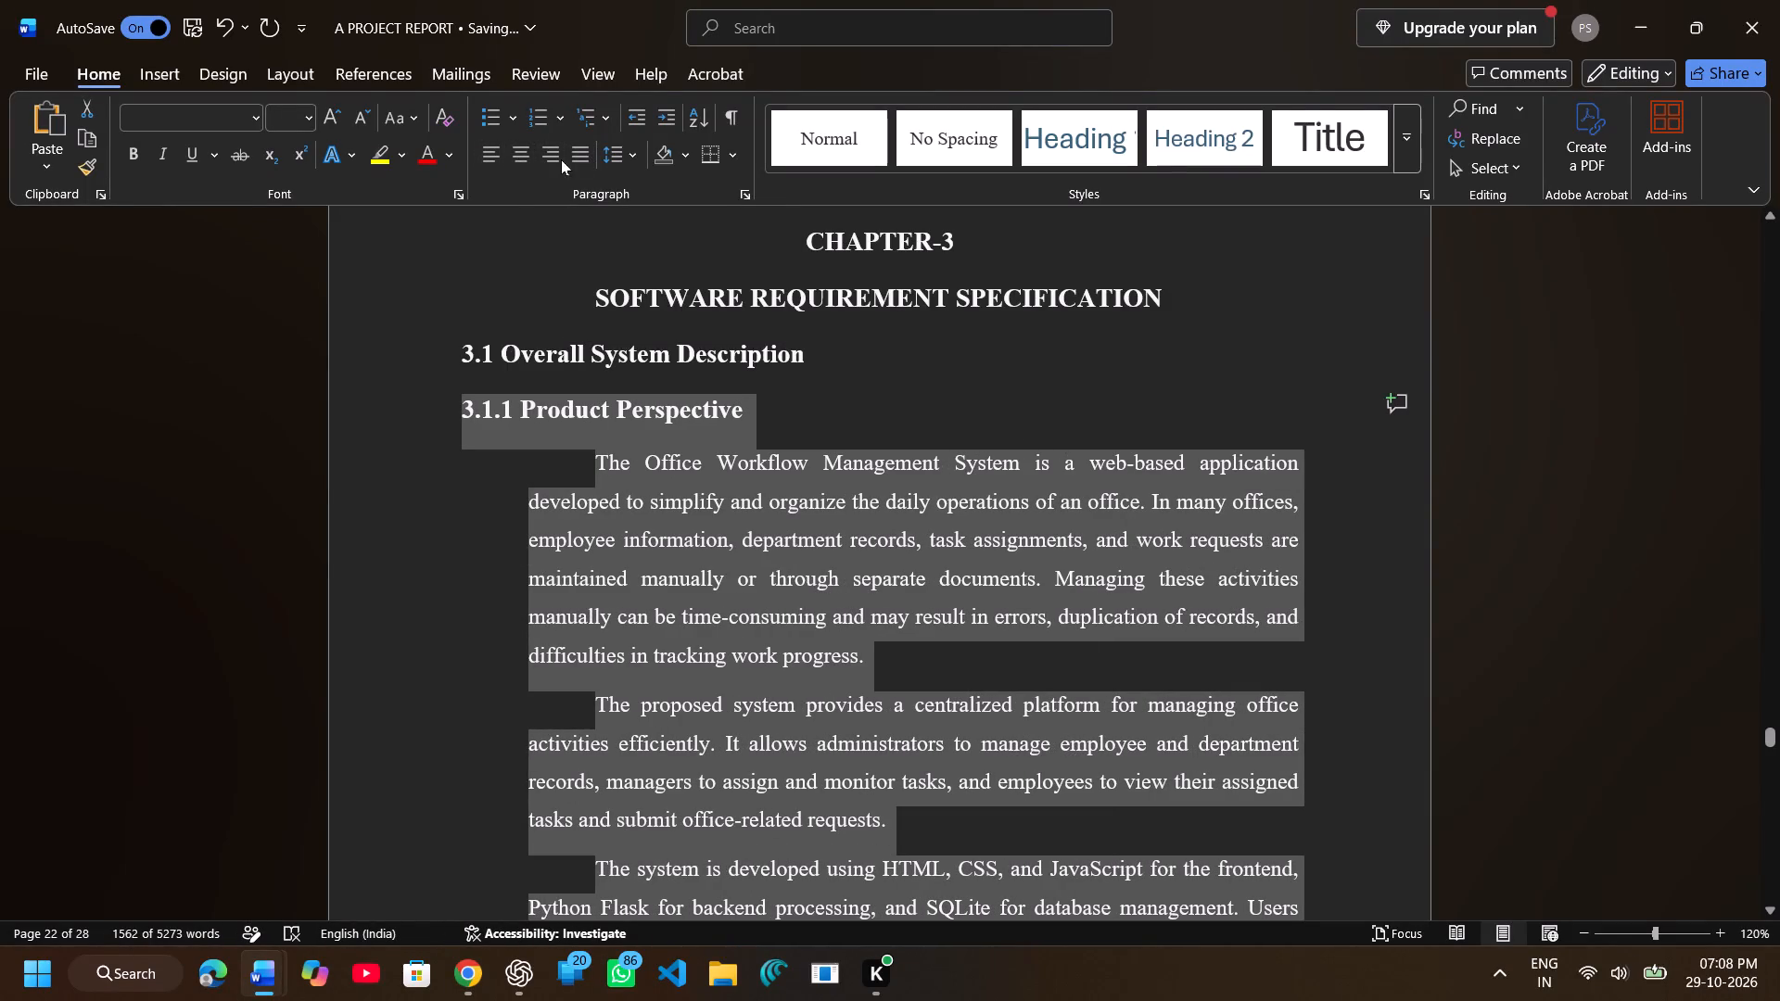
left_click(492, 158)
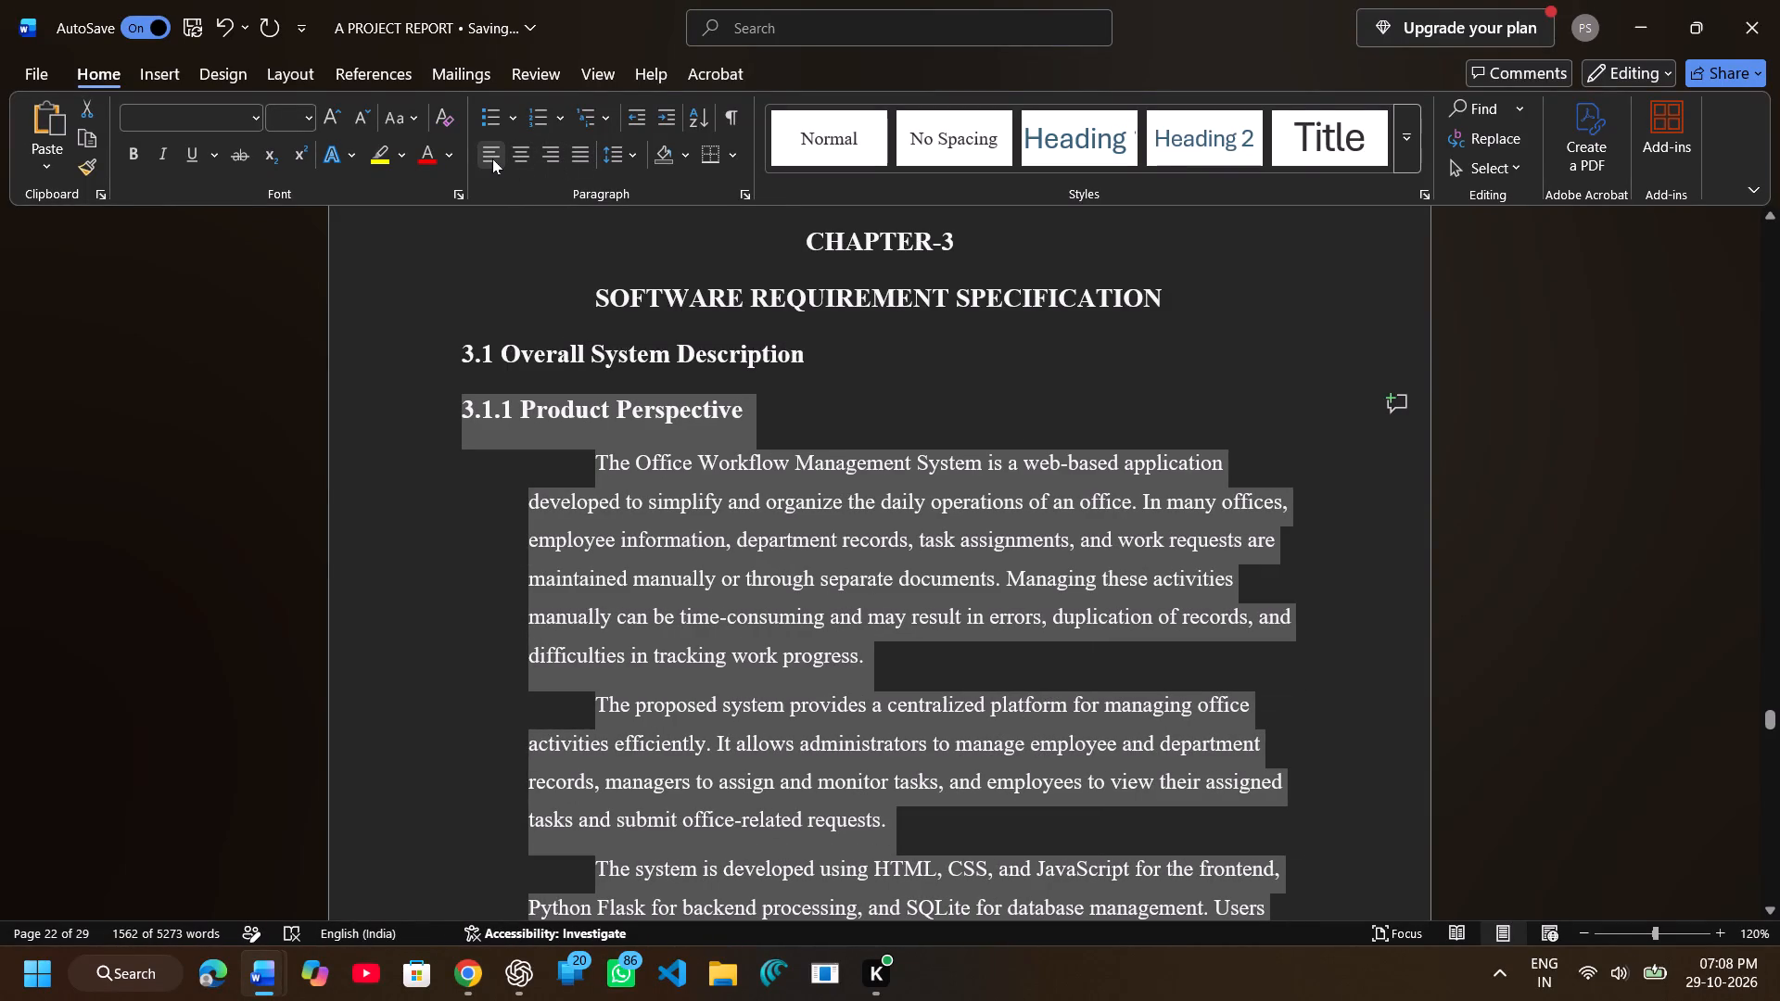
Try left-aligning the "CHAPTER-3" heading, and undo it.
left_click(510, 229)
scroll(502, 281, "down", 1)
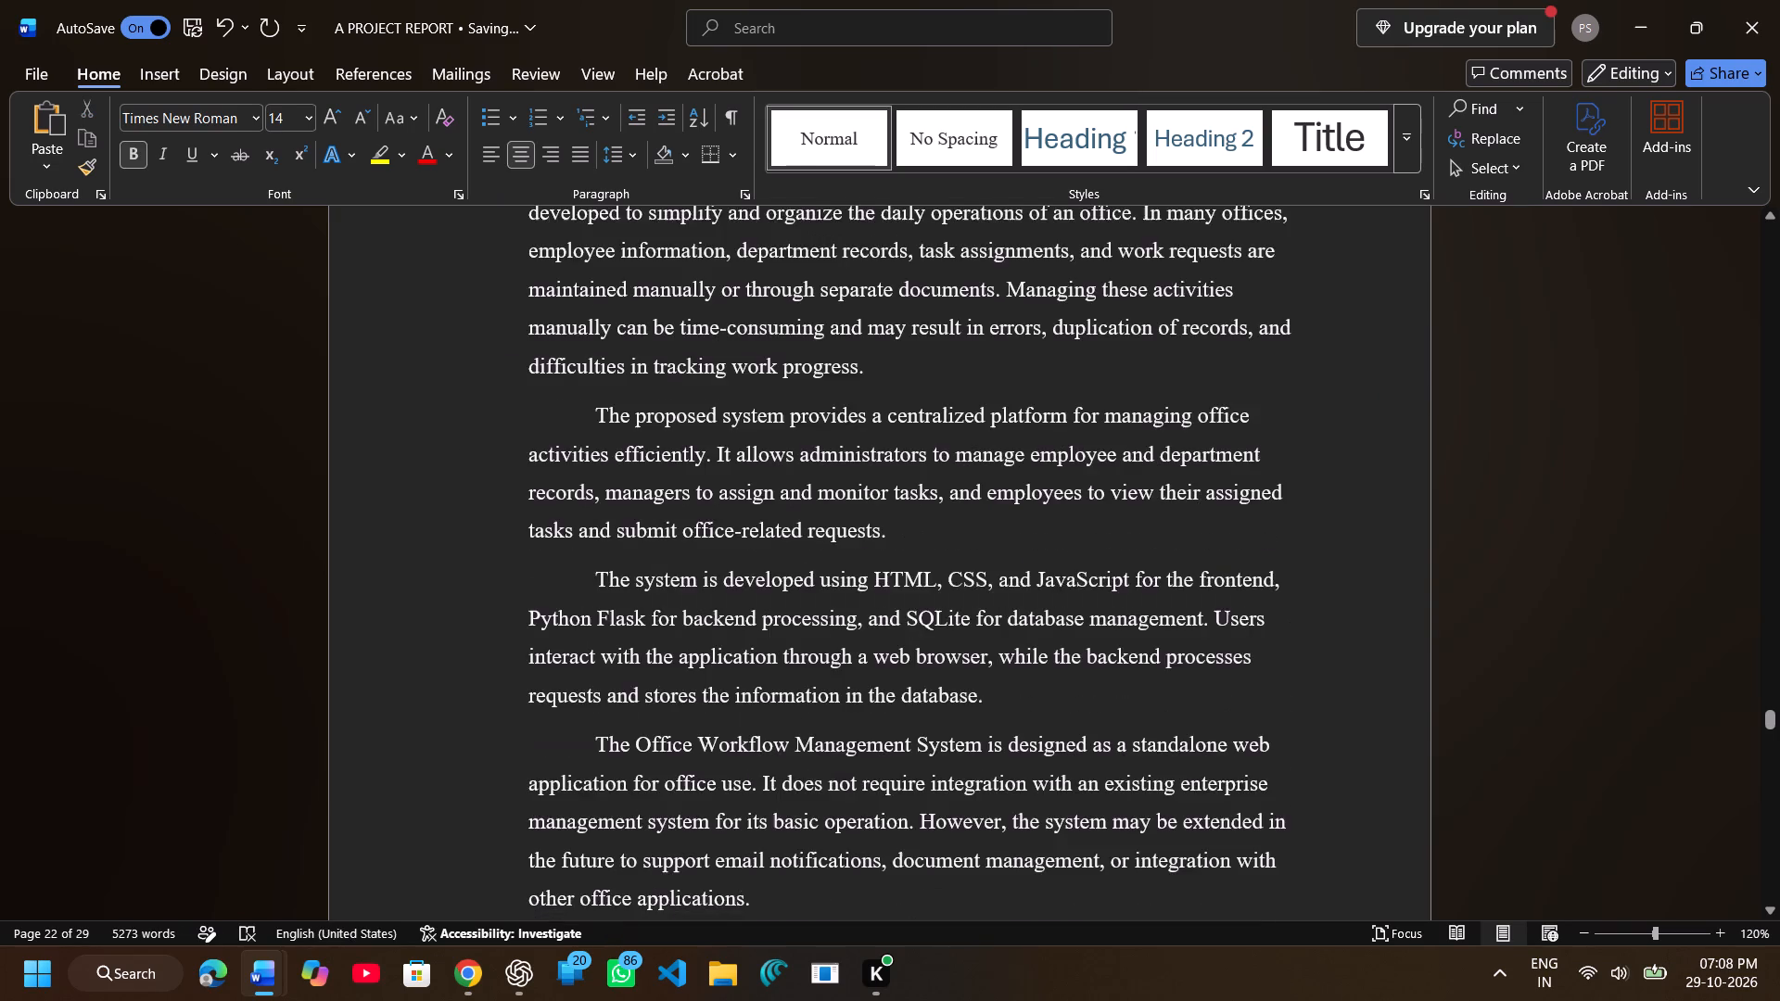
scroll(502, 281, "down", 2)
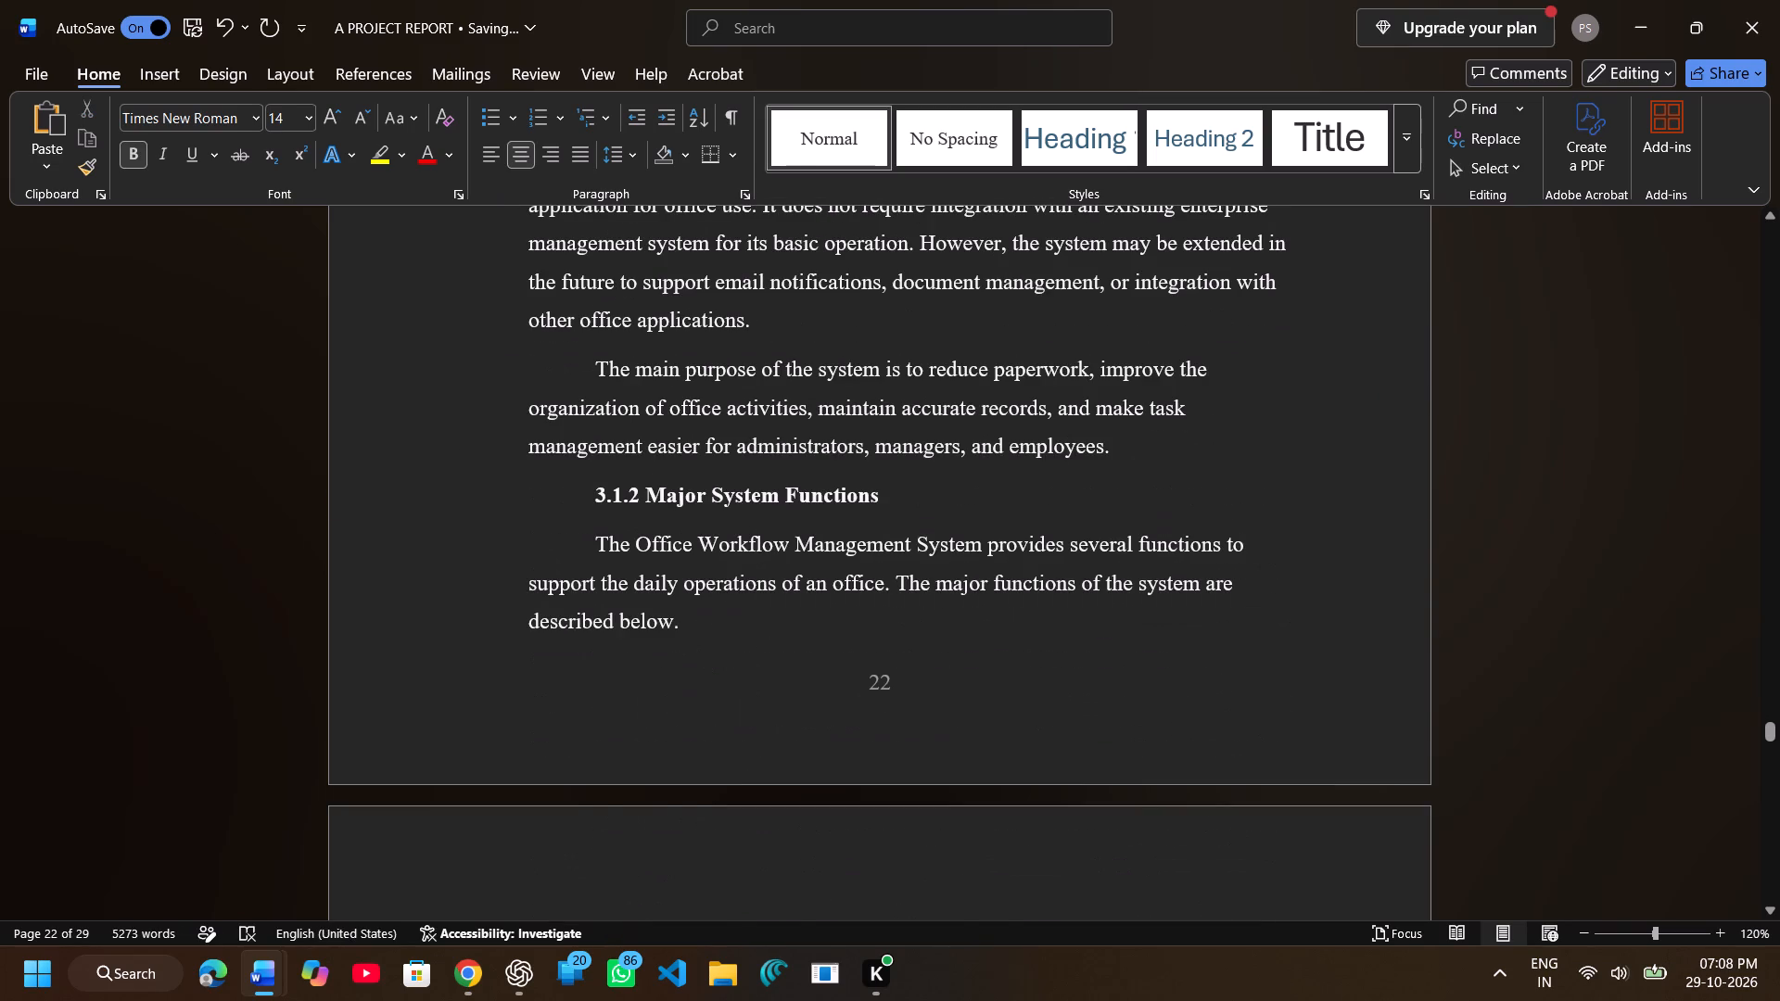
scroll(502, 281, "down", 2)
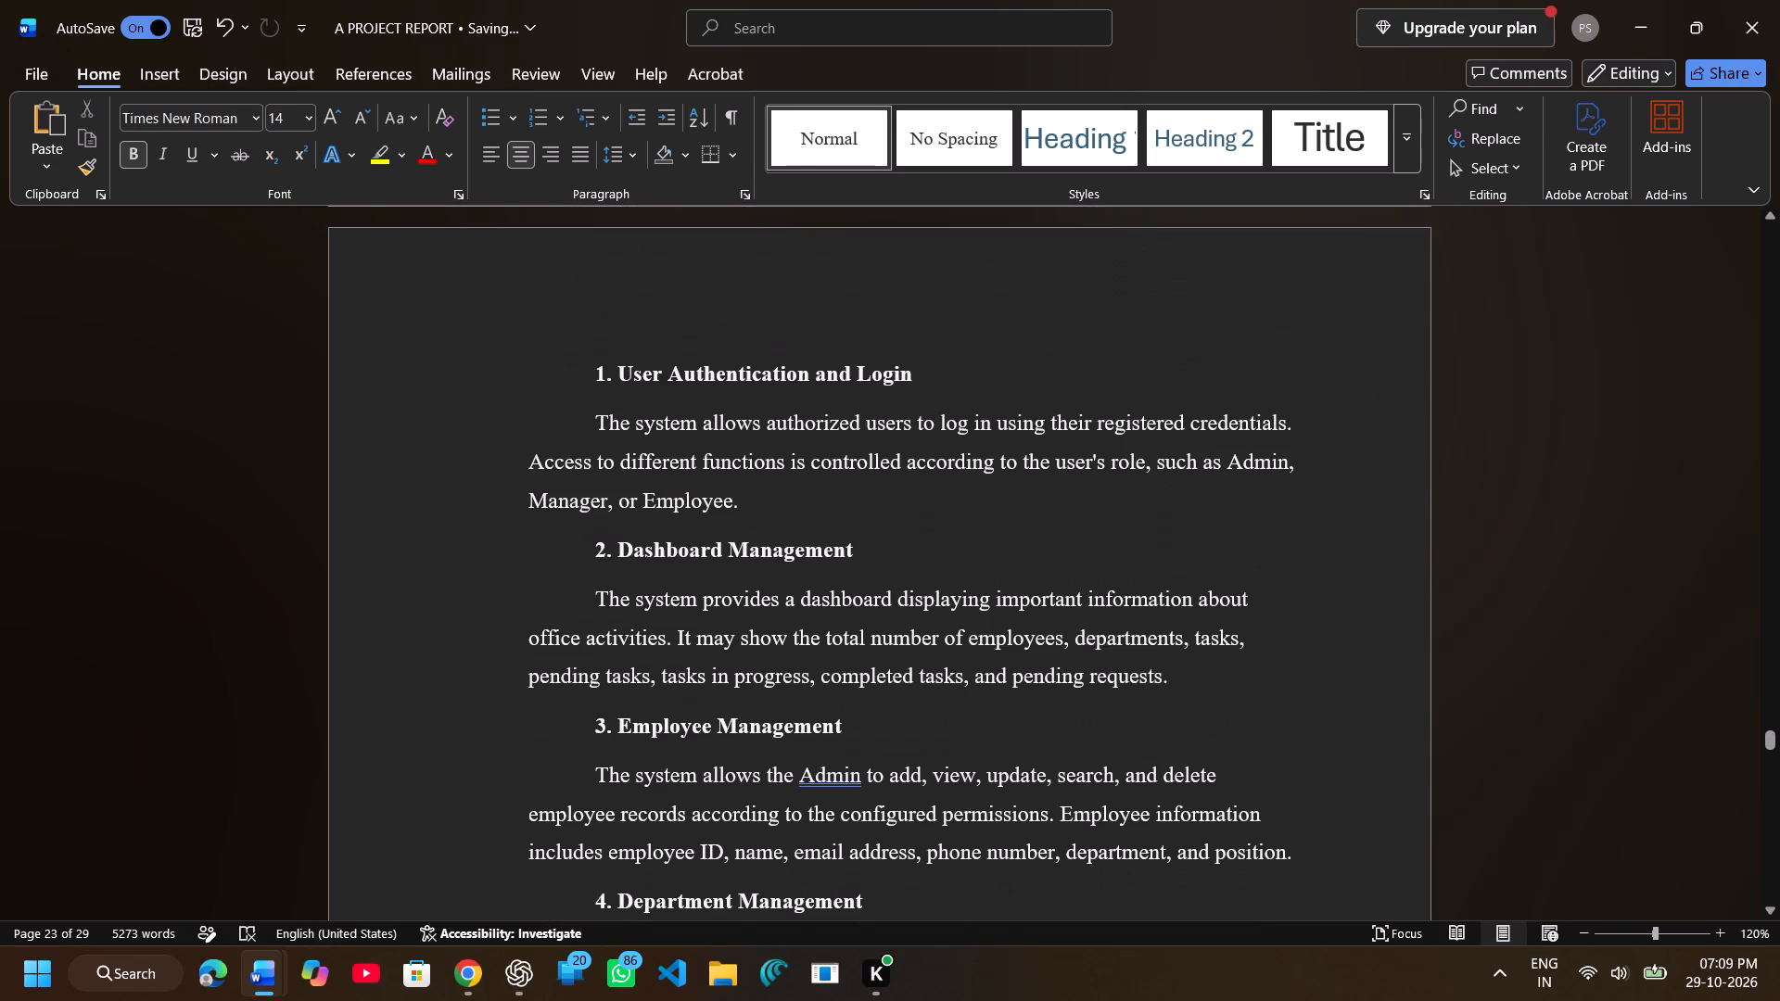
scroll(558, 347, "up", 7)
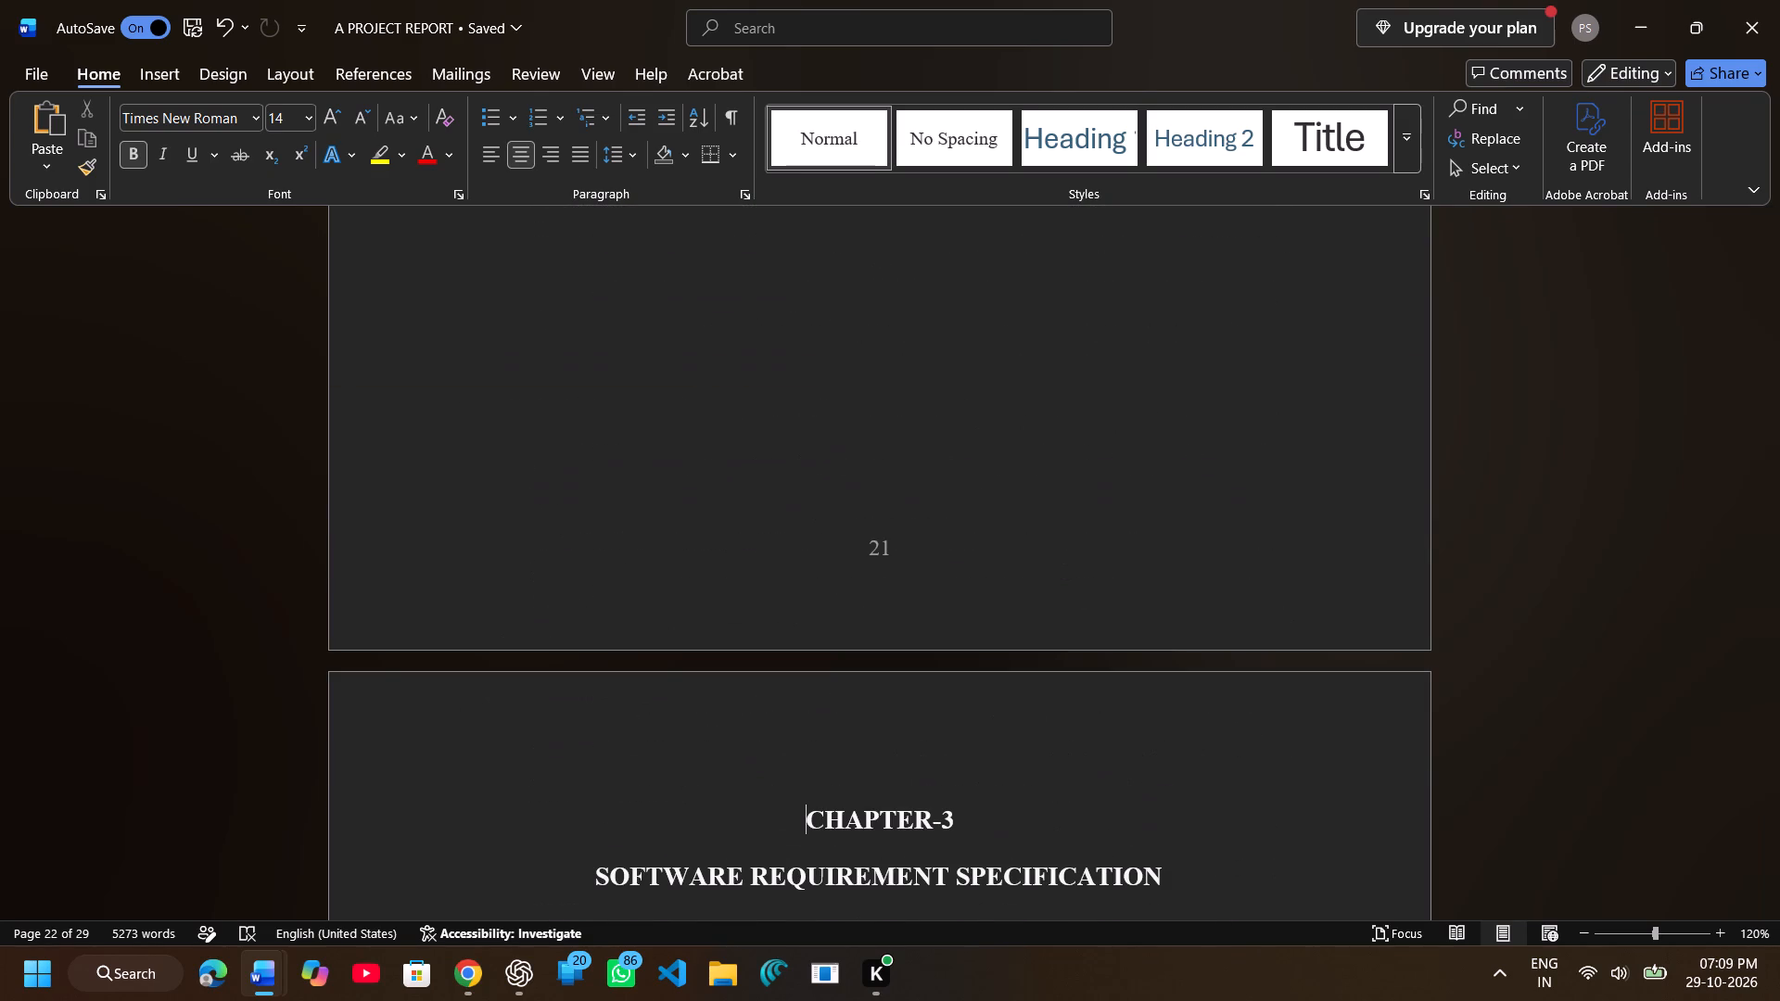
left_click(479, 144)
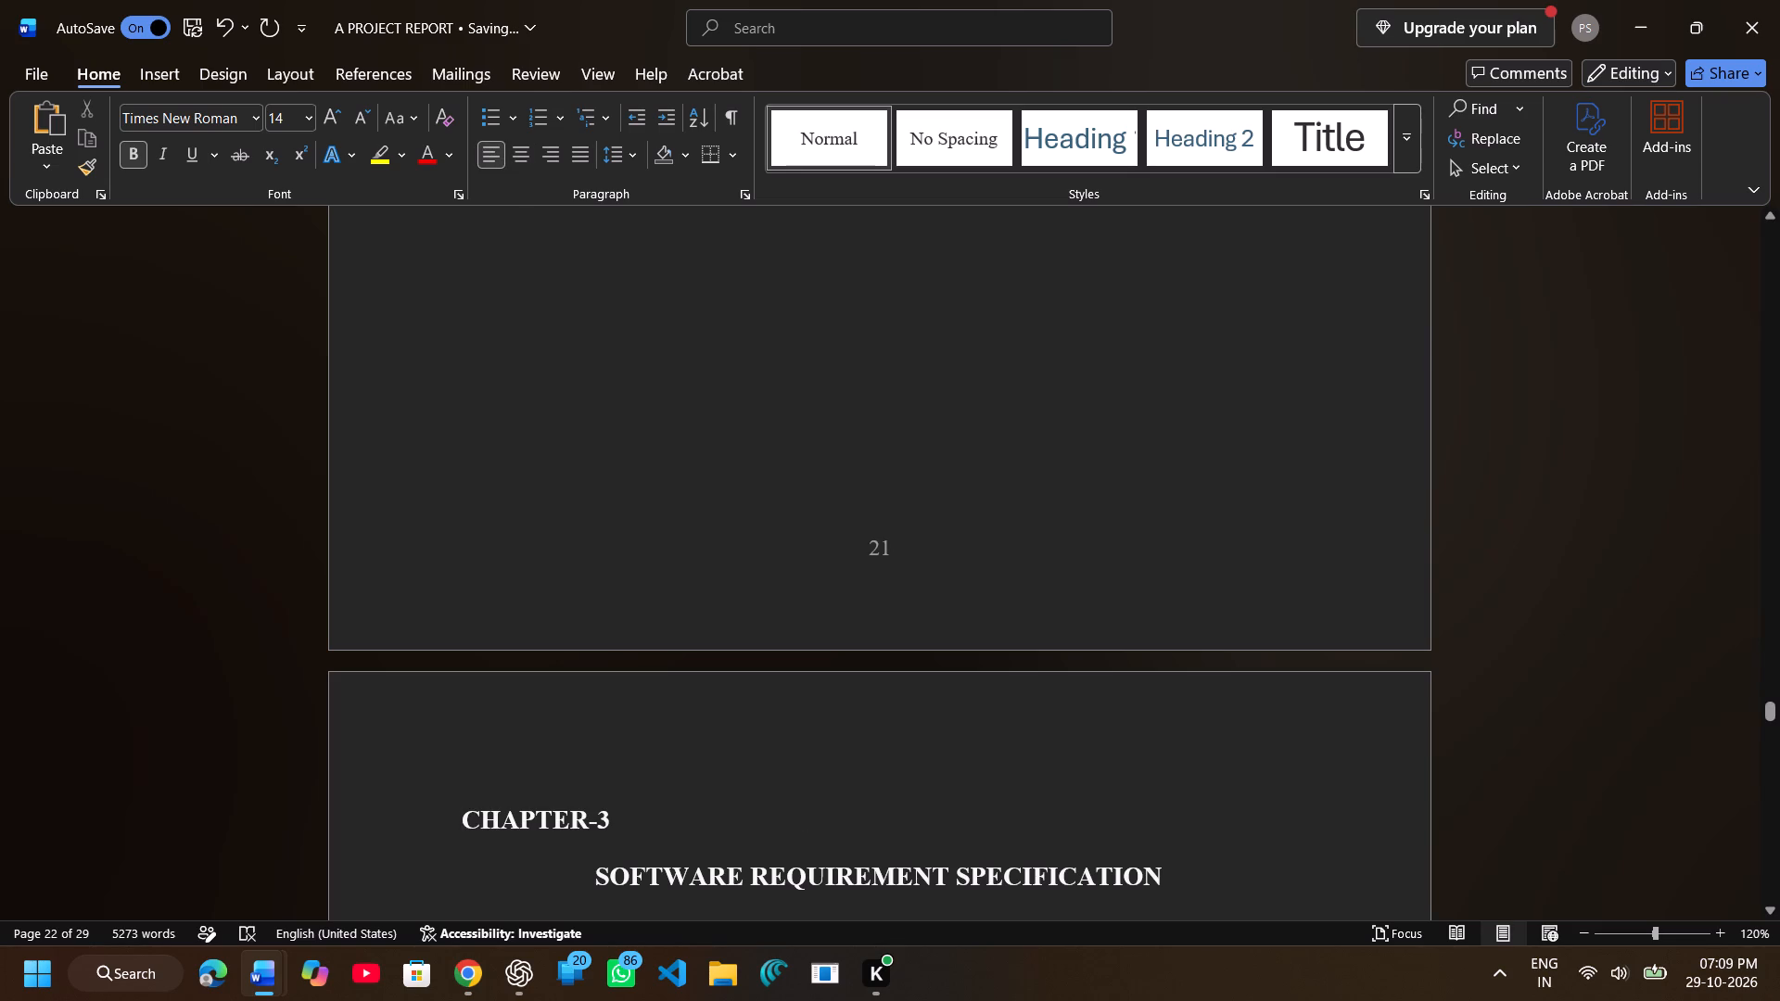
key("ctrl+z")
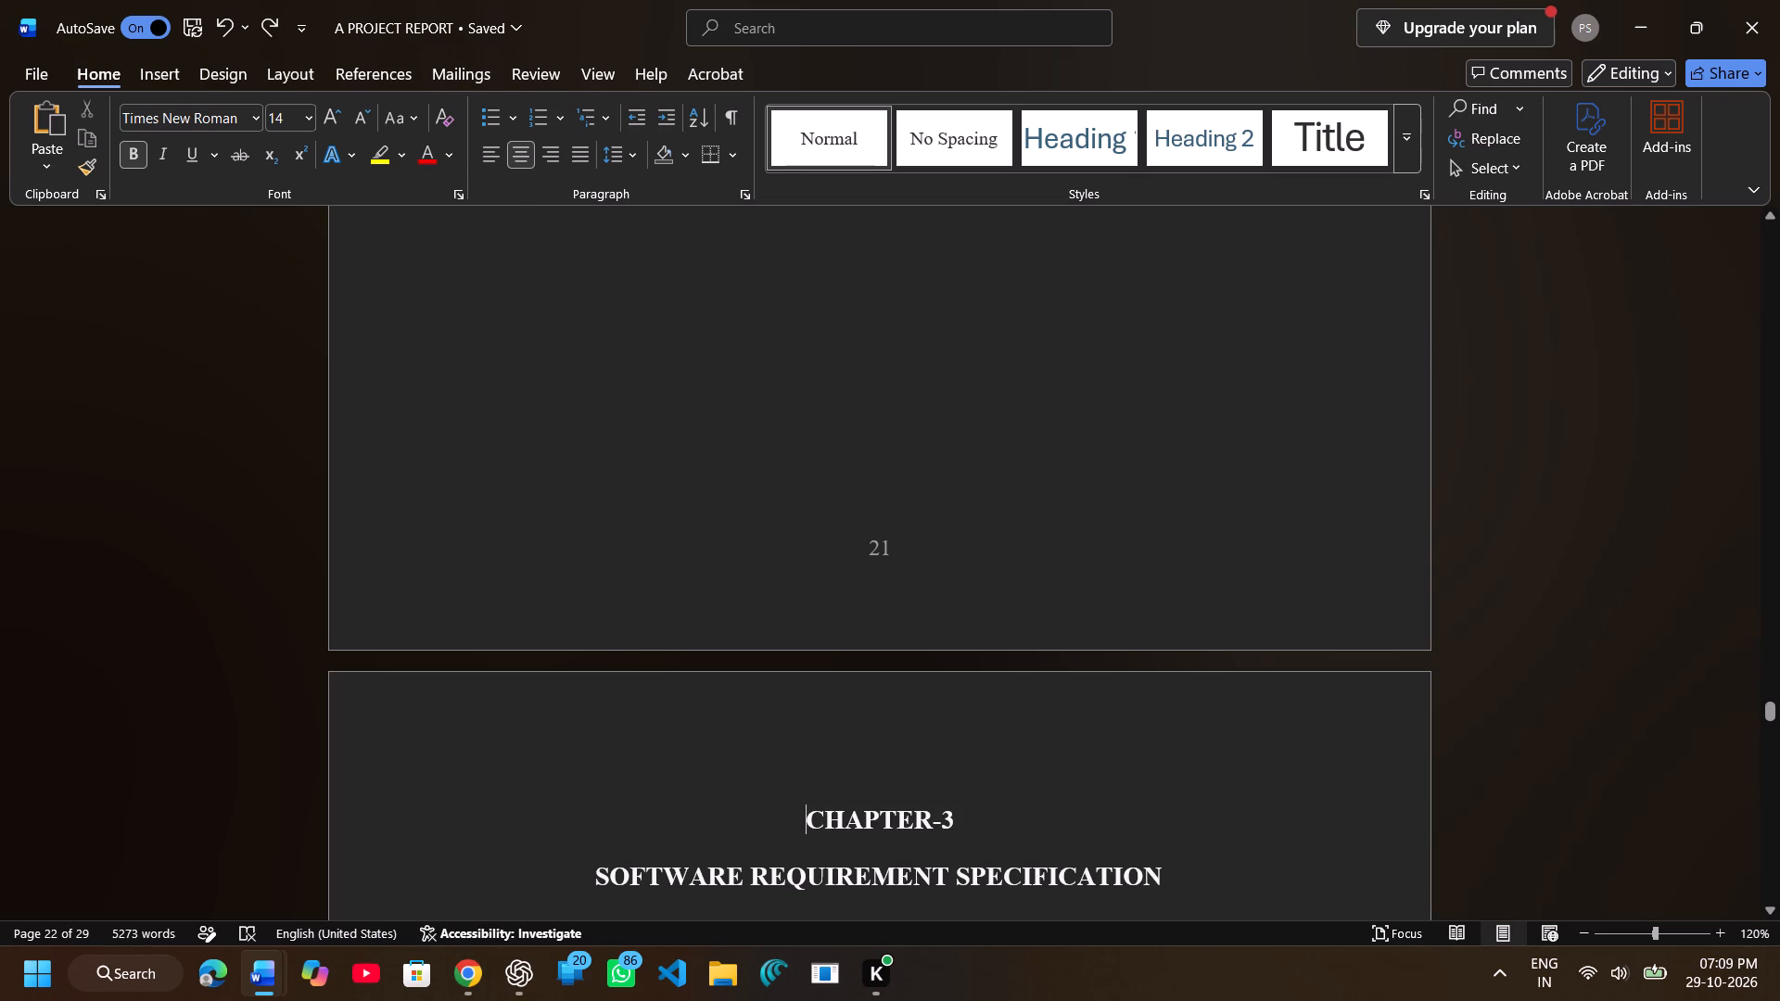
Remove the first-line and left indentation from the first body paragraph under "3.1.1 Product Perspective".
scroll(768, 781, "down", 1)
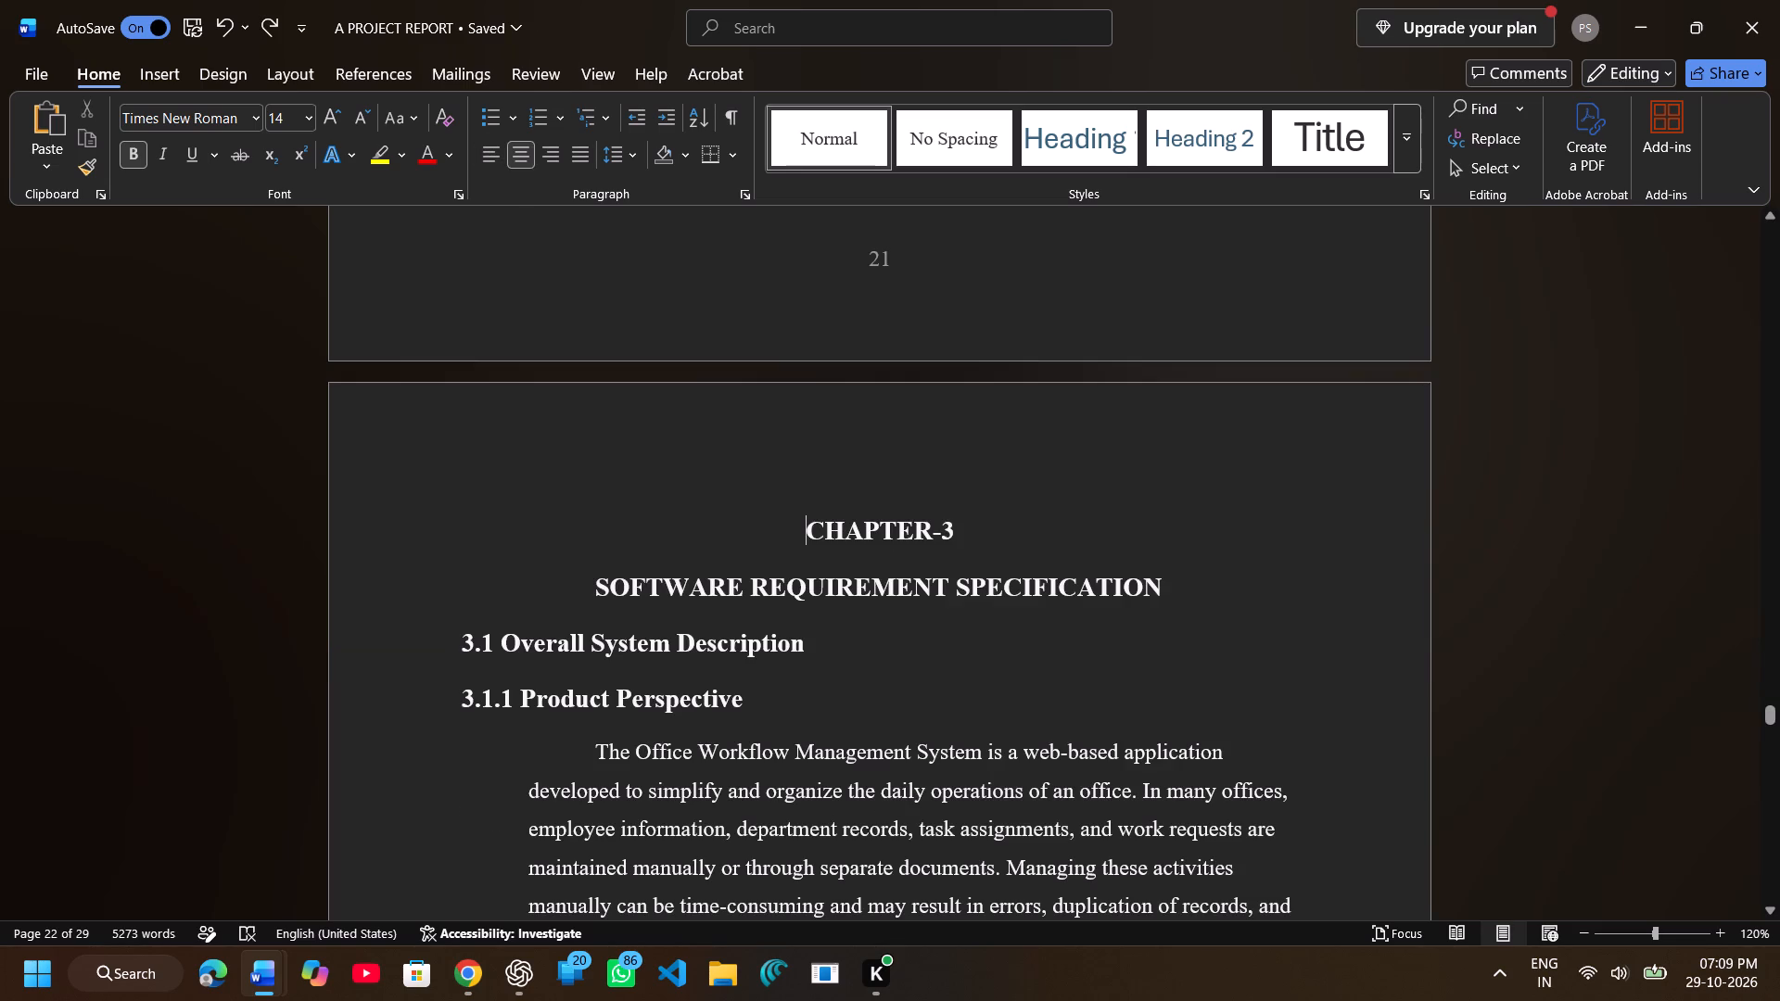
left_click(598, 755)
key("BackSpace")
key("BackSpace")
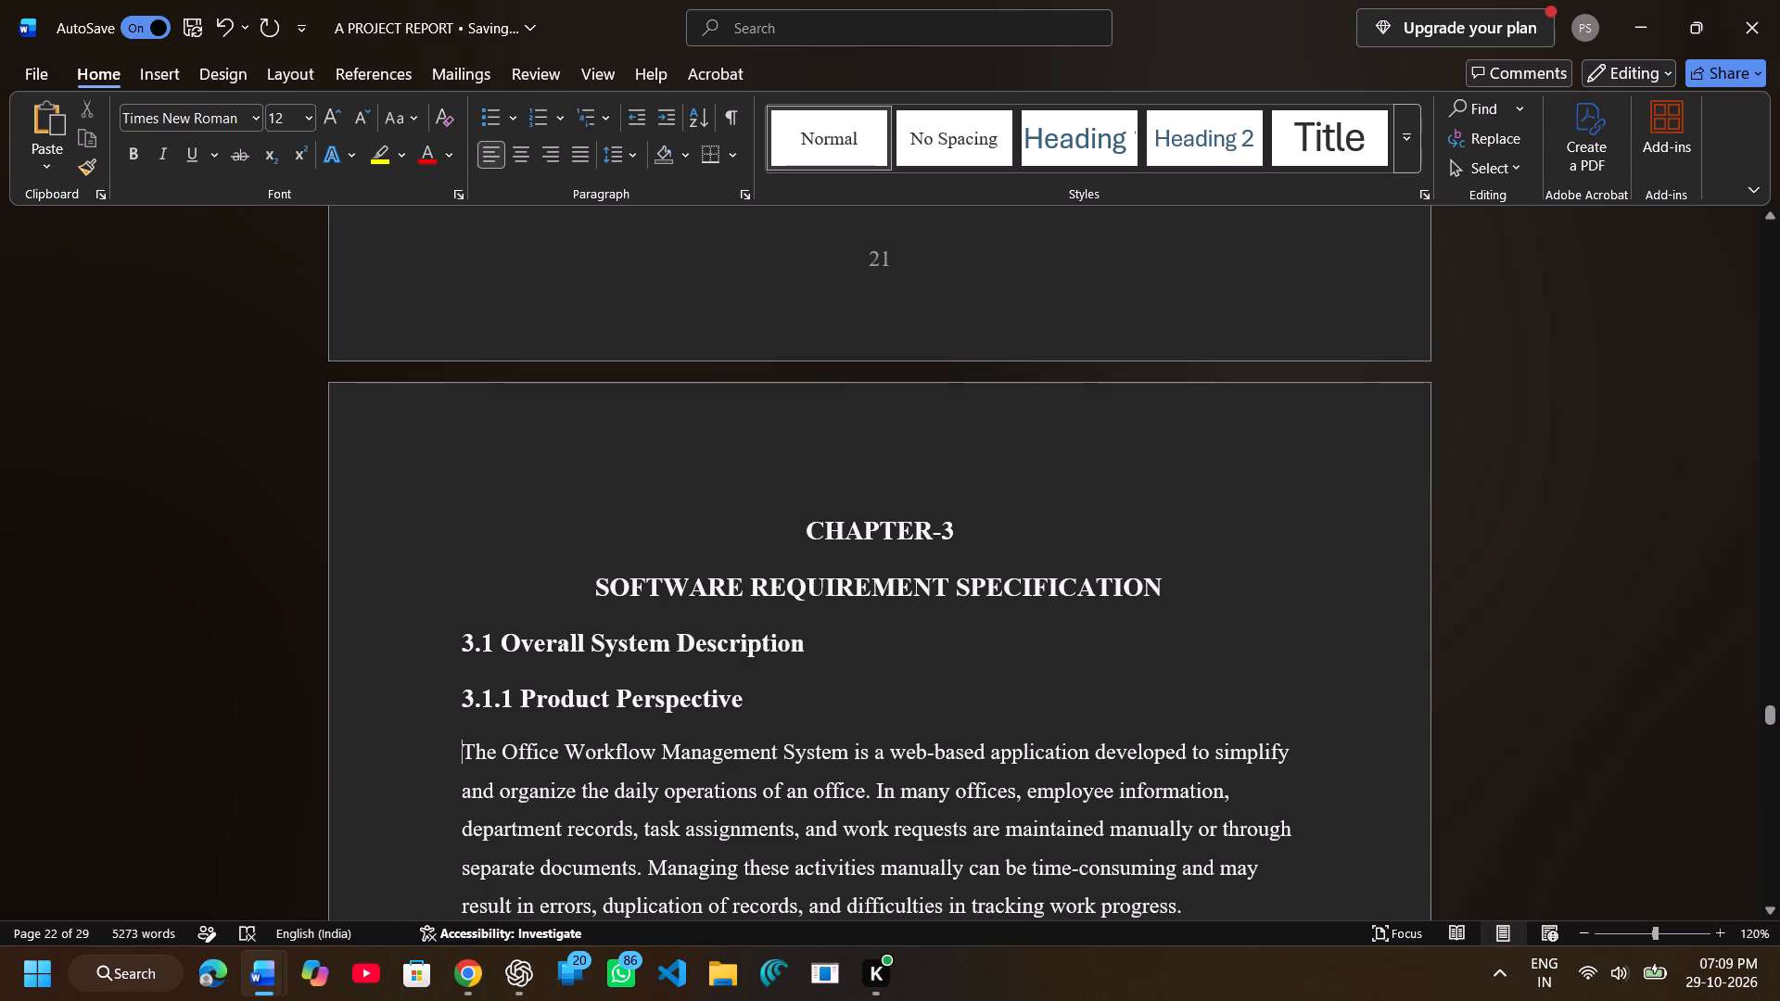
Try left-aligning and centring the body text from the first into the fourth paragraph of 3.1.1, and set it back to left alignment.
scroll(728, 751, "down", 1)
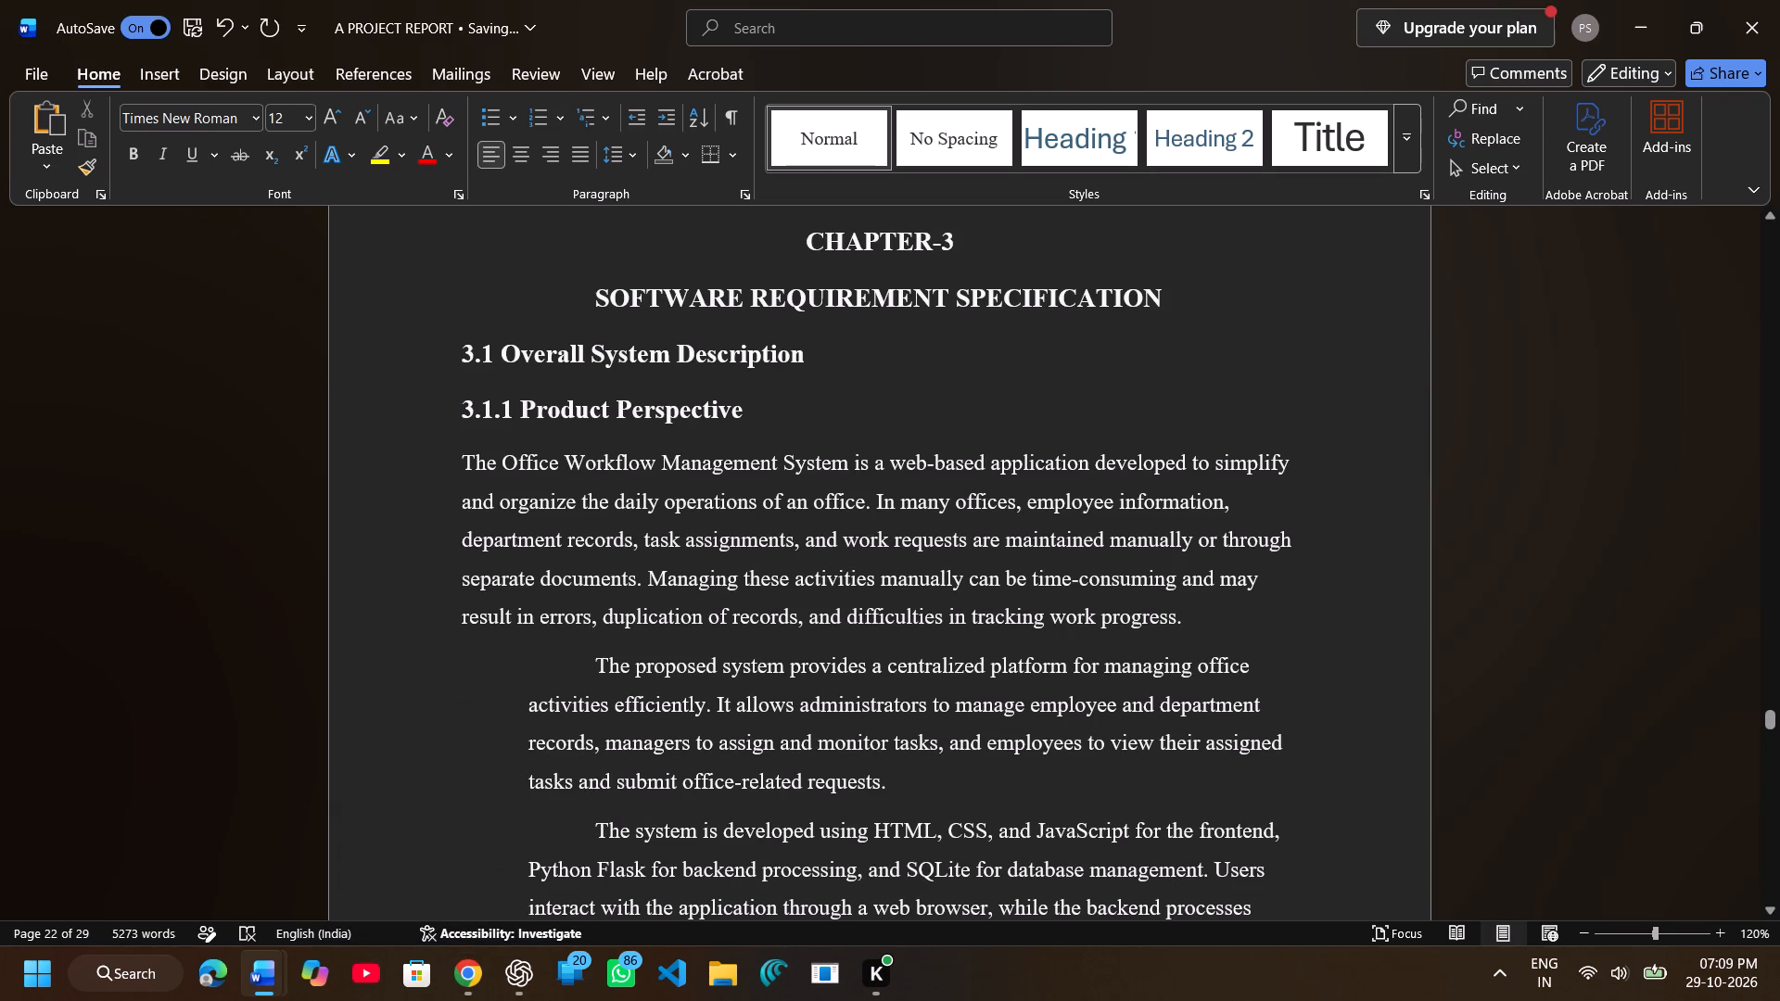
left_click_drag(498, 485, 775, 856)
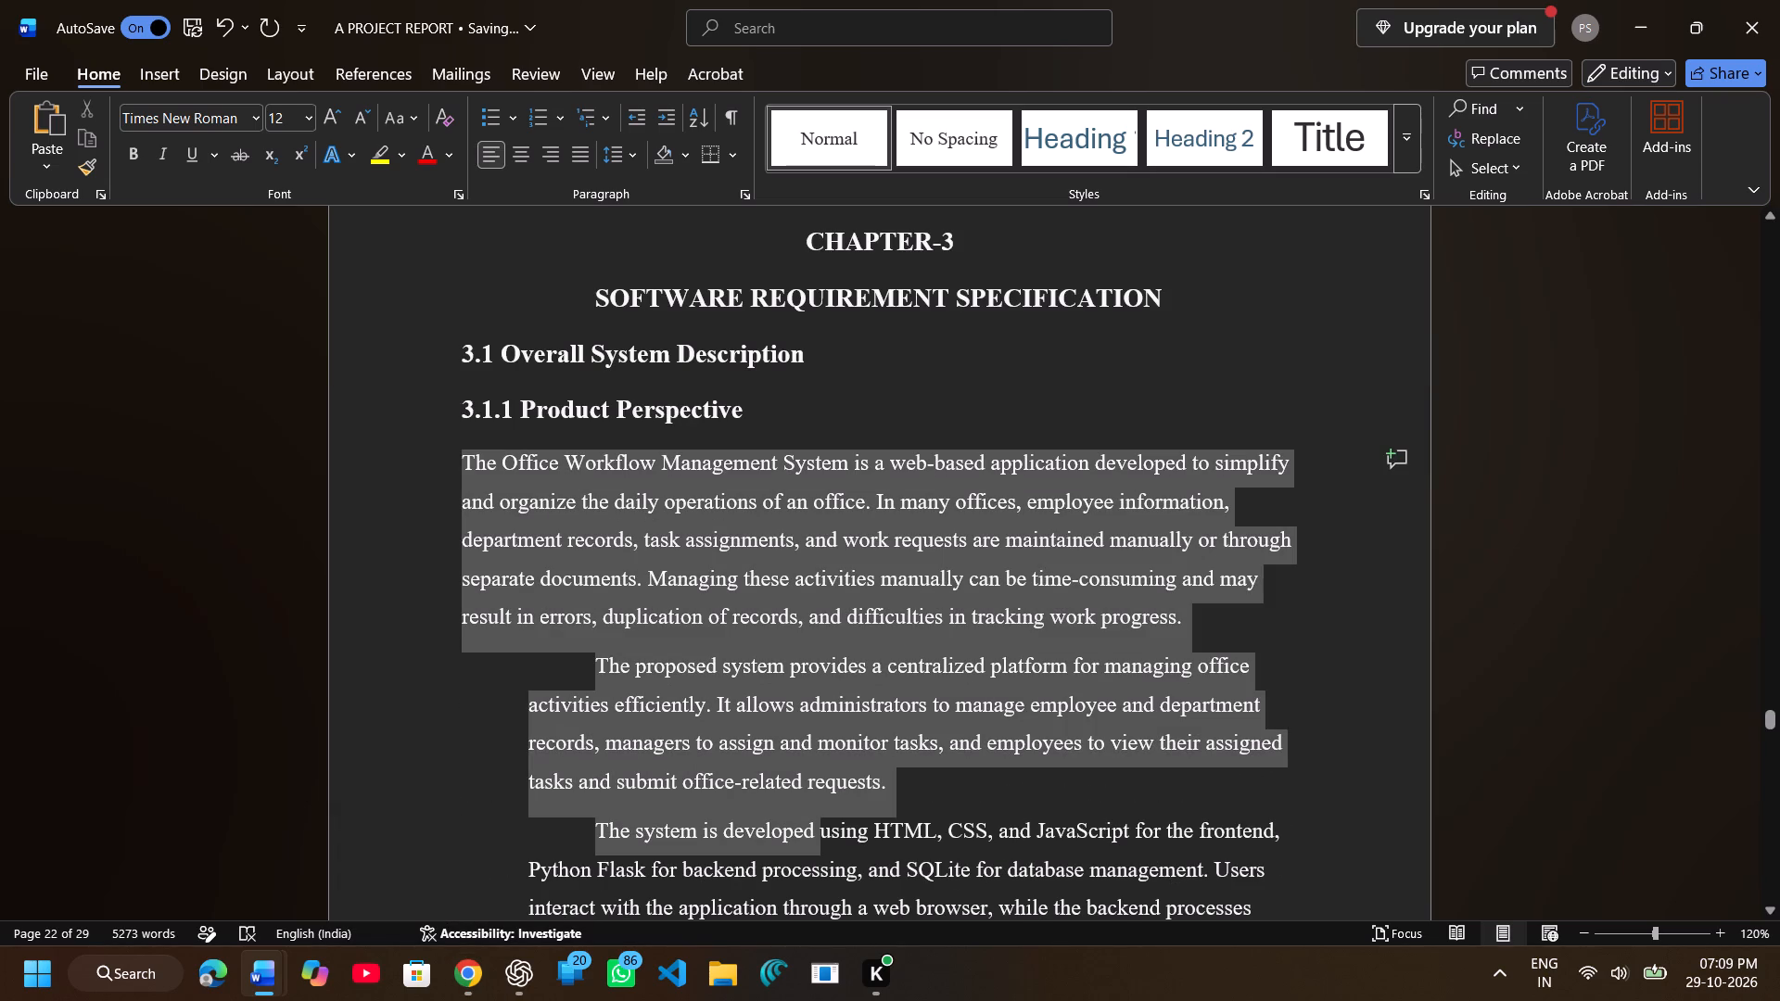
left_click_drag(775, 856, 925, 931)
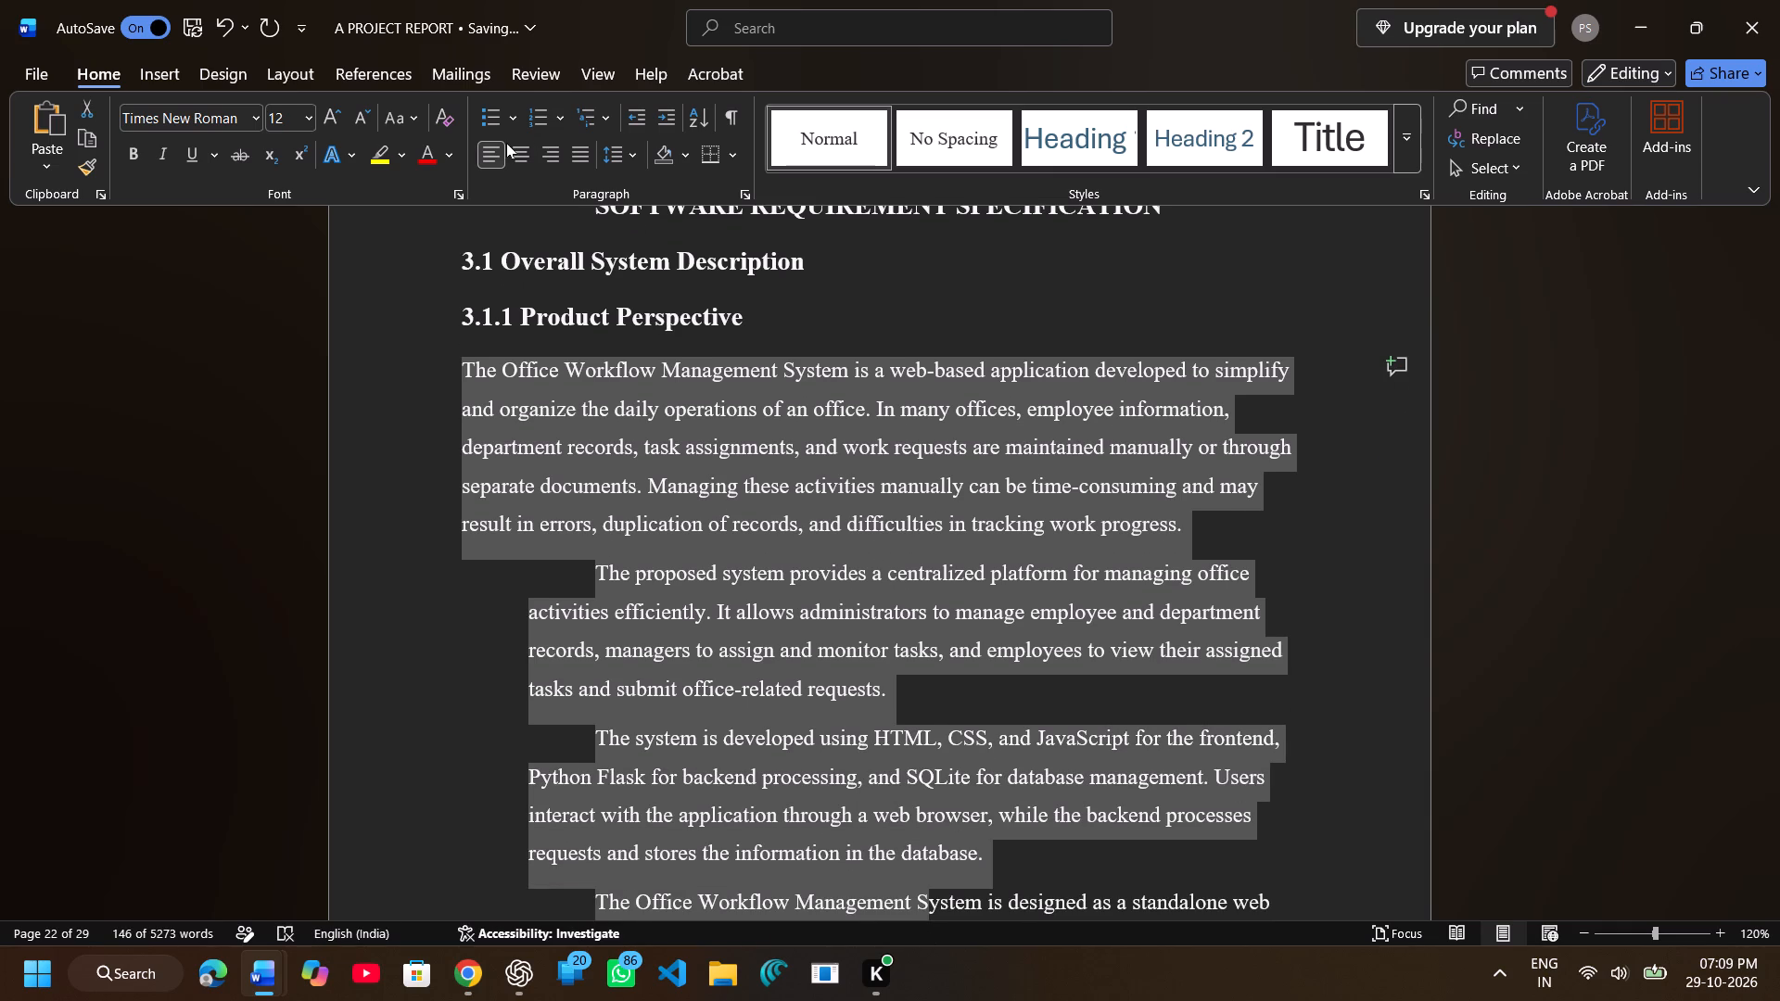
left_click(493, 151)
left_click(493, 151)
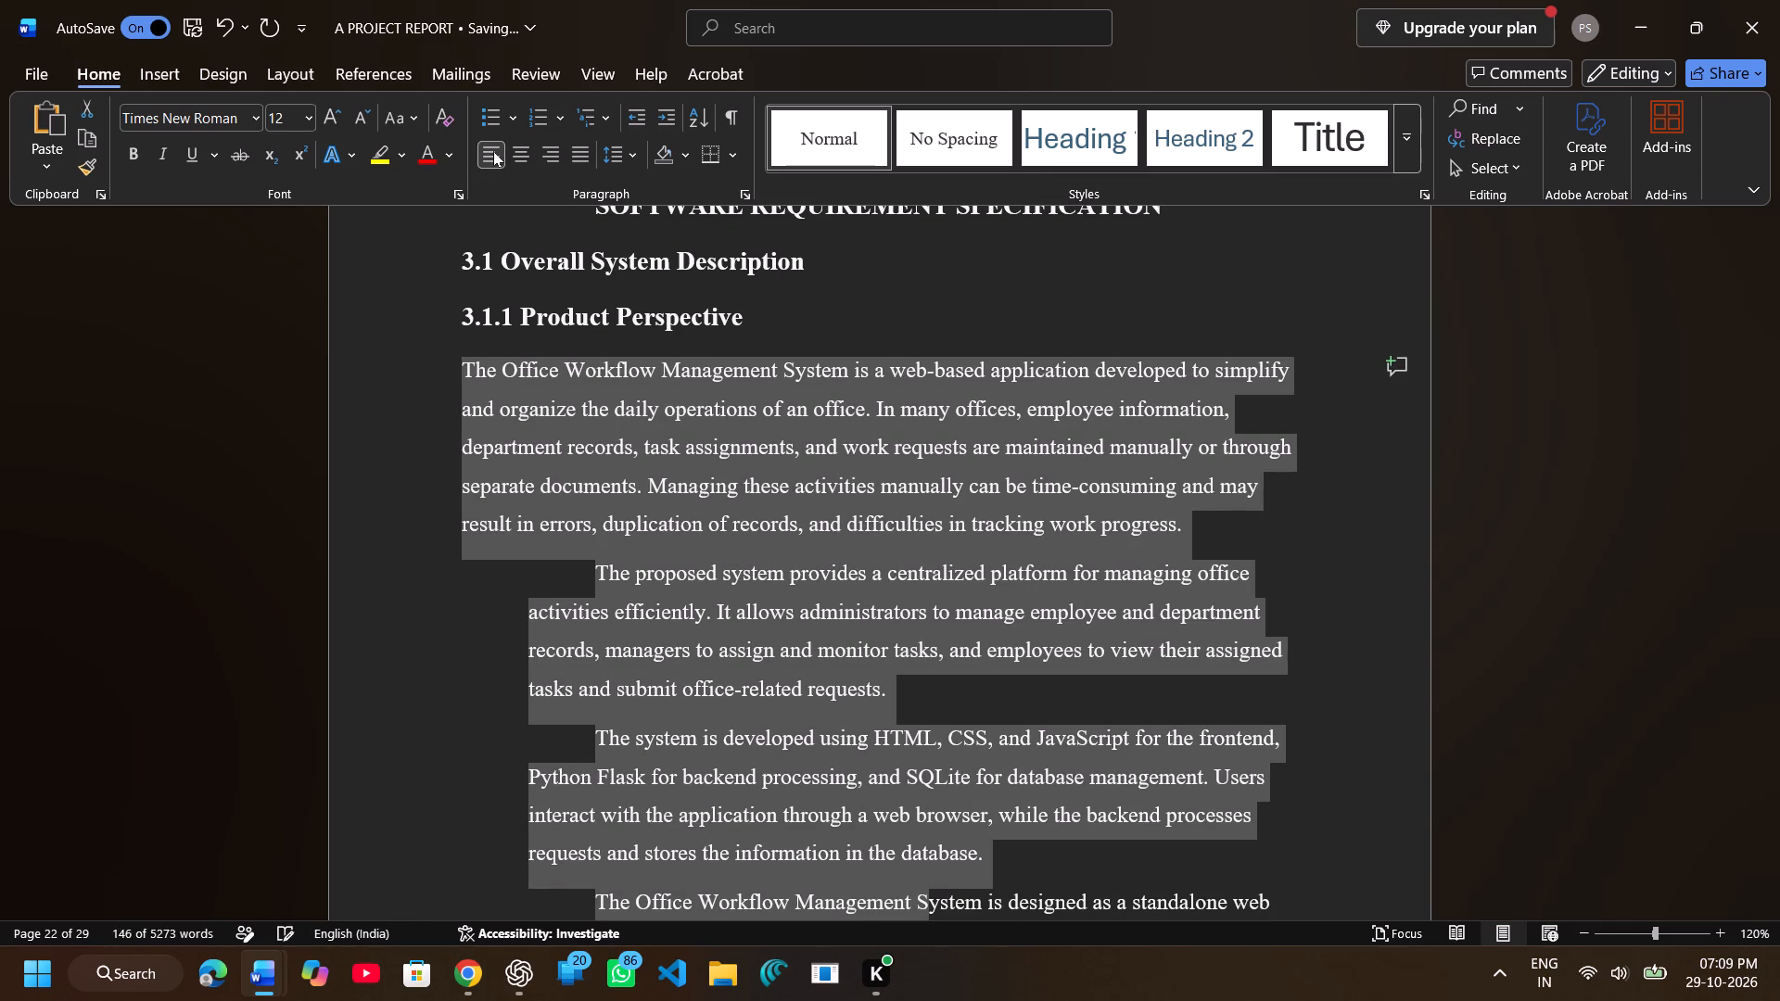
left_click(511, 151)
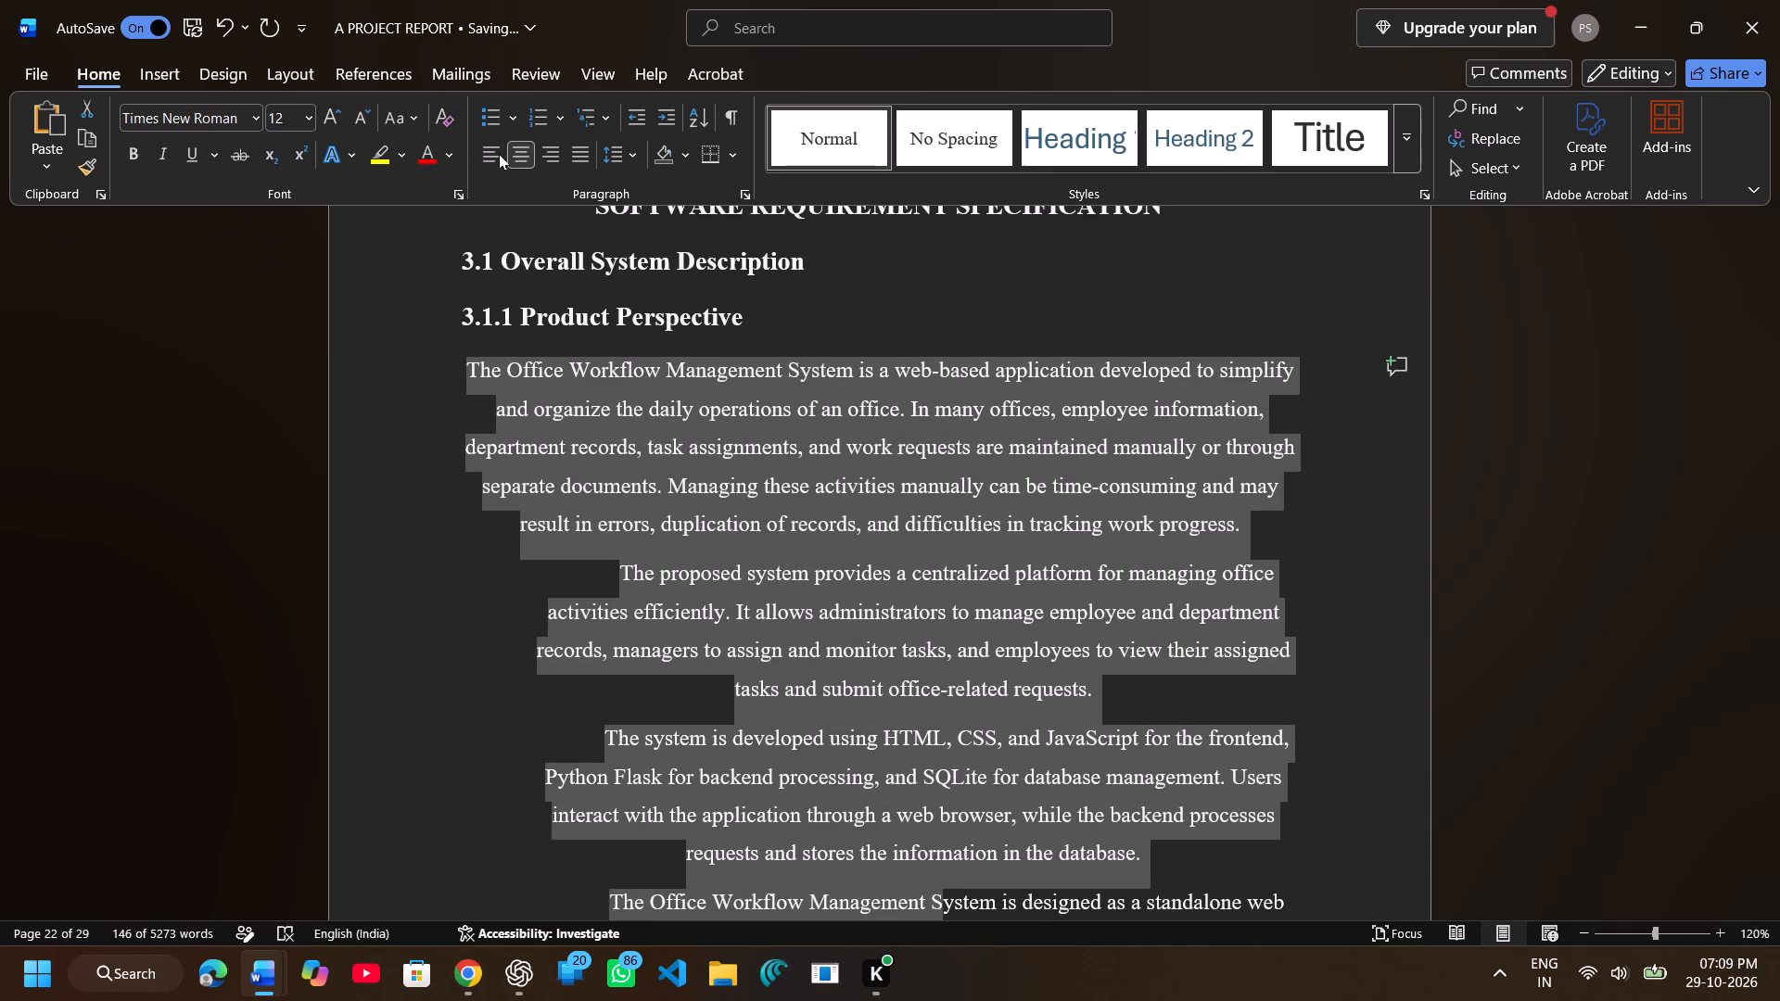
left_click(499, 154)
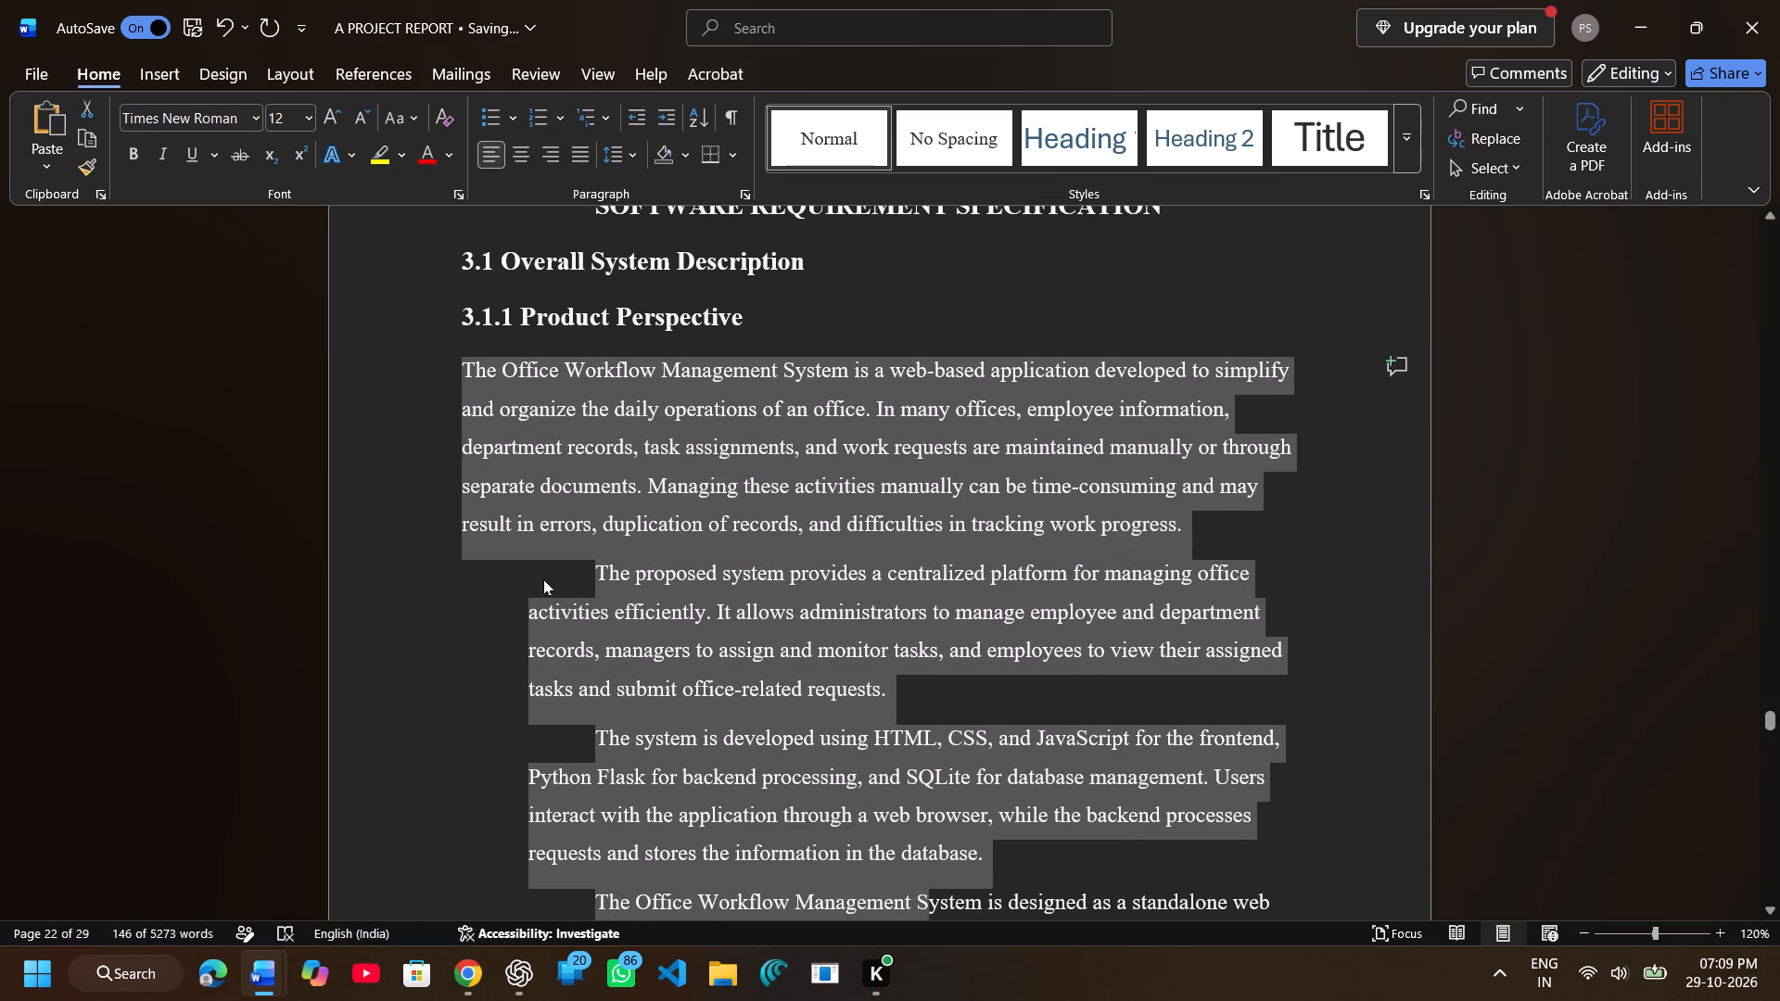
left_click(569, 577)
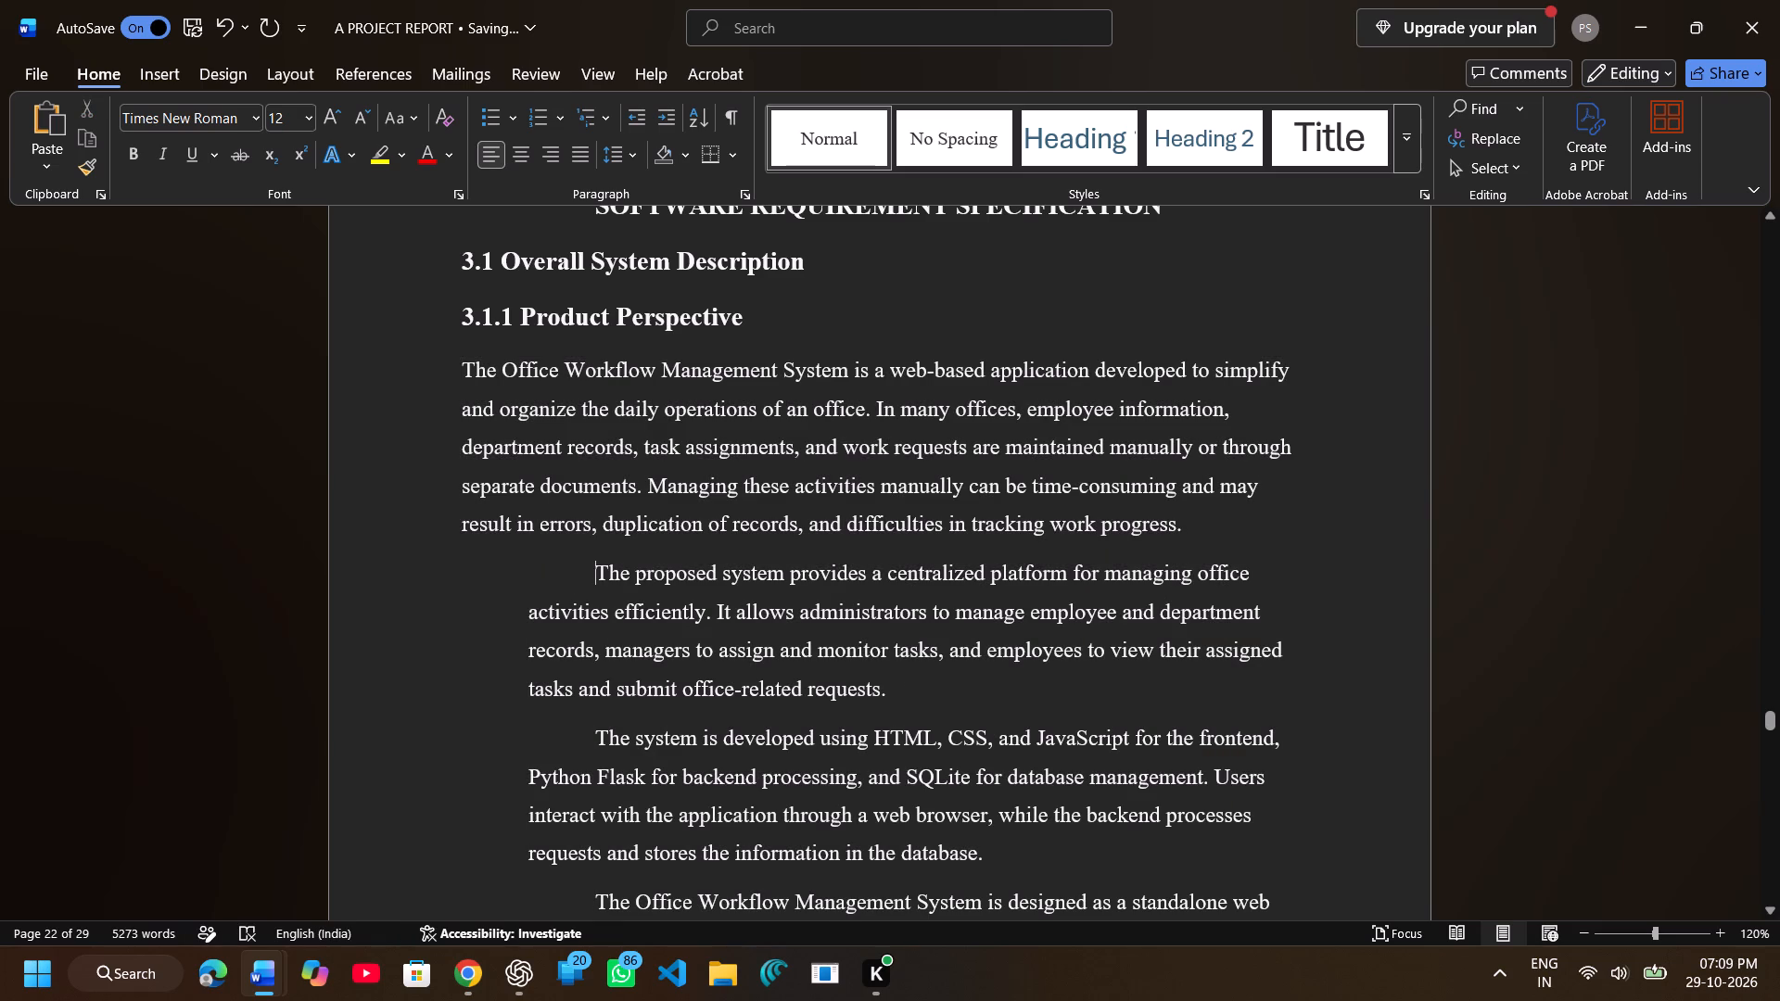
Examine the indentation of the remaining section 3.1 paragraphs, subheadings and bulleted lists.
scroll(573, 577, "down", 1)
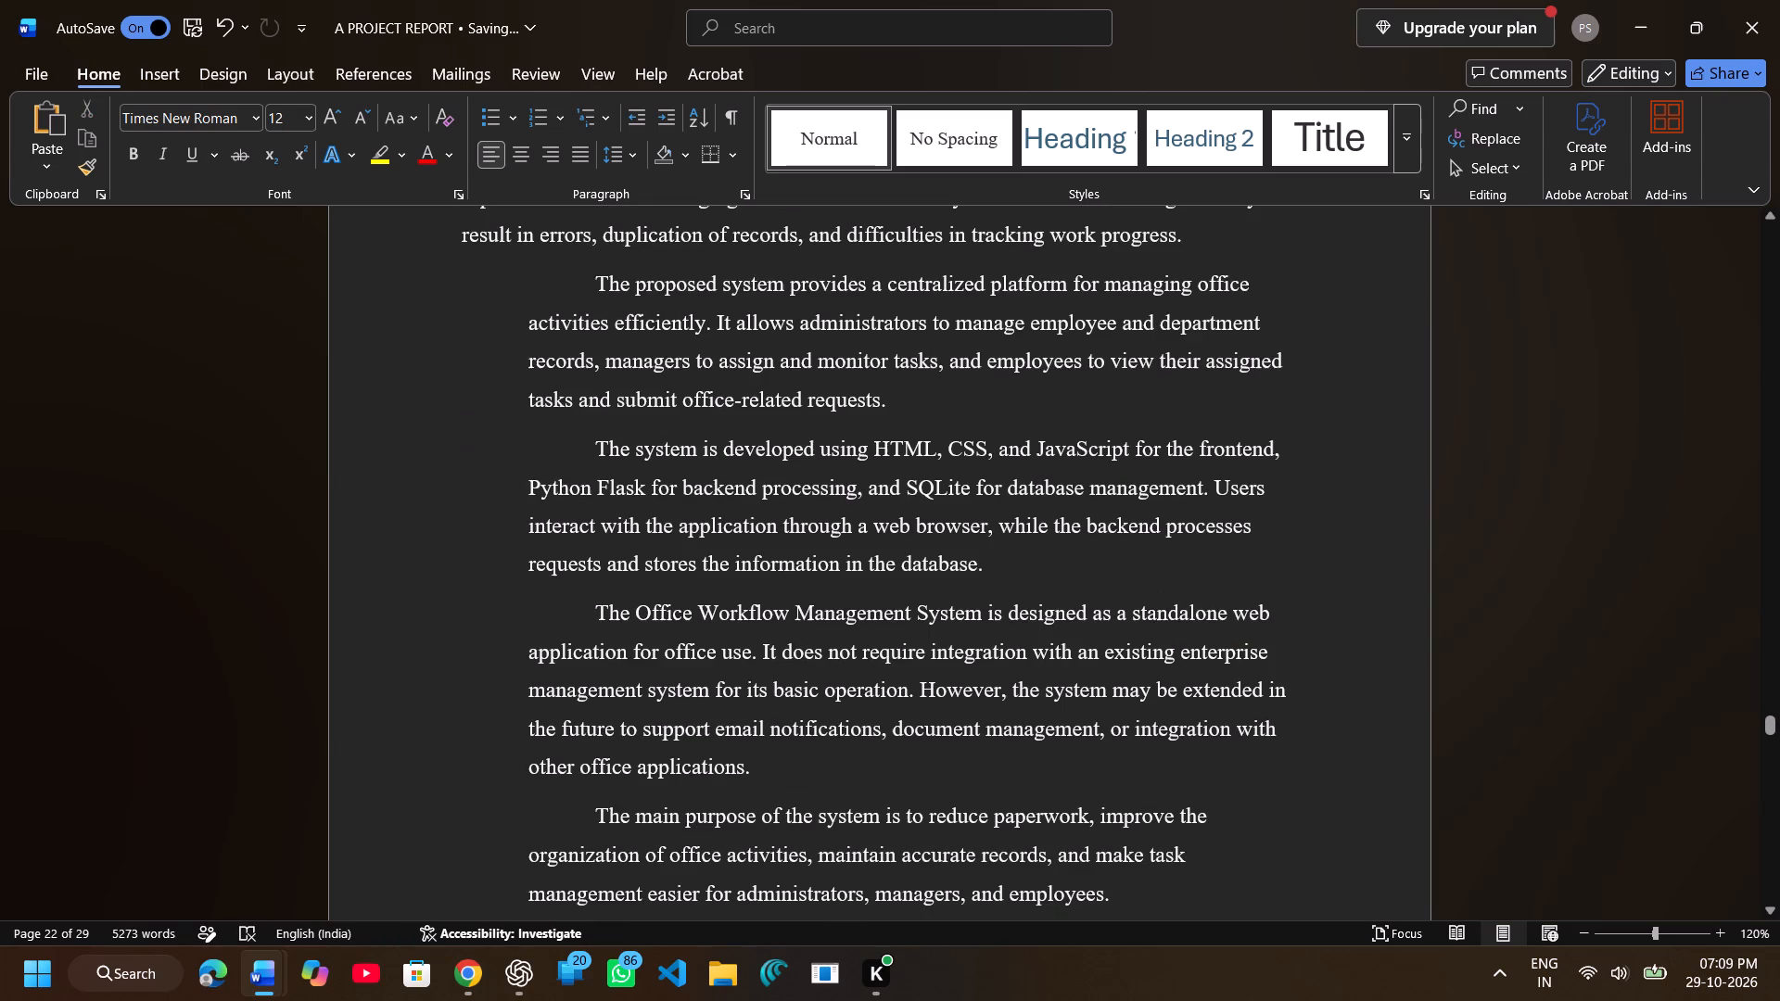
scroll(573, 577, "down", 2)
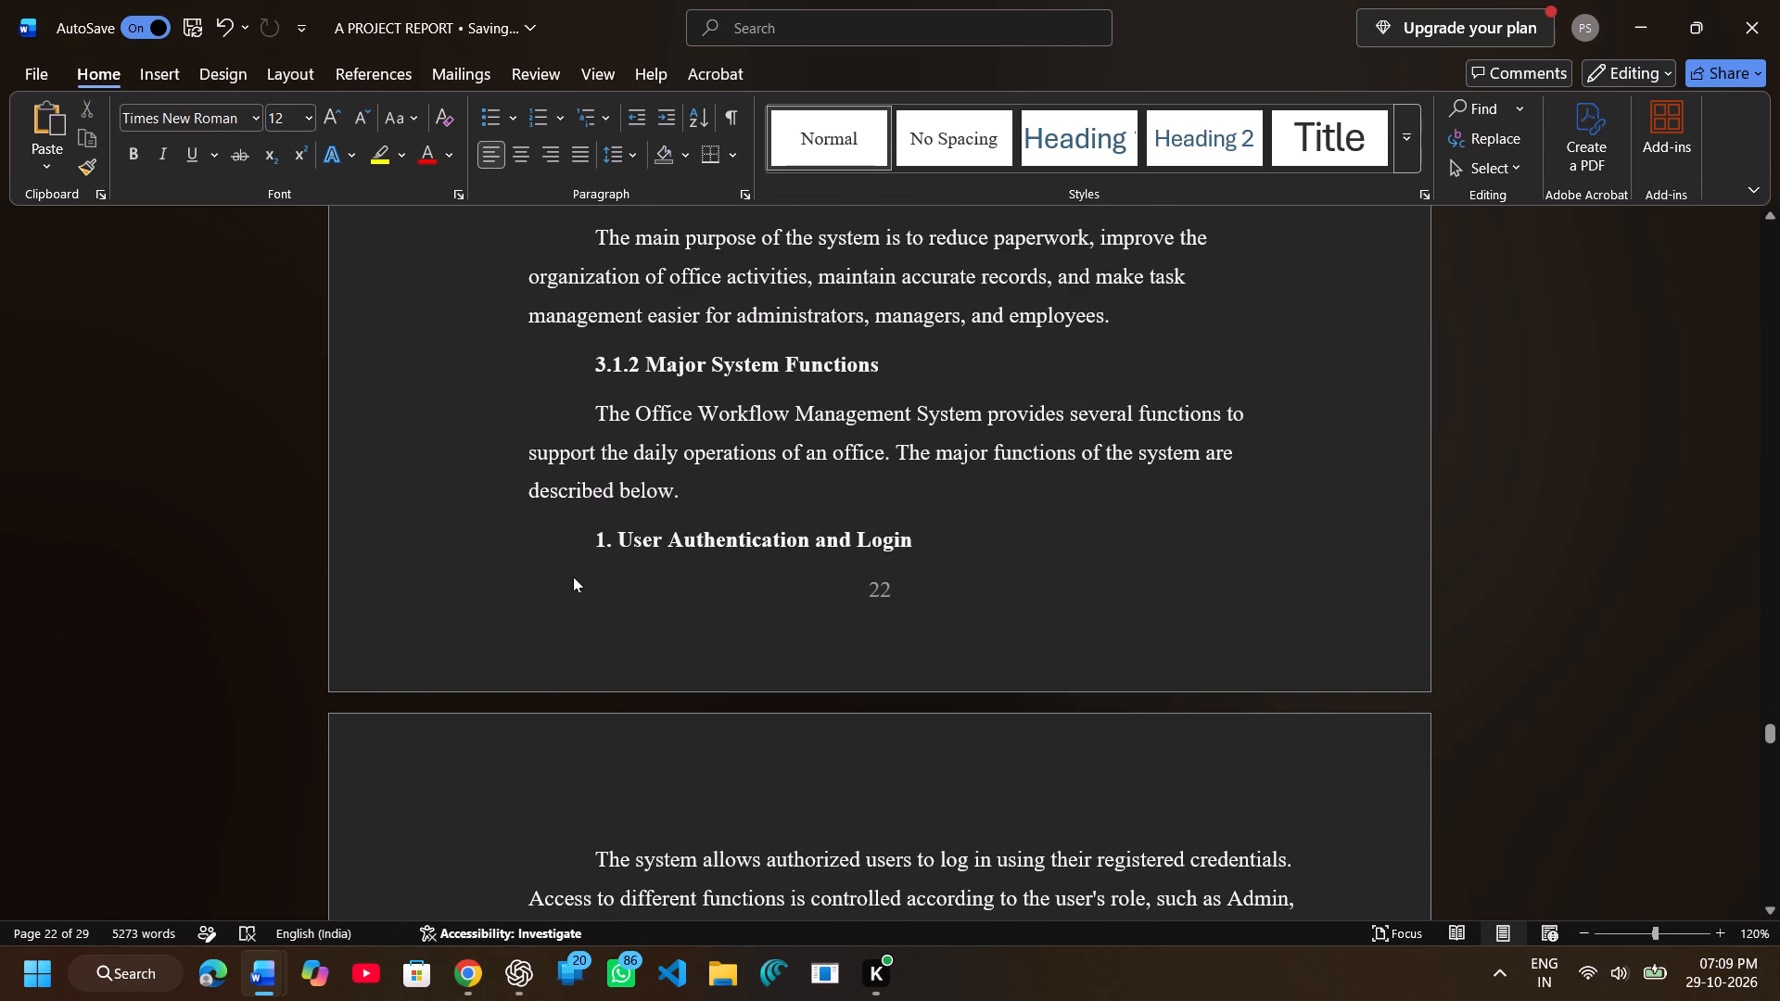
scroll(573, 577, "down", 3)
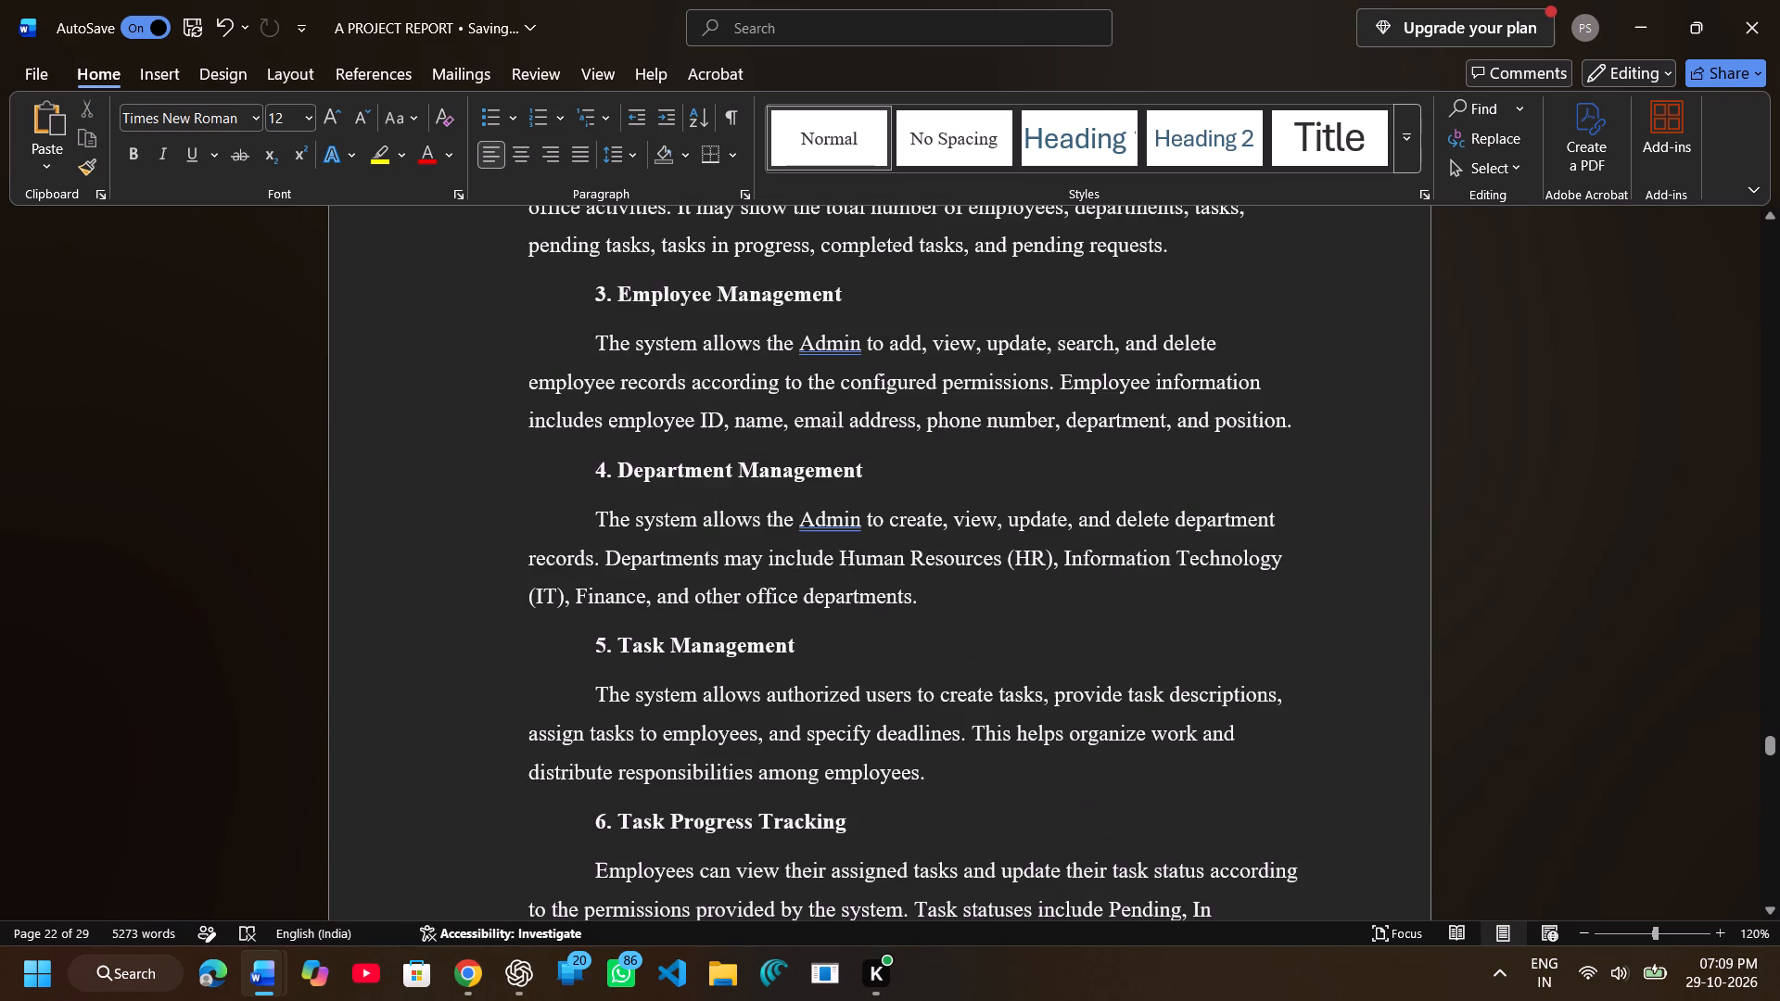
scroll(573, 577, "down", 15)
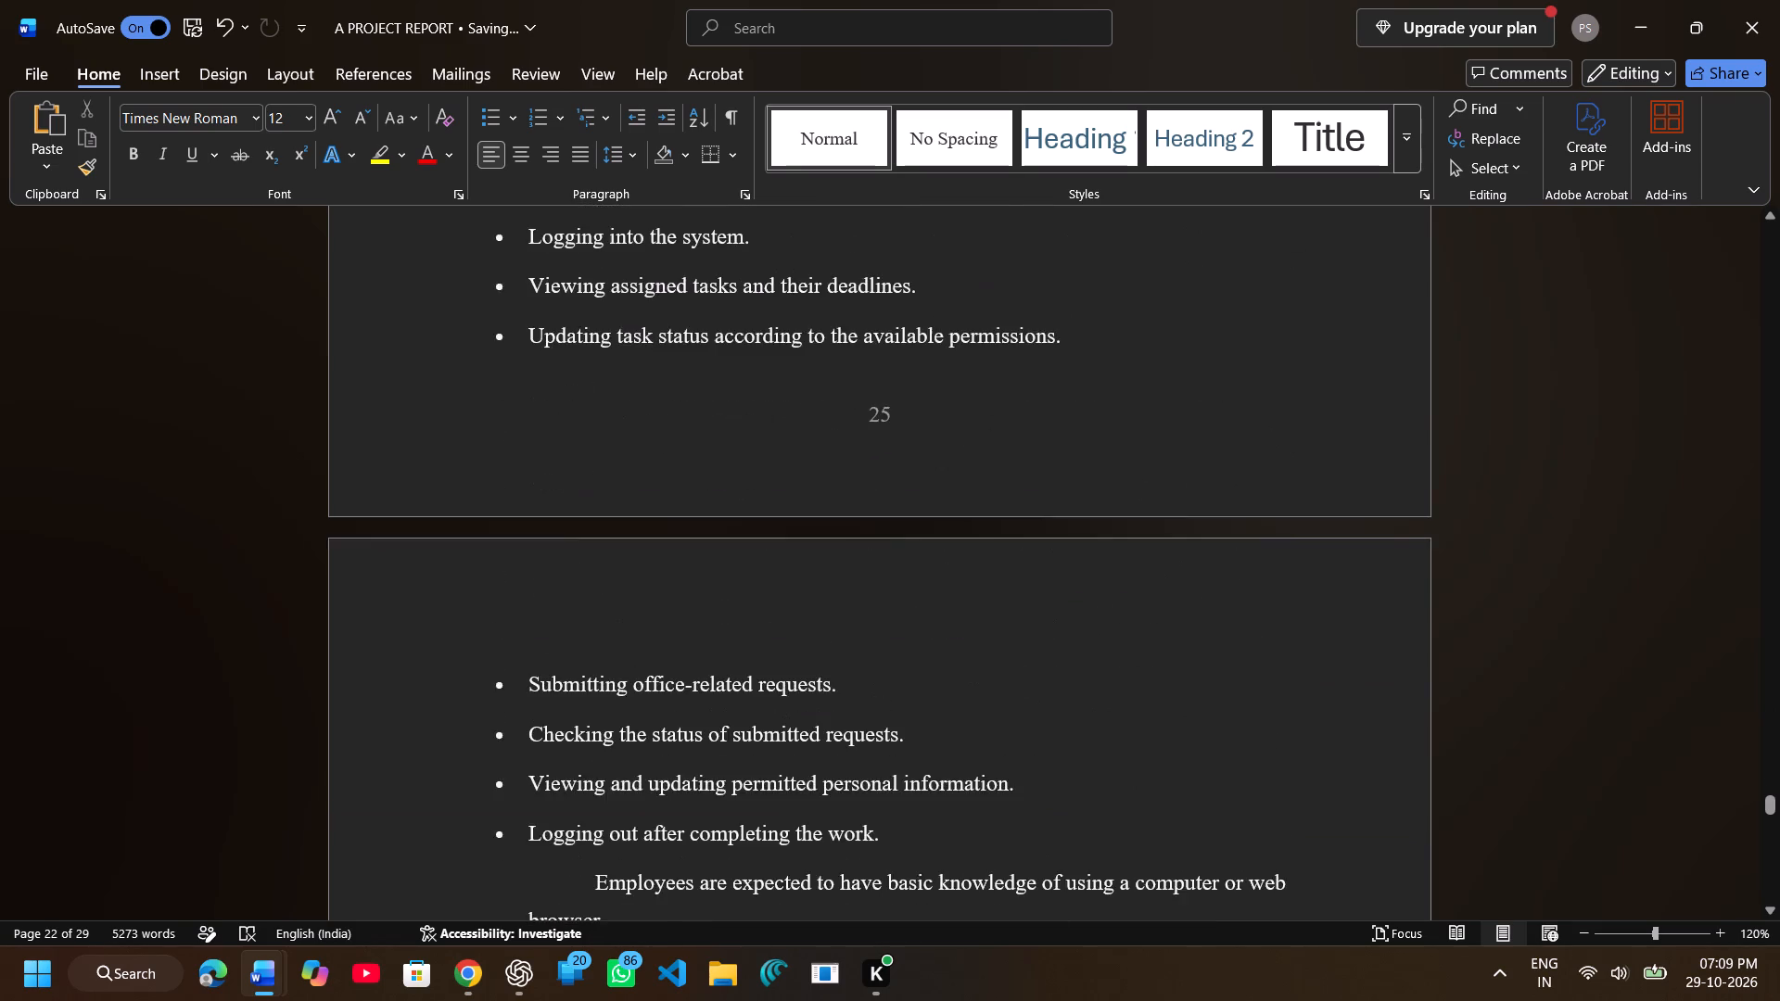
Delete the stray horizontal line on the last page, after the closing paragraph of the Dependencies section.
scroll(573, 577, "down", 7)
scroll(244, 663, "down", 2)
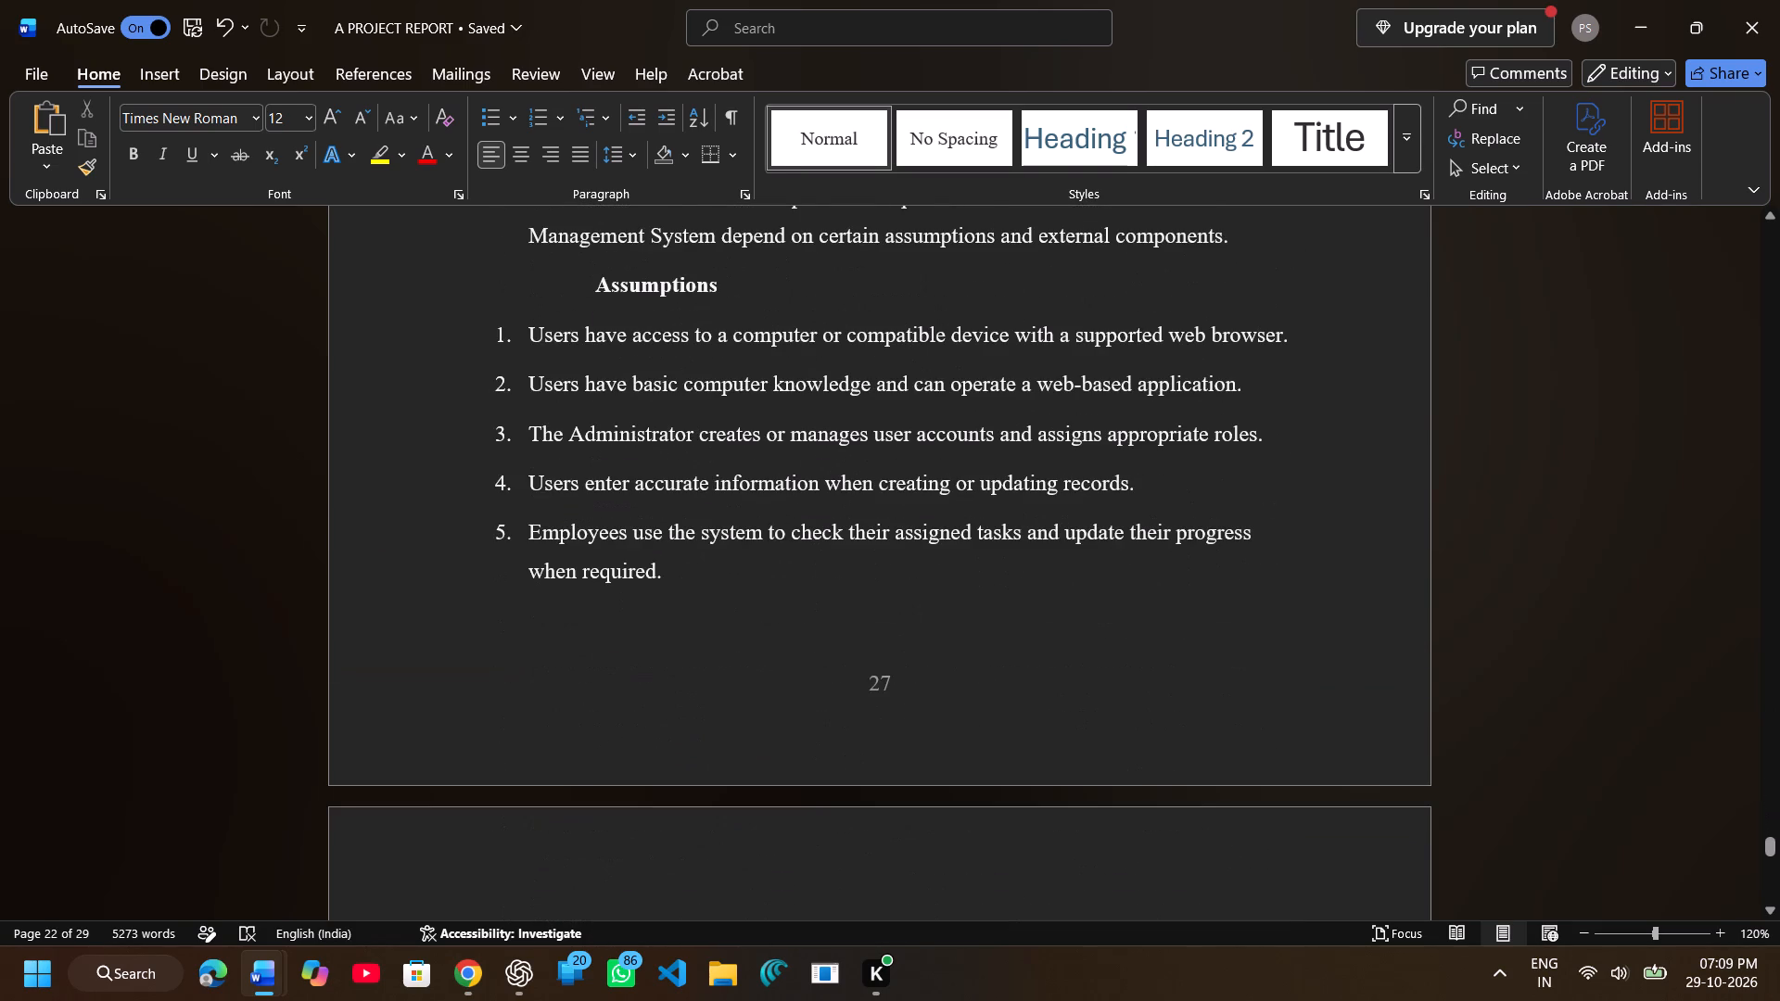
scroll(791, 655, "down", 2)
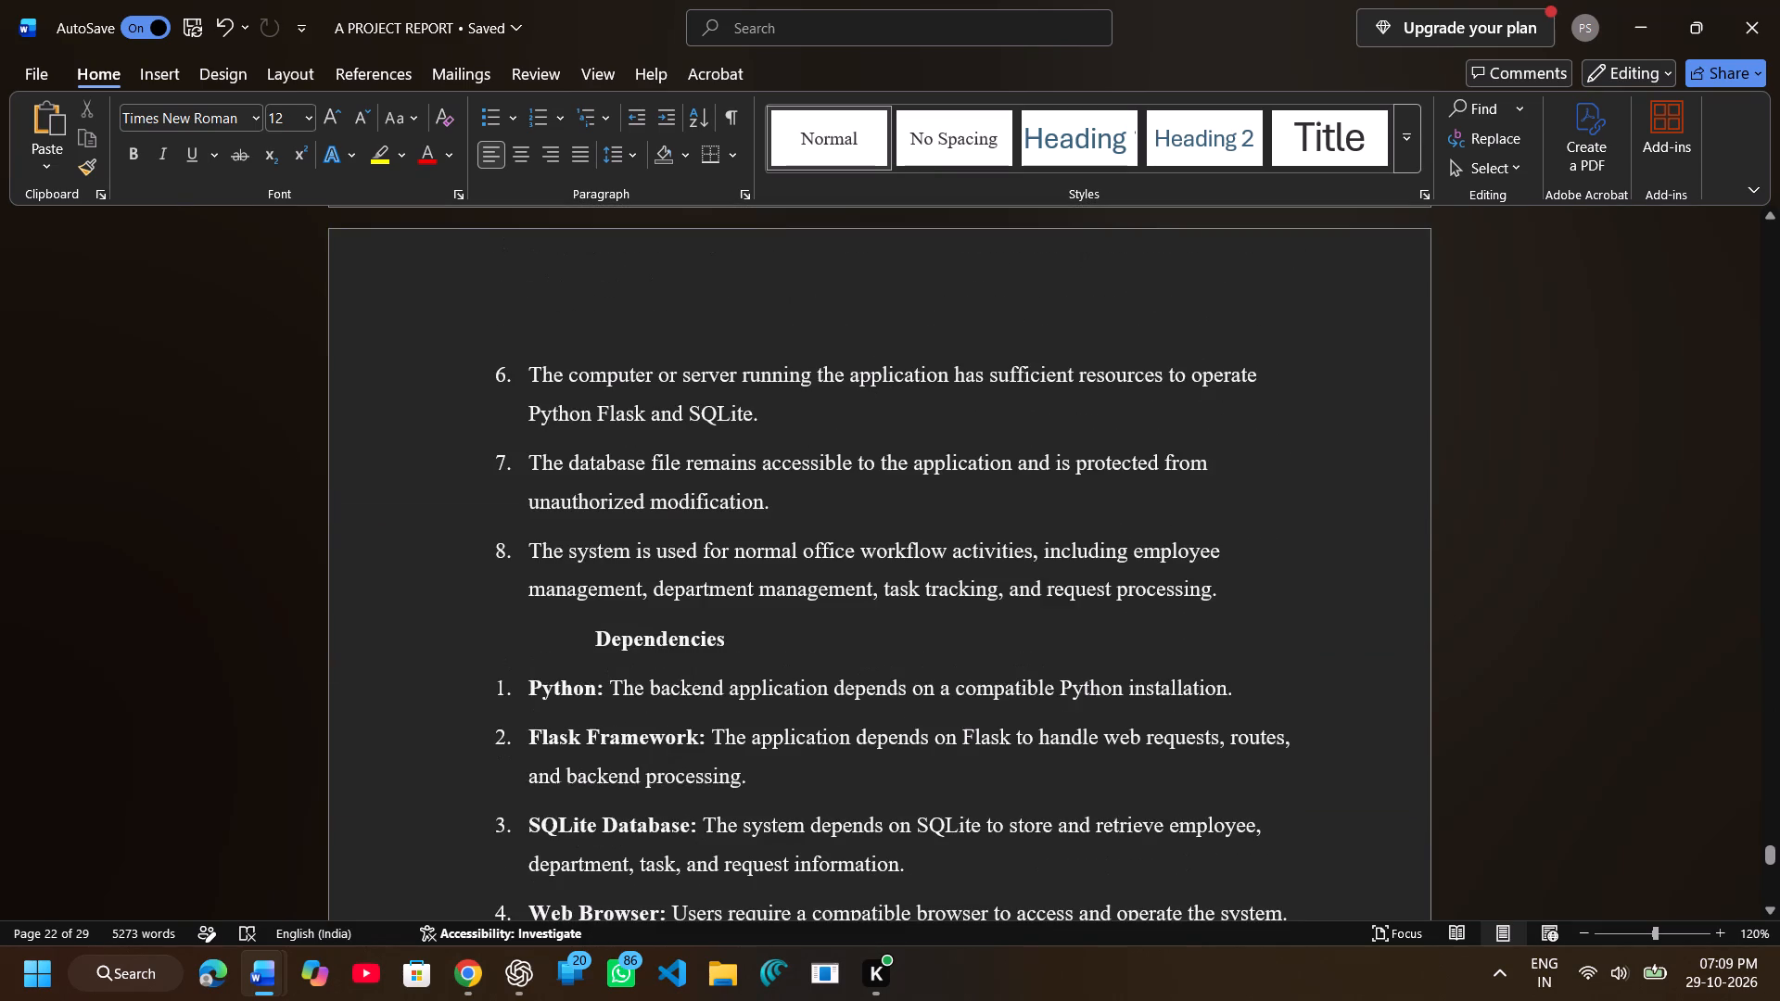
scroll(788, 655, "down", 1)
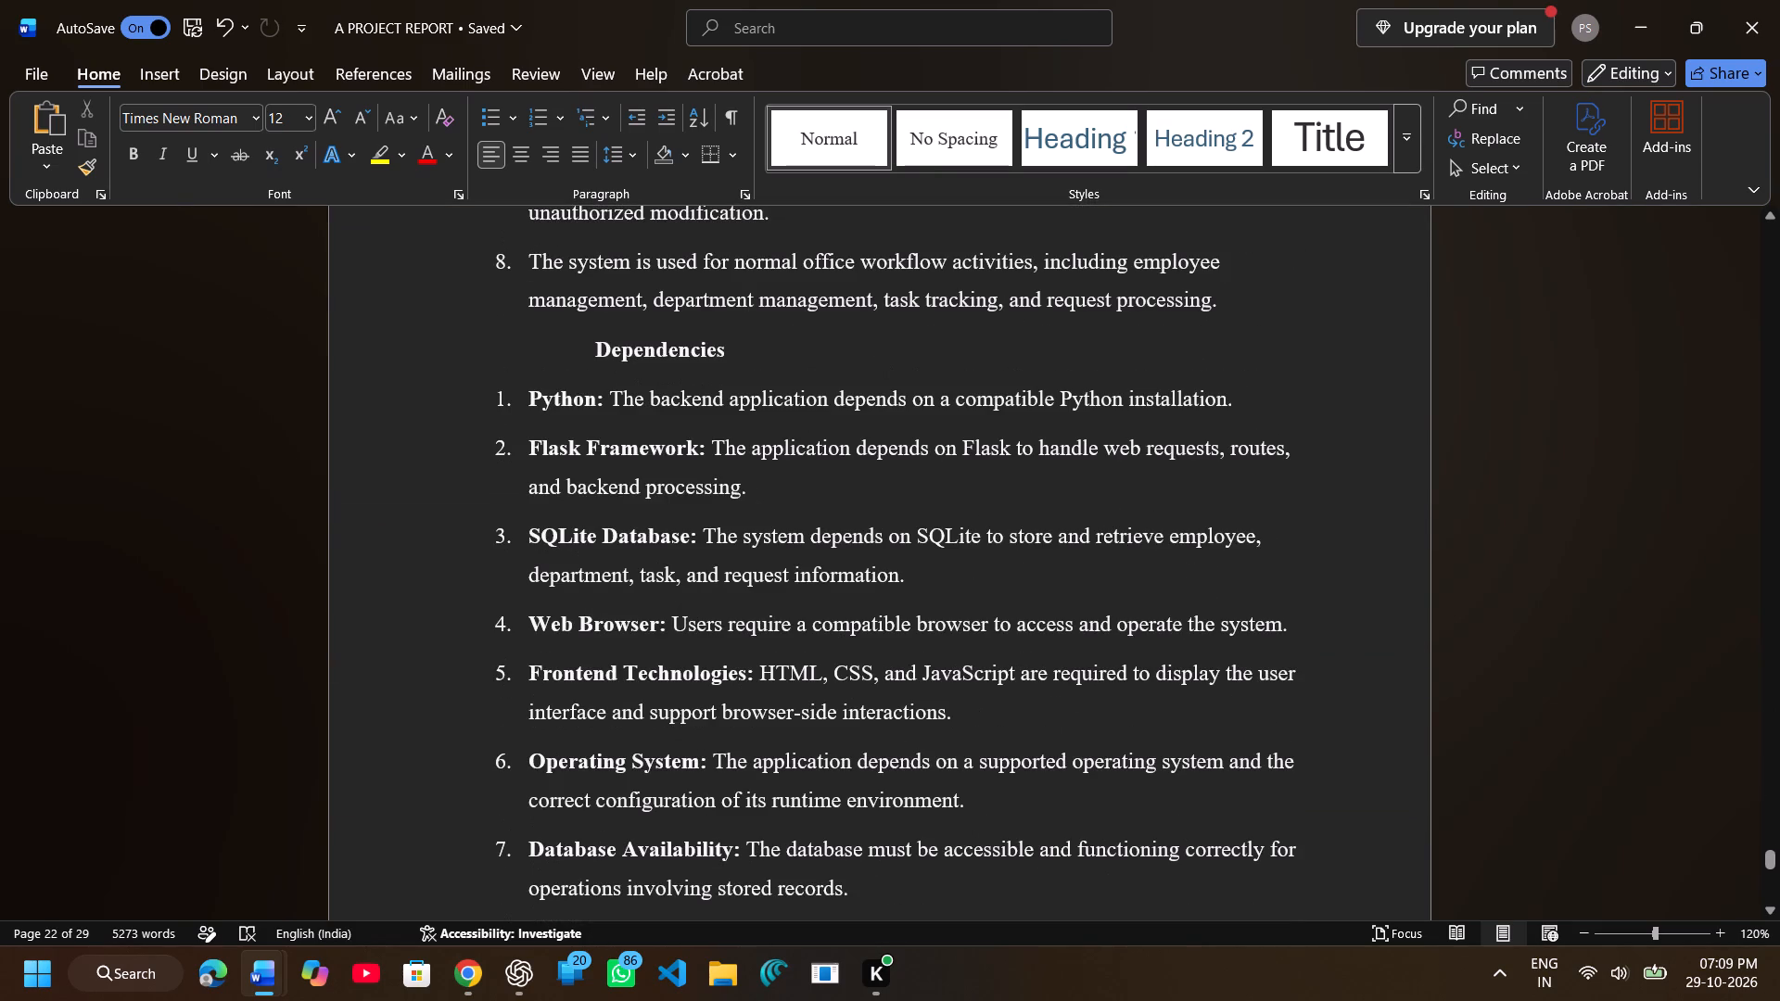
scroll(854, 817, "down", 1)
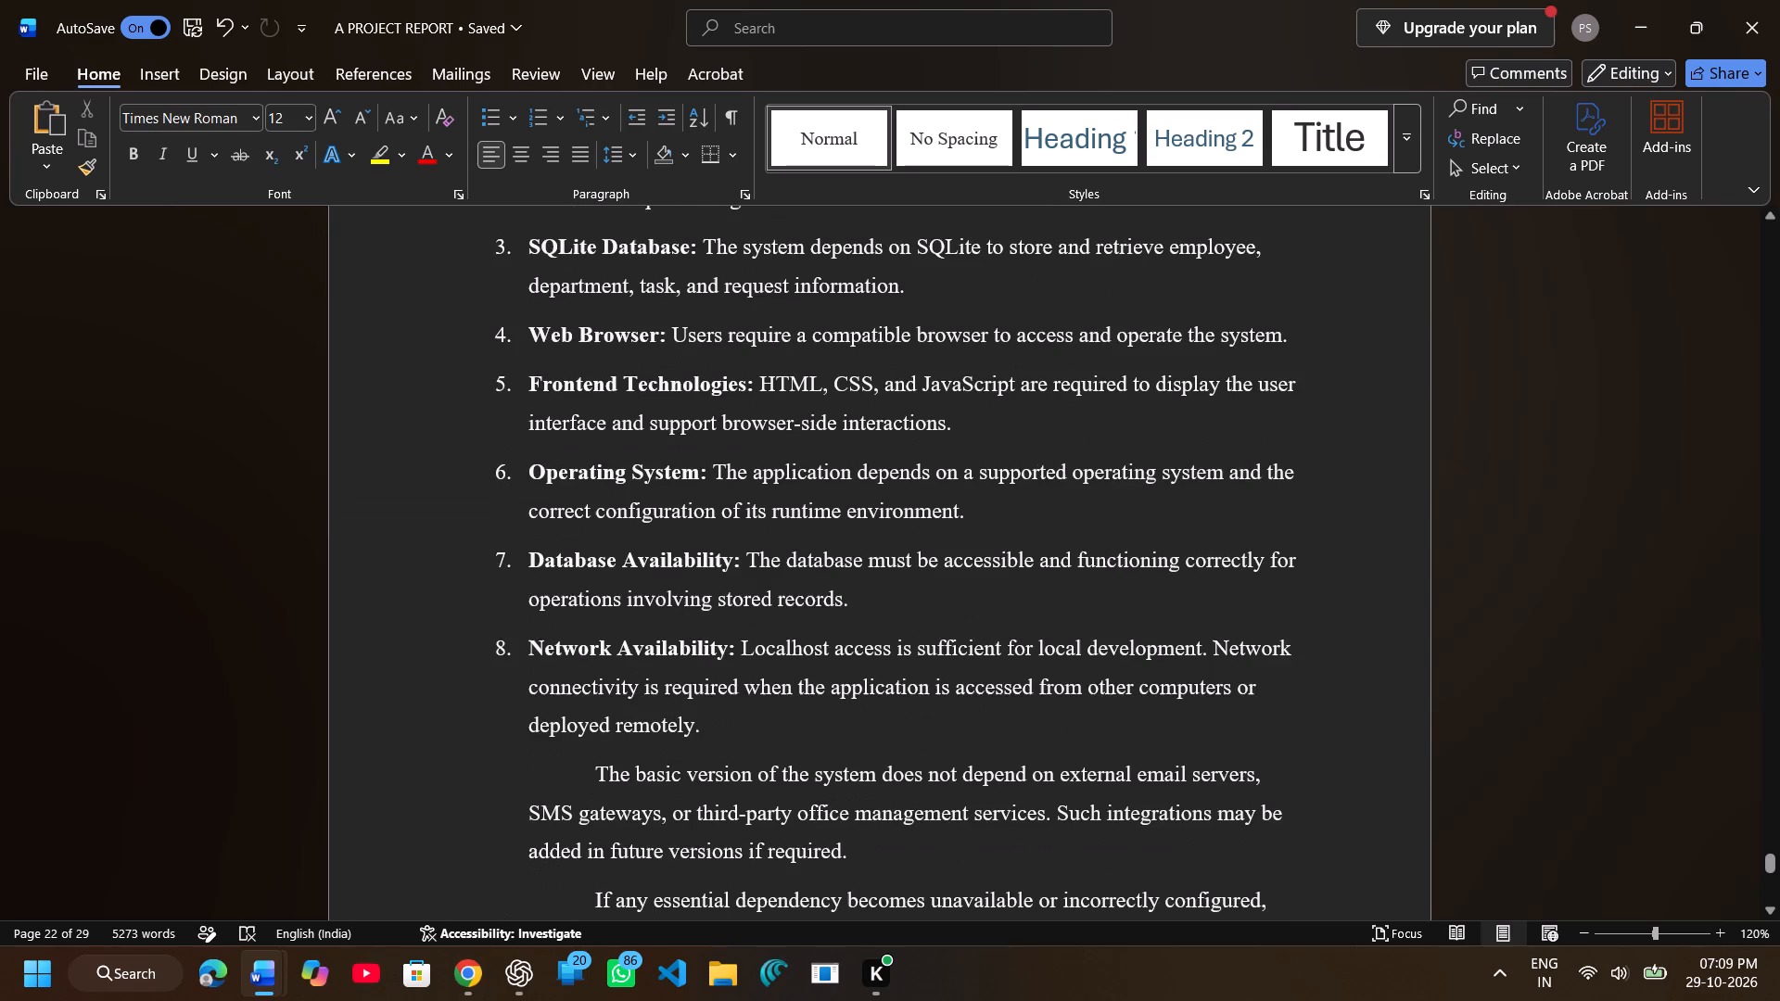
scroll(854, 817, "down", 2)
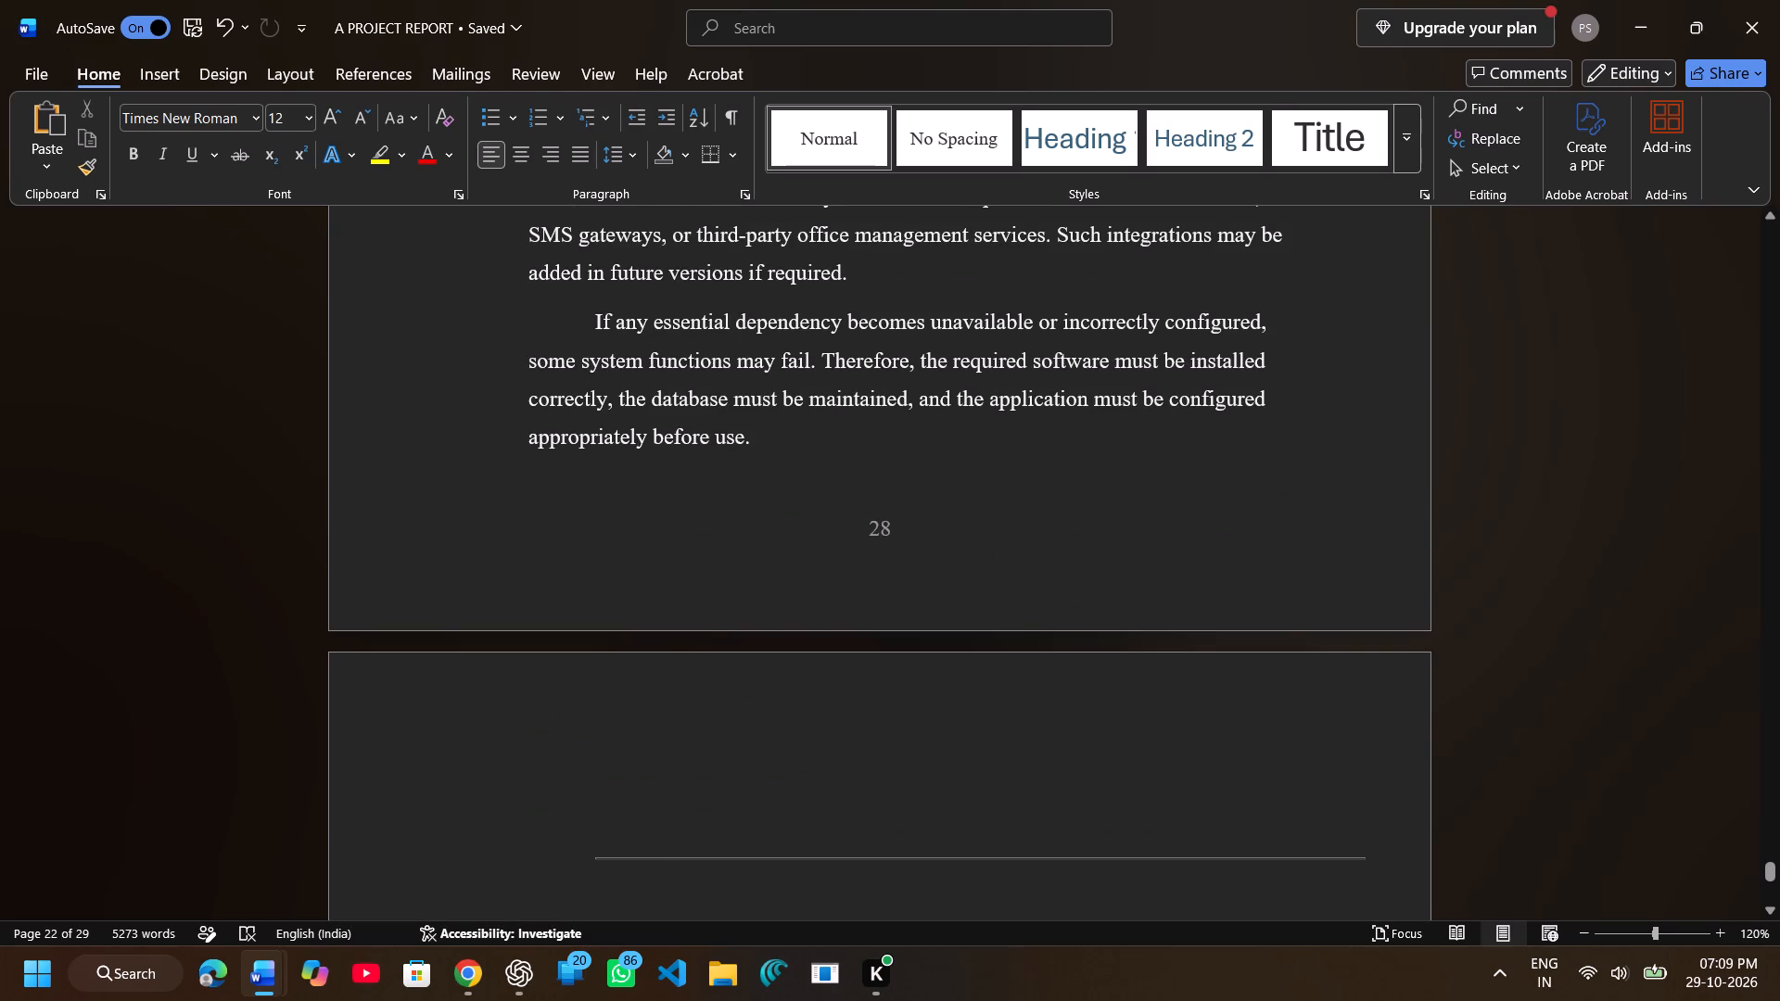
left_click(856, 796)
left_click(1380, 850)
key("BackSpace")
key("BackSpace")
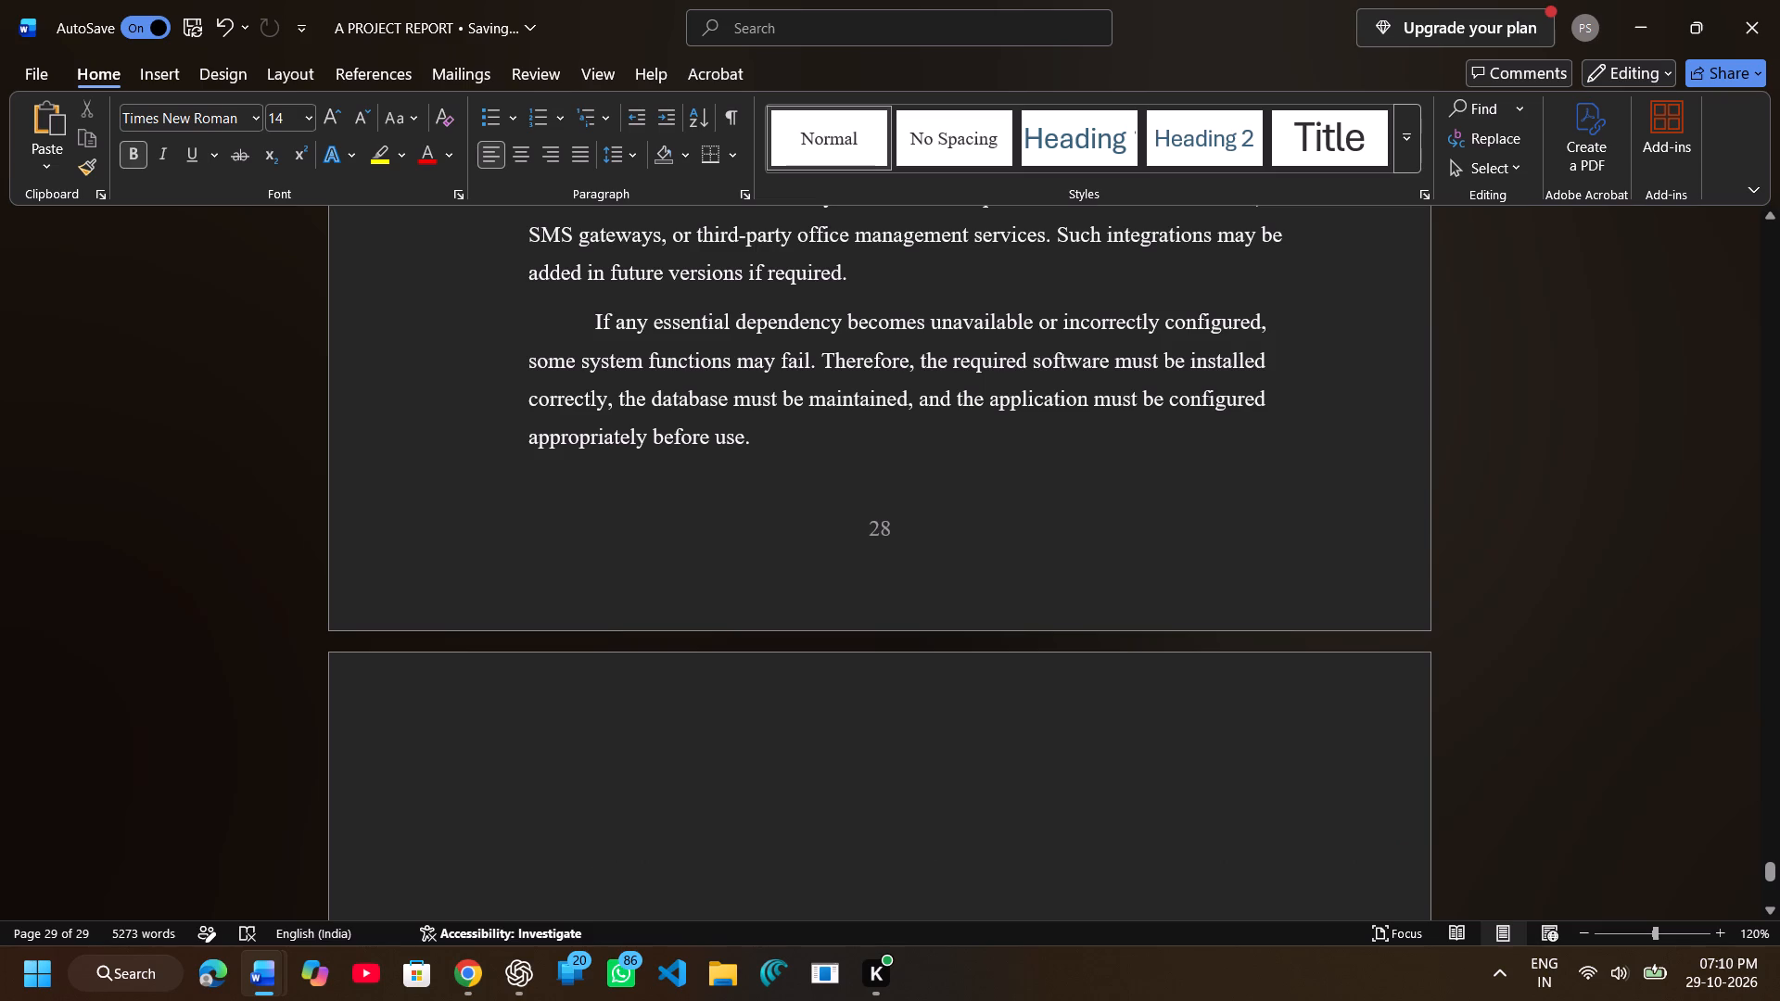
left_click(511, 729)
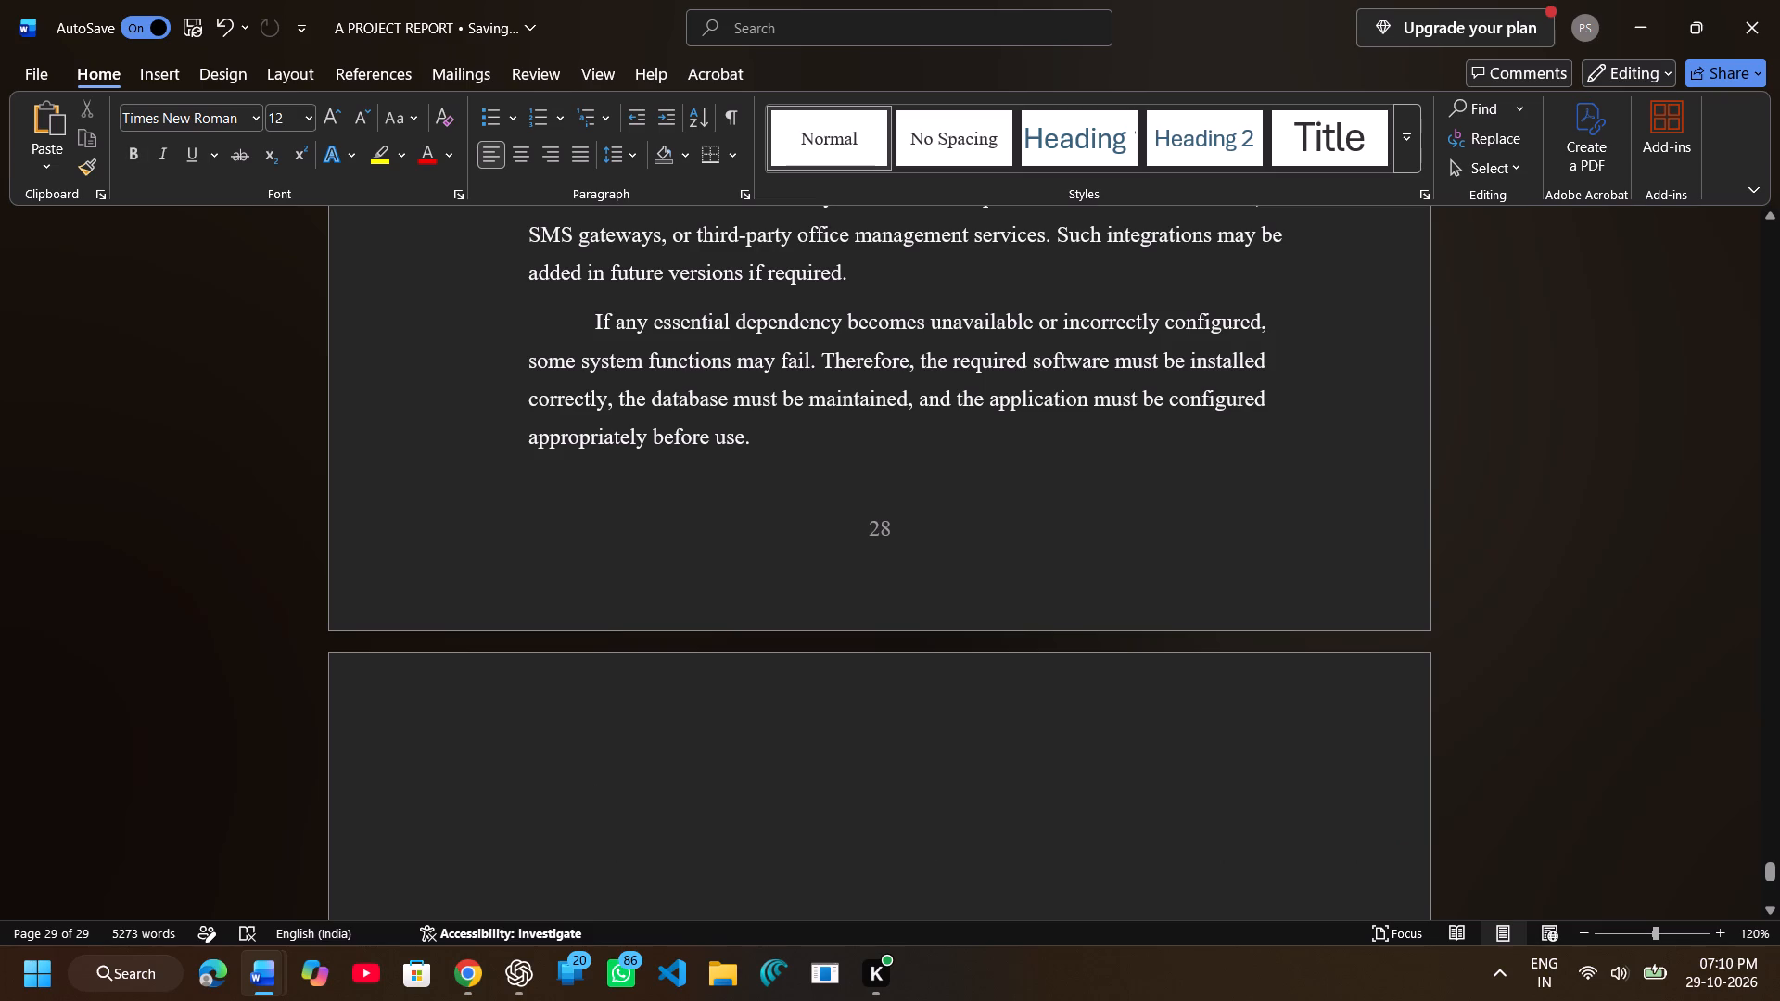
left_click(538, 770)
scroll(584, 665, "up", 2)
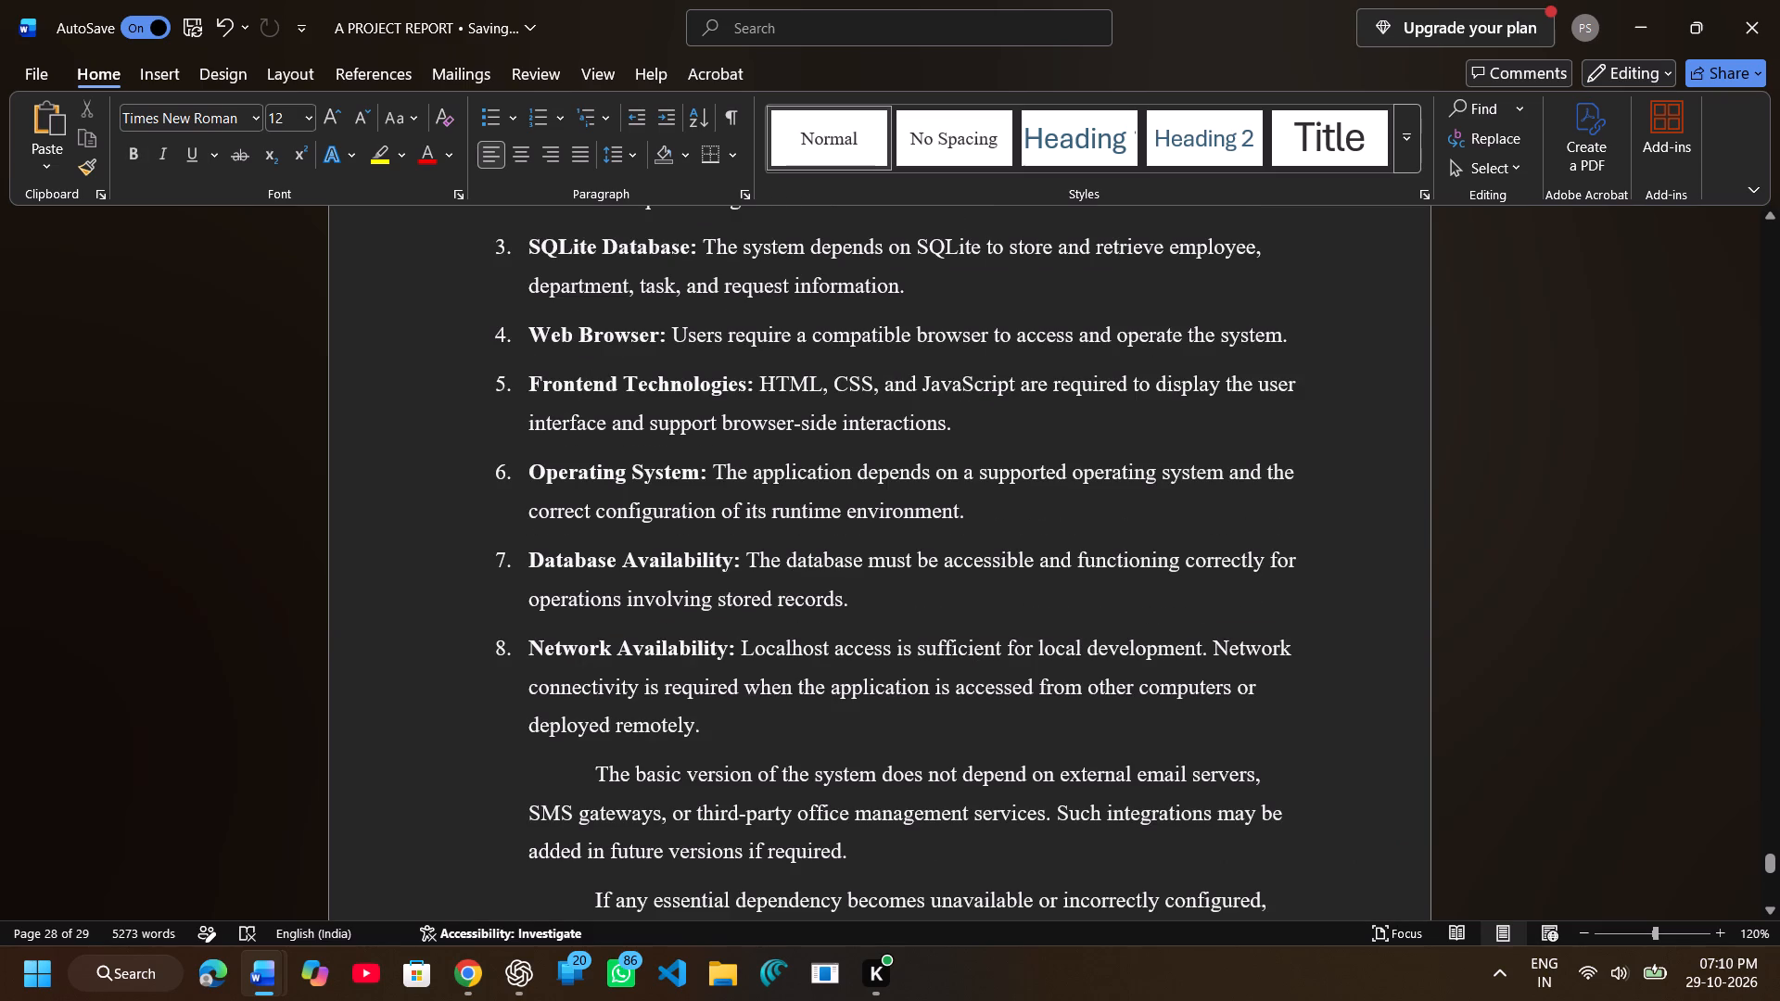
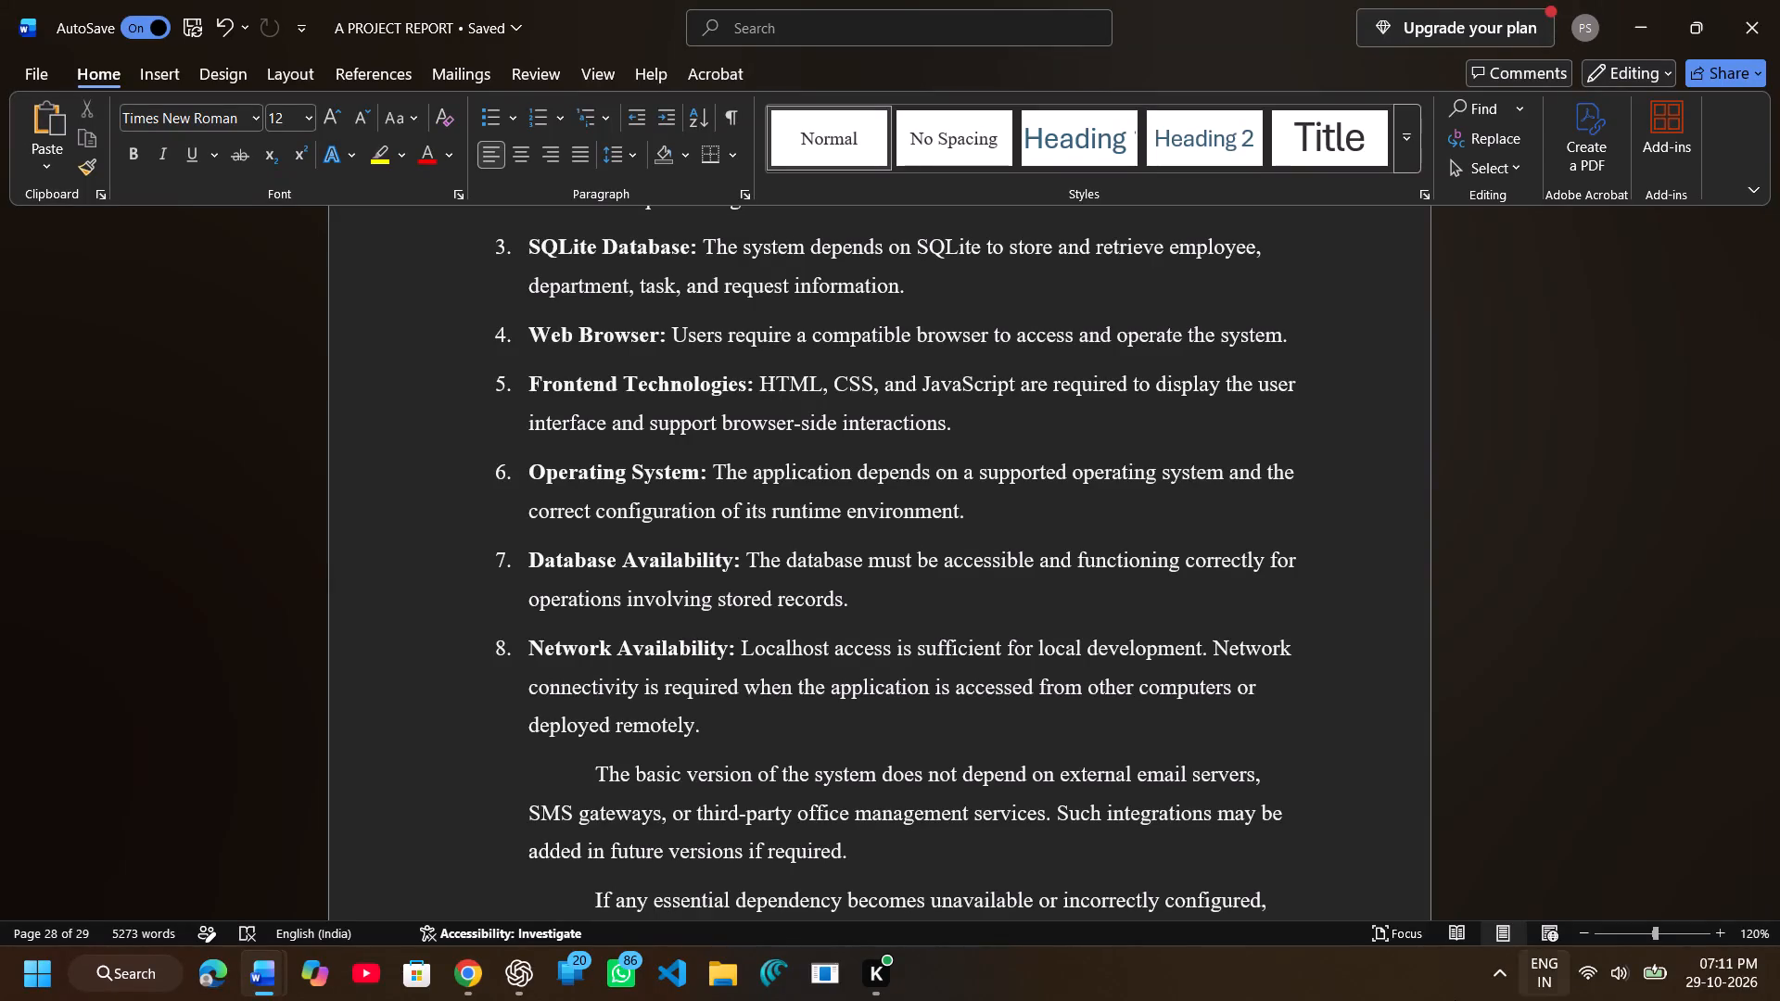
scroll(1120, 771, "down", 1)
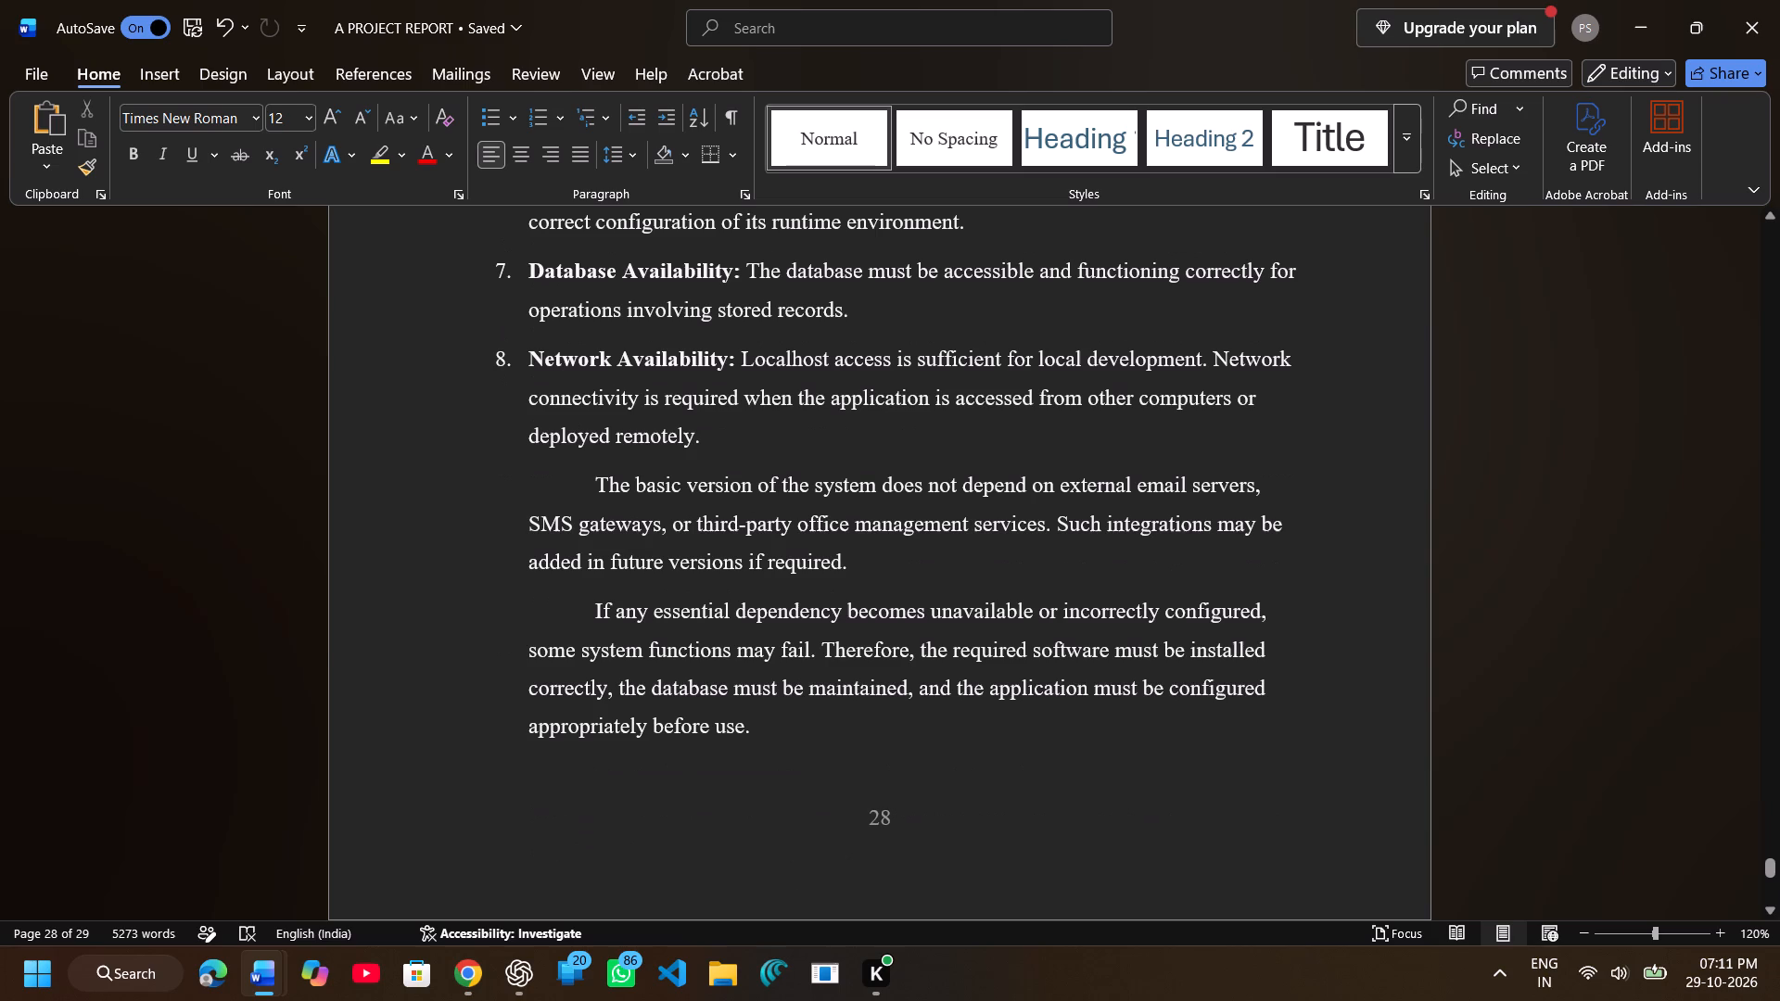
scroll(1120, 771, "down", 2)
scroll(1120, 771, "up", 6)
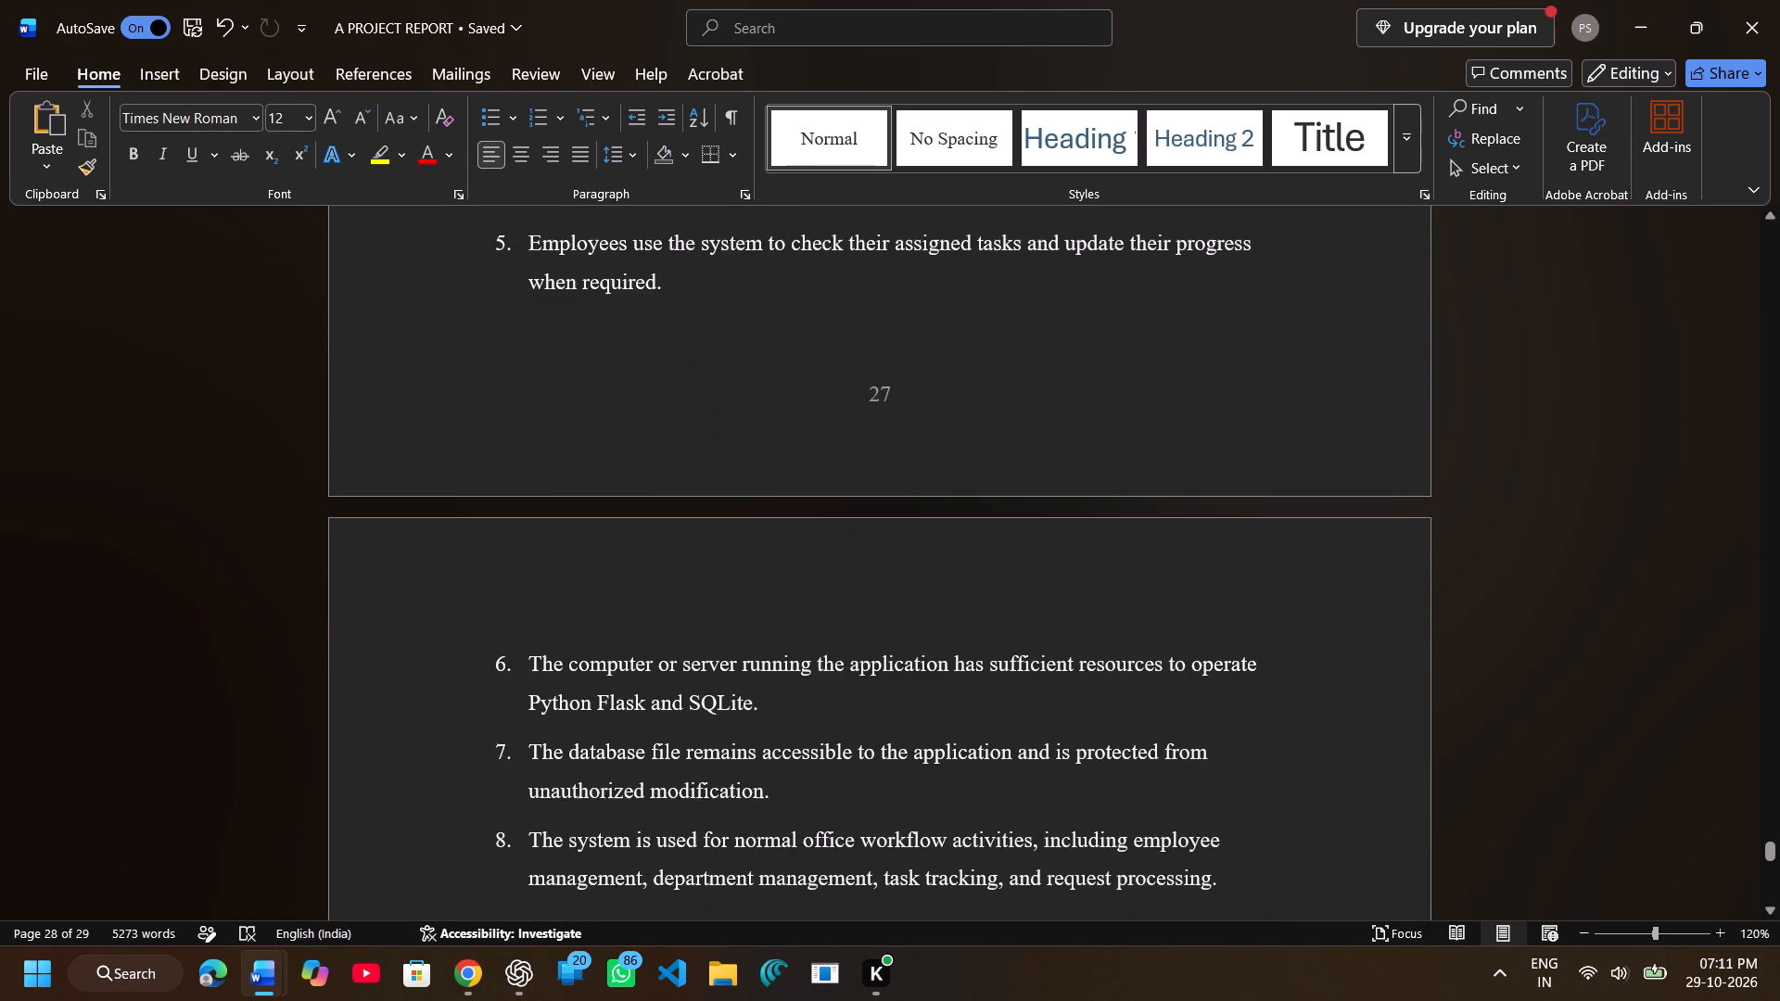
scroll(1120, 769, "up", 2)
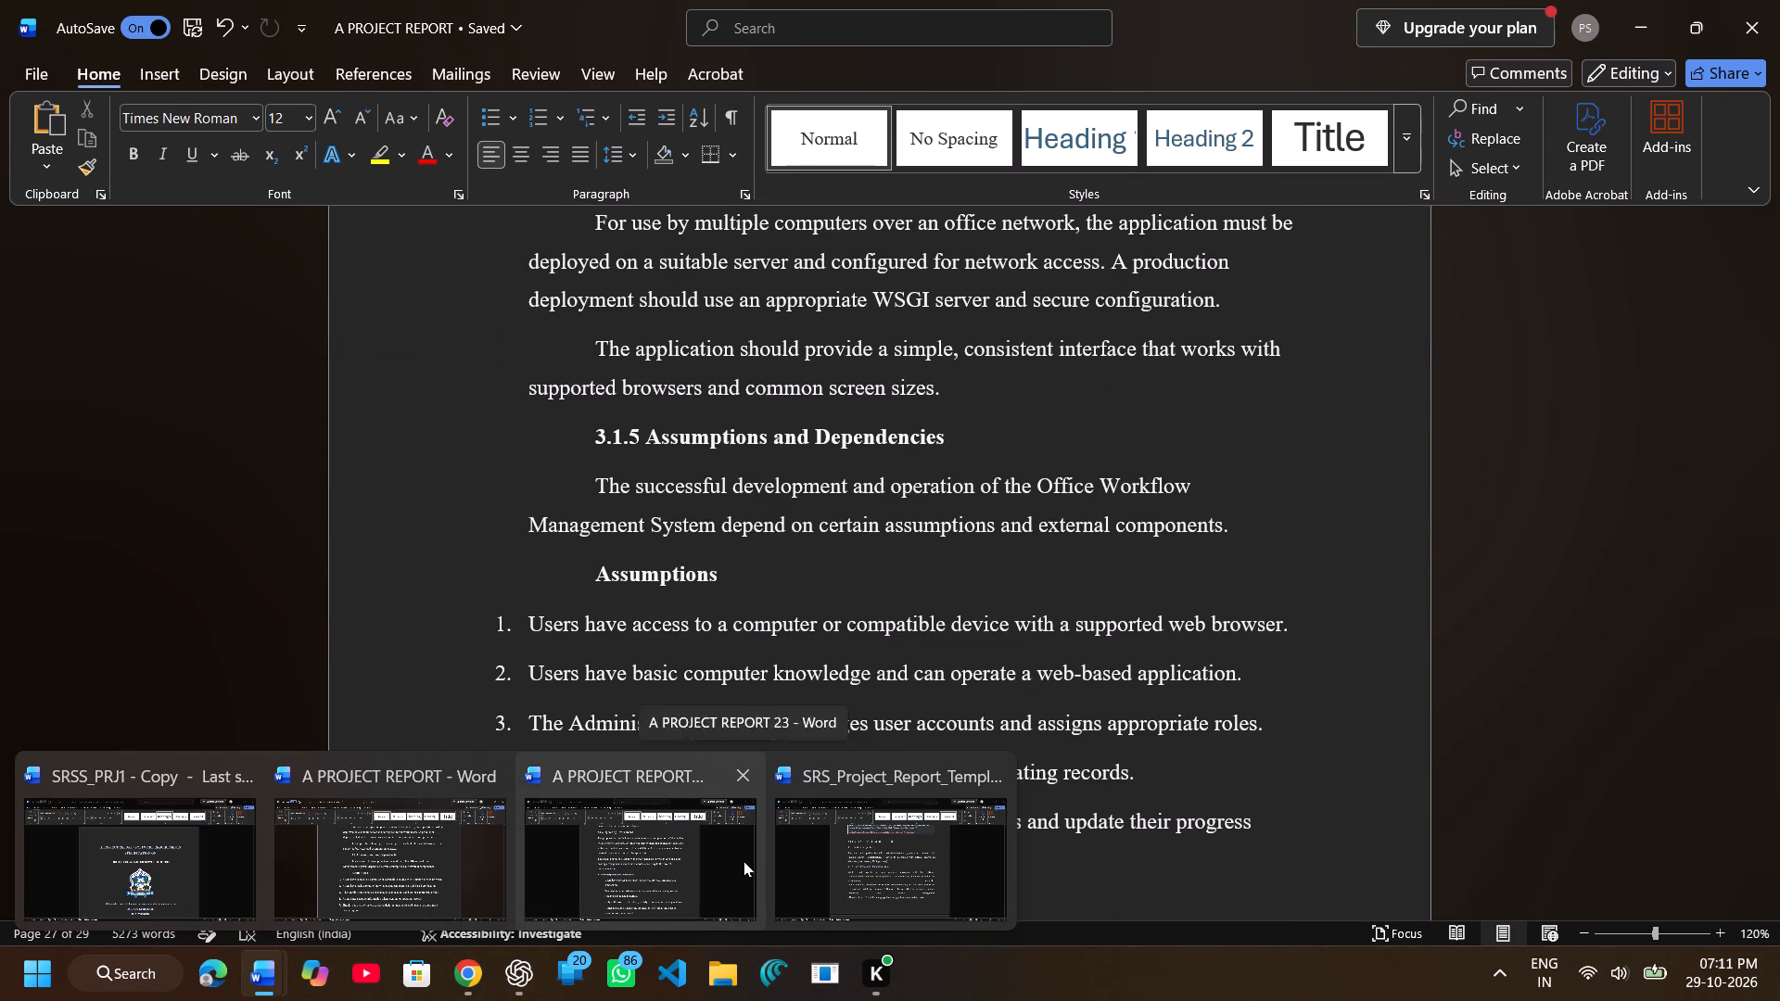
left_click(684, 848)
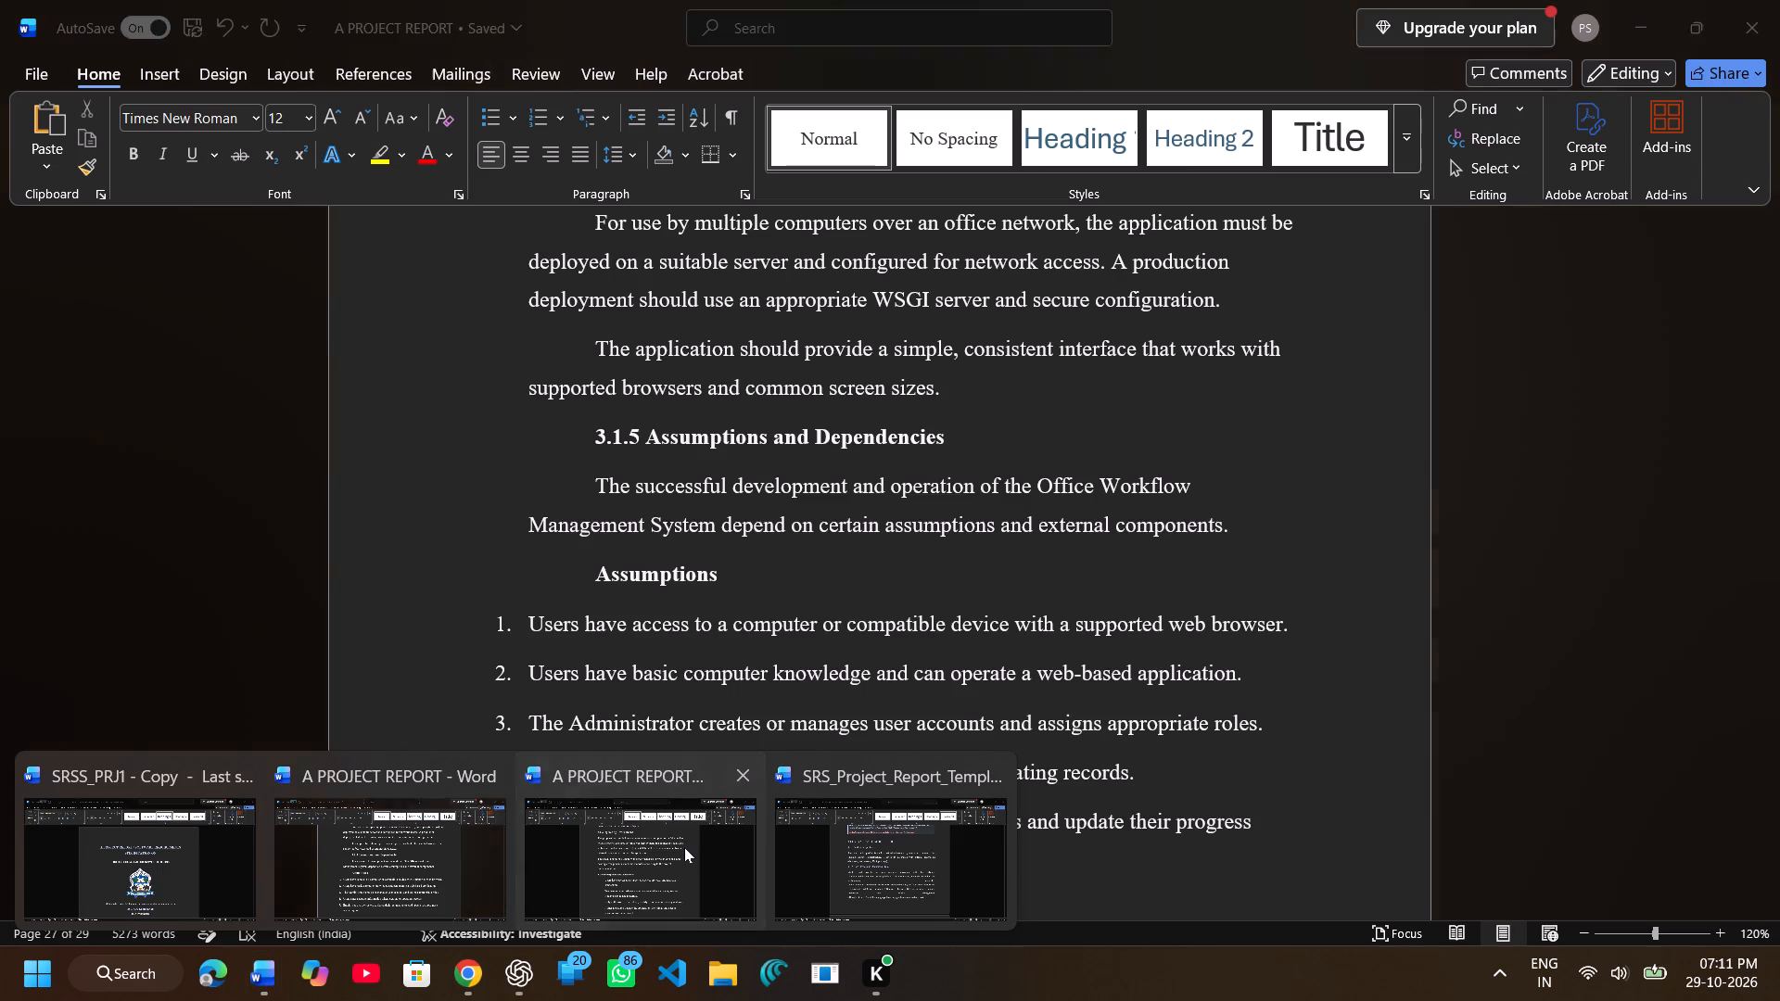
scroll(874, 744, "down", 1)
scroll(874, 744, "up", 2)
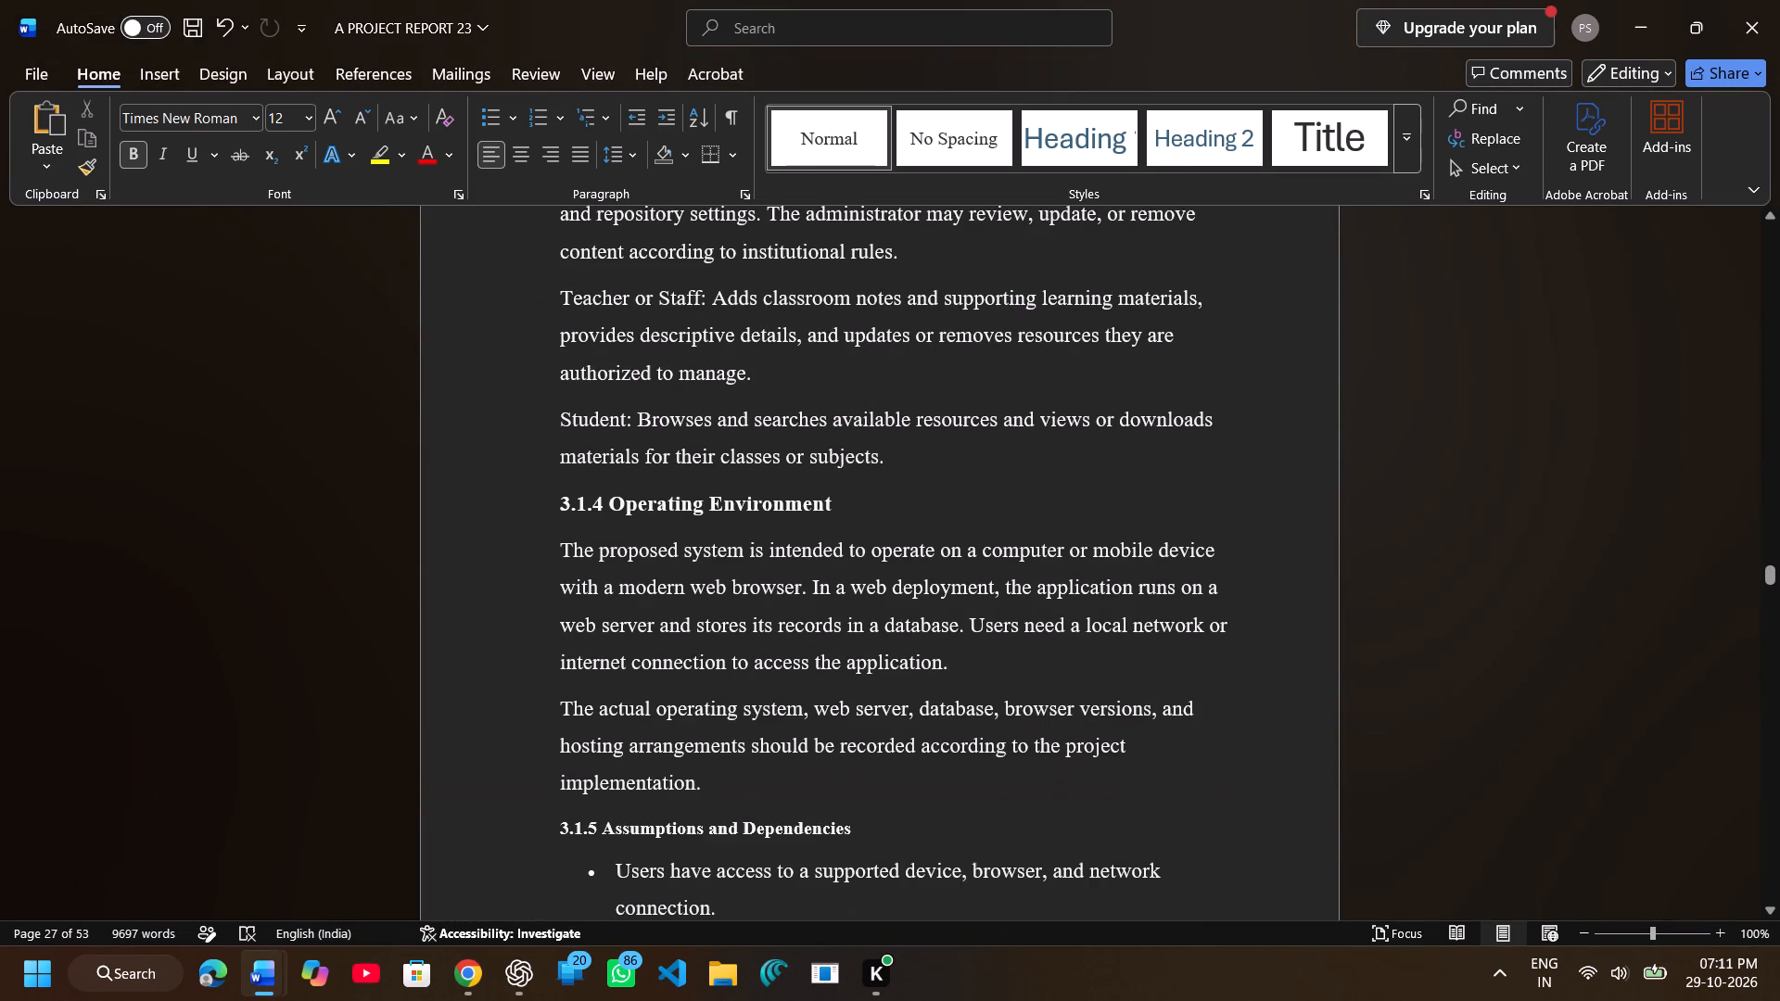
left_click(781, 656)
left_click_drag(781, 657, 917, 668)
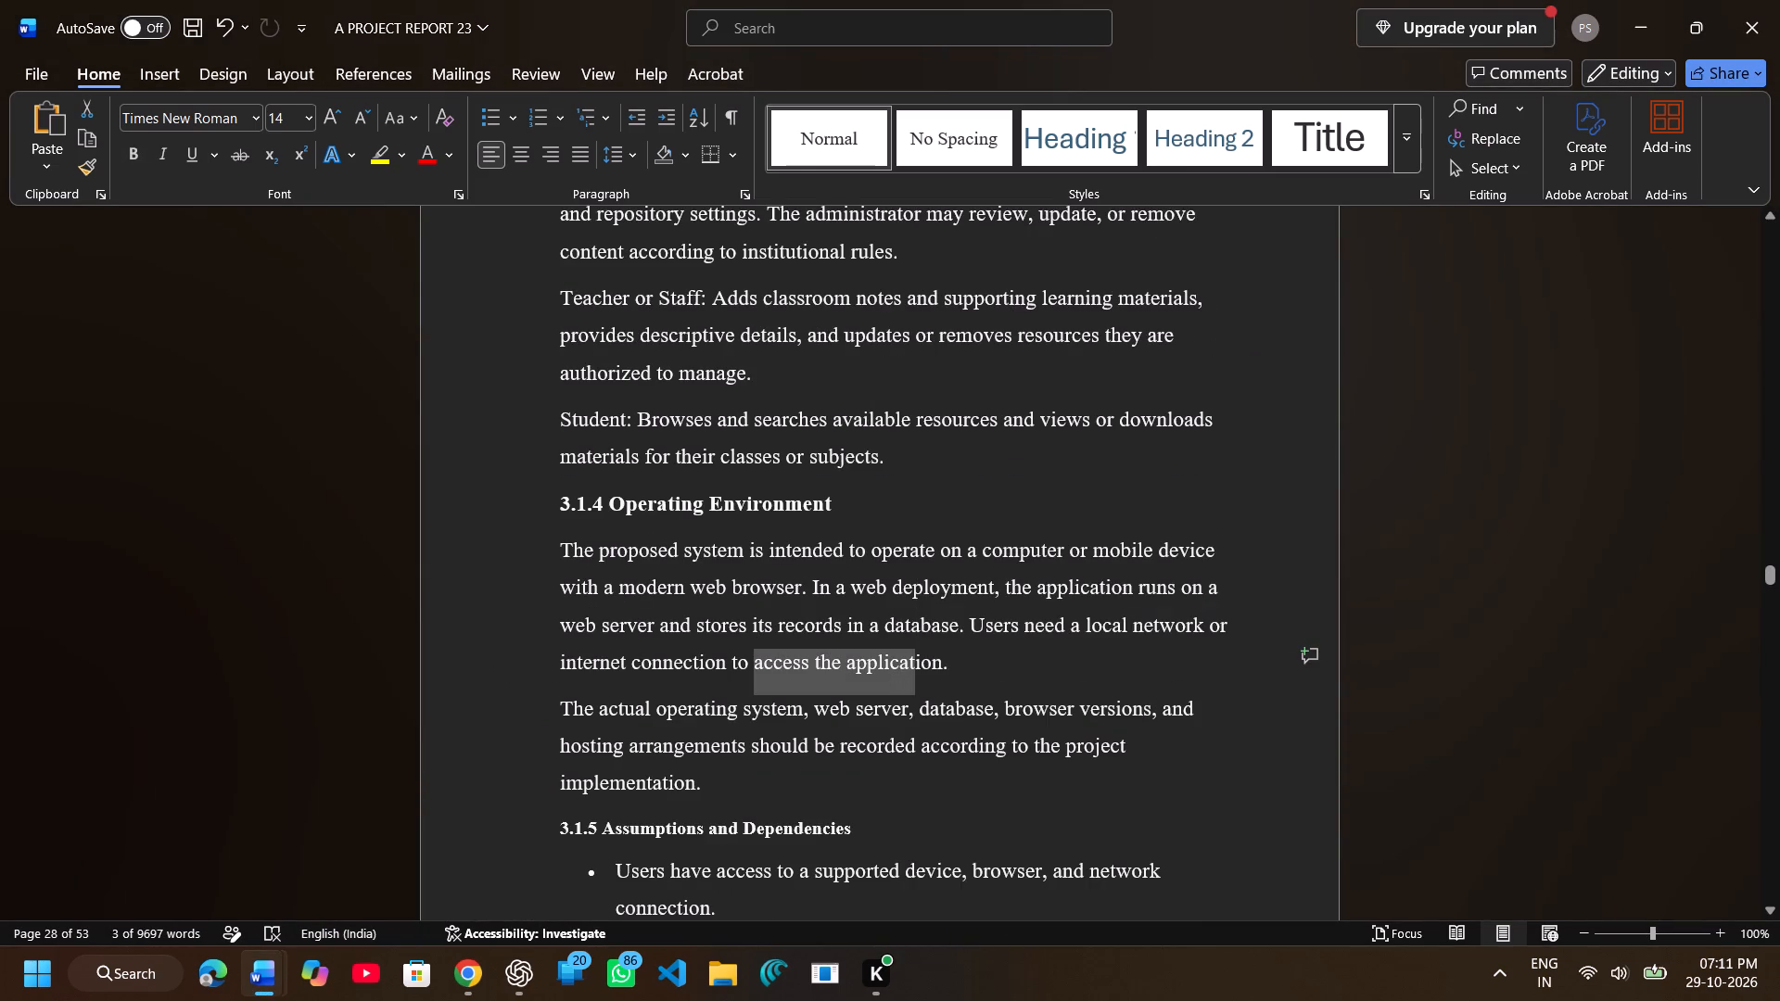
left_click_drag(593, 516, 812, 517)
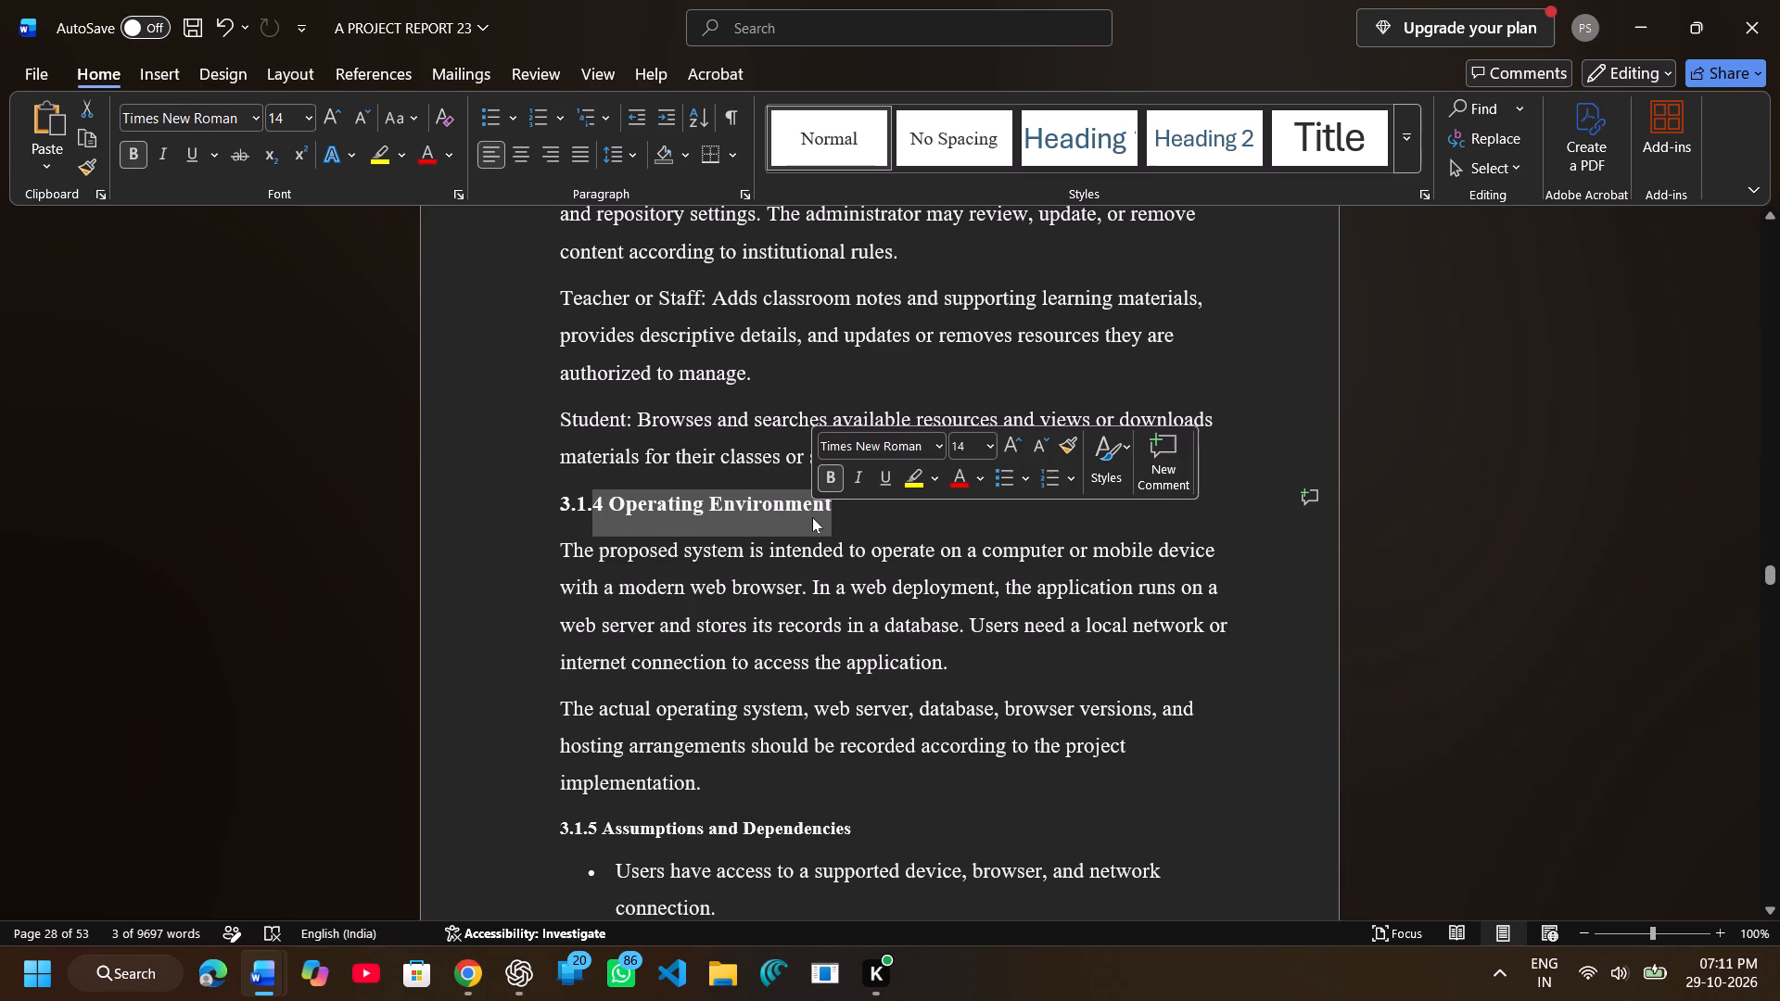
left_click_drag(765, 629, 939, 655)
left_click(1029, 828)
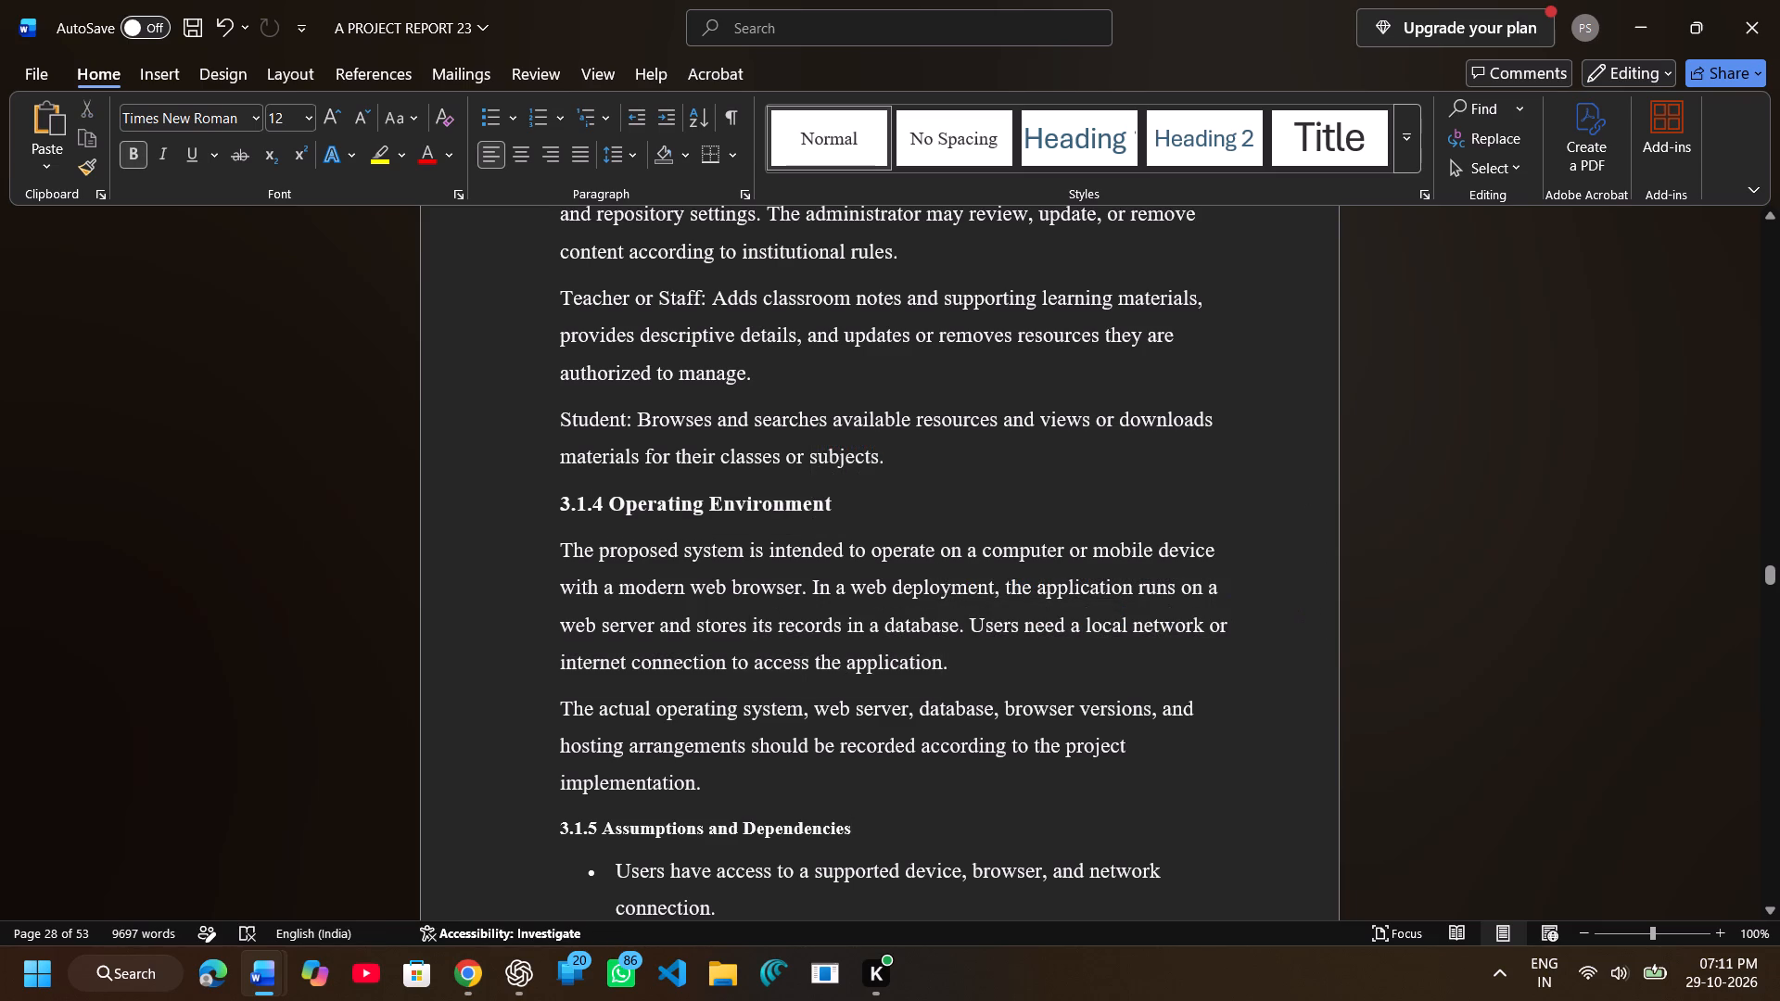
left_click_drag(584, 546, 779, 646)
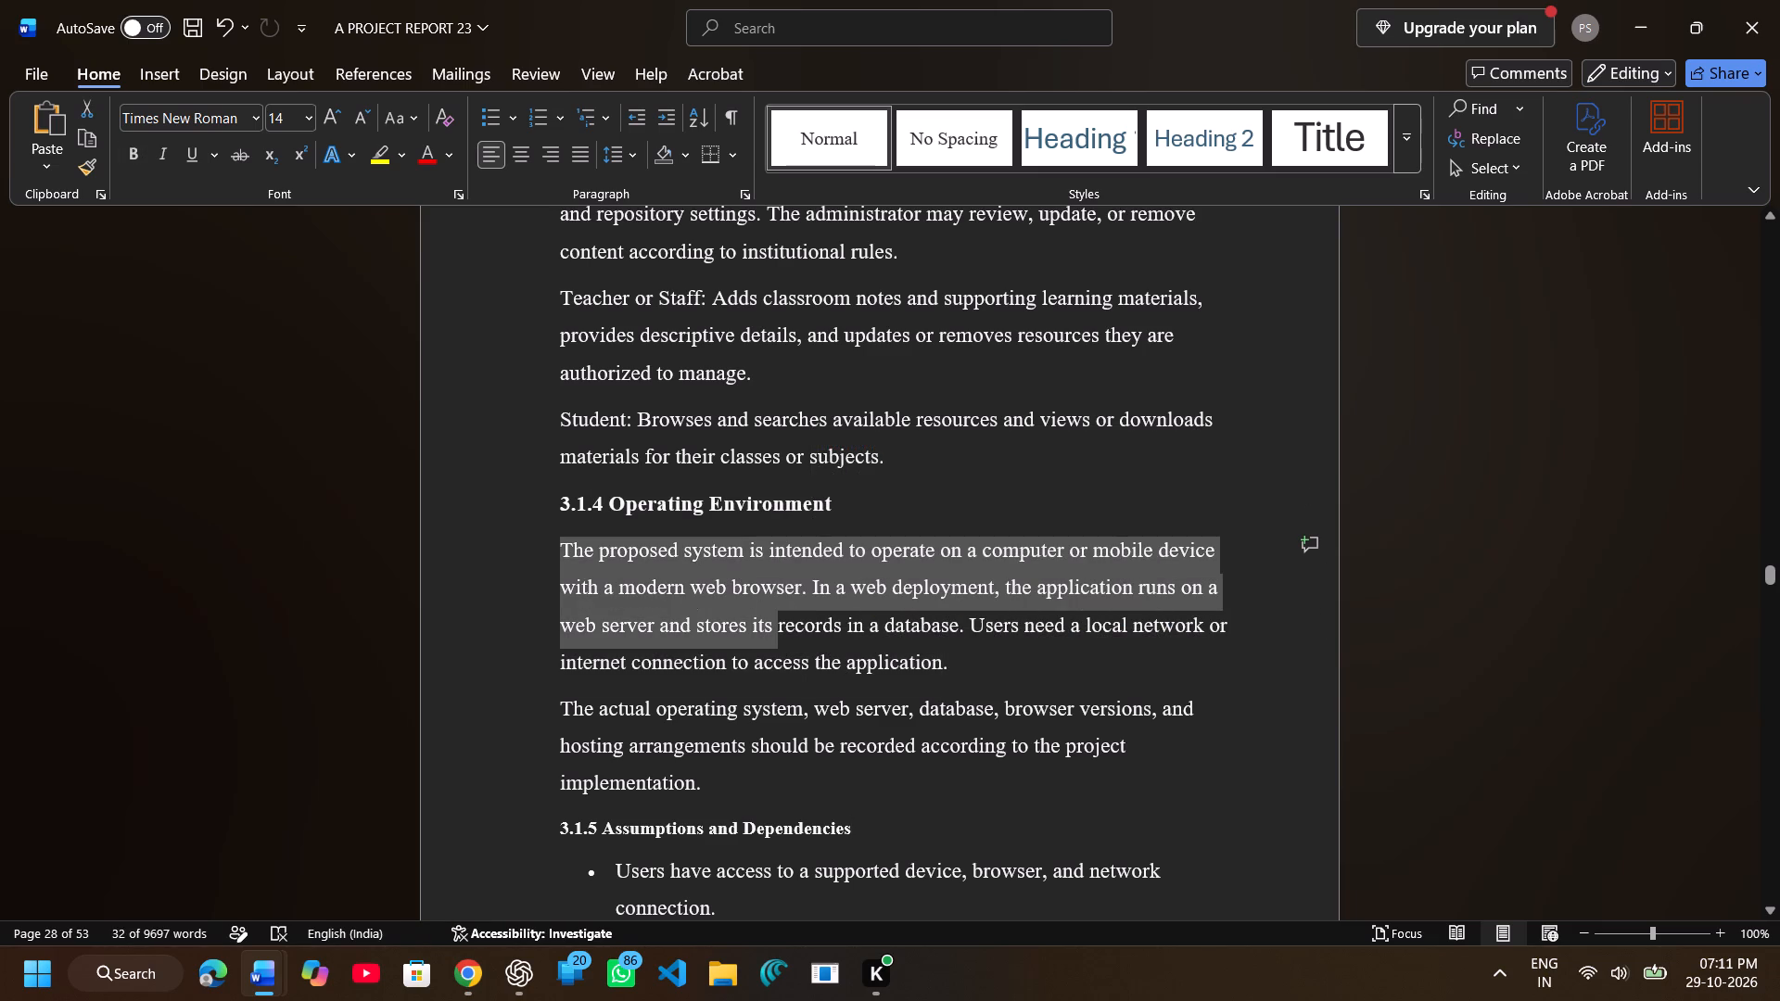
left_click_drag(592, 497, 900, 530)
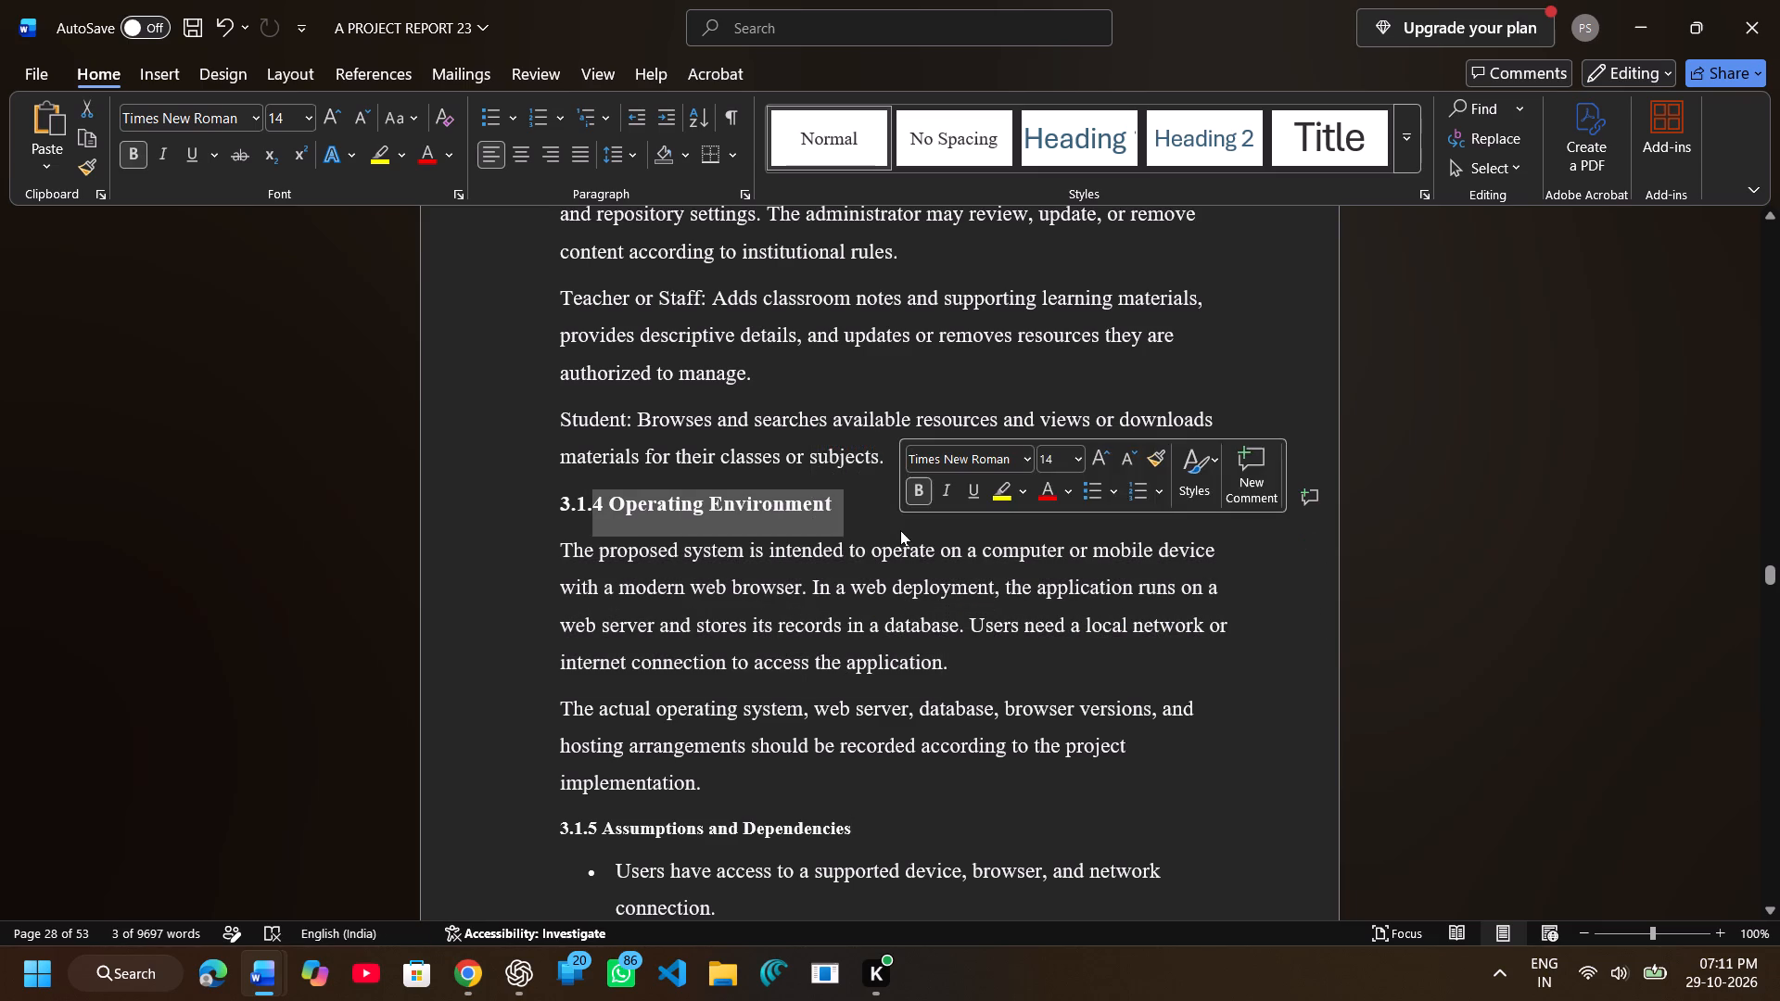
left_click(928, 634)
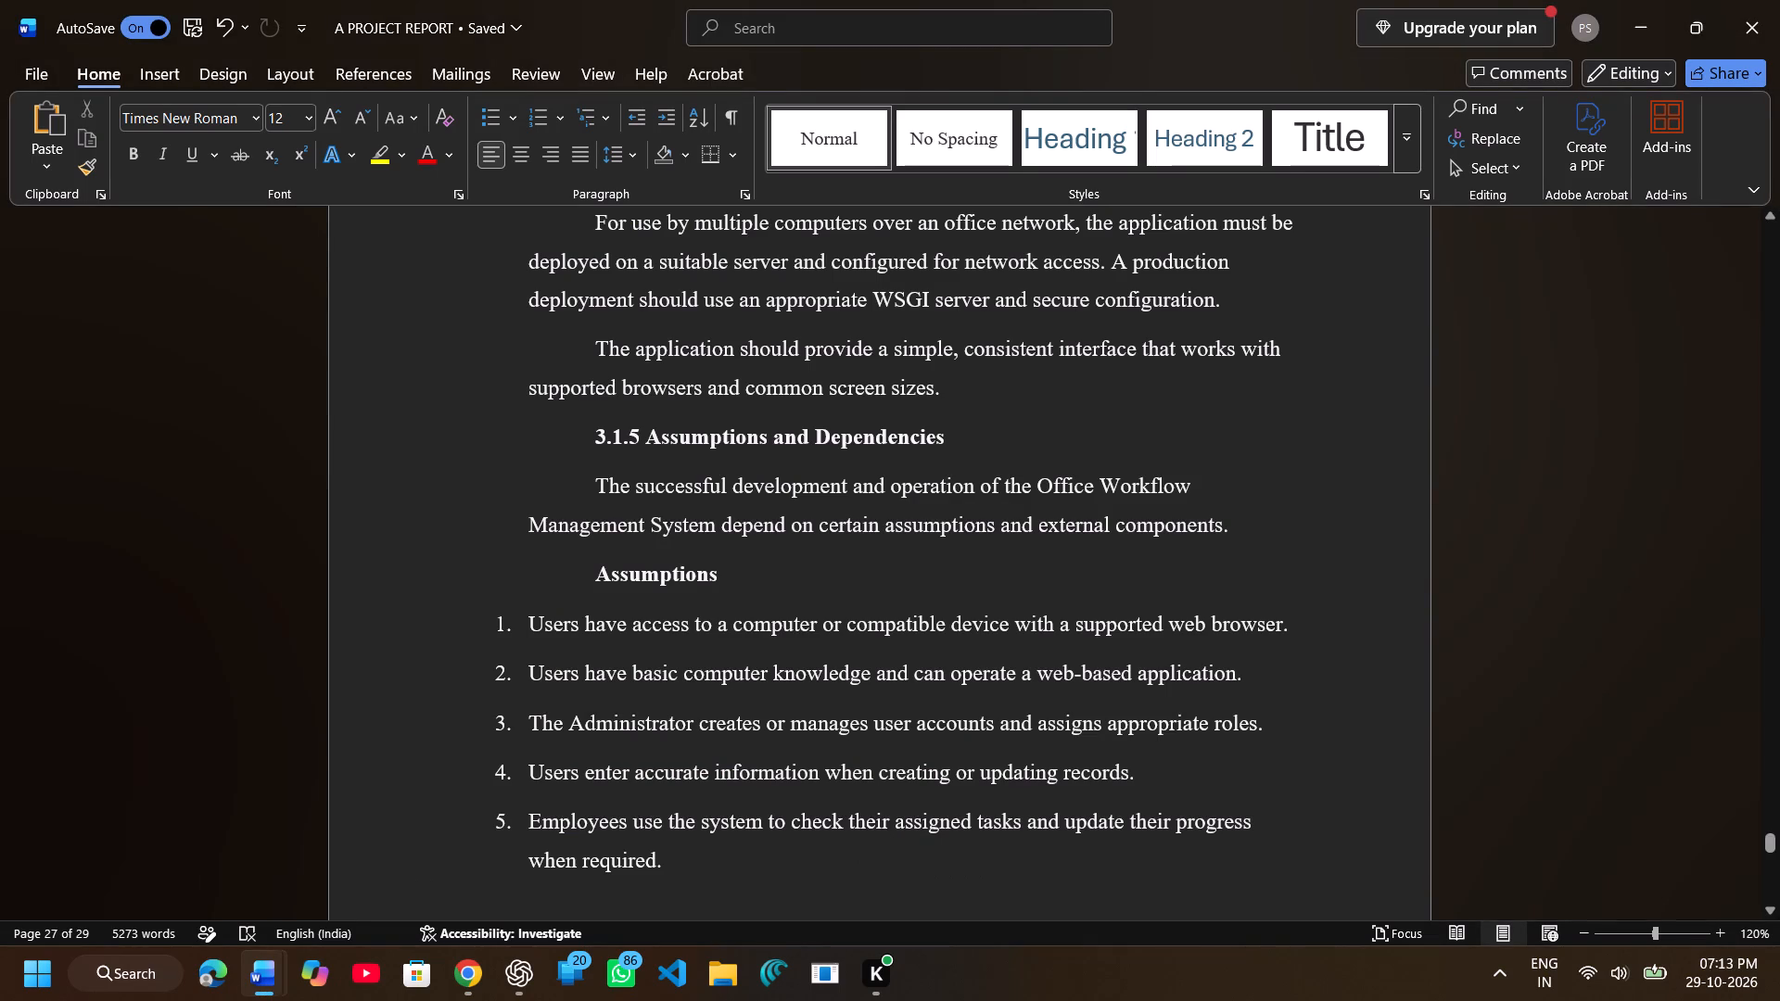
scroll(618, 781, "down", 1)
scroll(618, 781, "up", 1)
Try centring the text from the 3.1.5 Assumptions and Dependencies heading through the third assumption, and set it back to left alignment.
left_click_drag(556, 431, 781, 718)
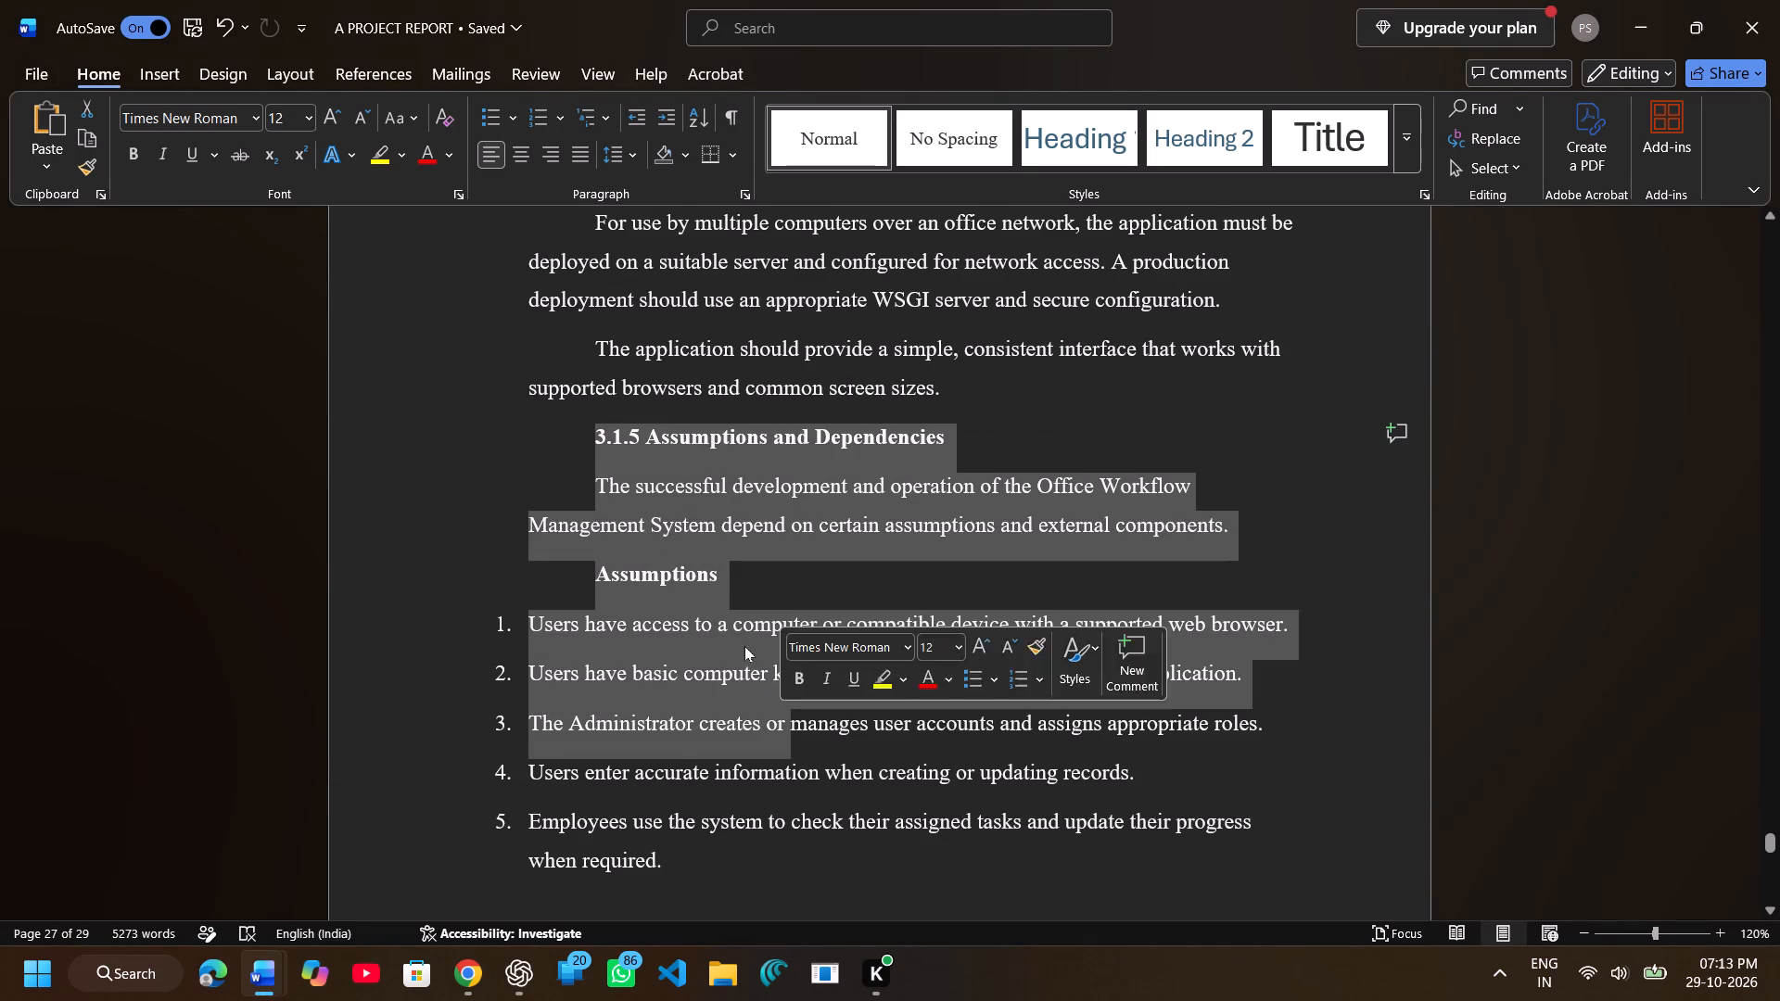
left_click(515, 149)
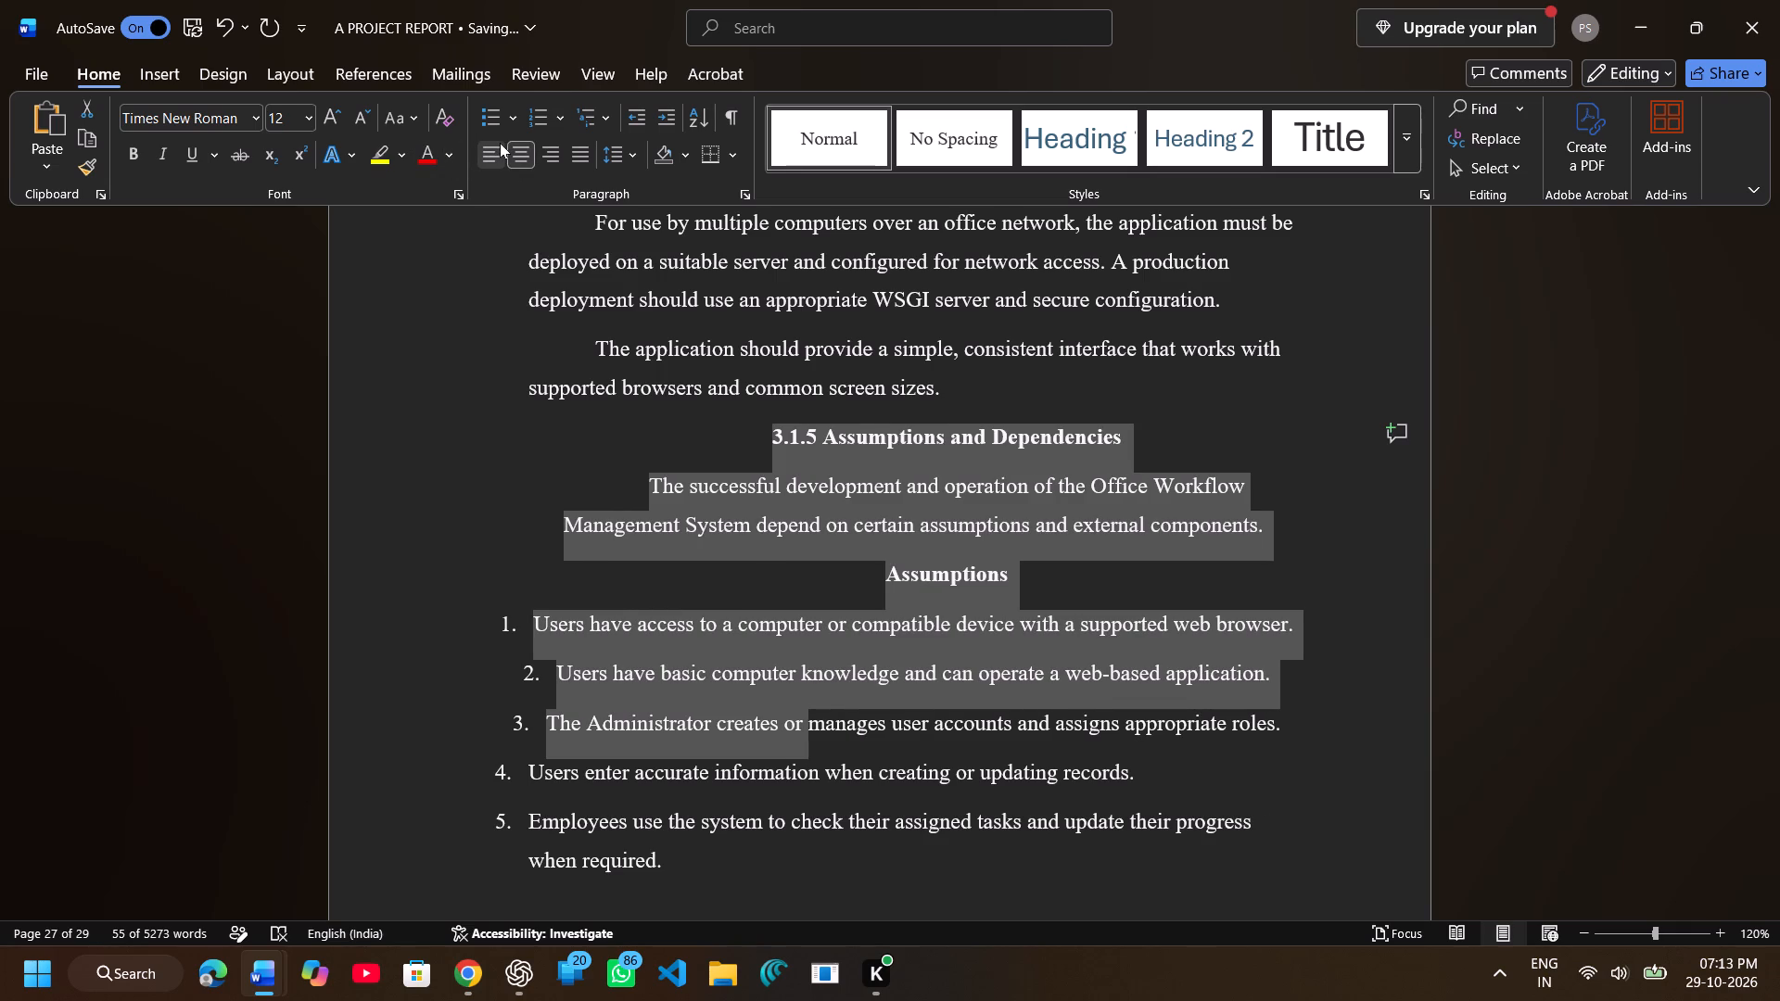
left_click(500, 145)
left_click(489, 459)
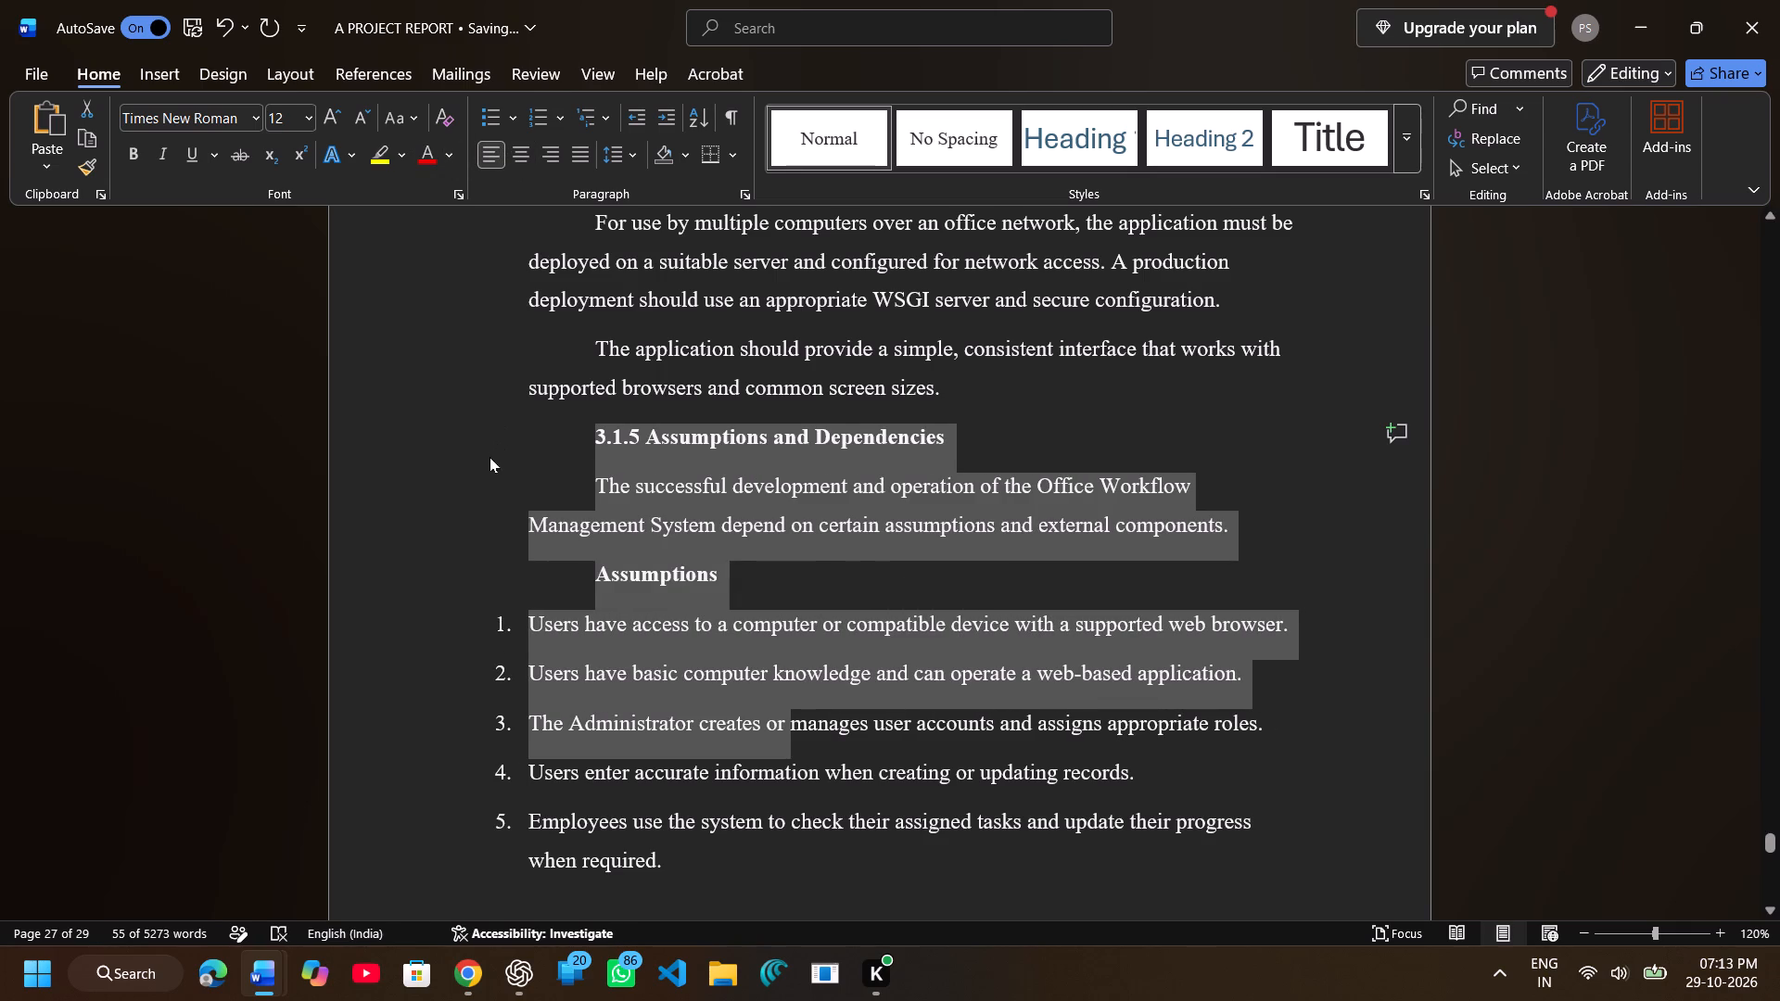
Paste the copied sections 3.2 to 3.5 onto the blank last page of the report.
scroll(489, 462, "down", 8)
left_click(632, 415)
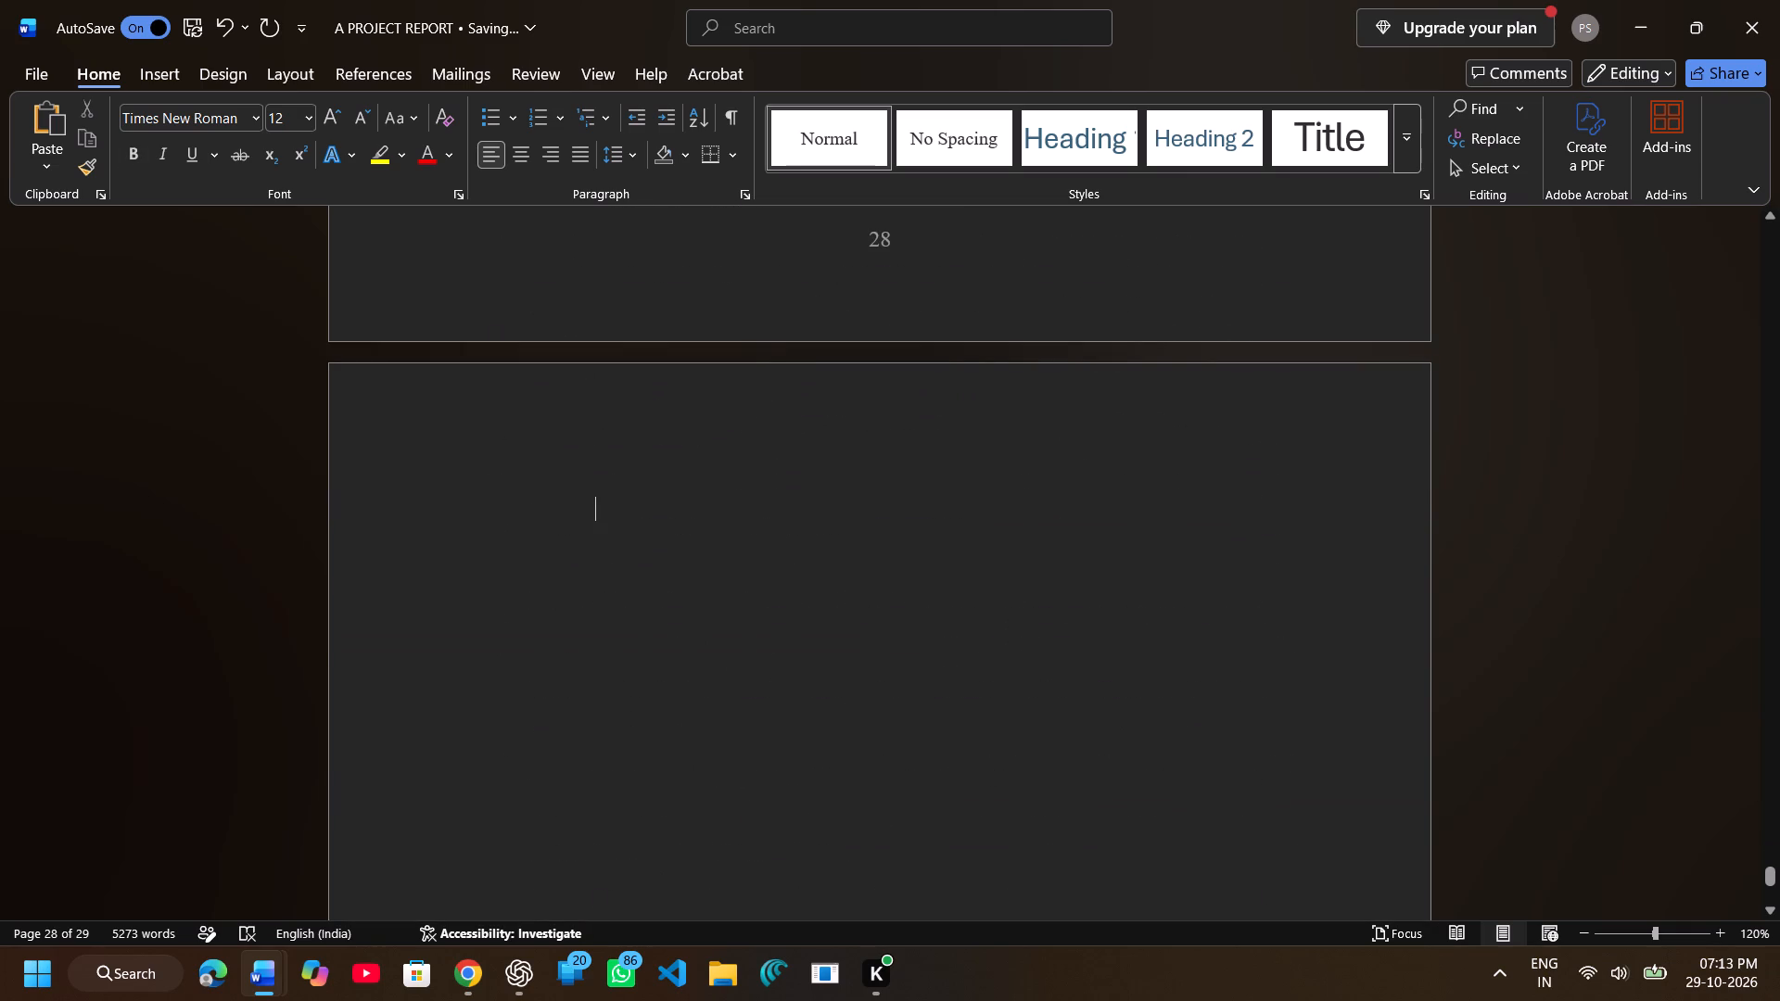
key("ctrl+v")
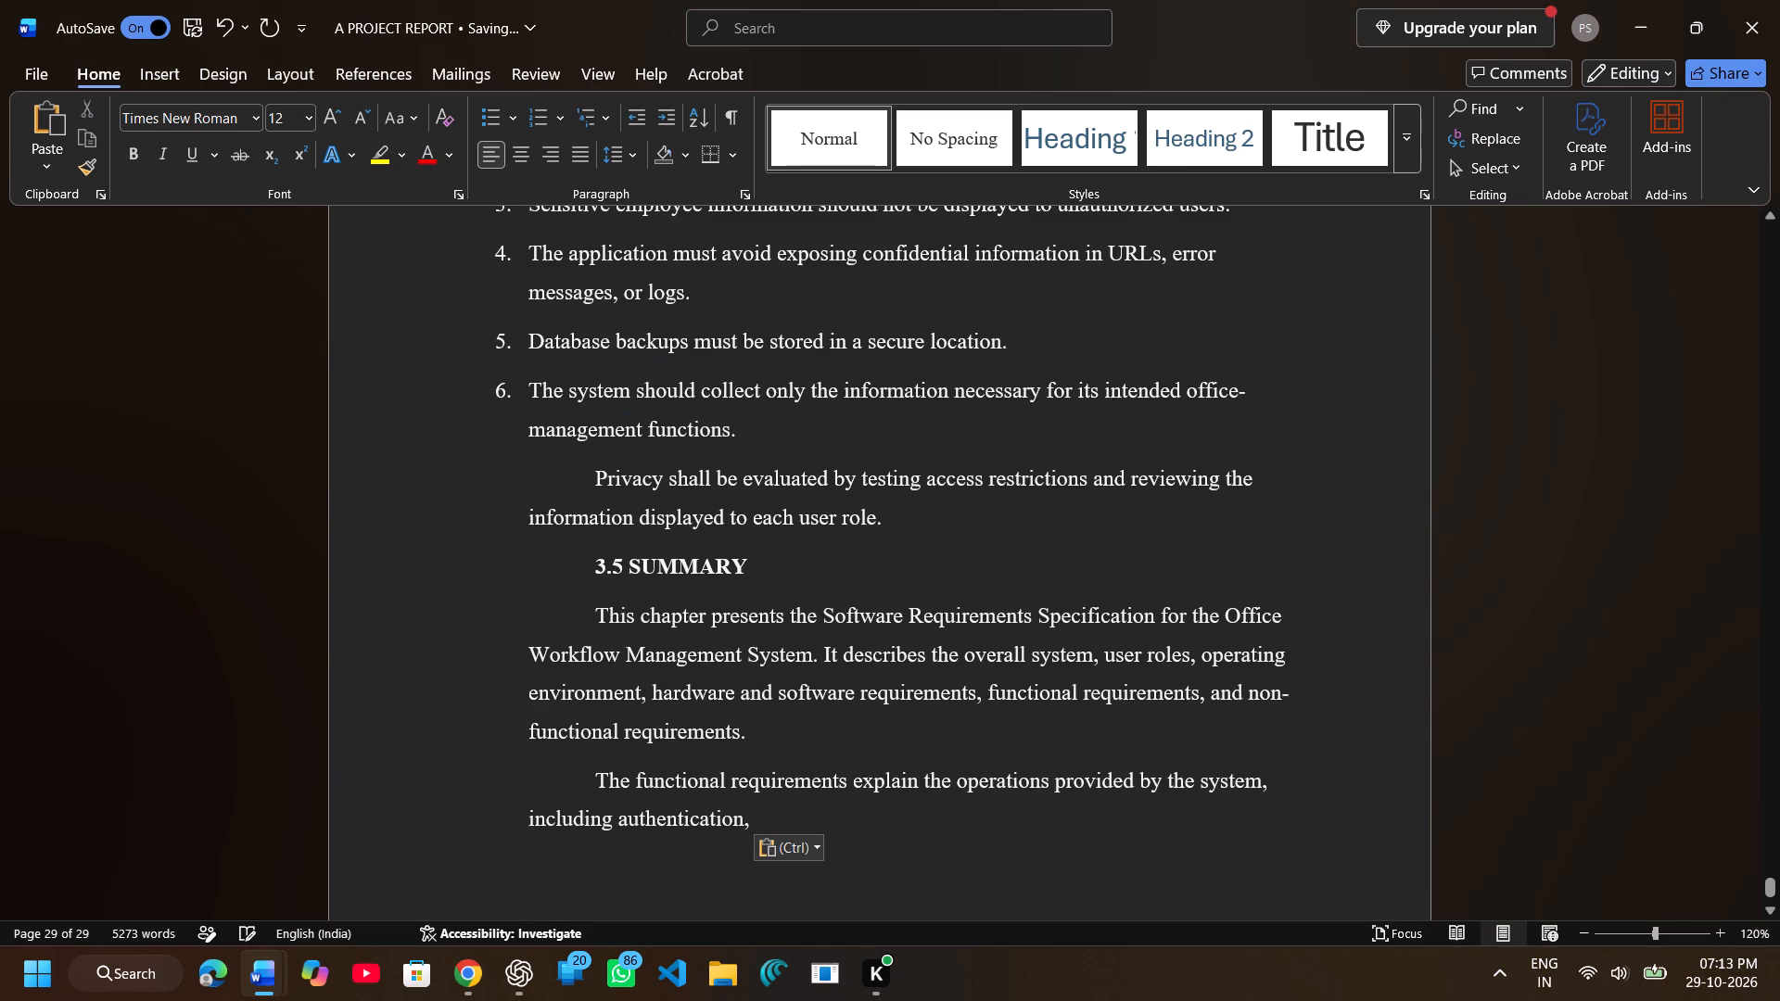
Compare the pasted requirements text with the Chapter 3 layout in the SRS_Project_Report_Template document, especially section 3.4 Non-Functional Requirements.
scroll(603, 423, "up", 7)
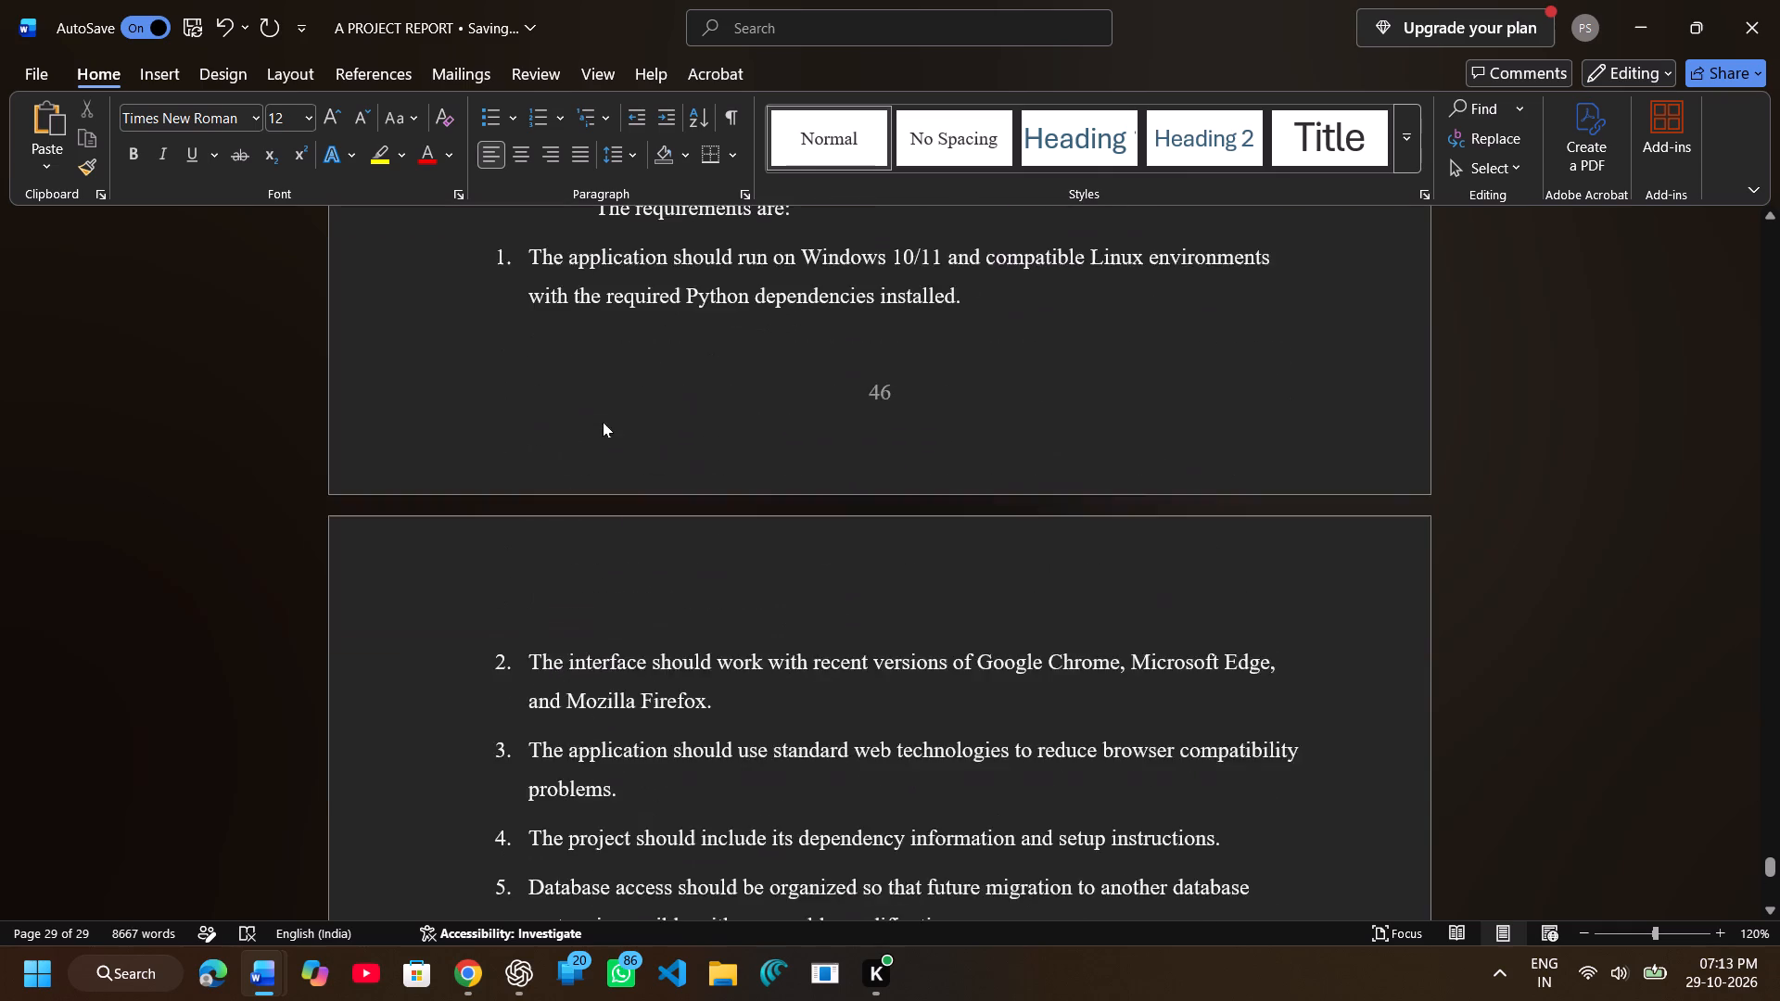
scroll(603, 422, "up", 2)
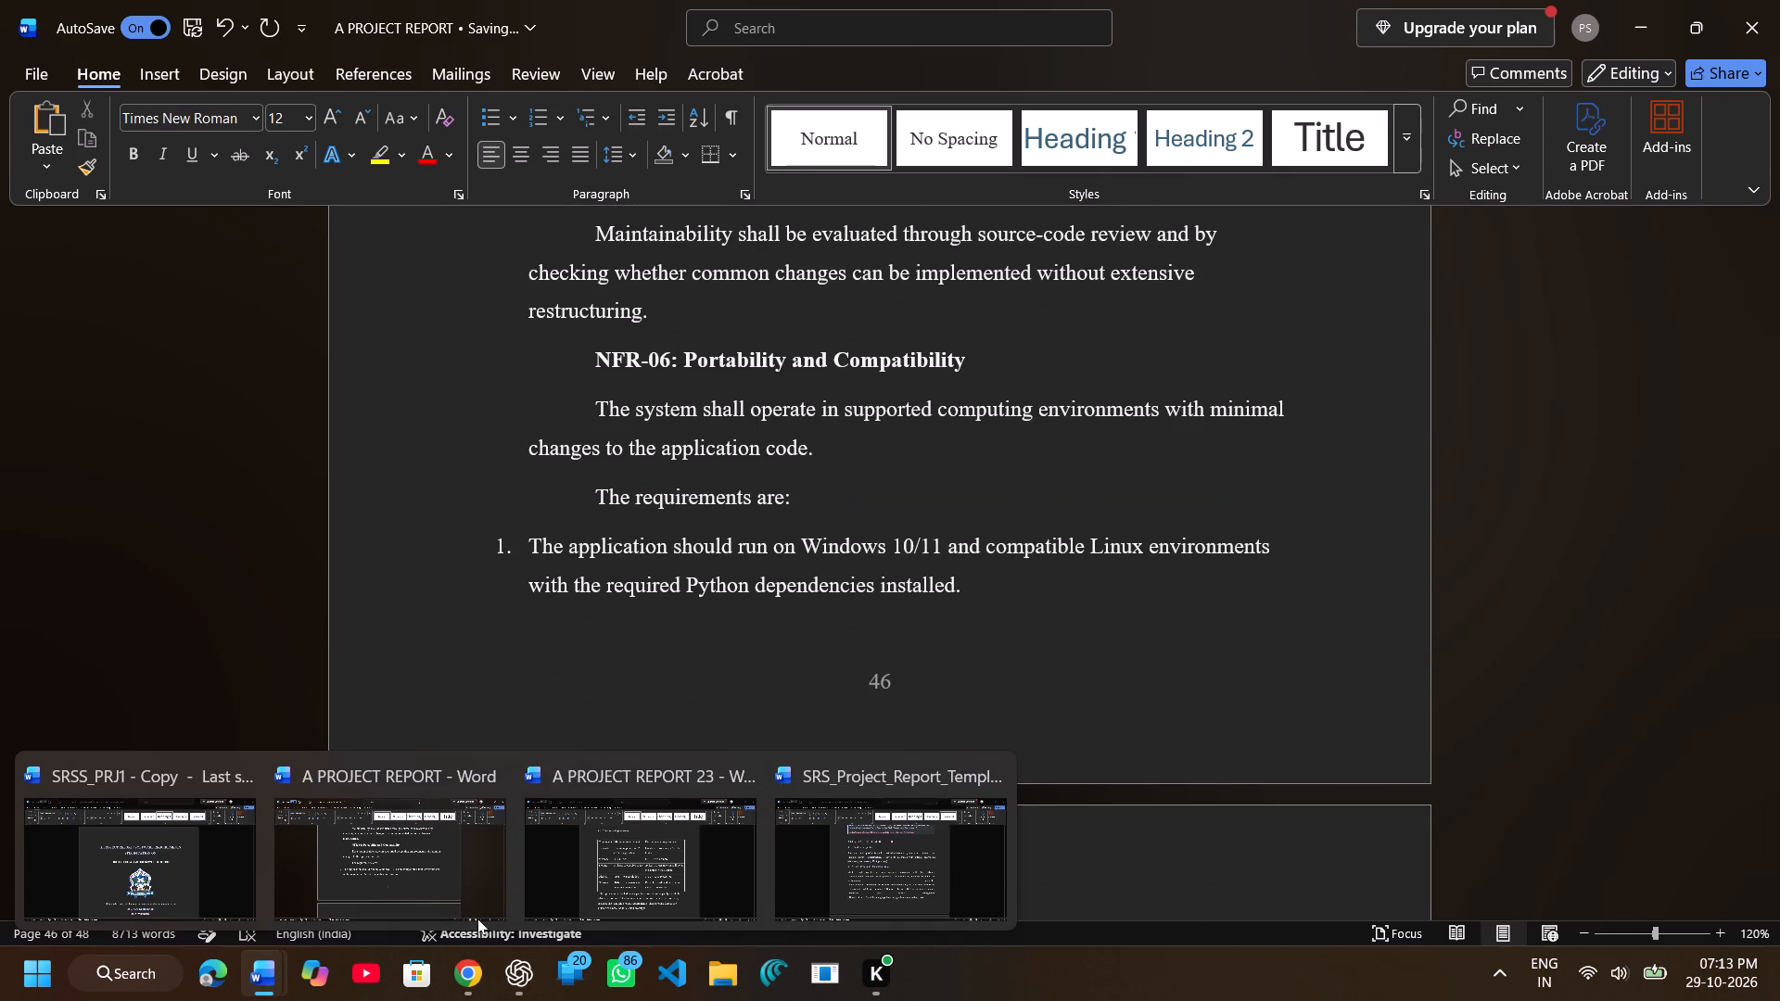
left_click(975, 883)
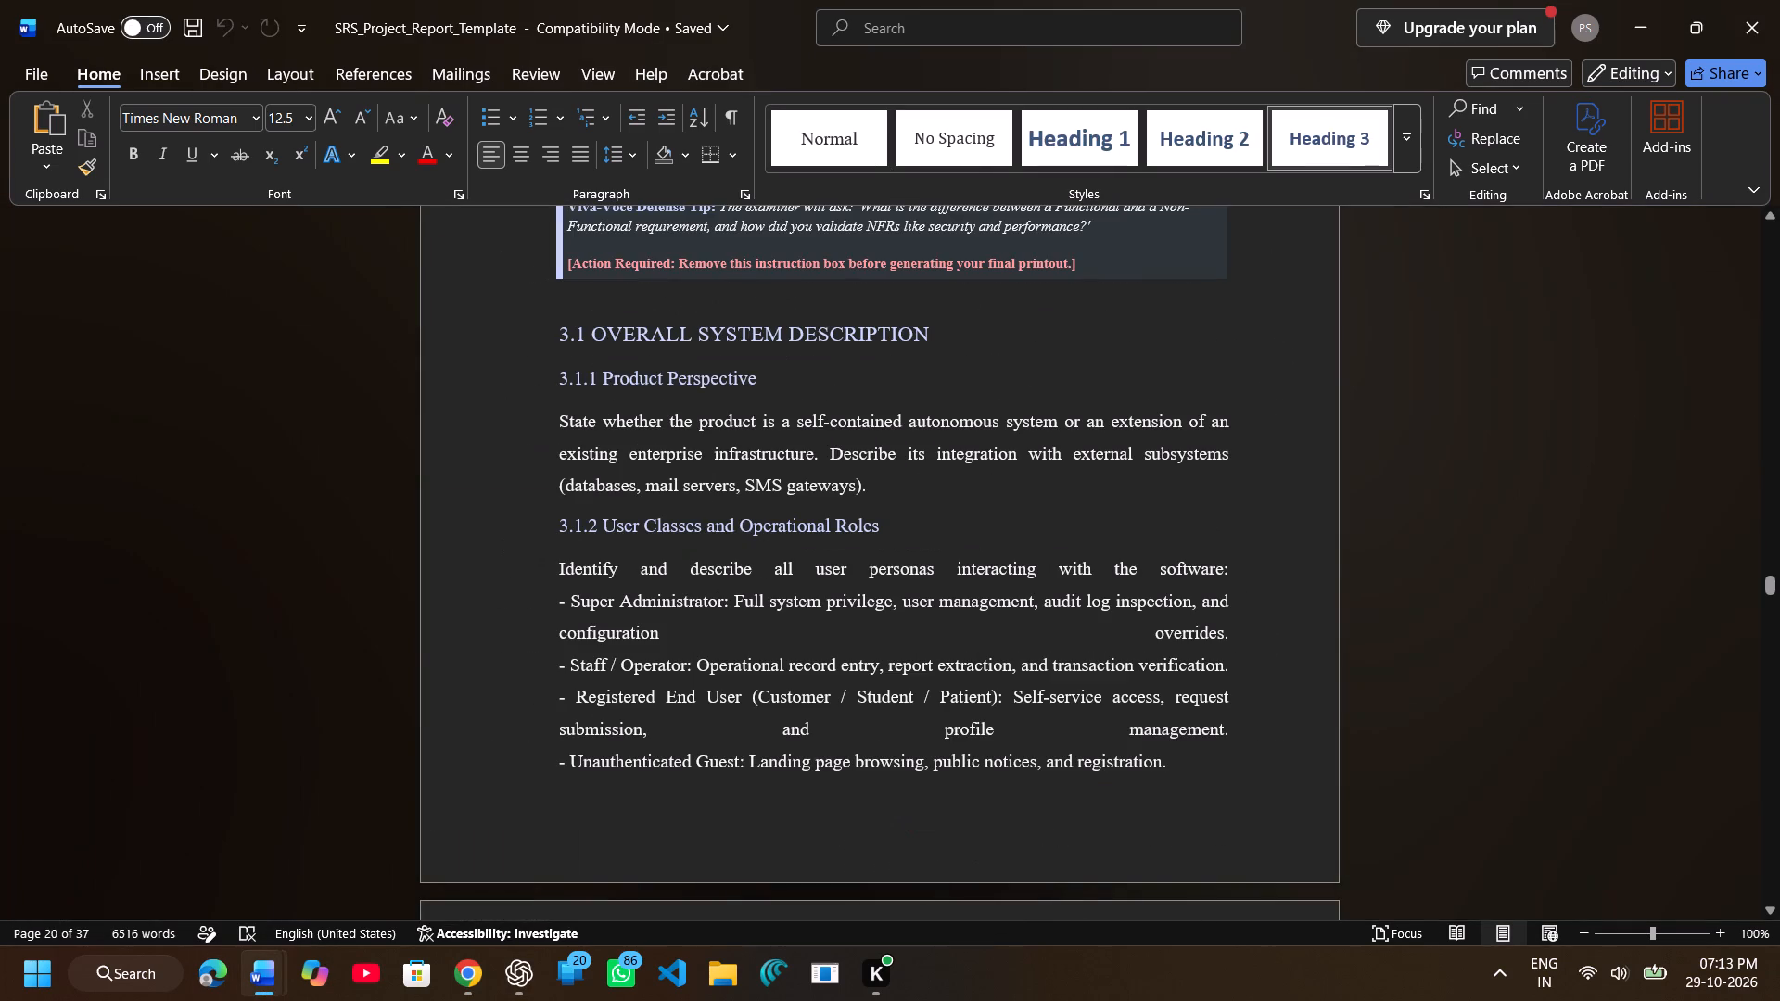
scroll(946, 775, "down", 13)
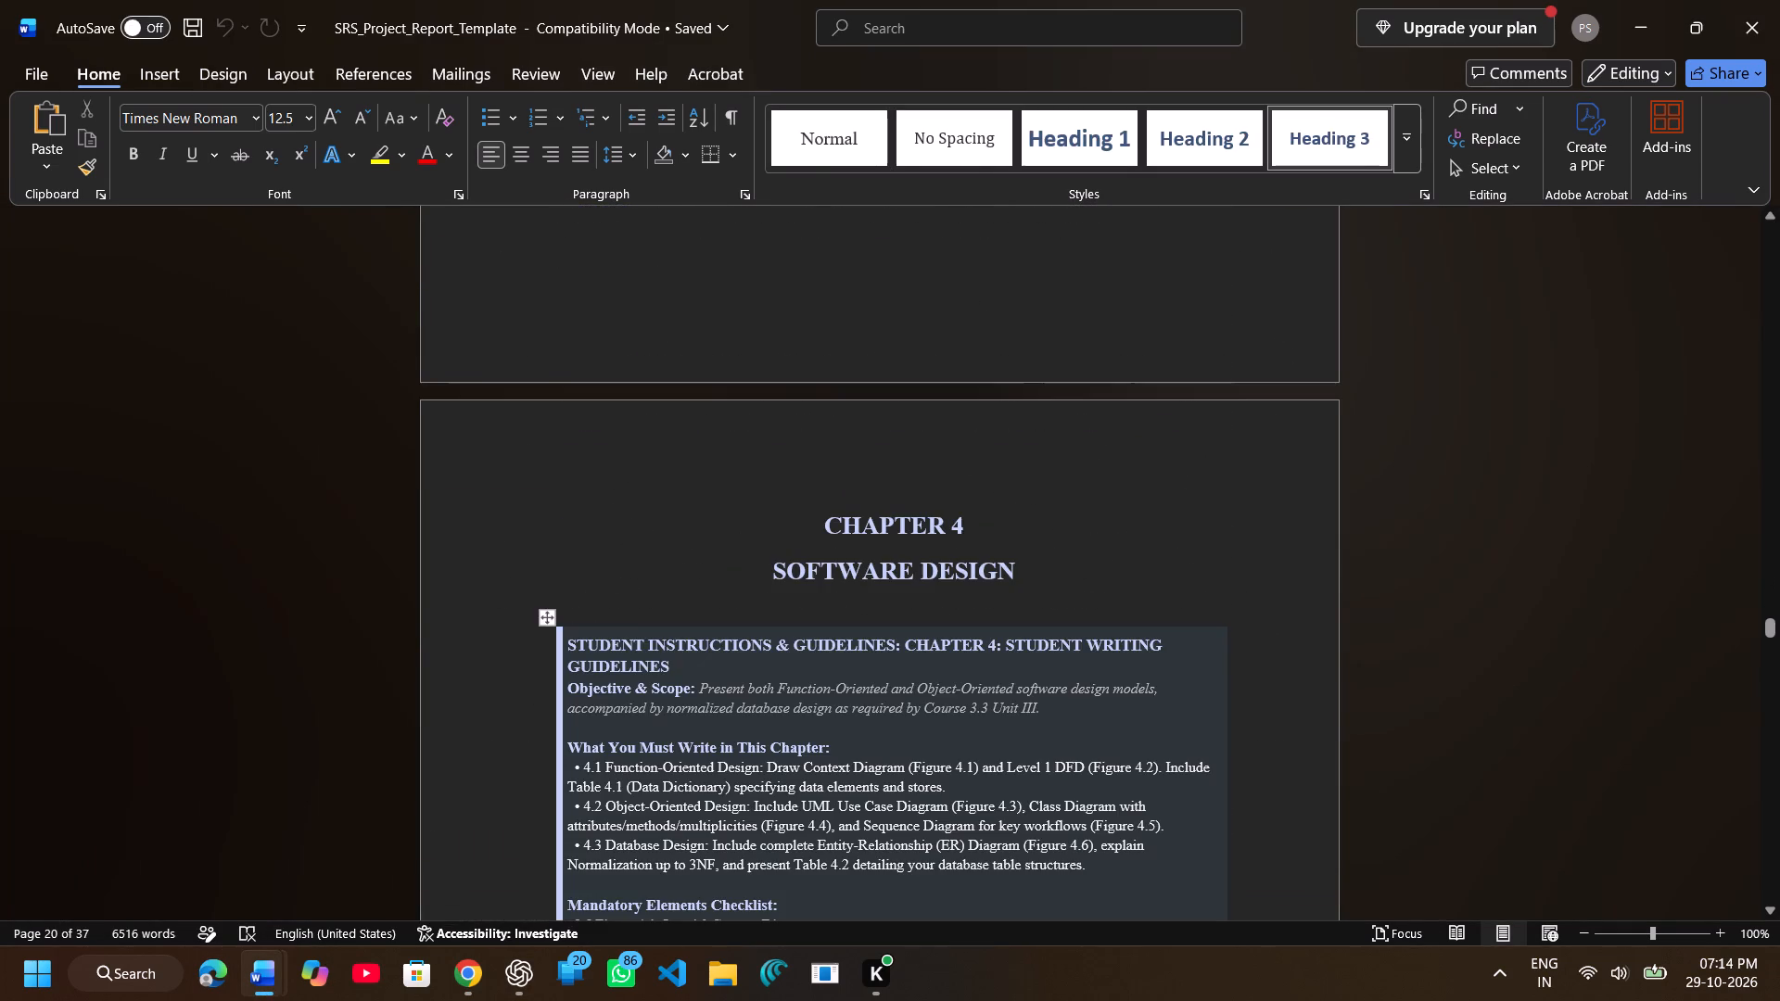
scroll(946, 773, "up", 5)
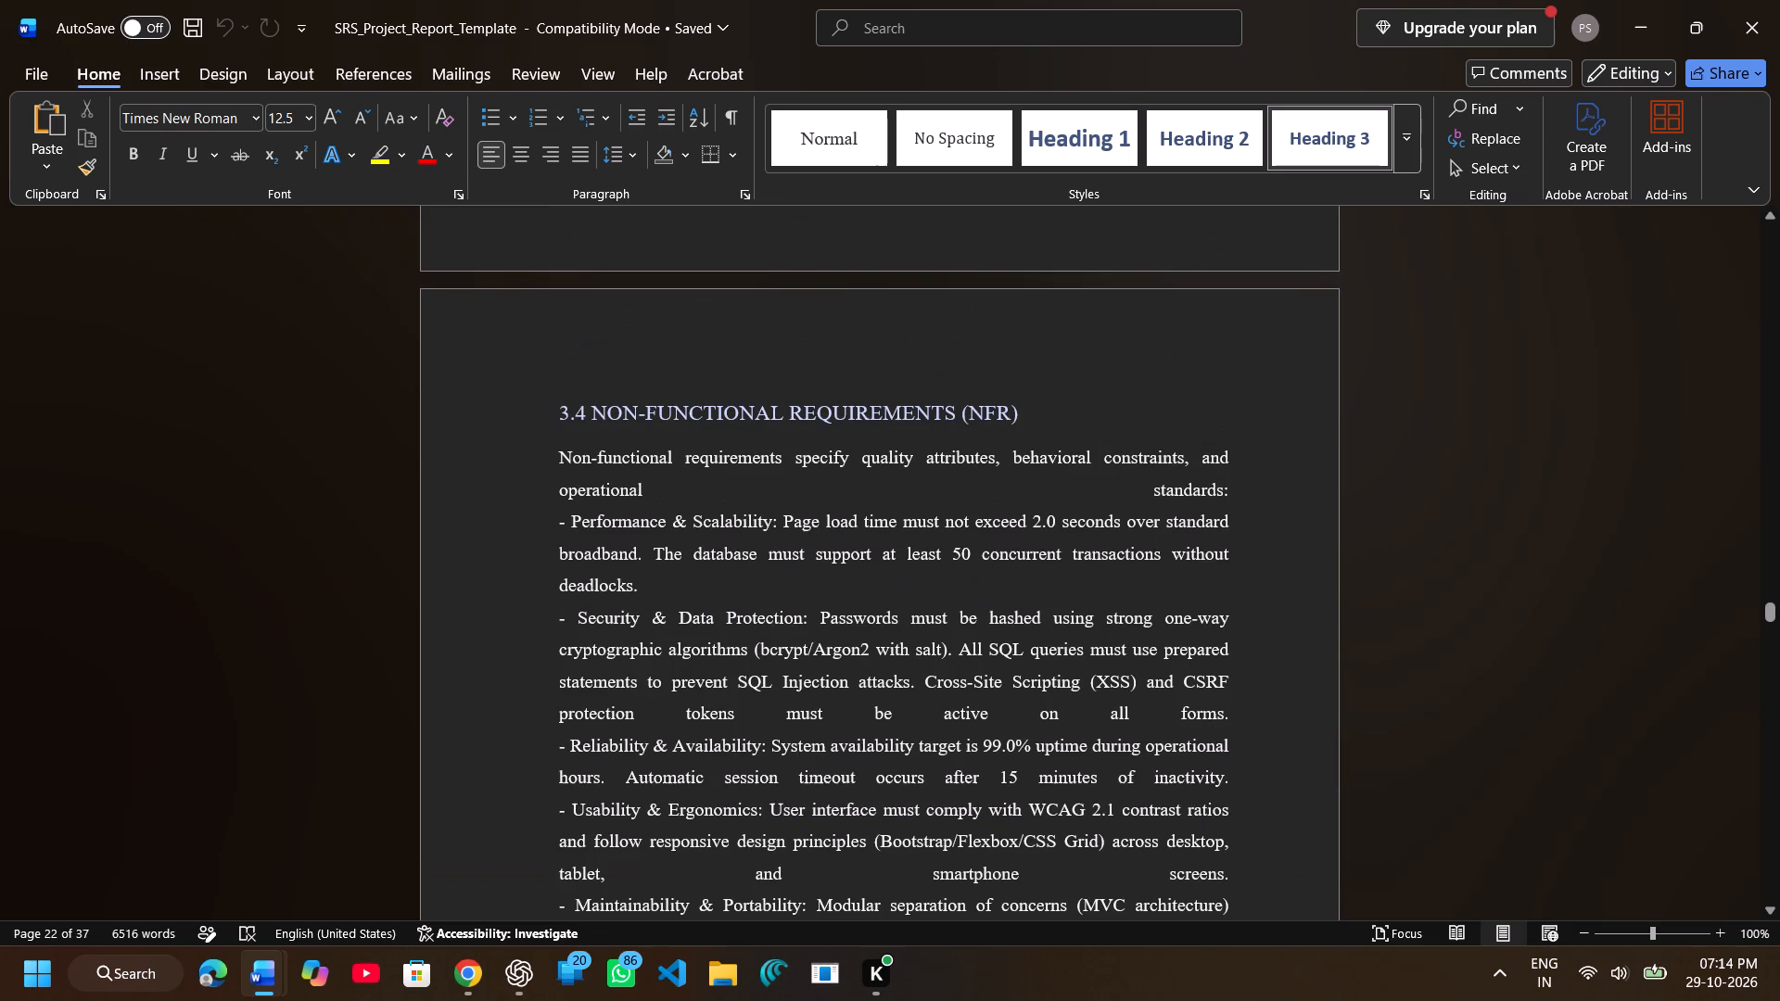
scroll(946, 764, "down", 1)
scroll(946, 764, "up", 2)
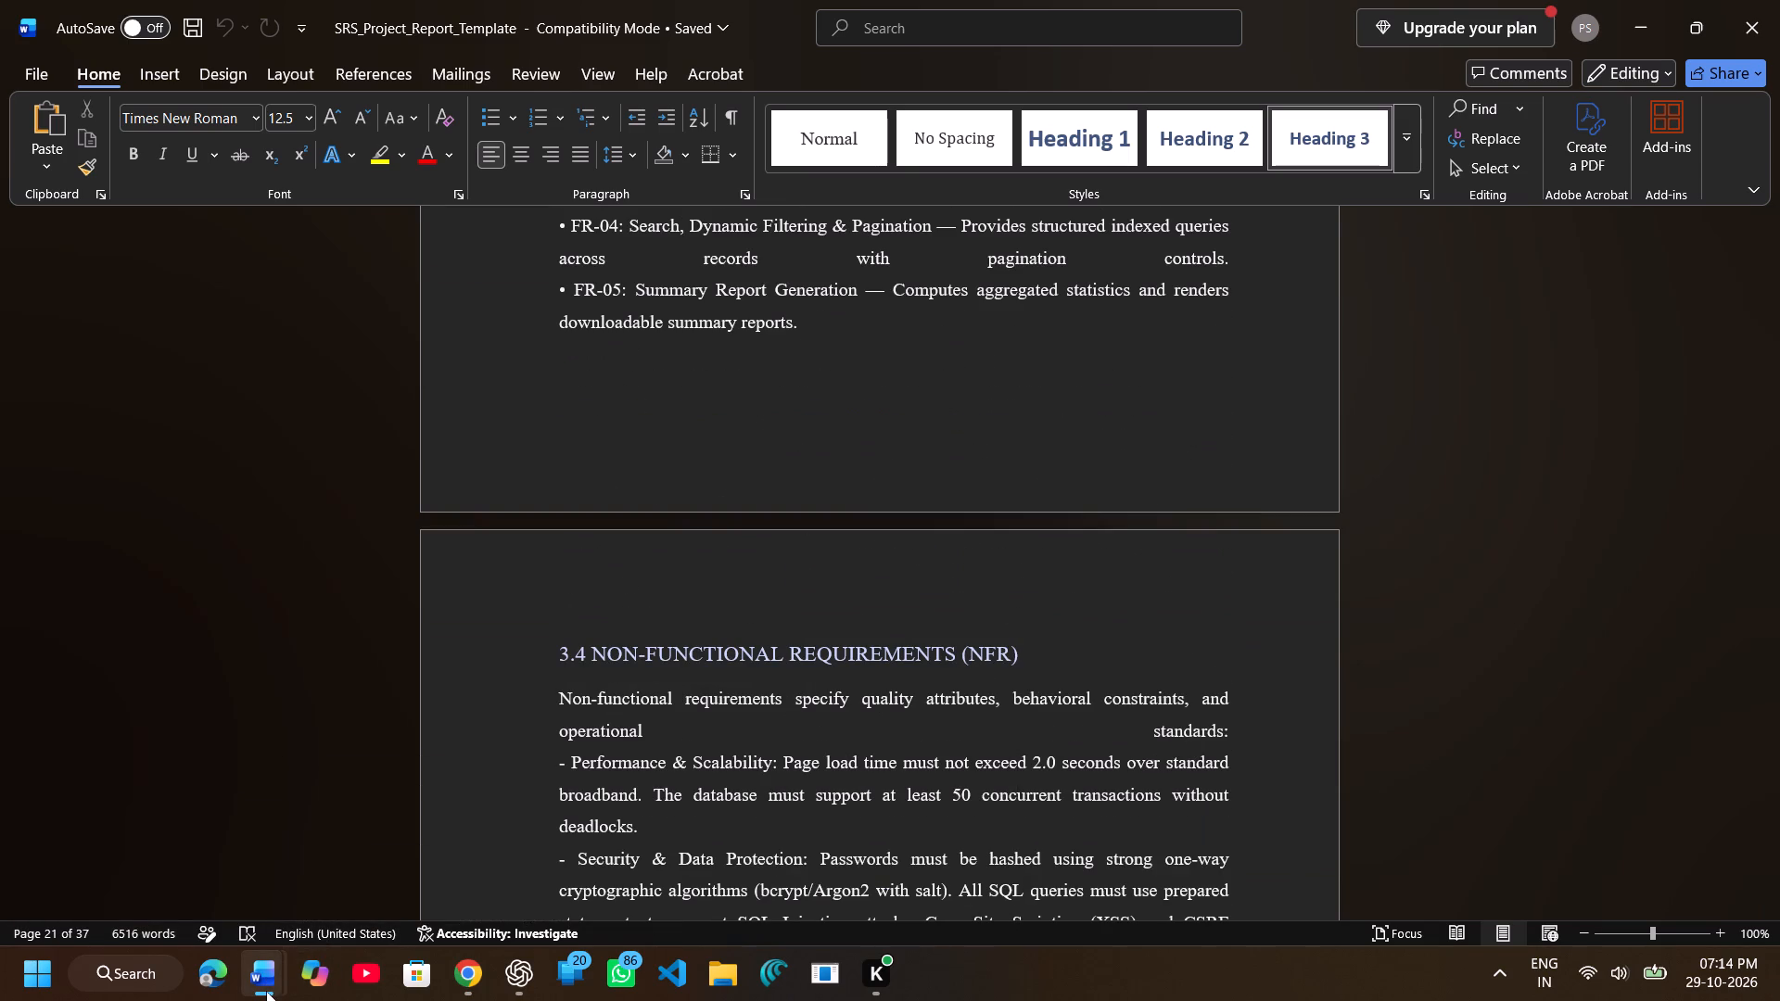
In the A PROJECT REPORT document, delete the unfinished 3.5 SUMMARY heading and its two paragraphs at the end.
left_click(323, 887)
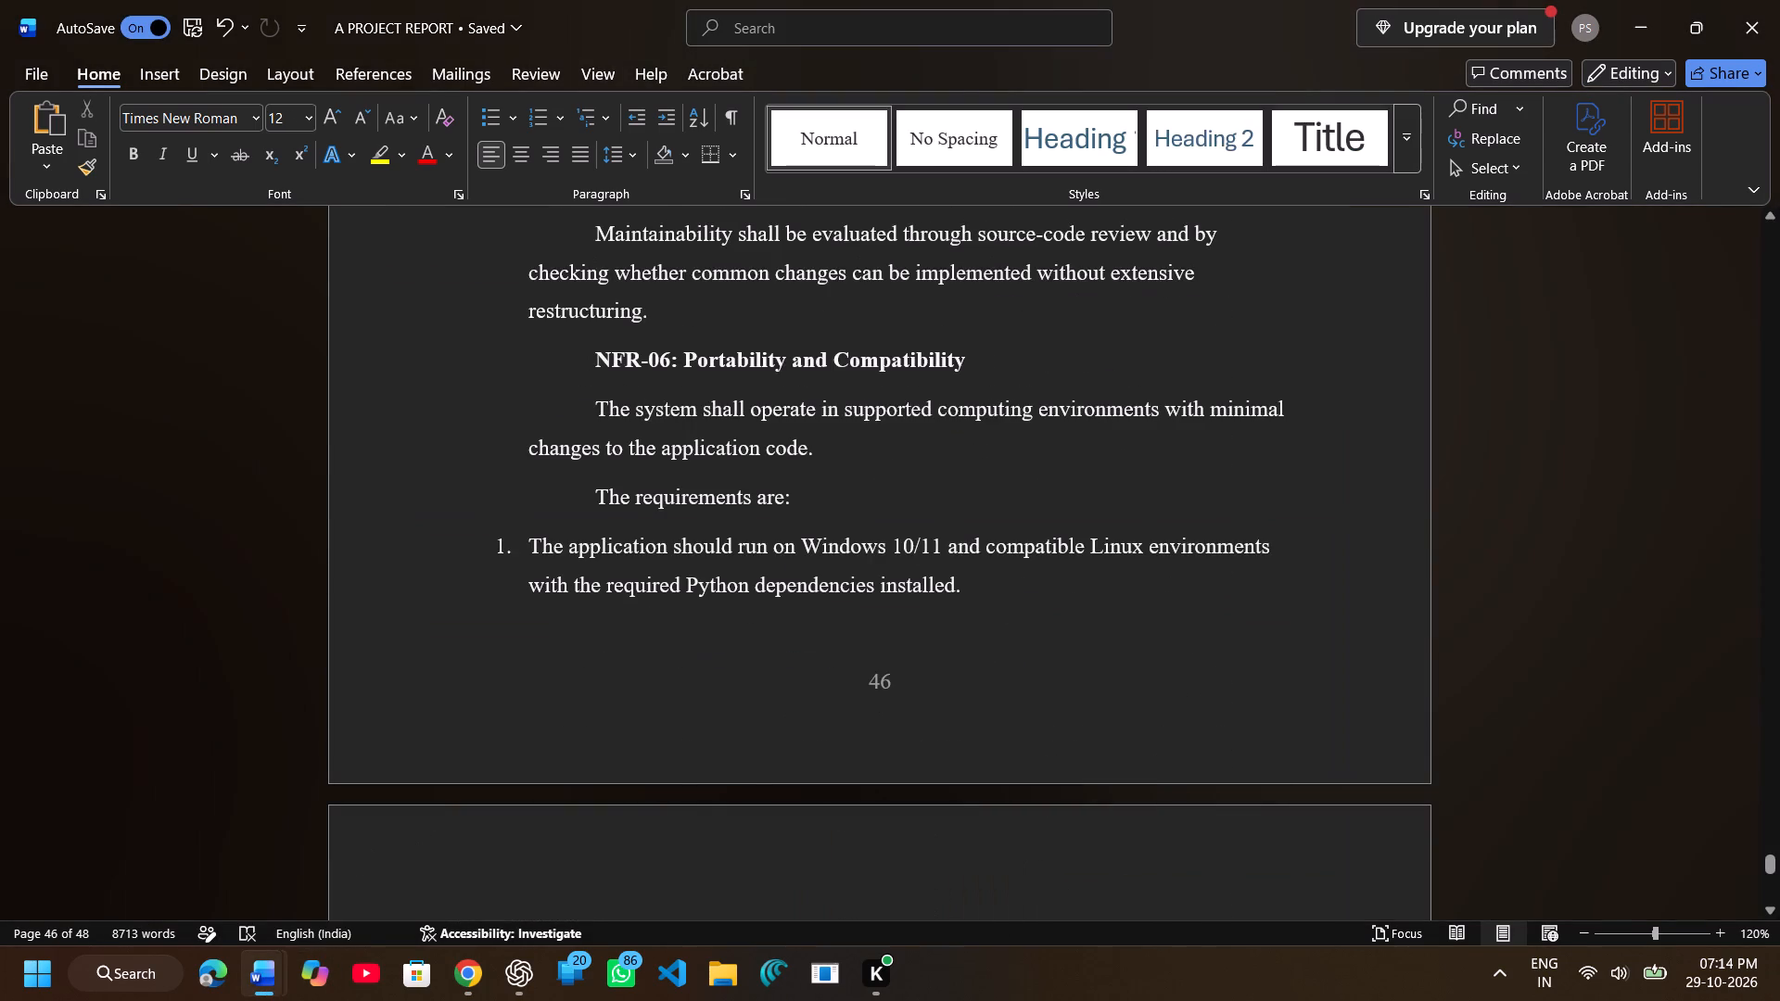
scroll(515, 814, "up", 3)
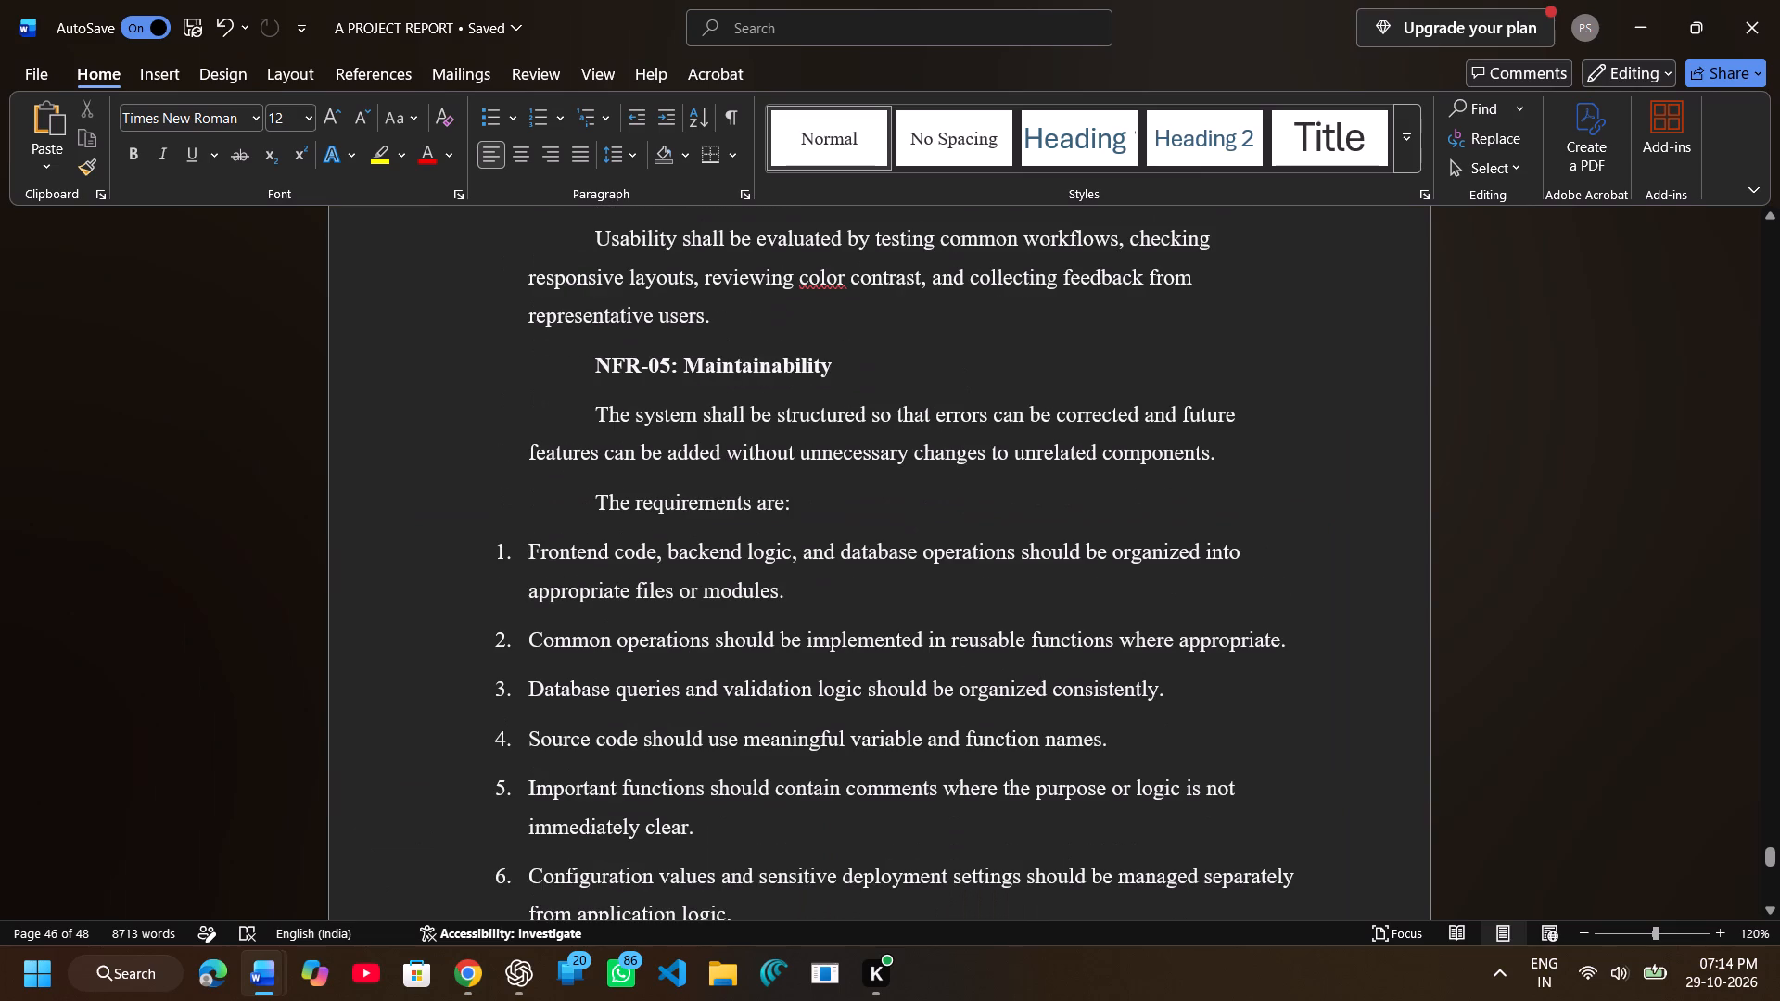
scroll(515, 812, "up", 1)
scroll(515, 812, "down", 10)
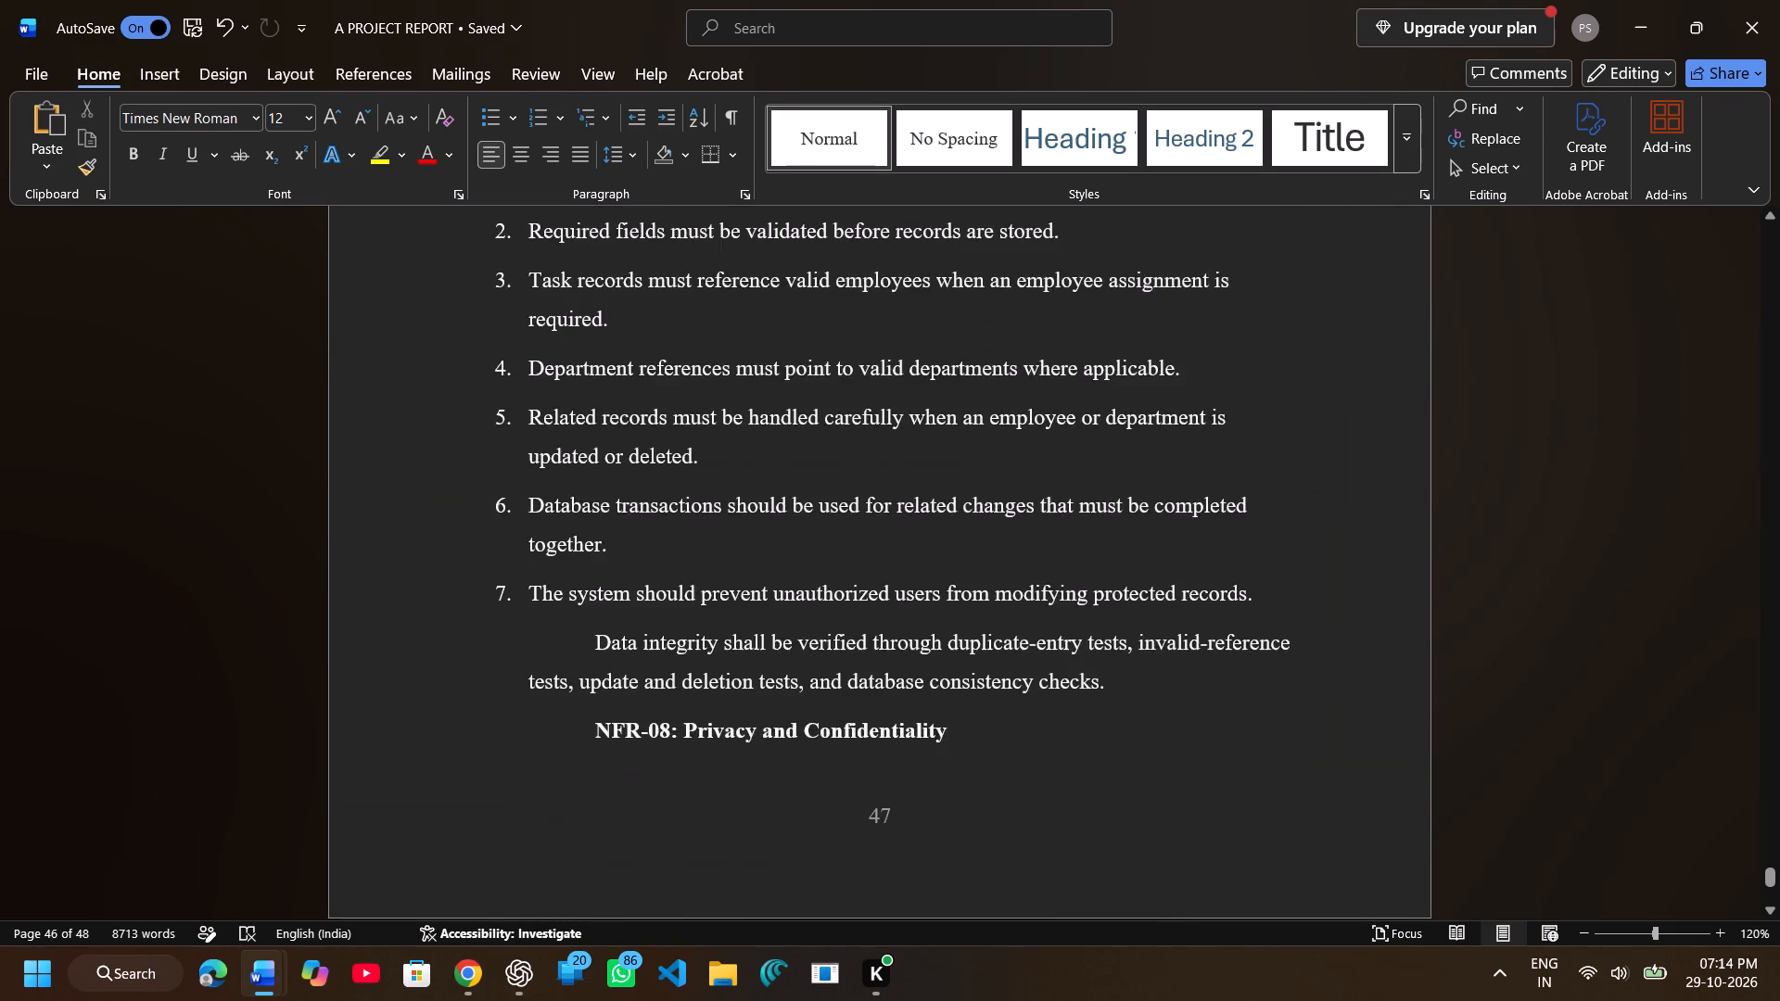
scroll(515, 810, "down", 5)
scroll(494, 711, "up", 1)
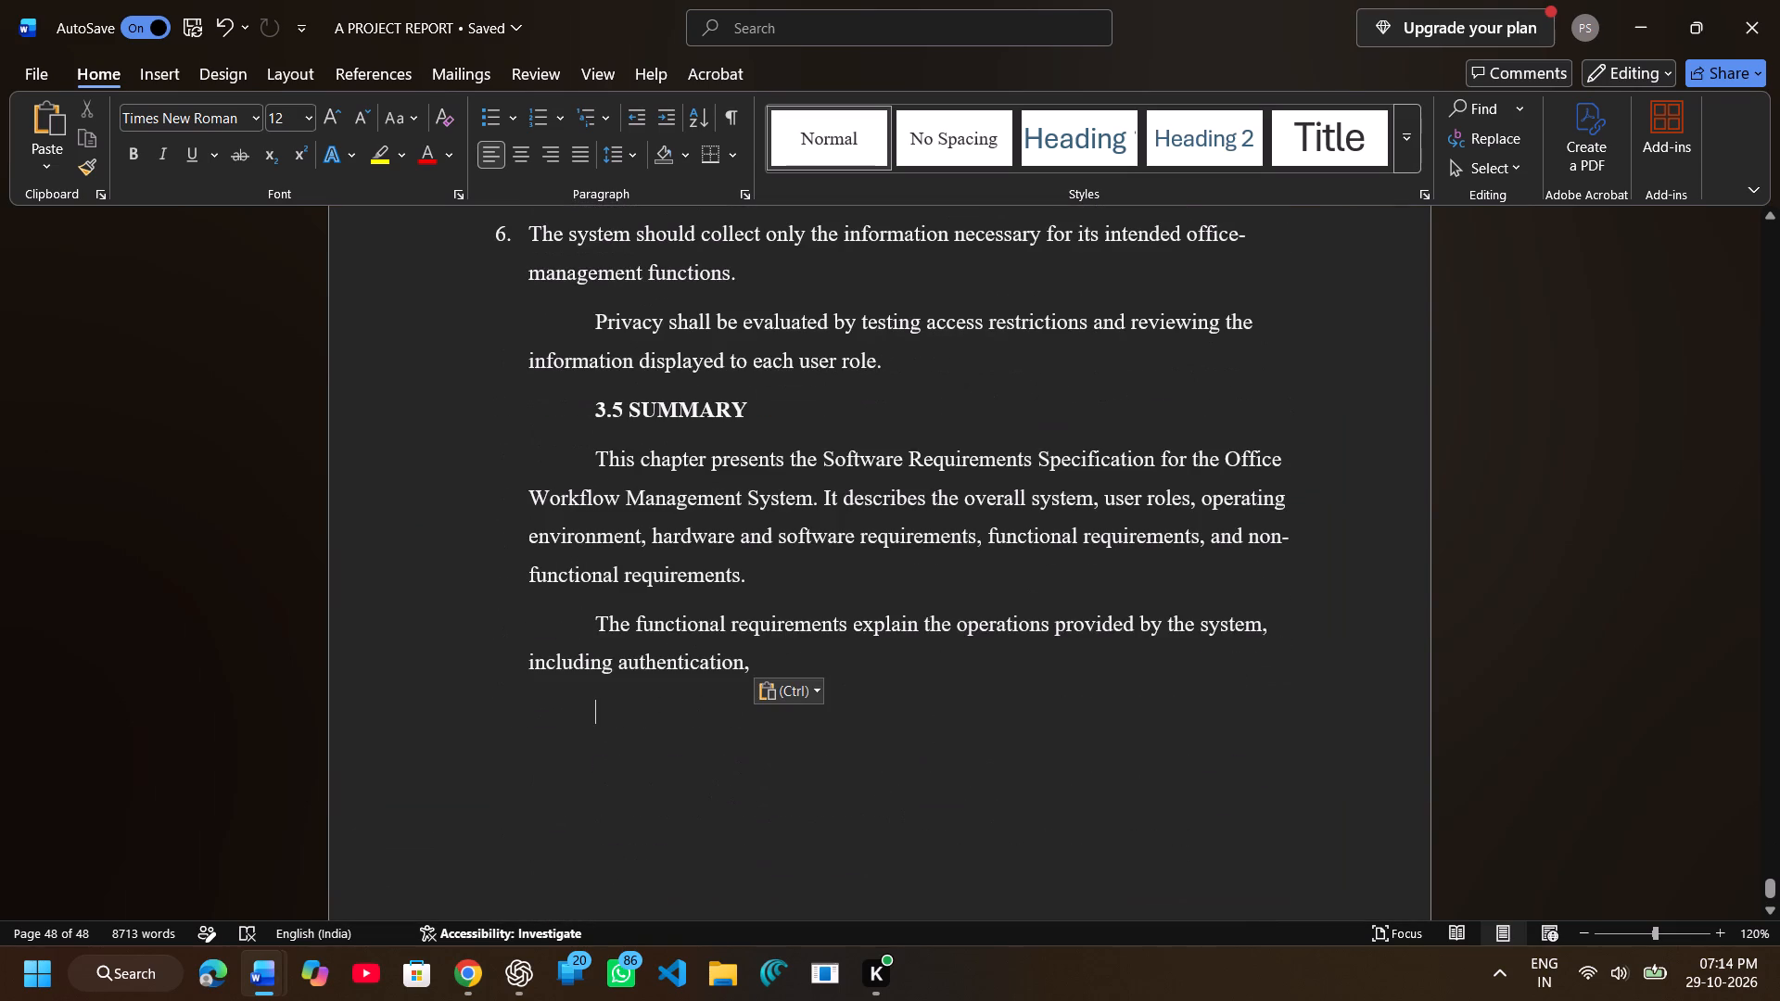
left_click_drag(577, 412, 900, 706)
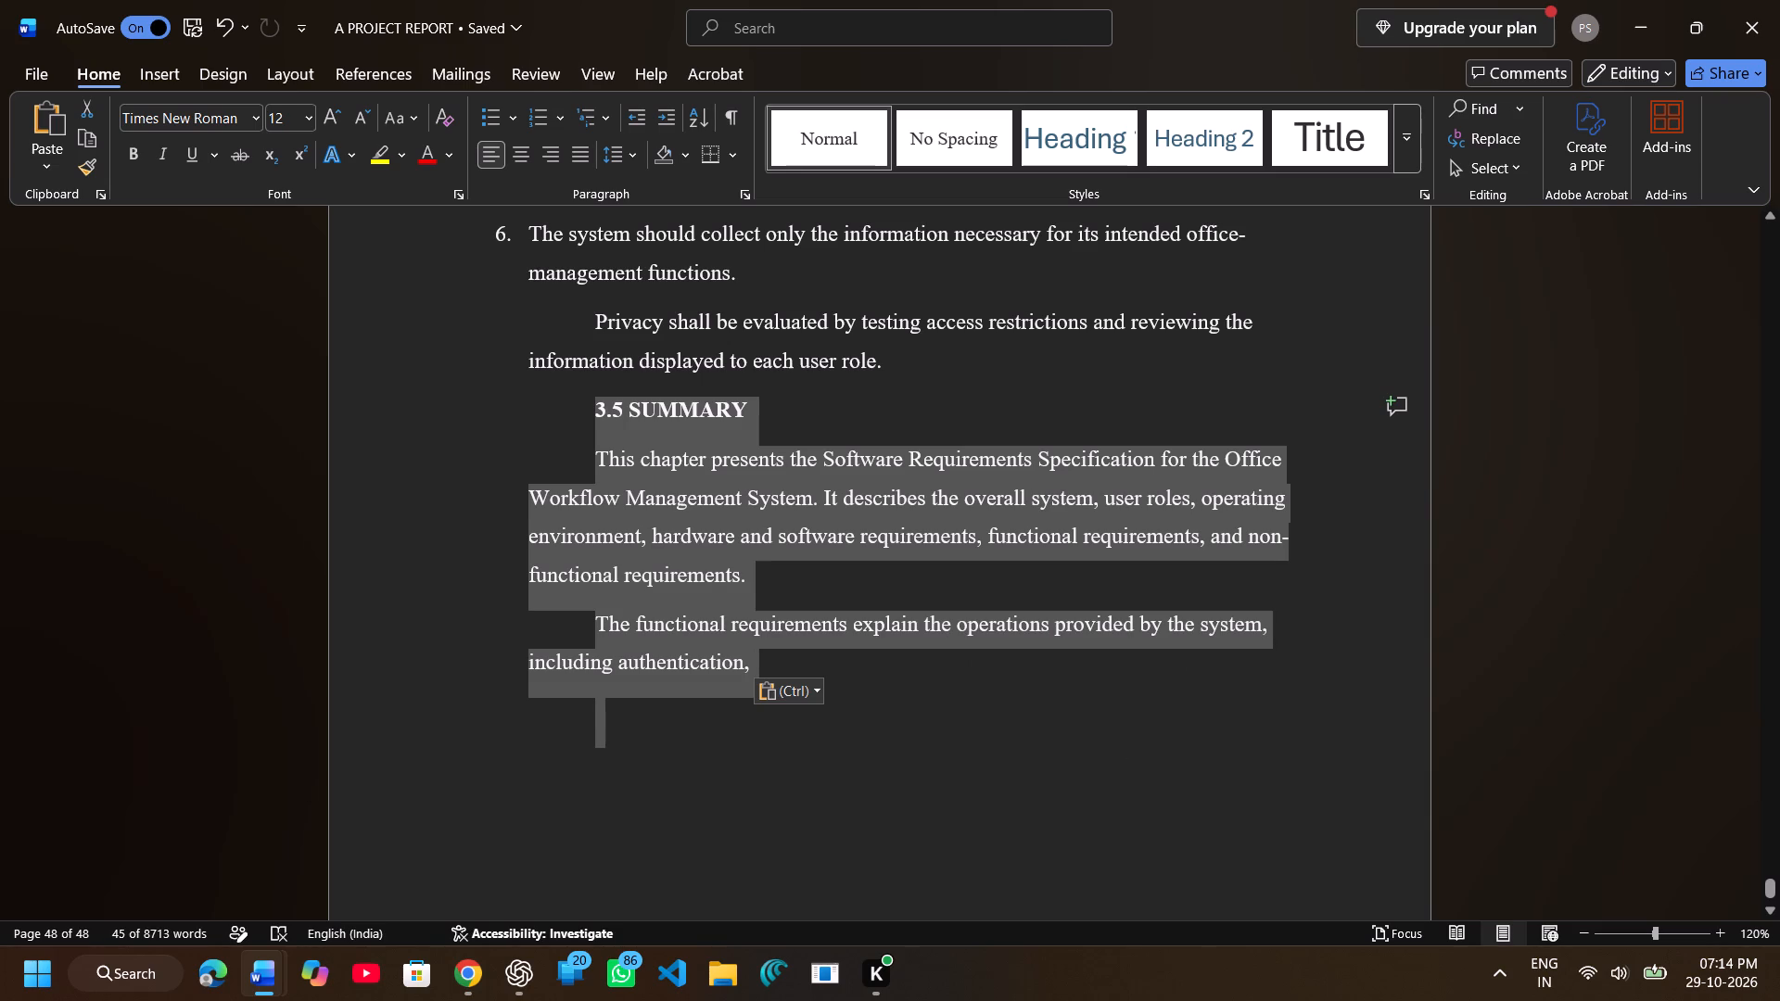
key("BackSpace")
Remove the indent from the 3.4 NON-FUNCTIONAL REQUIREMENTS (NFR) heading so it starts at the left margin.
scroll(884, 792, "up", 4)
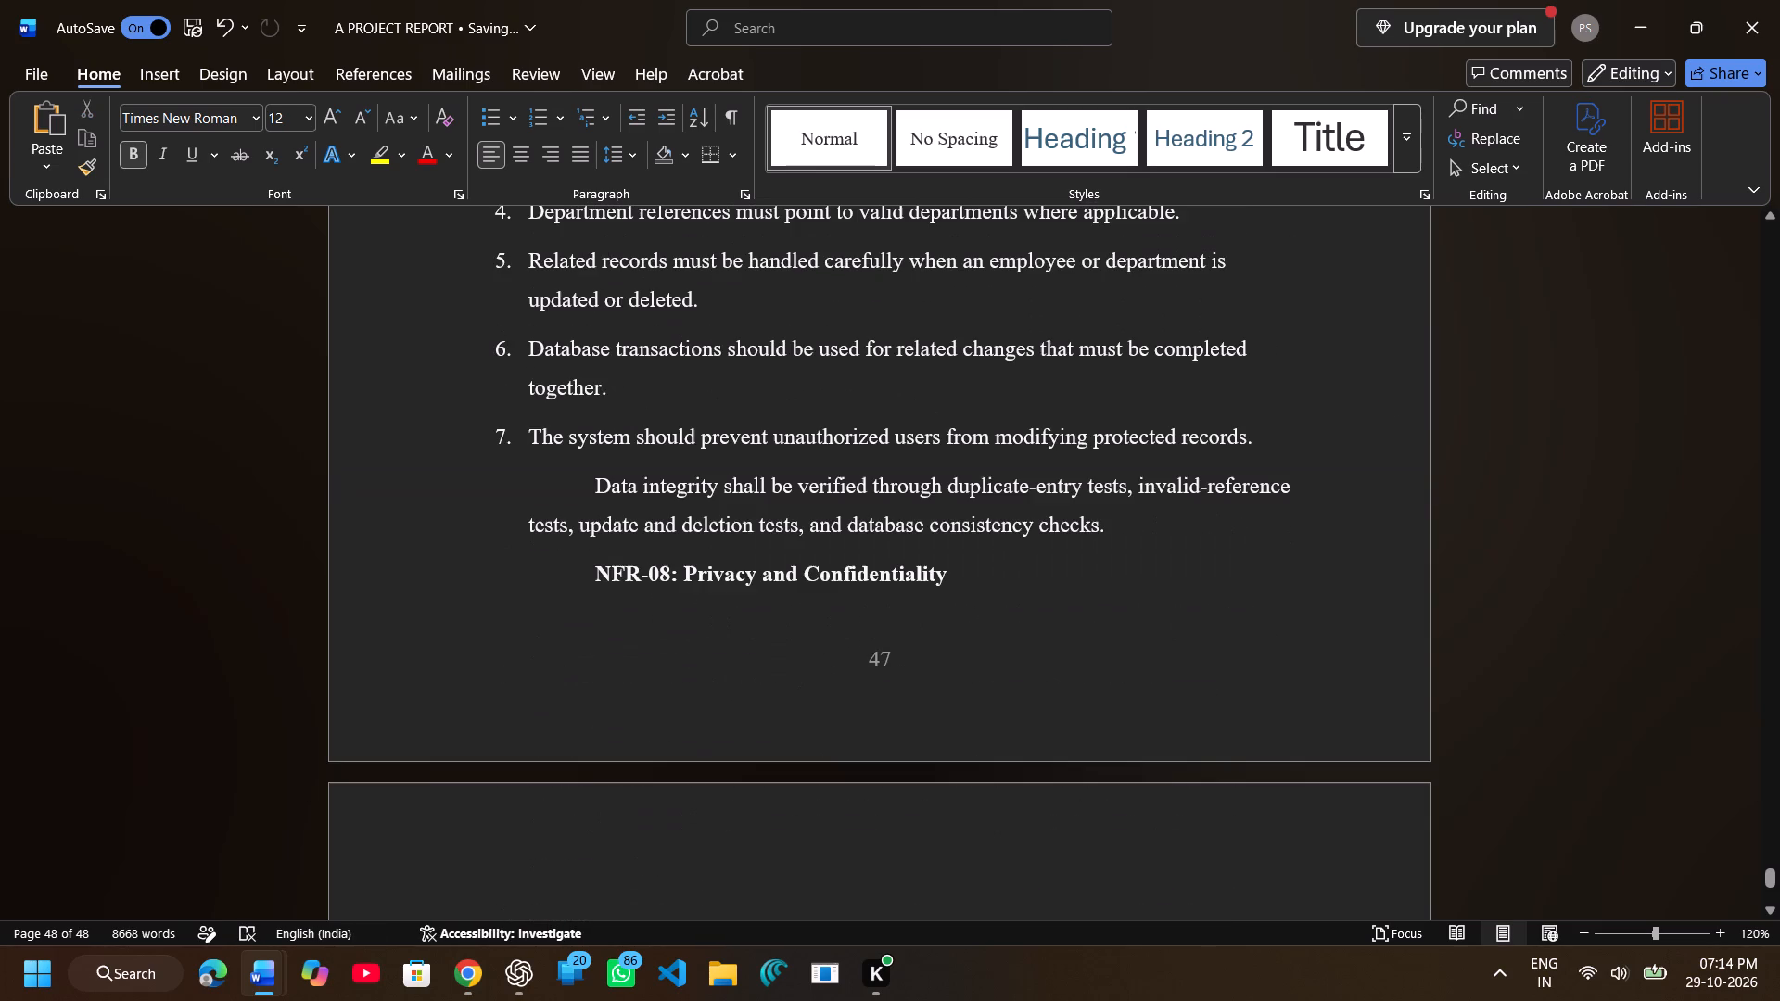
scroll(884, 792, "up", 10)
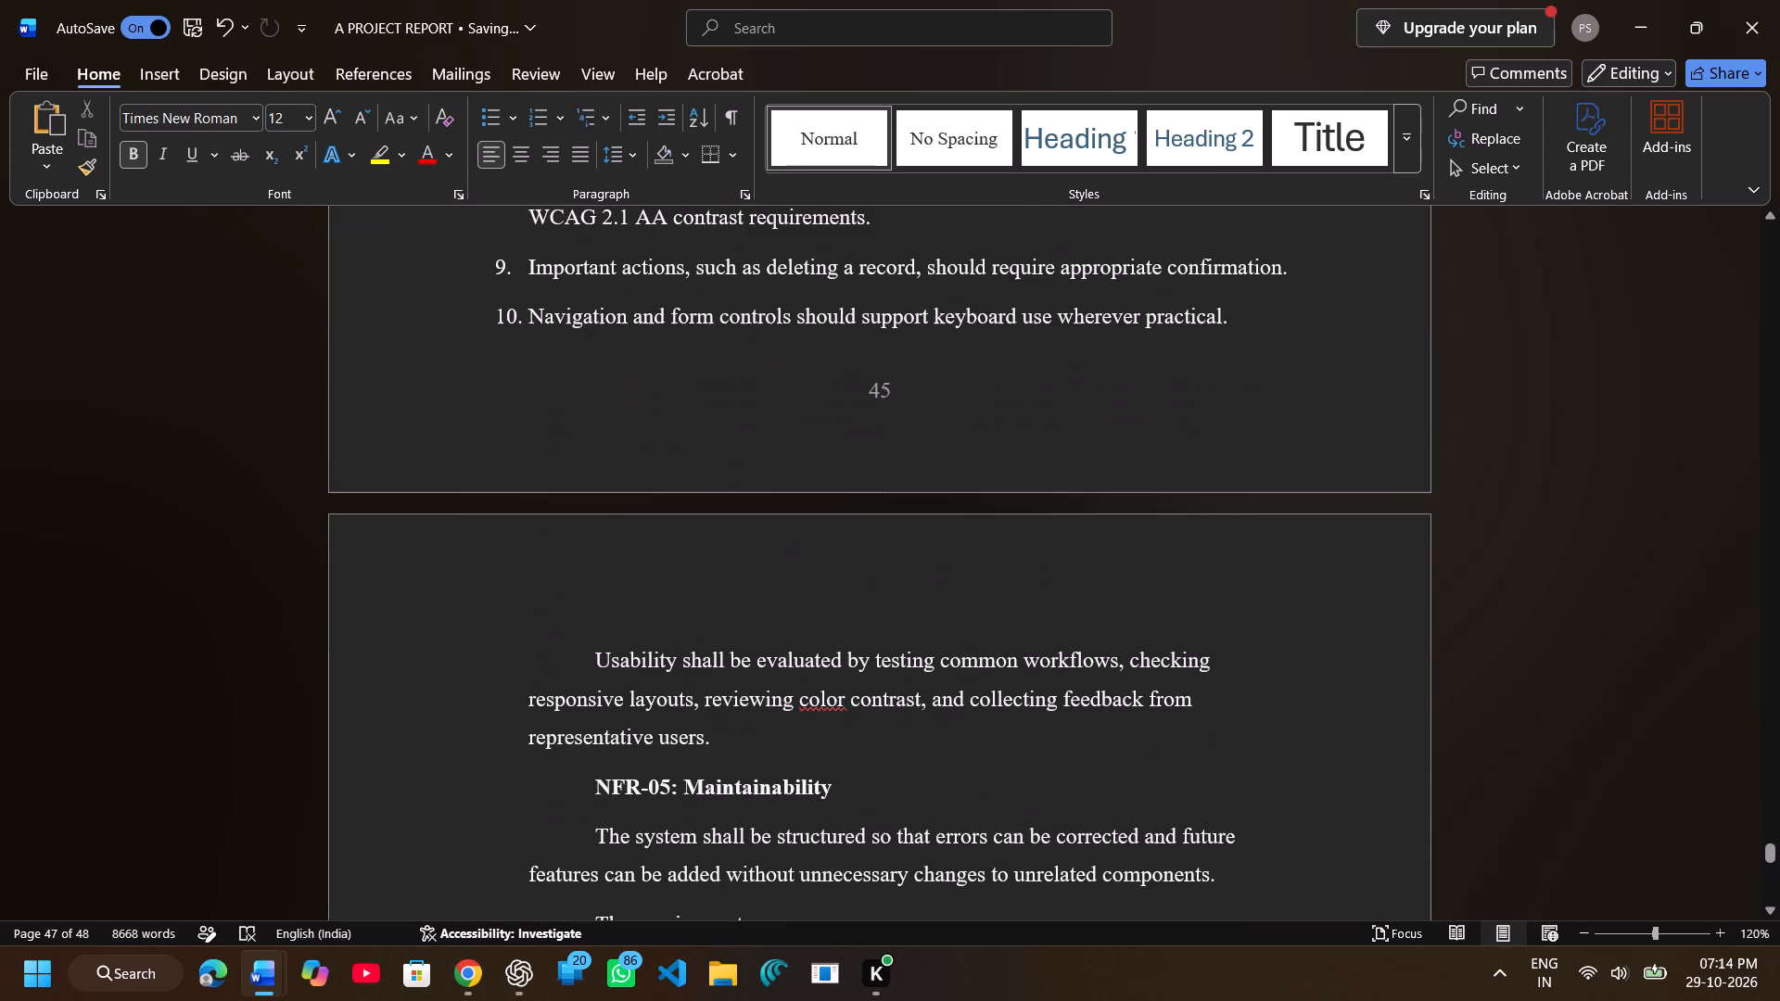
scroll(884, 792, "up", 4)
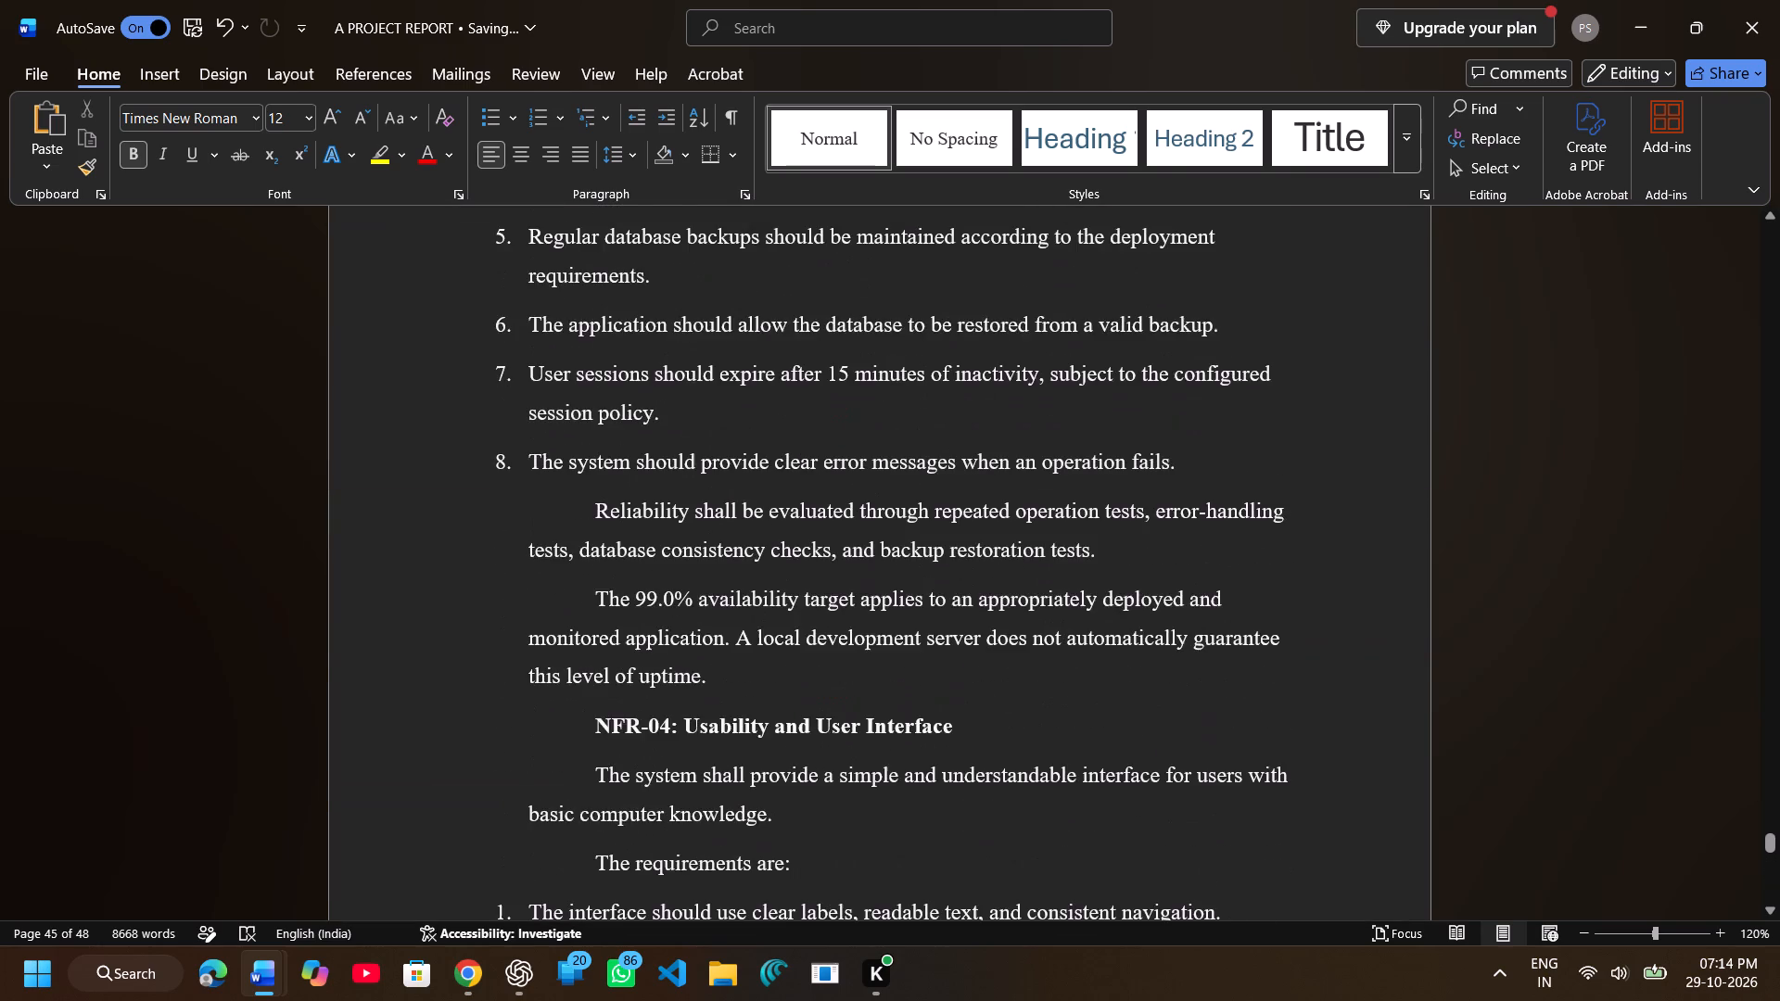
scroll(884, 792, "up", 11)
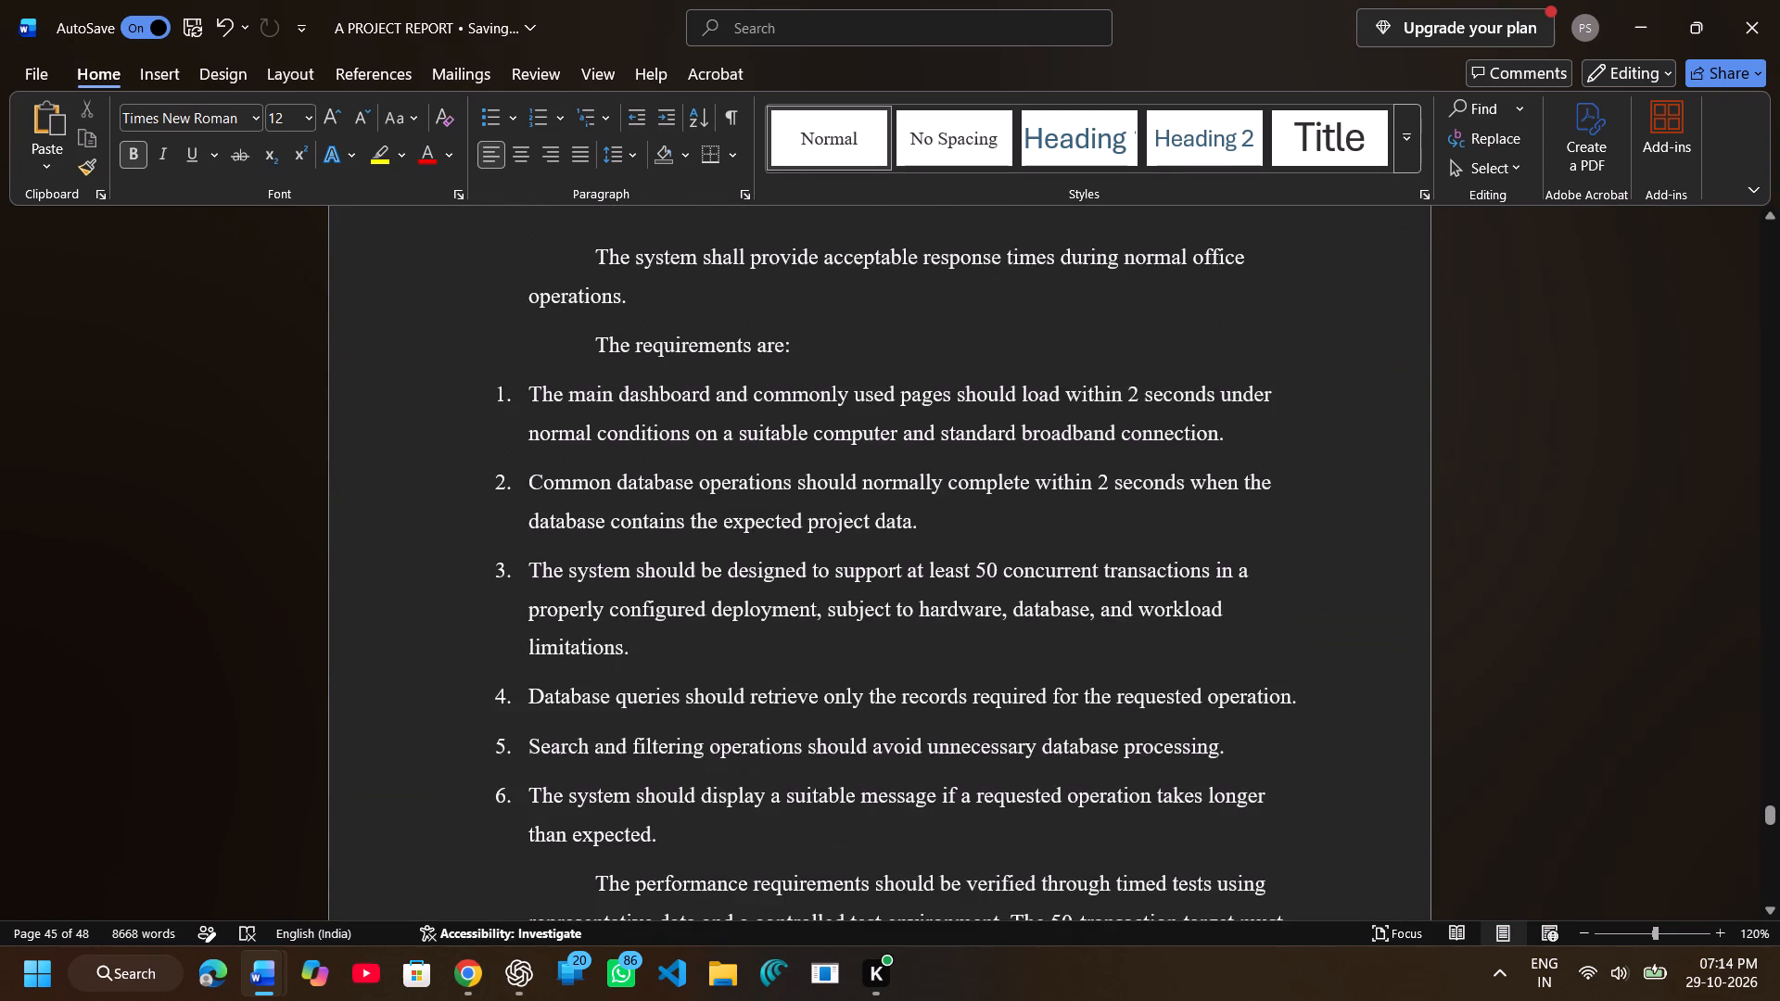
scroll(884, 792, "up", 2)
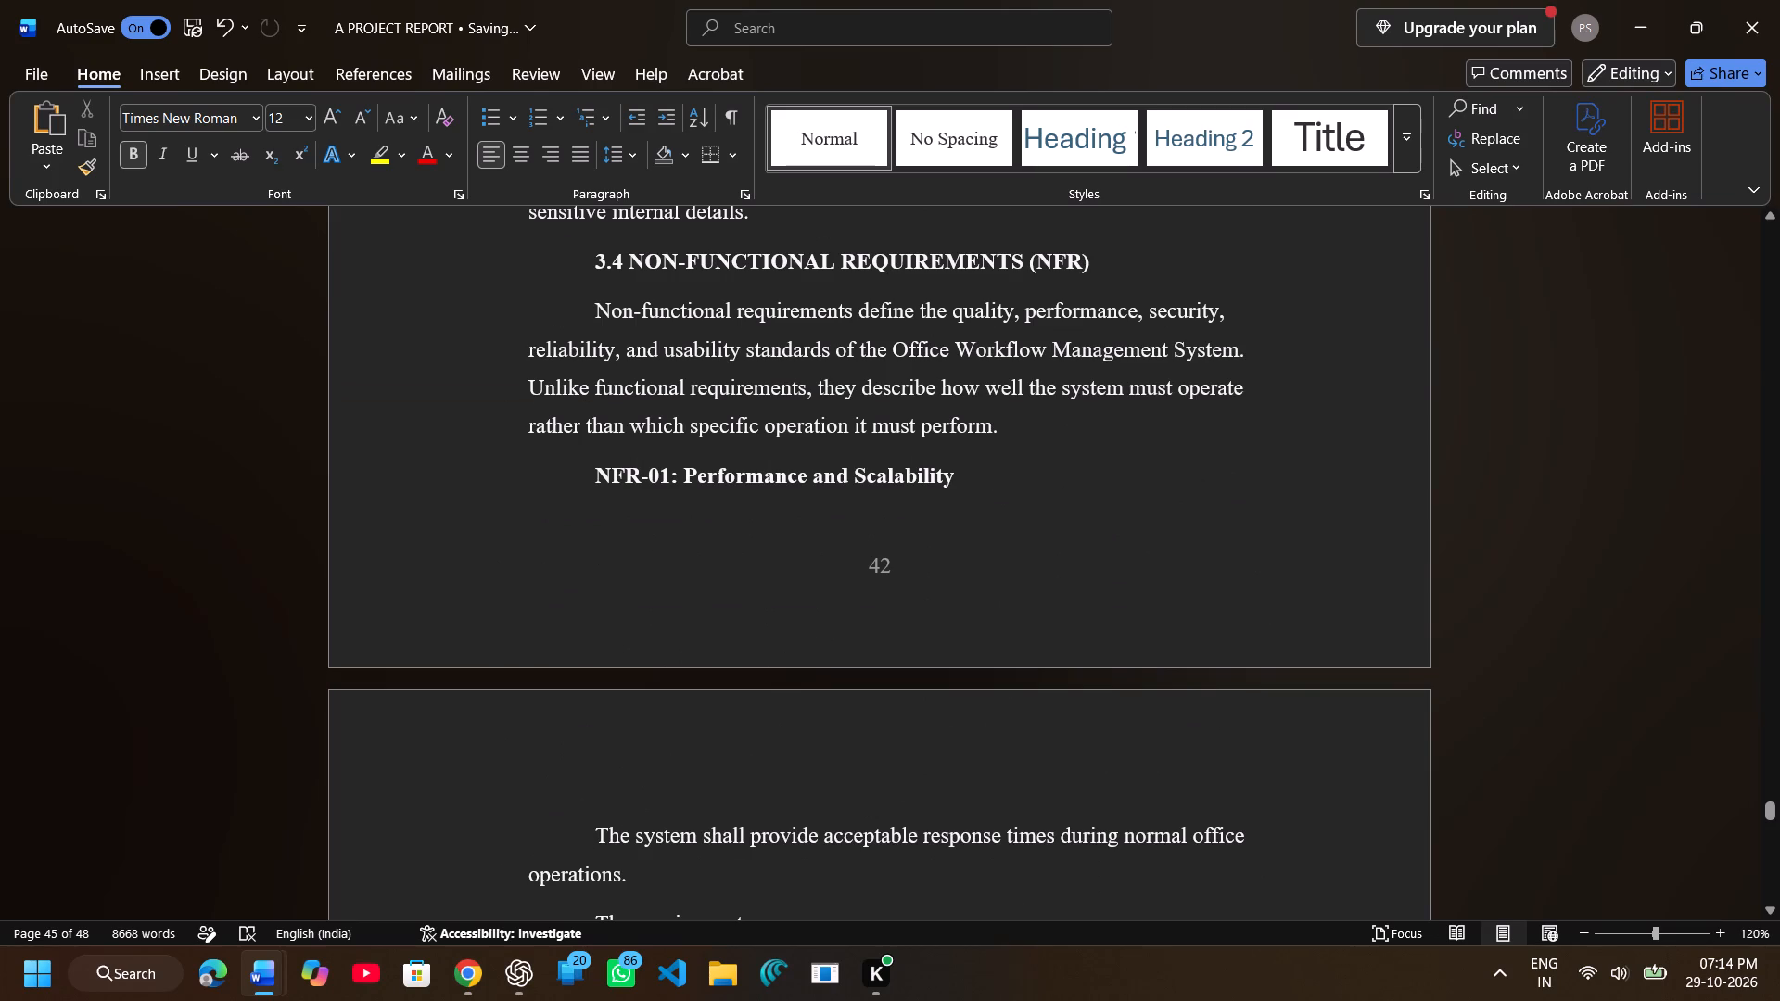
left_click(589, 250)
key("BackSpace")
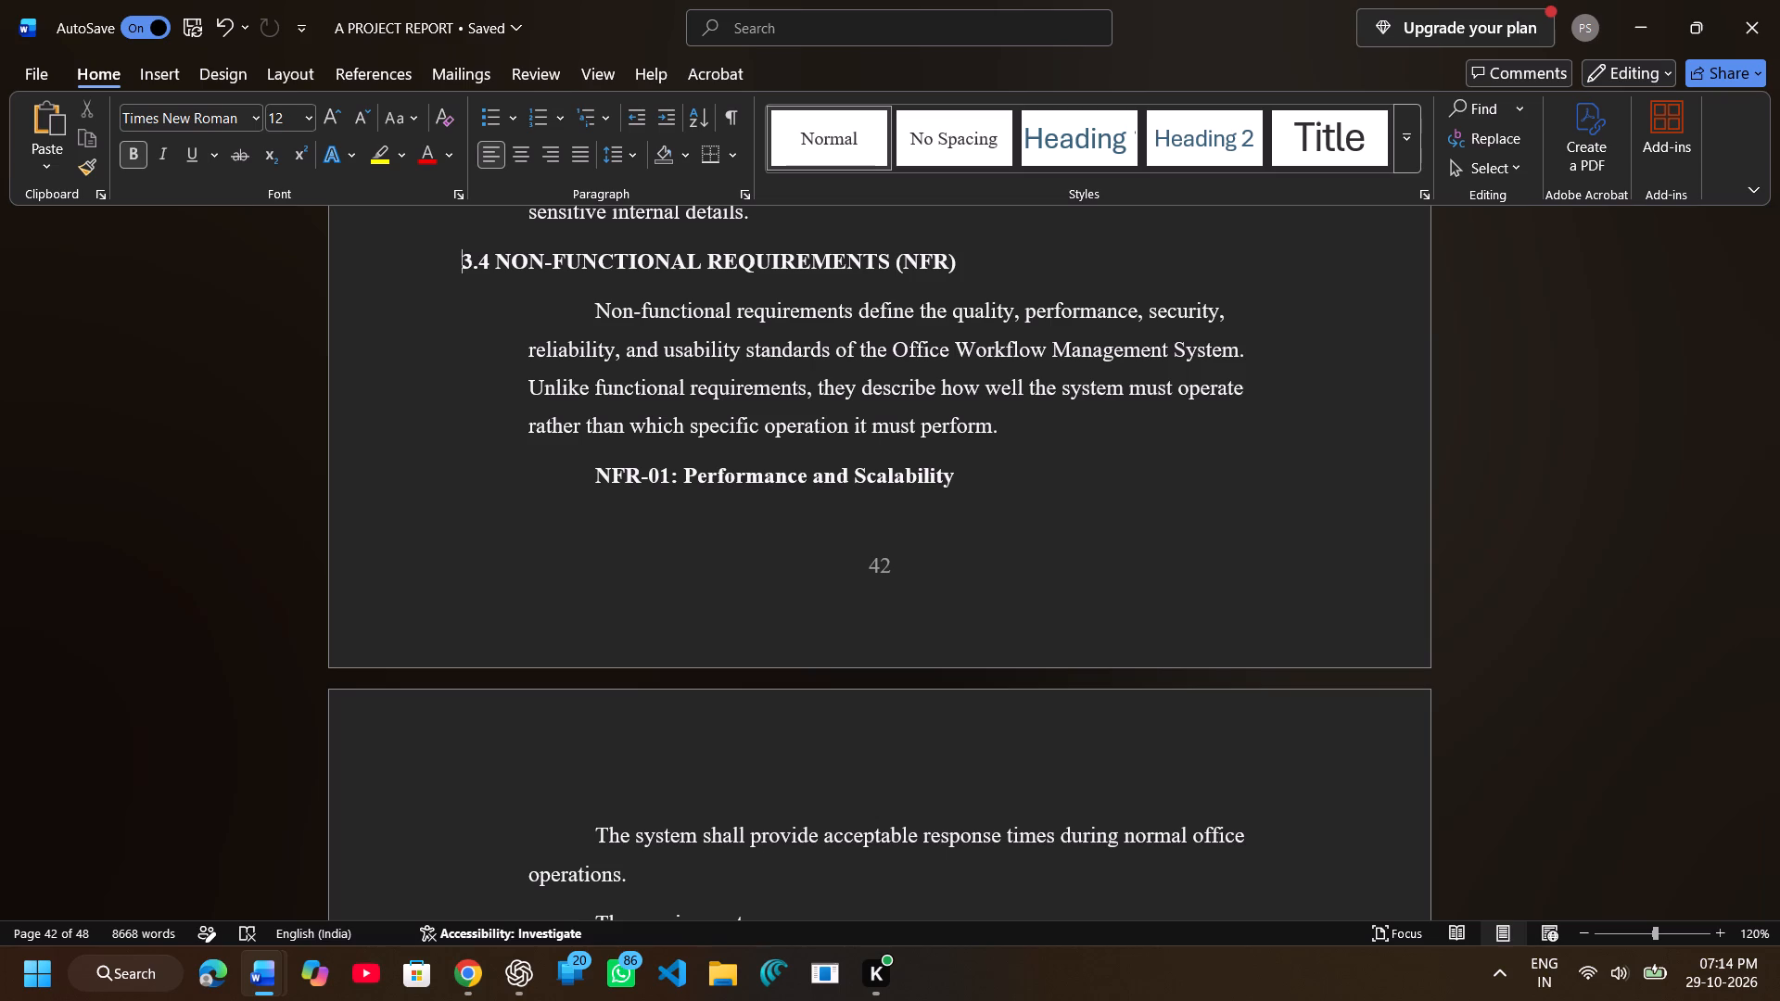
Look back through the functional requirements before section 3.4, including FR-13: Input Validation and Error Handling.
scroll(589, 501, "up", 1)
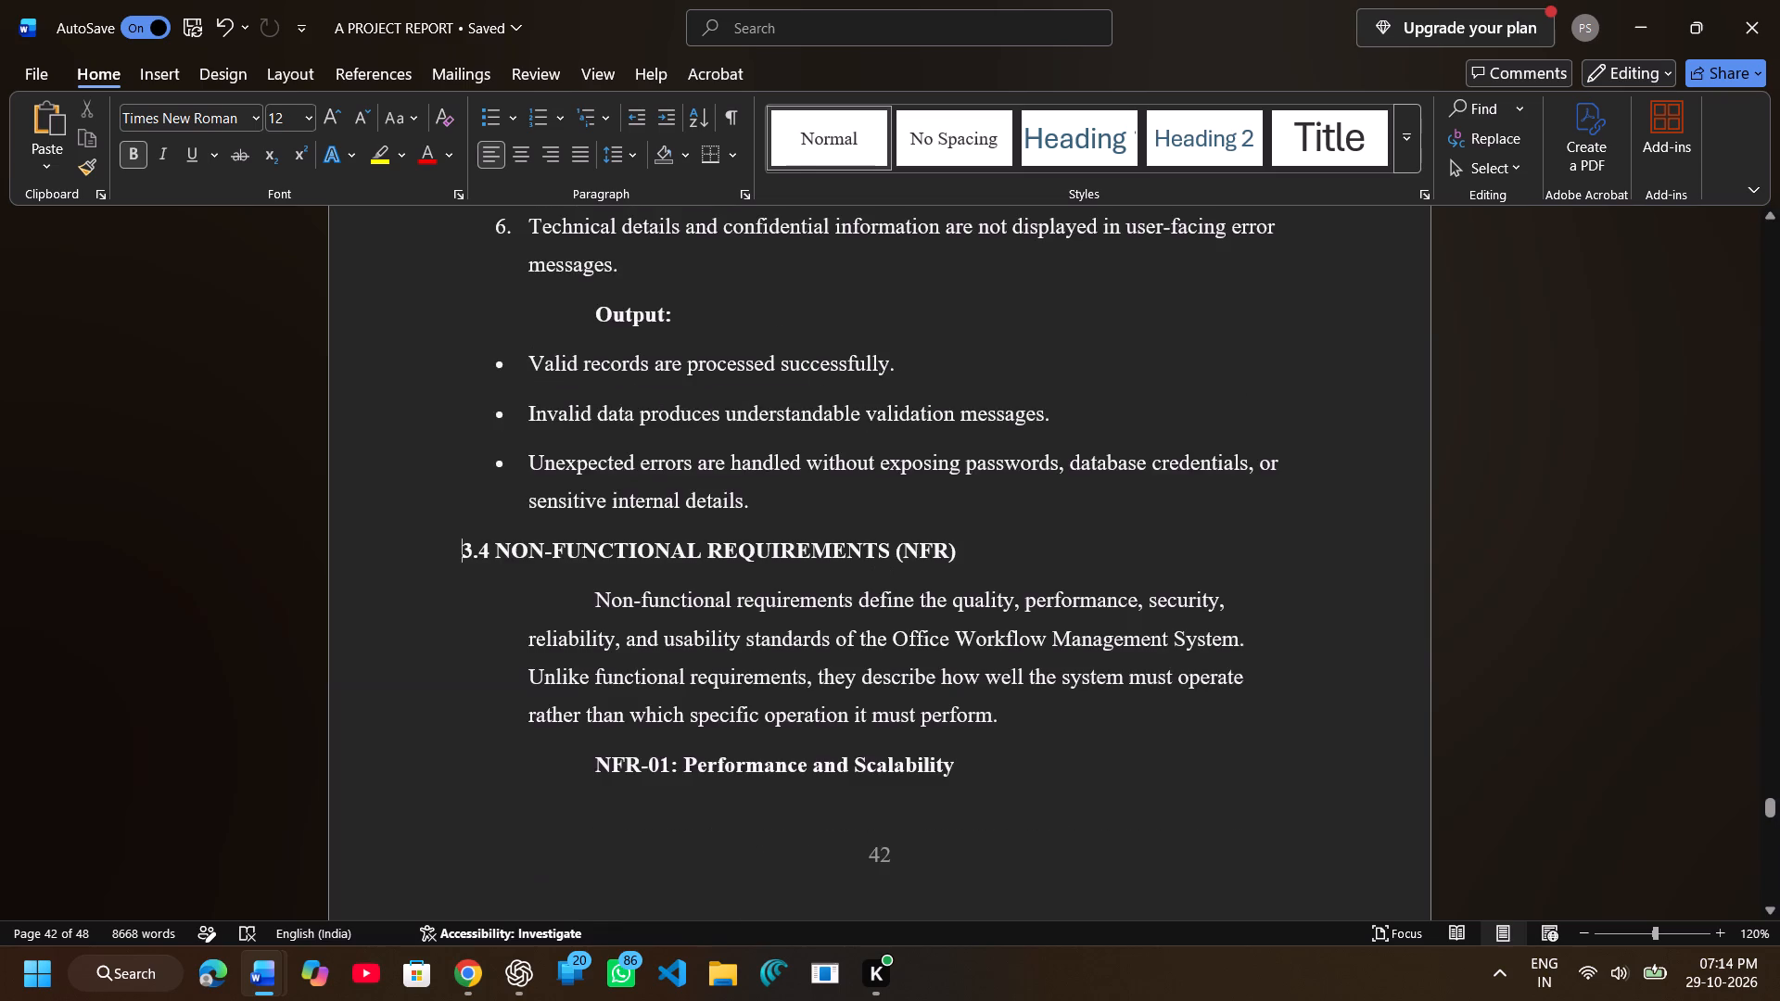
scroll(589, 501, "up", 3)
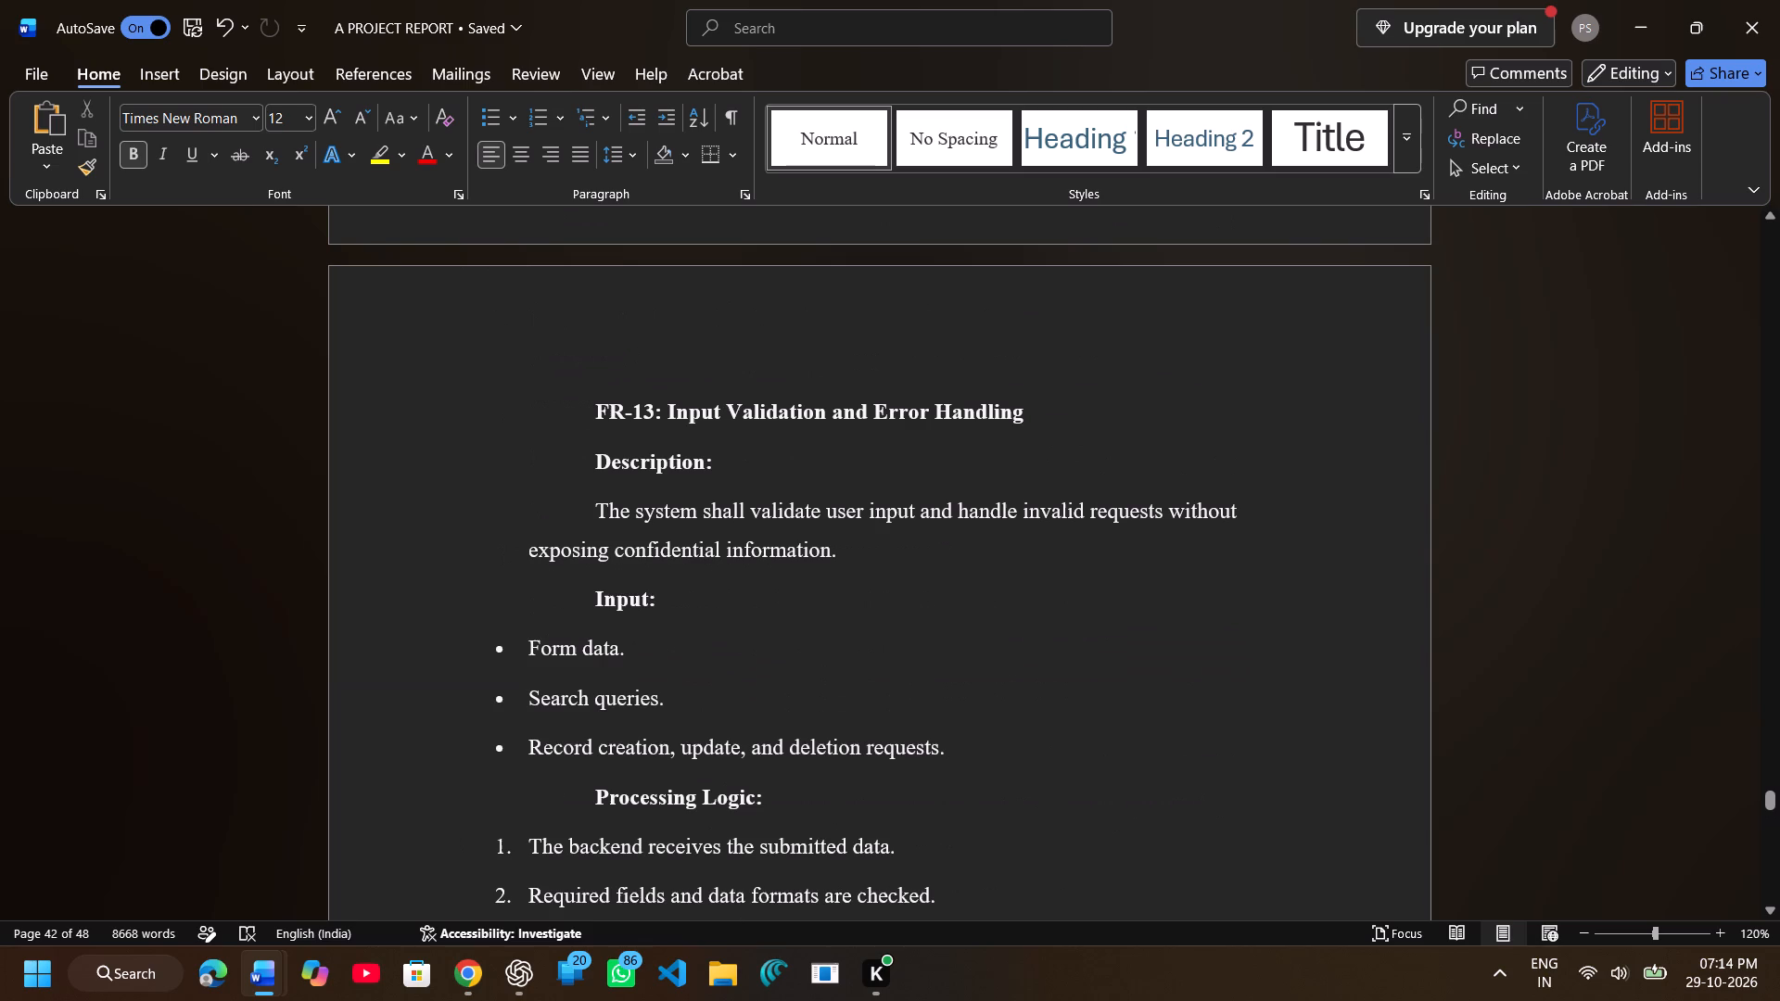
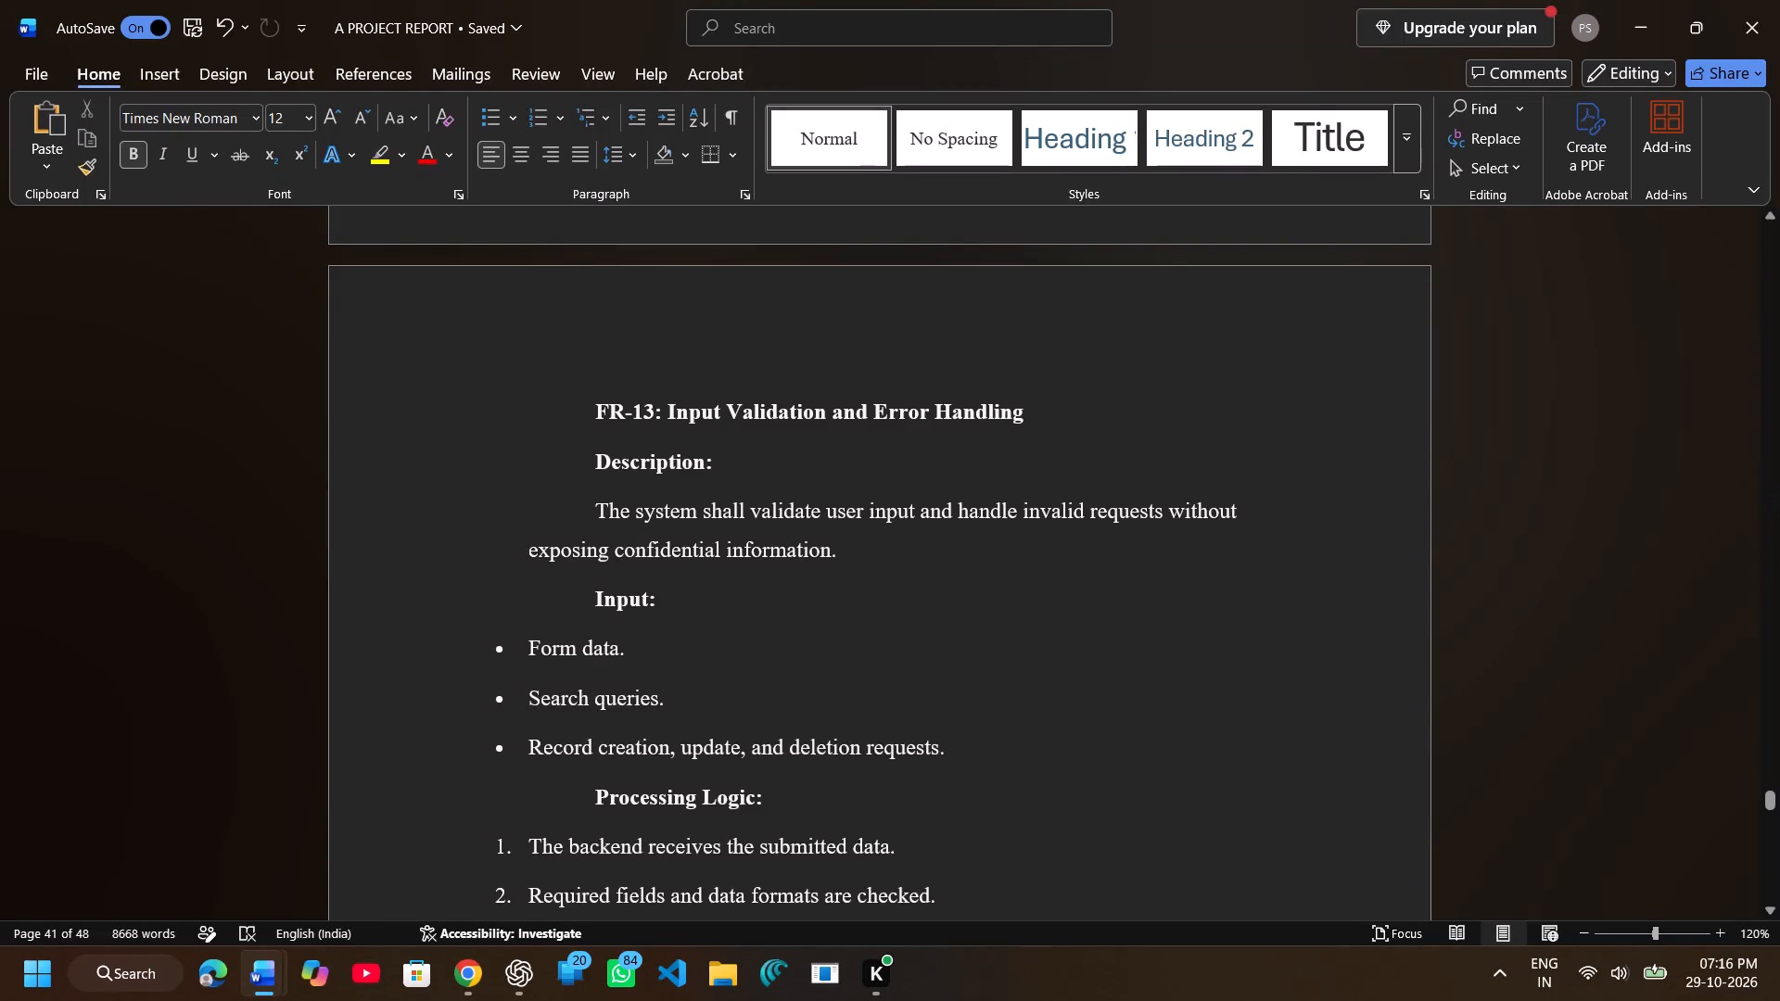
Remove the indent from the 3.3 FUNCTIONAL REQUIREMENTS (FR) heading so it starts at the left margin.
scroll(1146, 706, "up", 6)
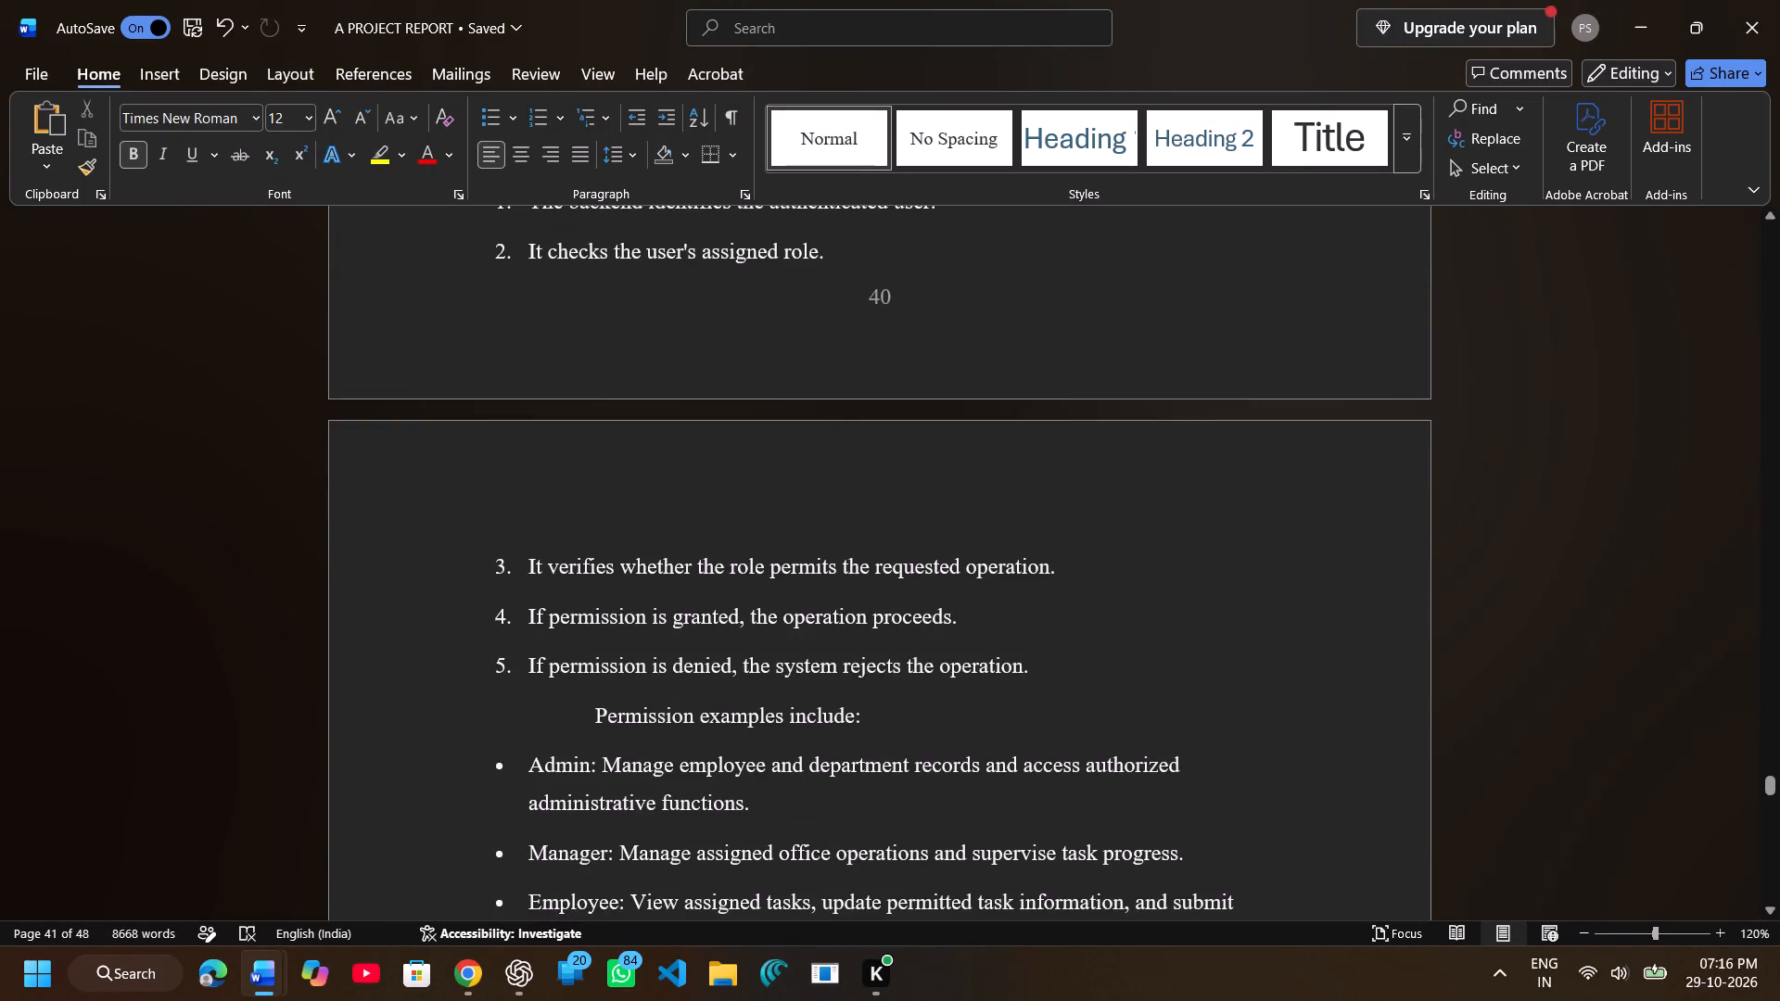
scroll(1125, 677, "up", 9)
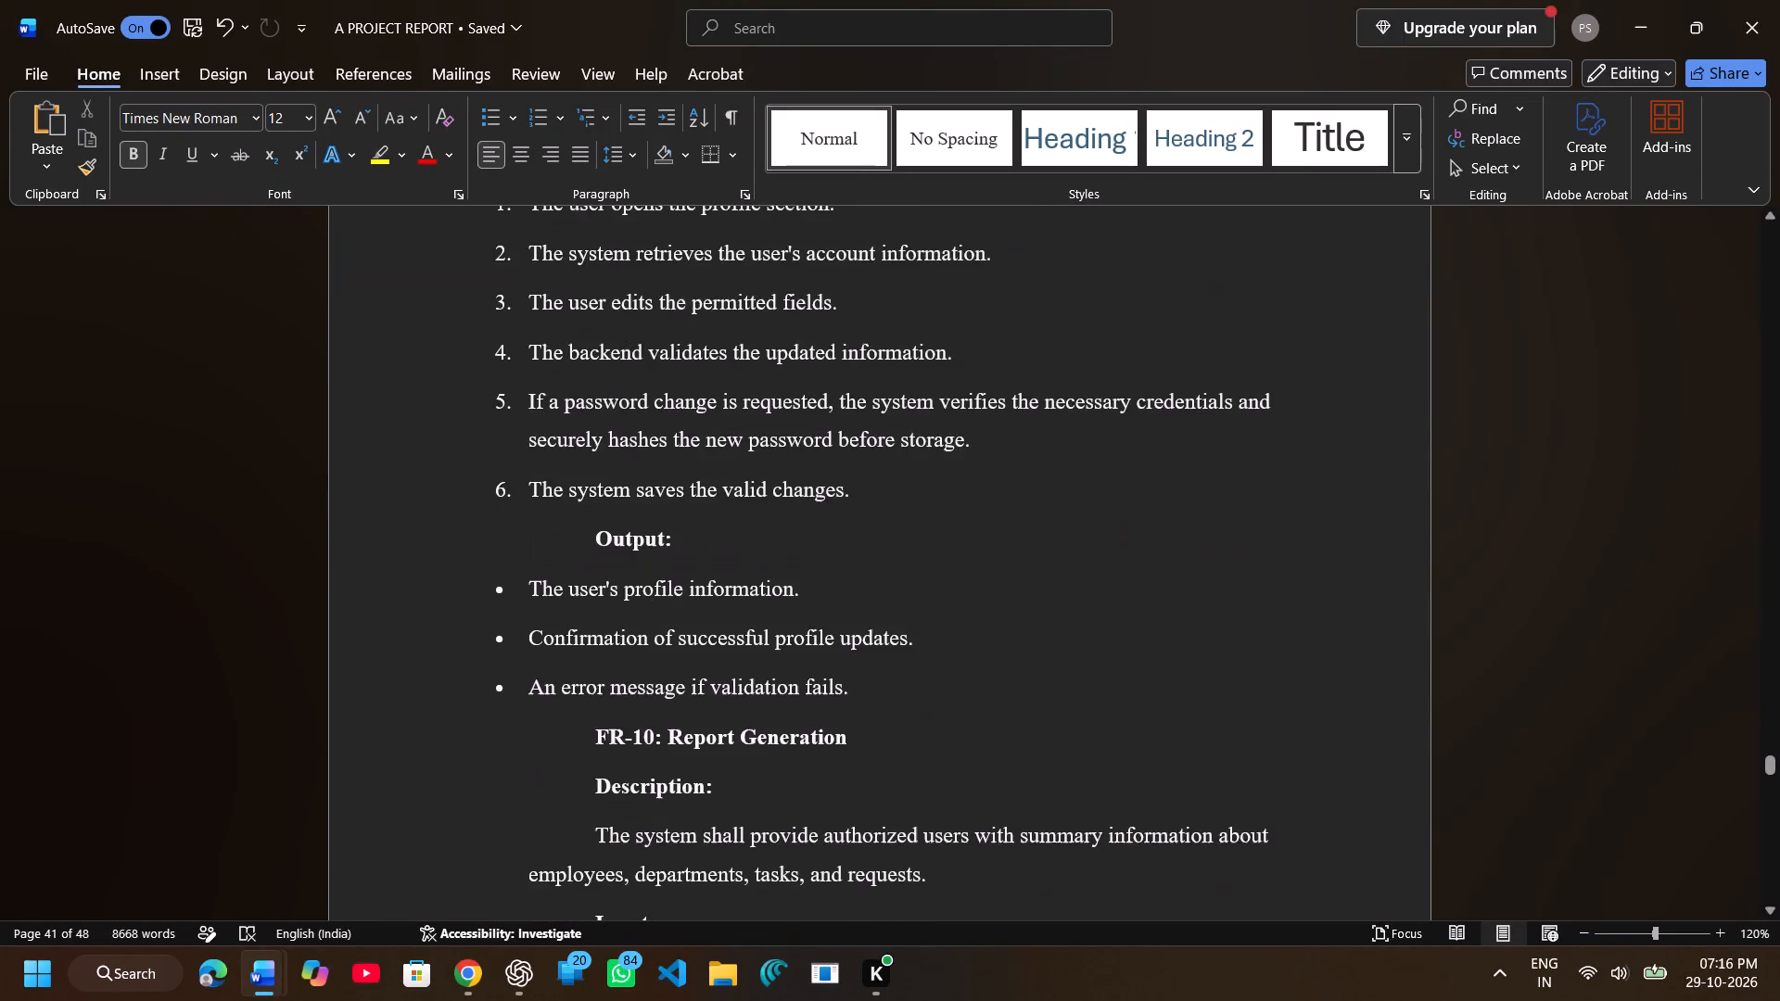
scroll(1125, 674, "up", 11)
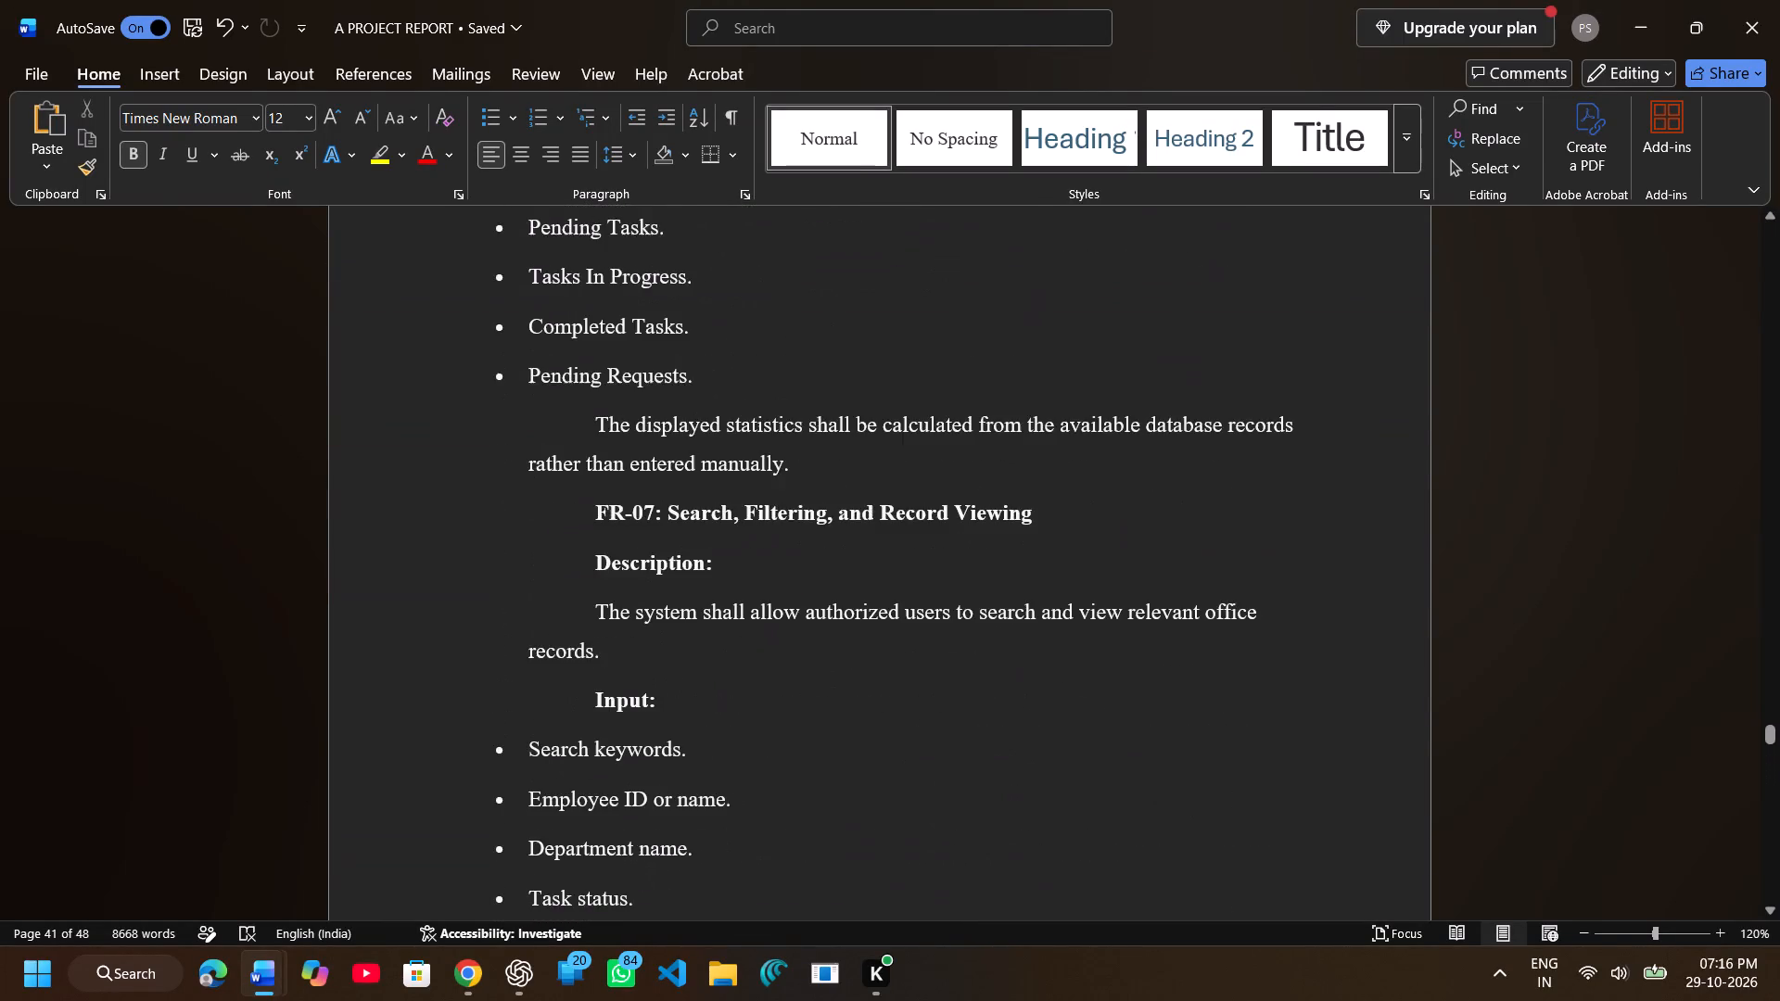
scroll(1125, 674, "up", 8)
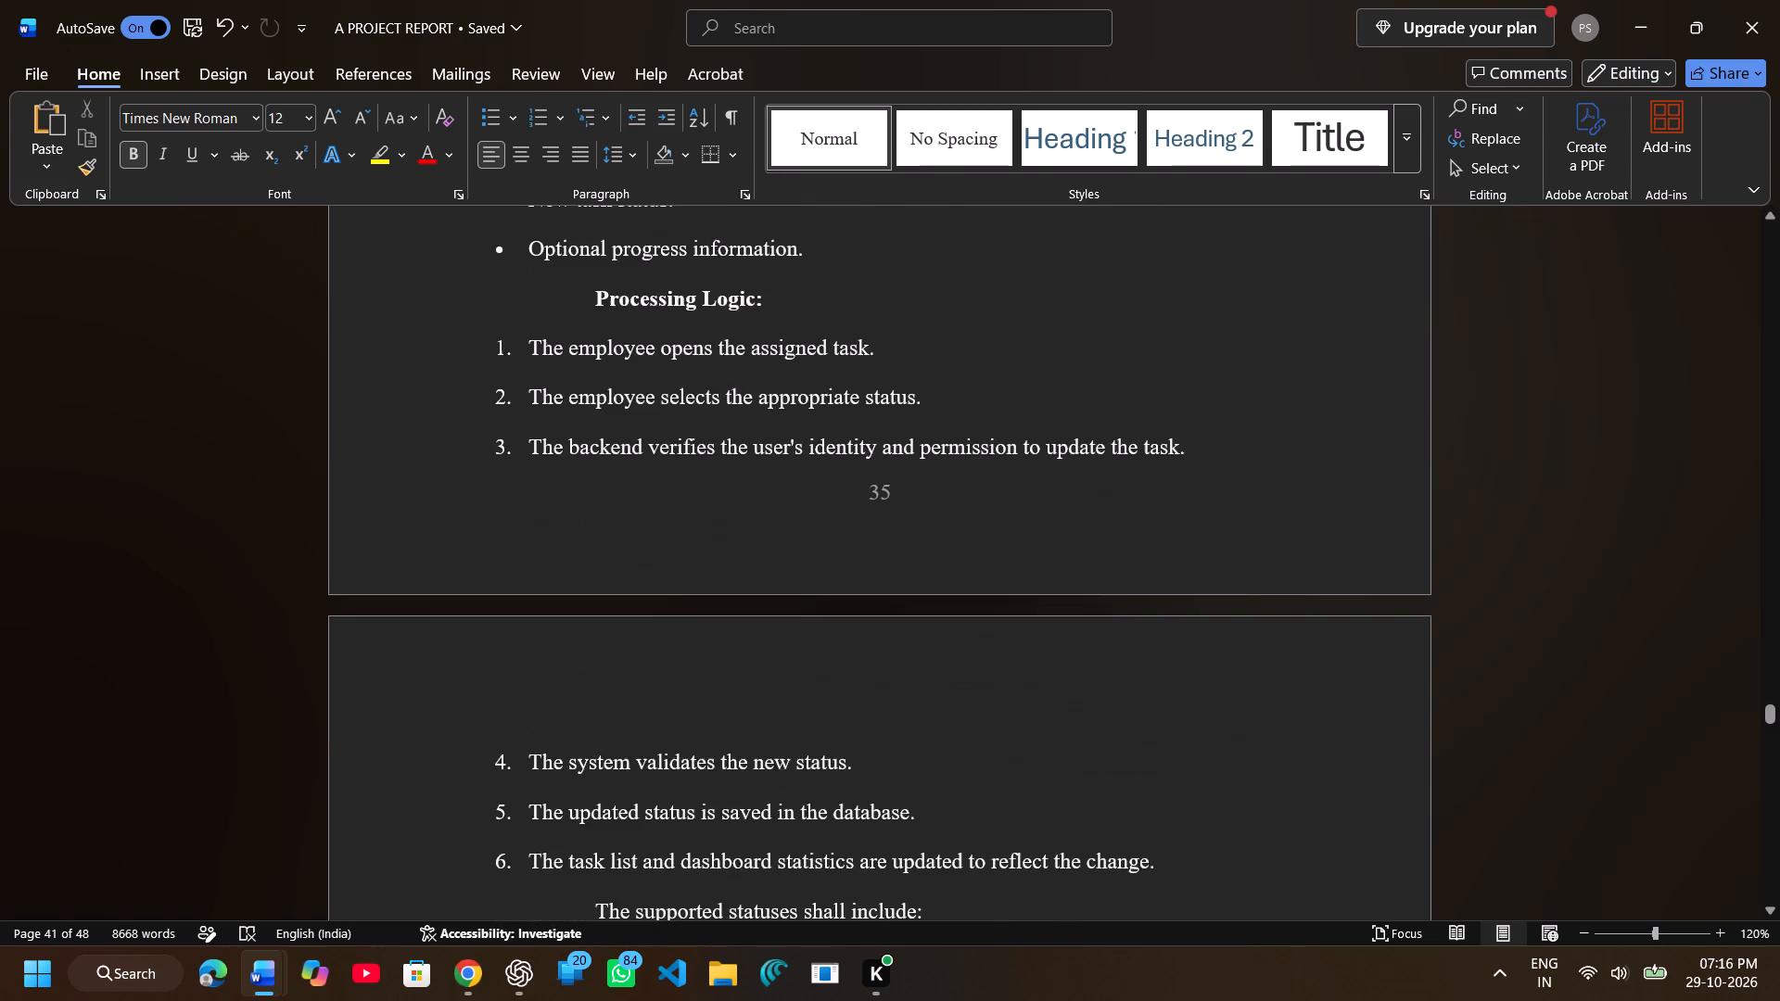
scroll(1125, 674, "up", 3)
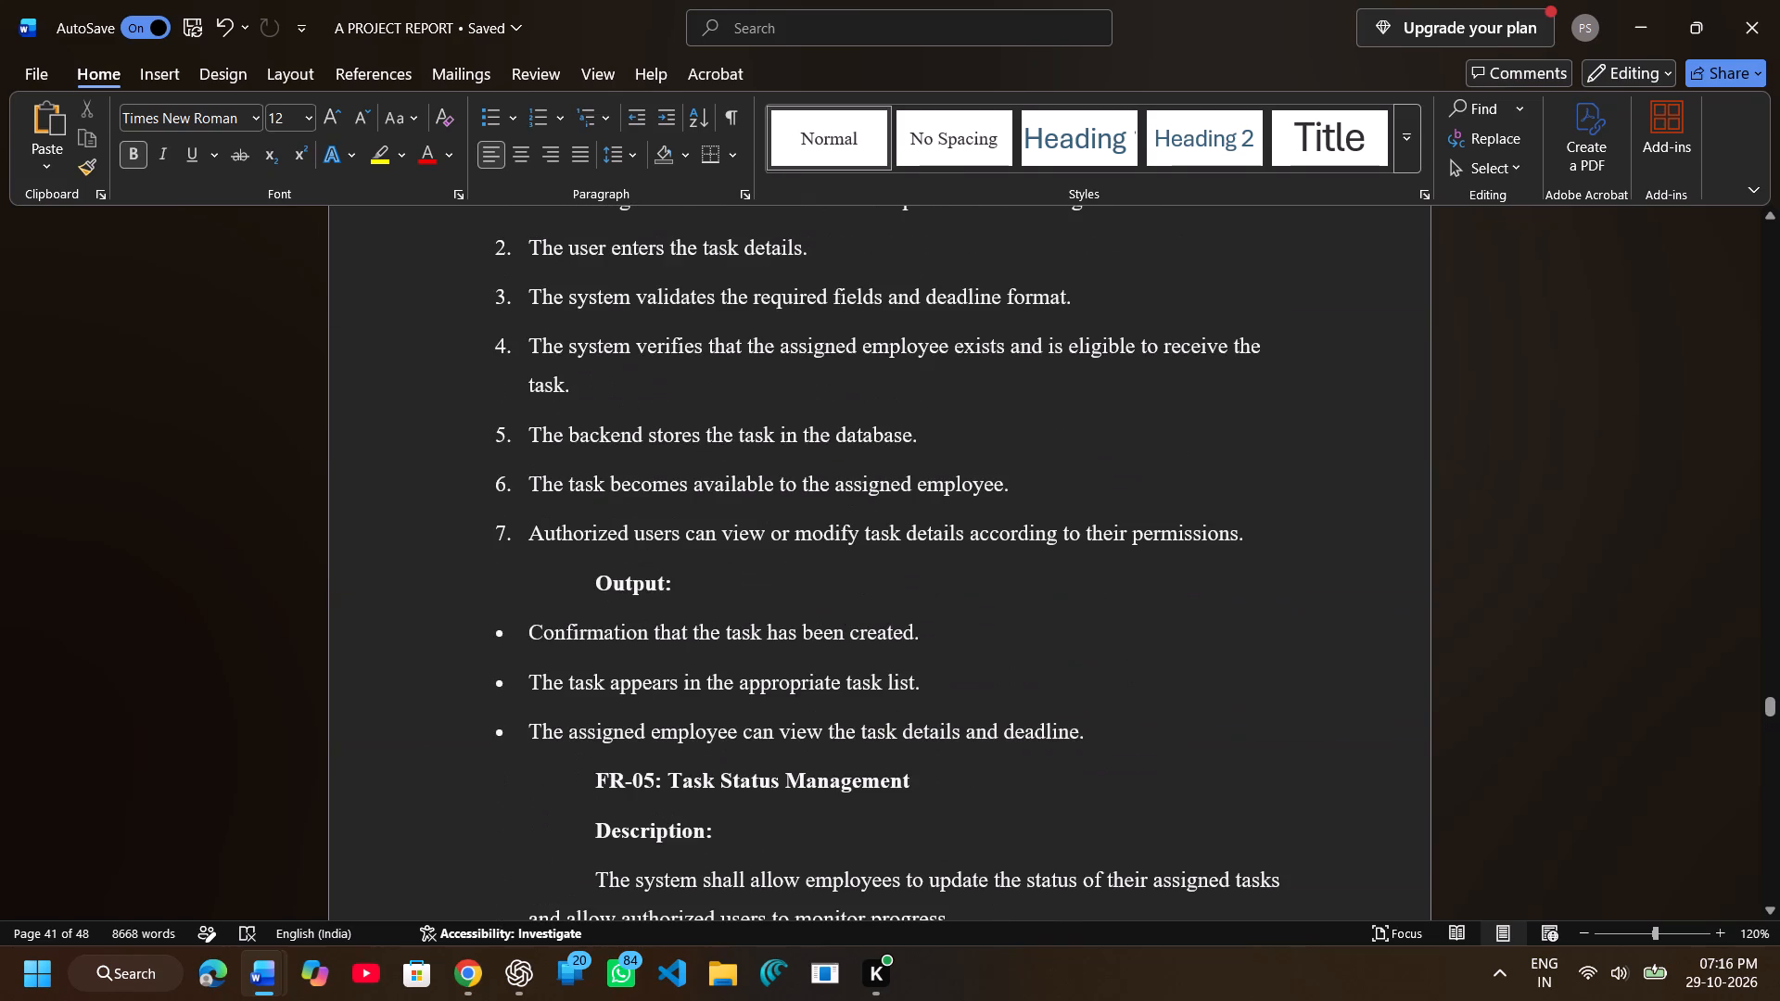
scroll(1125, 674, "up", 7)
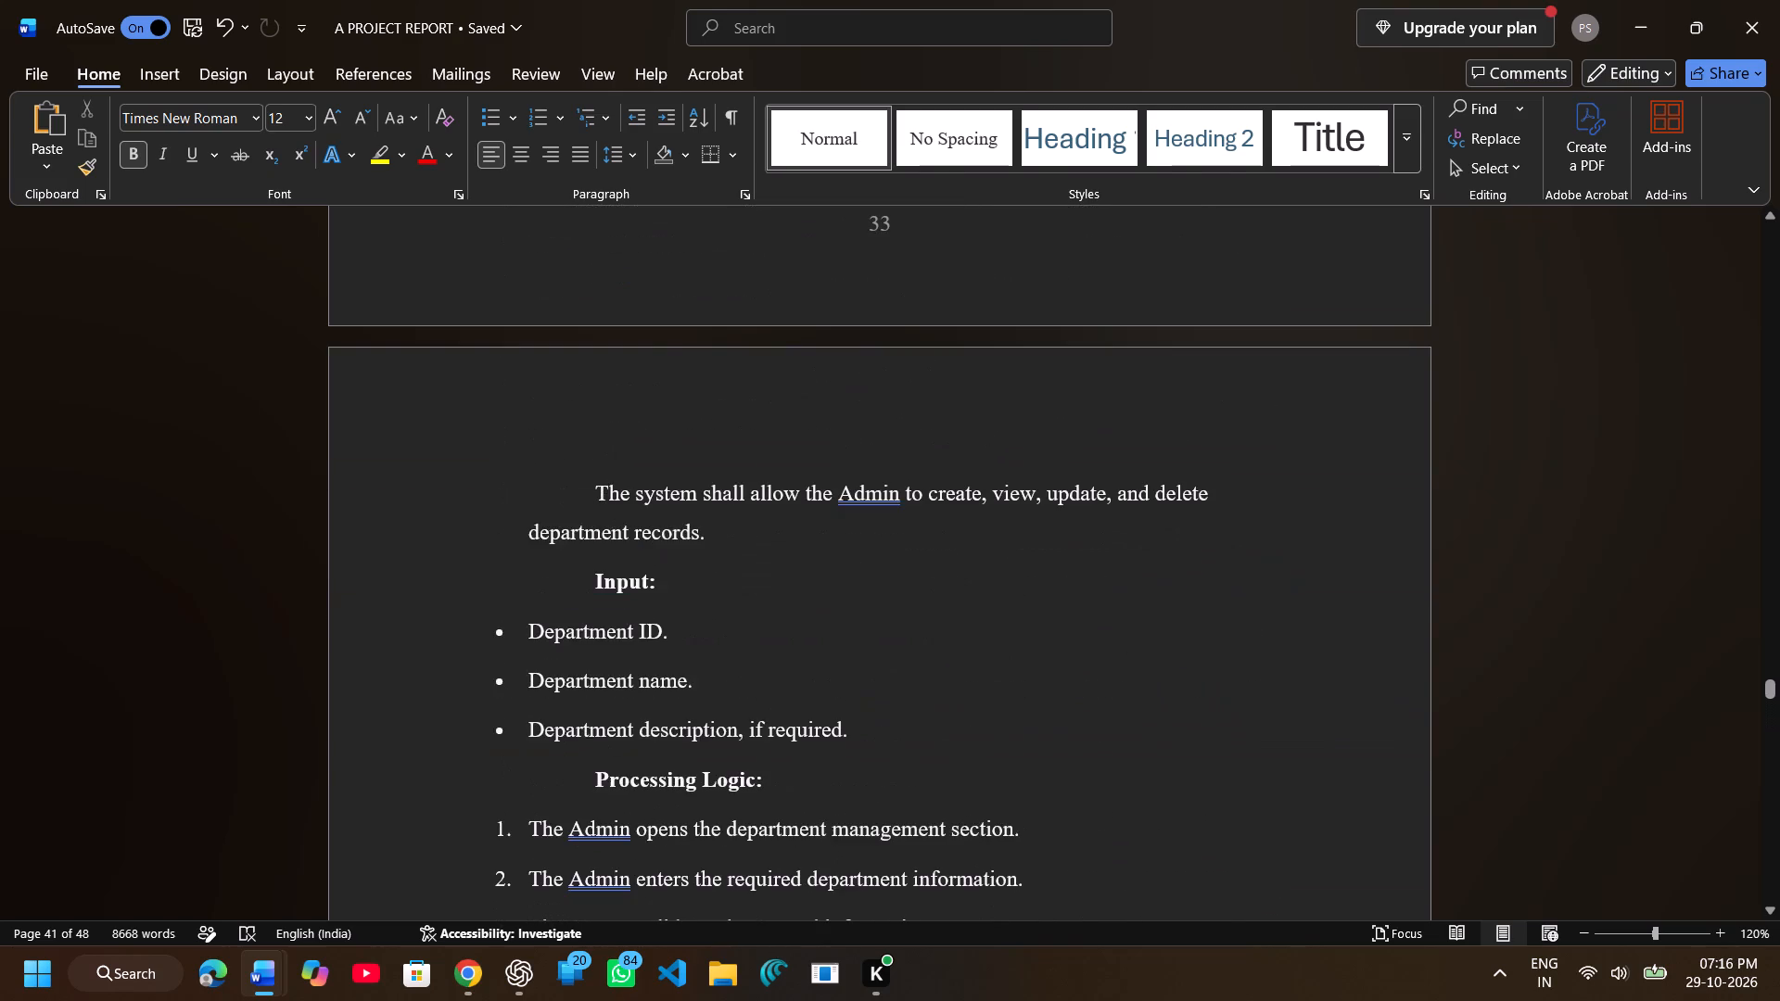
scroll(1125, 674, "up", 5)
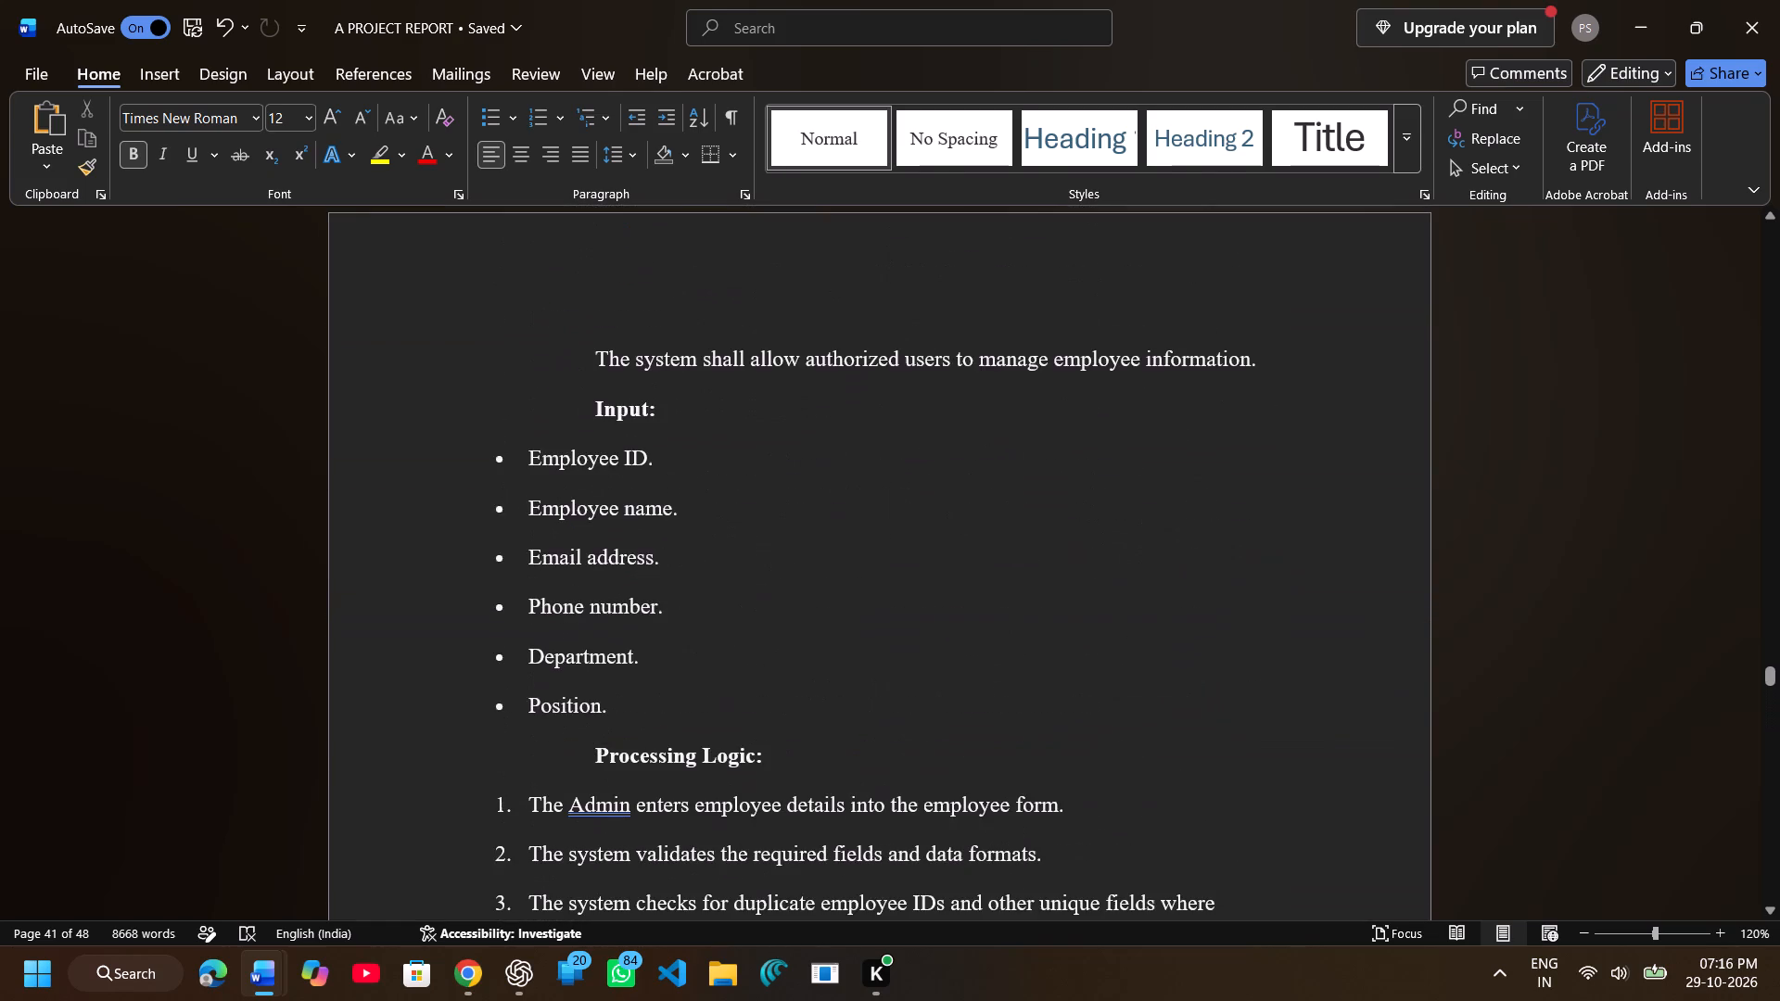
scroll(1125, 674, "up", 7)
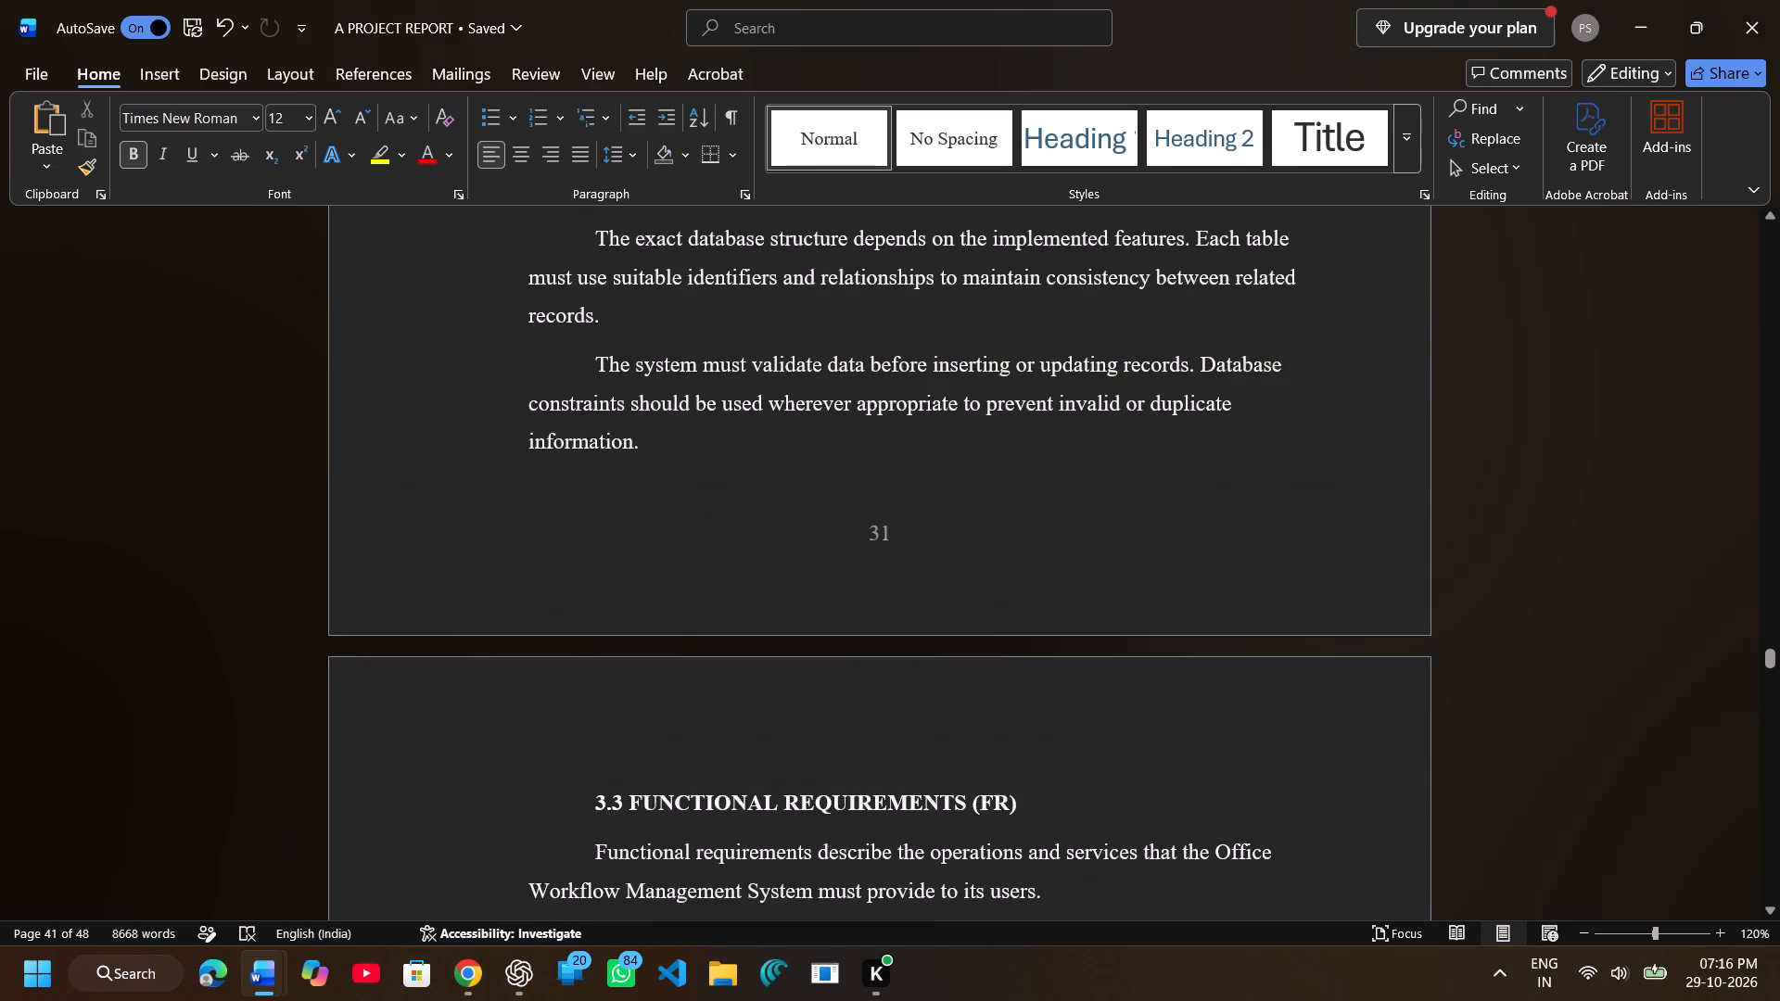
scroll(1125, 674, "up", 1)
scroll(1125, 674, "down", 1)
left_click(584, 795)
key("BackSpace")
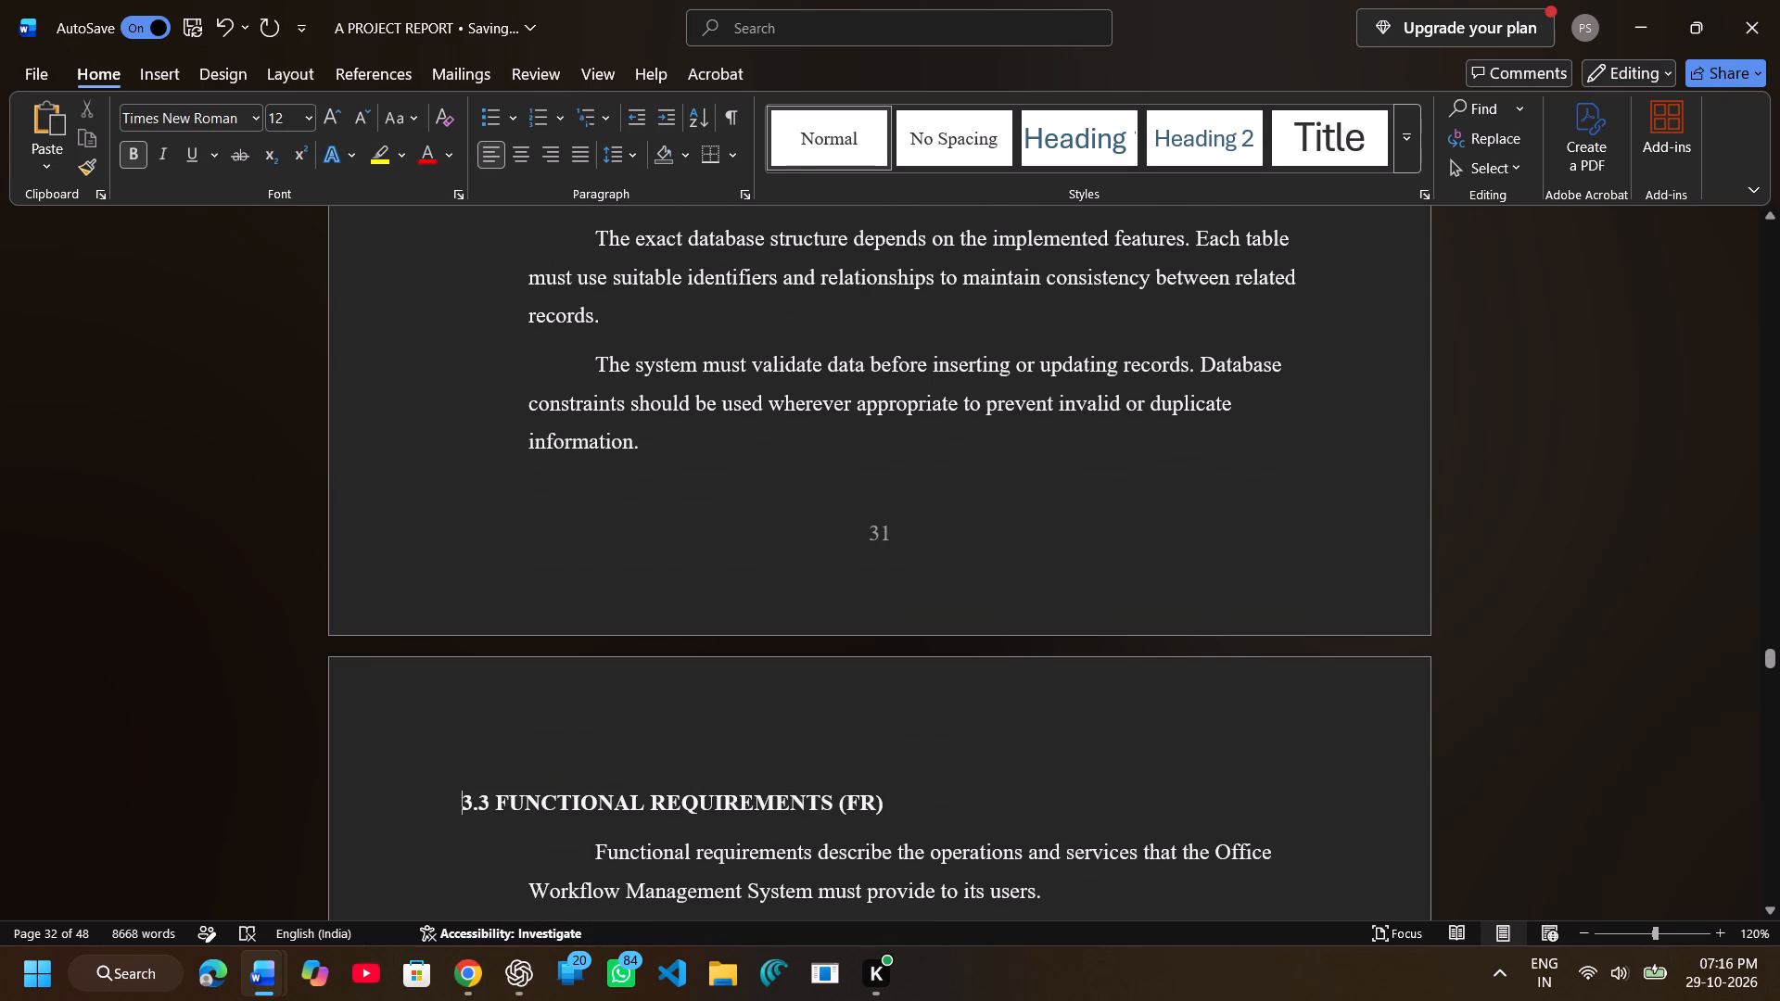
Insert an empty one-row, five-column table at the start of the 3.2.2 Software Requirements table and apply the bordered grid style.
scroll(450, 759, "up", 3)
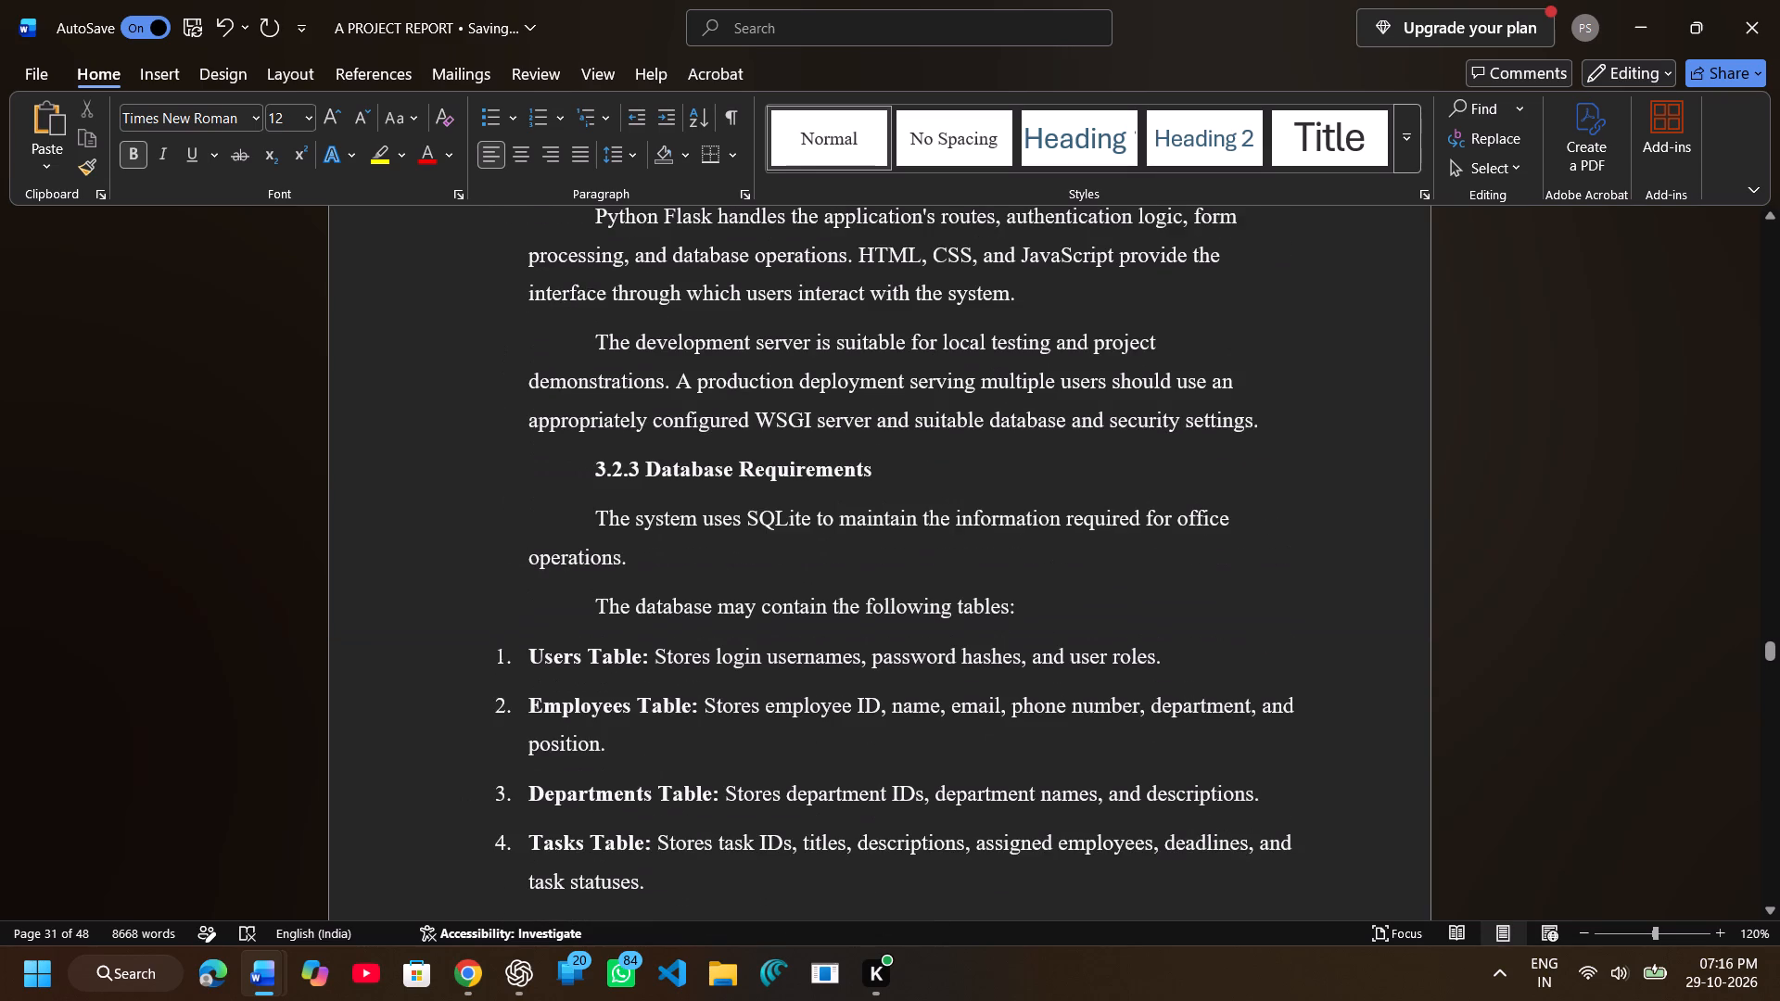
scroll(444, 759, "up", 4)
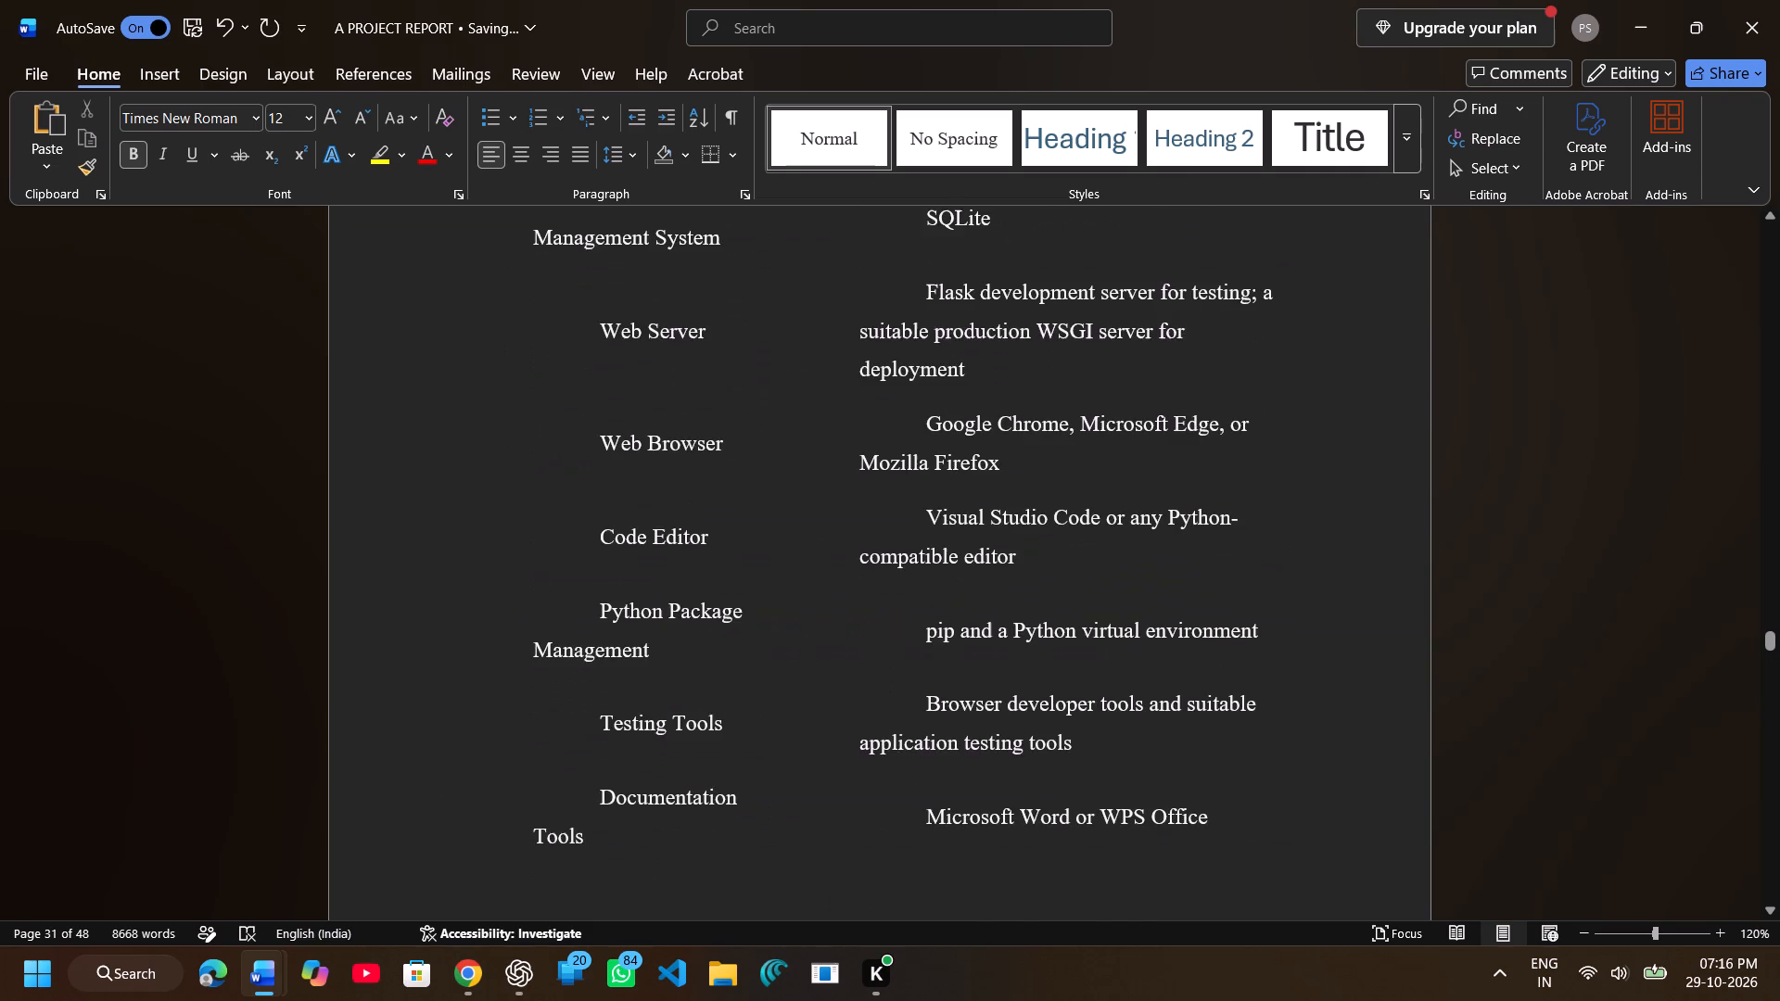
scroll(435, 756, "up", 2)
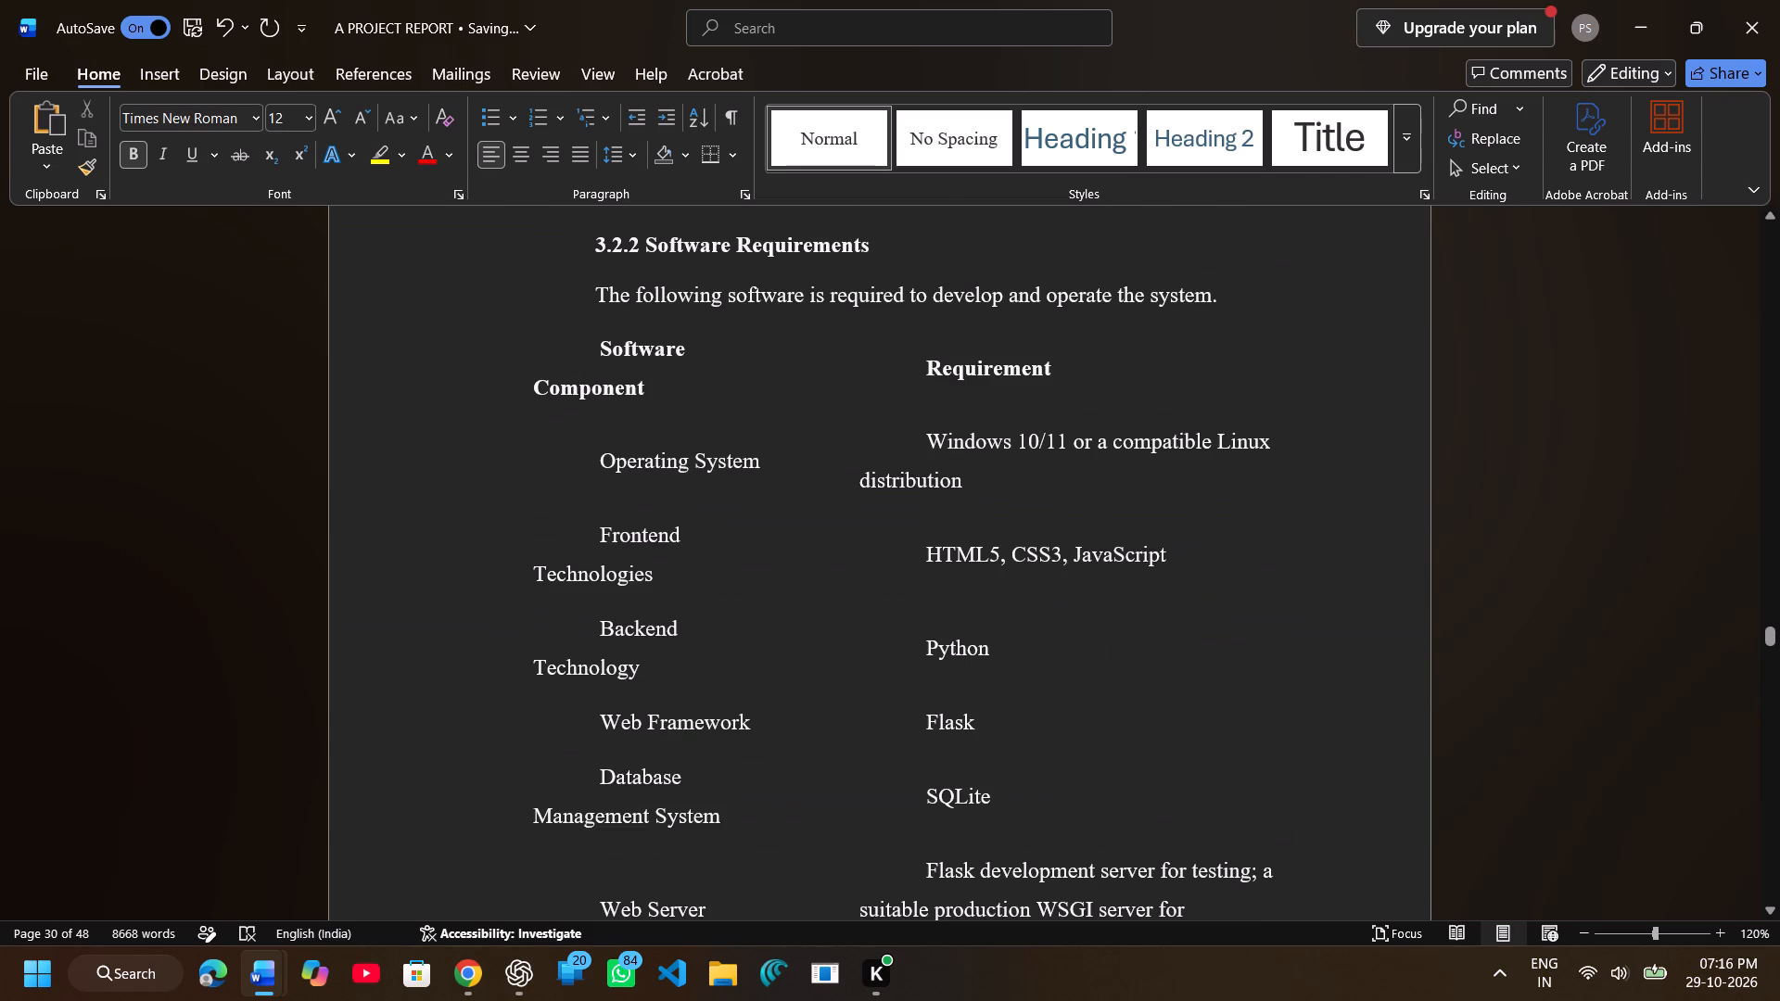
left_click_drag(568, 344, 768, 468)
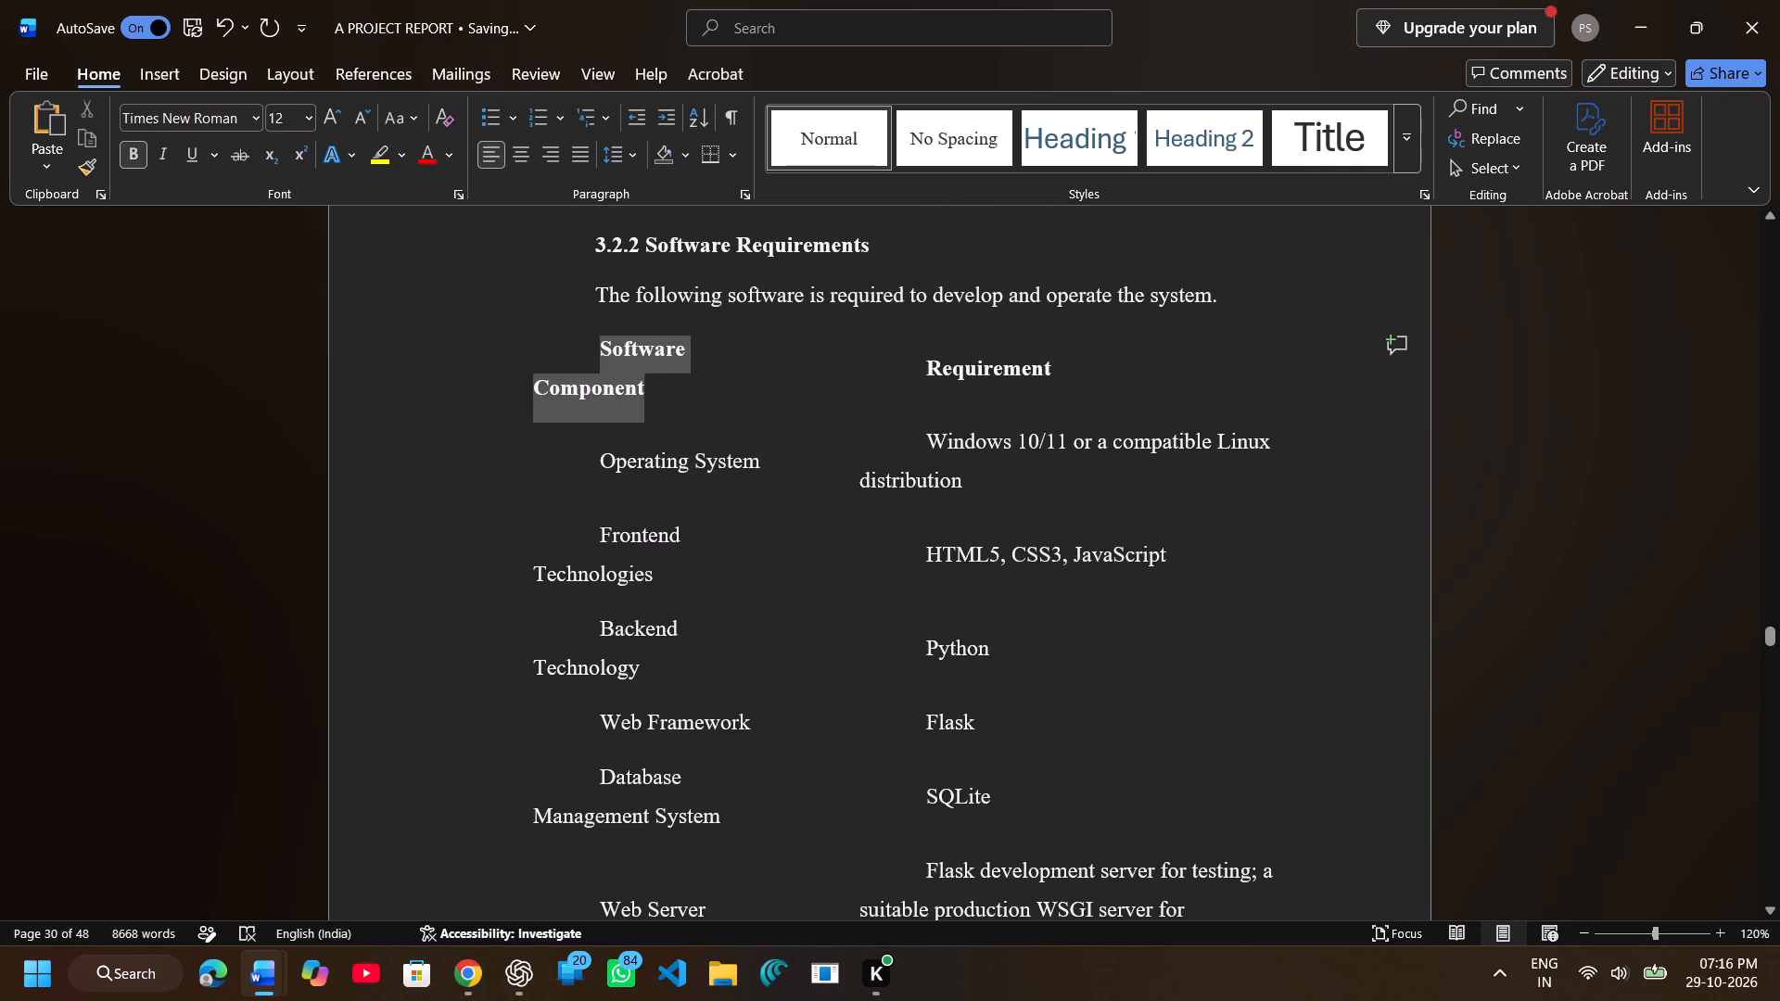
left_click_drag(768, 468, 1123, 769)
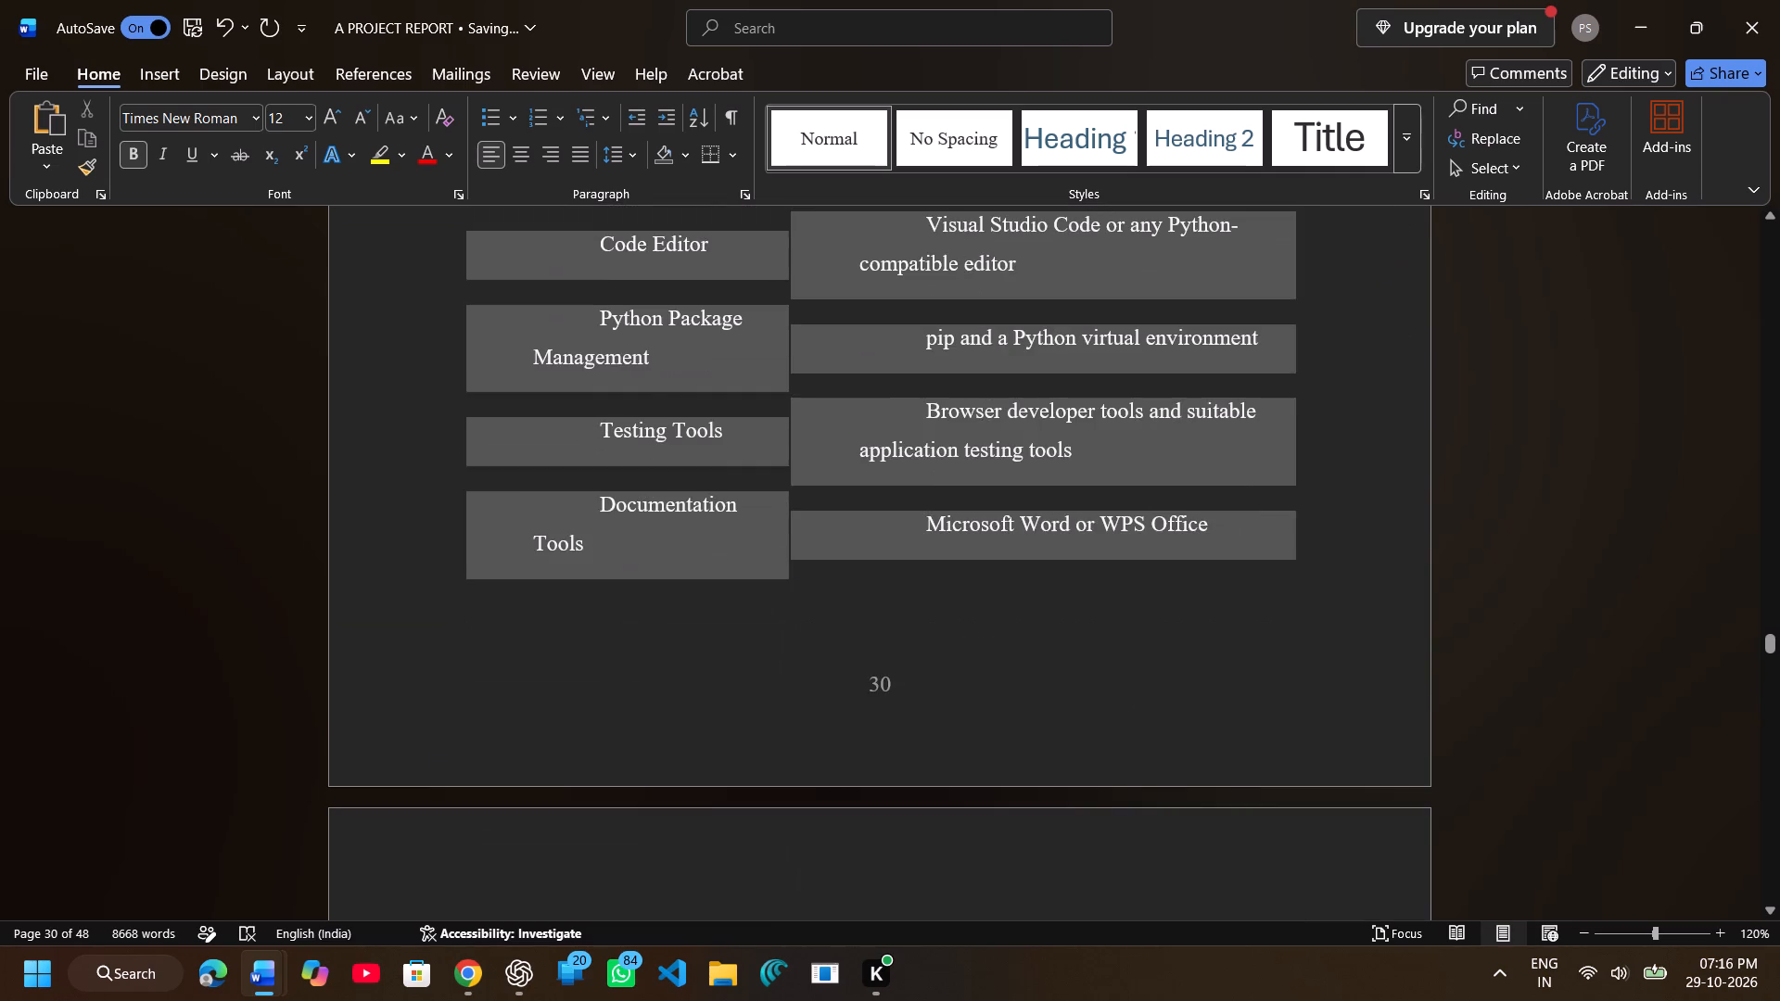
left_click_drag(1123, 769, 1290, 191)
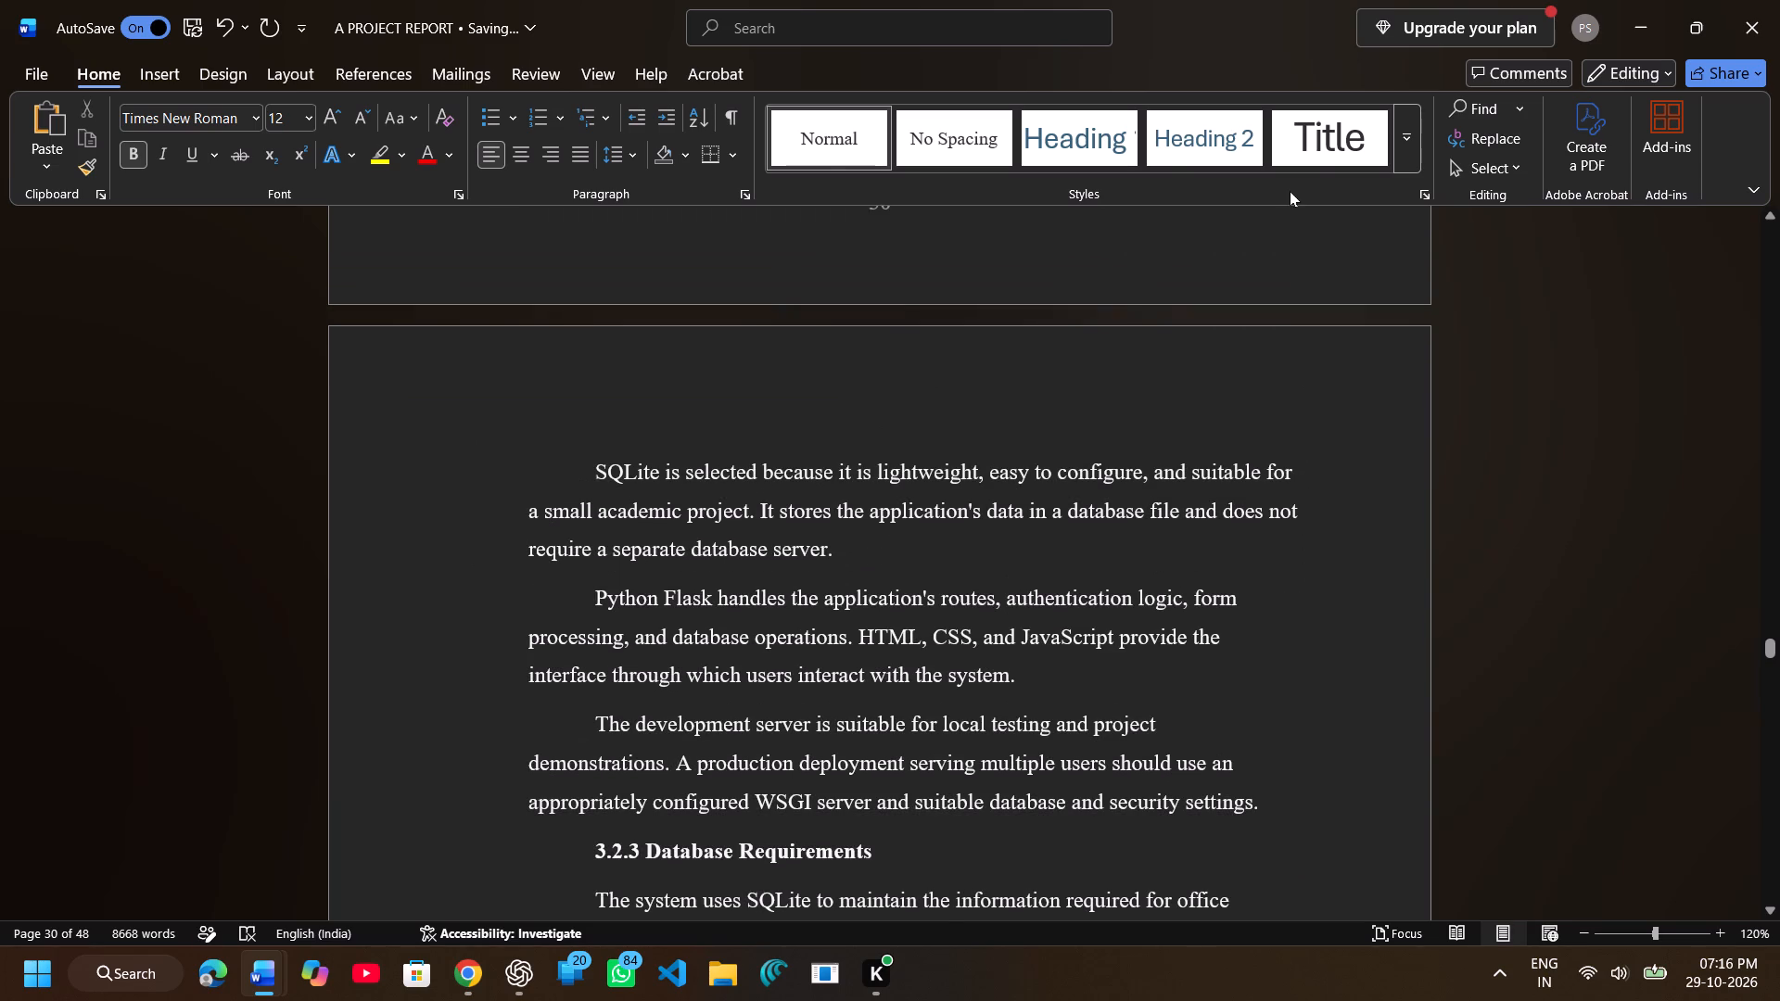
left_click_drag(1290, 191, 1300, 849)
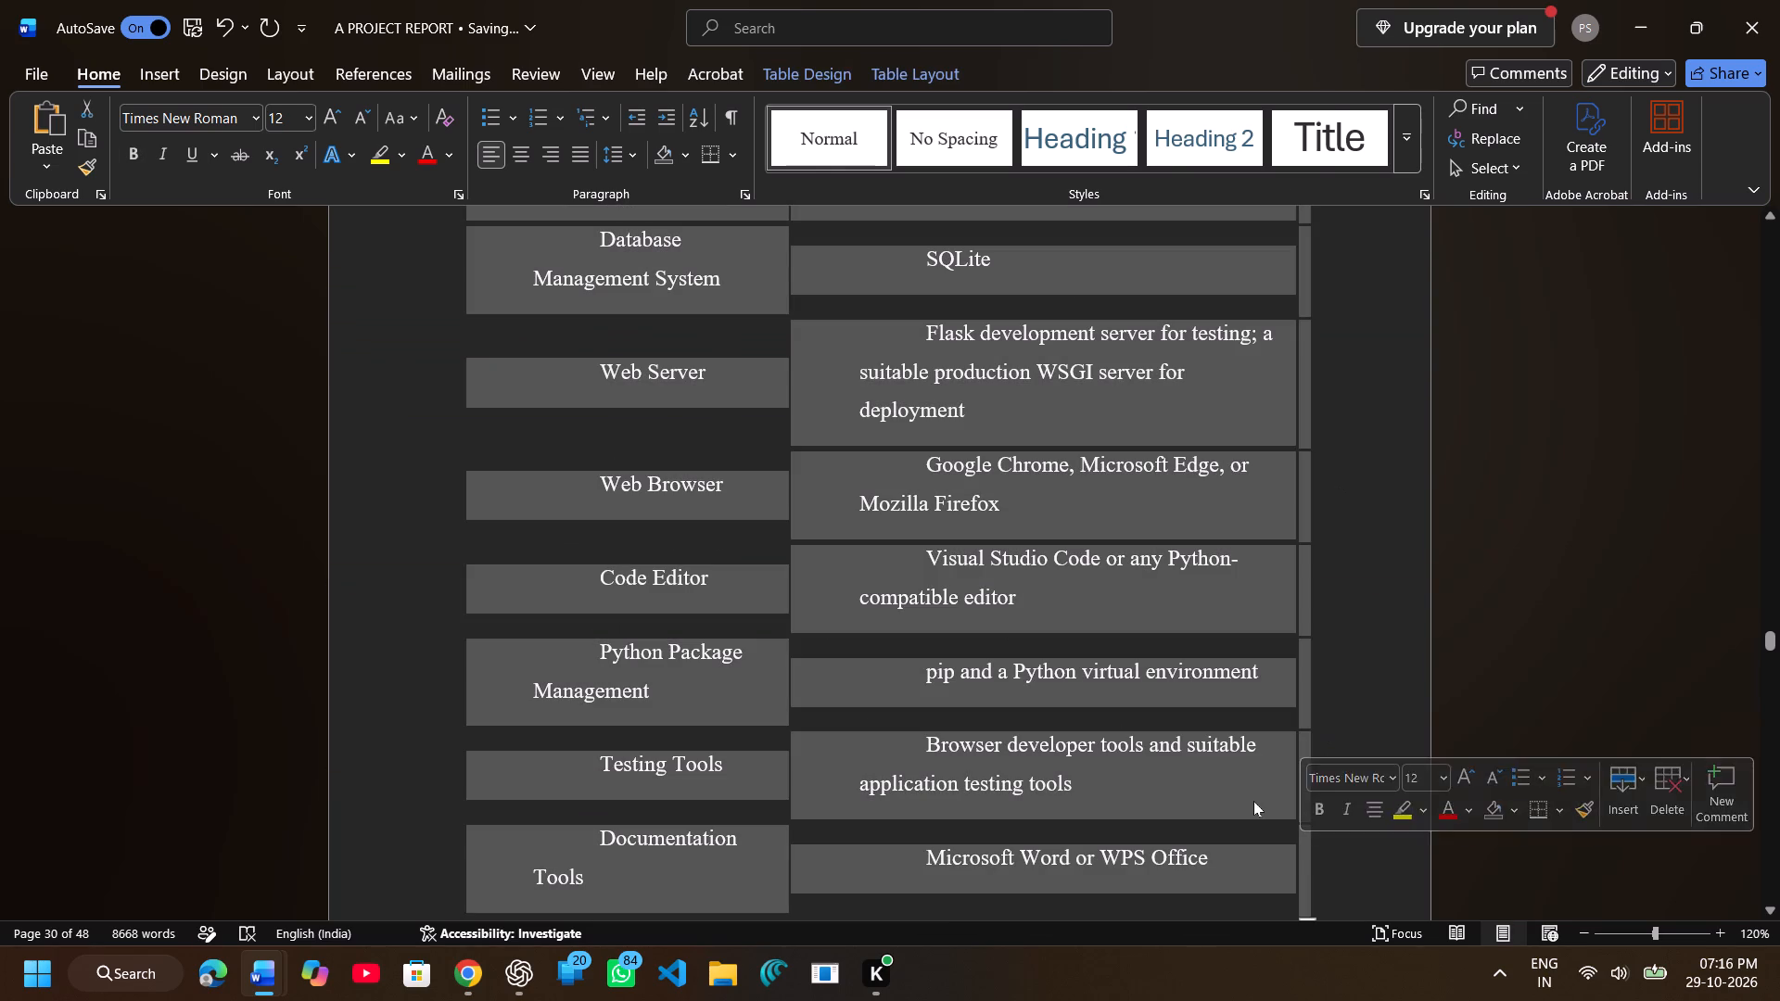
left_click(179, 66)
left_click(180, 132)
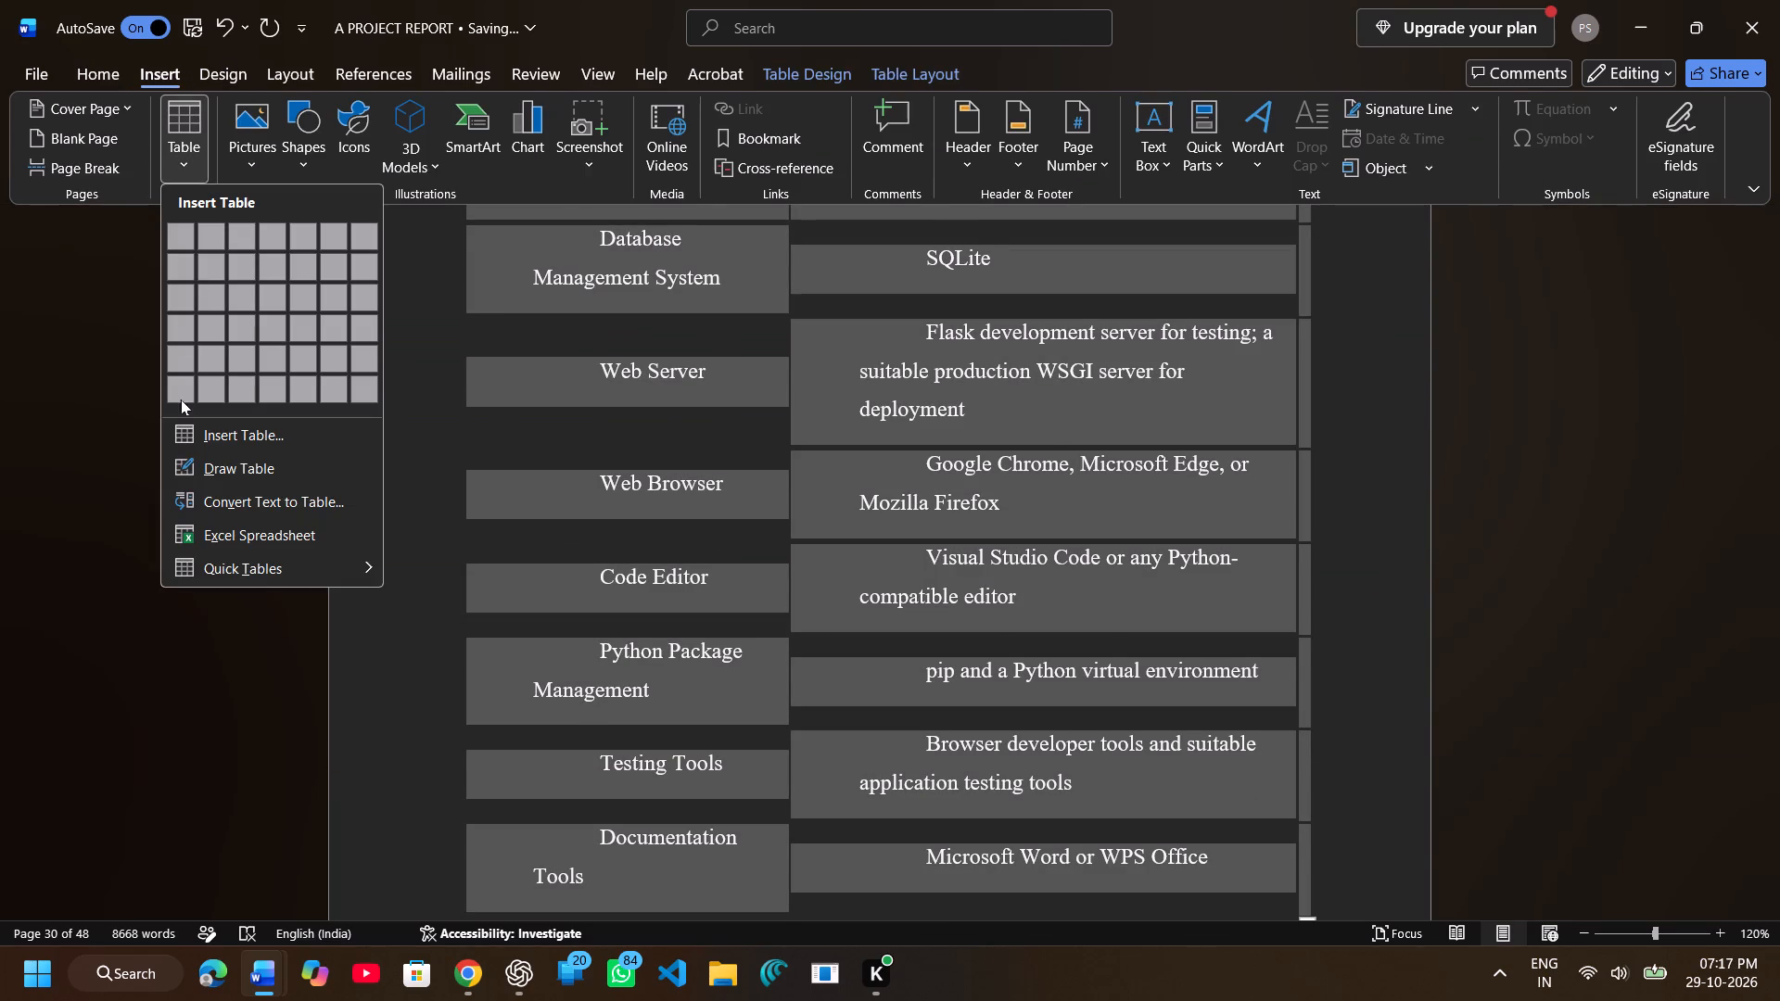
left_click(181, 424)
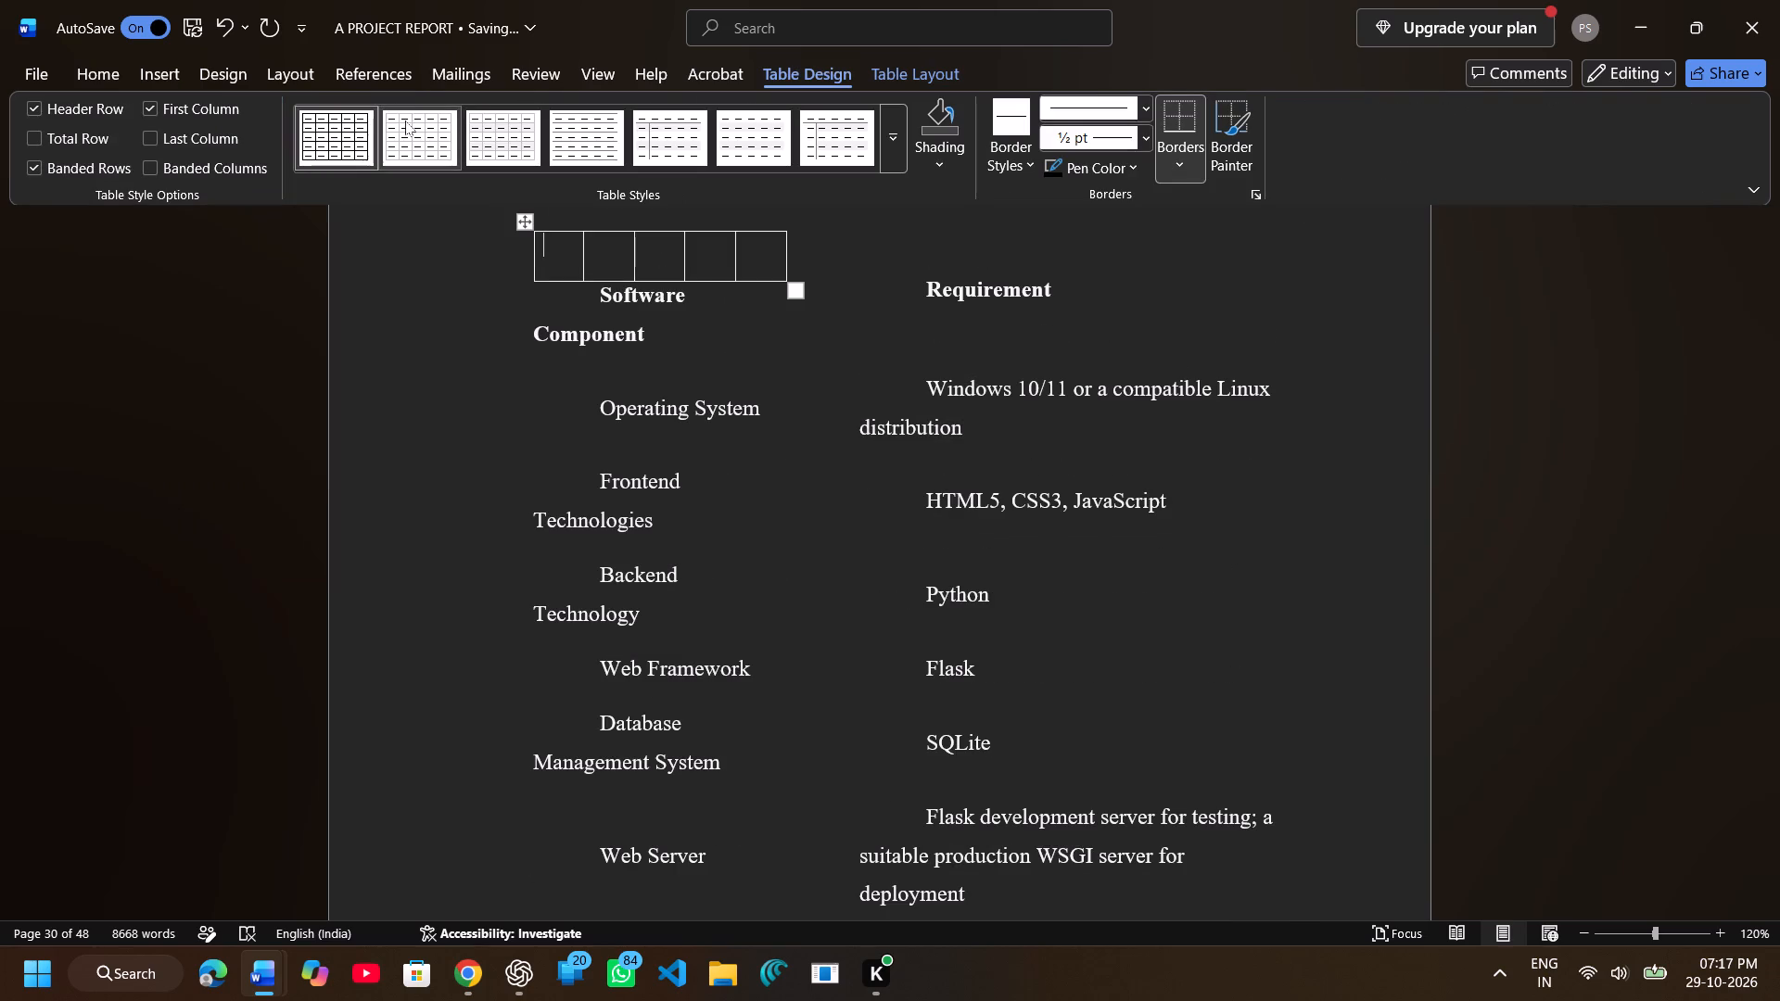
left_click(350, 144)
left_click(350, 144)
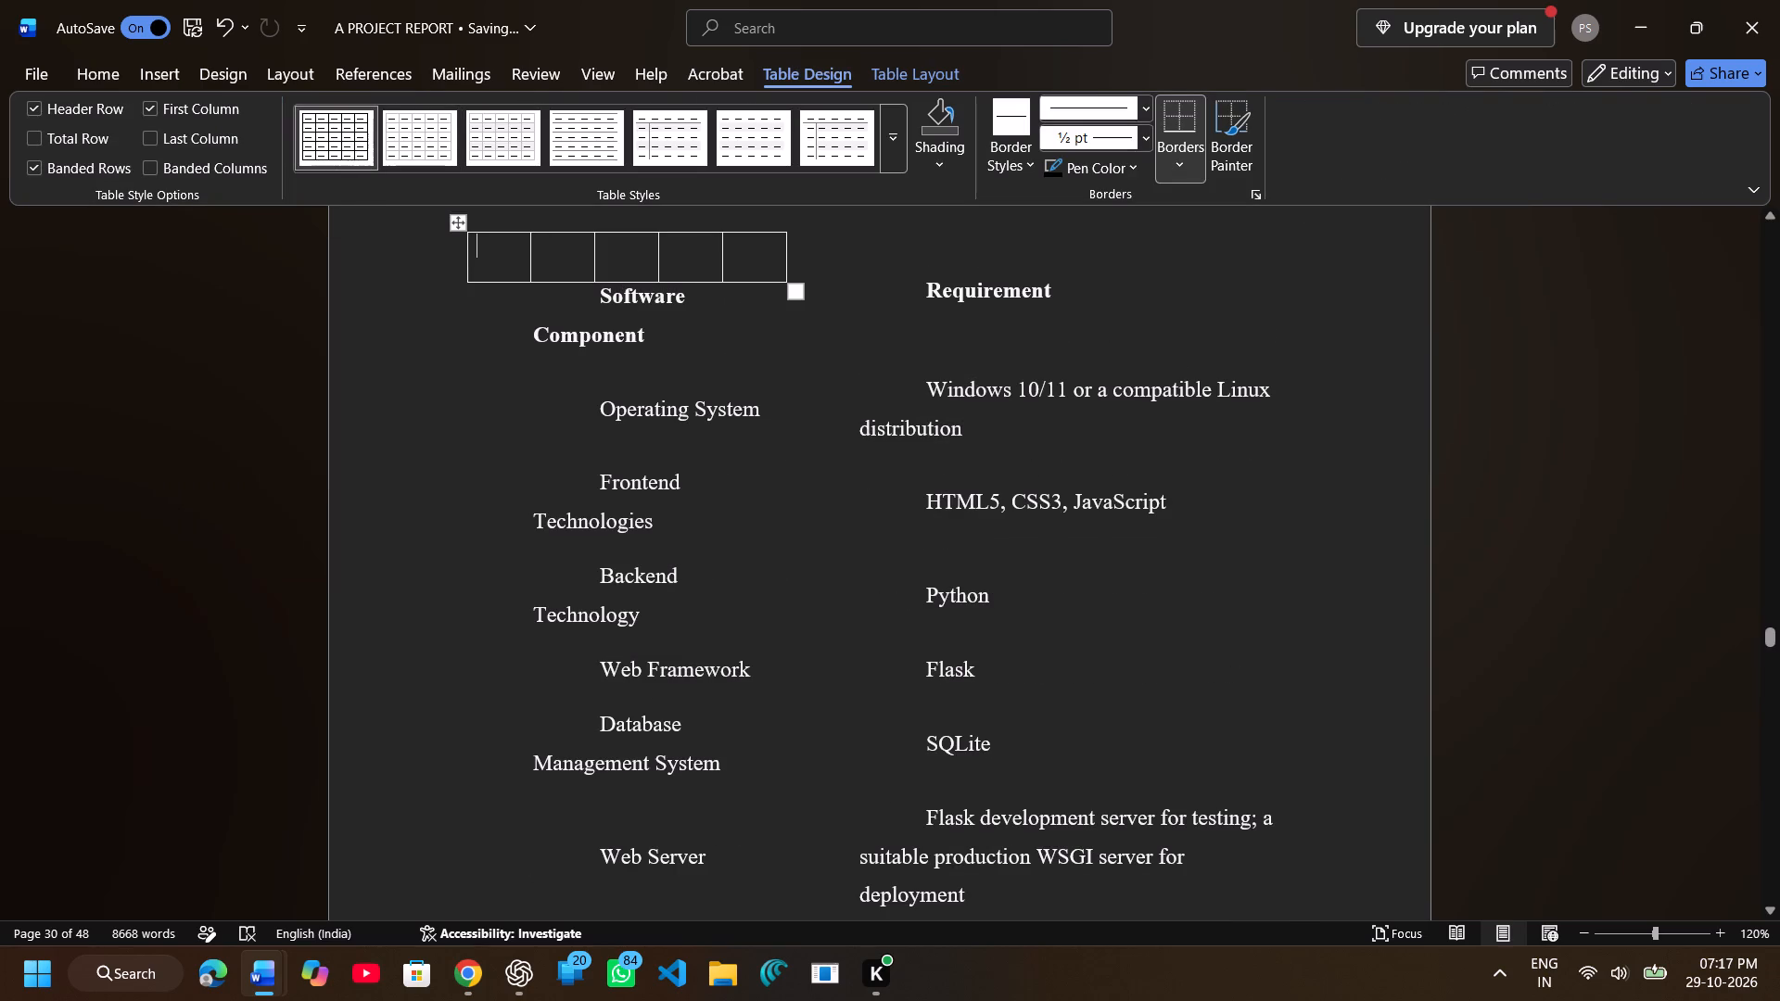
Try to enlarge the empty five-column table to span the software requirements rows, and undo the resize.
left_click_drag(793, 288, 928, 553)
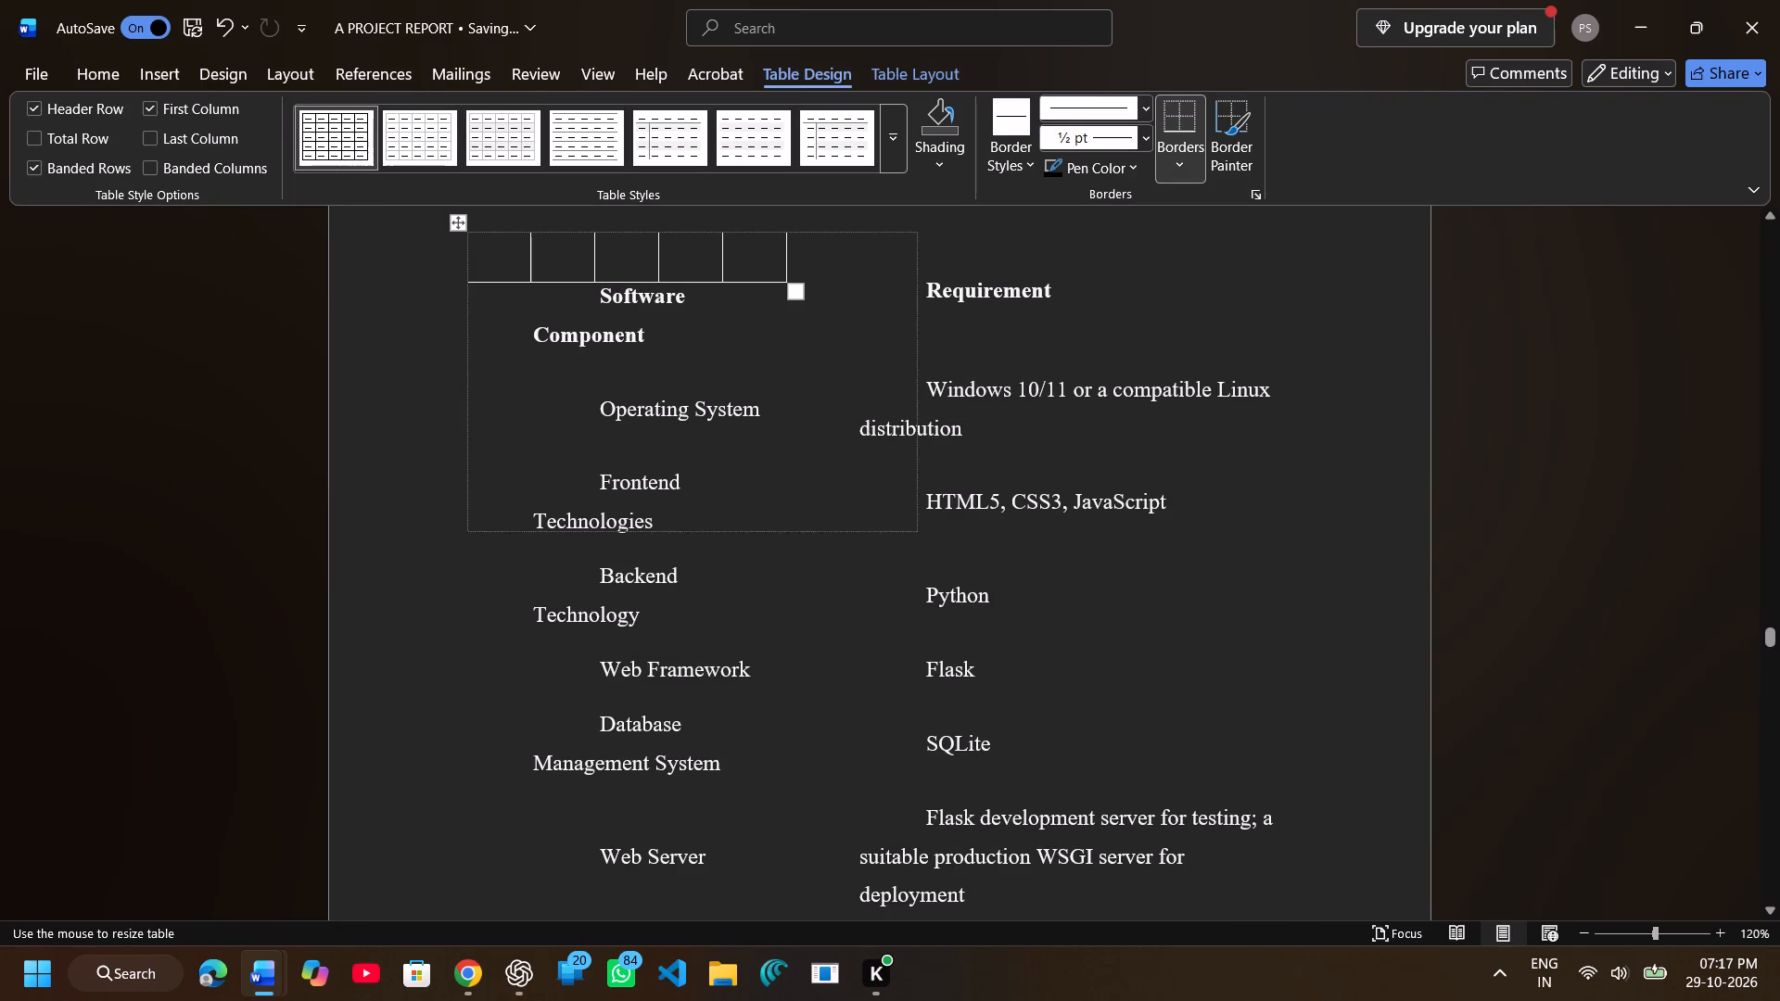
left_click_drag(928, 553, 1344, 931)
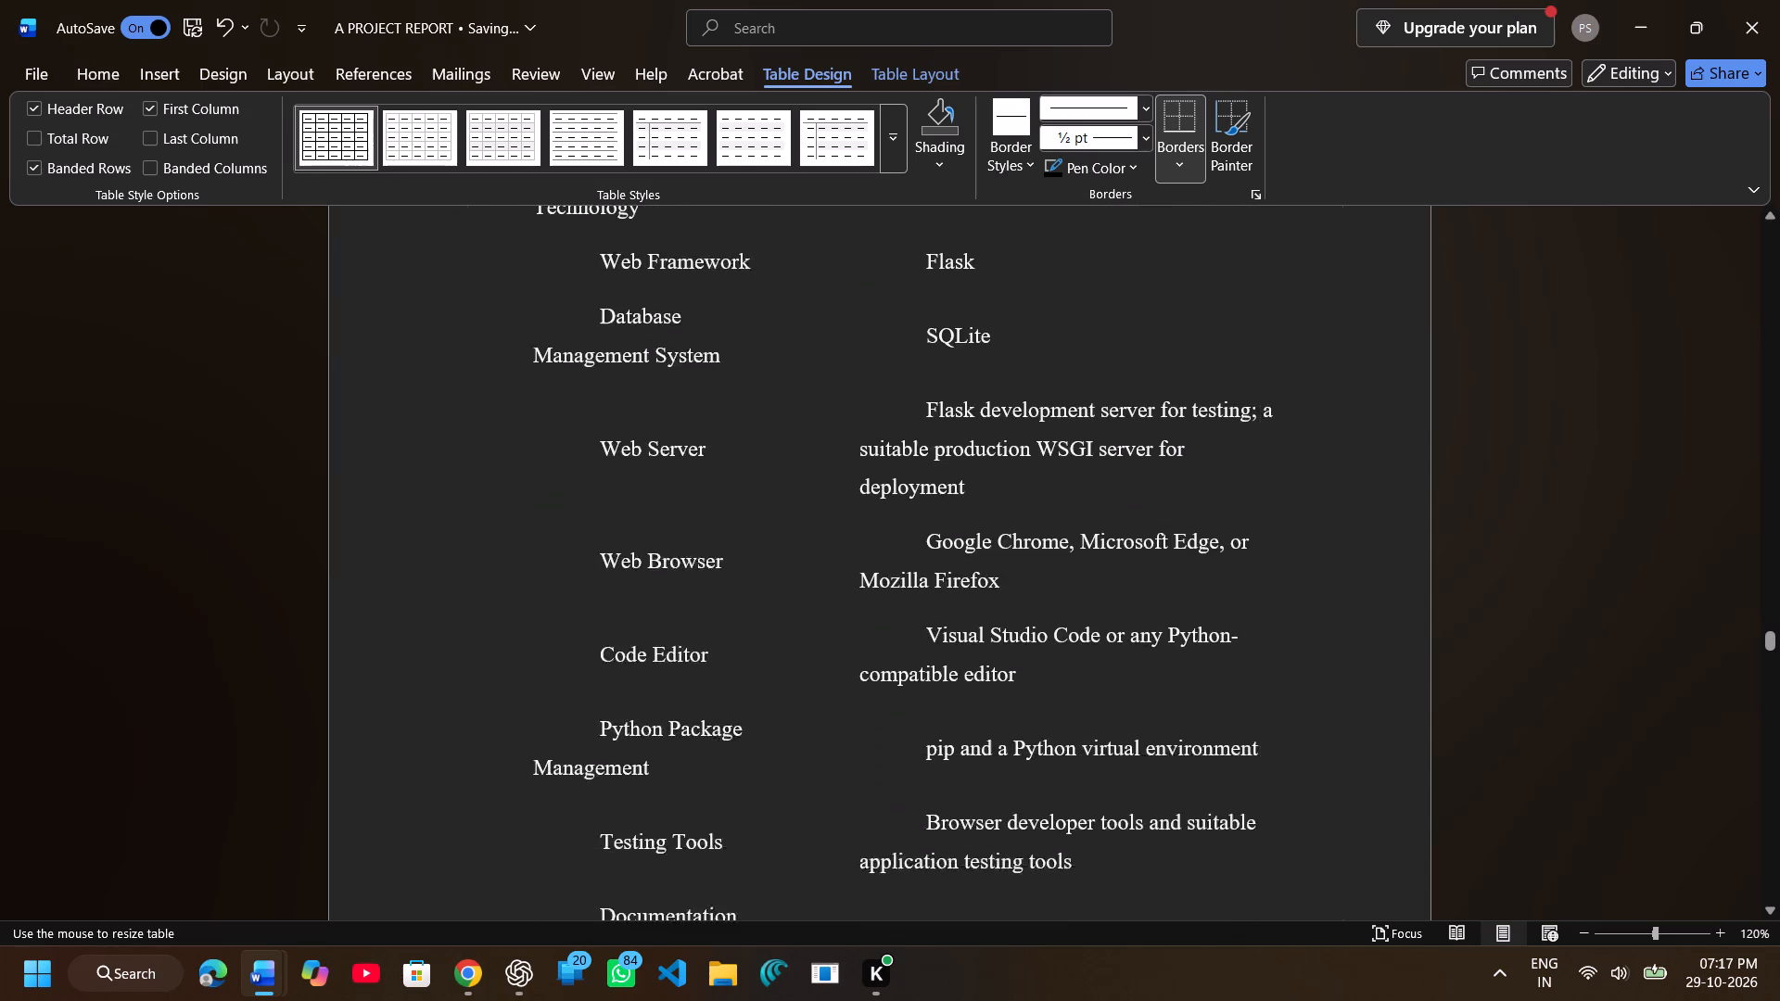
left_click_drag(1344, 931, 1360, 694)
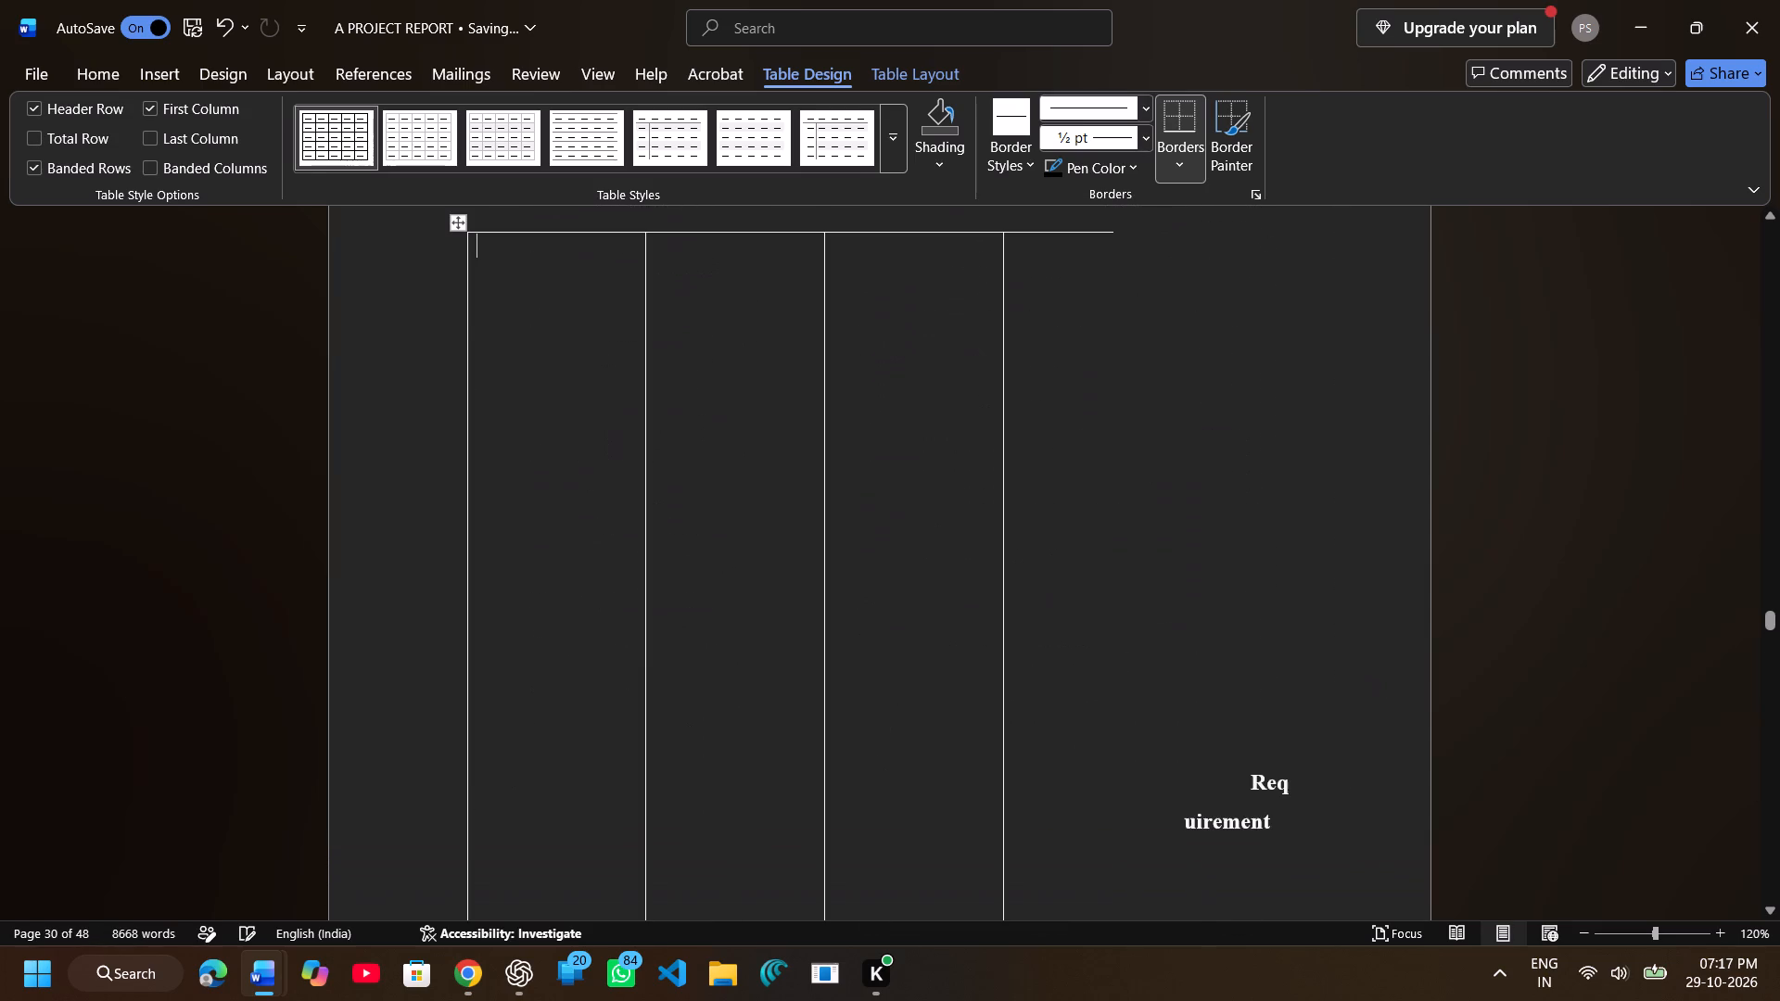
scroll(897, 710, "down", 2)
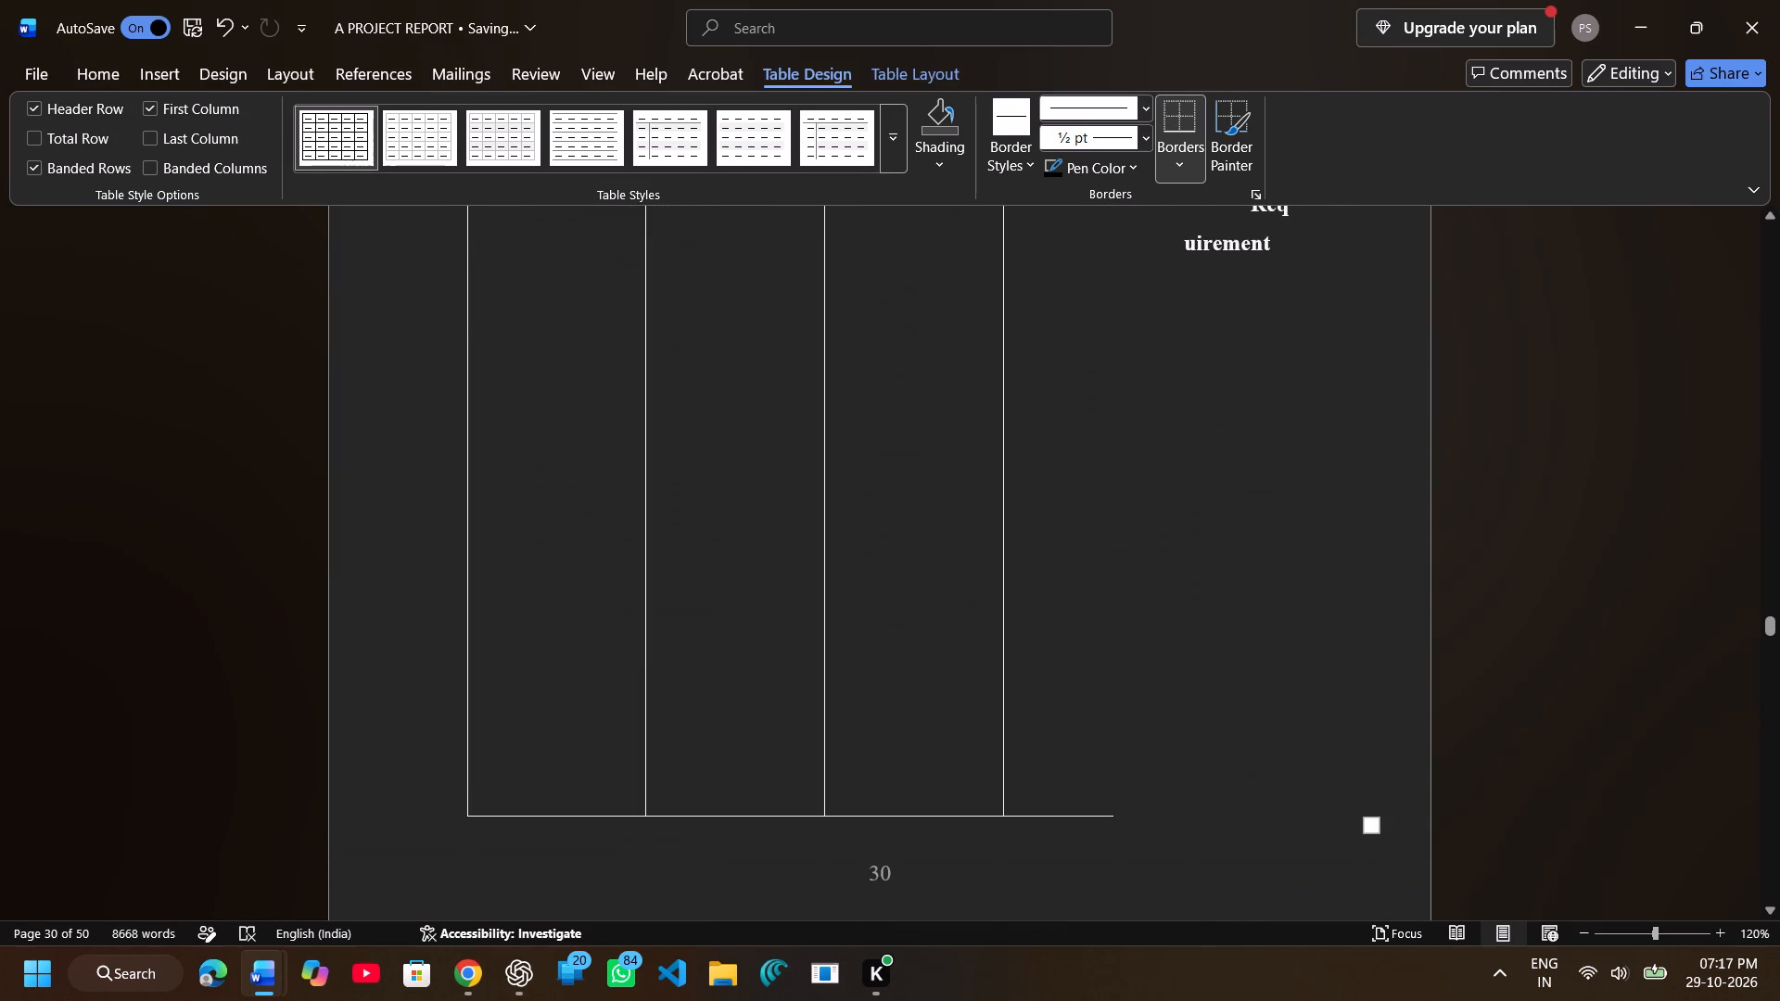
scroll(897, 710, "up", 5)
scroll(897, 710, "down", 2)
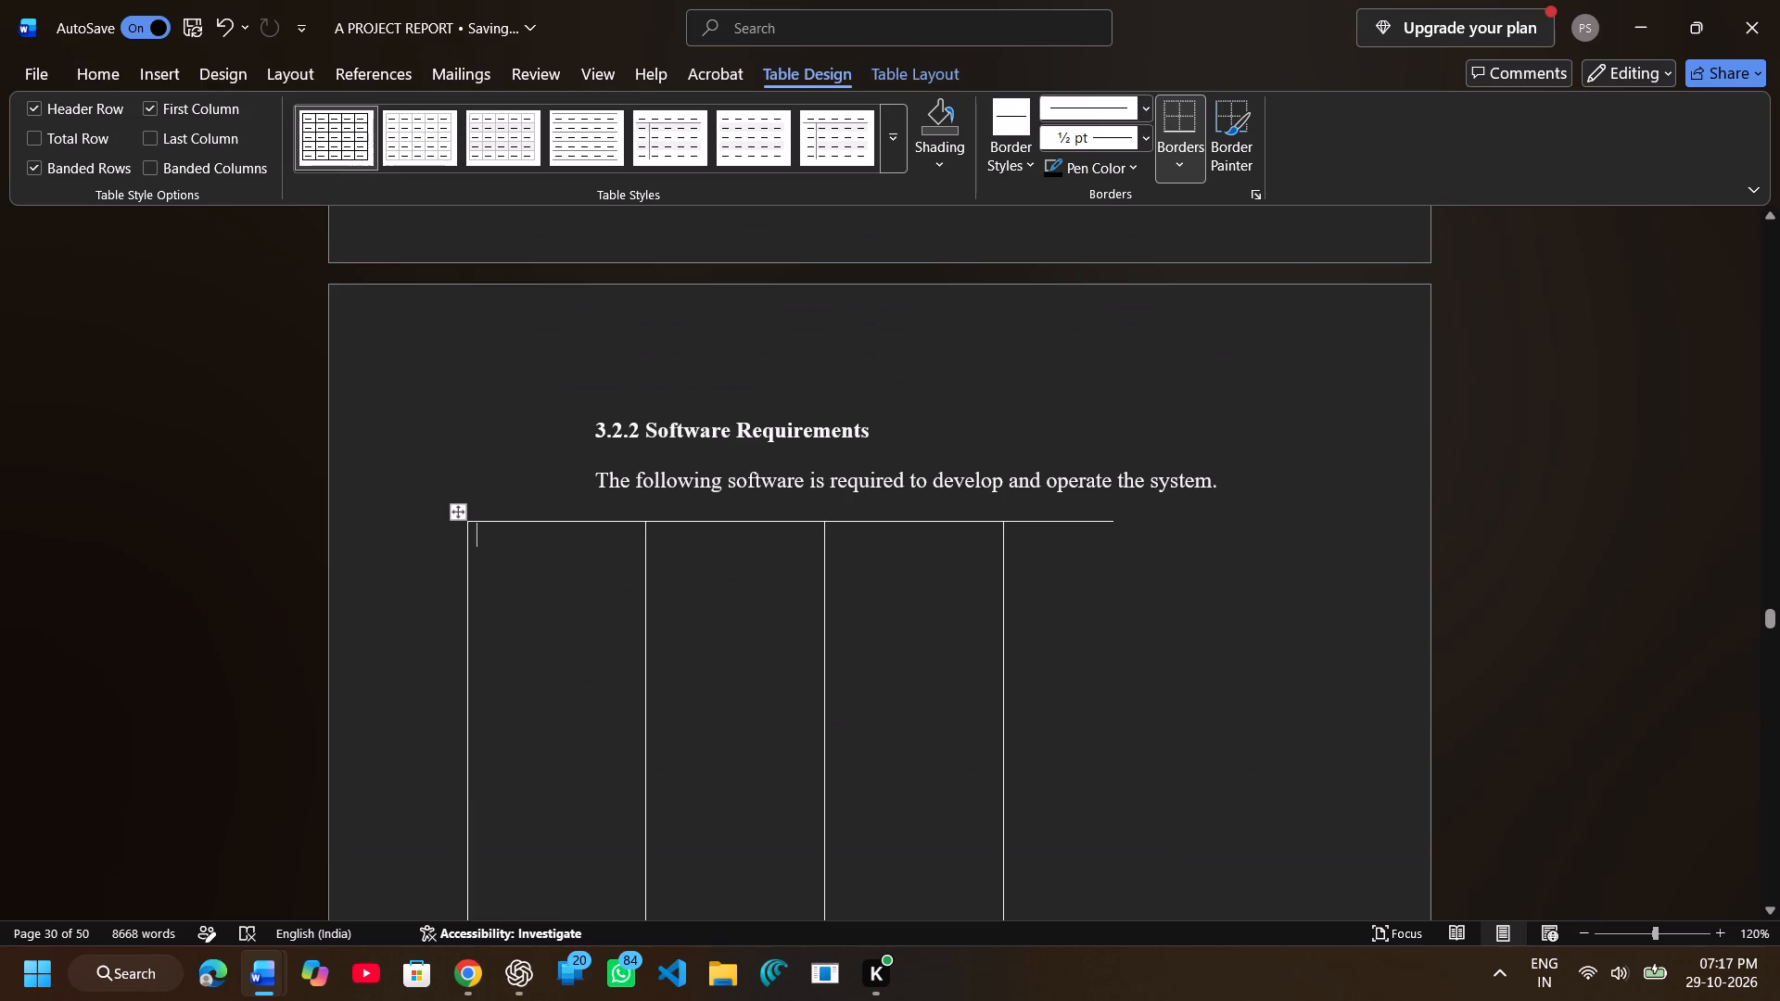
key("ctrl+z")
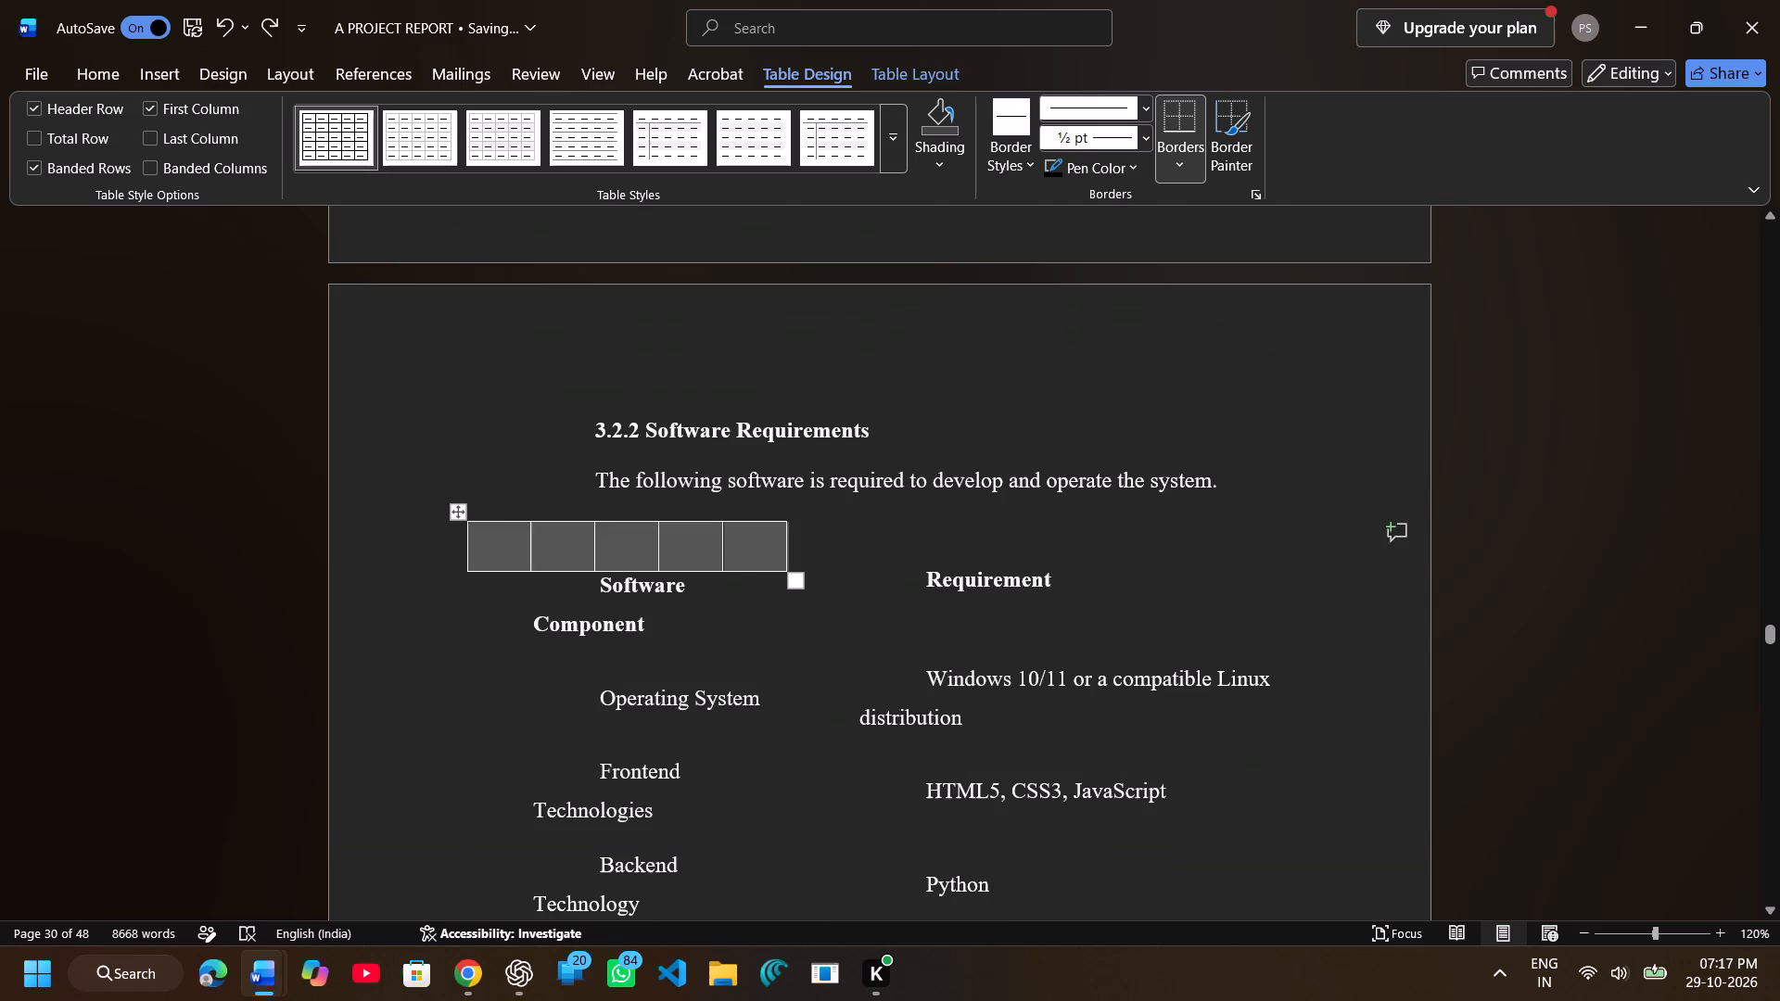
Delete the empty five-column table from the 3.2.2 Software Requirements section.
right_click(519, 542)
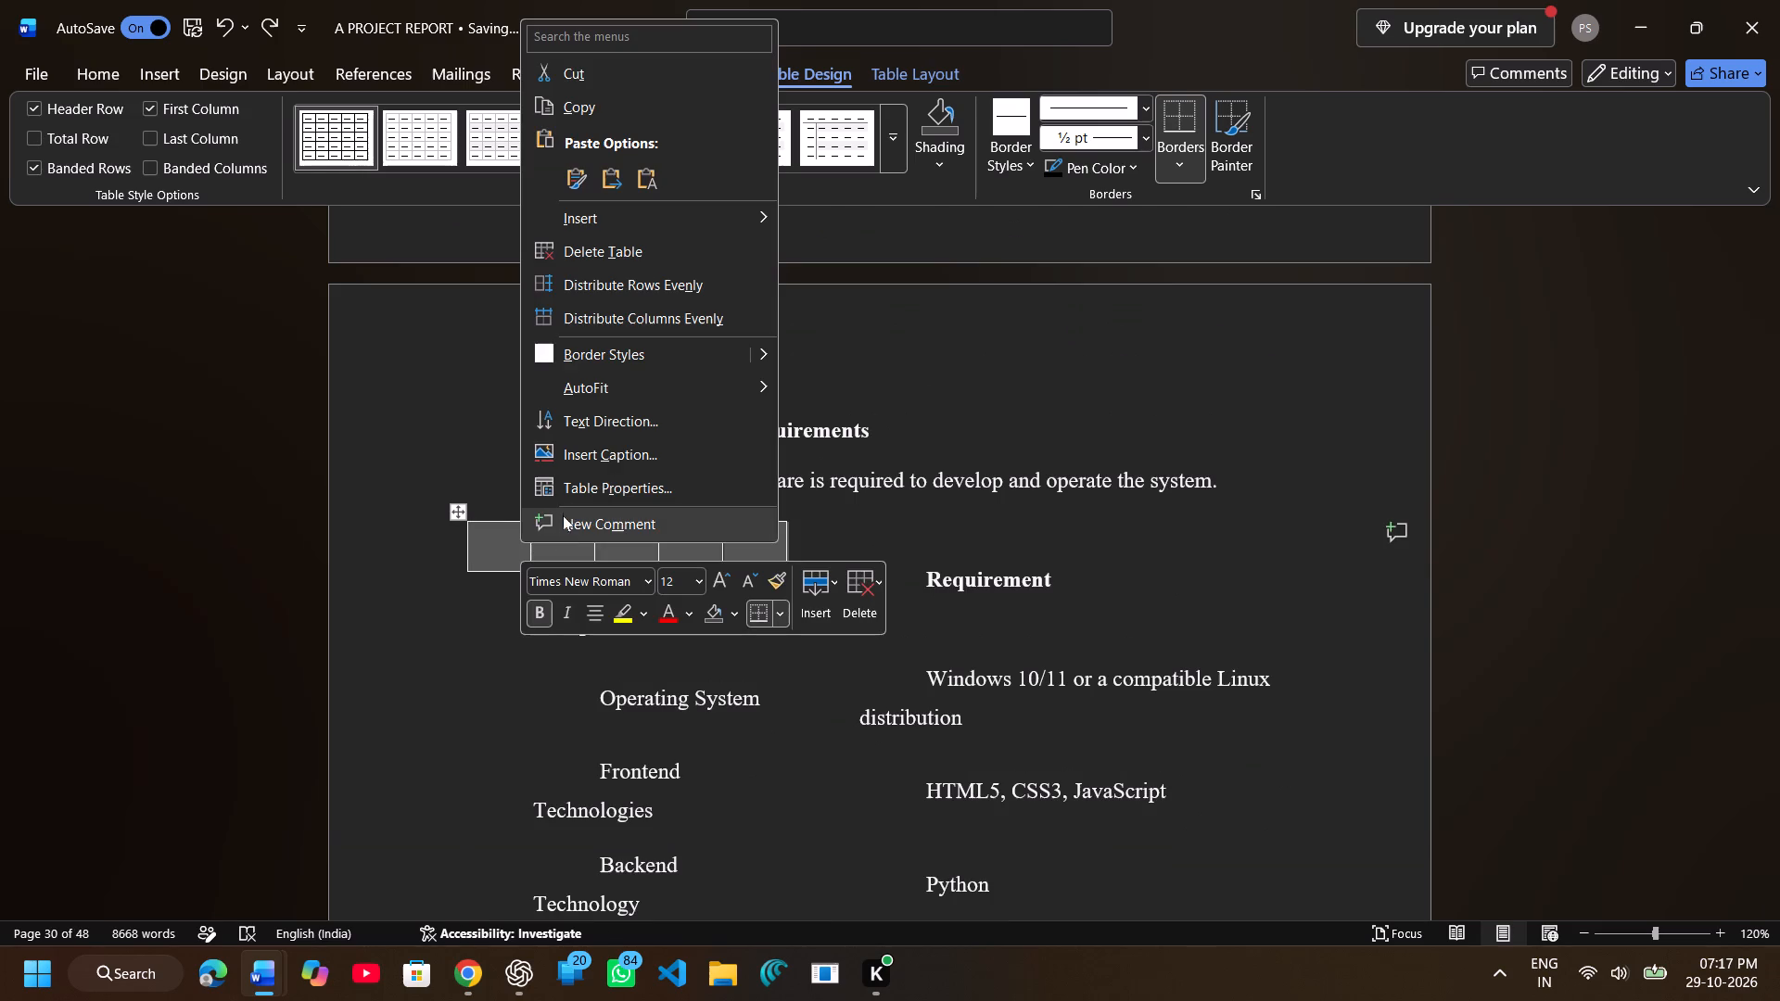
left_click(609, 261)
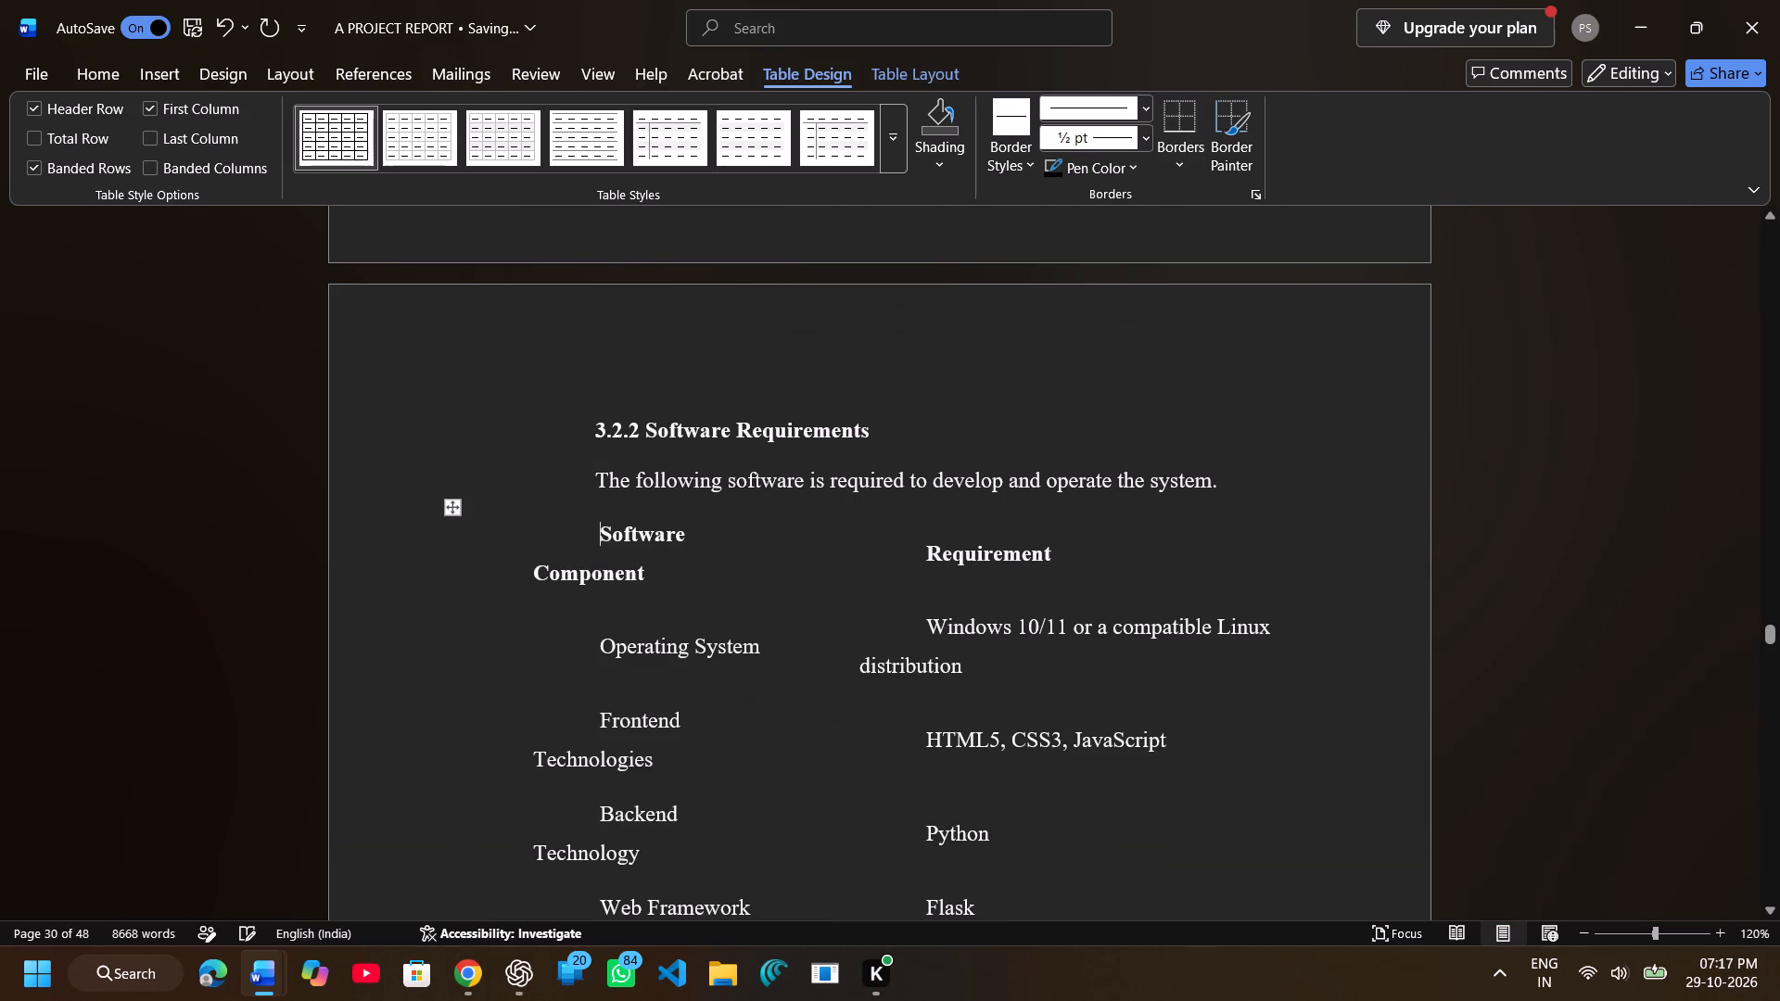
Remove the first-line indent from the Software Component header cell in the 3.2.2 table.
key("BackSpace")
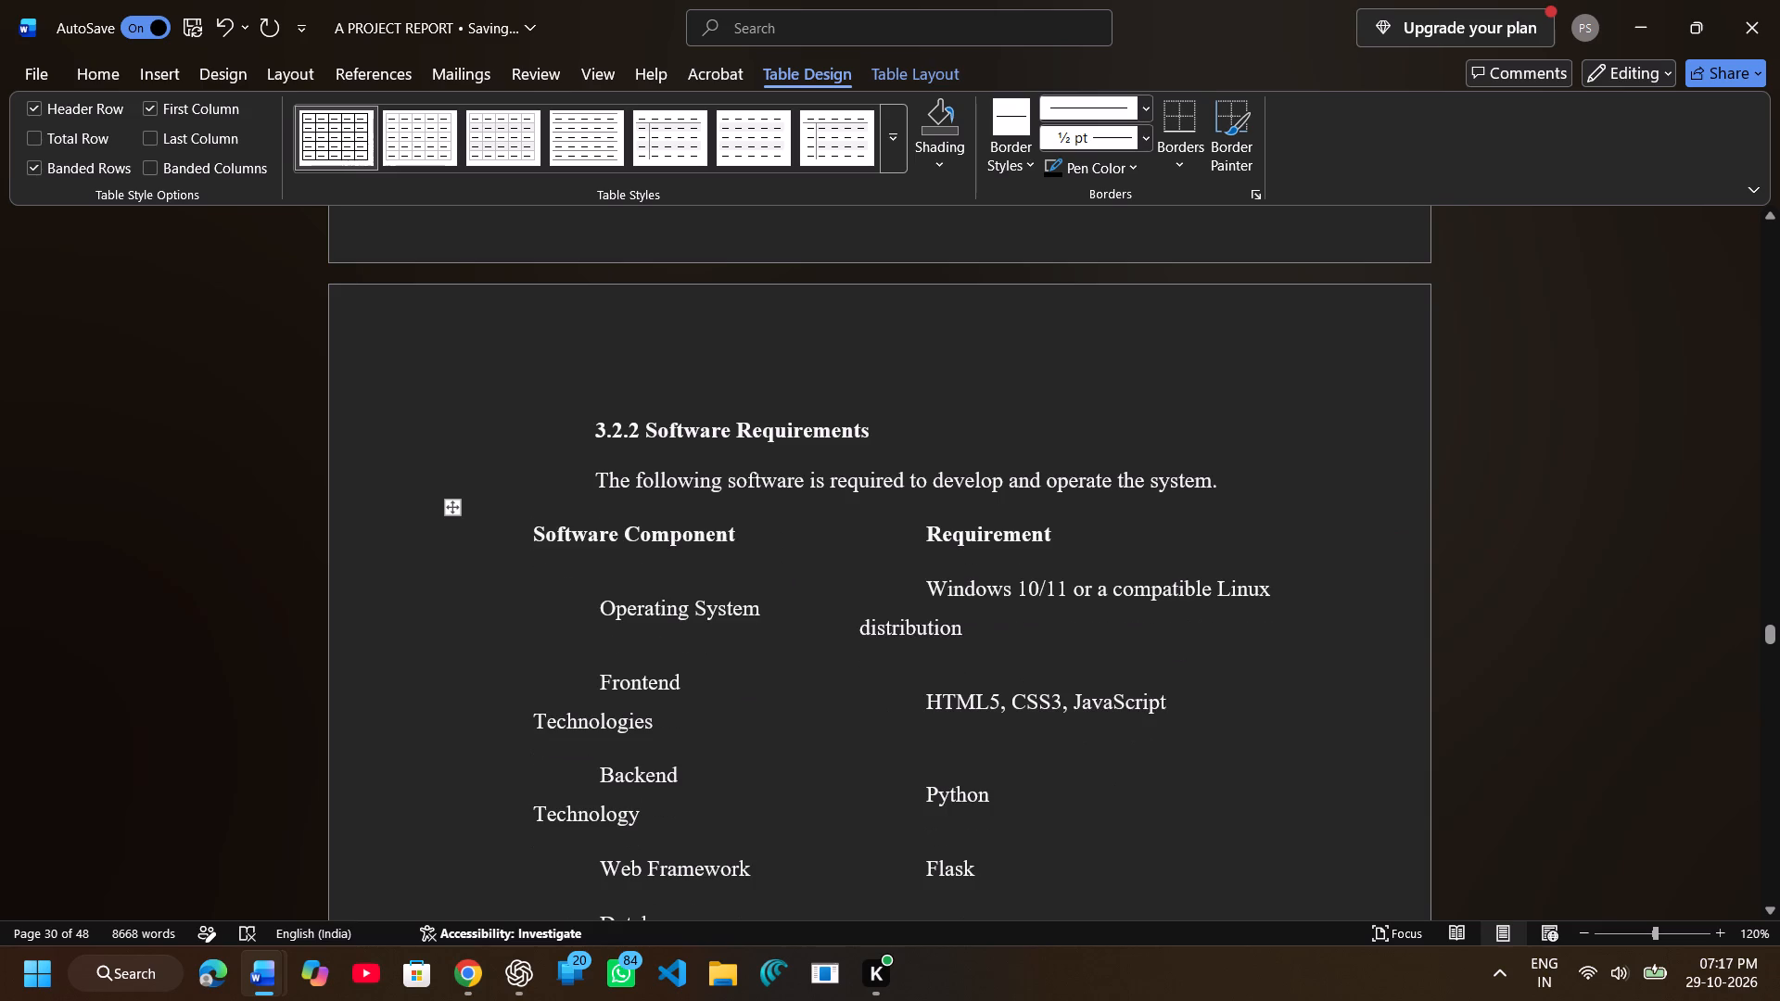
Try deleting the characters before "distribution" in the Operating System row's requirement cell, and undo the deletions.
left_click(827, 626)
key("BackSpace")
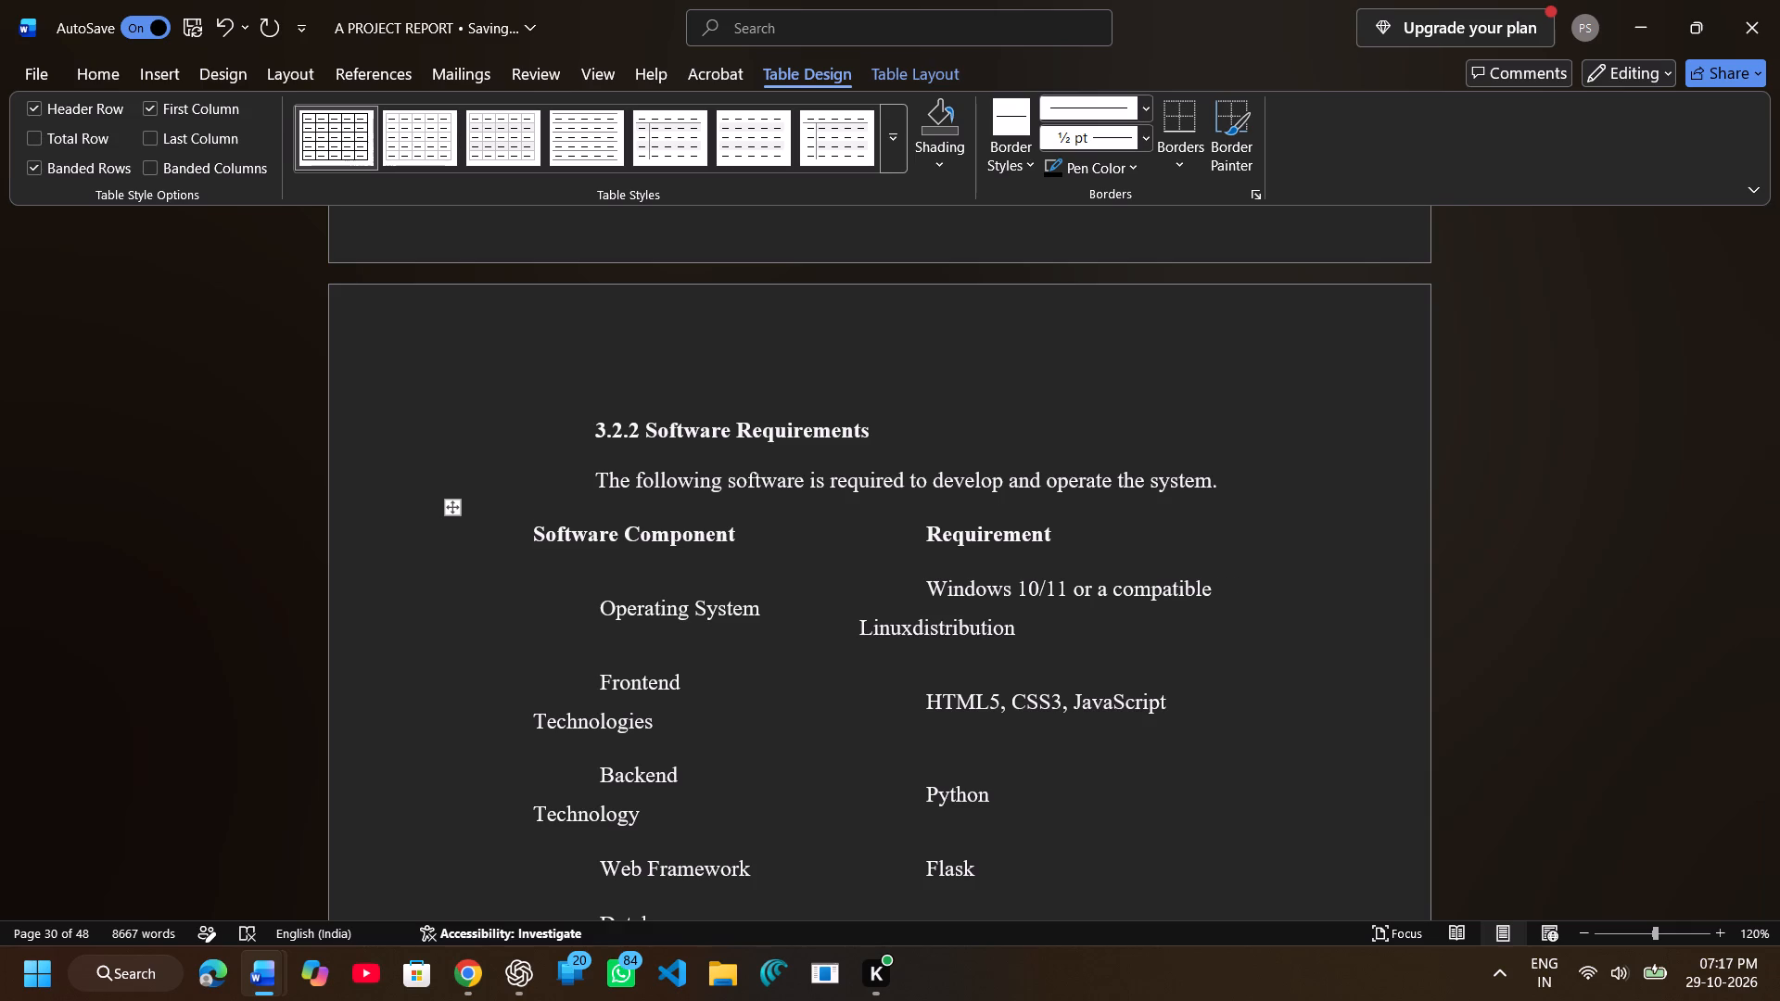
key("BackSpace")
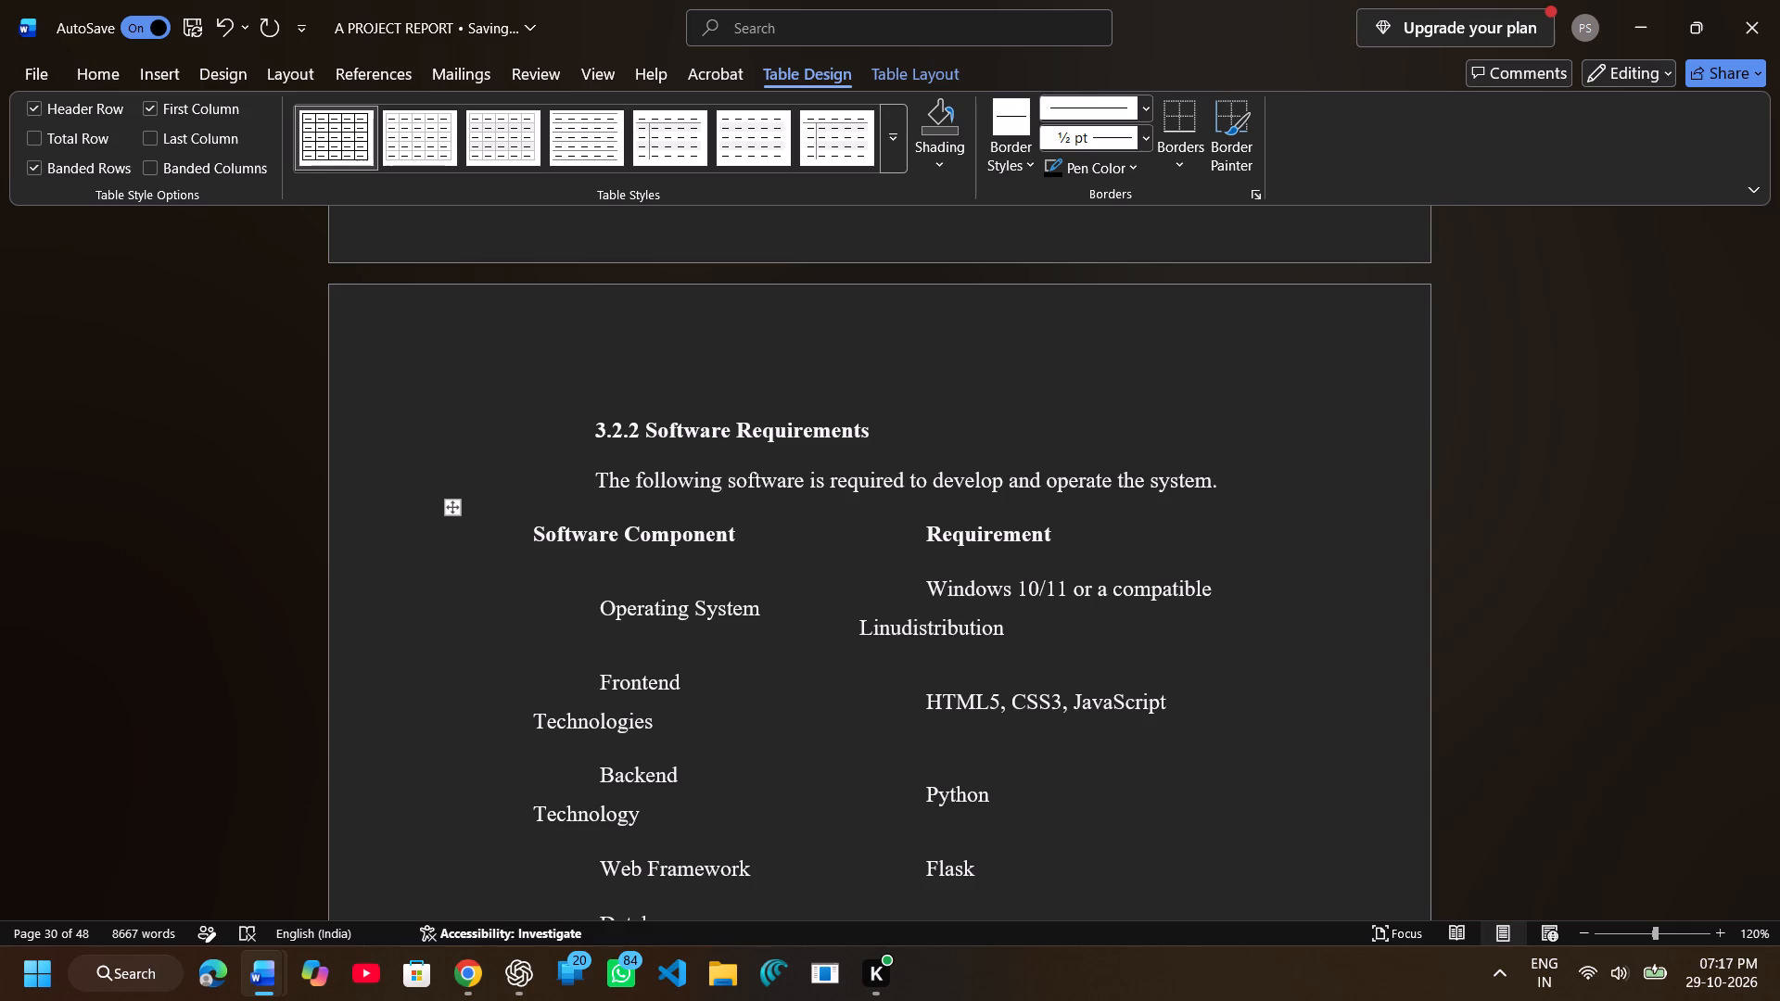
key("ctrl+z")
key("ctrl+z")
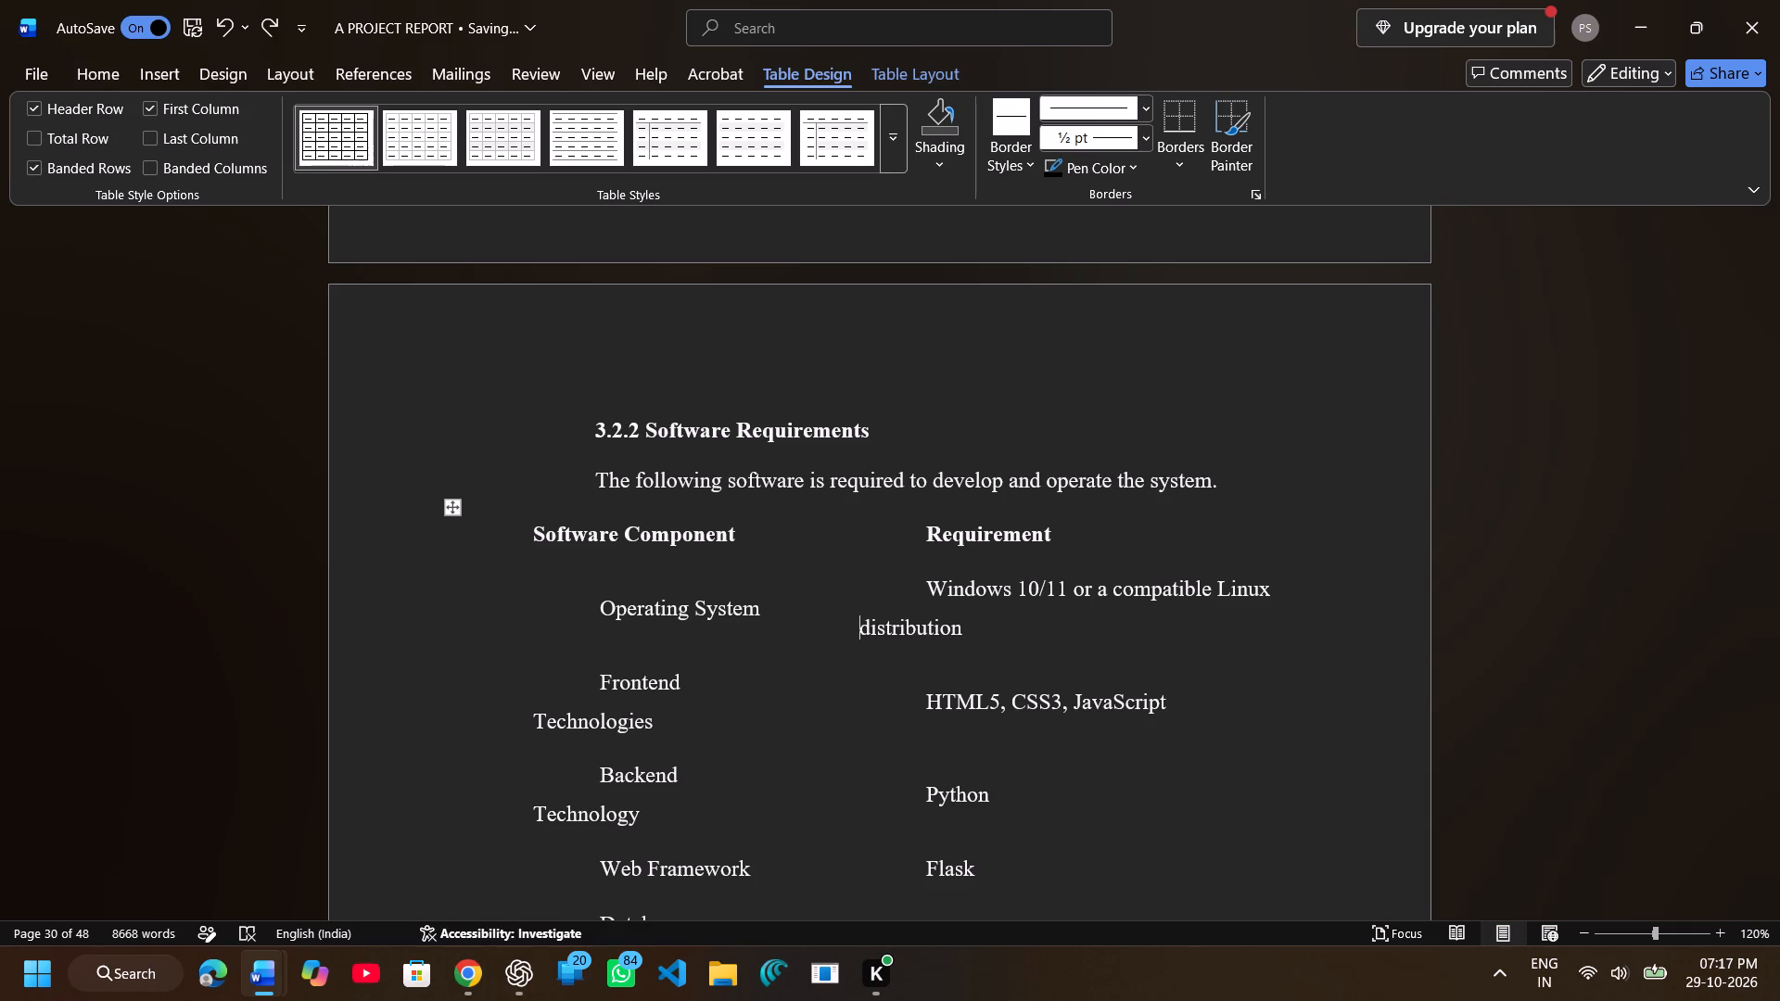
Insert four spaces before "distribution" in the Operating System row's requirement cell.
key("space")
key("space")
key("space")
key("space")
Remove the indent from the "3.2 SPECIFIC HARDWARE AND SOFTWARE REQUIREMENTS" heading so it starts at the page margin.
scroll(820, 549, "up", 4)
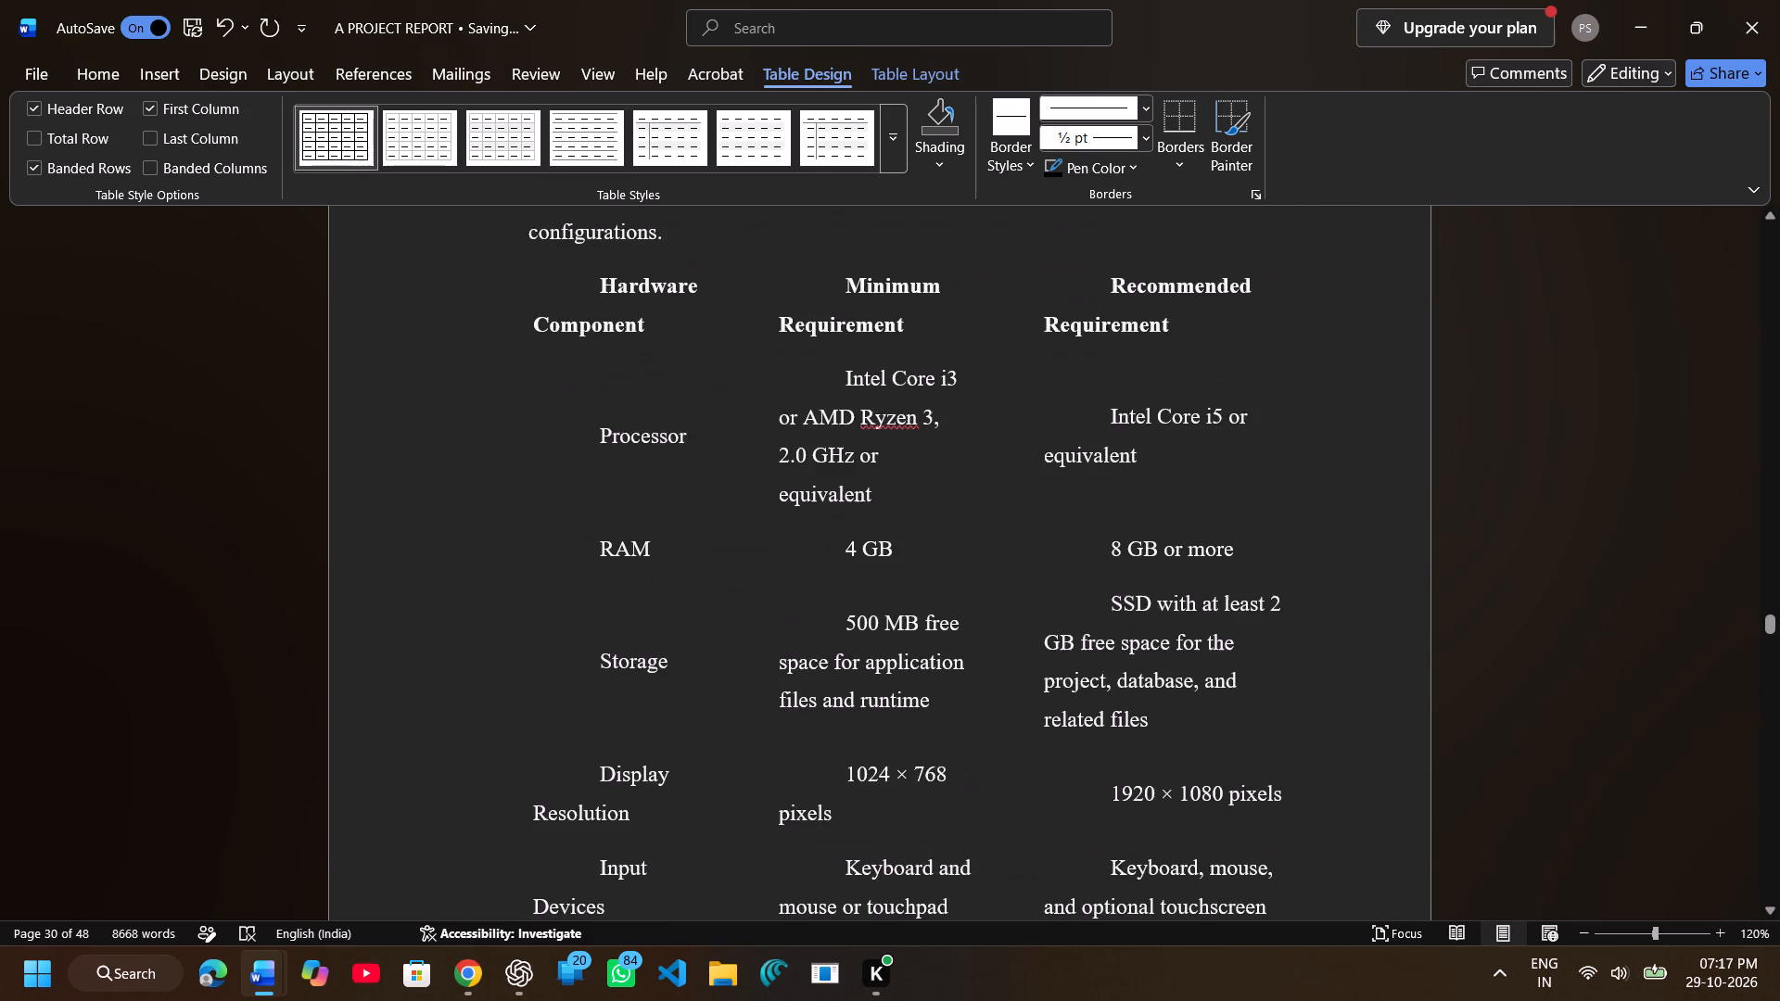
scroll(820, 549, "up", 2)
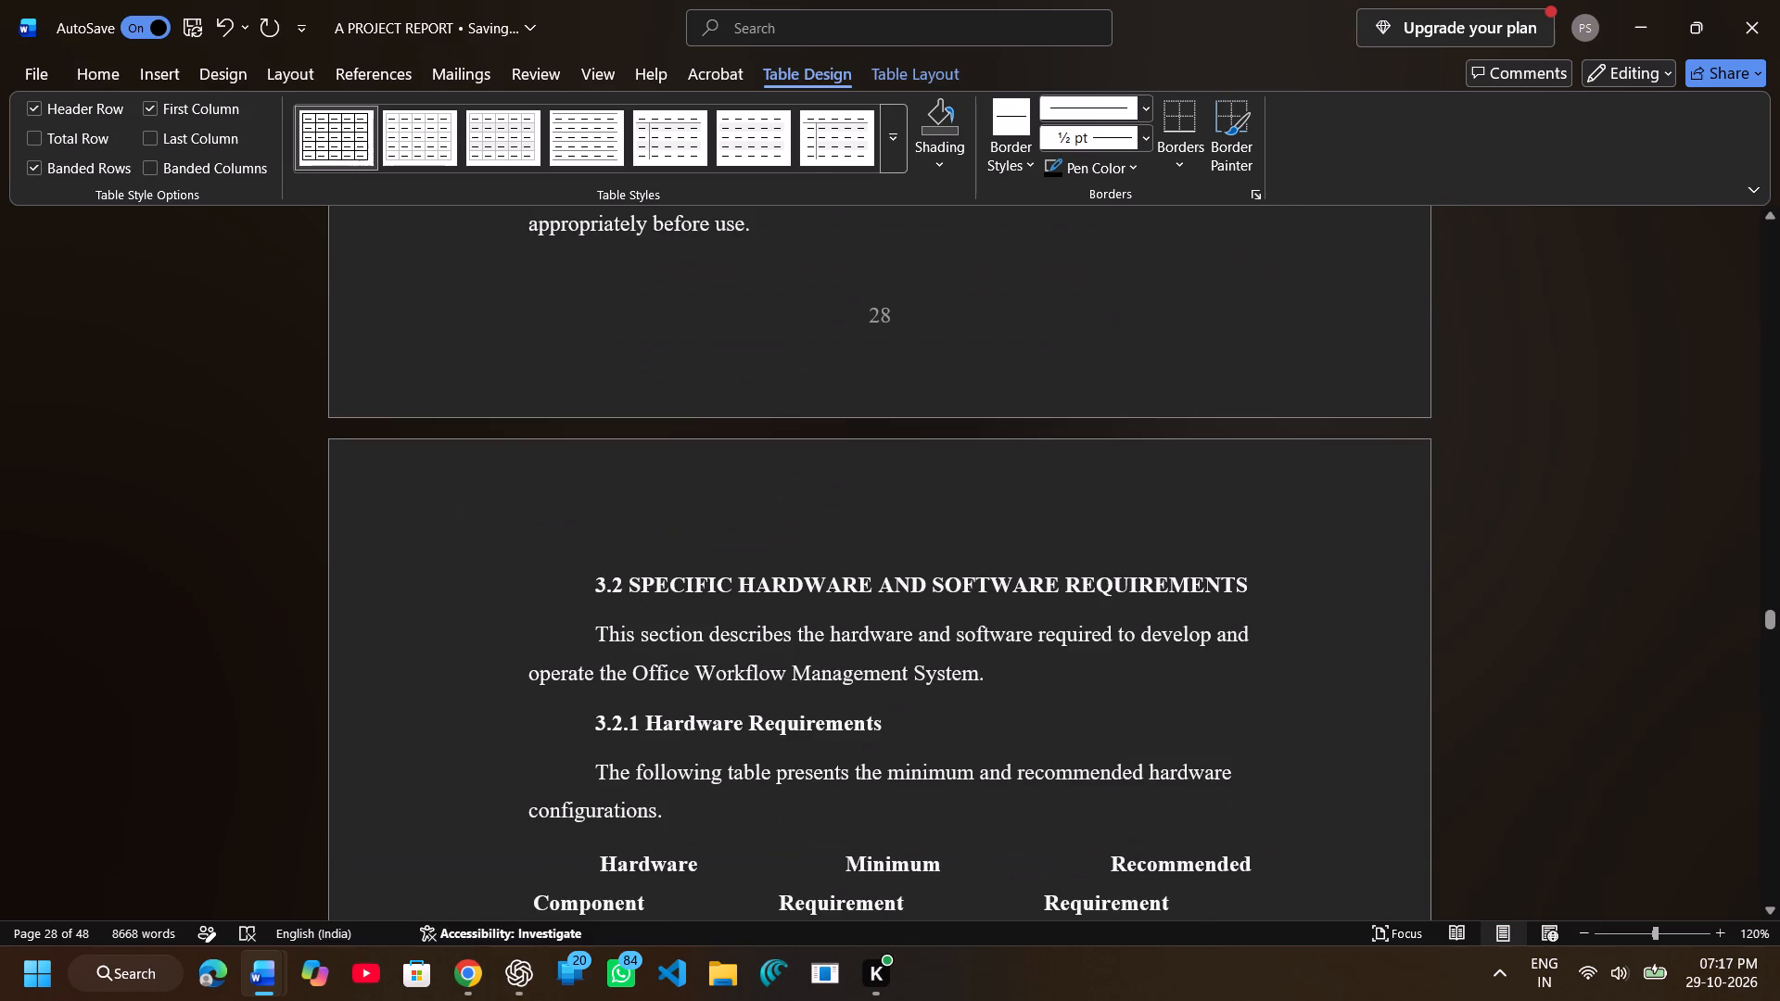
left_click(599, 577)
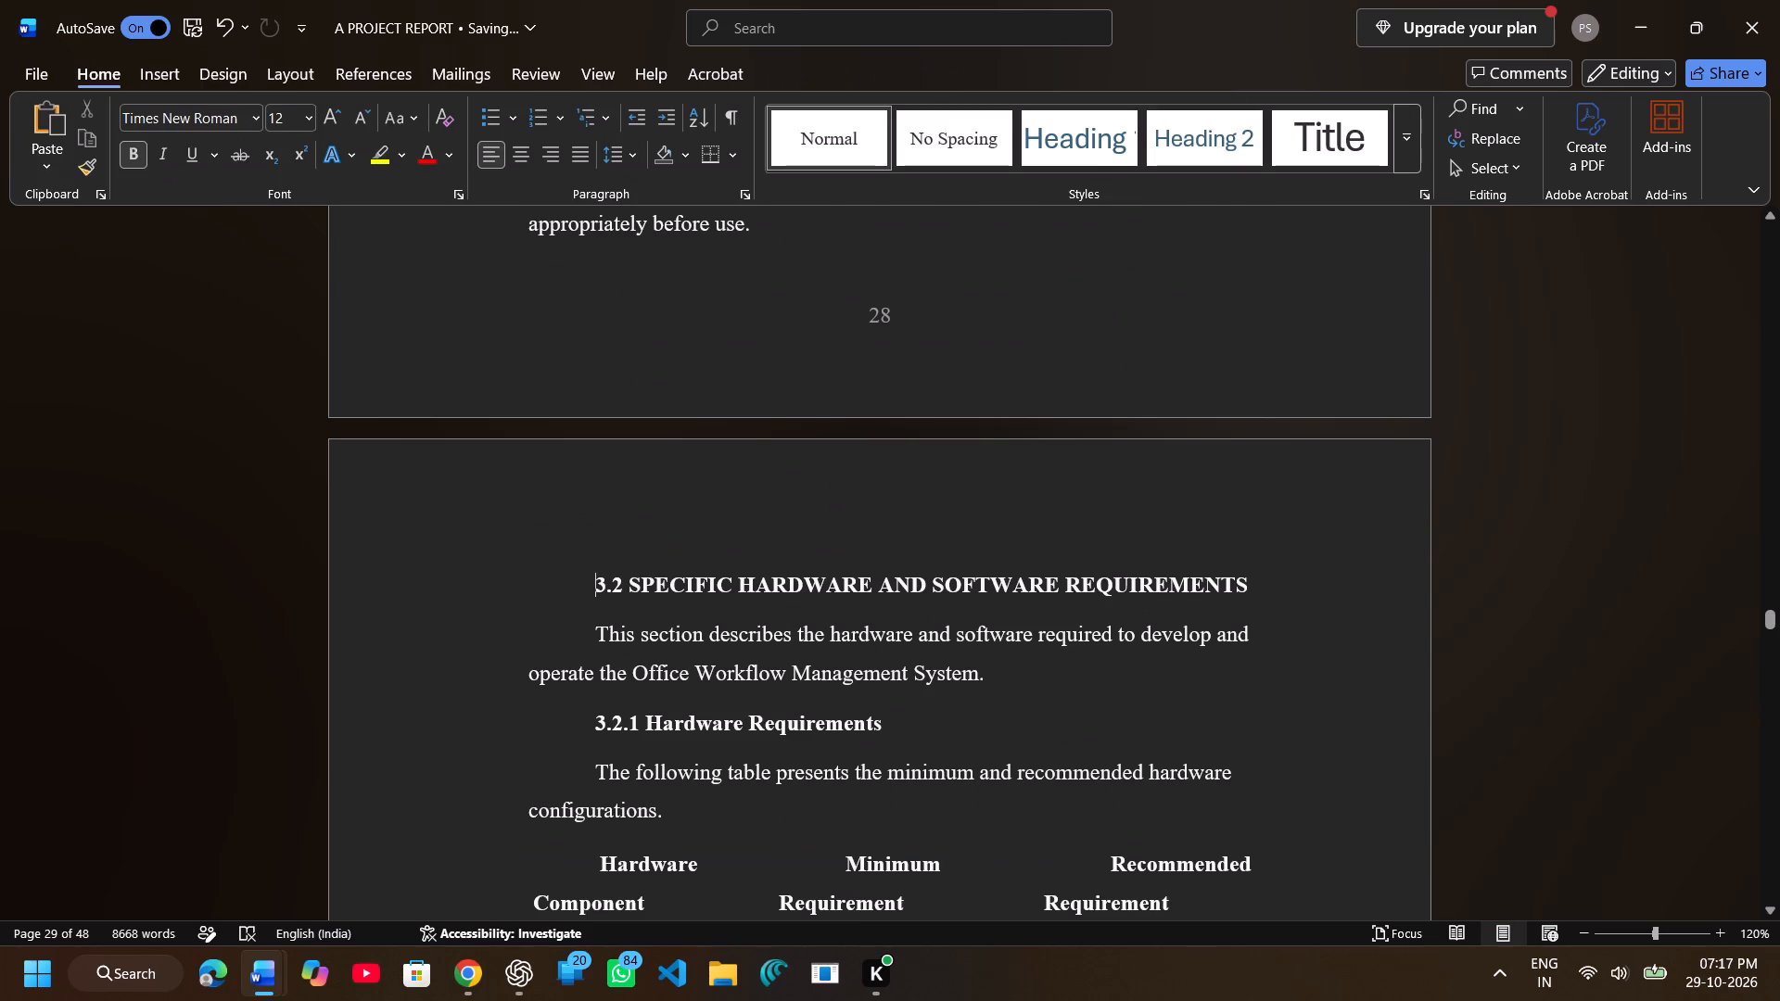
key("BackSpace")
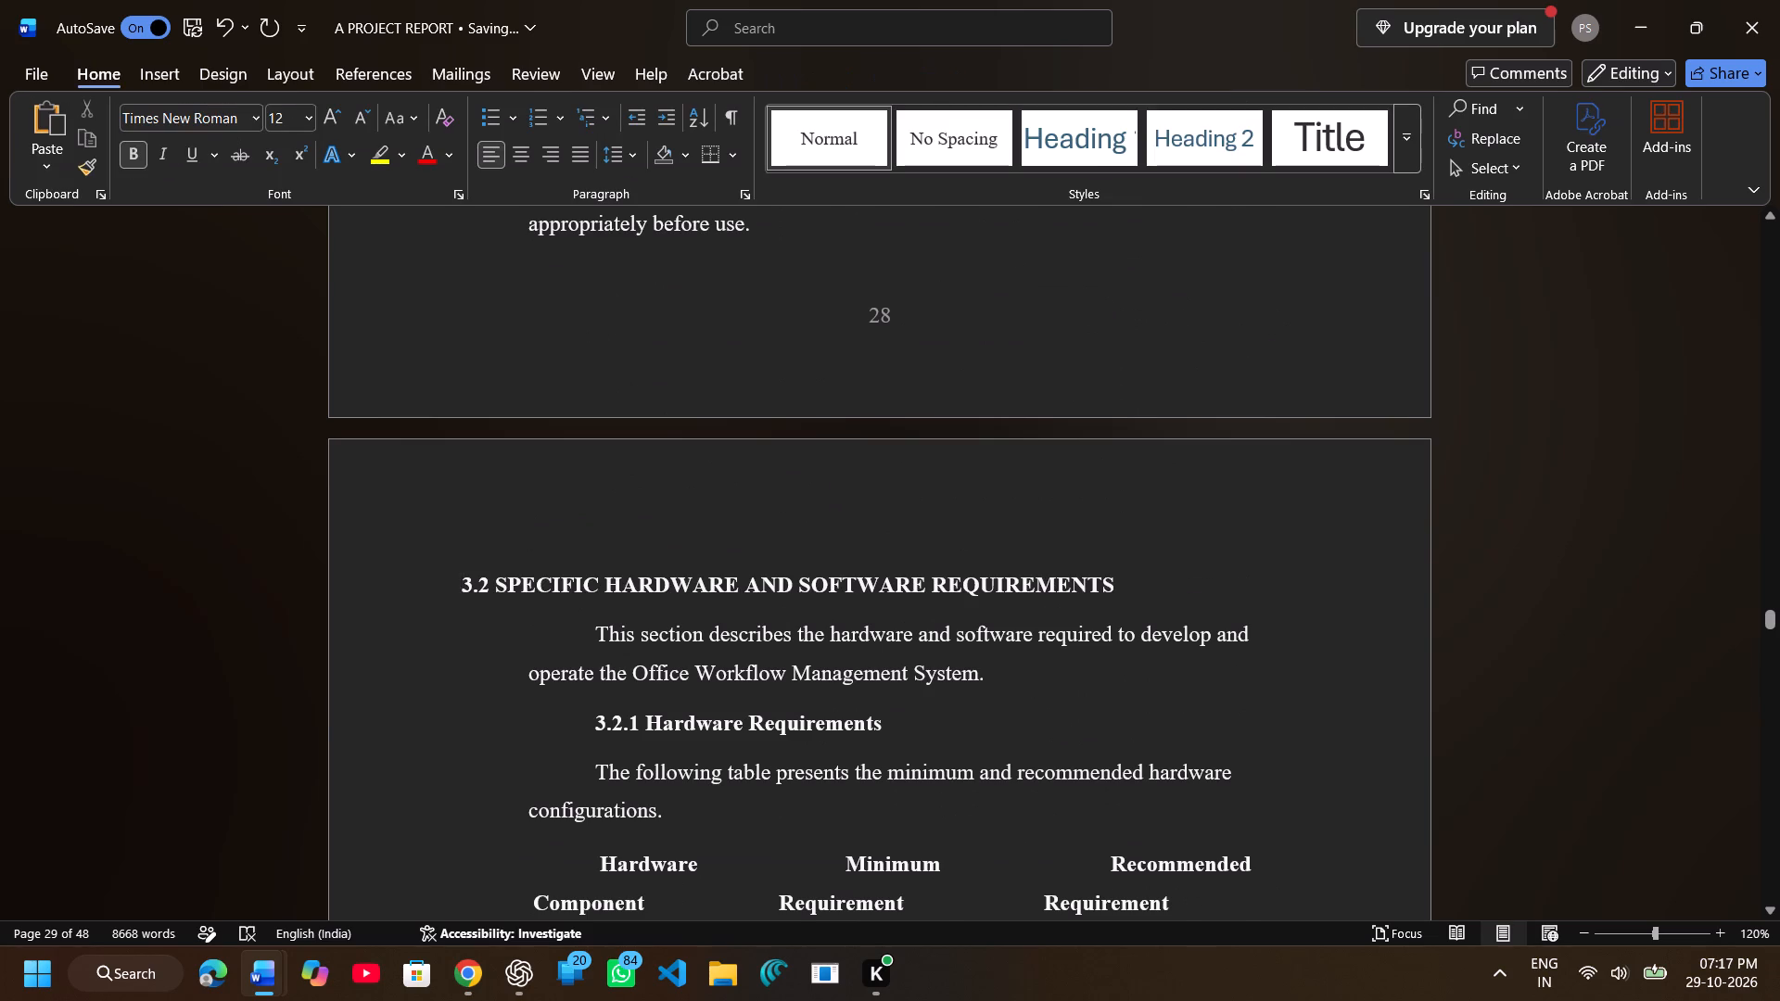
Review the layout of the 3.1.5 Assumptions and Dependencies section and return to the 3.2.1 Hardware Requirements table.
scroll(599, 577, "up", 4)
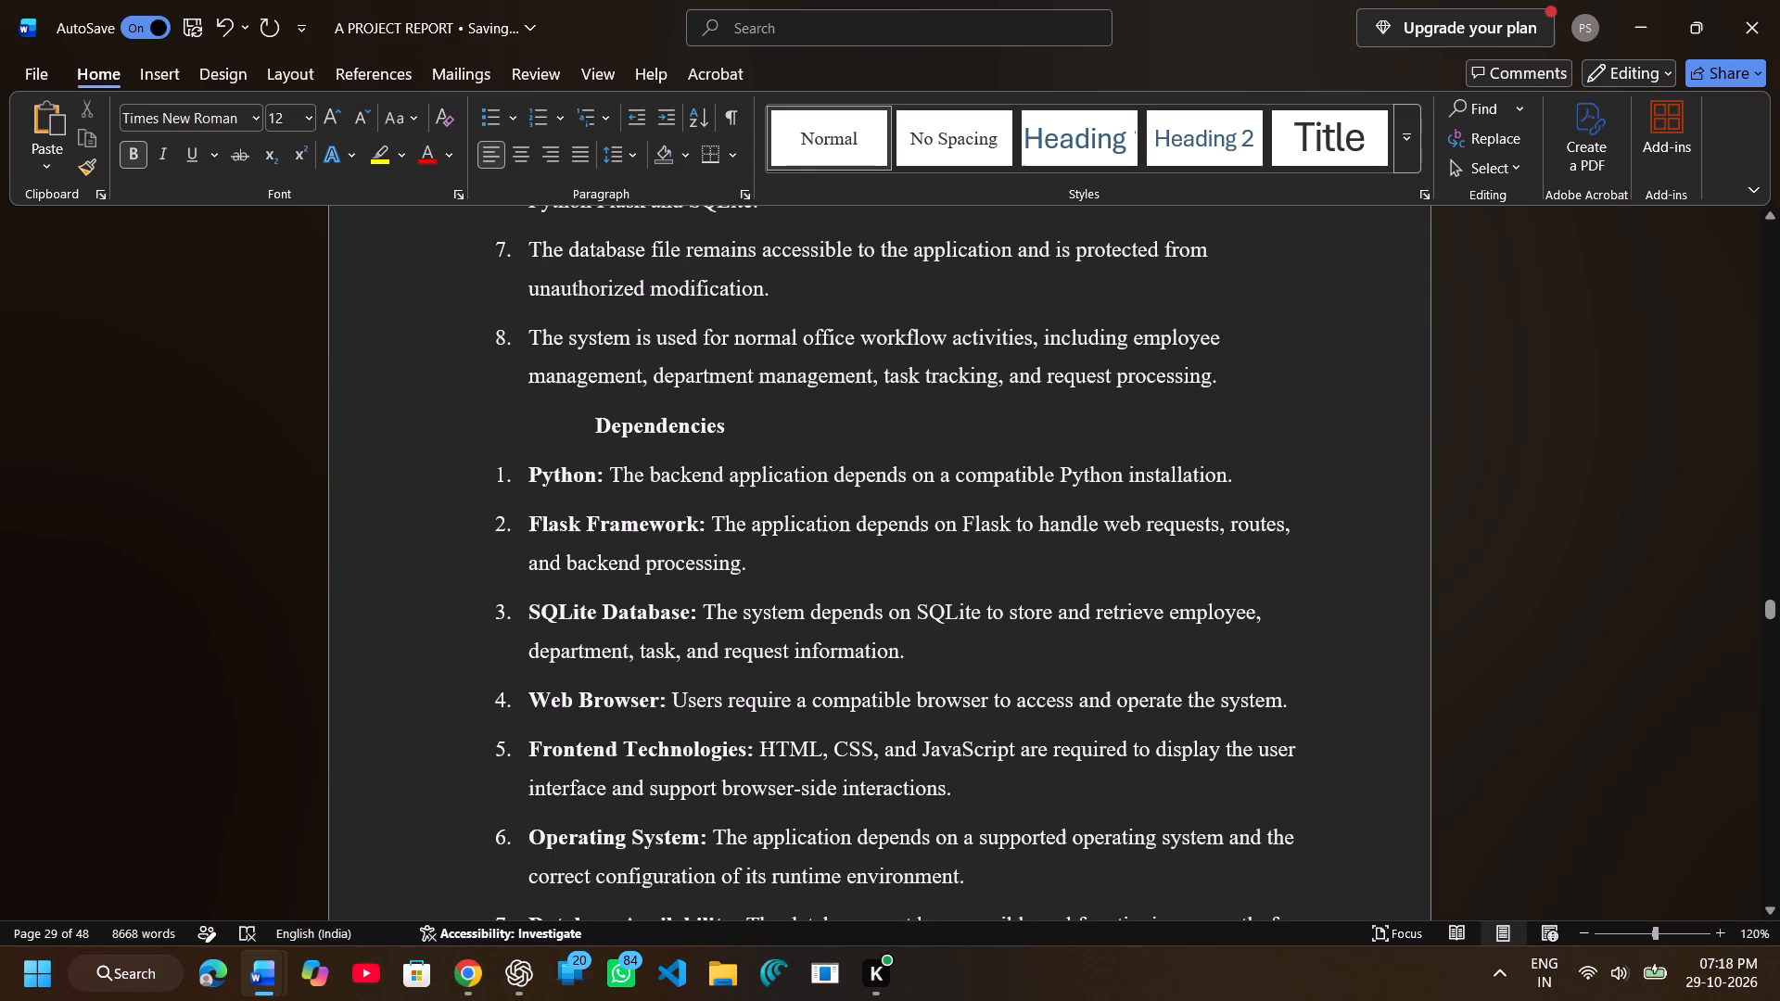
scroll(599, 577, "up", 3)
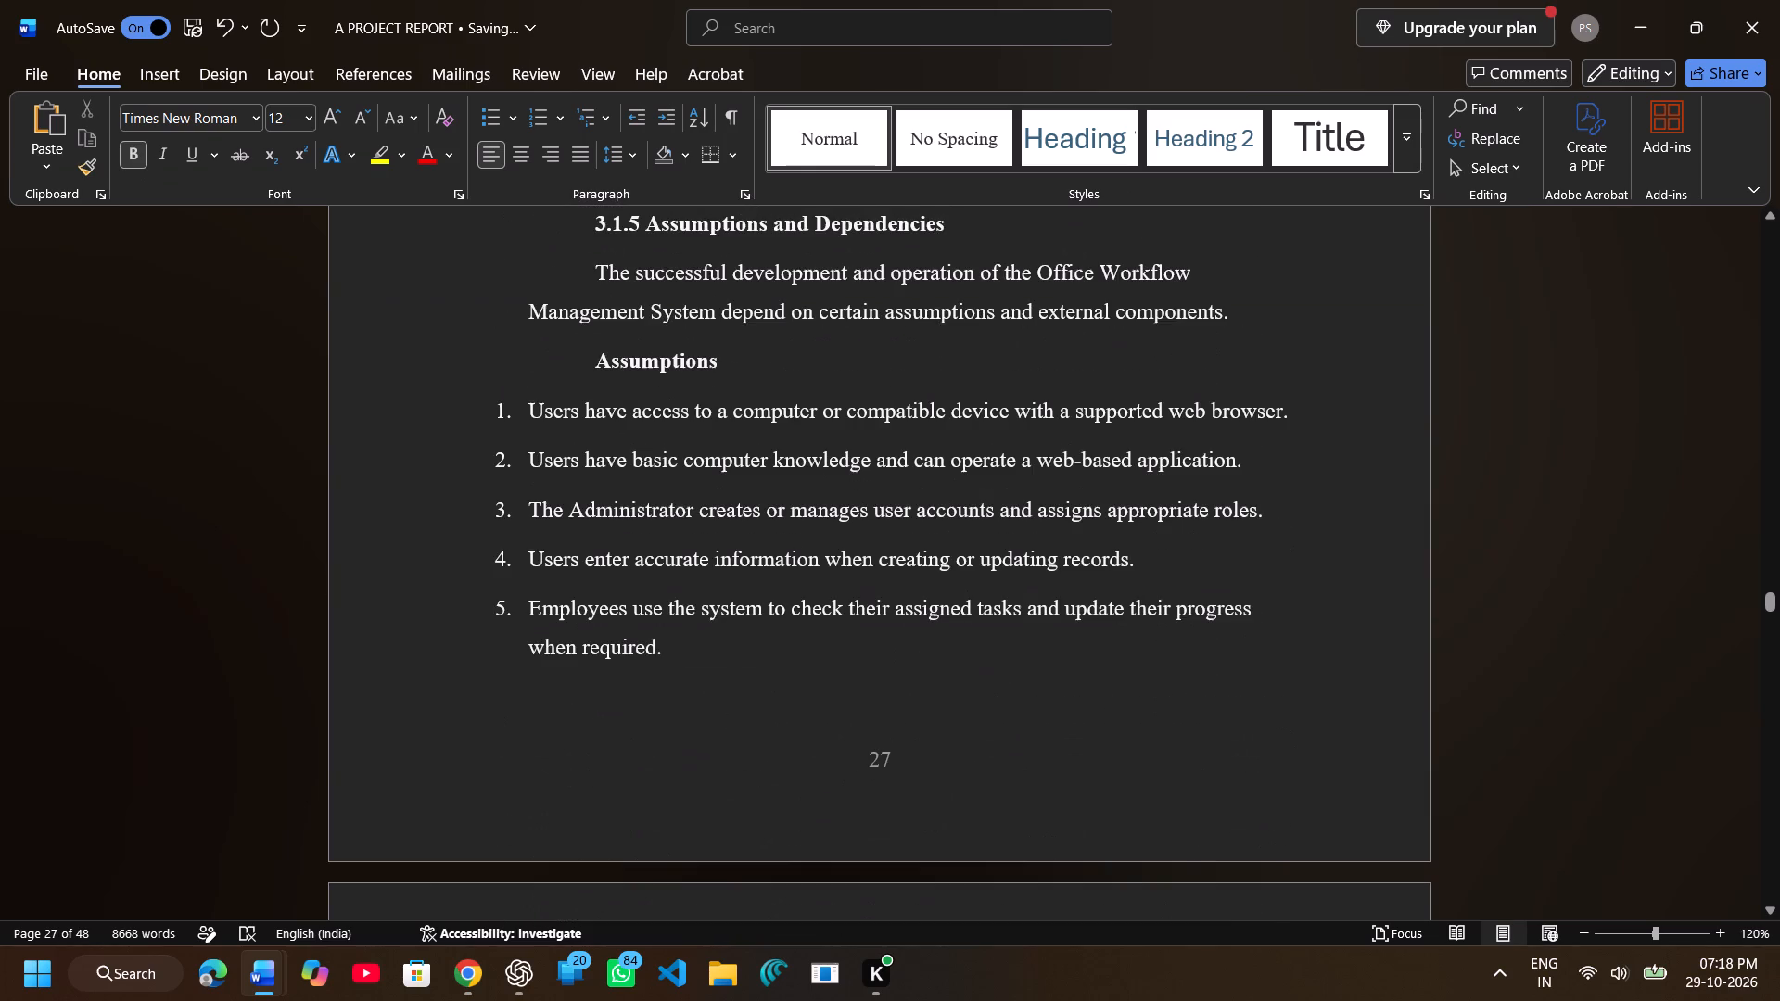
scroll(599, 577, "up", 1)
scroll(599, 577, "down", 5)
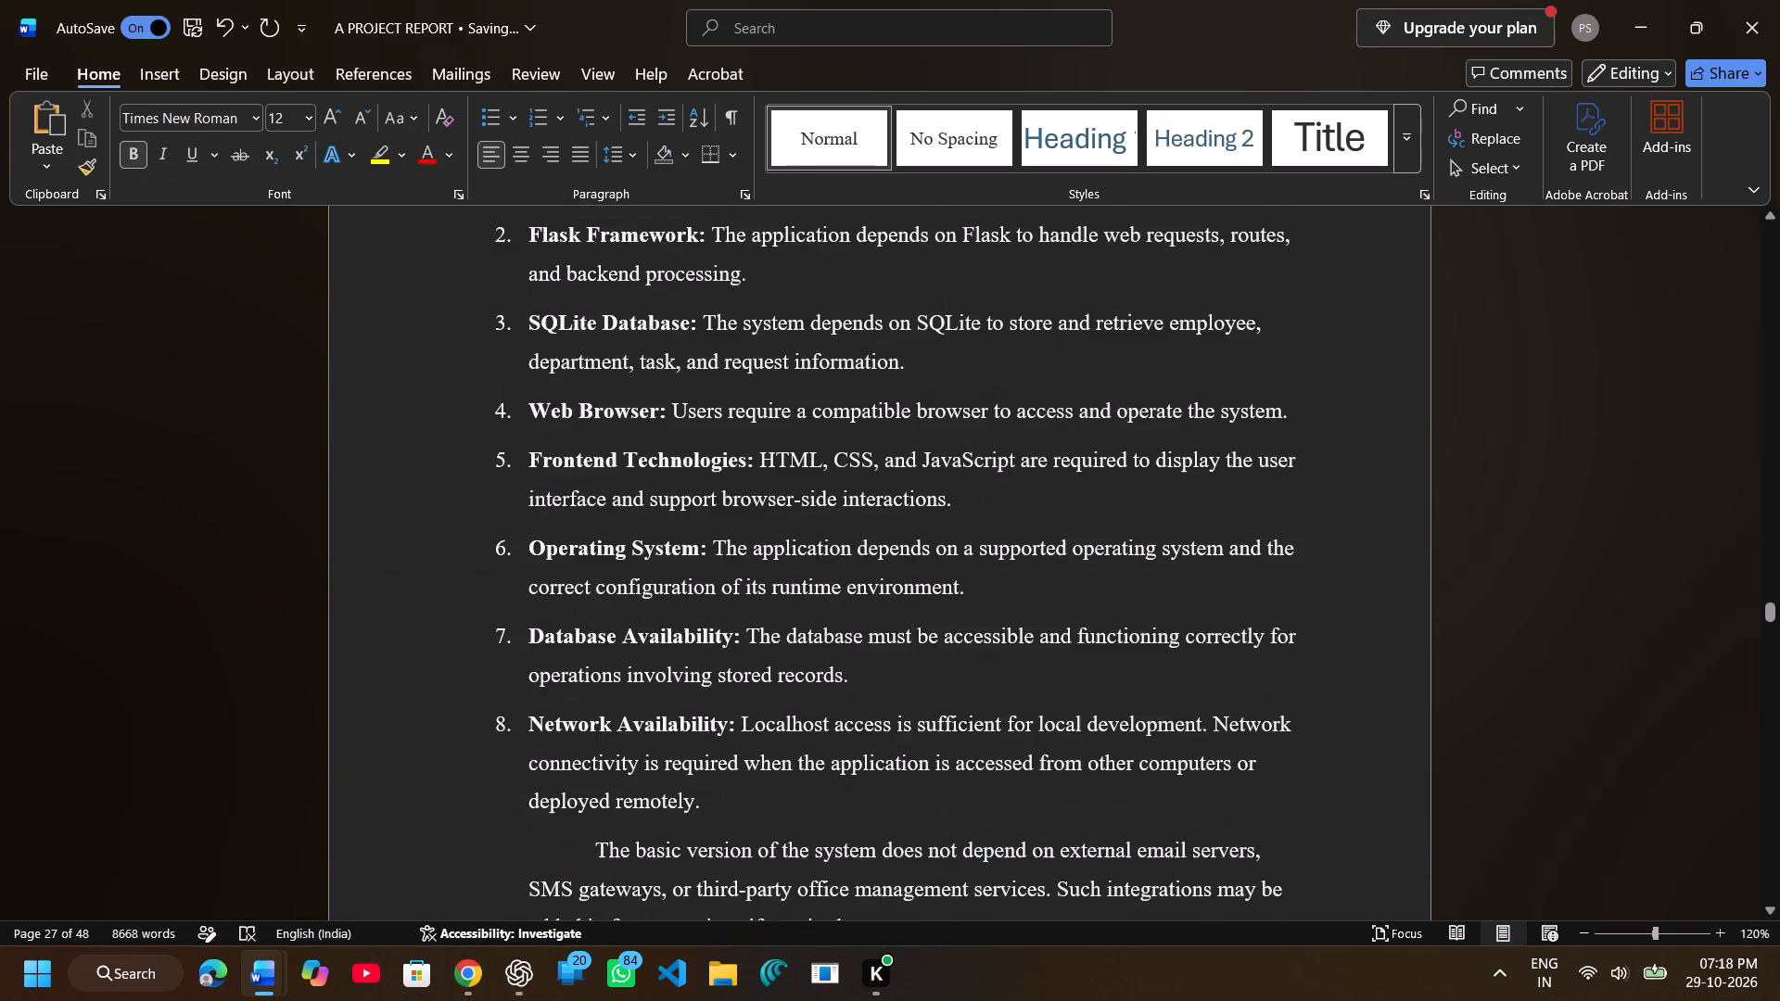
scroll(599, 577, "down", 4)
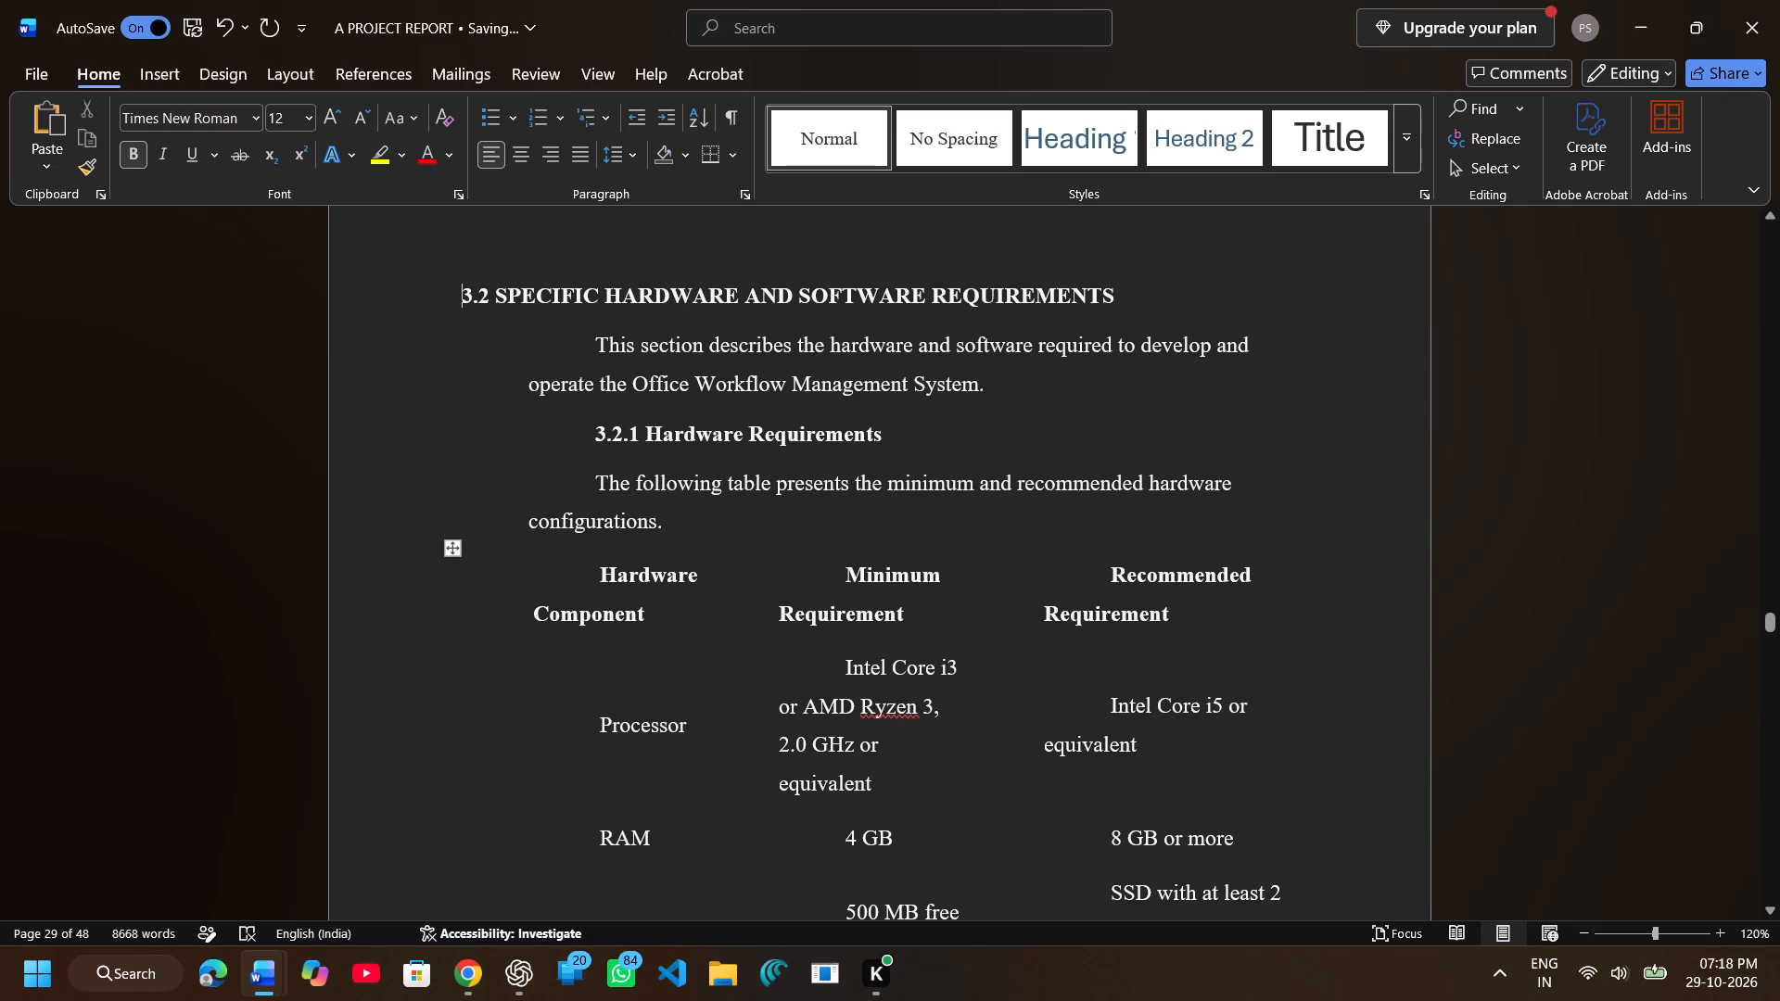
Remove the first-line and left indents from the Hardware Component header cell in the 3.2.1 table.
left_click(574, 576)
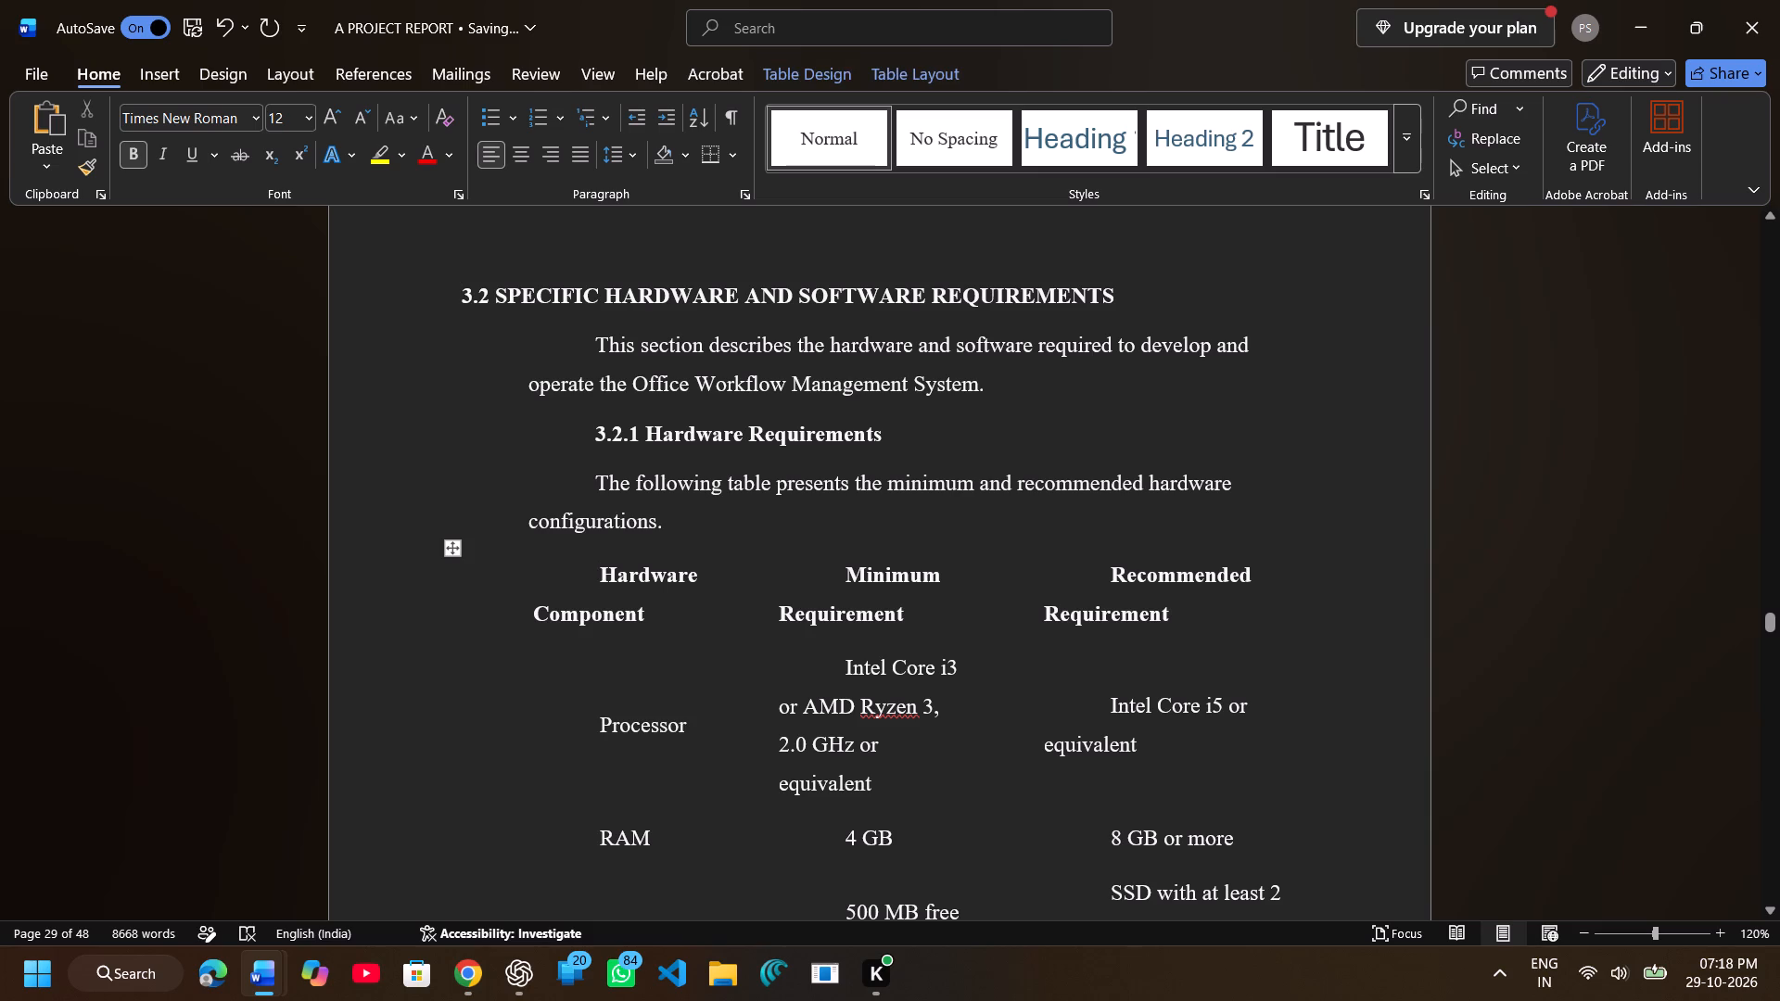
key("BackSpace")
key("BackSpace")
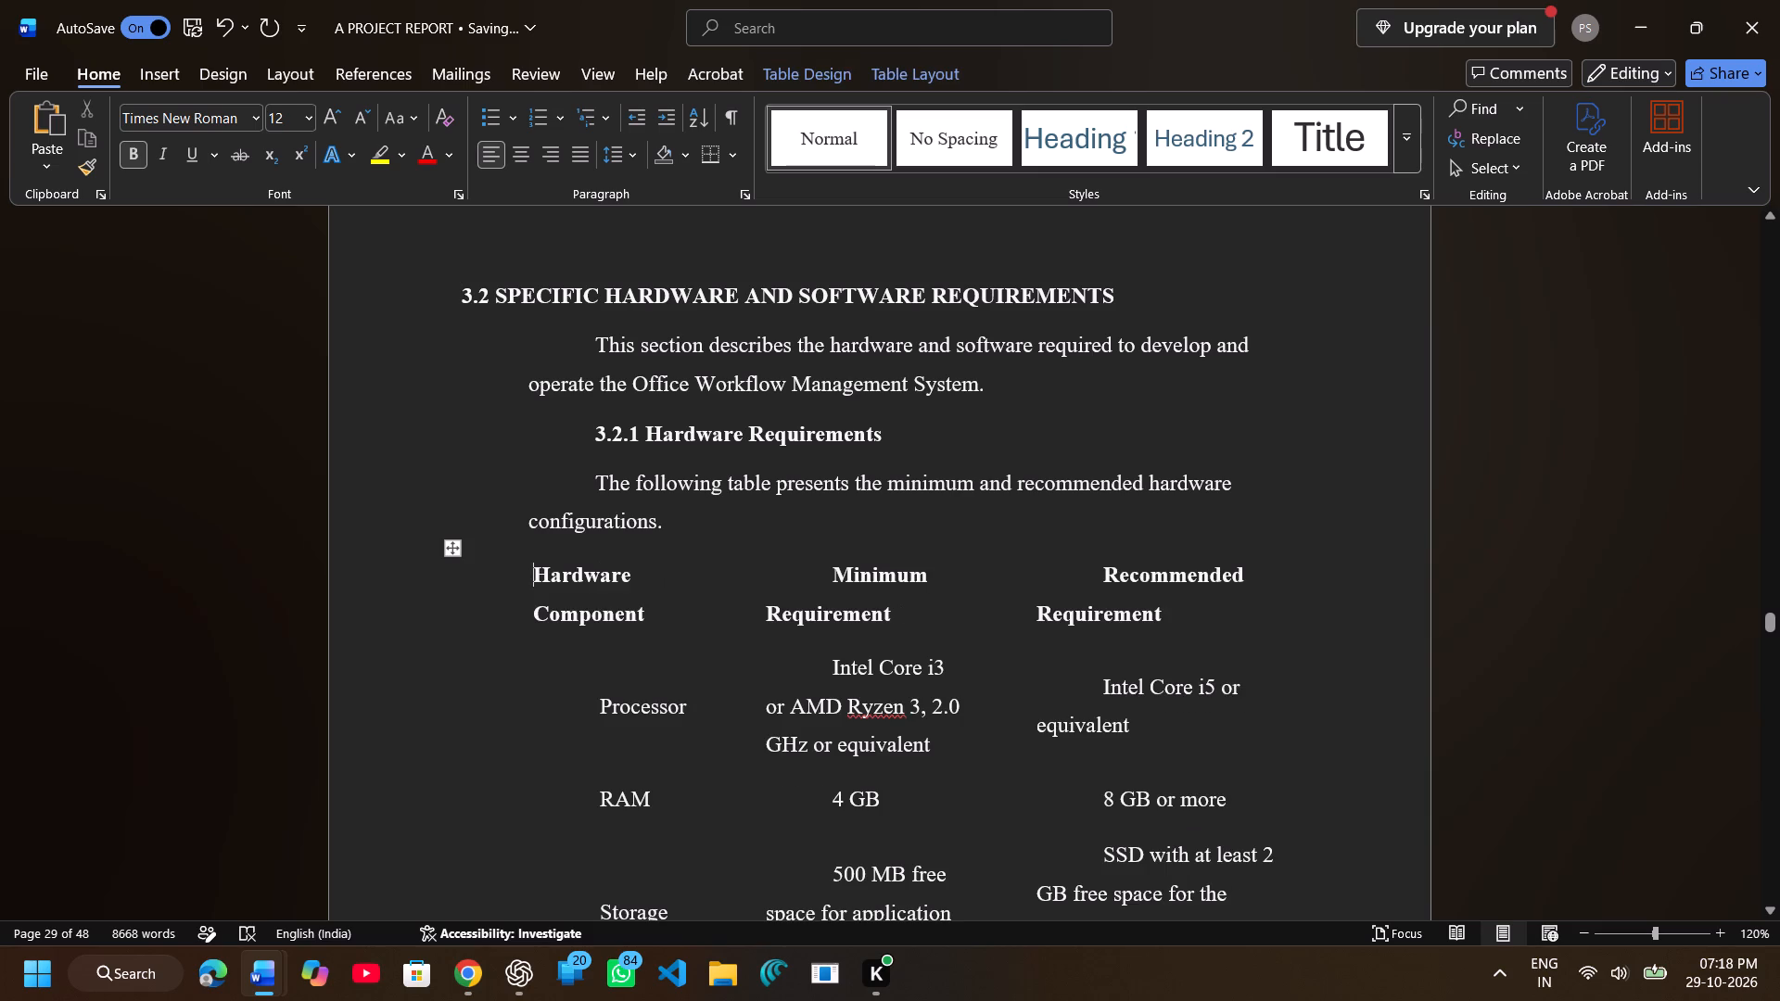
key("BackSpace")
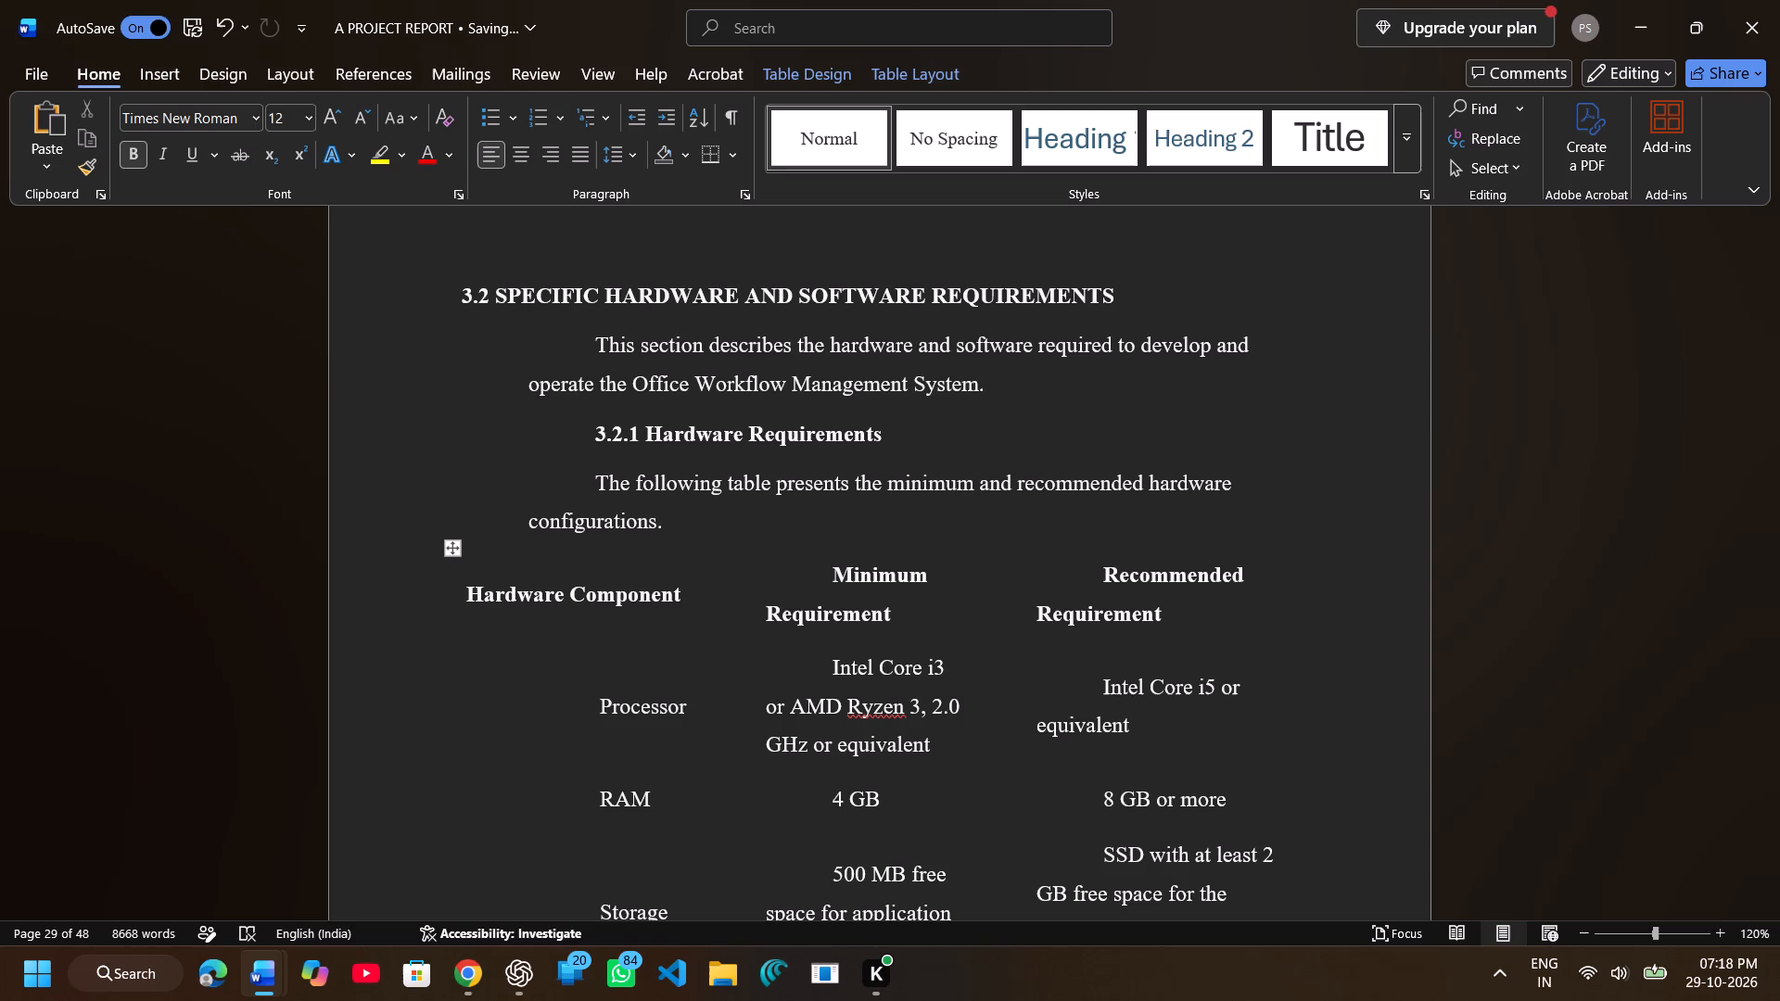
key("BackSpace")
scroll(528, 558, "down", 1)
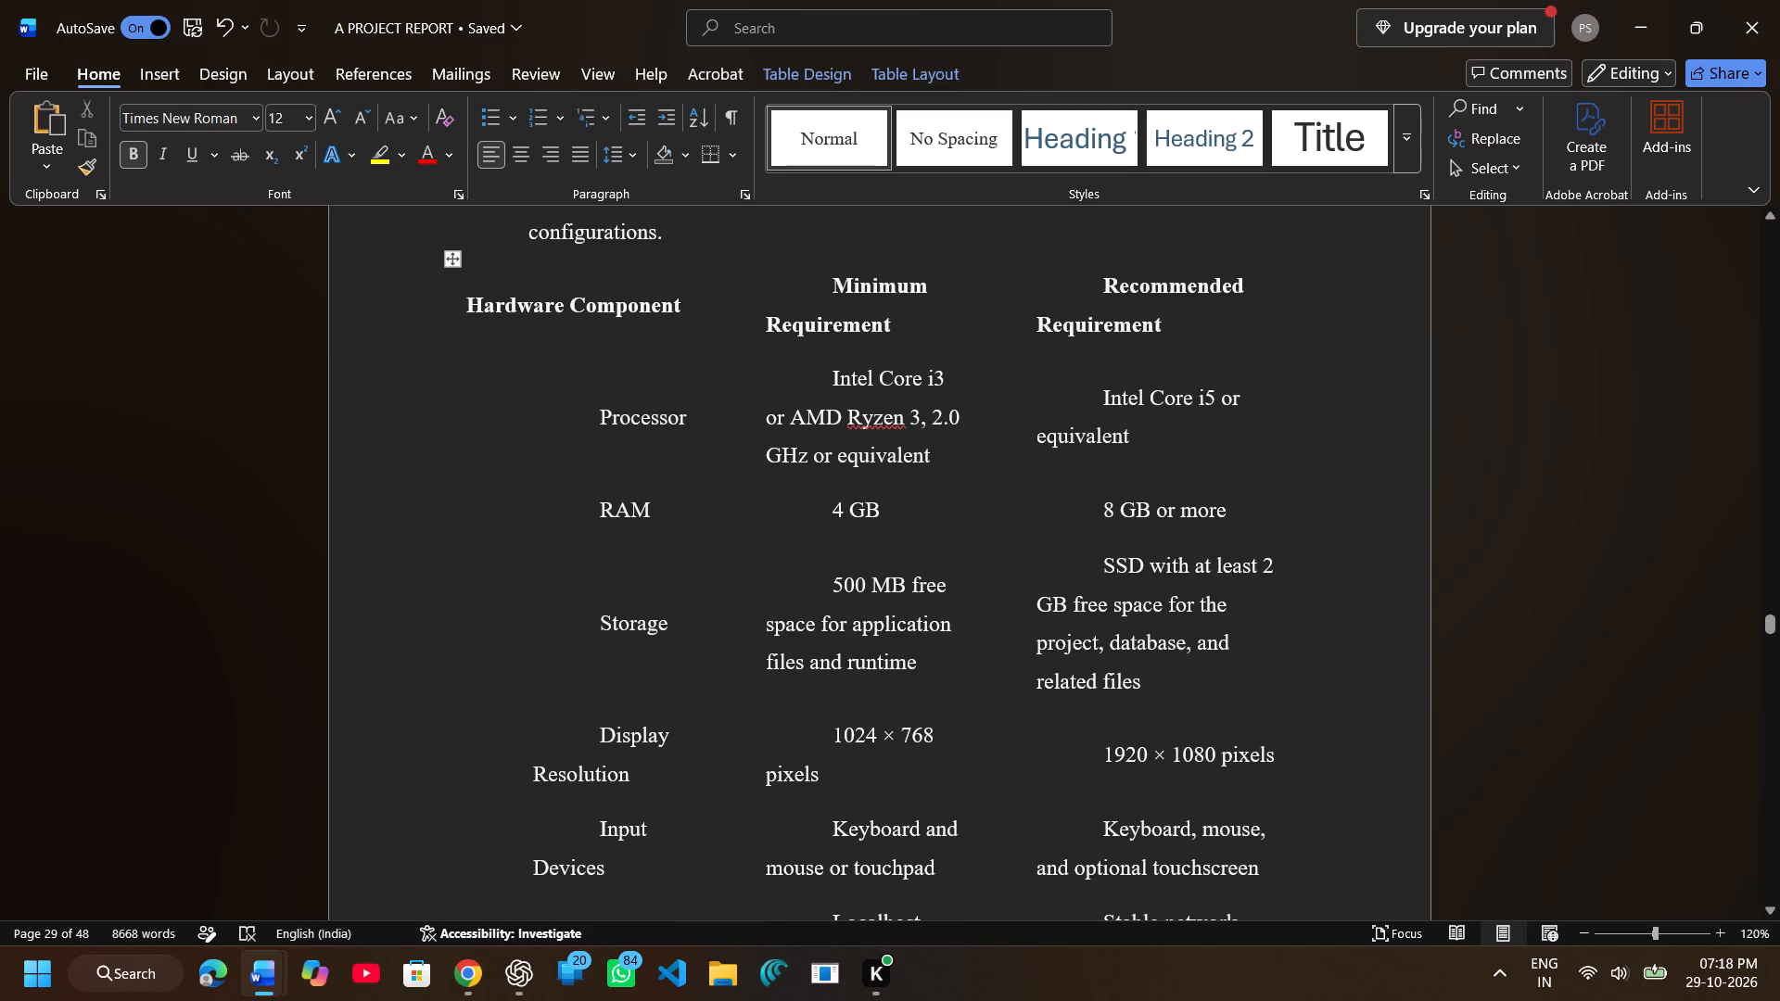
scroll(528, 558, "up", 1)
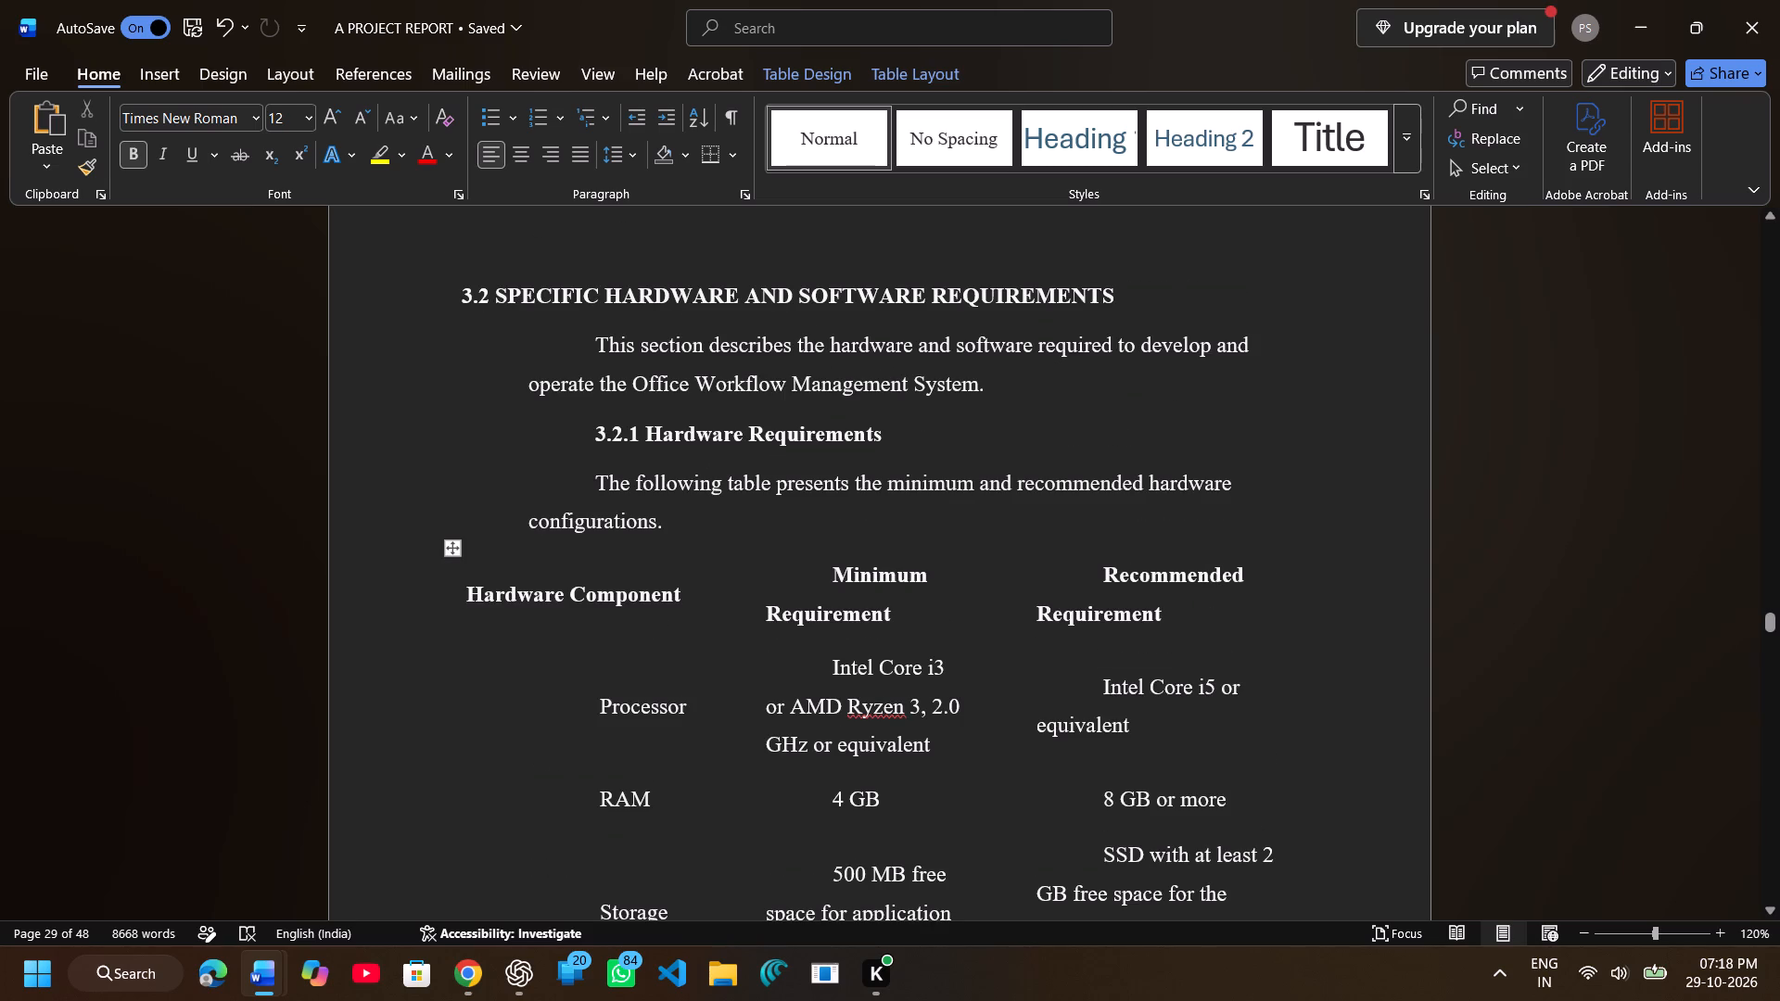
Remove the first-line indent from the Minimum Requirement header cell in the 3.2.1 table.
left_click(827, 569)
key("BackSpace")
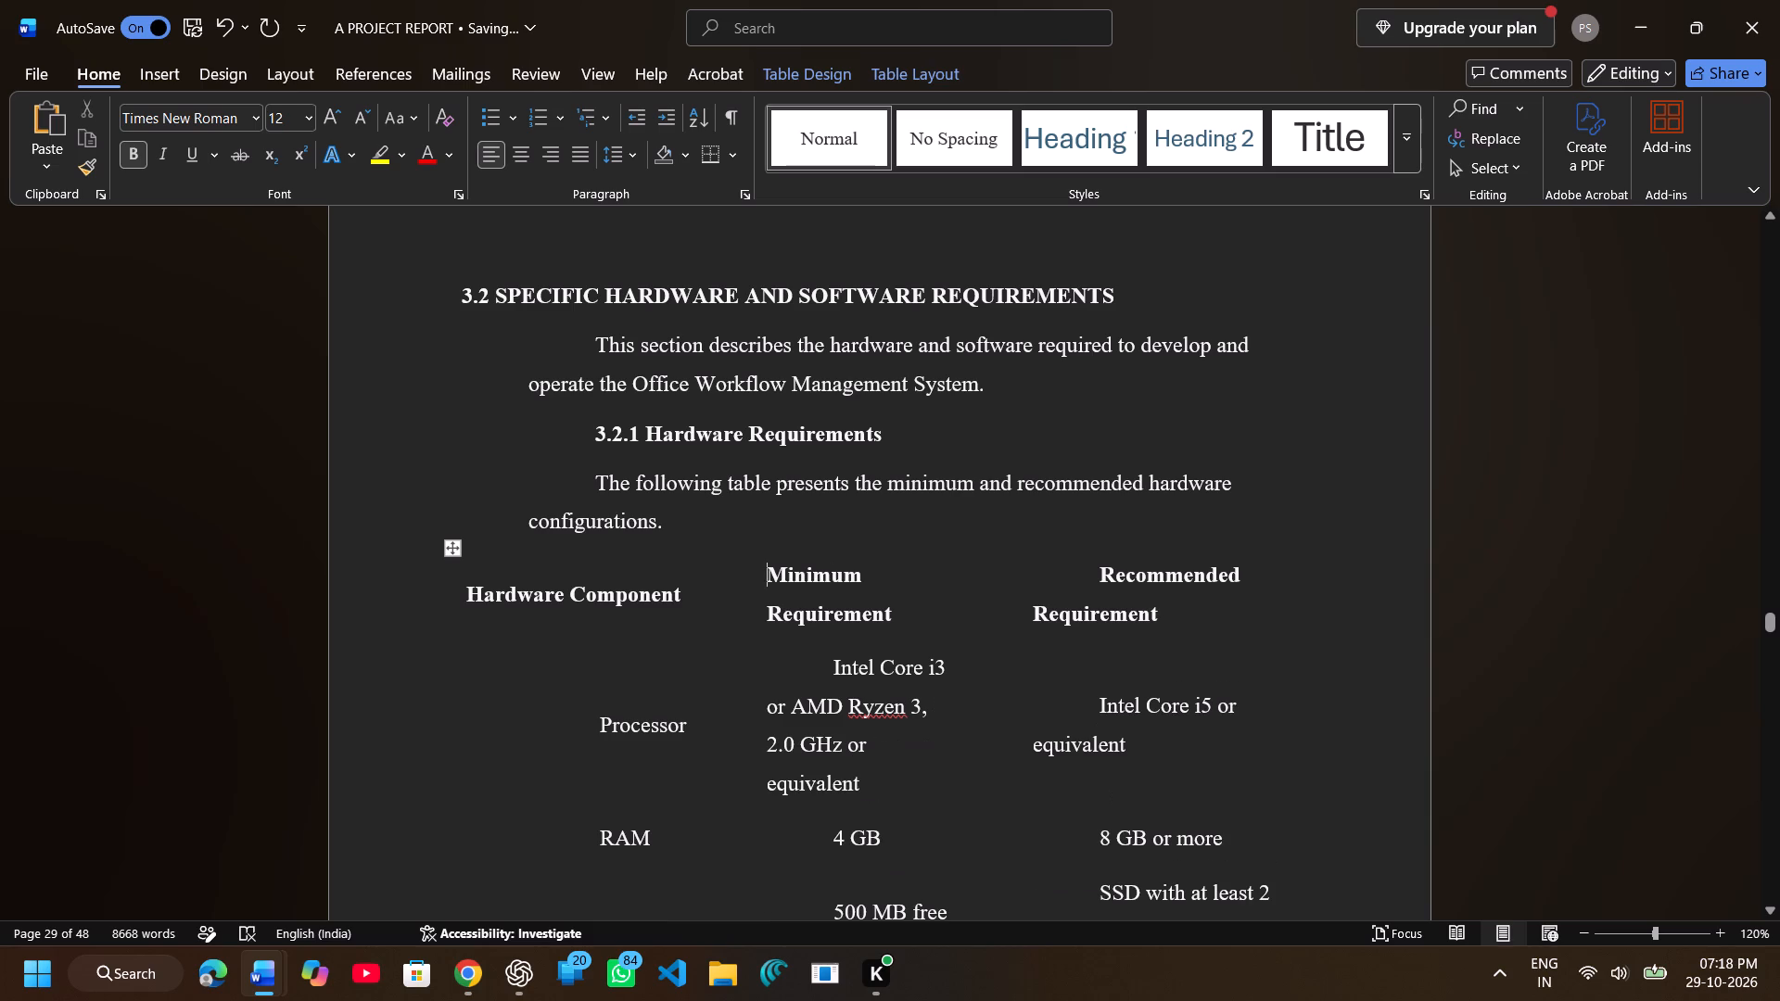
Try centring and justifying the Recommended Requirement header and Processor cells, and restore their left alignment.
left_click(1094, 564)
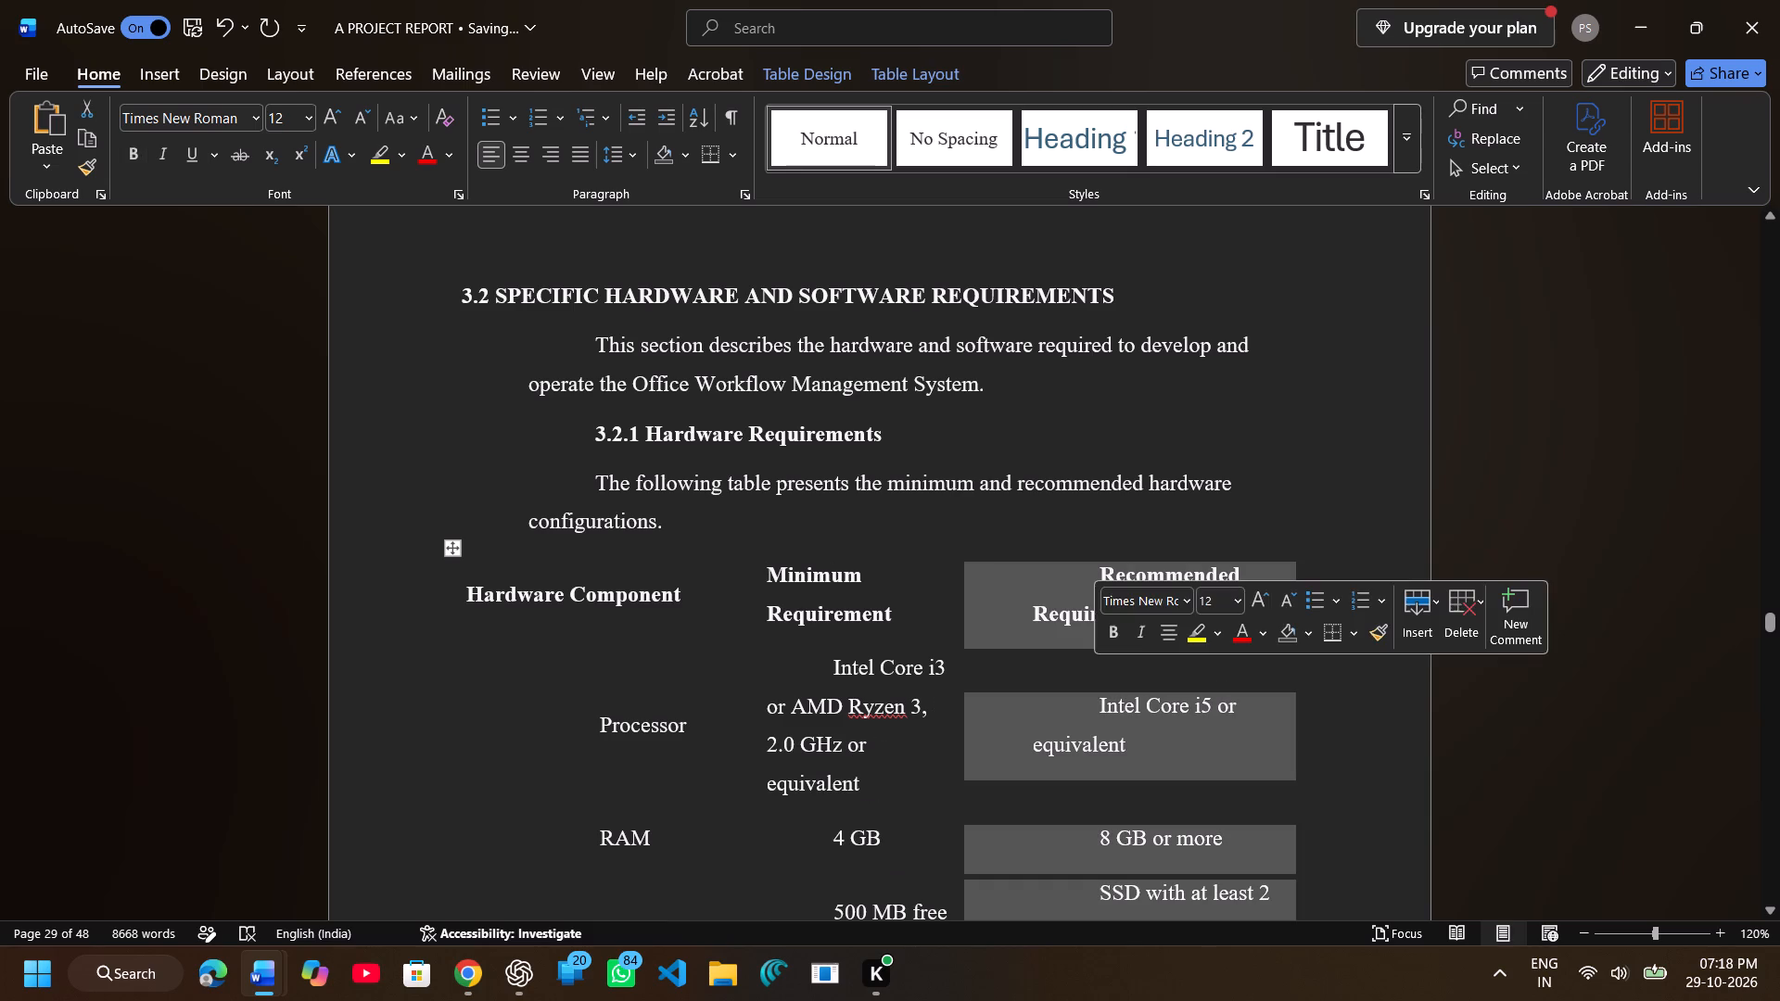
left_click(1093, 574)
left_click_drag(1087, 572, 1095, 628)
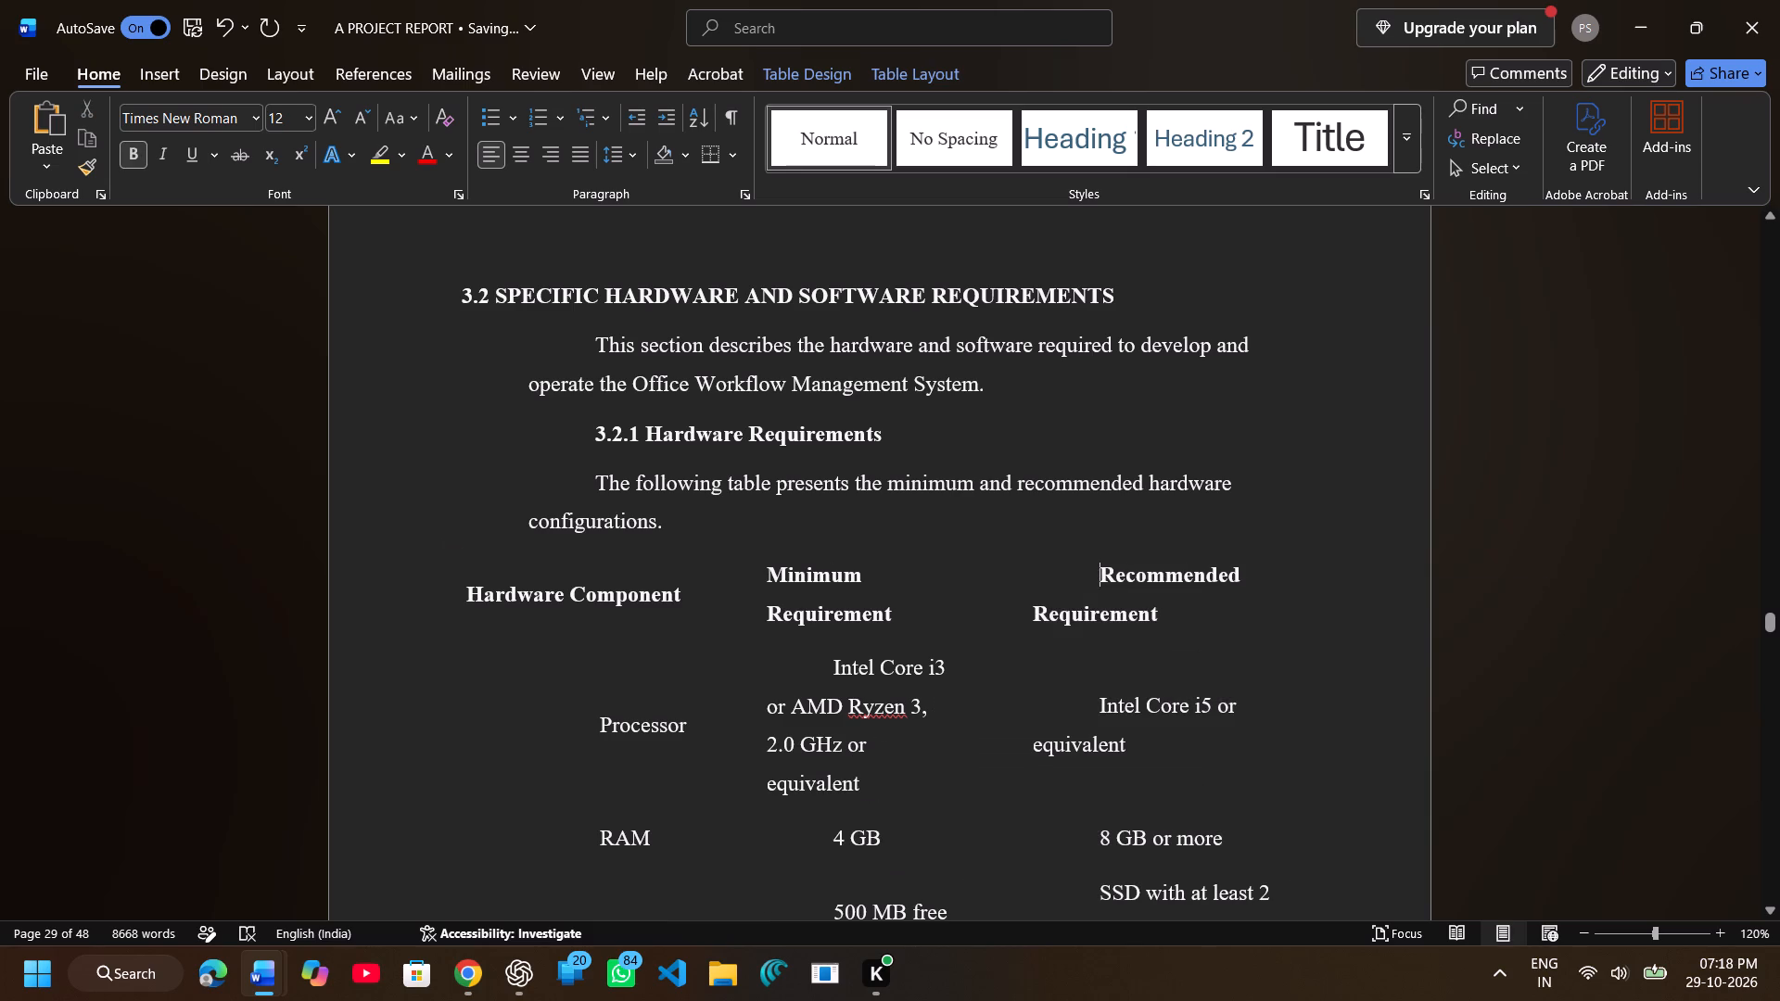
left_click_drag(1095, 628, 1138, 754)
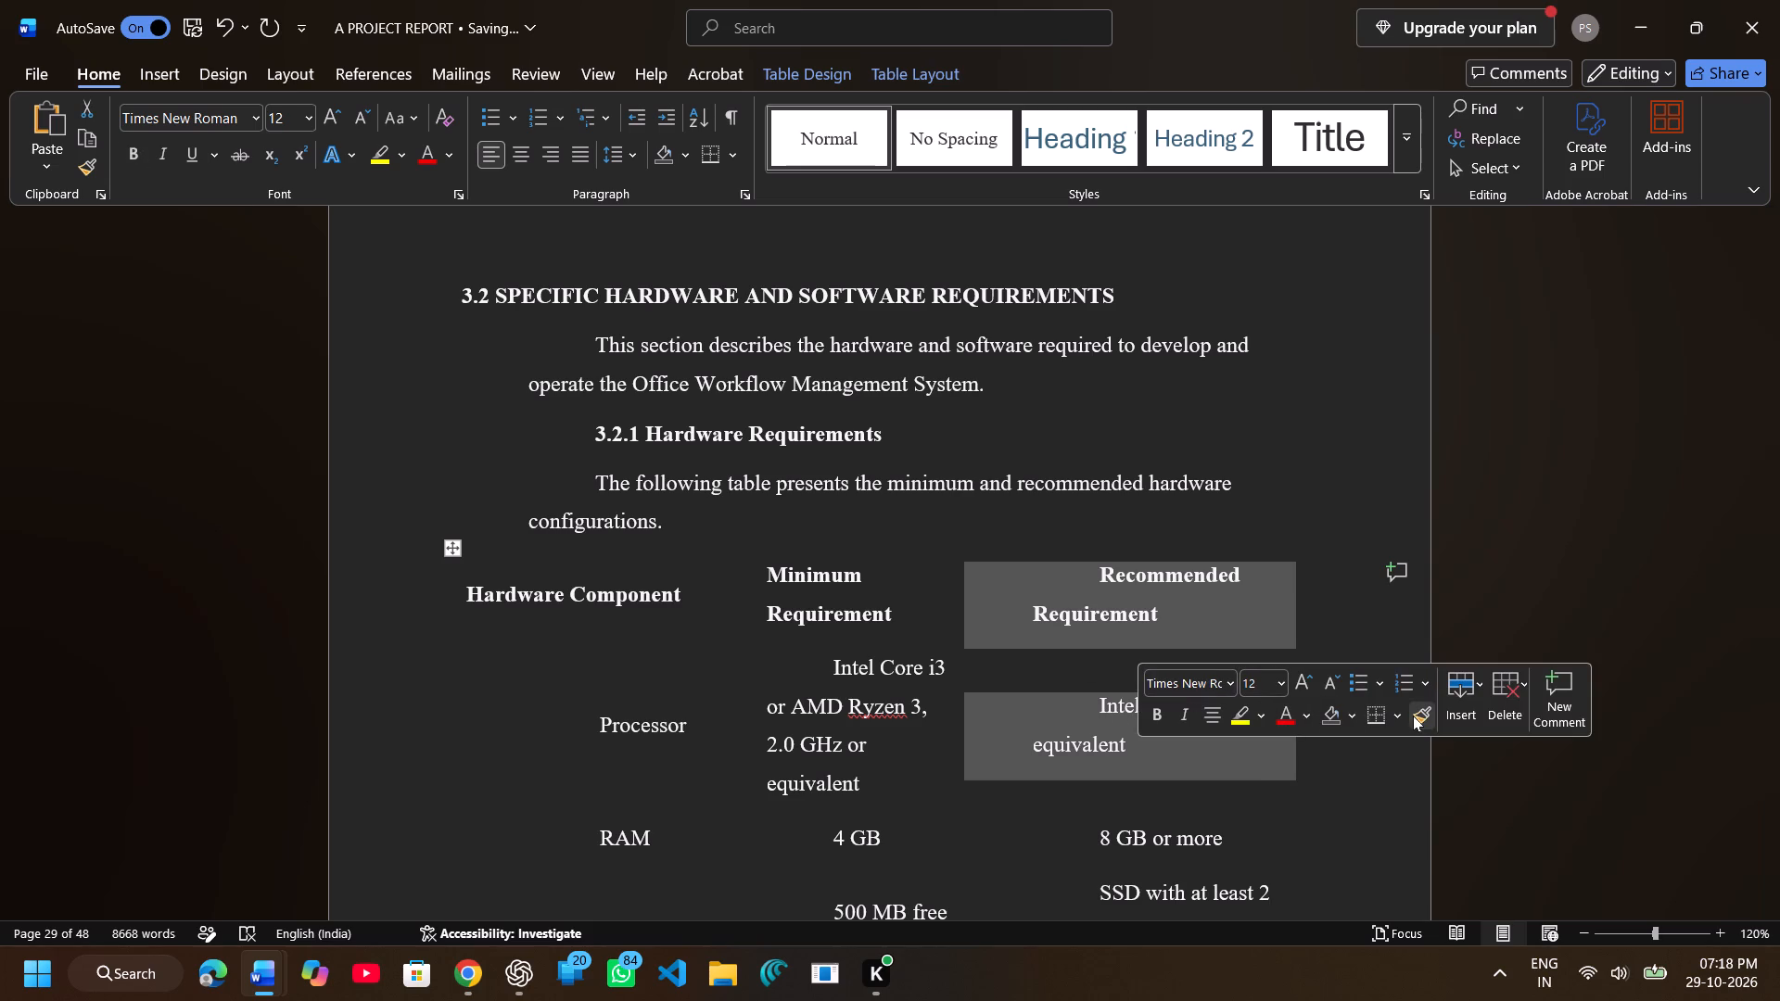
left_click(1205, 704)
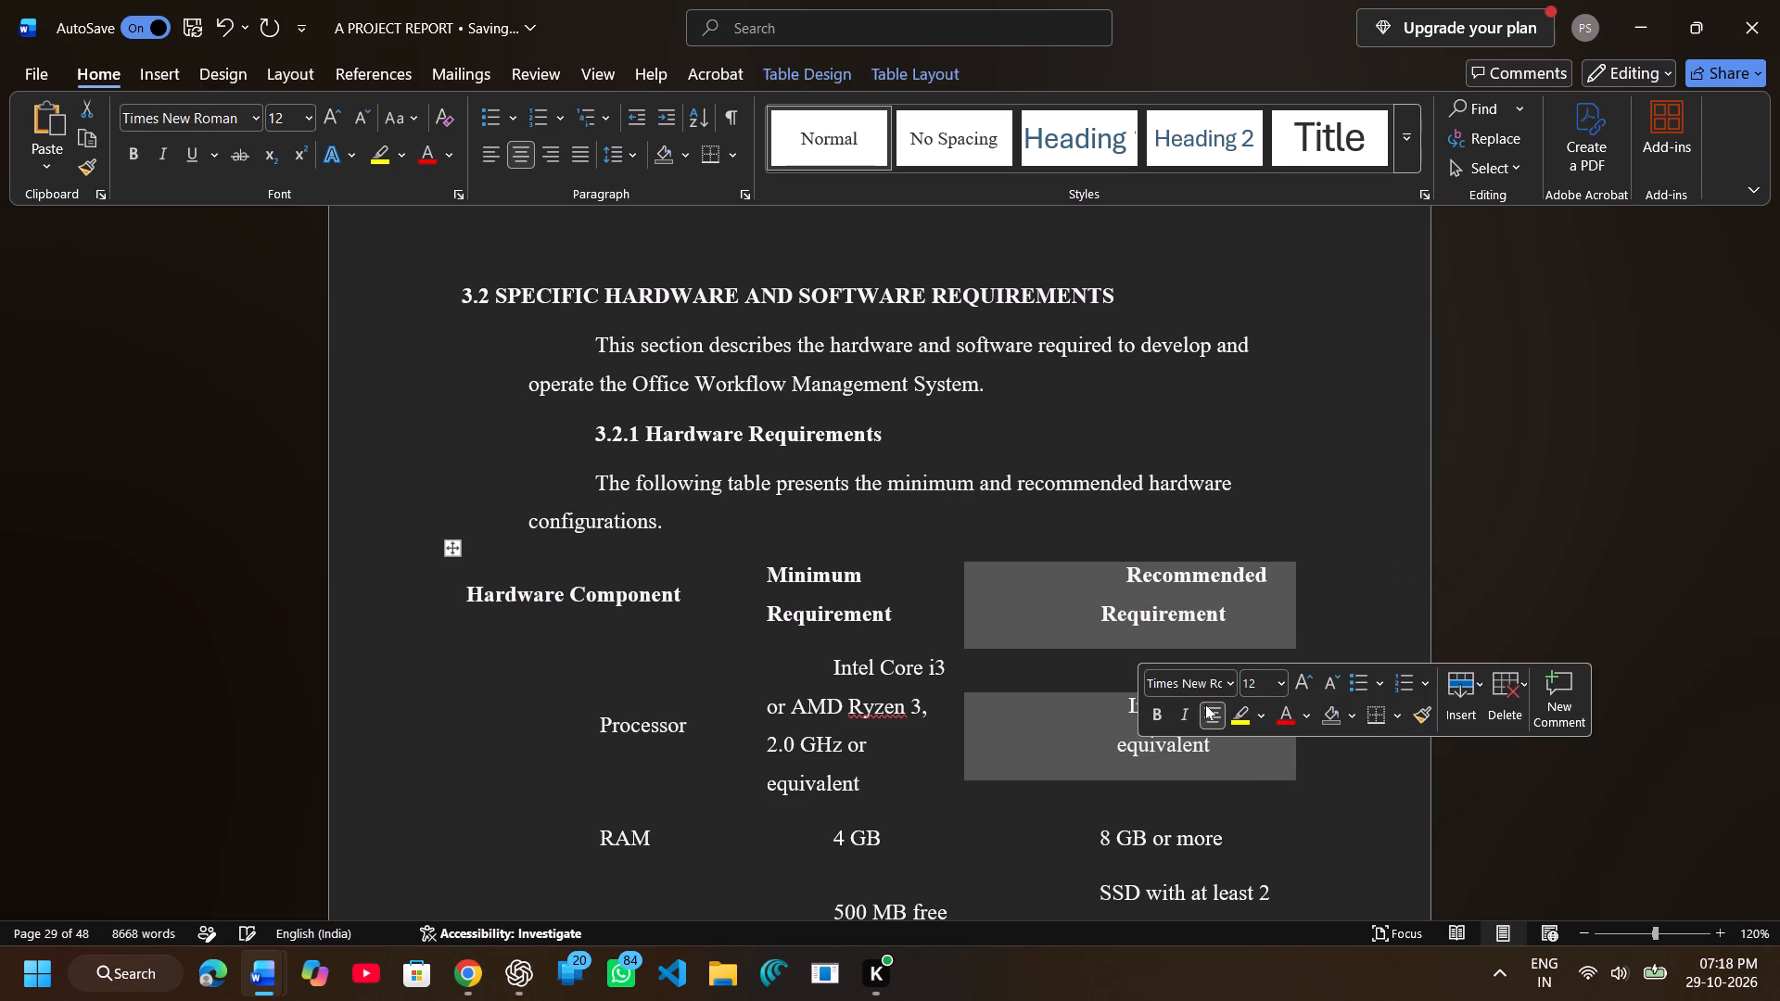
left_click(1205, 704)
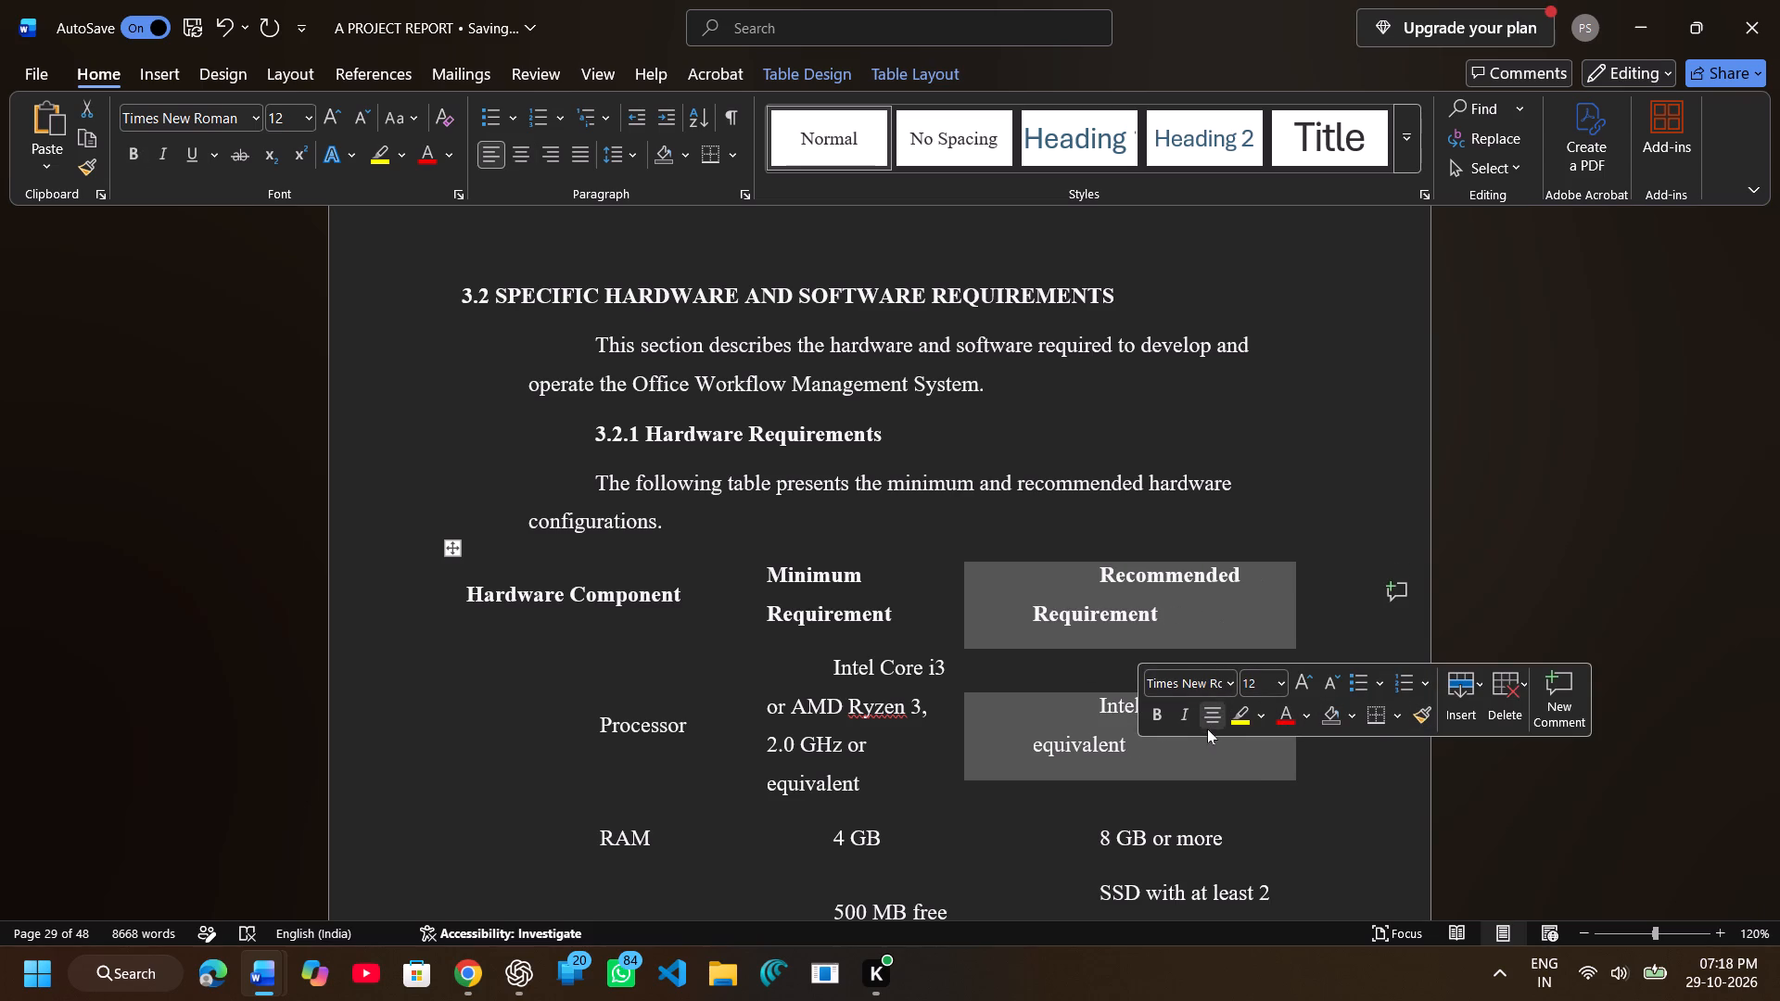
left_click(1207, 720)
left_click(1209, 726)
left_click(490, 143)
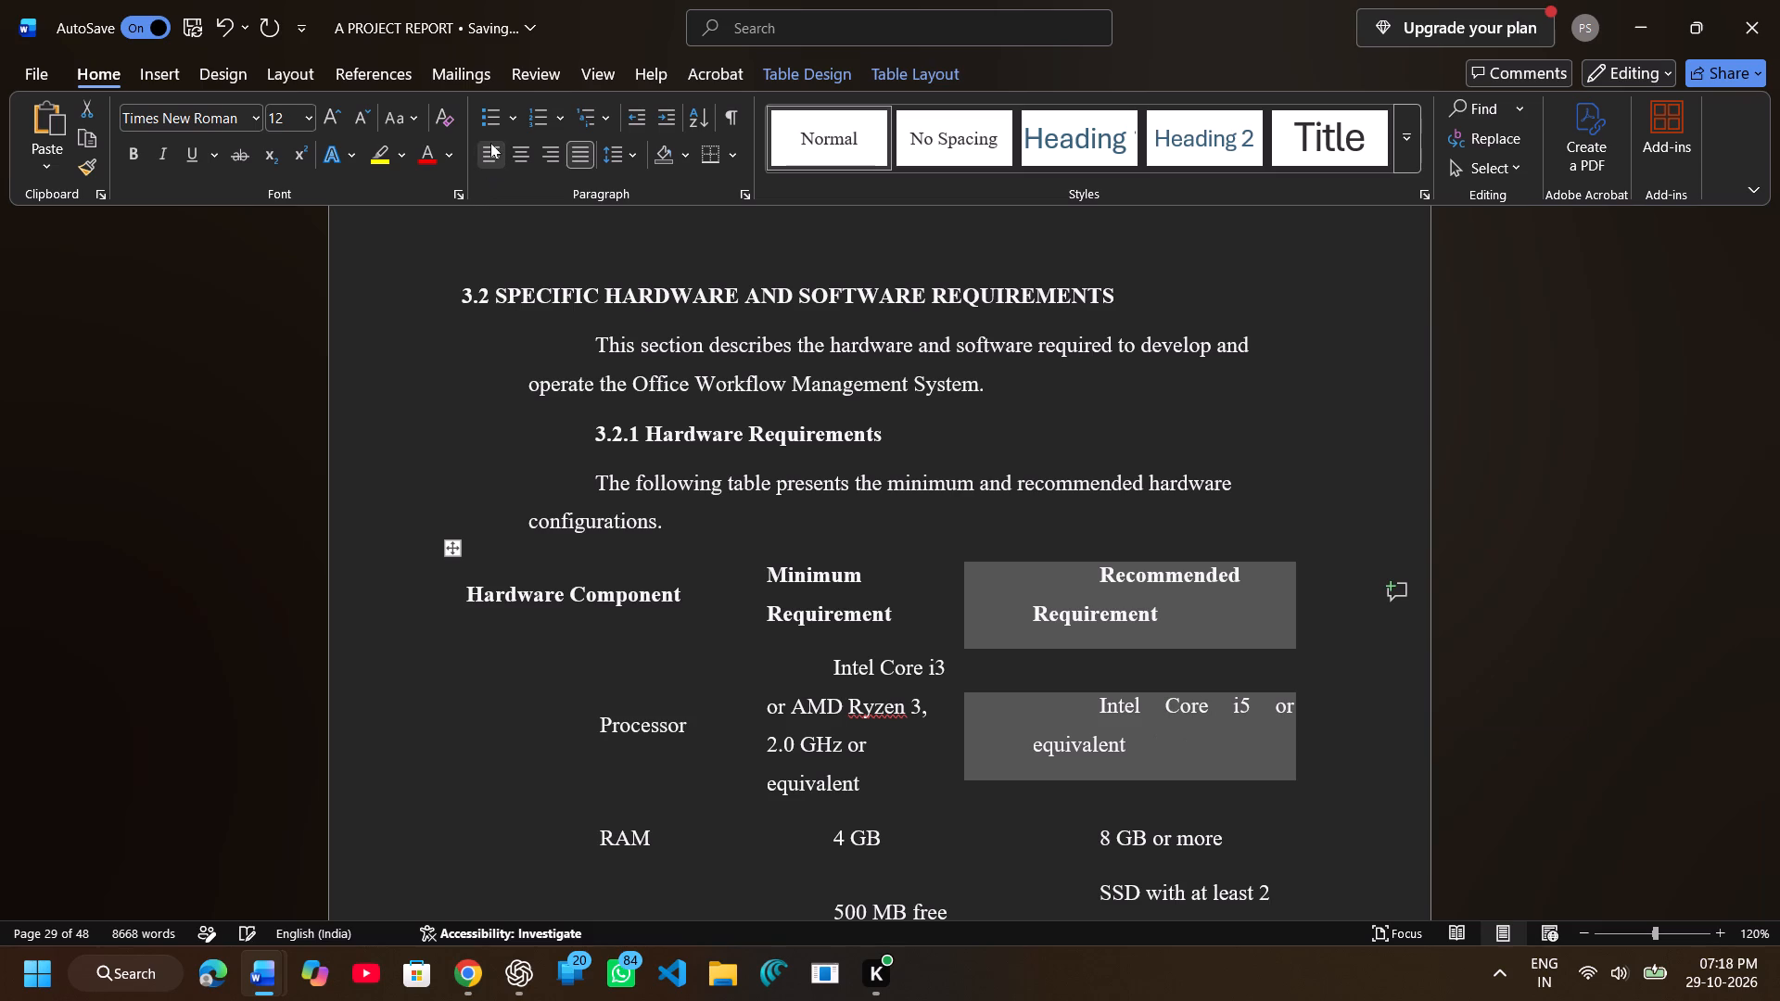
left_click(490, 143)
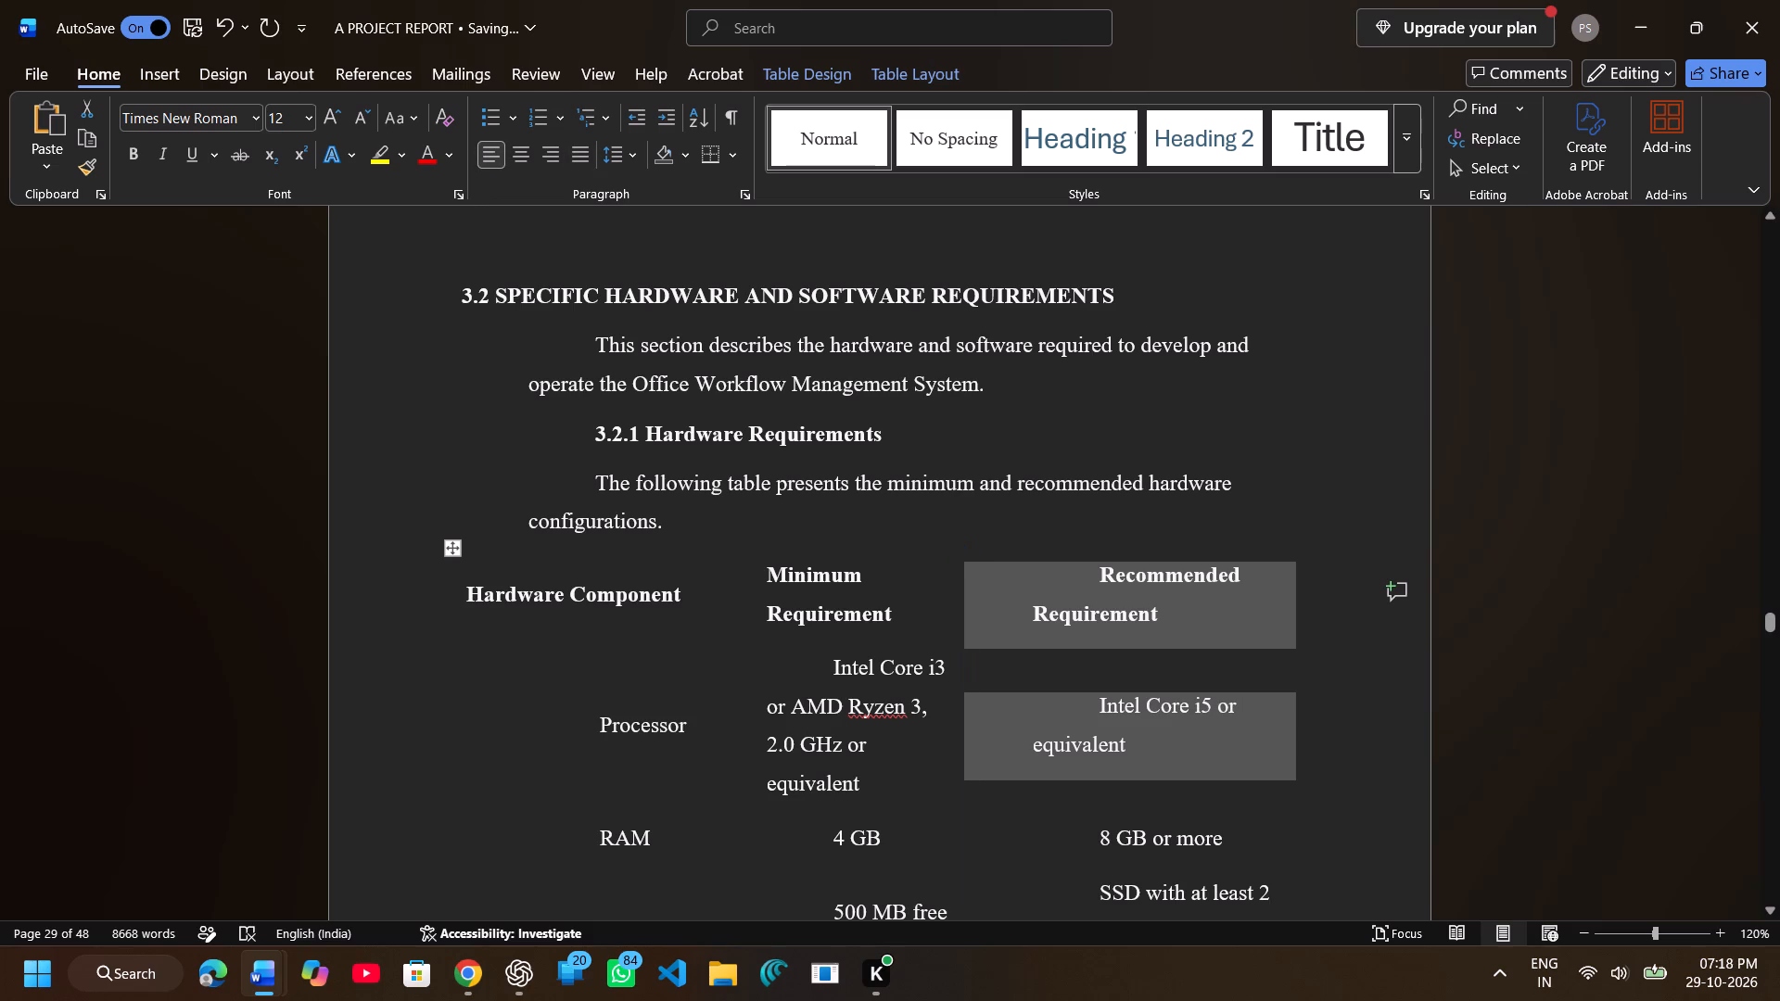
Remove the first-line indent from the Recommended Requirement header cell in the 3.2.1 table.
left_click(1084, 572)
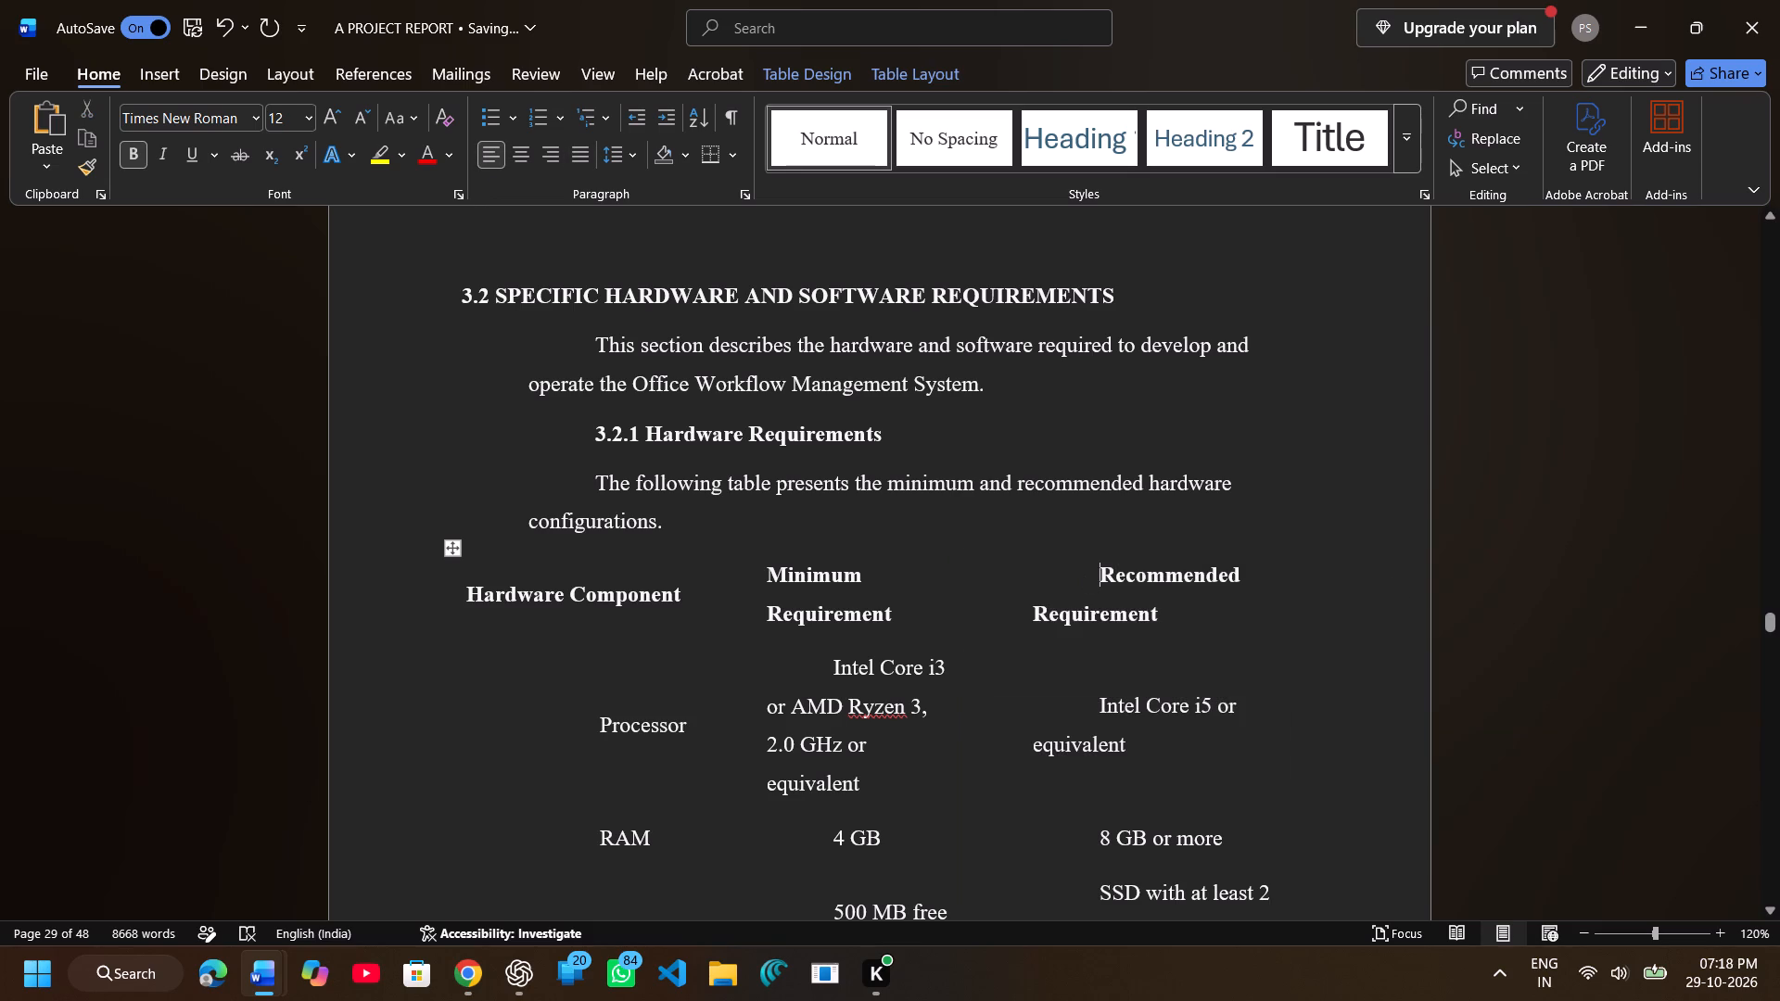
key("BackSpace")
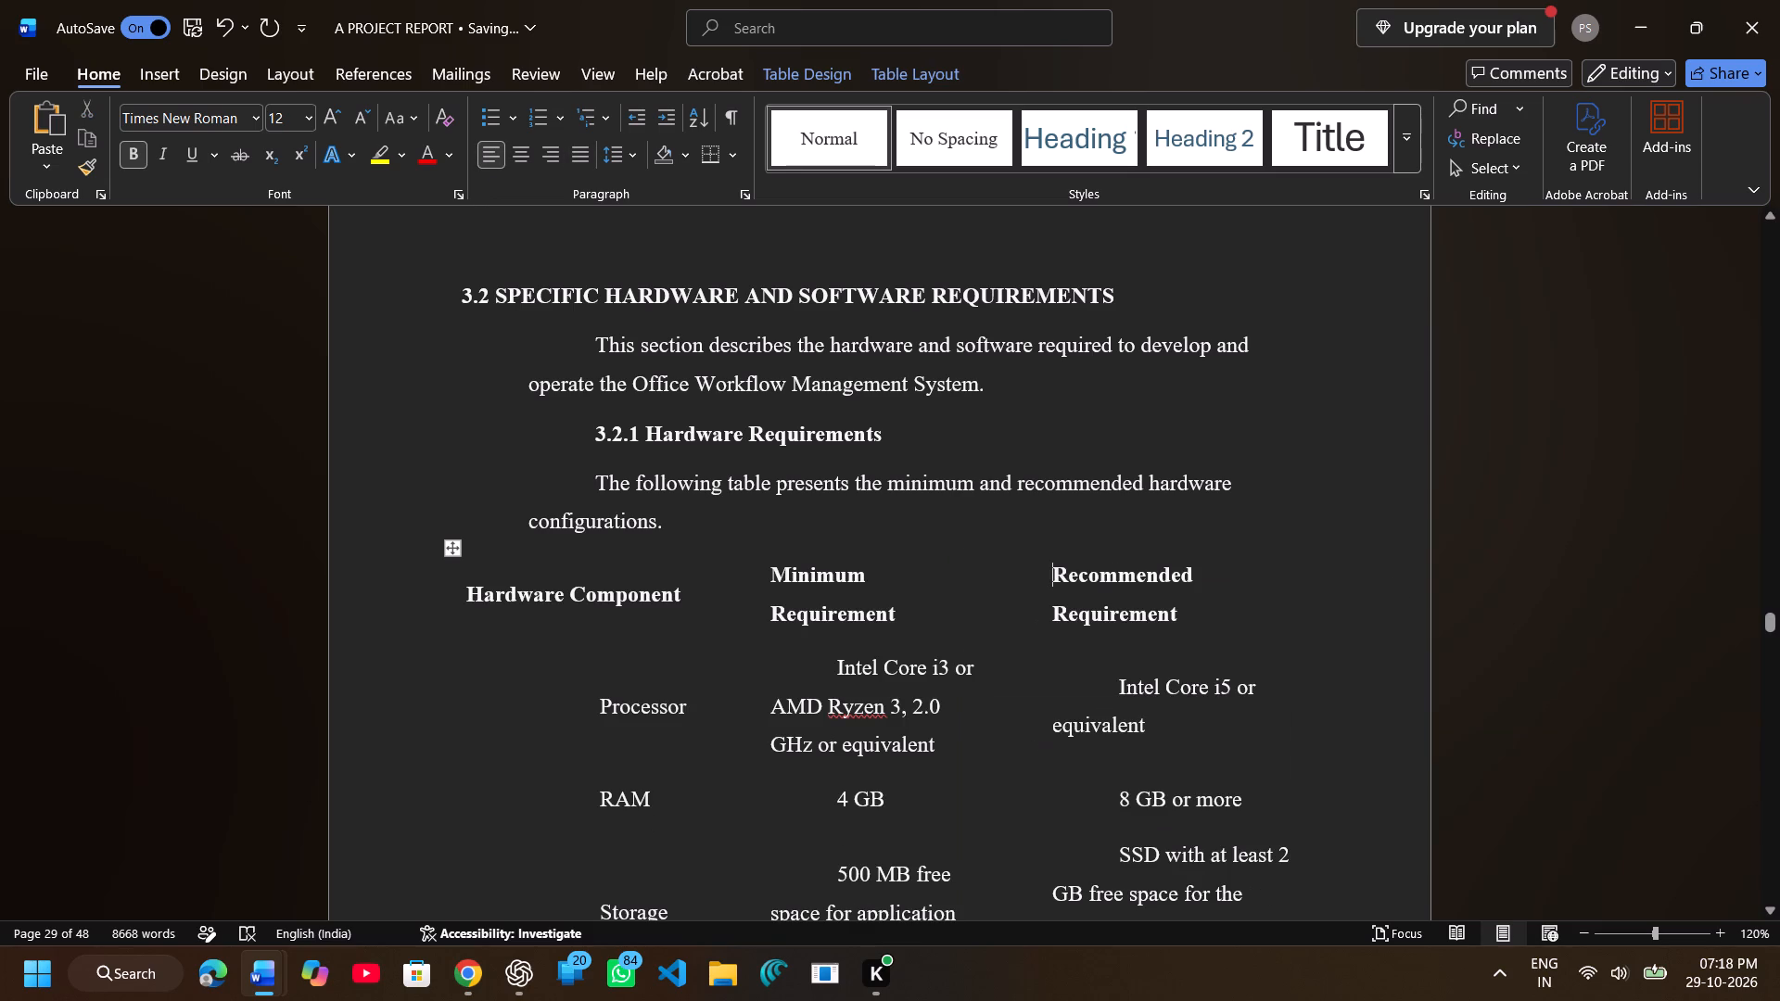
Remove the first-line indents from the Processor row's minimum and recommended requirement cells.
left_click(830, 679)
key("BackSpace")
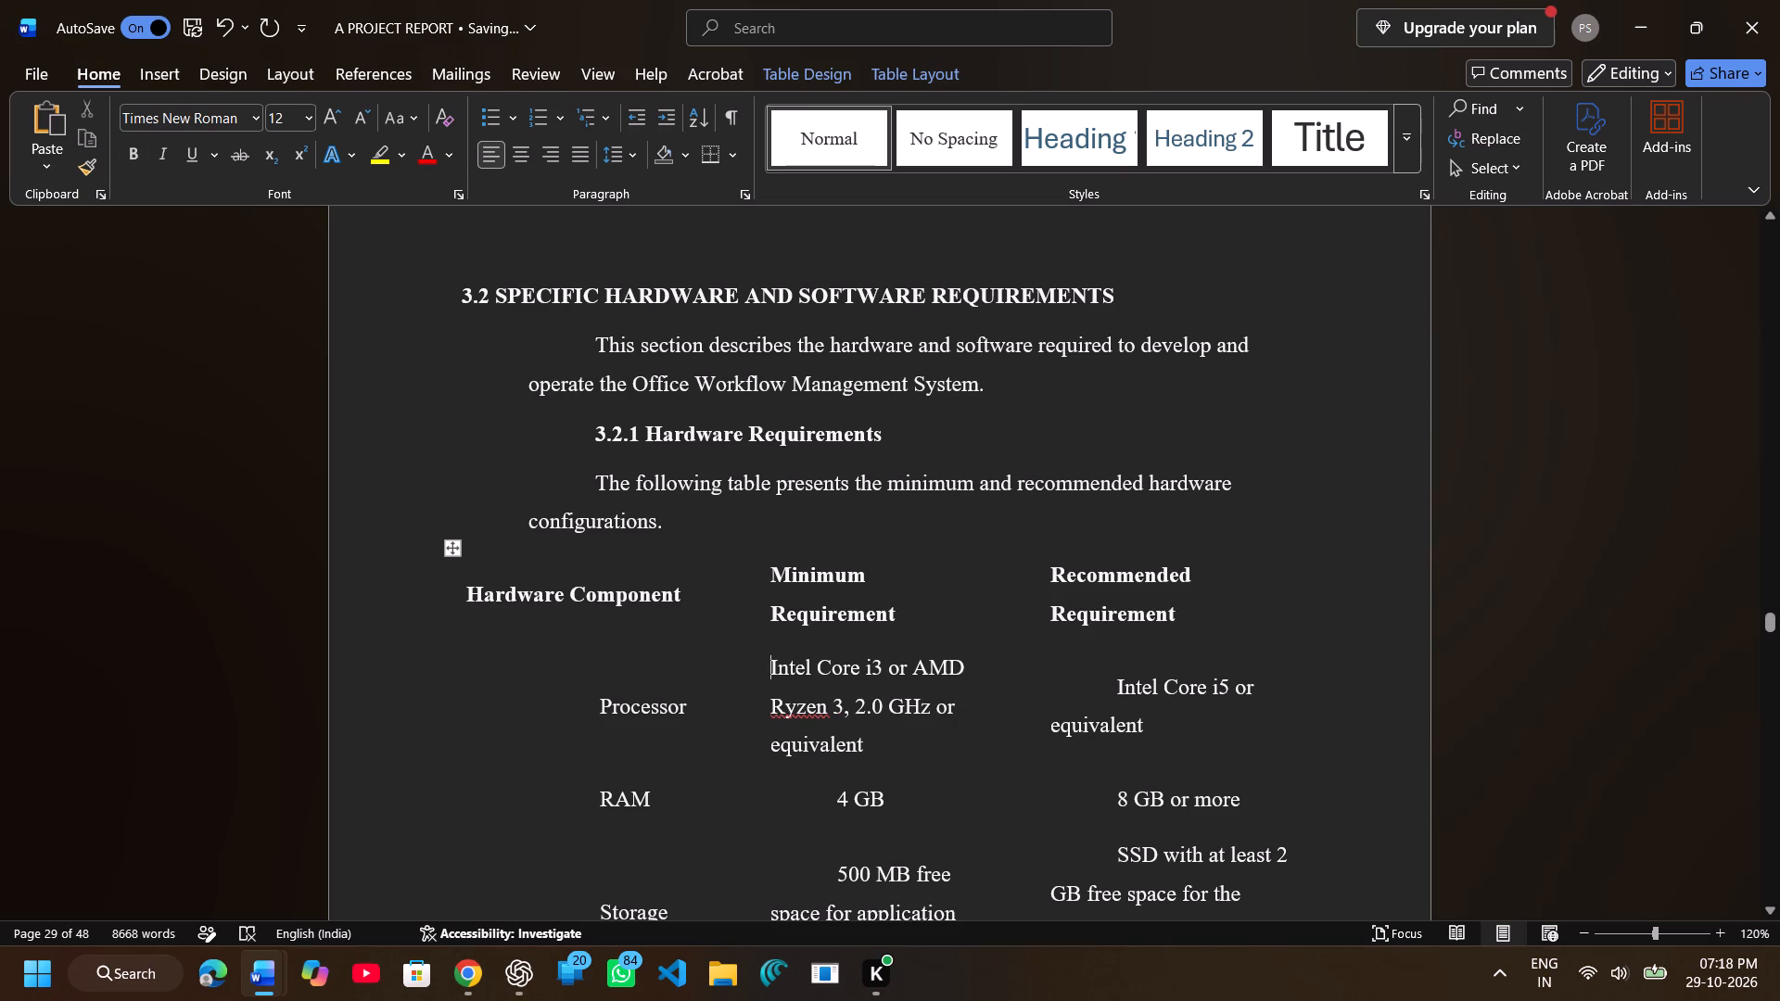
left_click(1112, 691)
key("BackSpace")
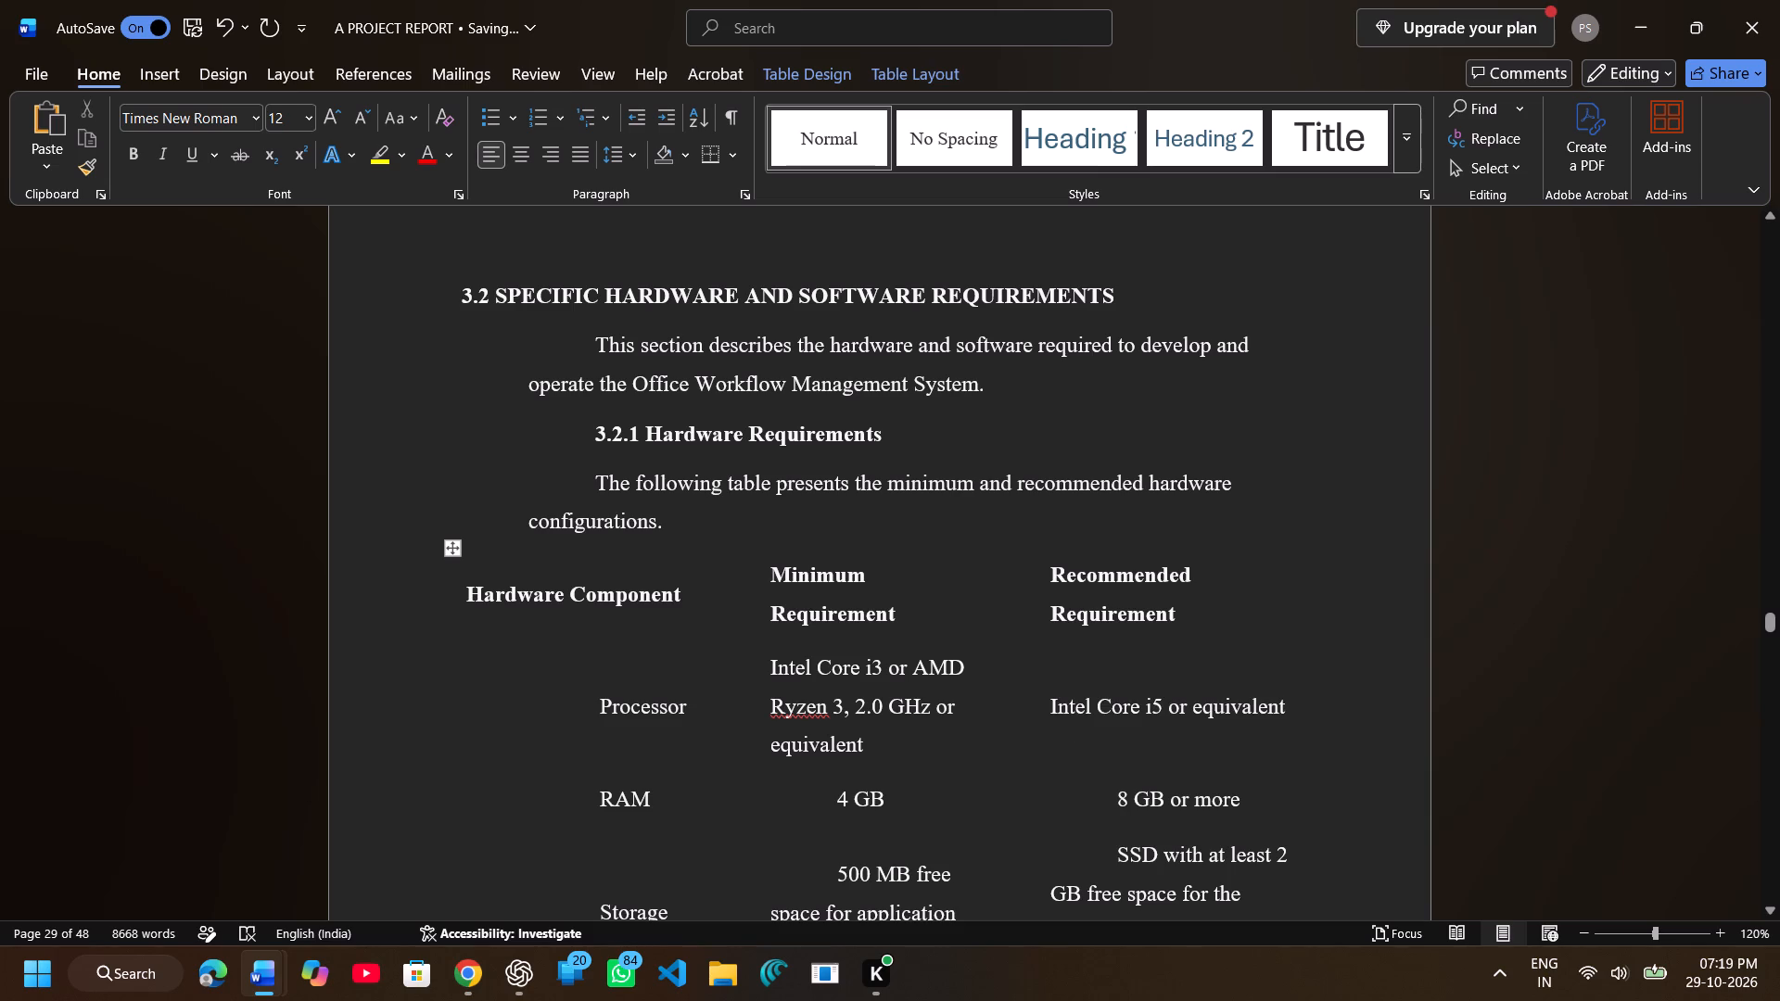
Remove the indent from the RAM row's "4 GB" cell and insert 13 spaces before the text to line it up with the column.
left_click(825, 819)
key("BackSpace")
key("space")
key("space")
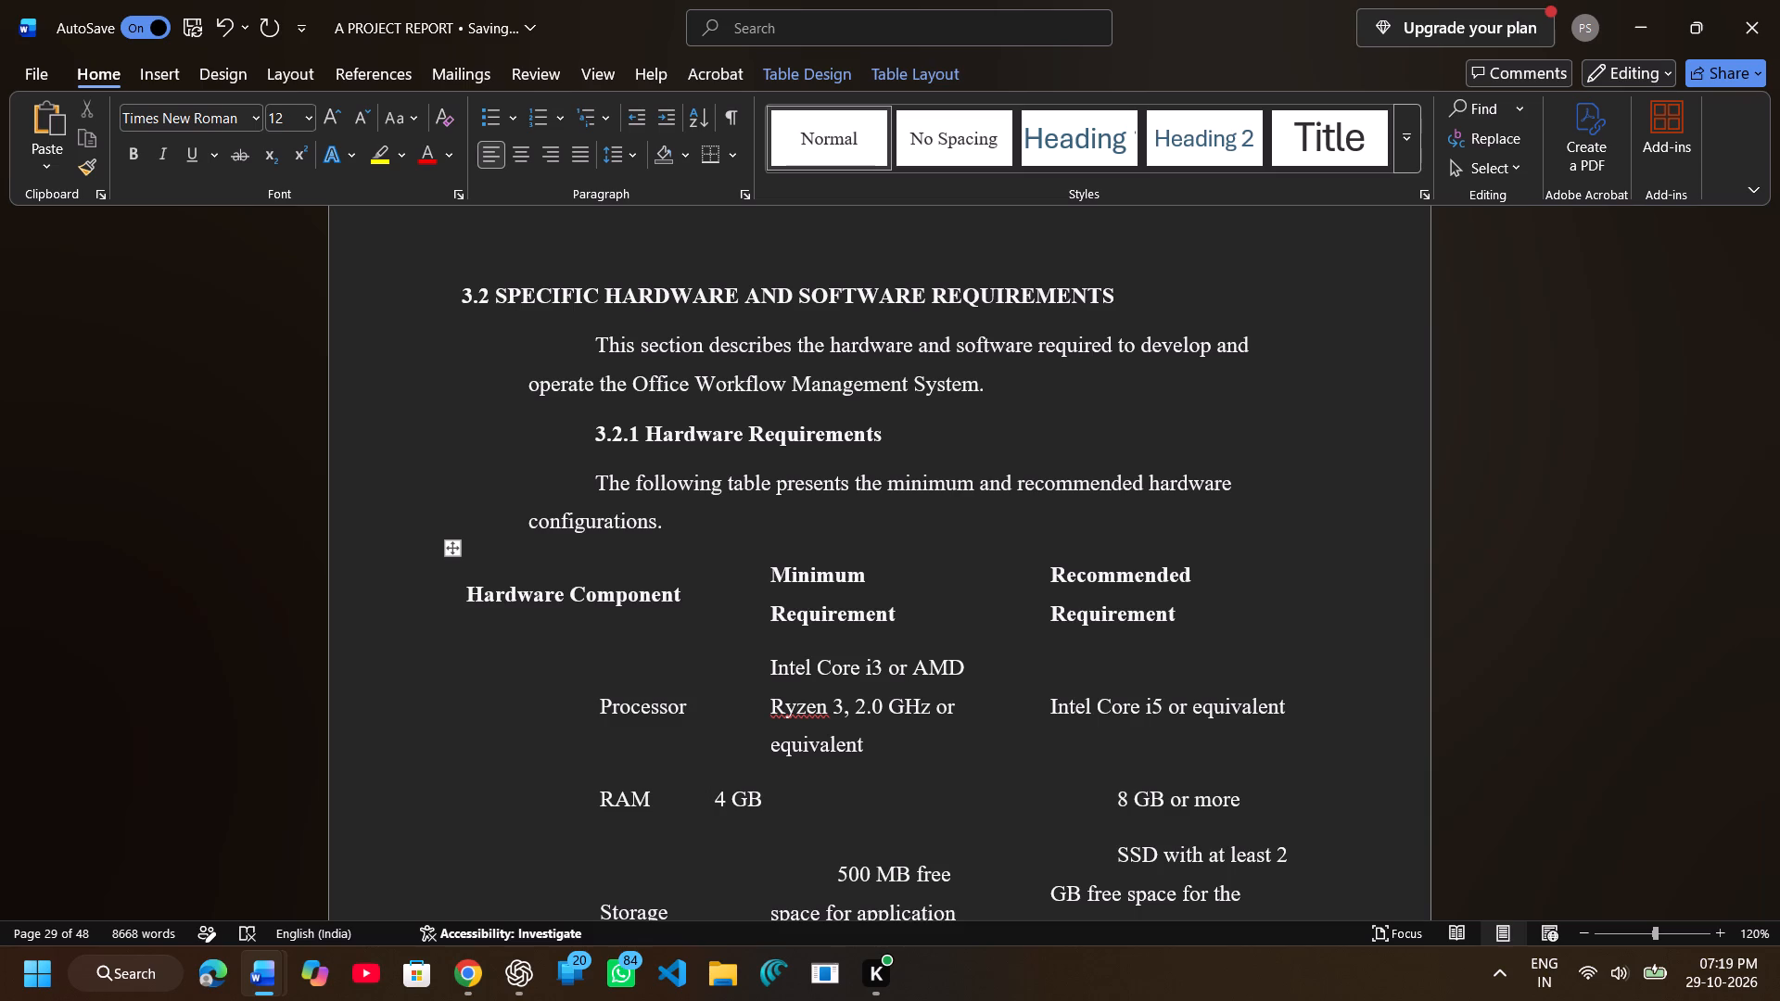
key("space")
key("space")
key("space")
key("space")
key("space")
key("space")
key("space")
key("space")
key("space")
key("space")
key("space")
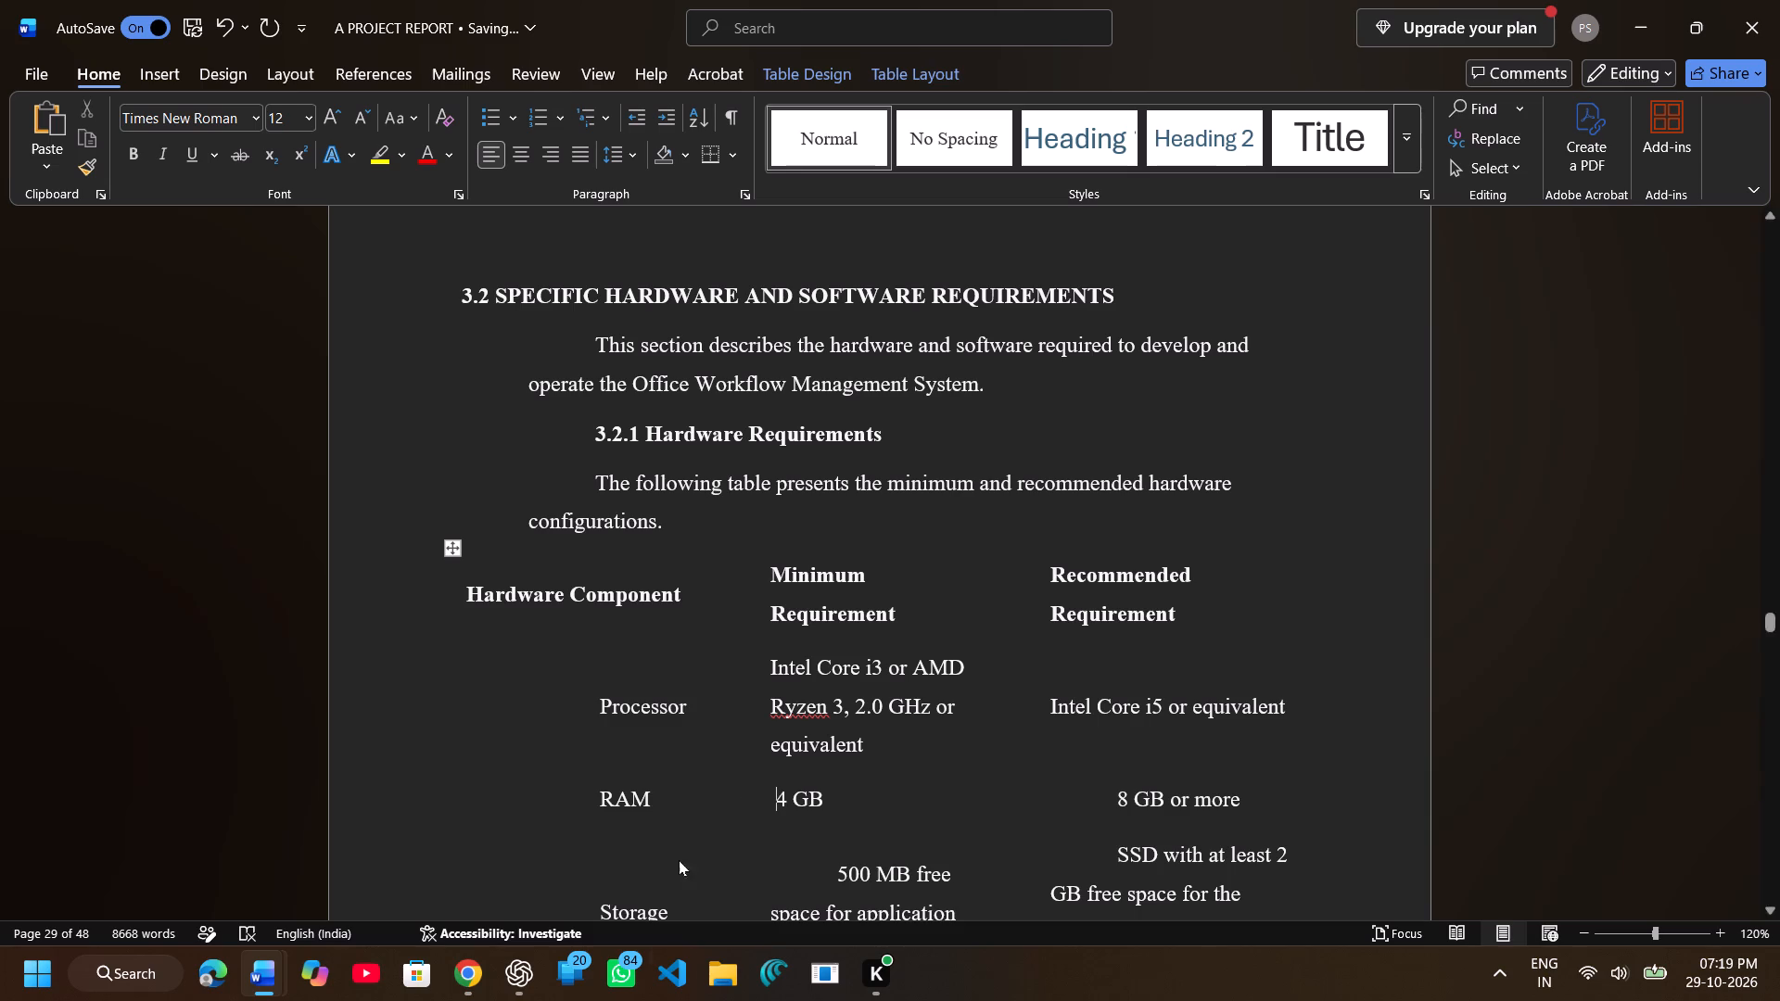
Break the Hardware Component header cell into two lines, with "Component" on the second line.
left_click(573, 593)
key("Return")
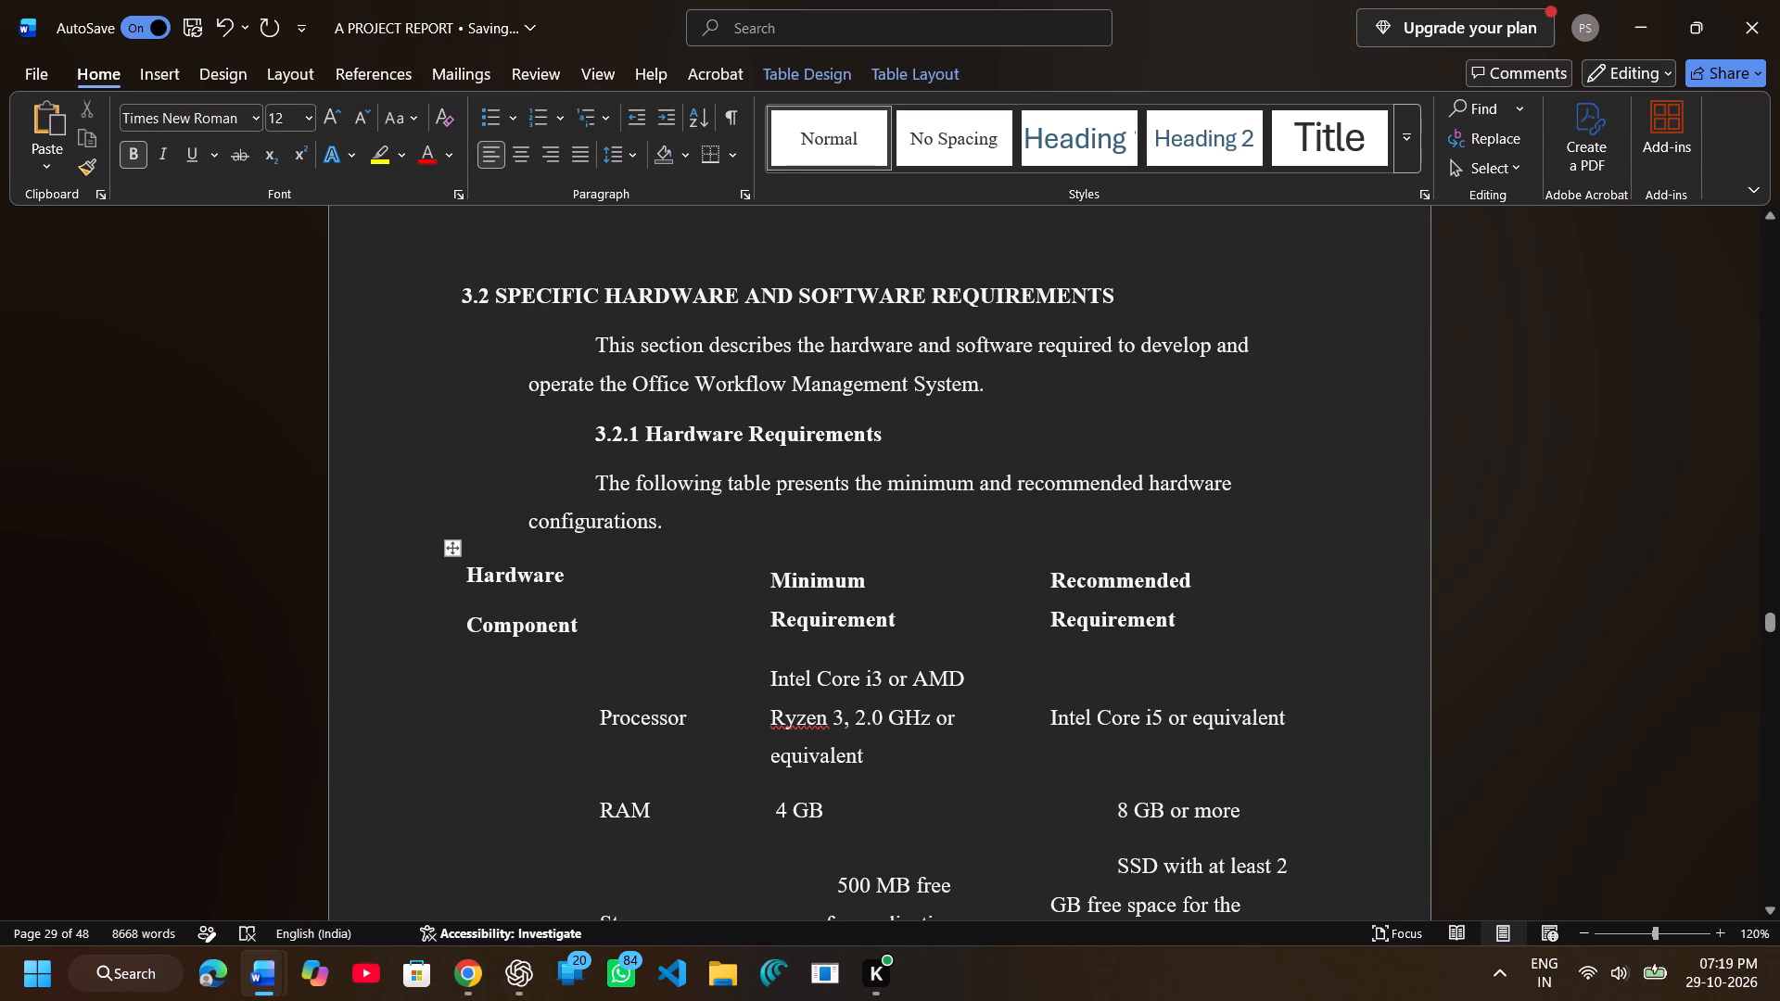
Center-align the text in the whole Hardware Component column of the 3.2.1 table, from the header through the Network row.
left_click_drag(464, 575, 601, 869)
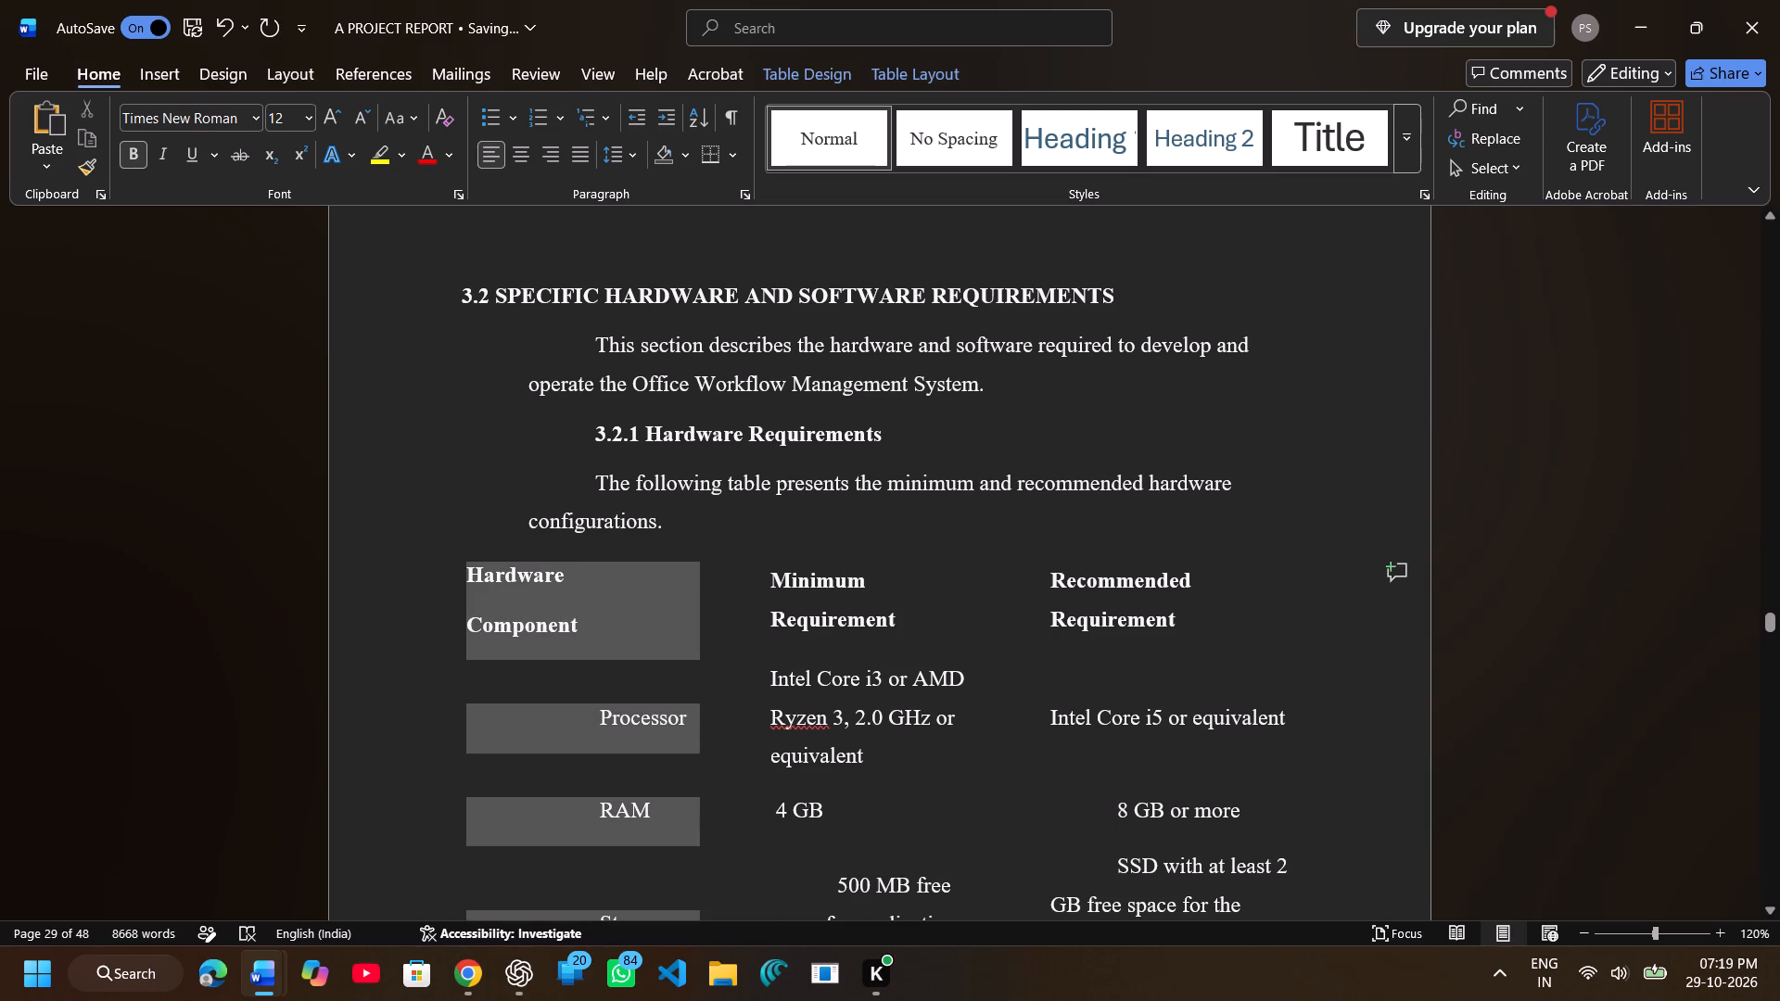
left_click_drag(601, 869, 566, 438)
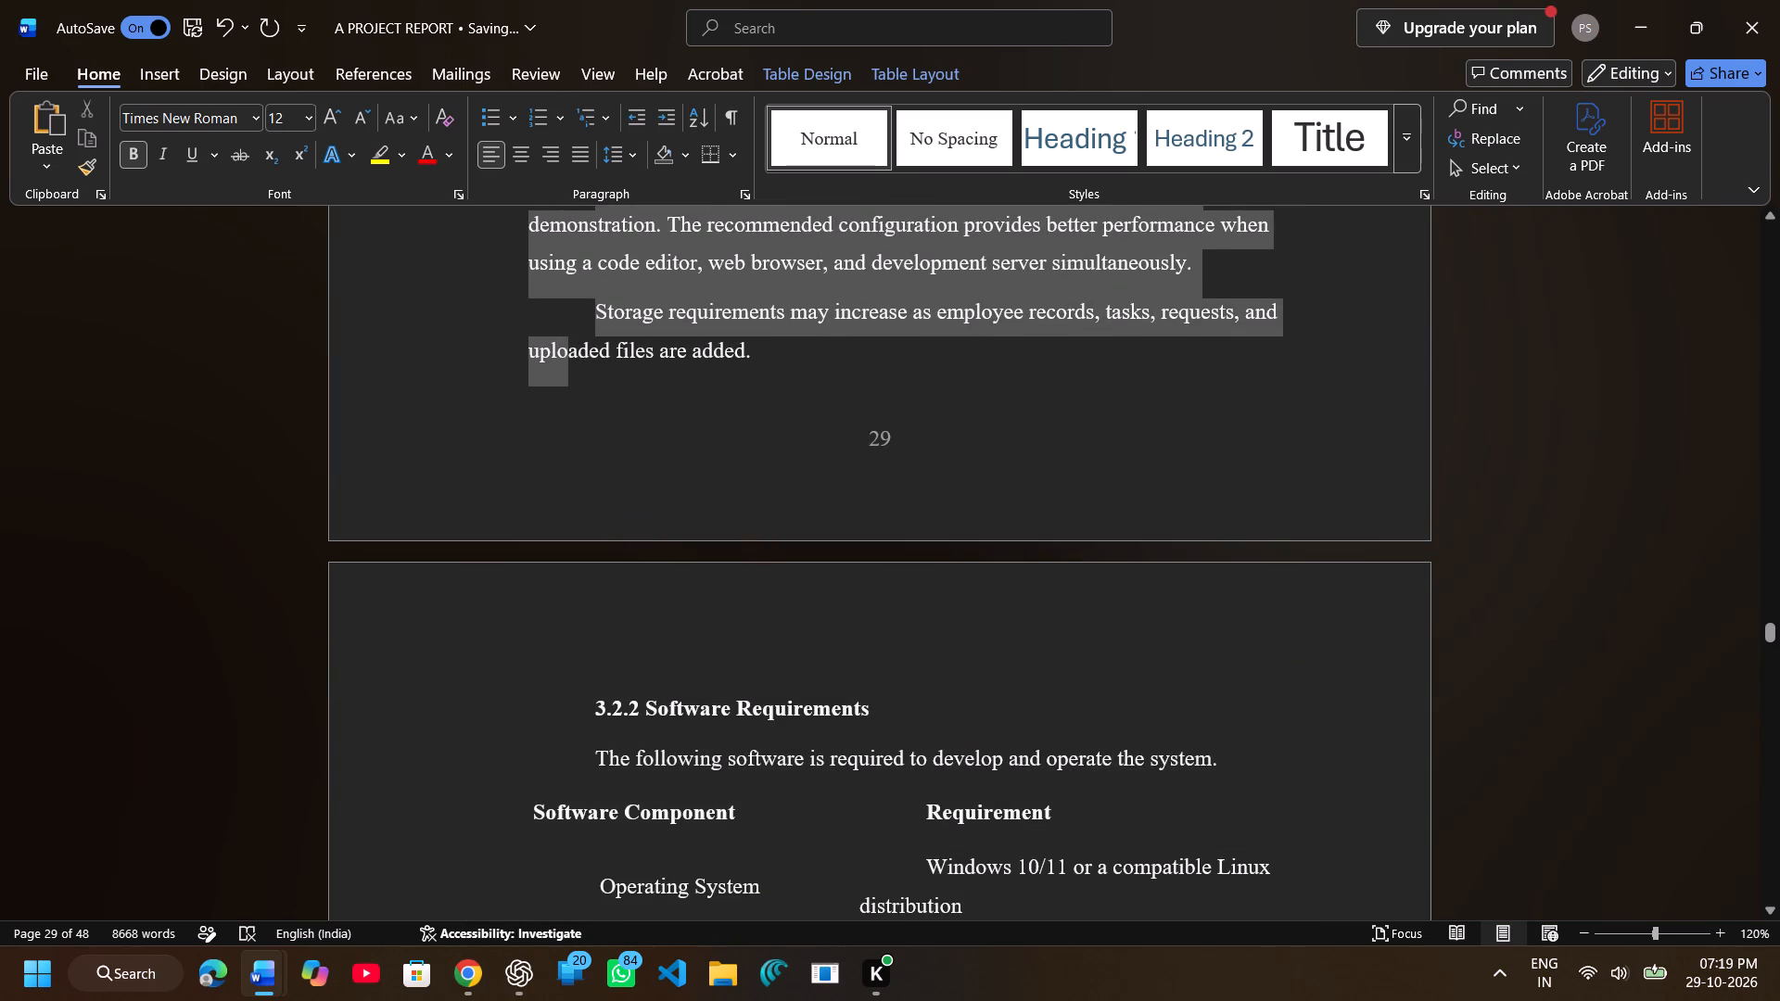
left_click_drag(566, 438, 583, 305)
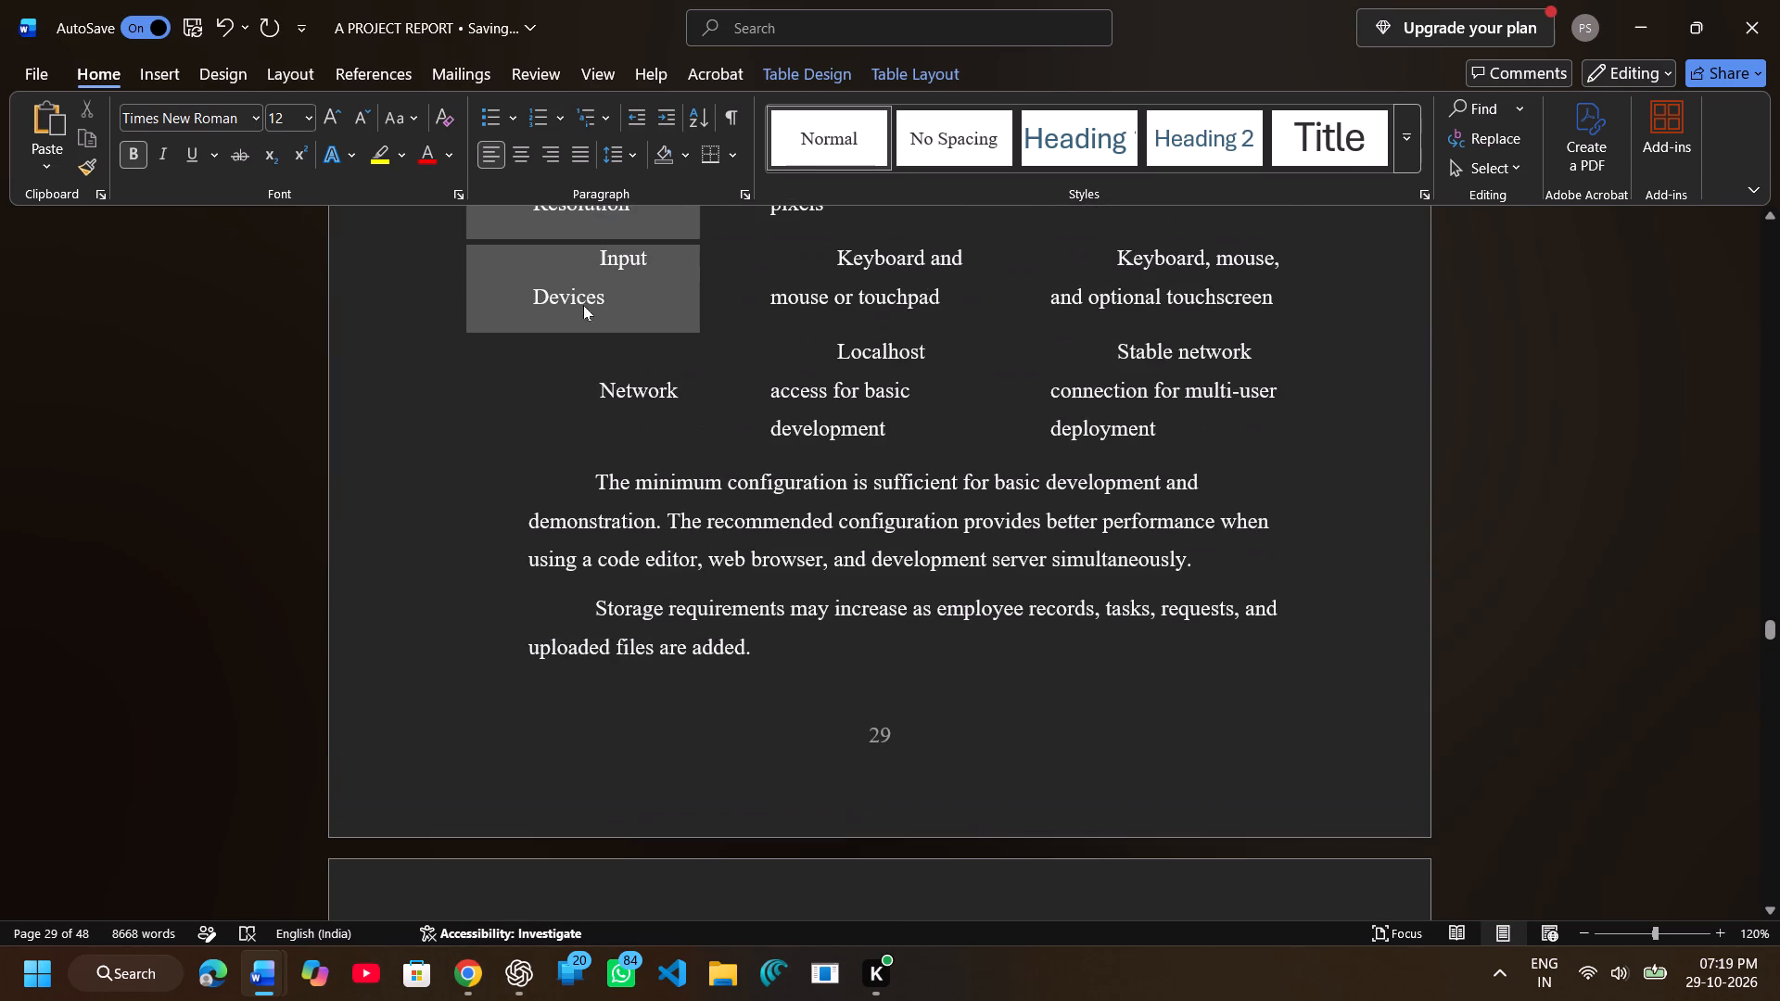
left_click_drag(583, 305, 649, 385)
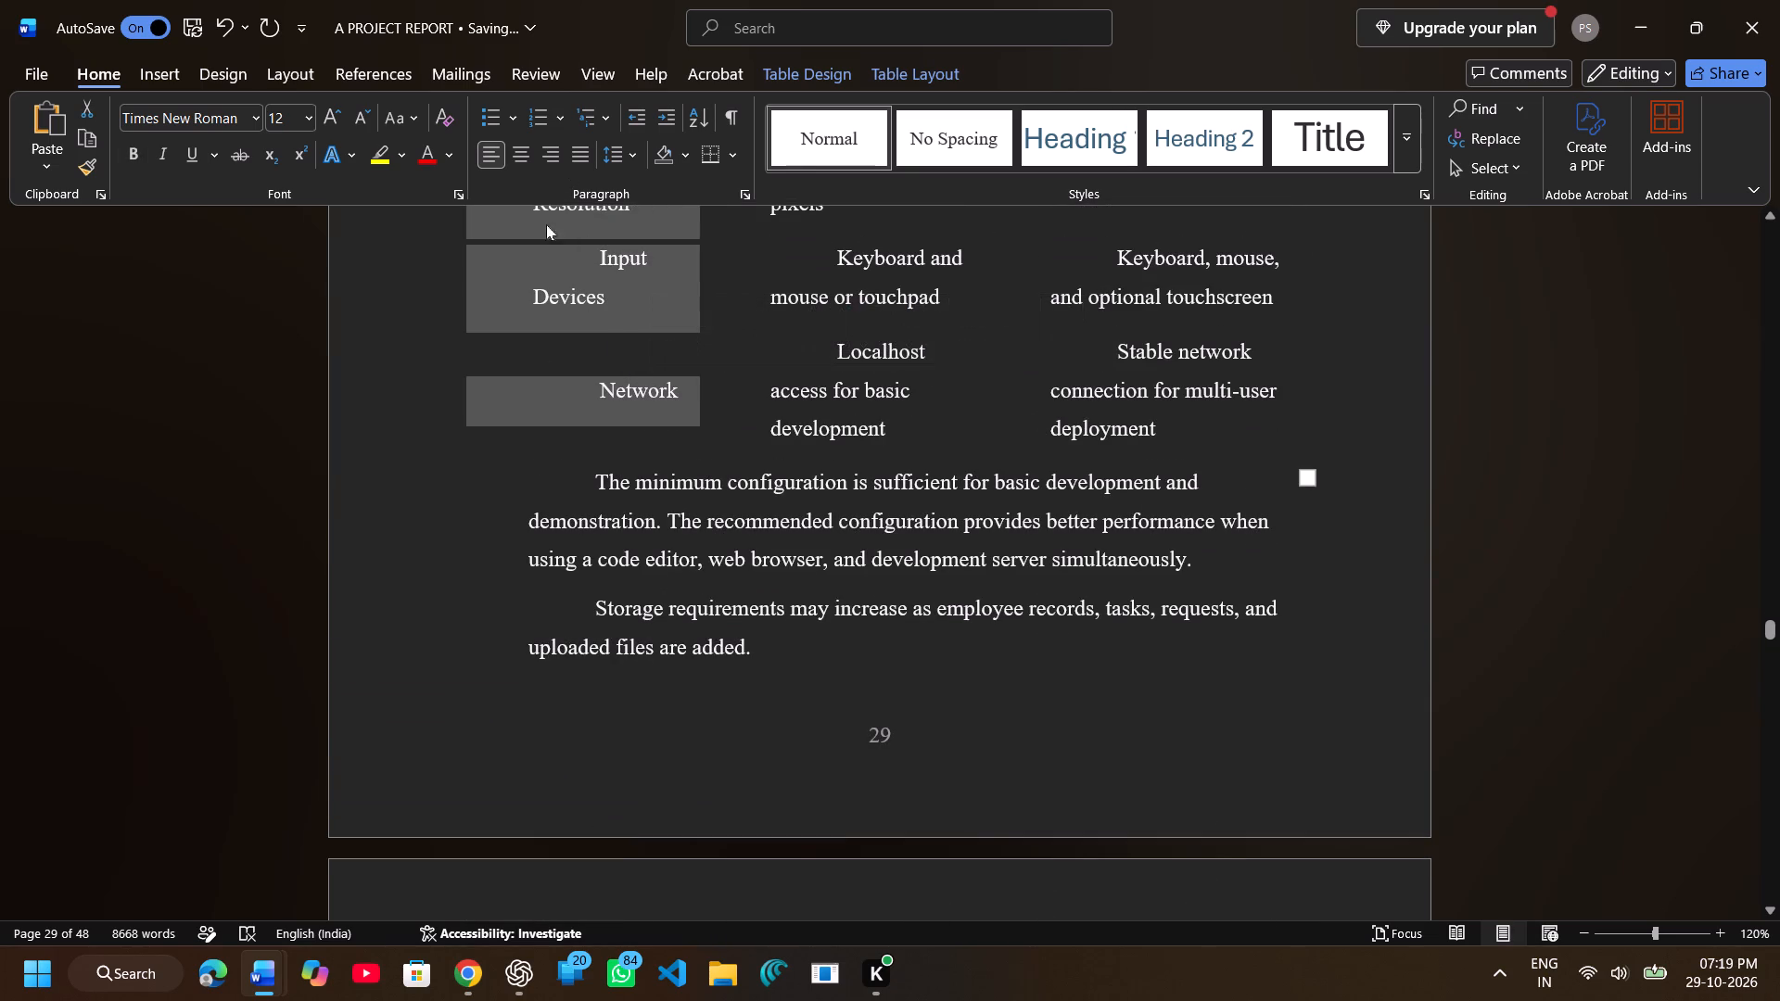
left_click(495, 158)
left_click(569, 154)
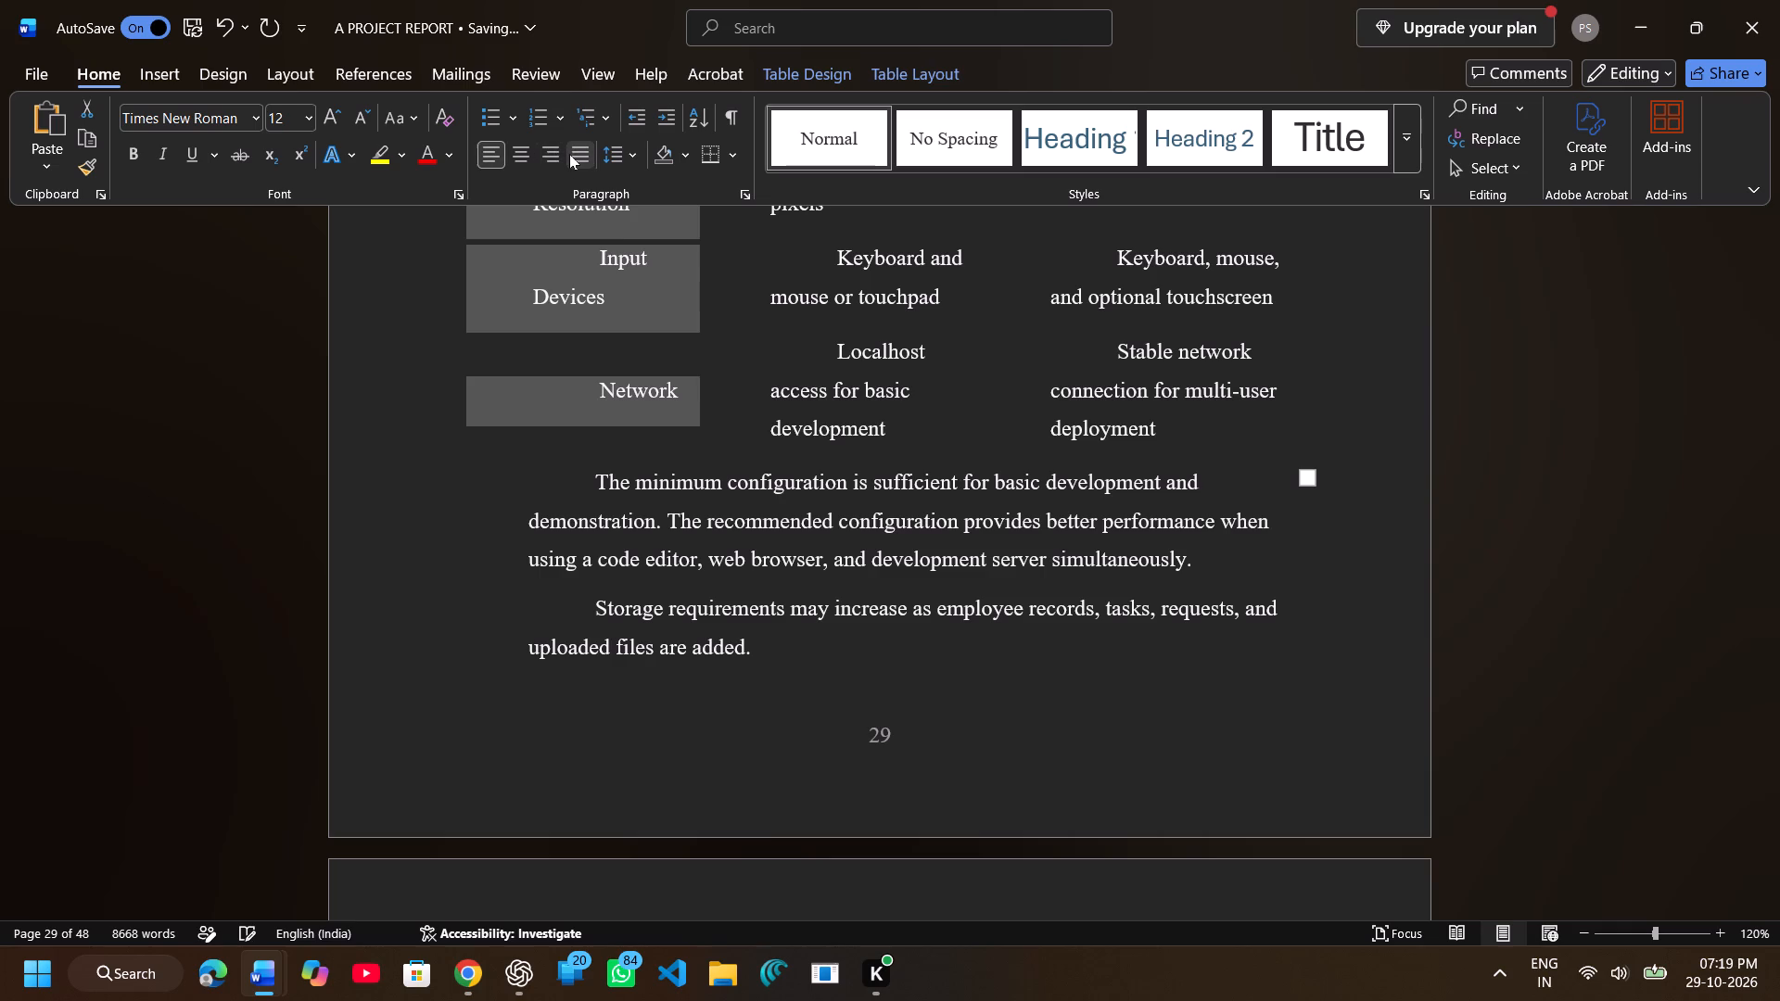
left_click(575, 154)
scroll(555, 316, "up", 1)
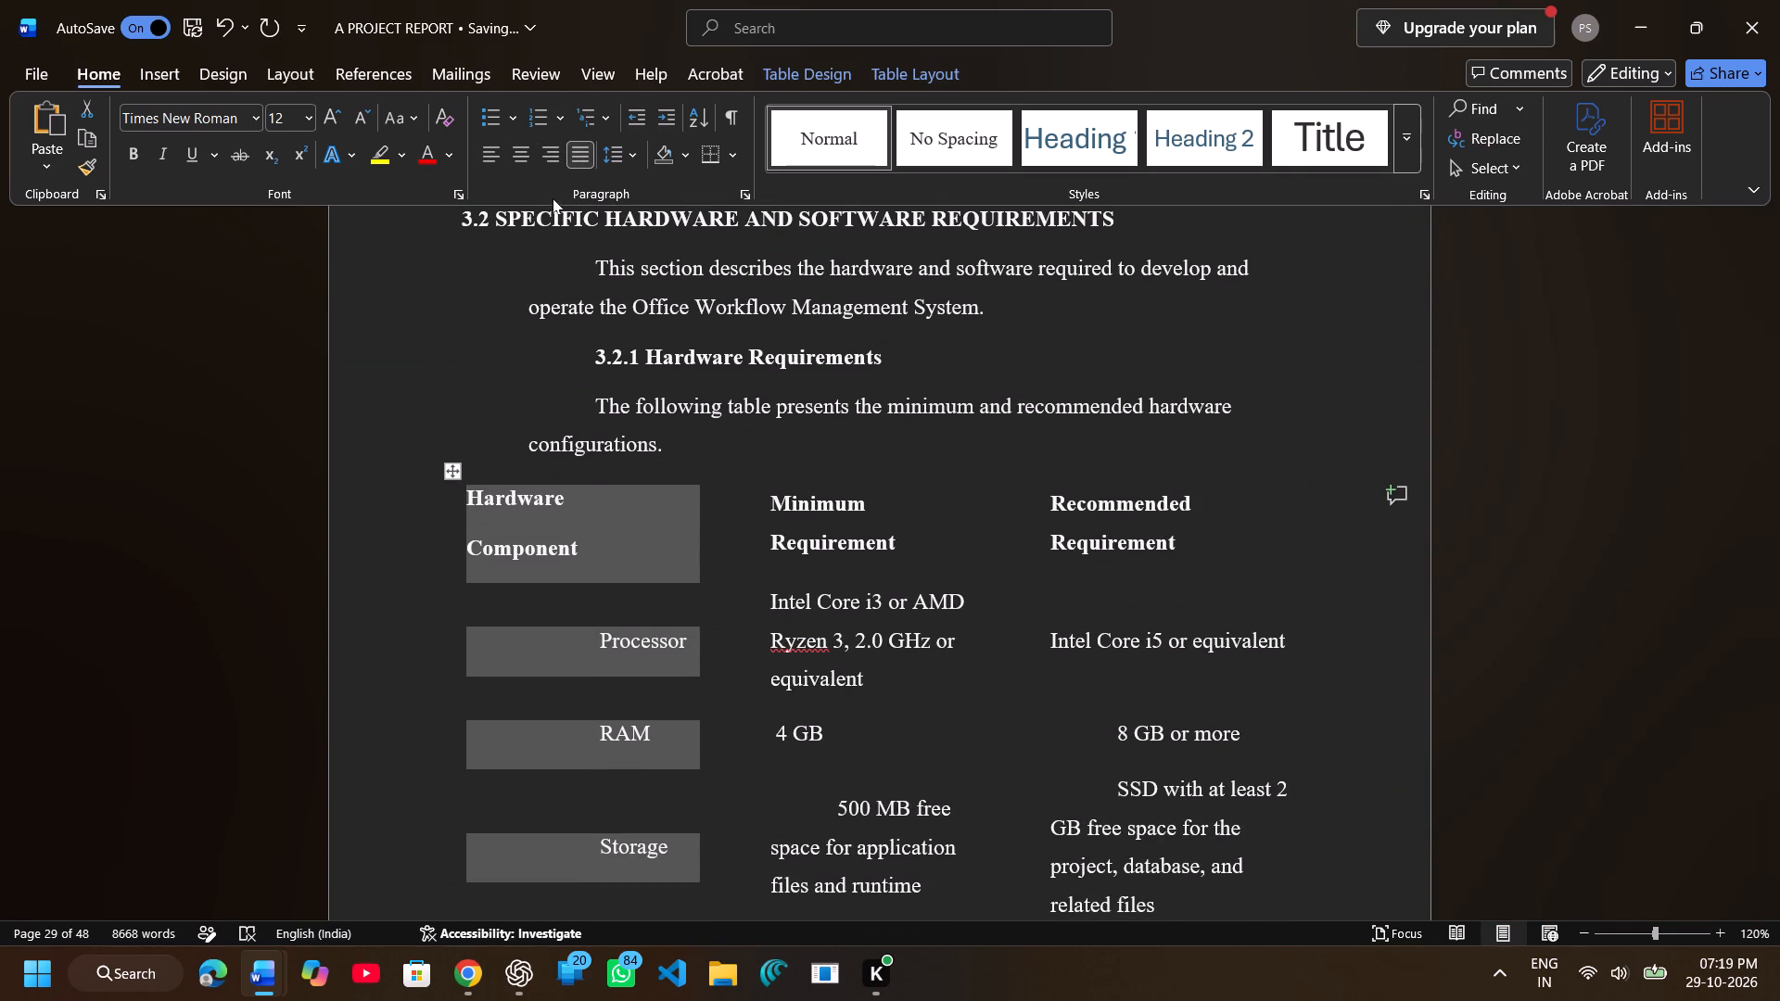
left_click(526, 160)
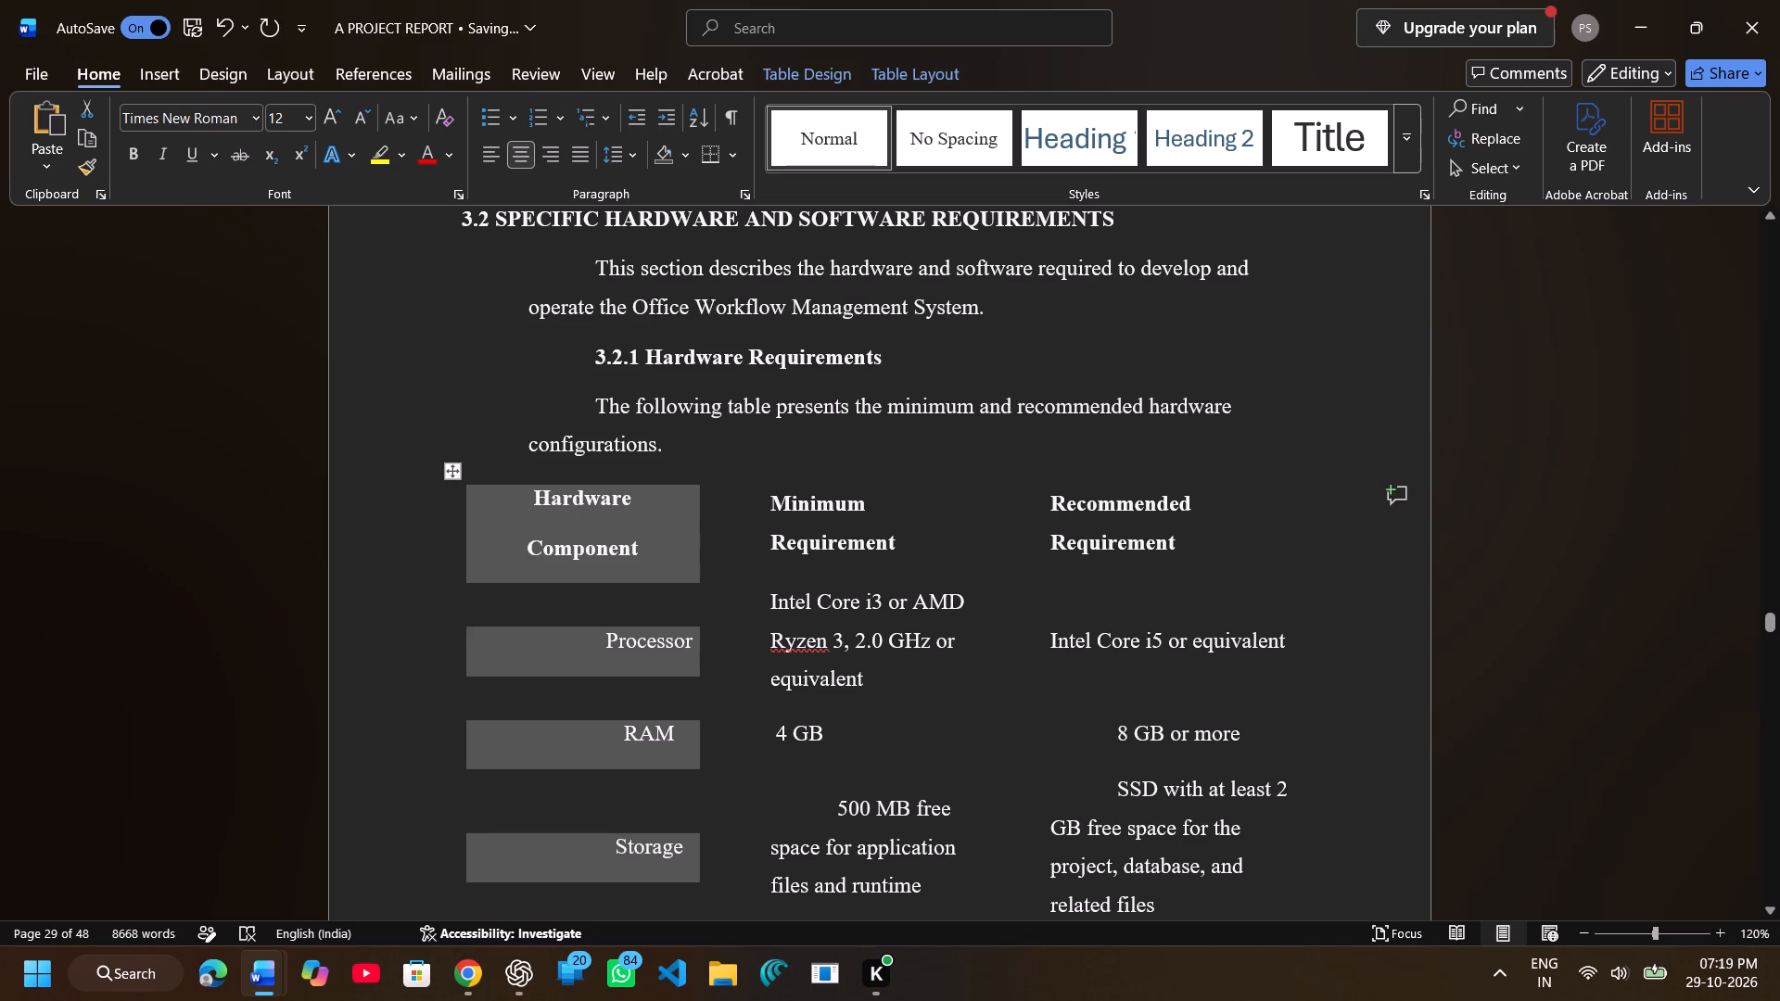
left_click(495, 160)
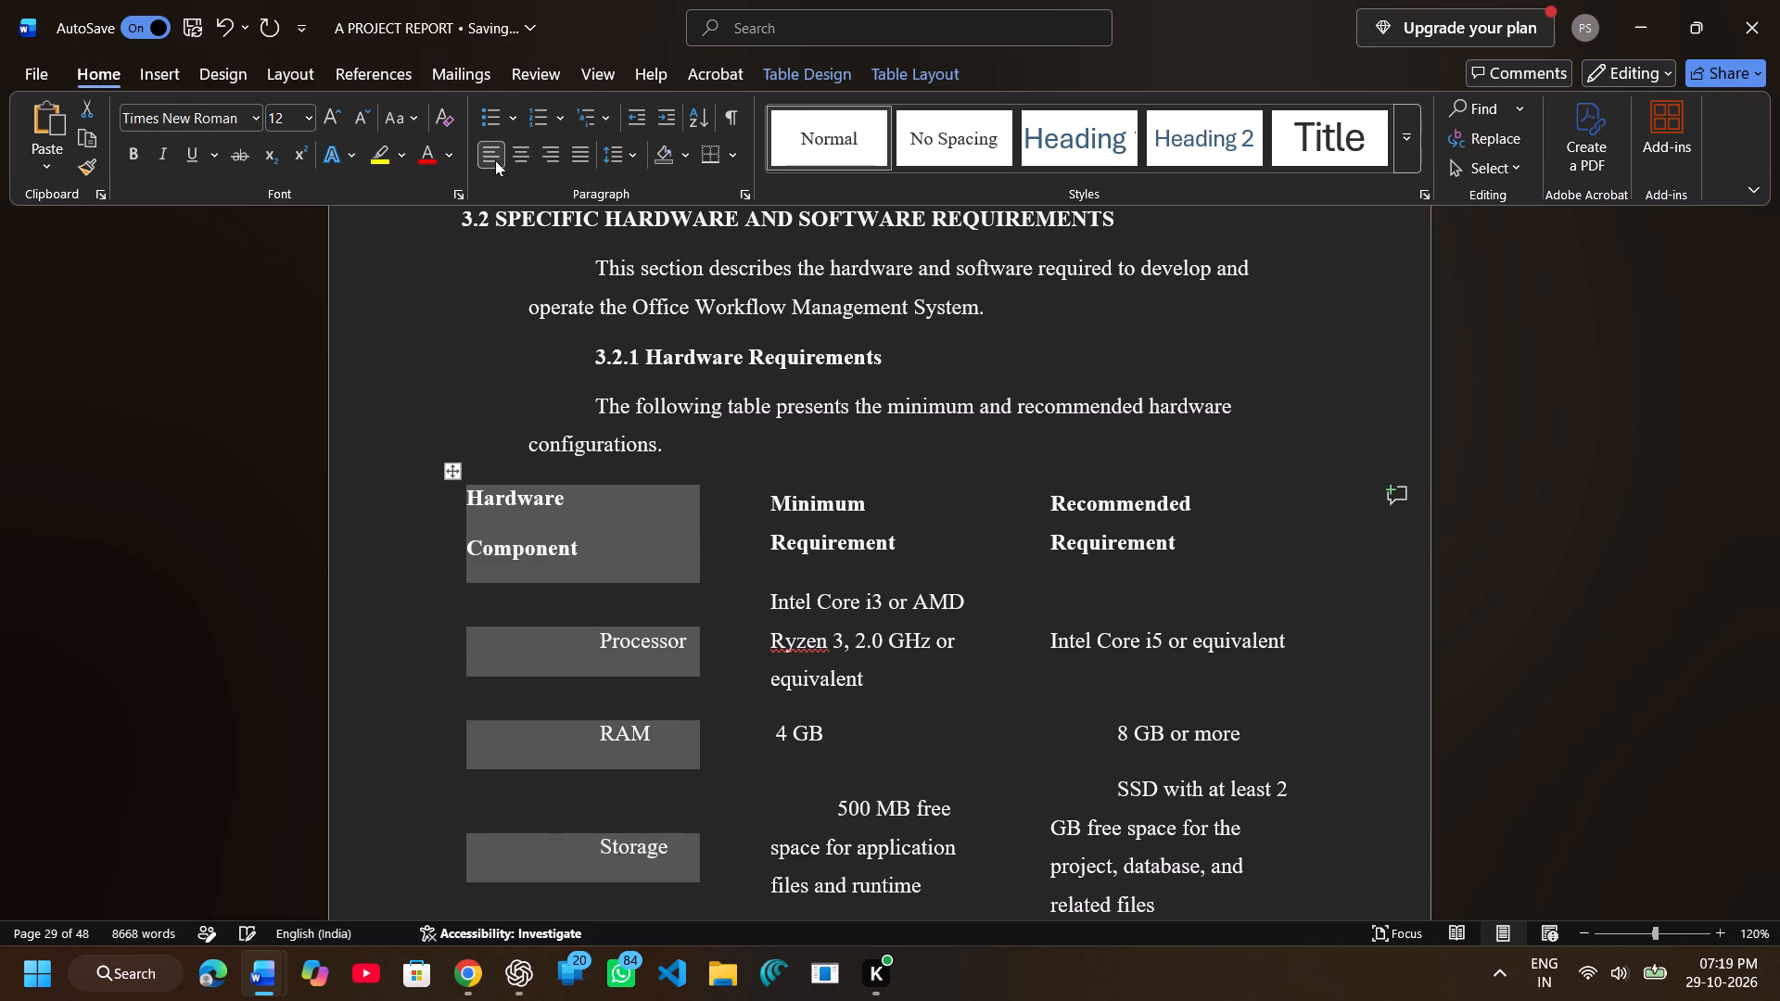
left_click(523, 150)
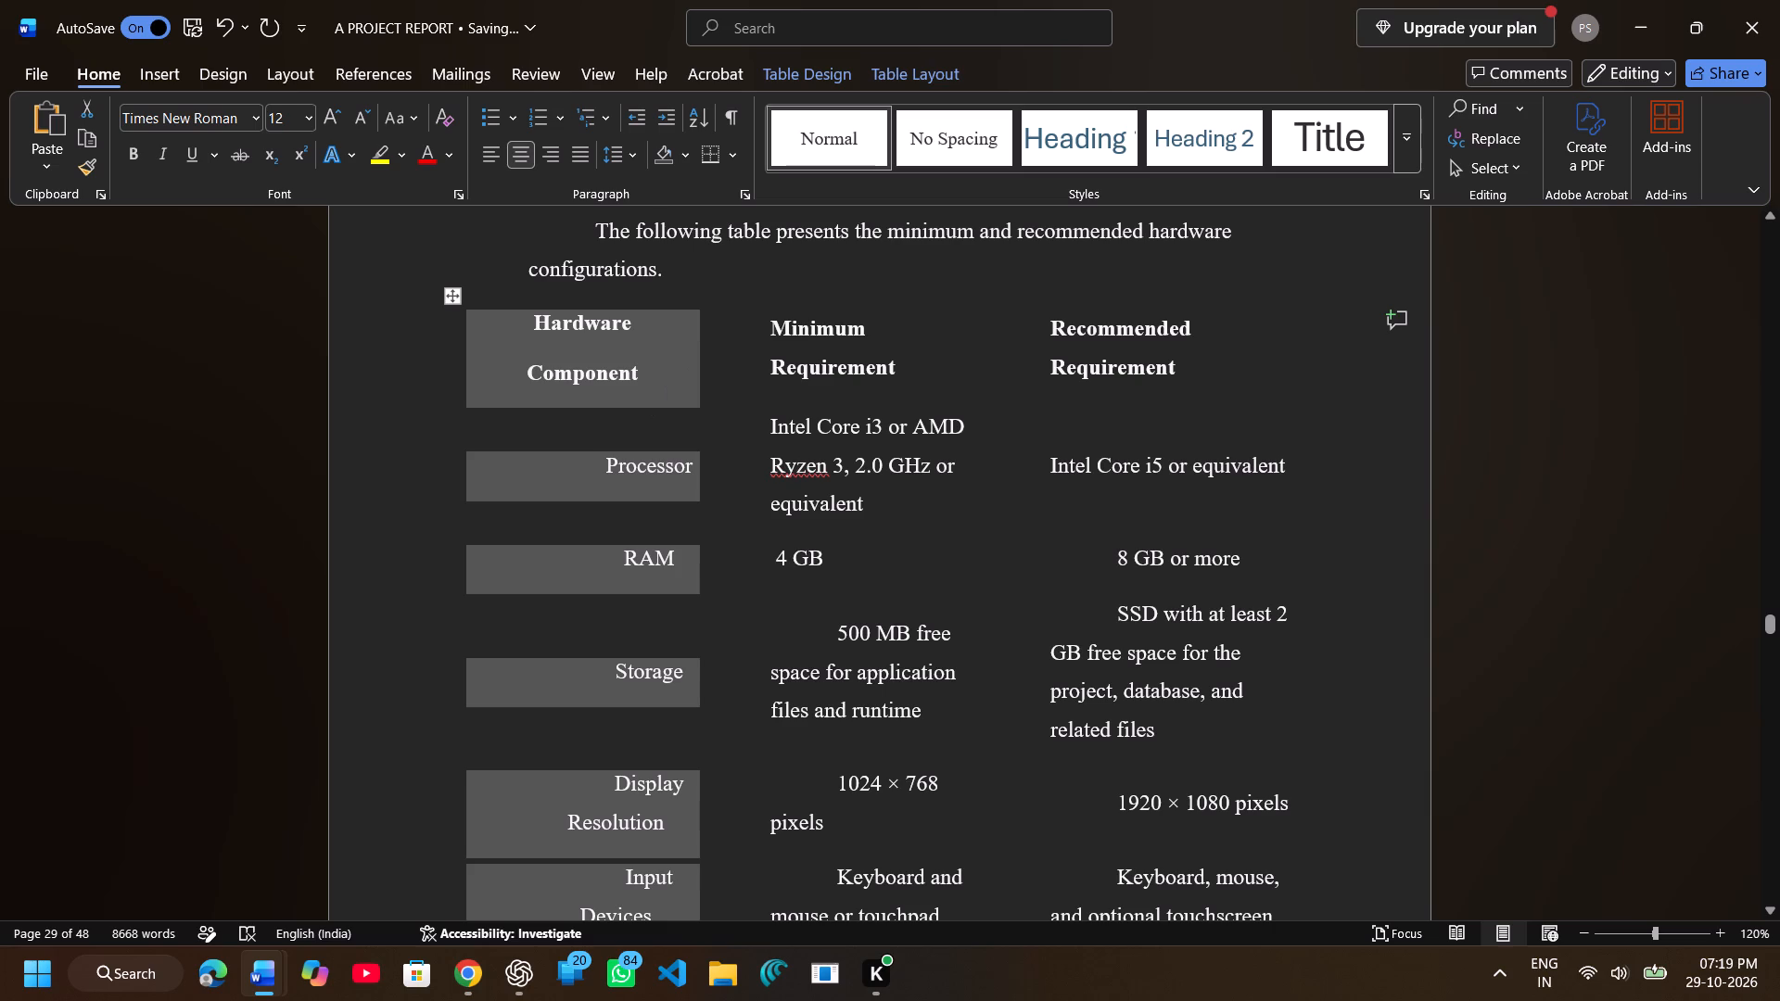
Center-align the text in the Minimum Requirement and Recommended Requirement columns of the 3.2.1 table, headers included.
left_click_drag(740, 326, 867, 666)
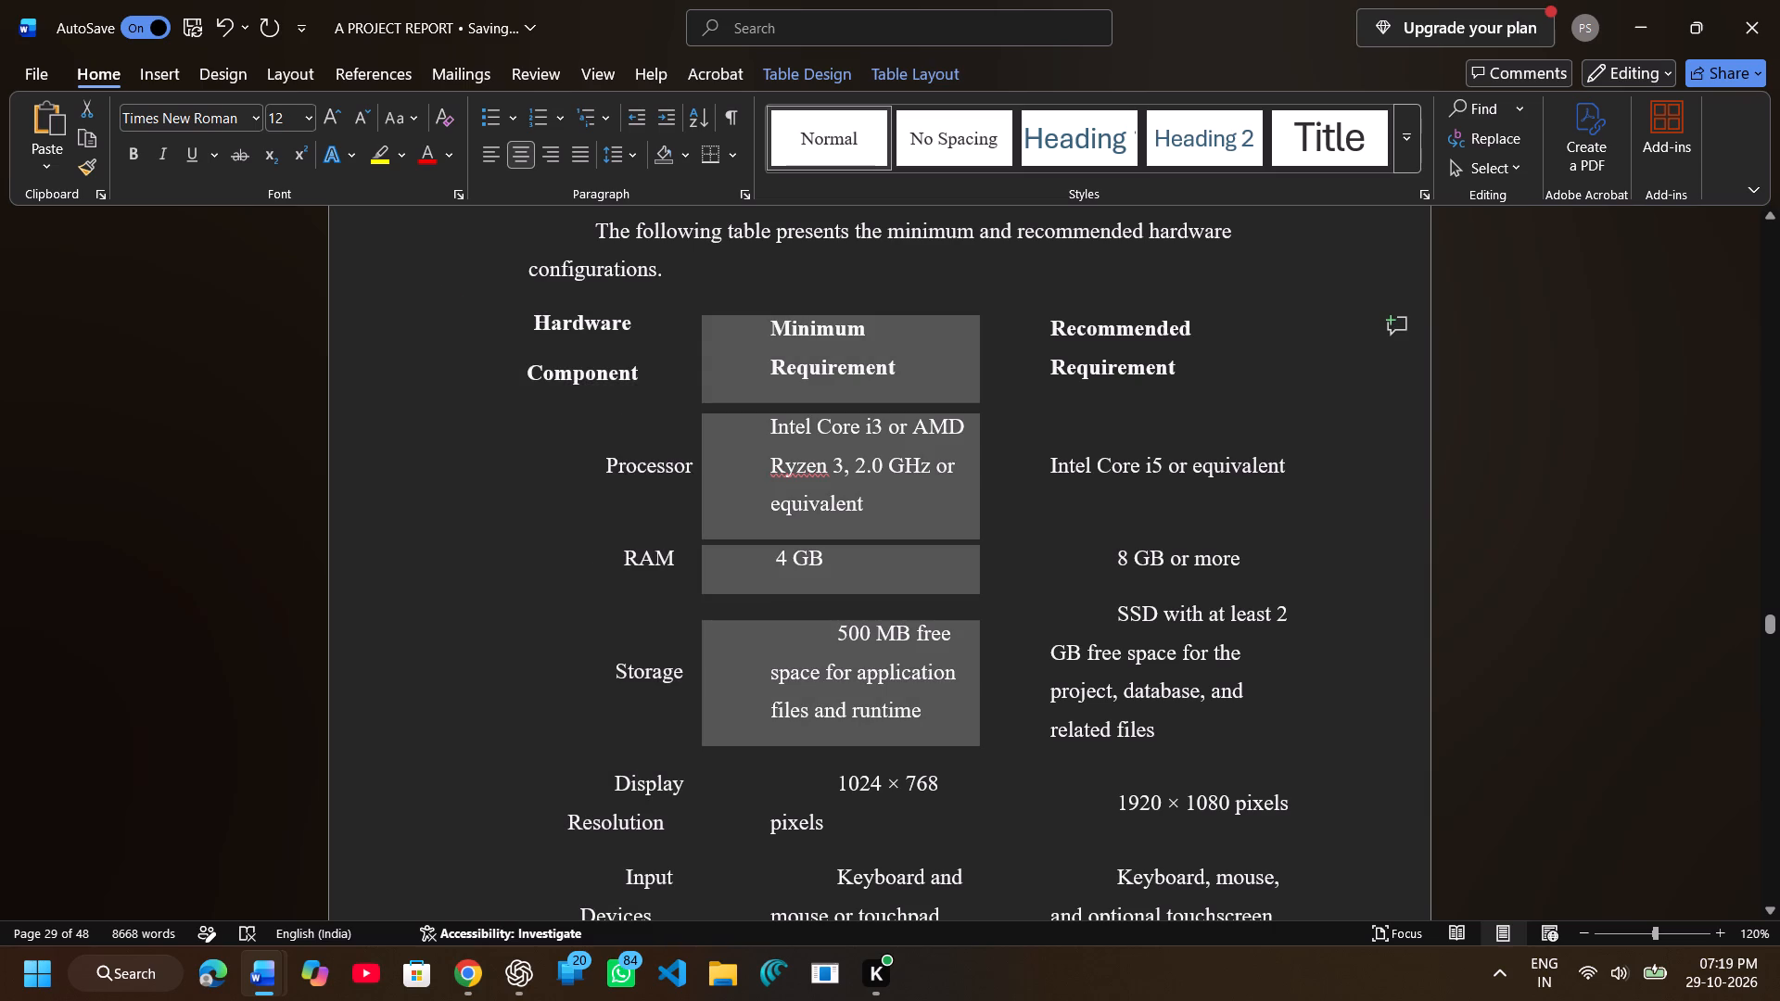
left_click_drag(867, 666, 891, 909)
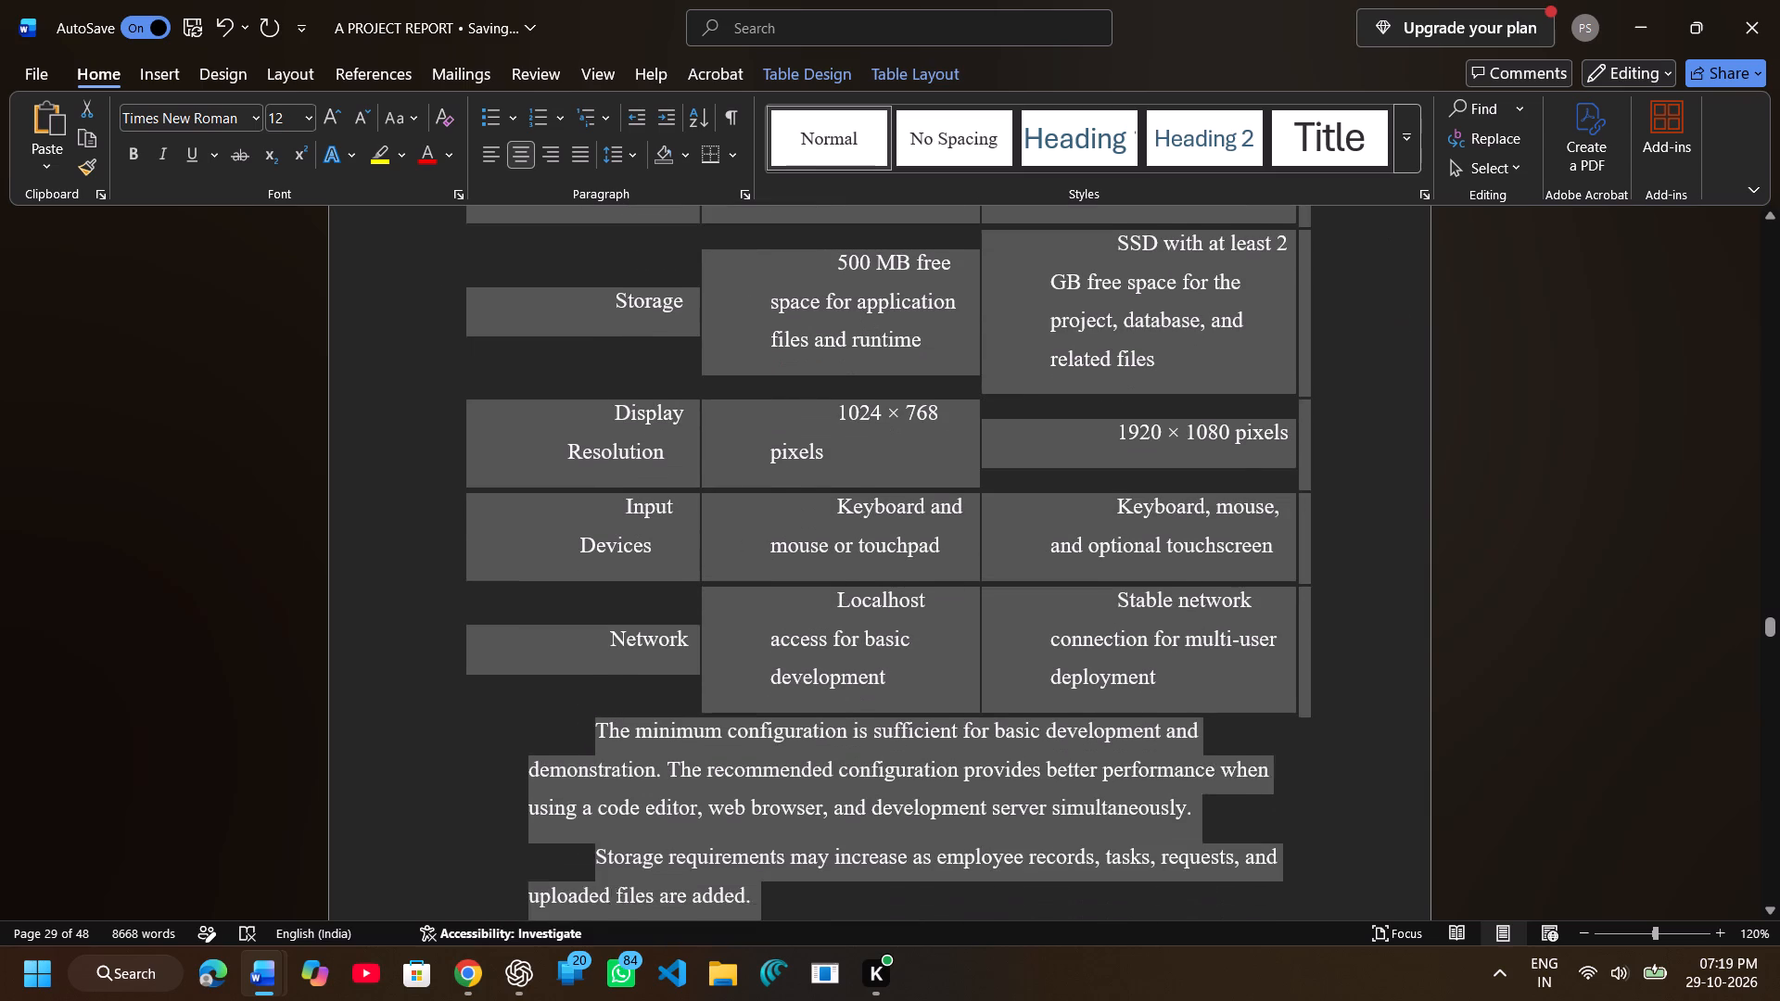
left_click_drag(891, 909, 899, 665)
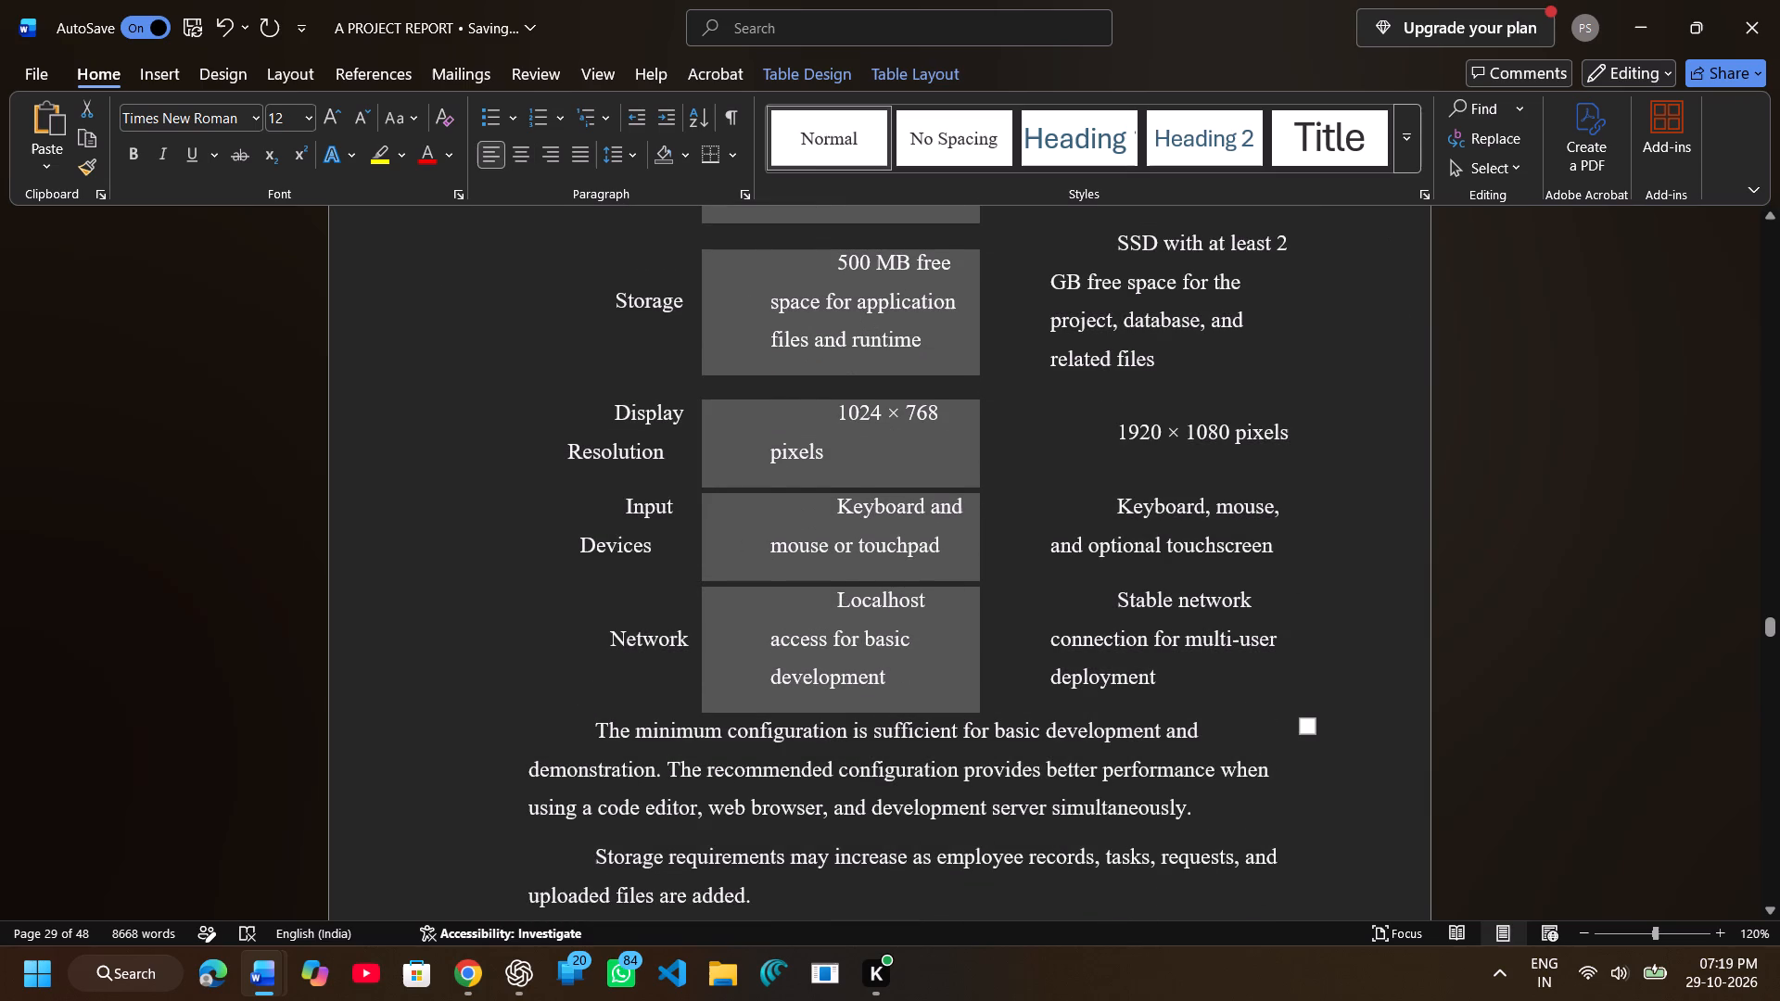
left_click(524, 158)
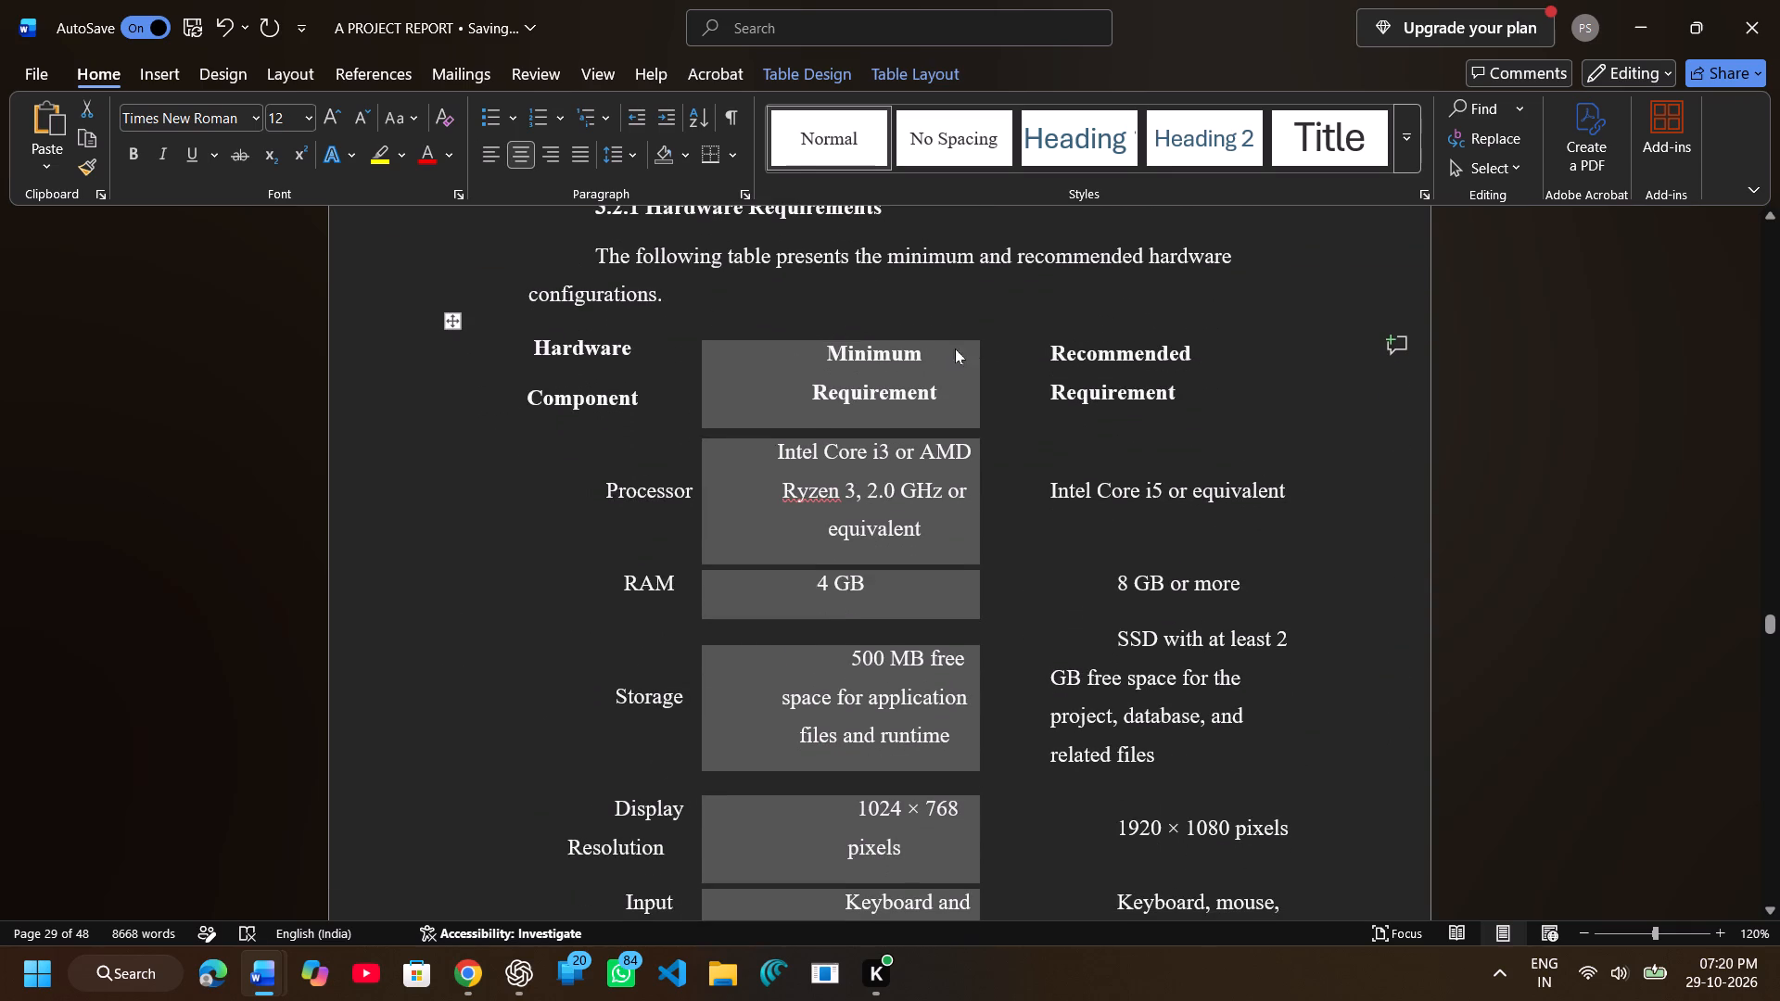
left_click_drag(1019, 346, 1204, 670)
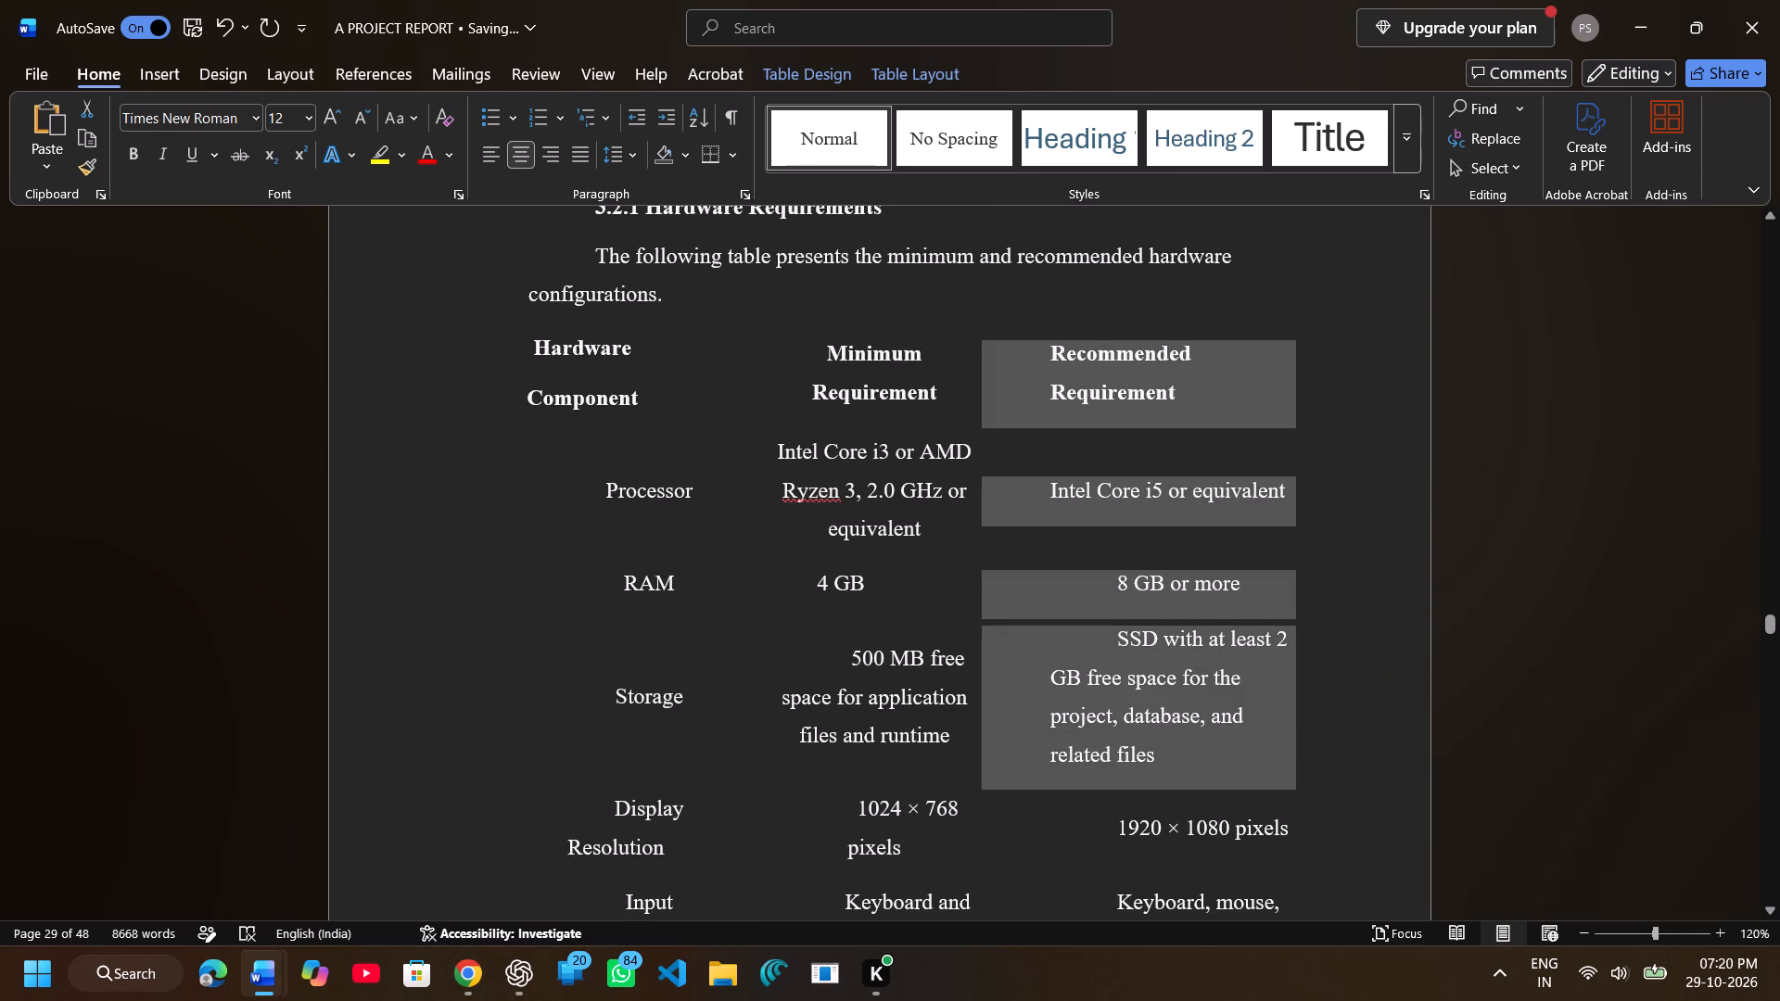
left_click_drag(1204, 670, 1317, 890)
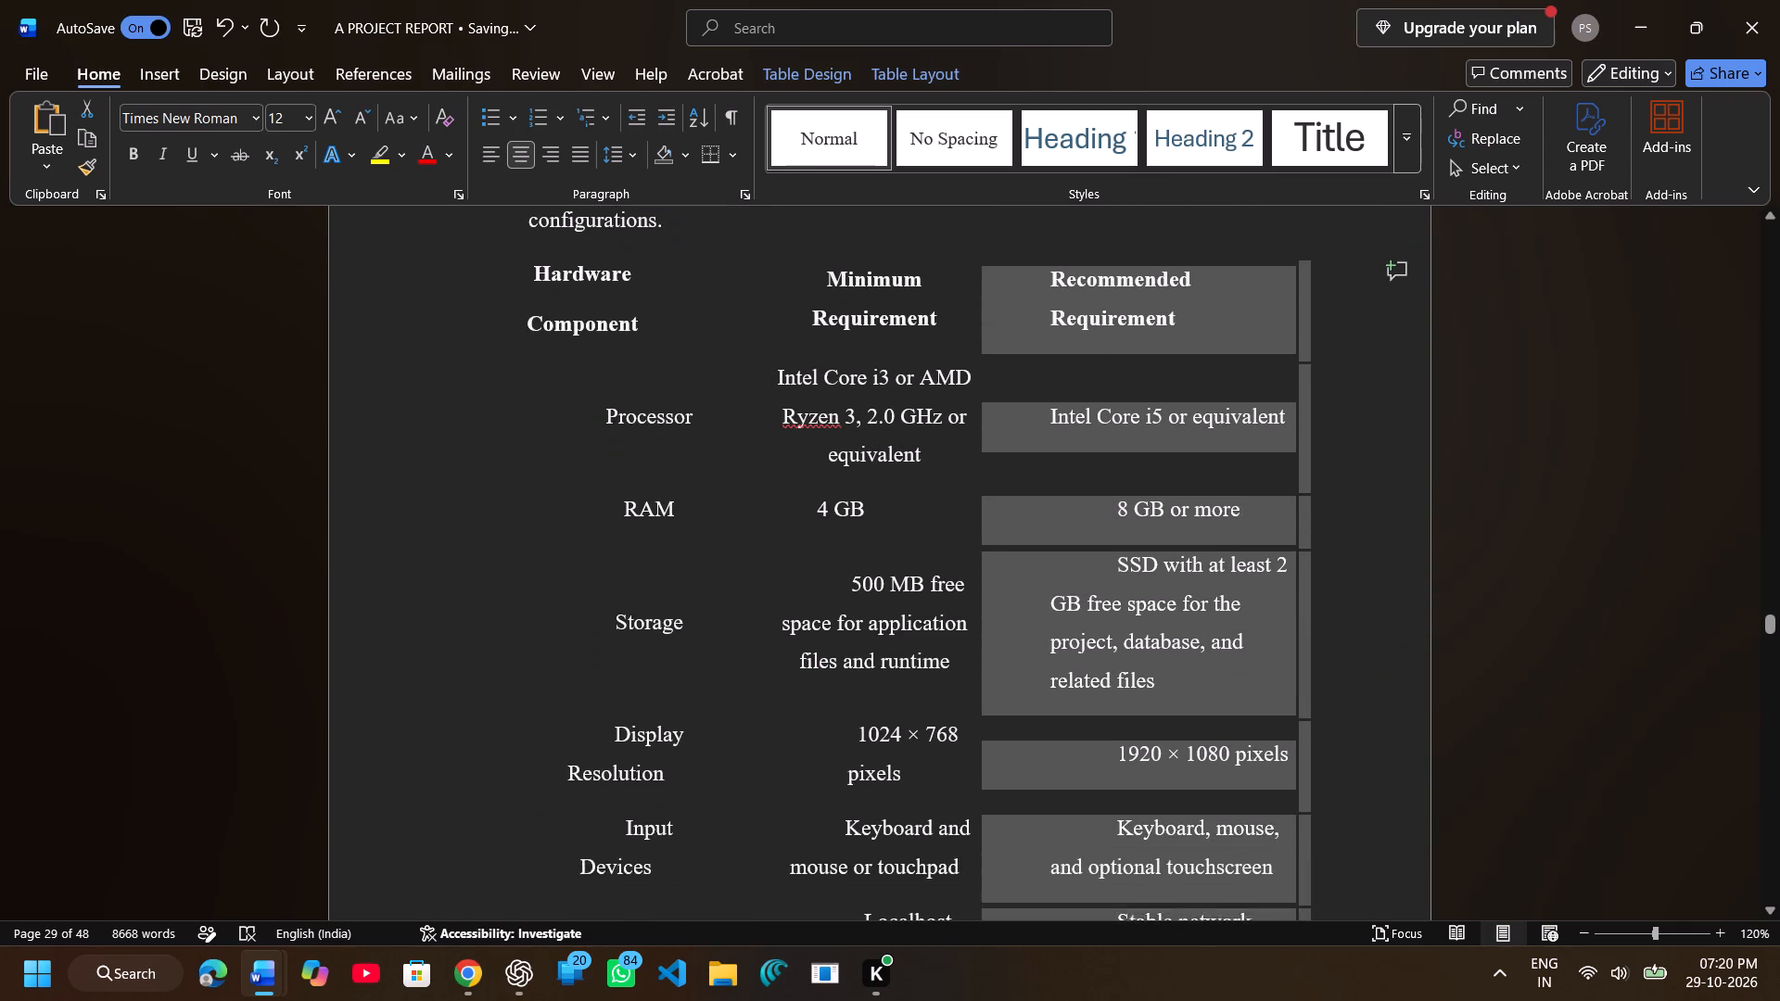
left_click_drag(1317, 890, 1307, 528)
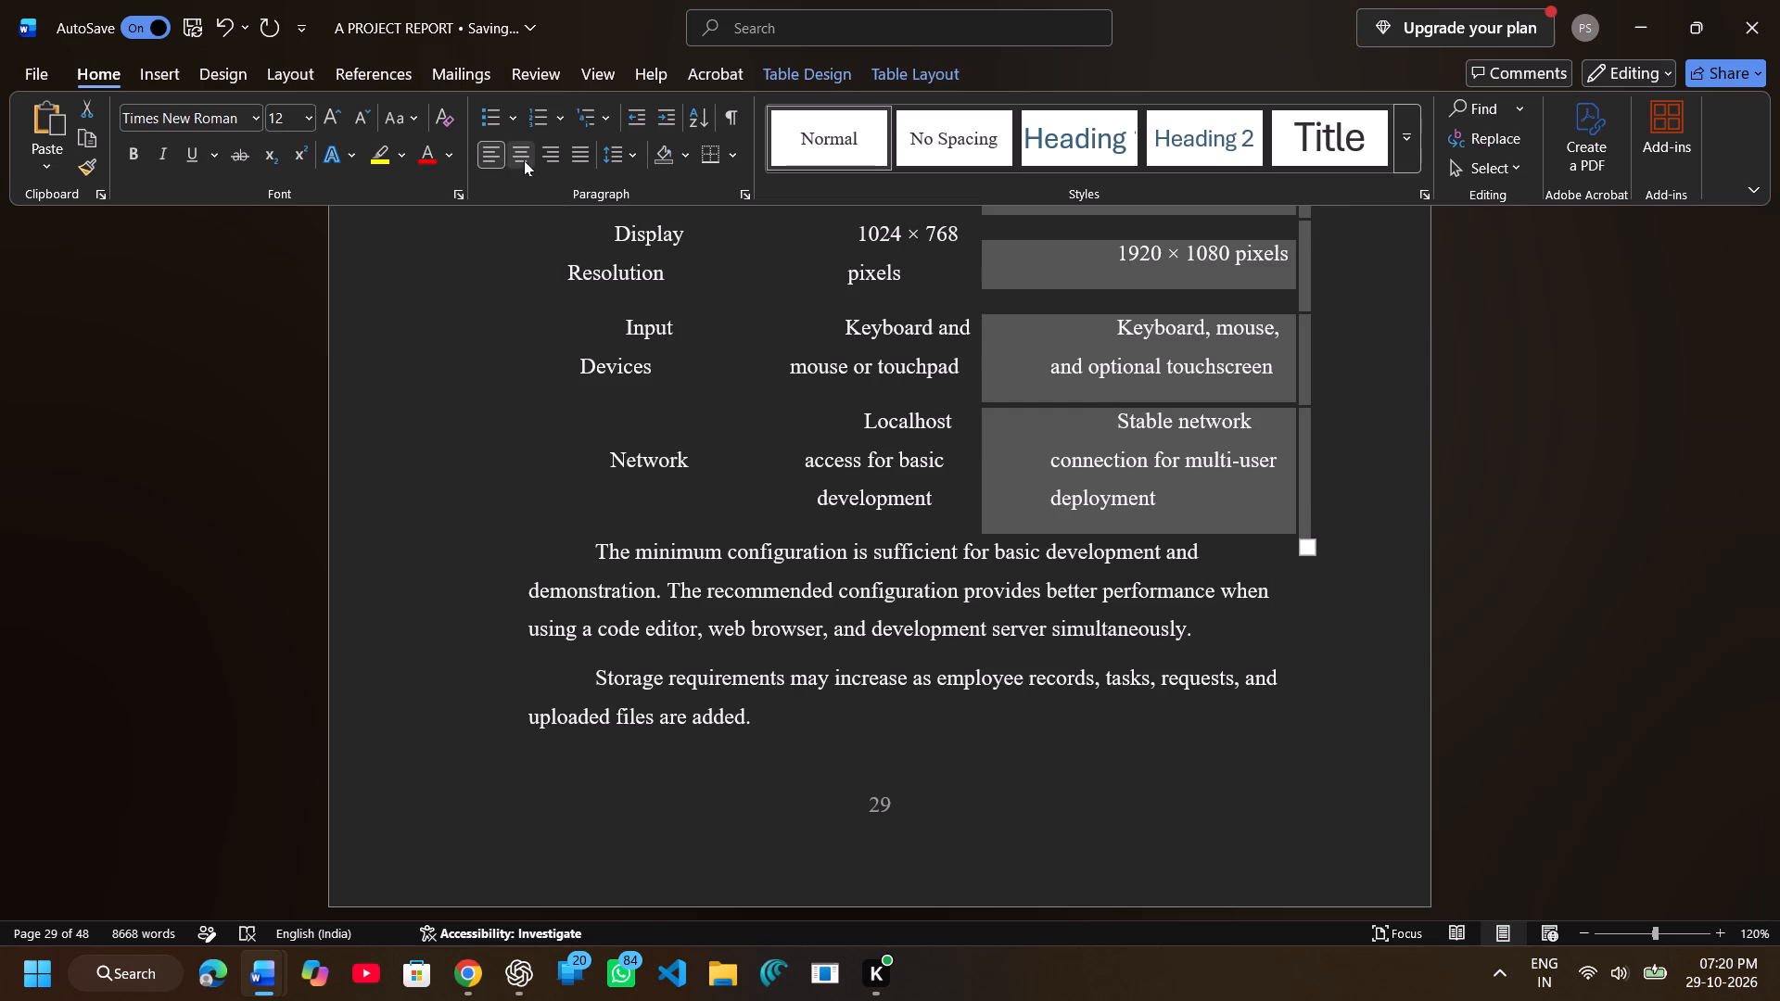
left_click(524, 160)
Apply the plain grid table style with borders around every cell to the entire 3.2.1 hardware table.
left_click(551, 447)
scroll(551, 447, "up", 1)
left_click_drag(527, 394, 692, 477)
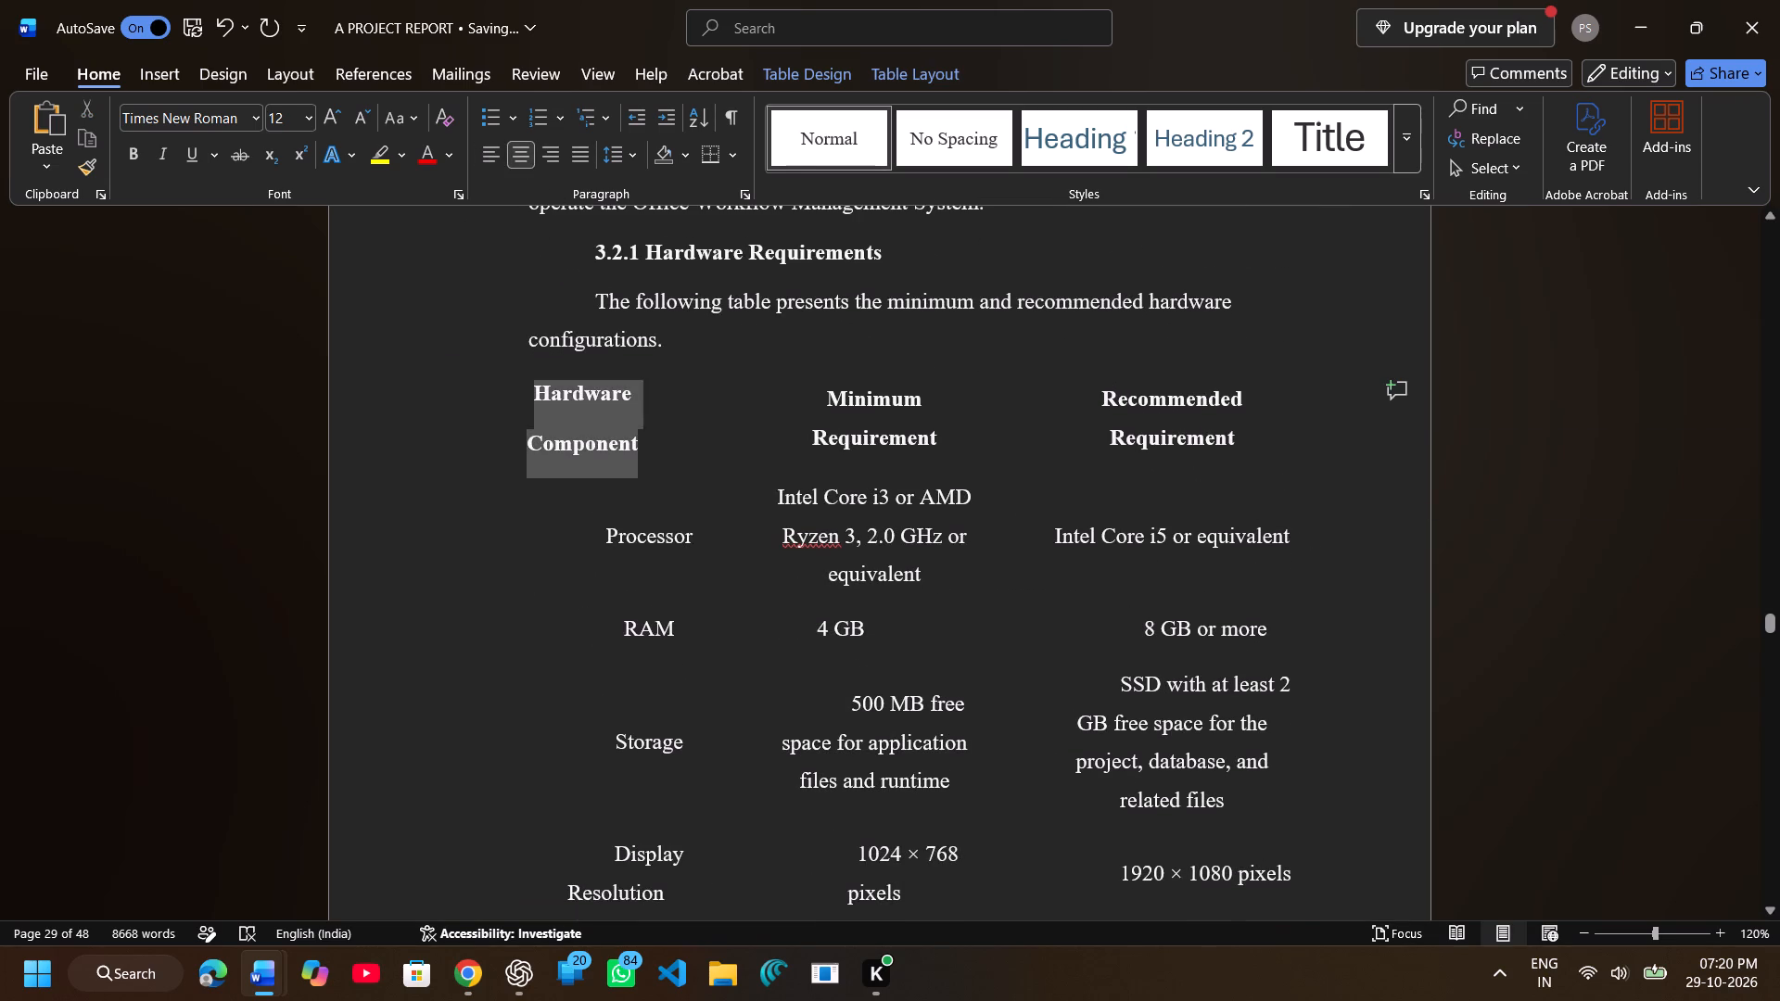
left_click_drag(692, 477, 1073, 949)
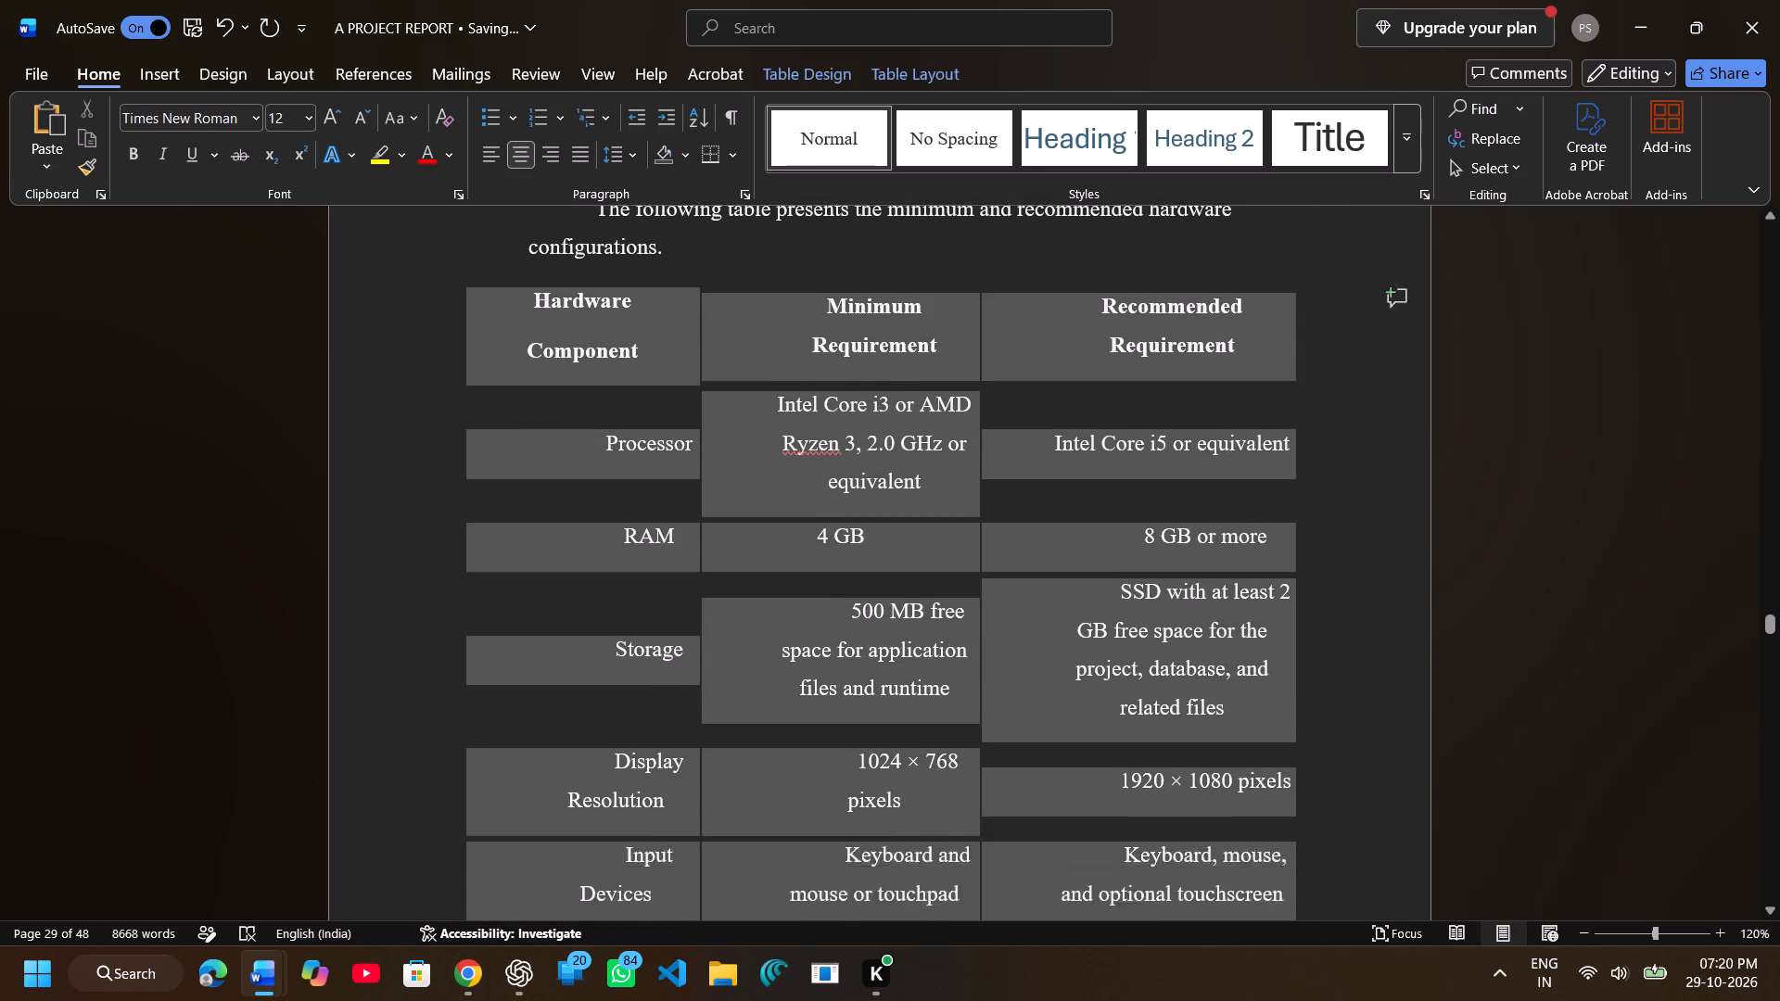
left_click_drag(1073, 949, 1233, 925)
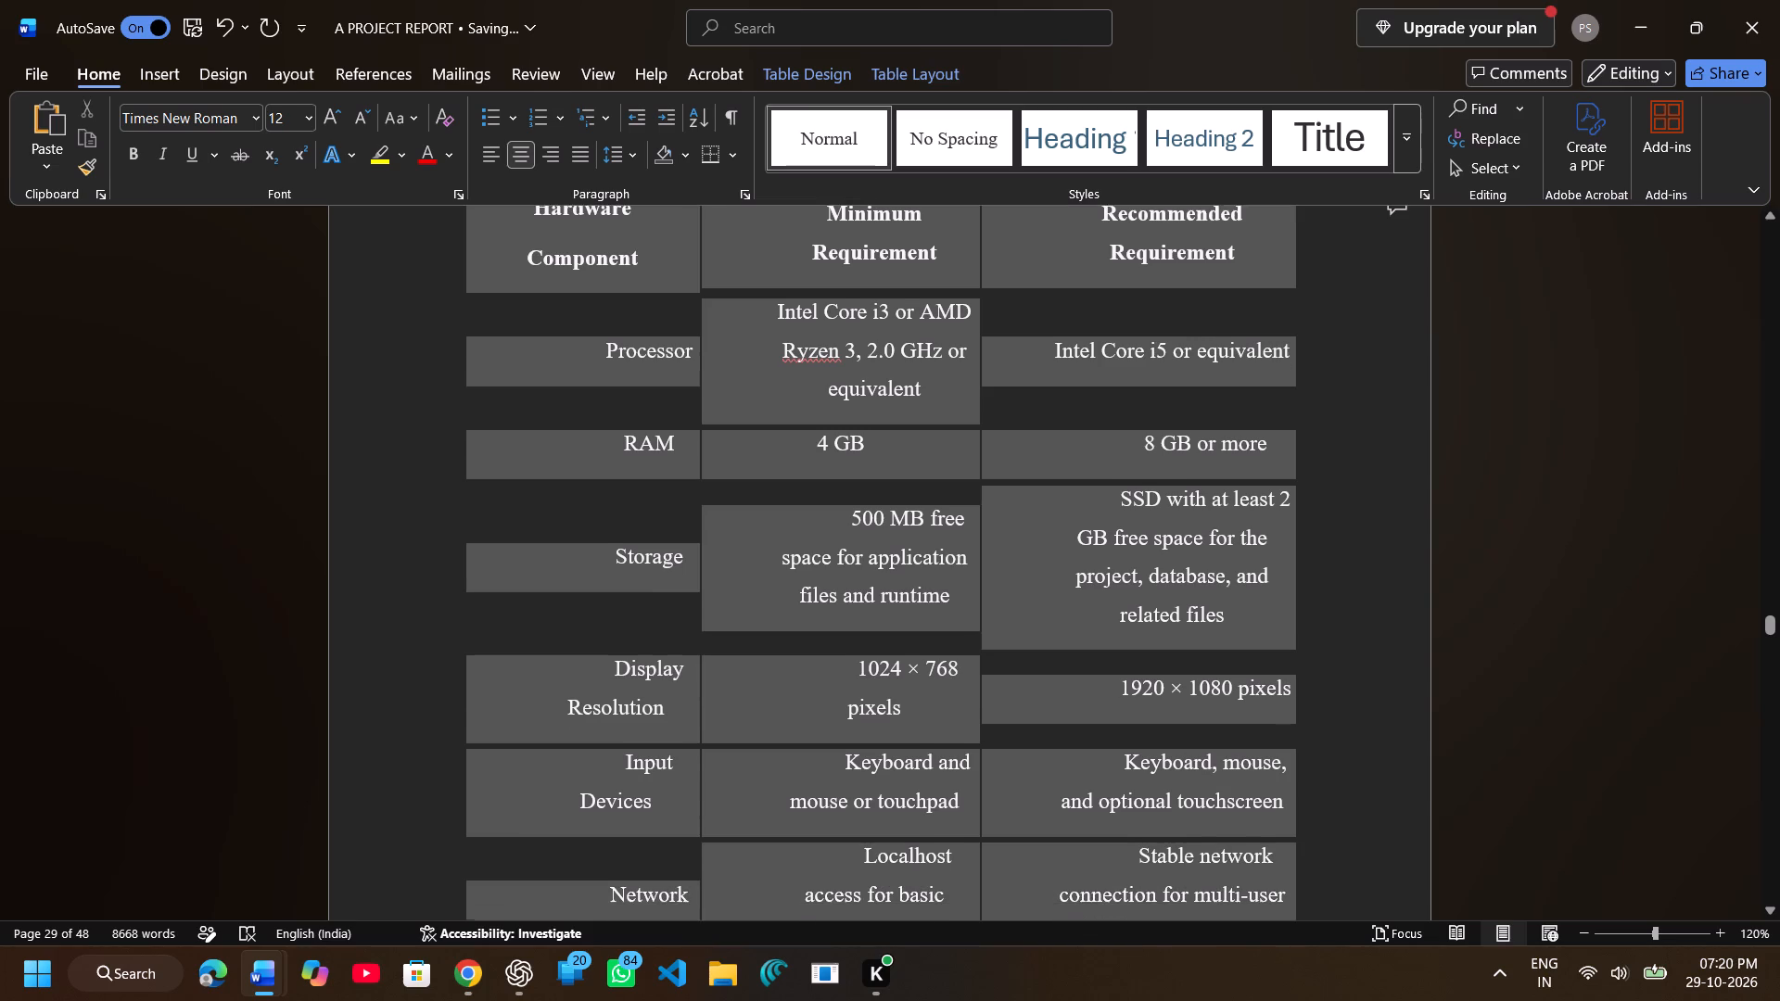
left_click_drag(1233, 925, 1335, 684)
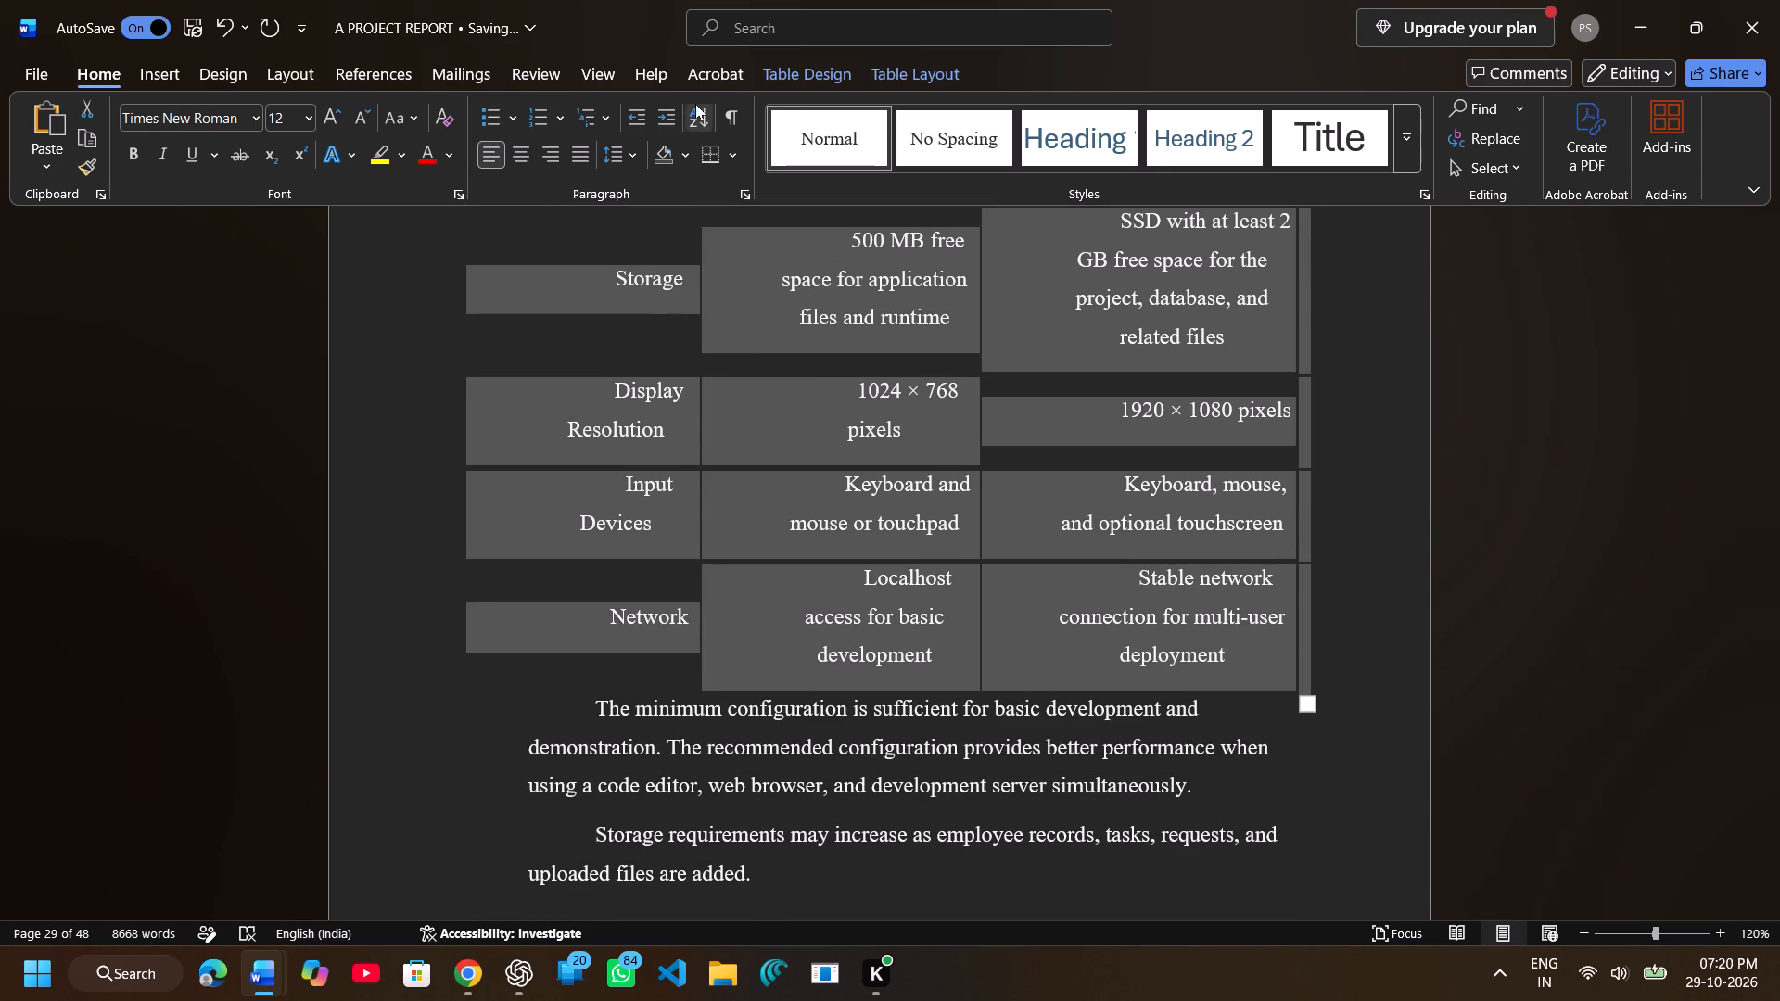
left_click(794, 82)
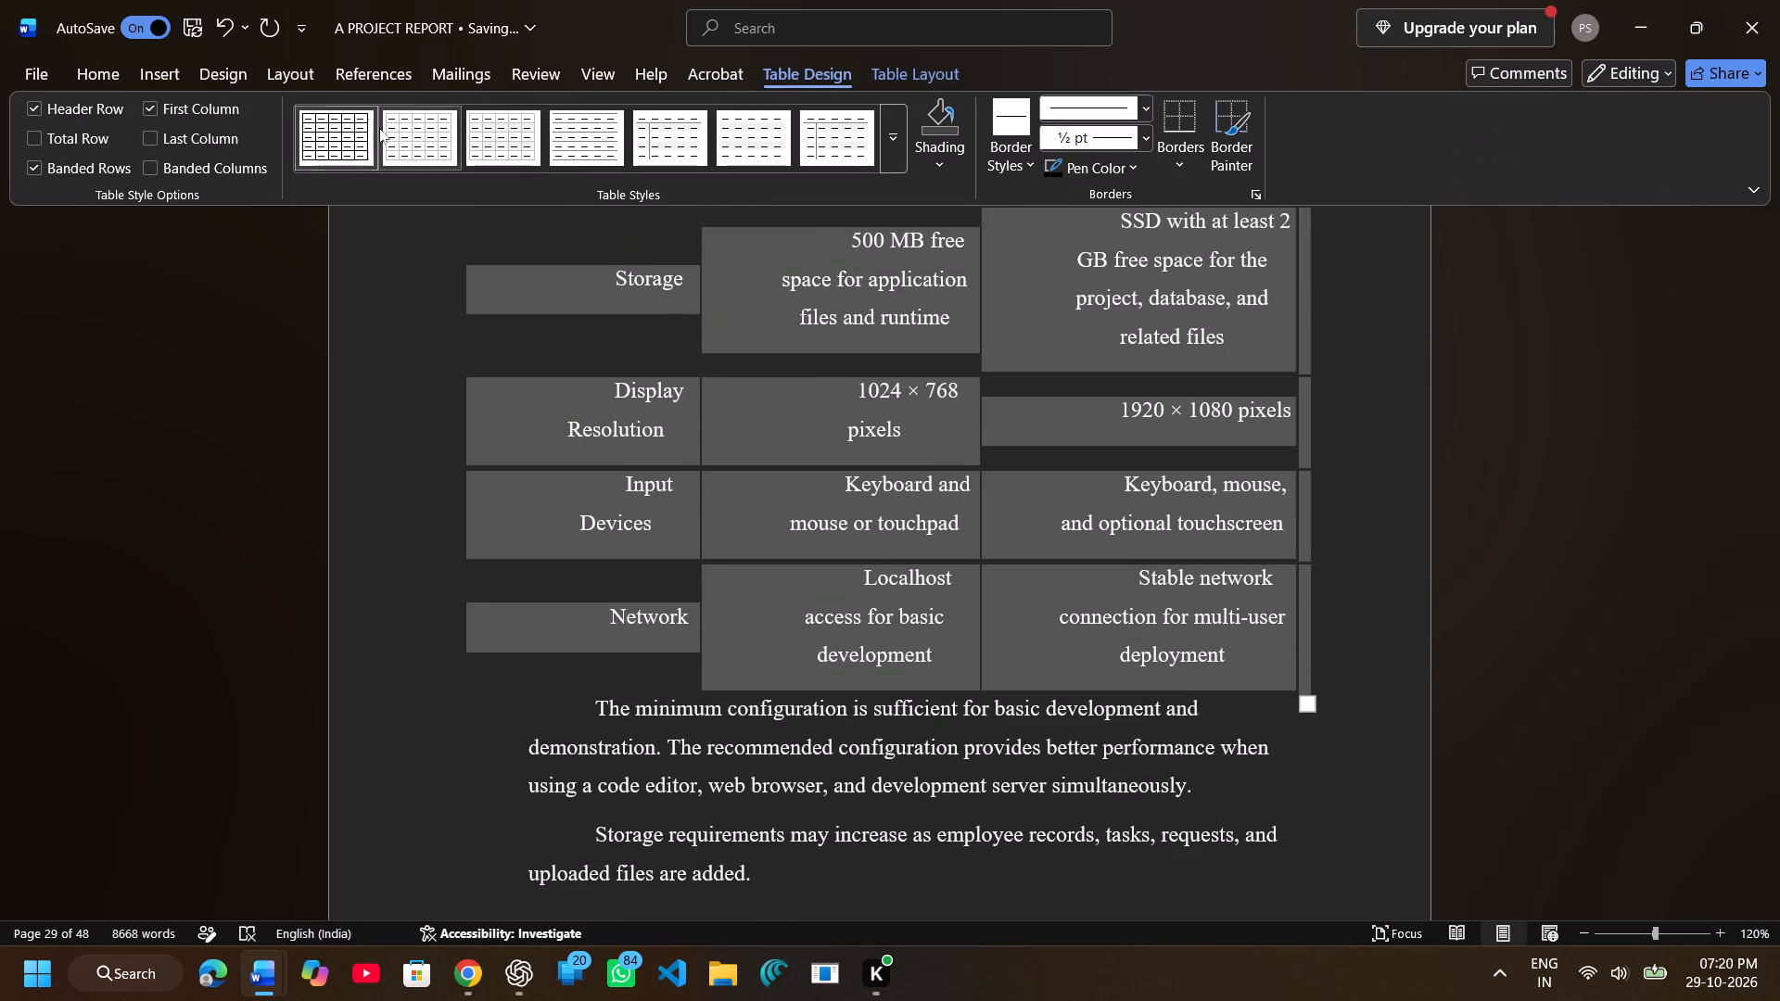
left_click(345, 127)
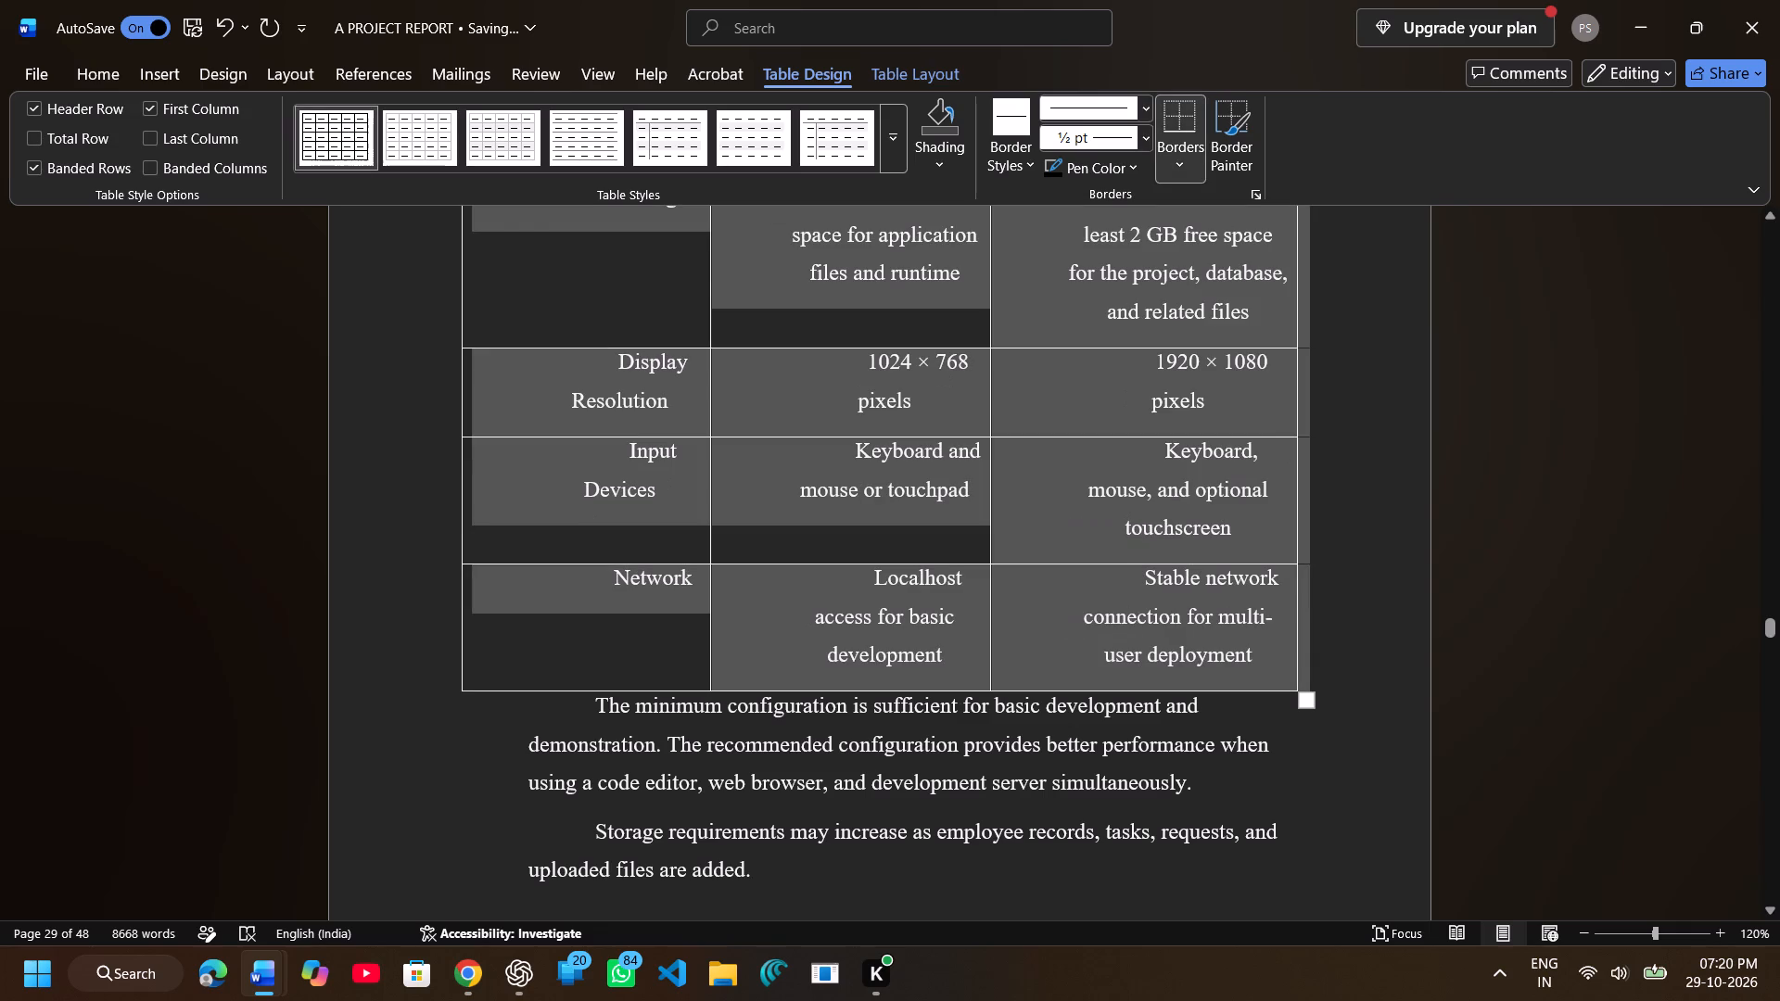
left_click(311, 300)
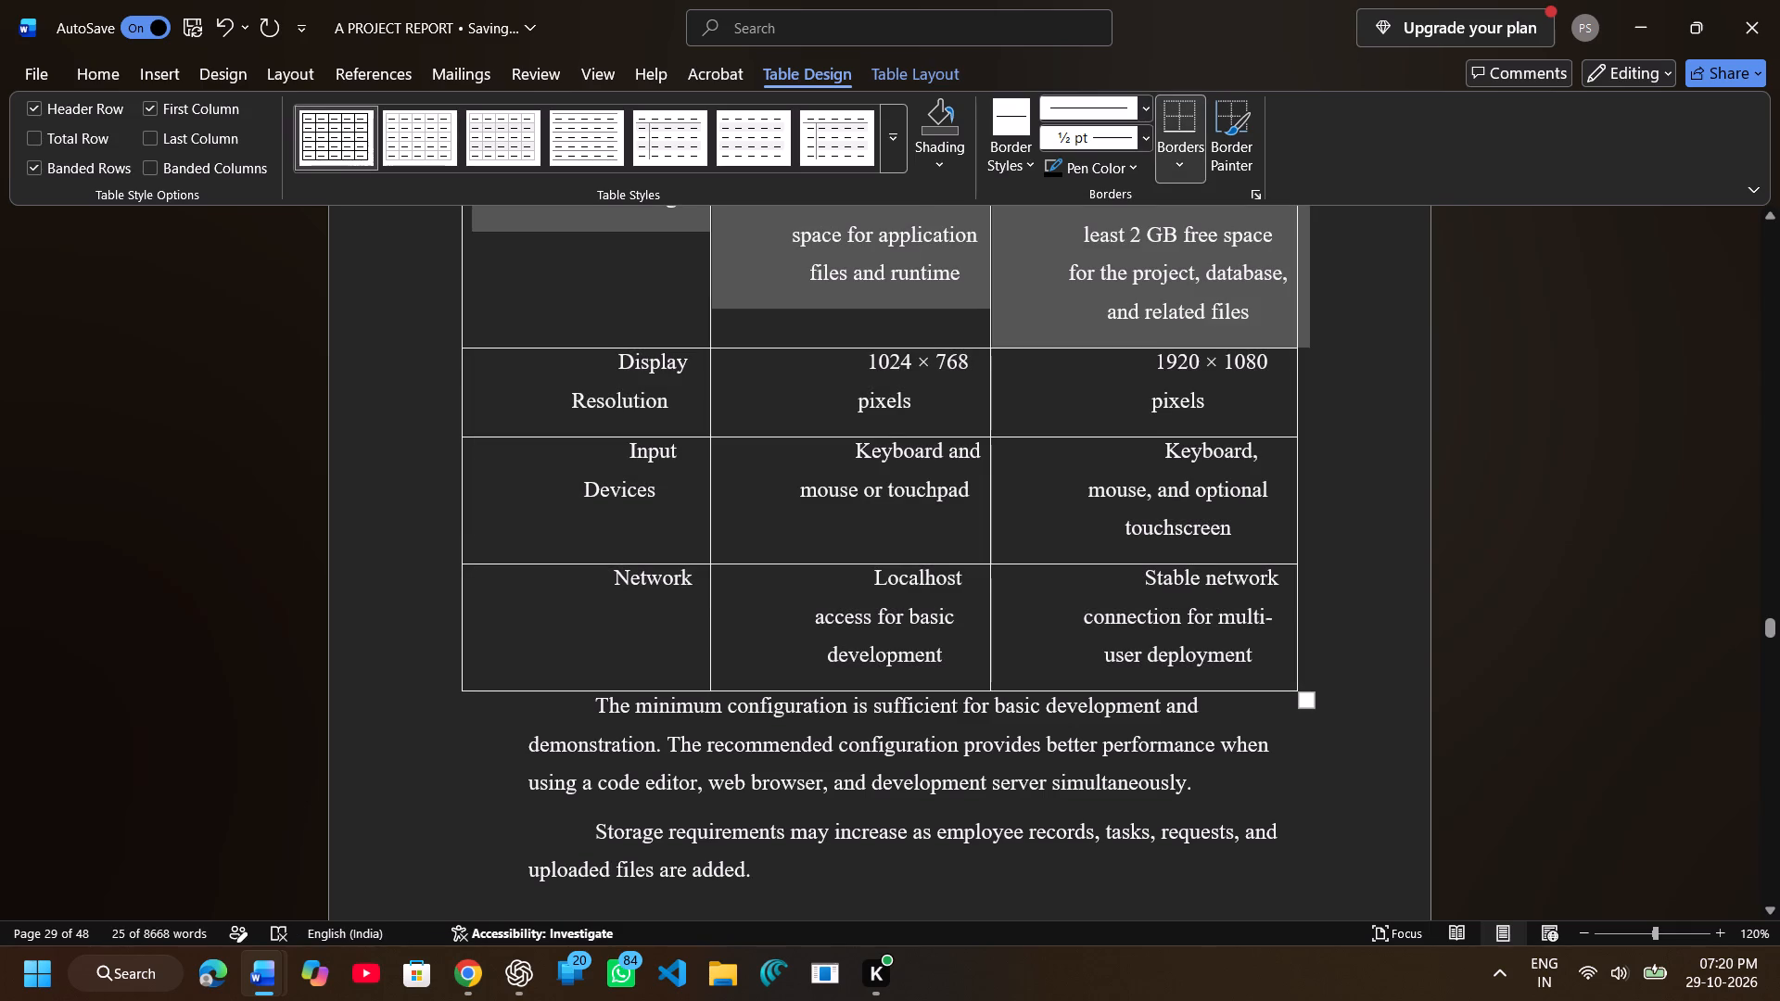
Resize the 3.2.1 hardware table from its lower outer corner to make it slightly narrower.
left_click_drag(1302, 705, 1175, 540)
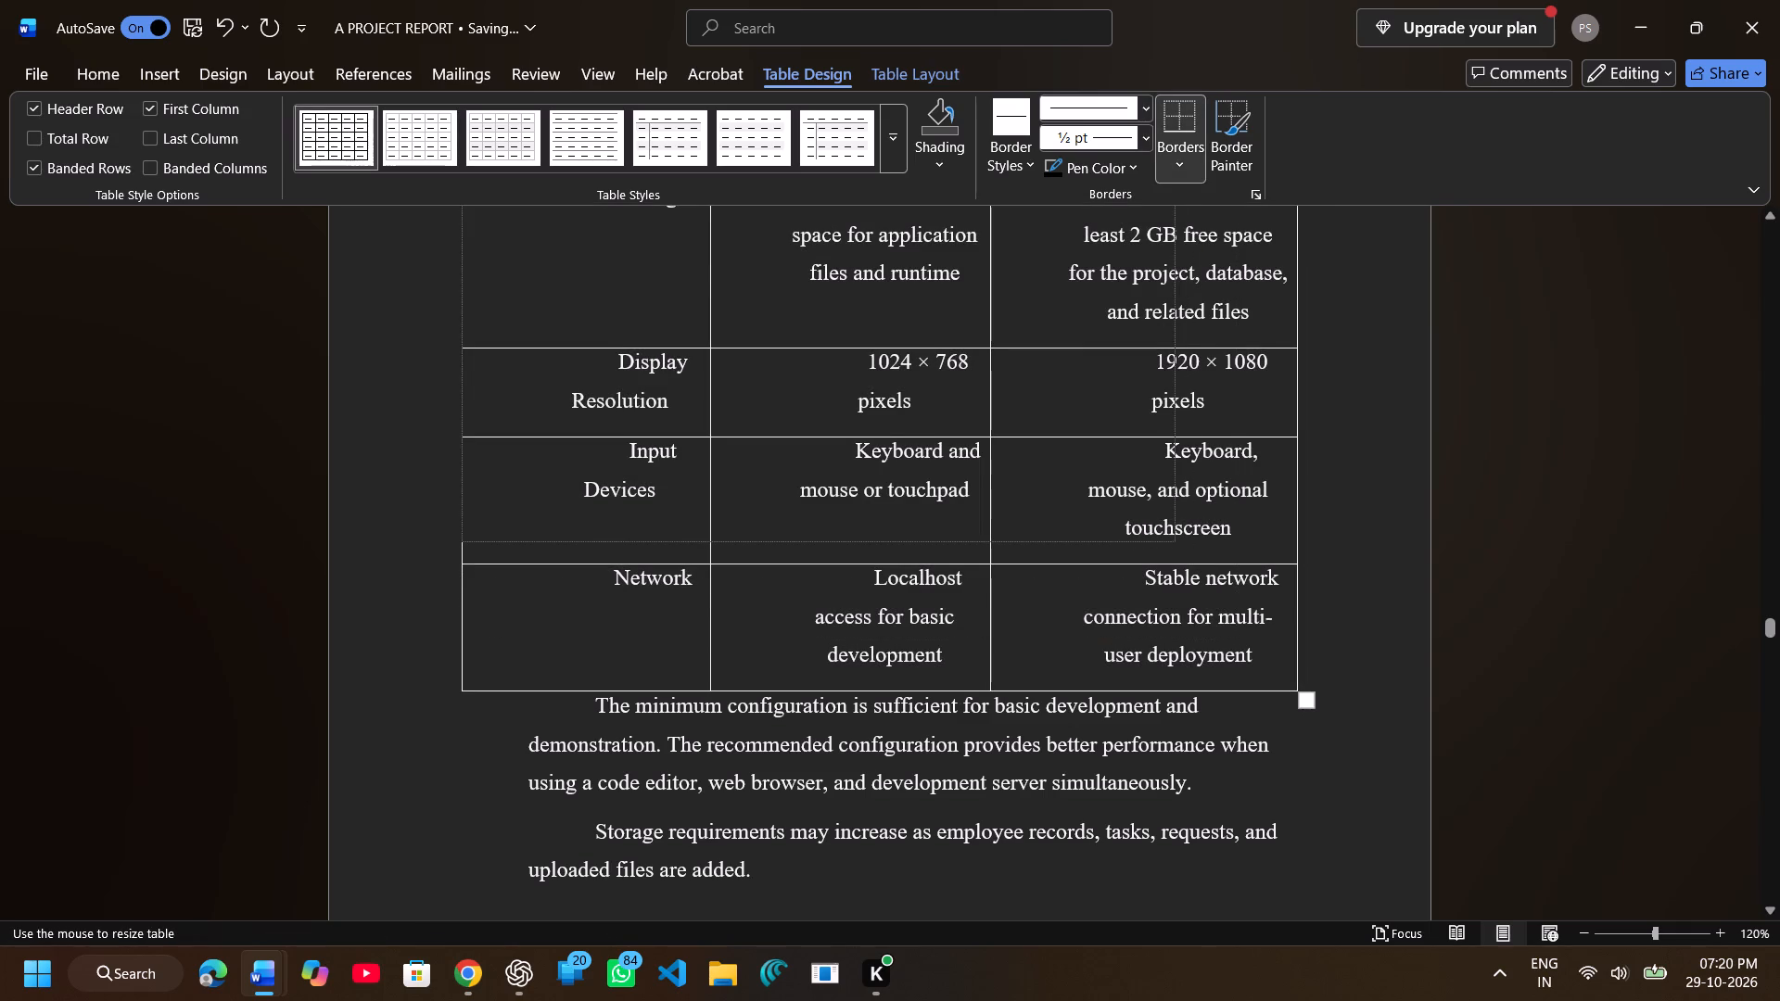
left_click_drag(1175, 540, 1273, 544)
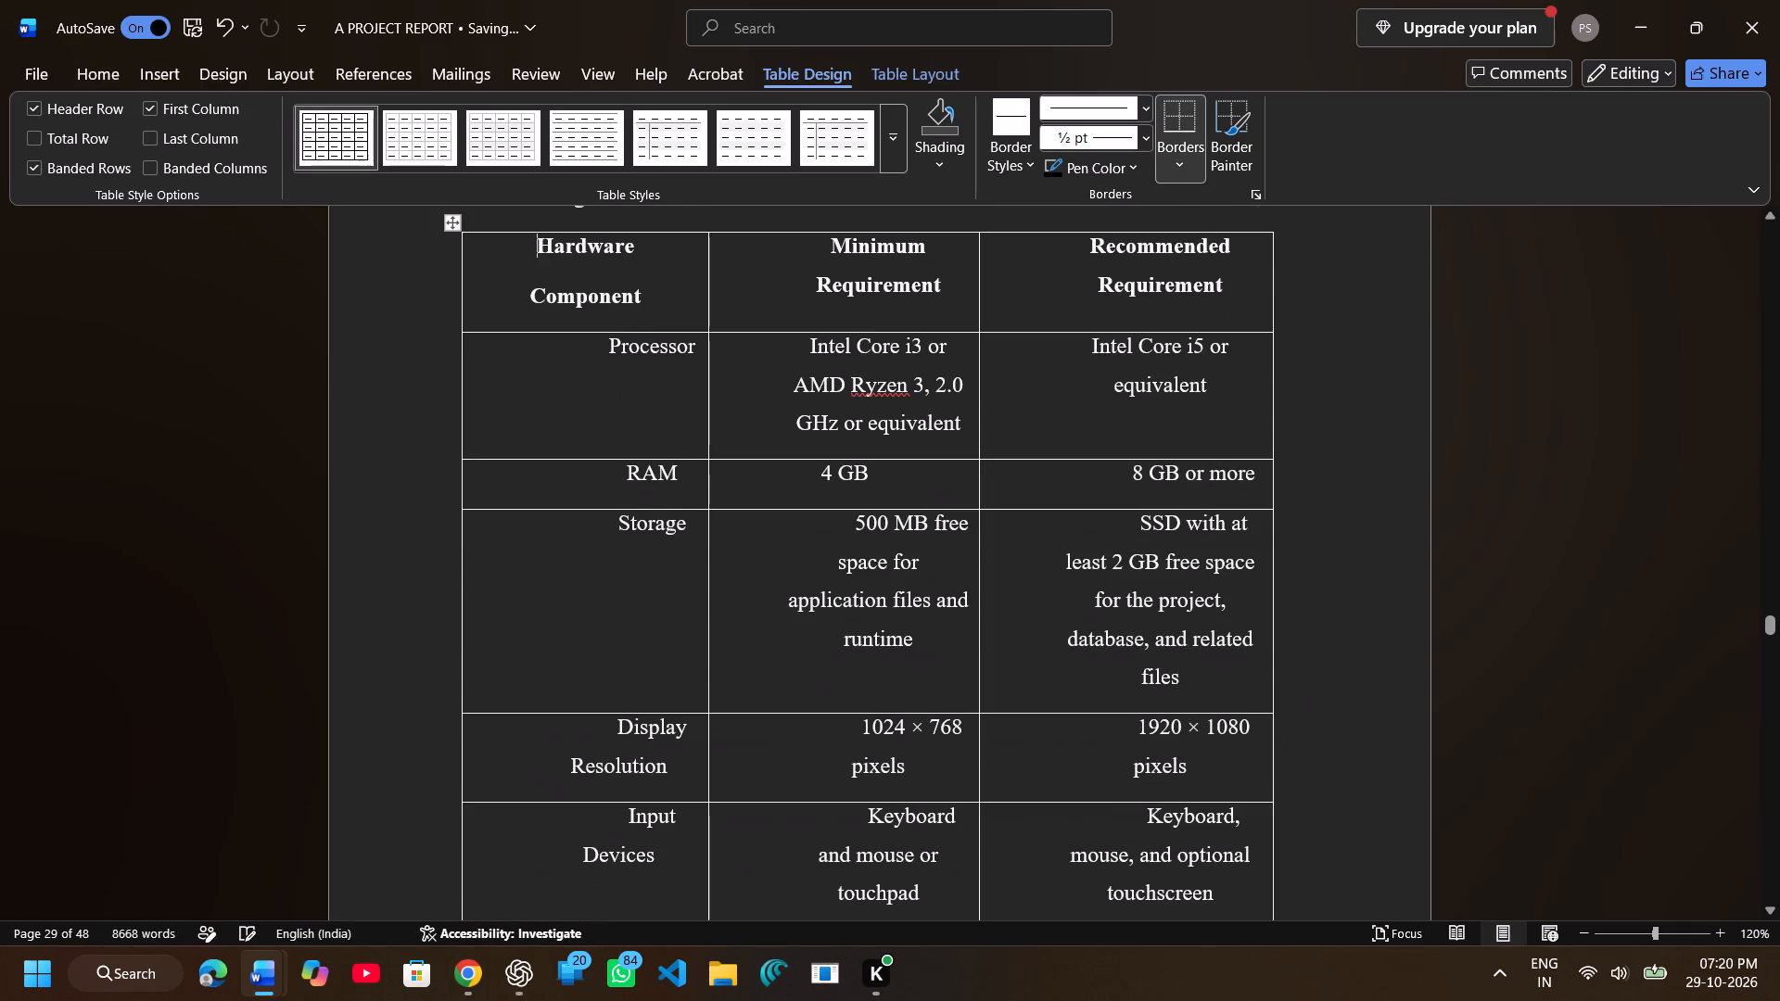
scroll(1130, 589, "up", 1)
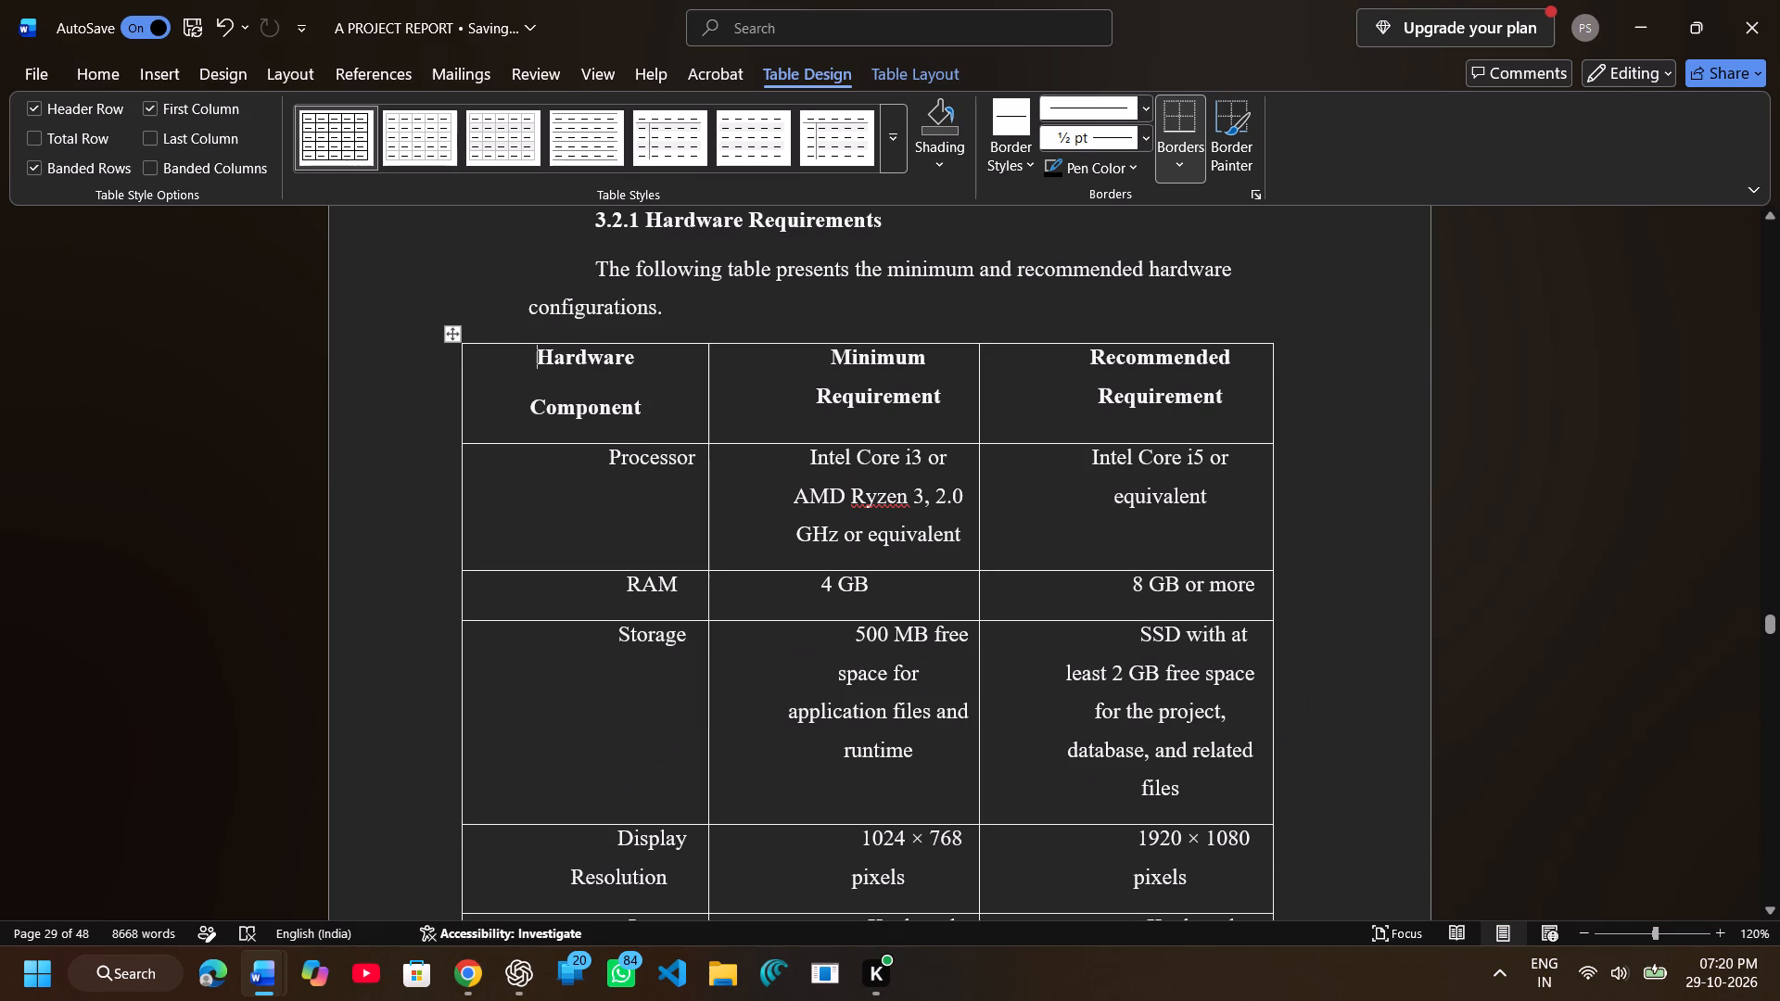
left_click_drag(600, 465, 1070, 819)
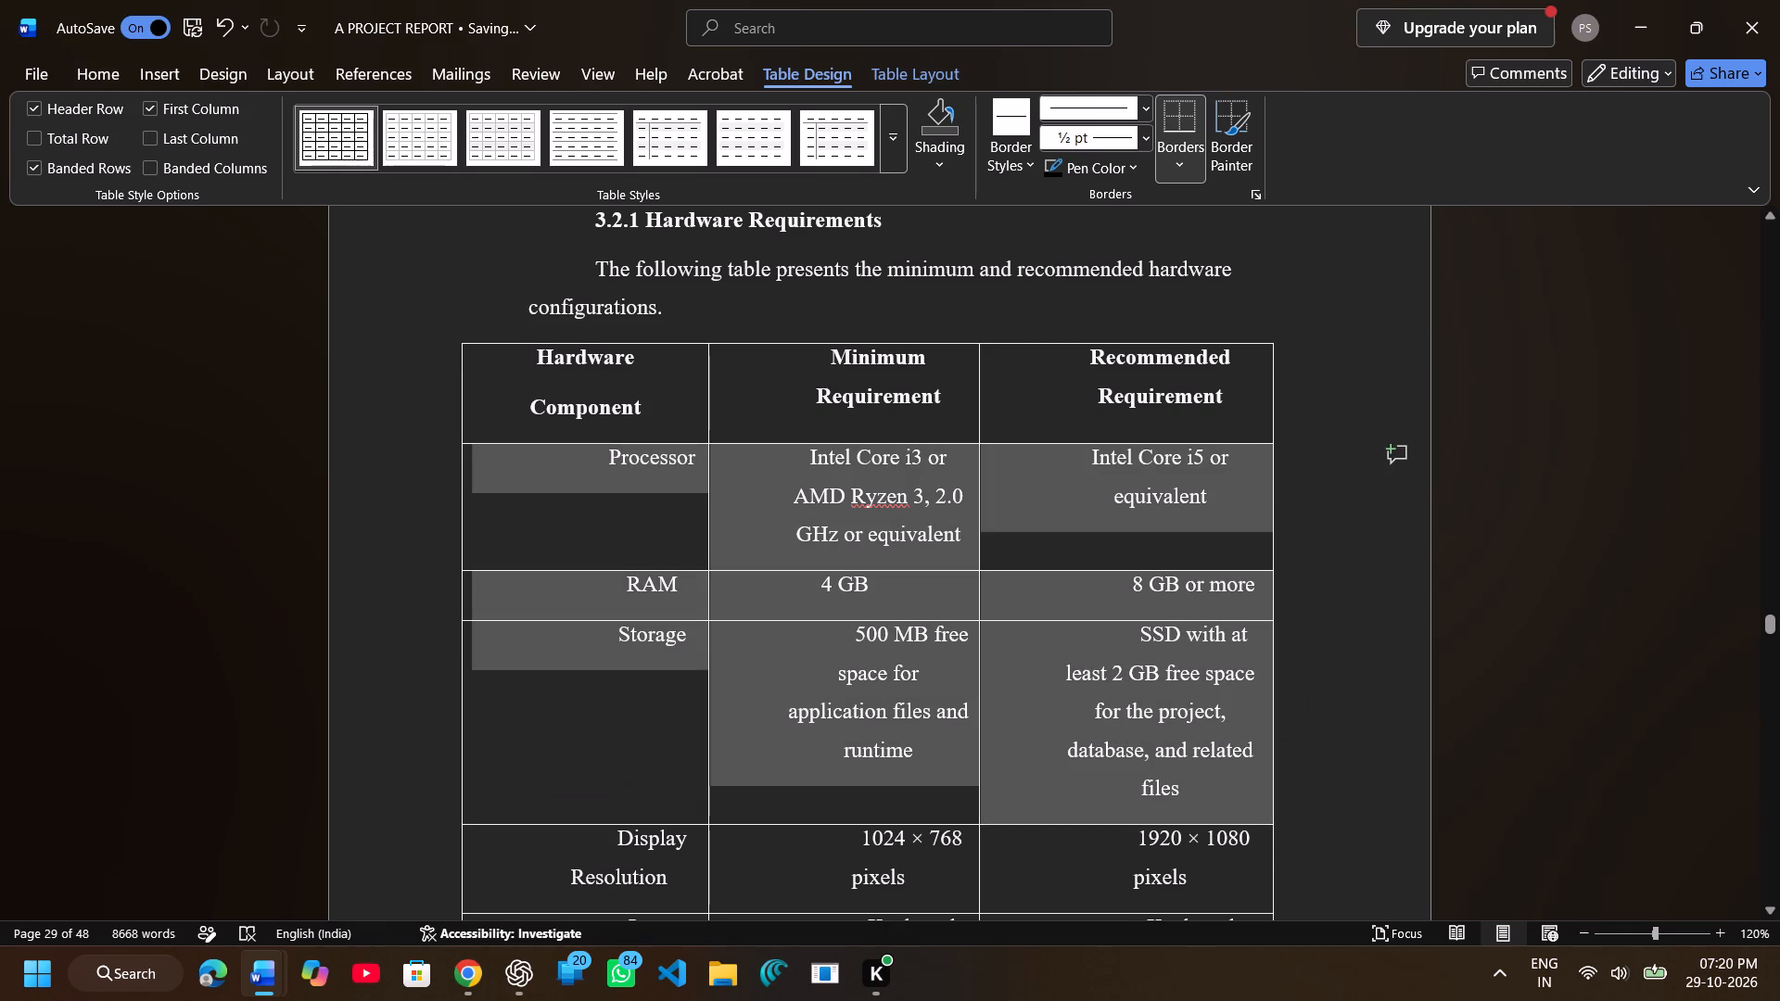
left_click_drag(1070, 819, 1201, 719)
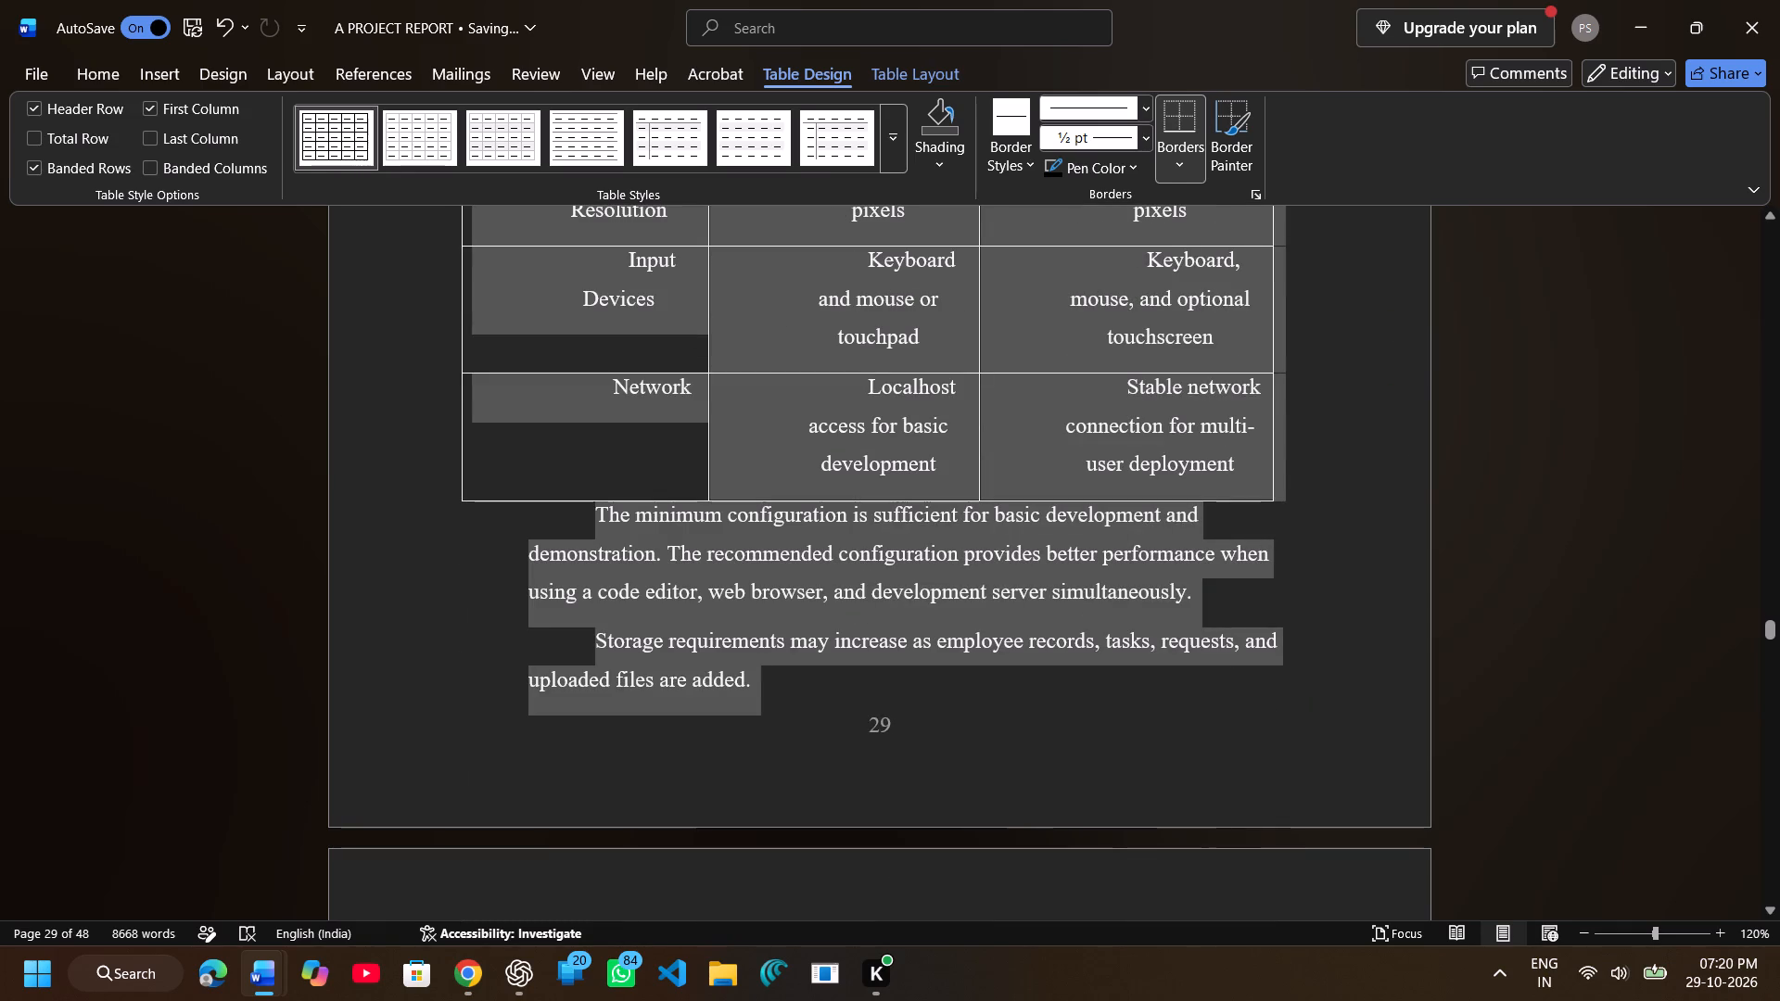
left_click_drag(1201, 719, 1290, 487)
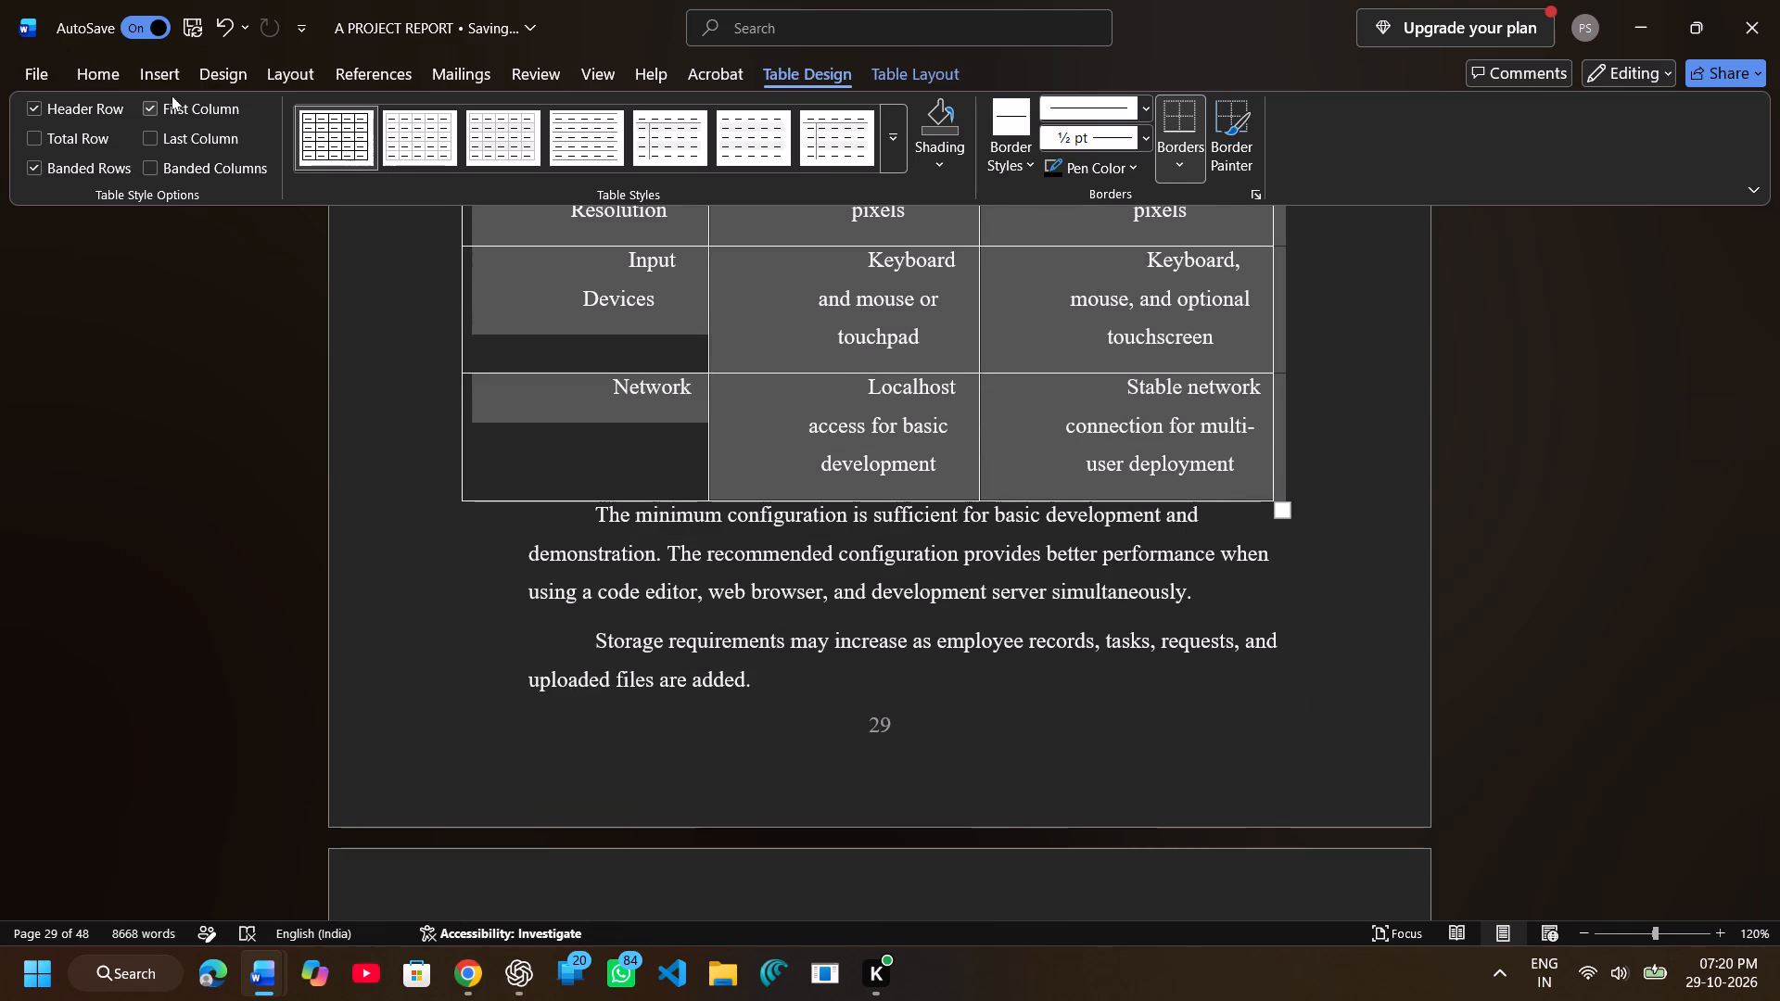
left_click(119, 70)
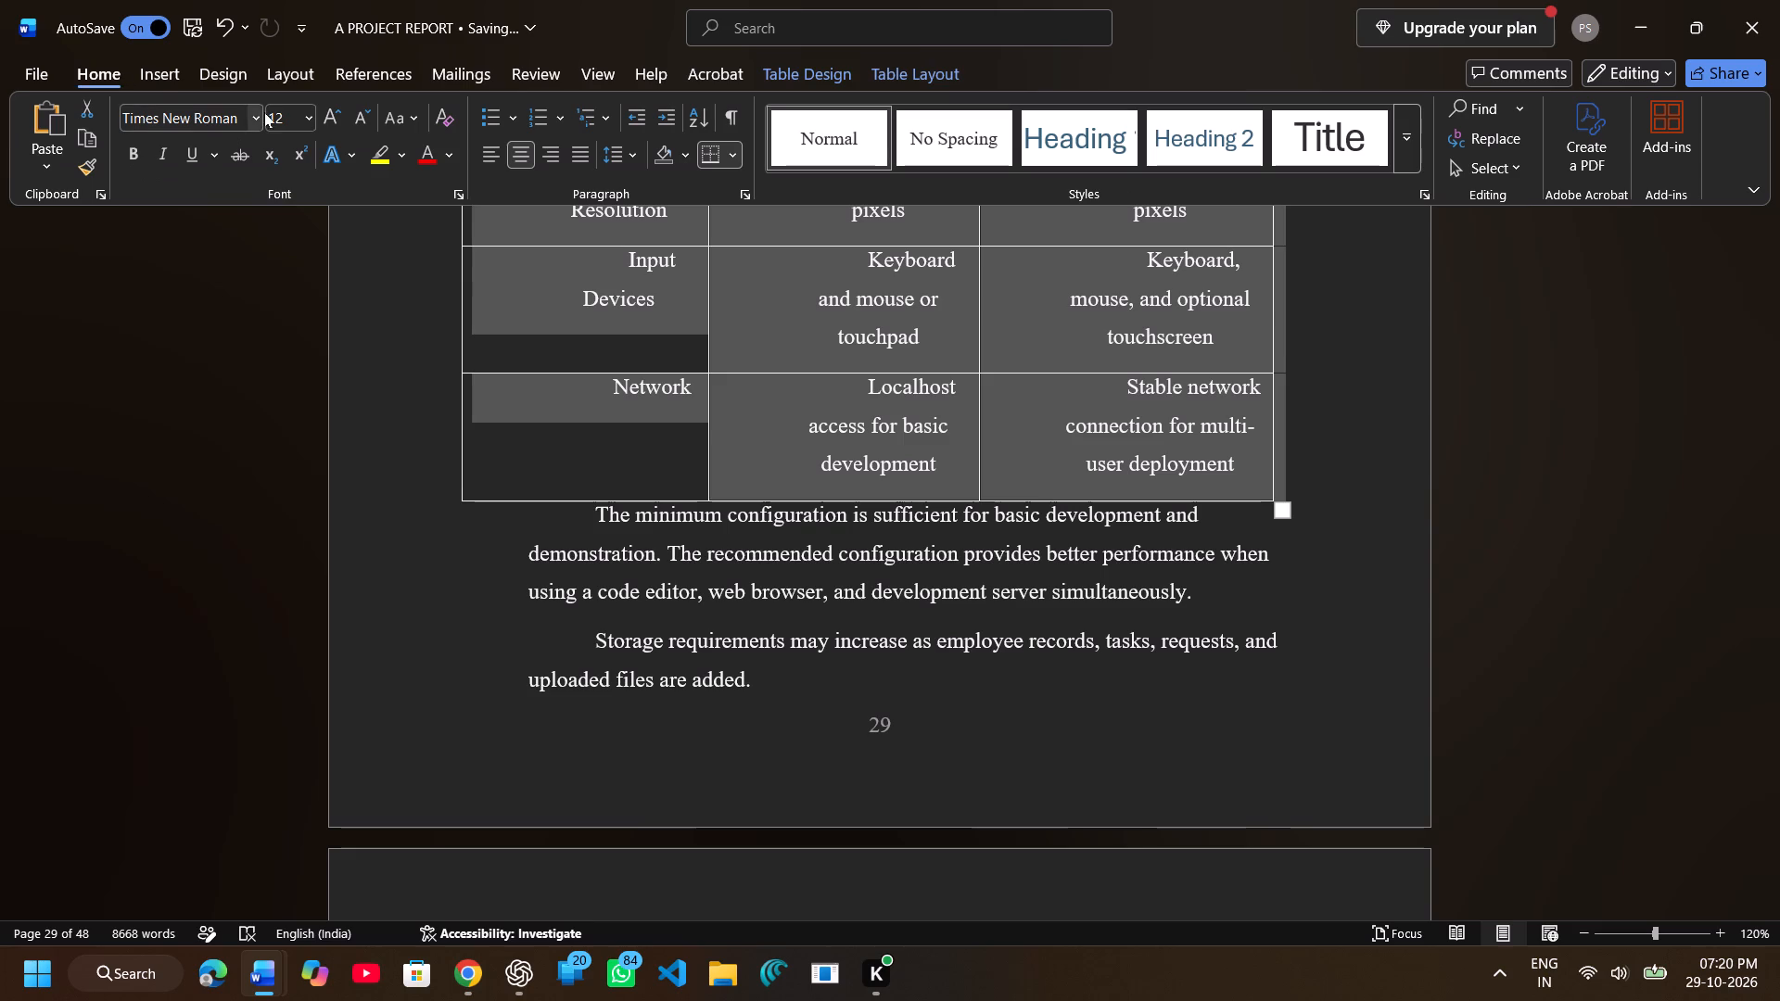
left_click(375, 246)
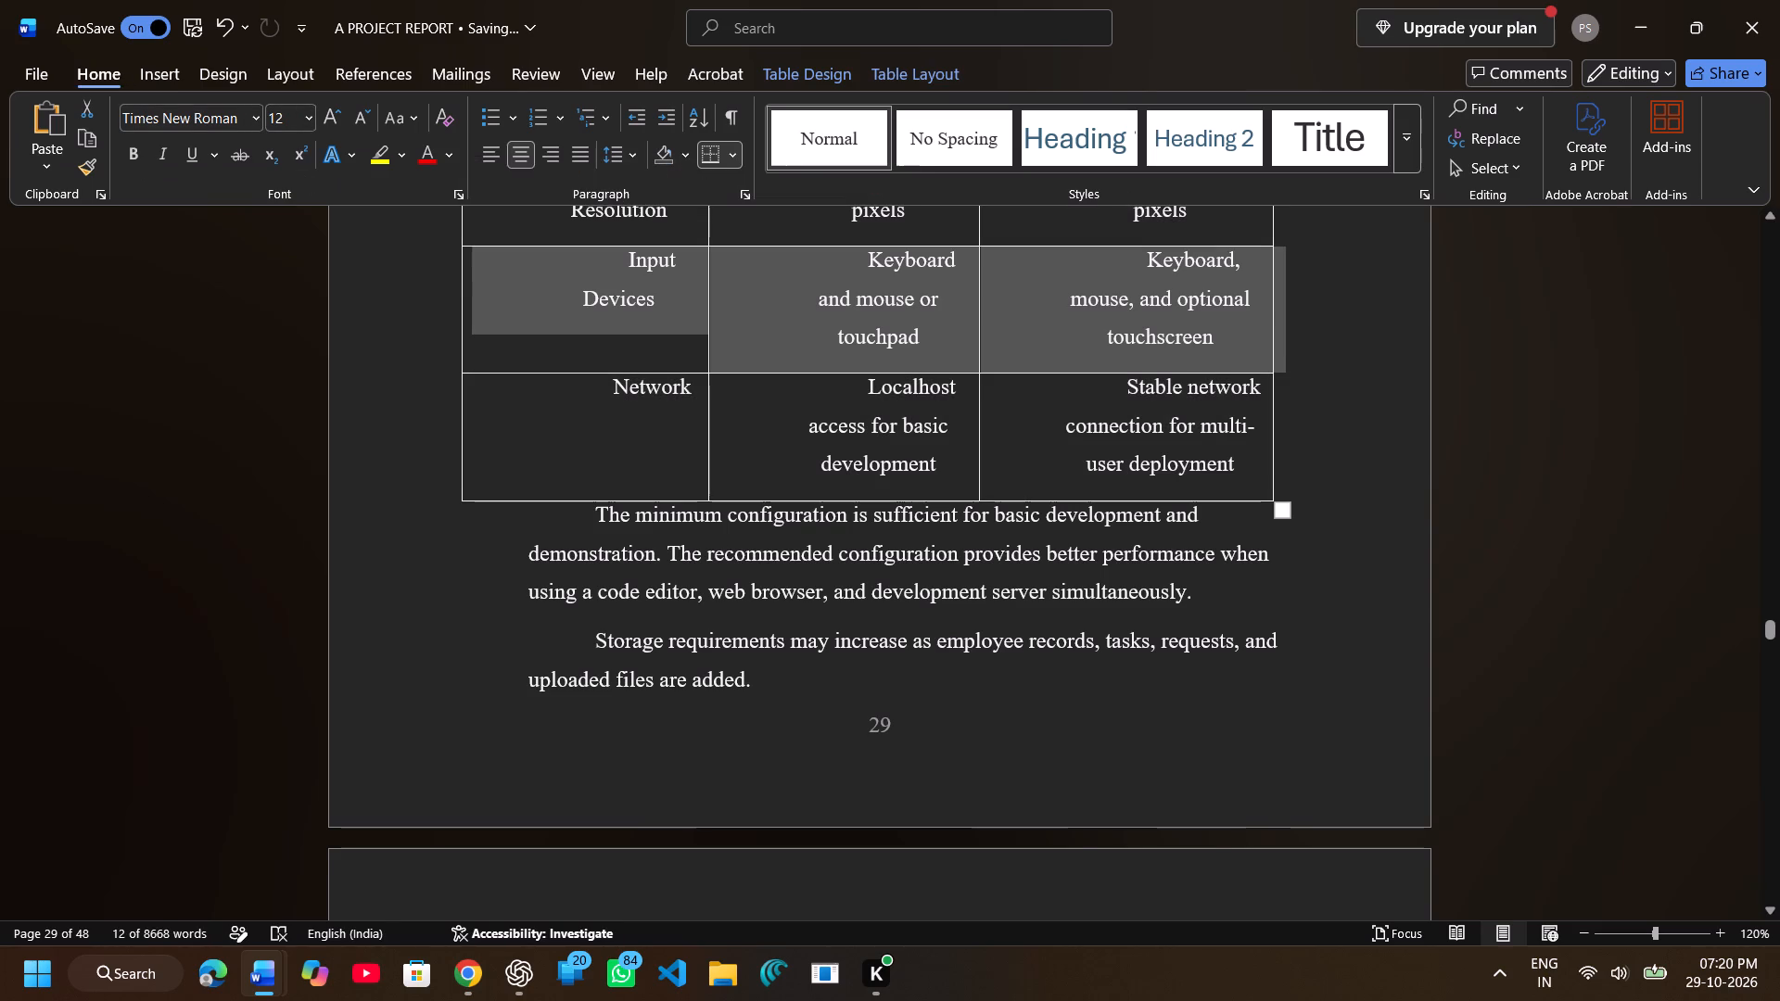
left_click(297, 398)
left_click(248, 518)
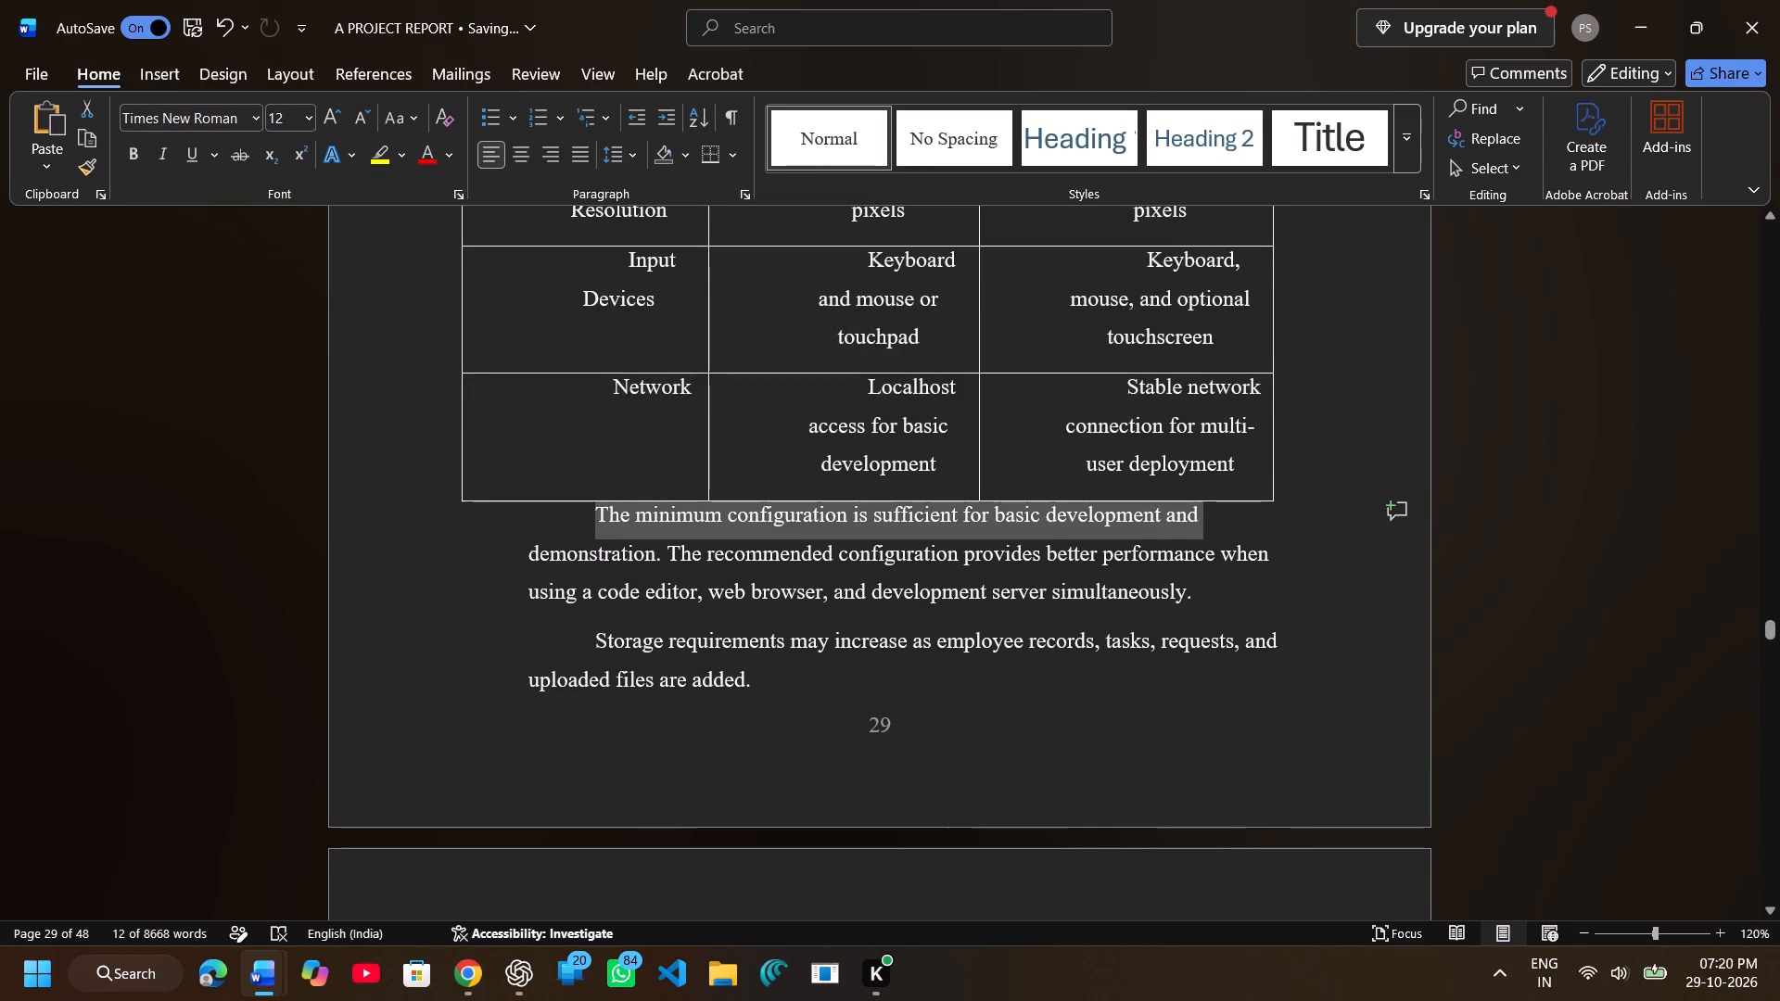
Remove the first-line indent from the "Storage requirements may increase" paragraph below the 3.2.1 table.
left_click(592, 647)
key("BackSpace")
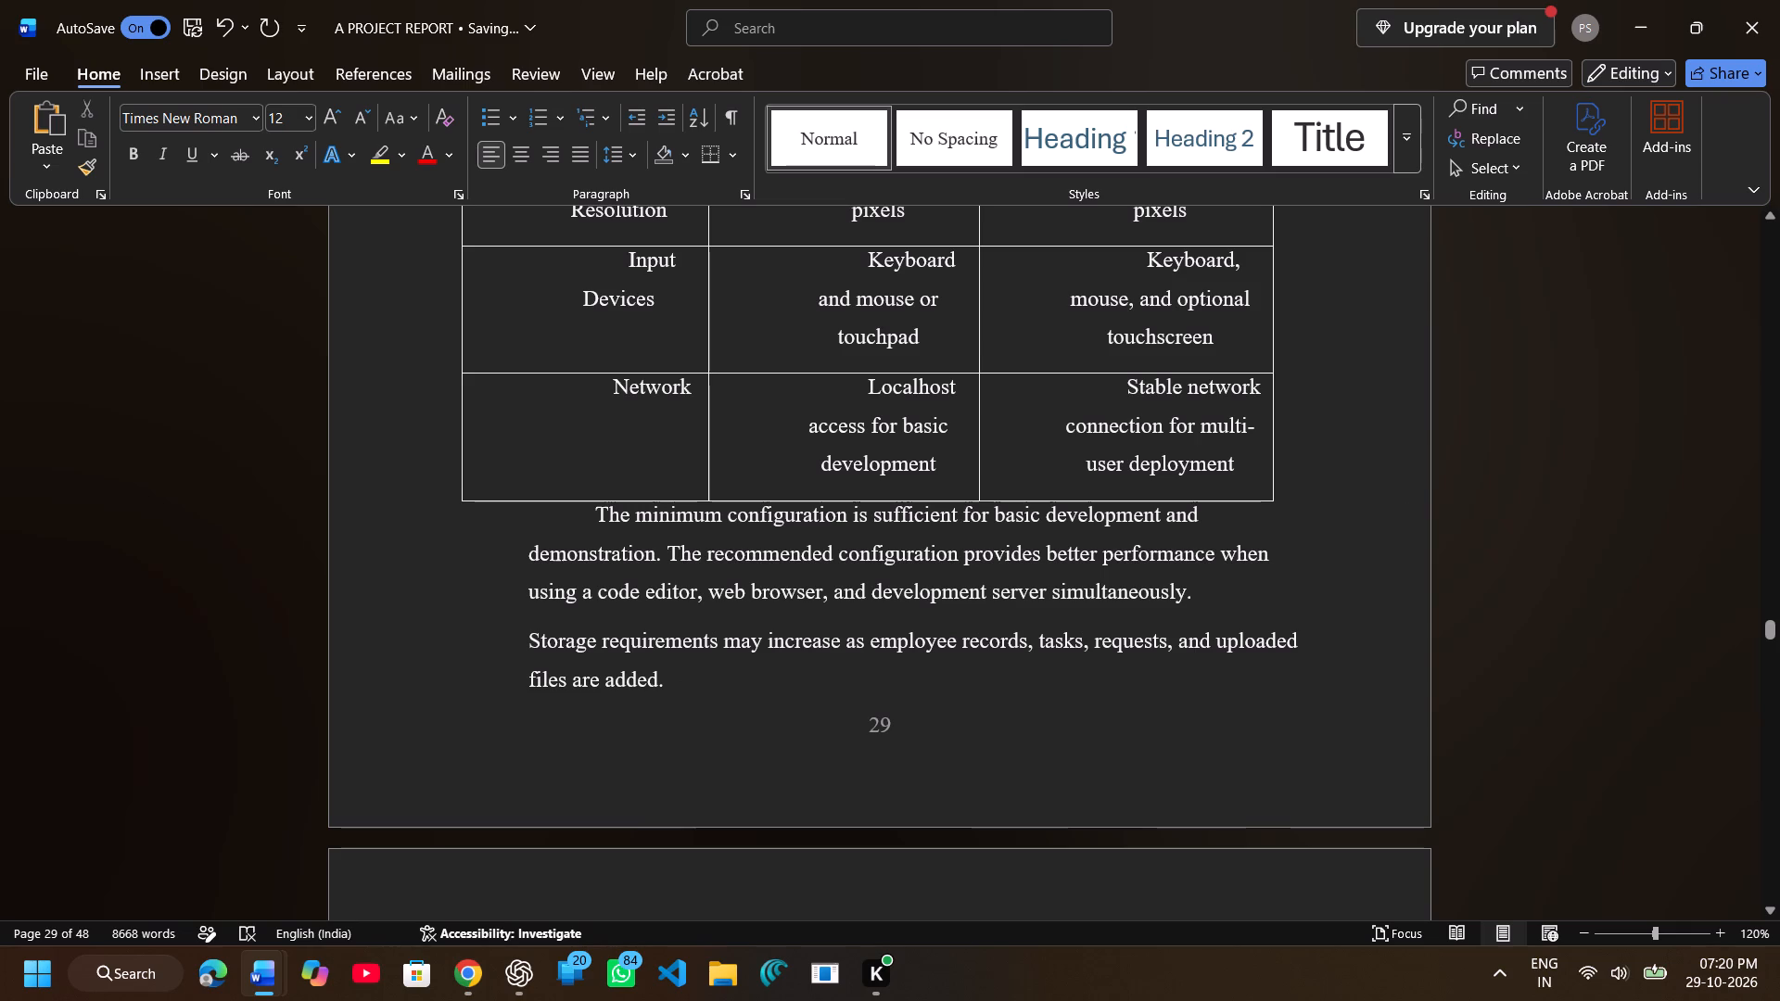
Remove the first-line indent from the "The minimum configuration is sufficient" paragraph below the 3.2.1 table.
left_click(593, 516)
key("BackSpace")
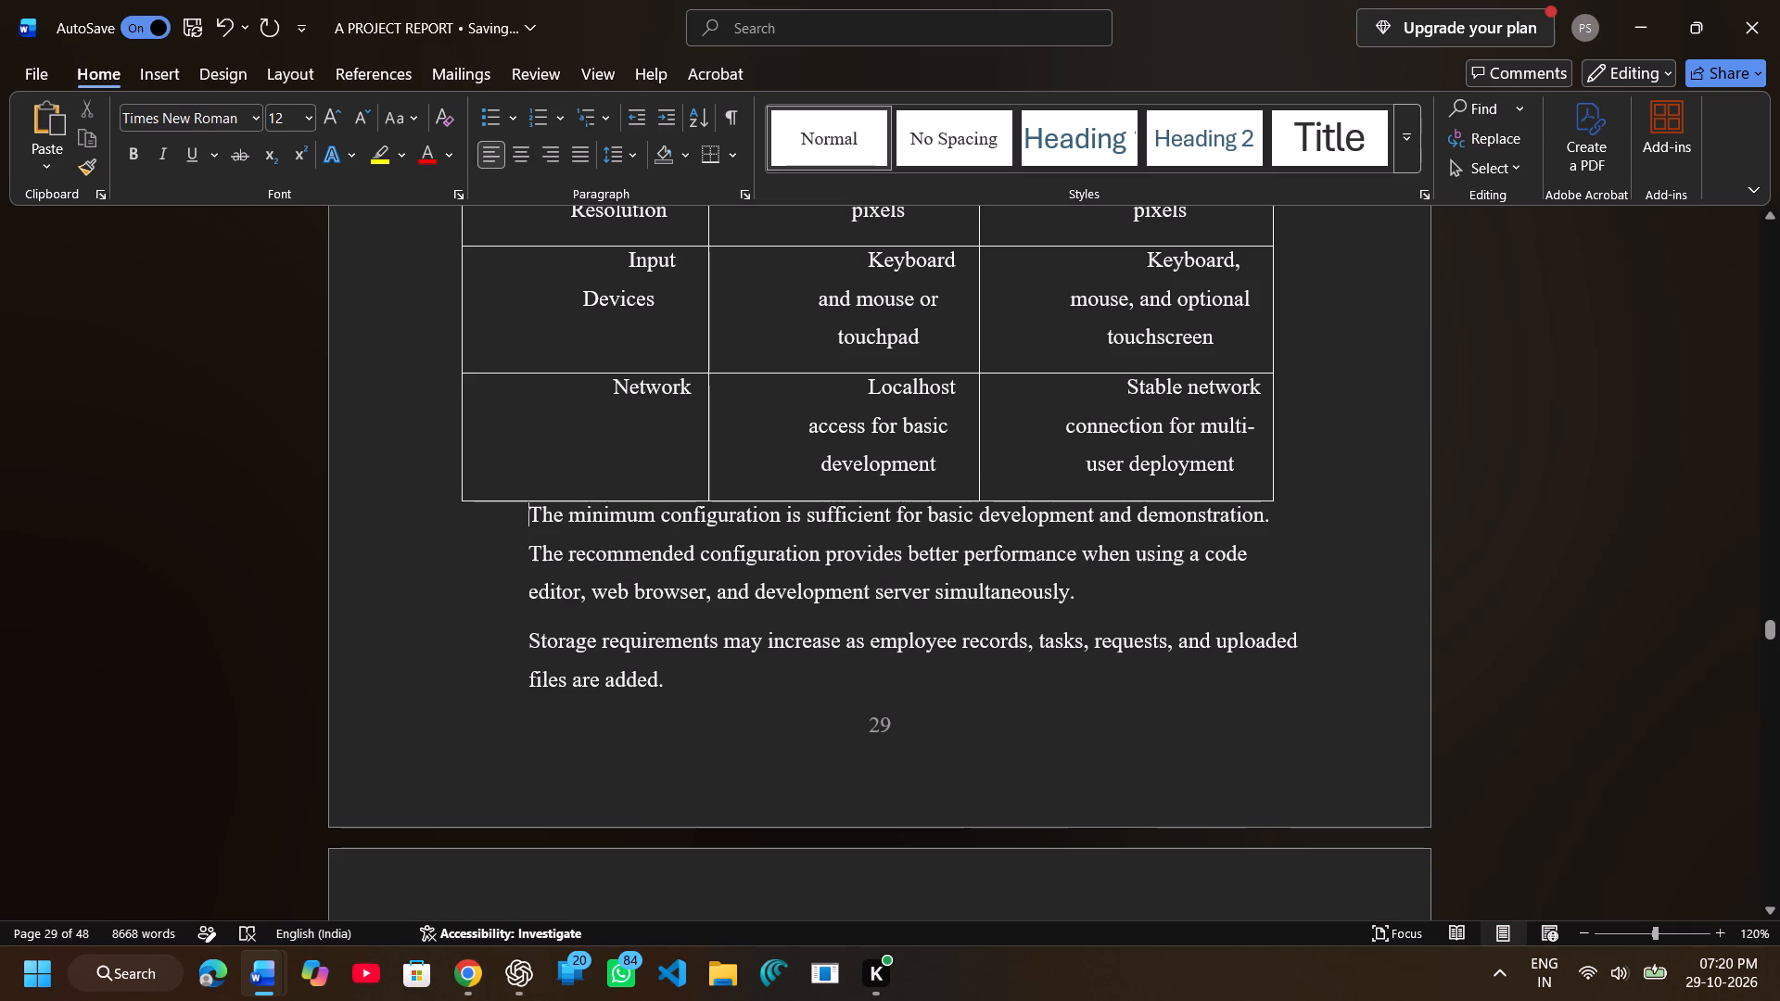
Set the font size of the "3.1.5 Assumptions and Dependencies" heading text to 14.
scroll(593, 516, "up", 11)
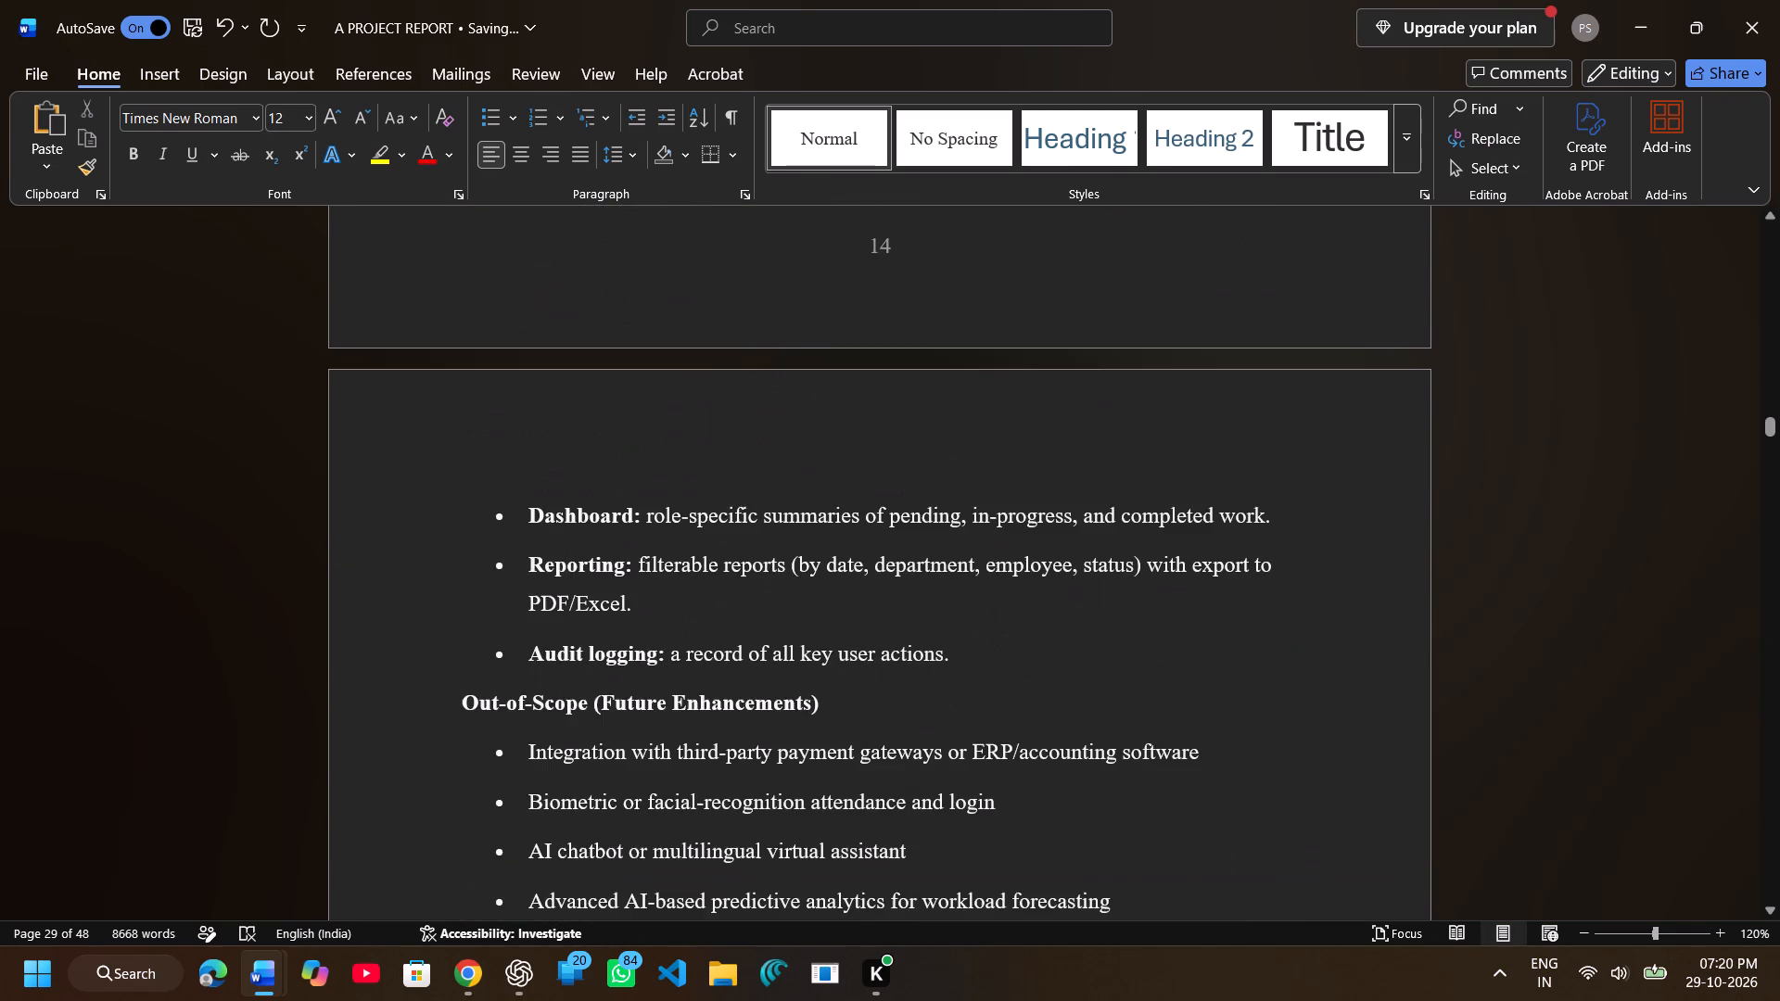
scroll(593, 516, "up", 11)
scroll(593, 516, "down", 7)
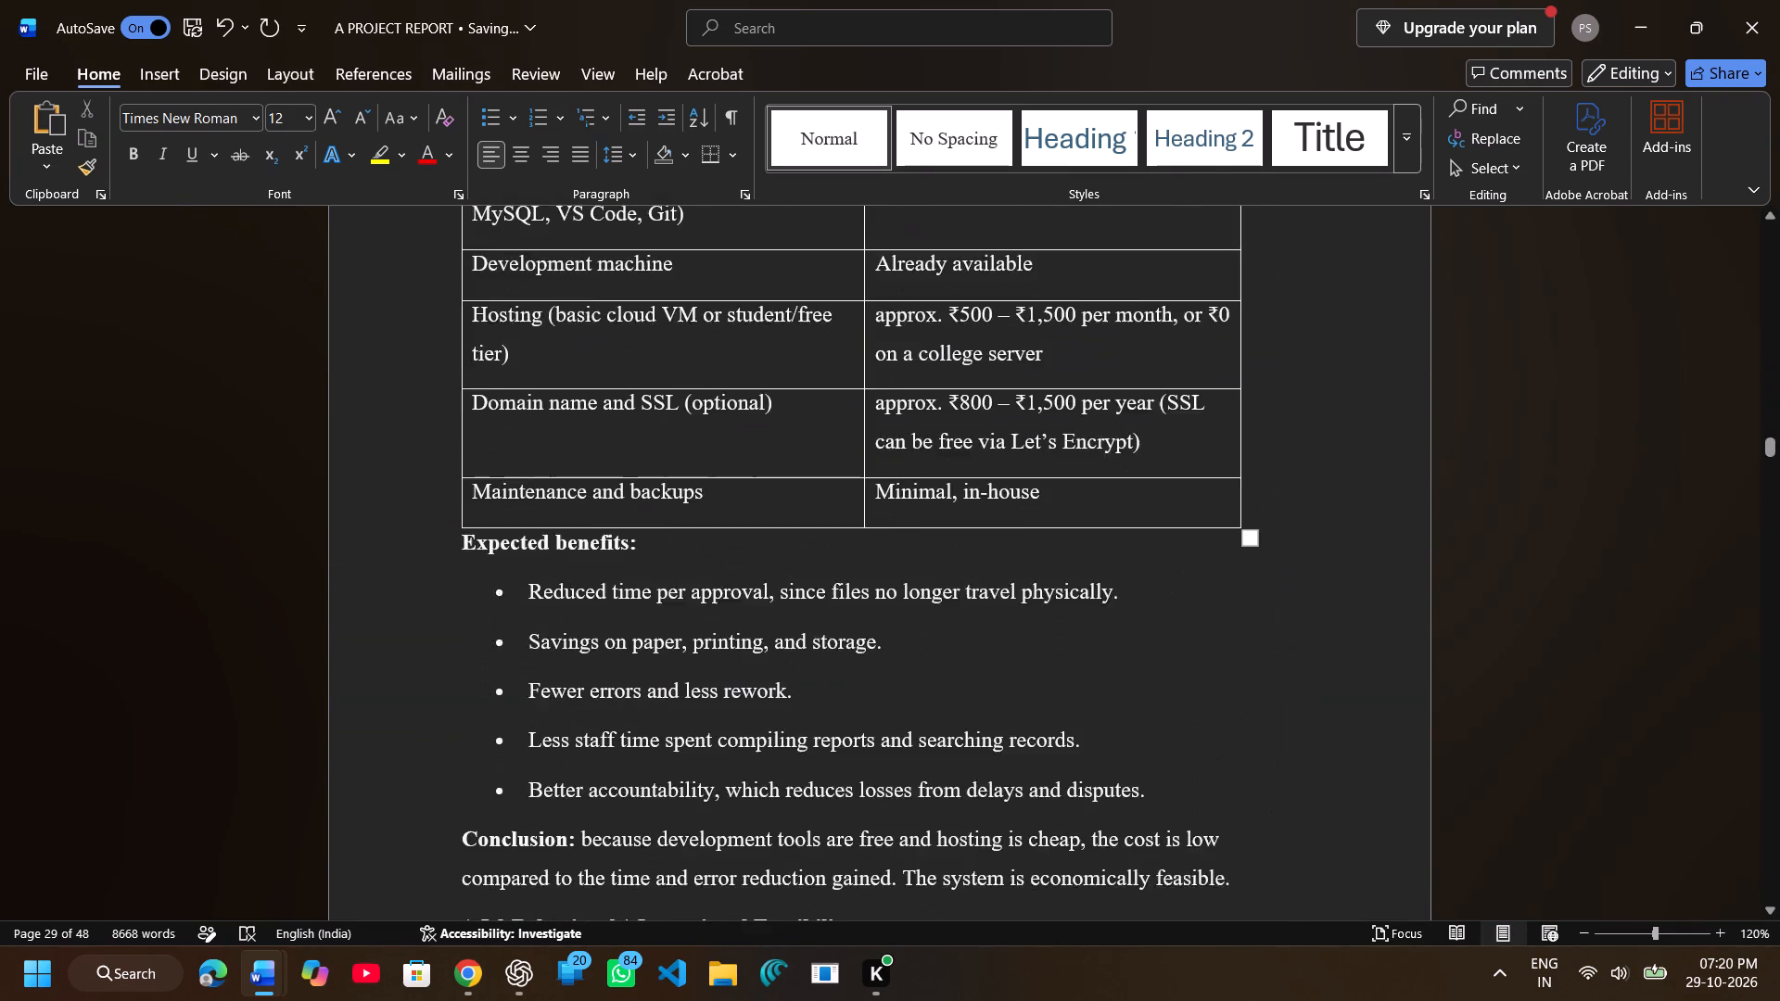
scroll(593, 516, "down", 3)
scroll(593, 516, "up", 2)
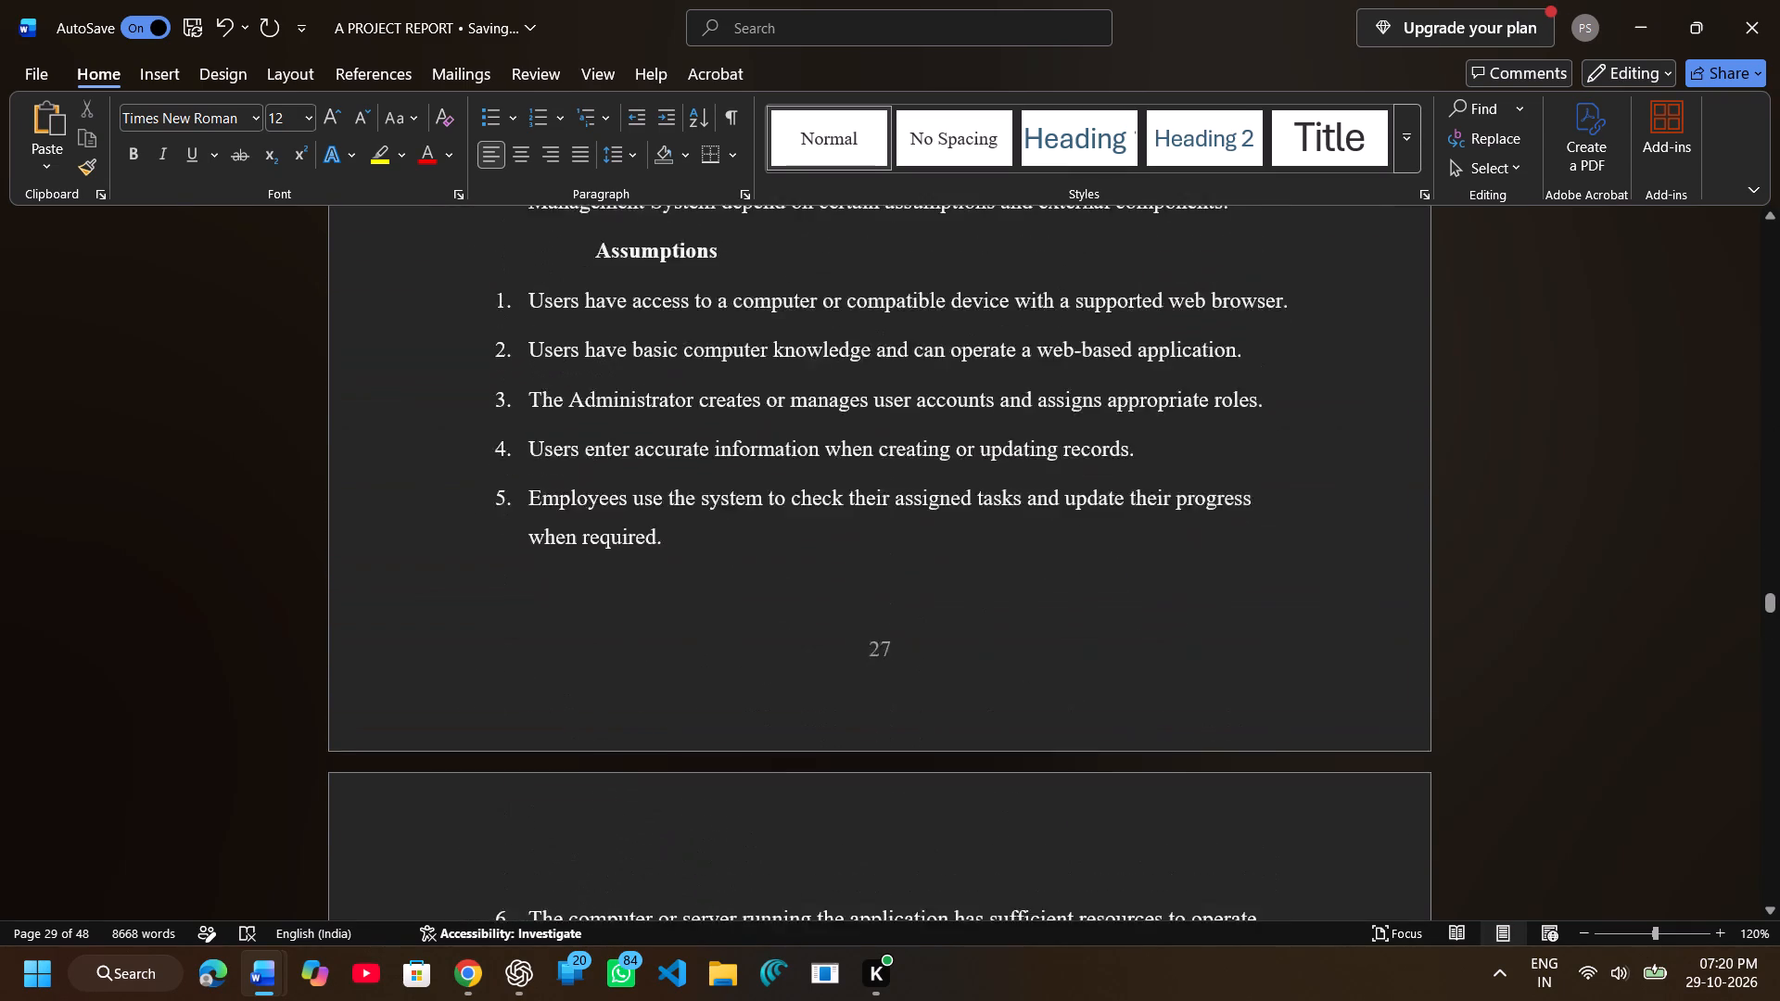
scroll(593, 516, "up", 1)
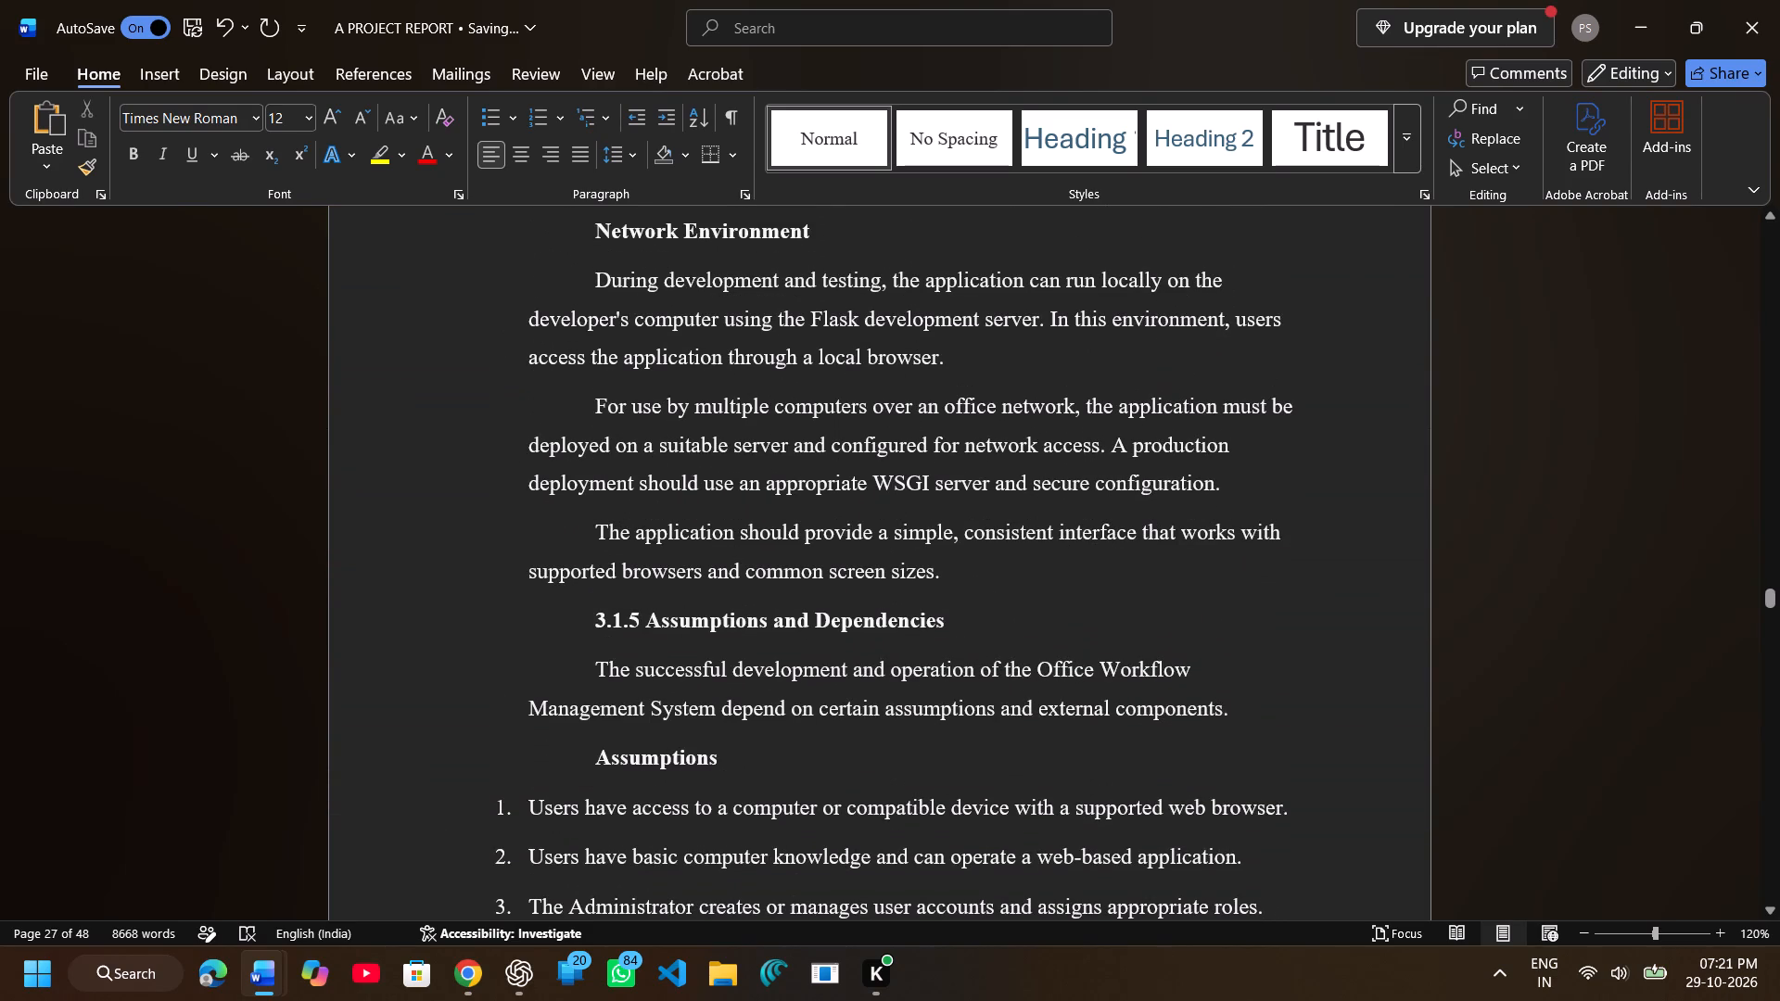
left_click_drag(612, 619, 906, 615)
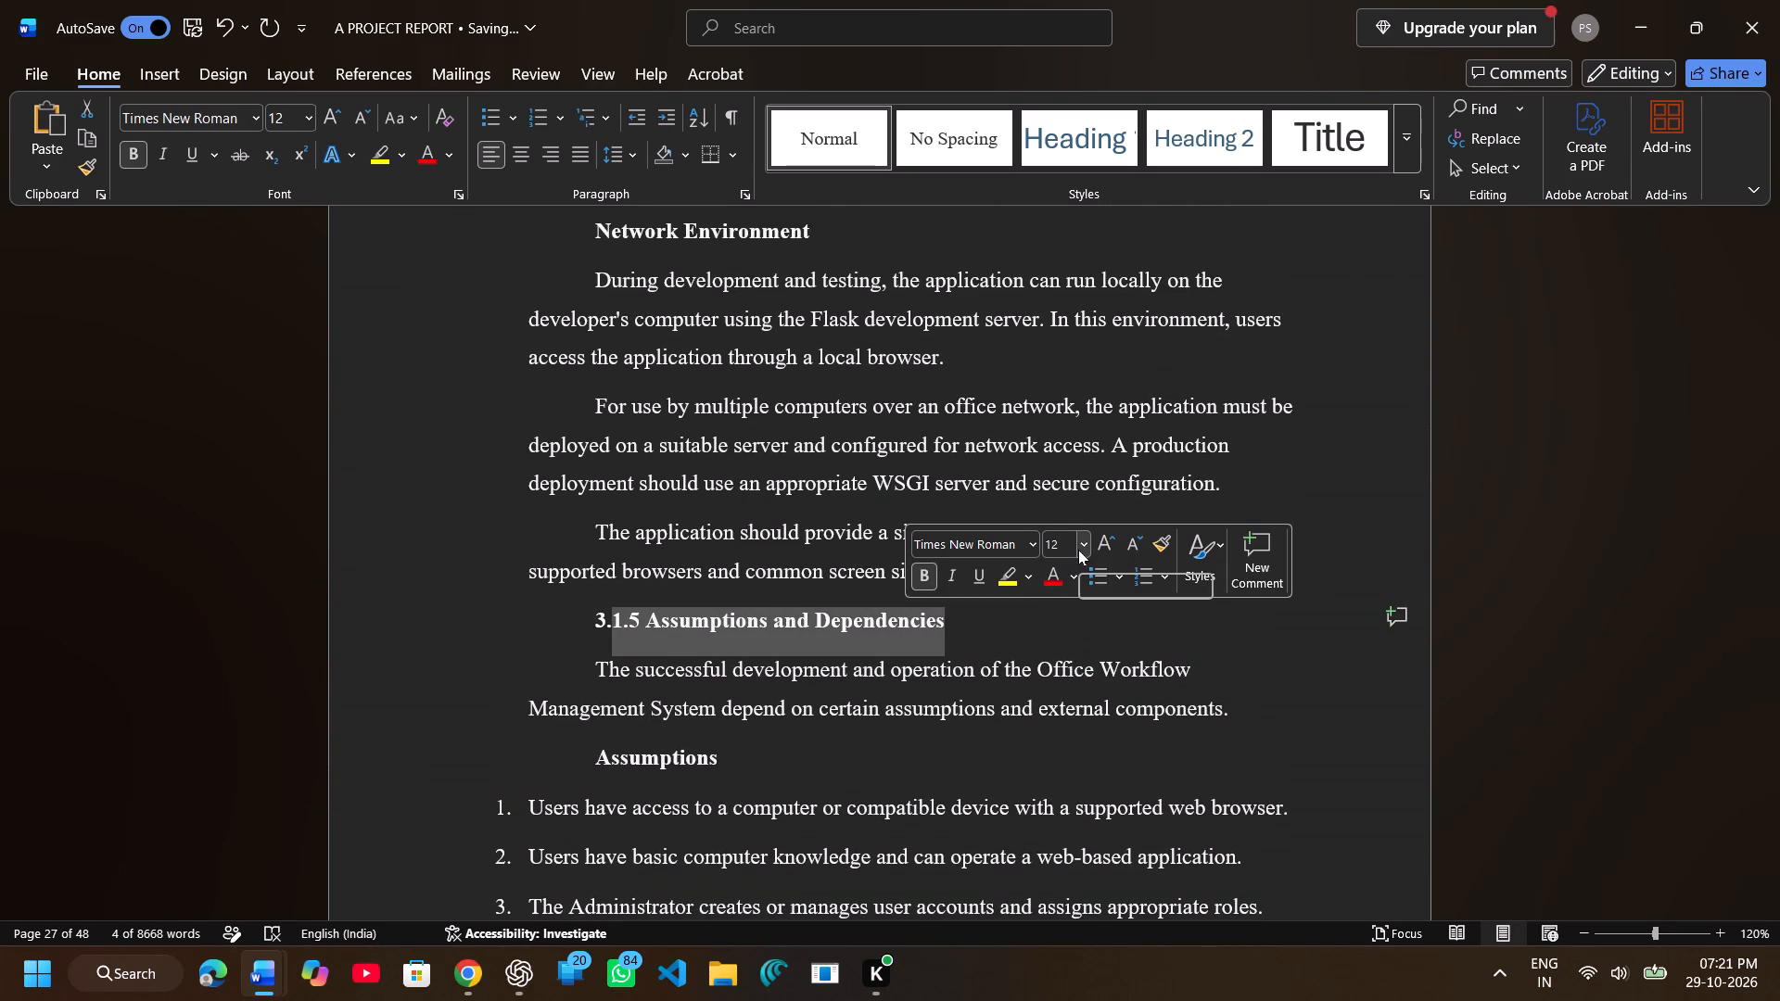
left_click(1083, 547)
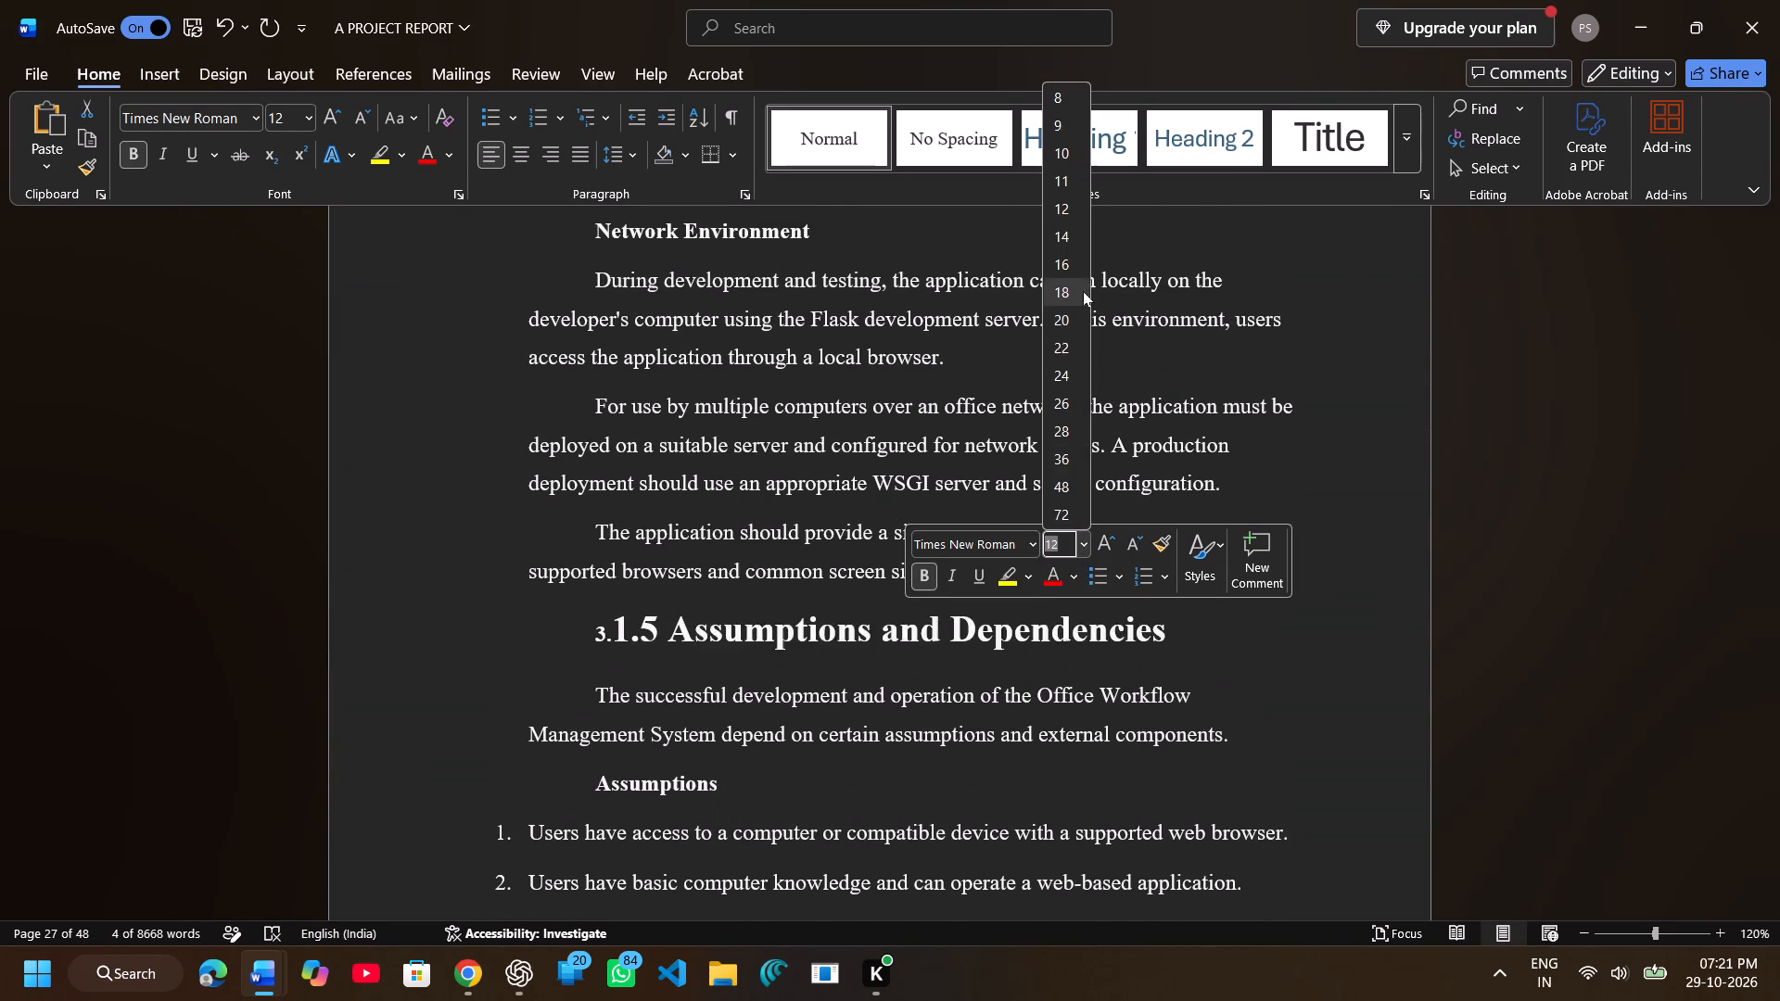
left_click(1077, 241)
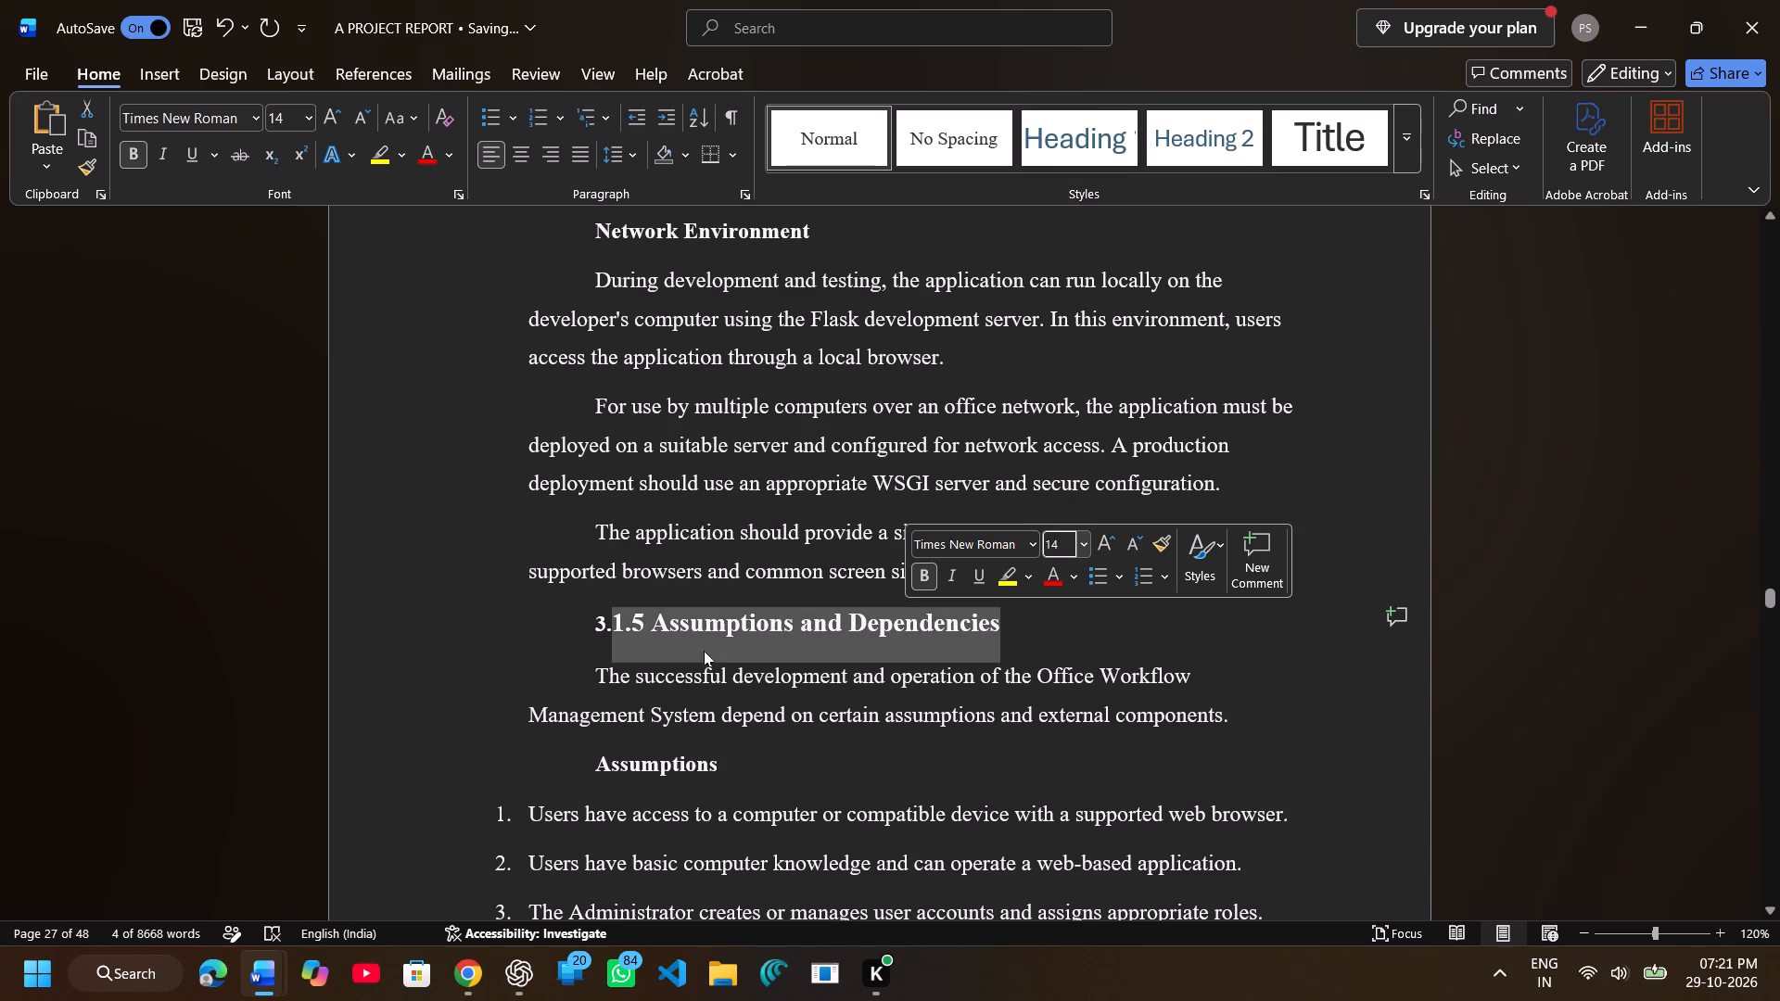
Set the font size of the "Assumptions" subheading under section 3.1.5 to 14.
left_click_drag(595, 765, 703, 749)
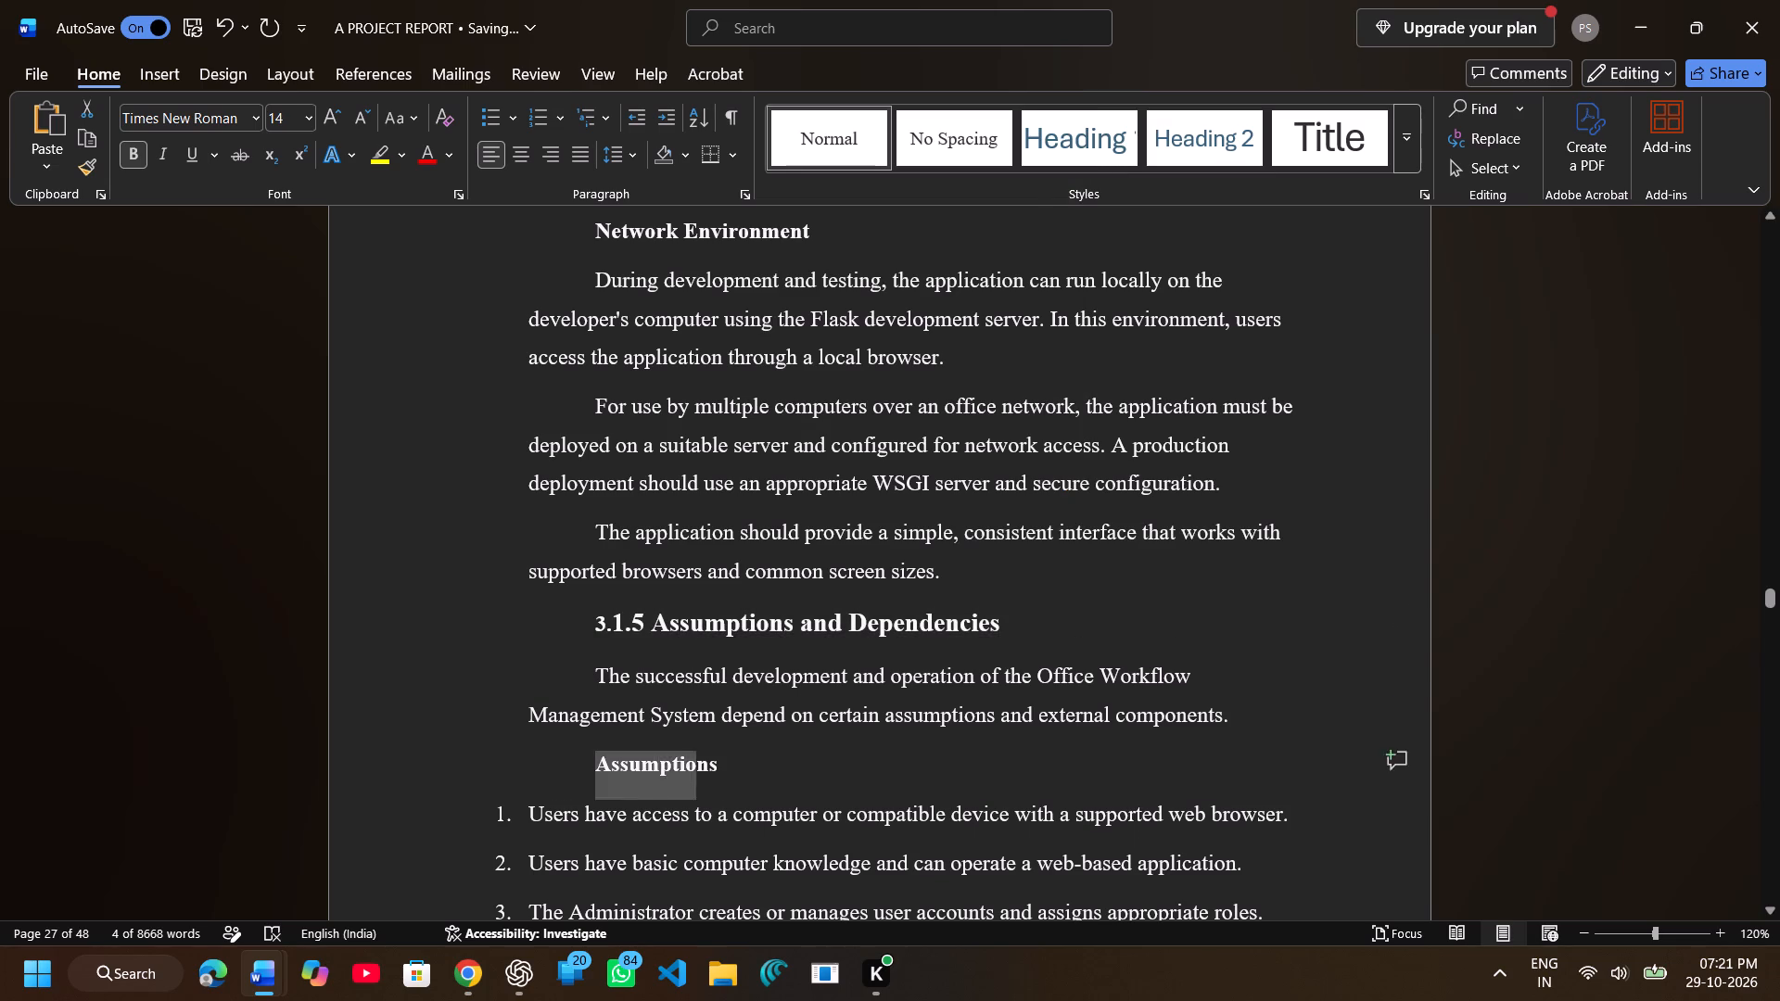
left_click_drag(703, 749, 720, 744)
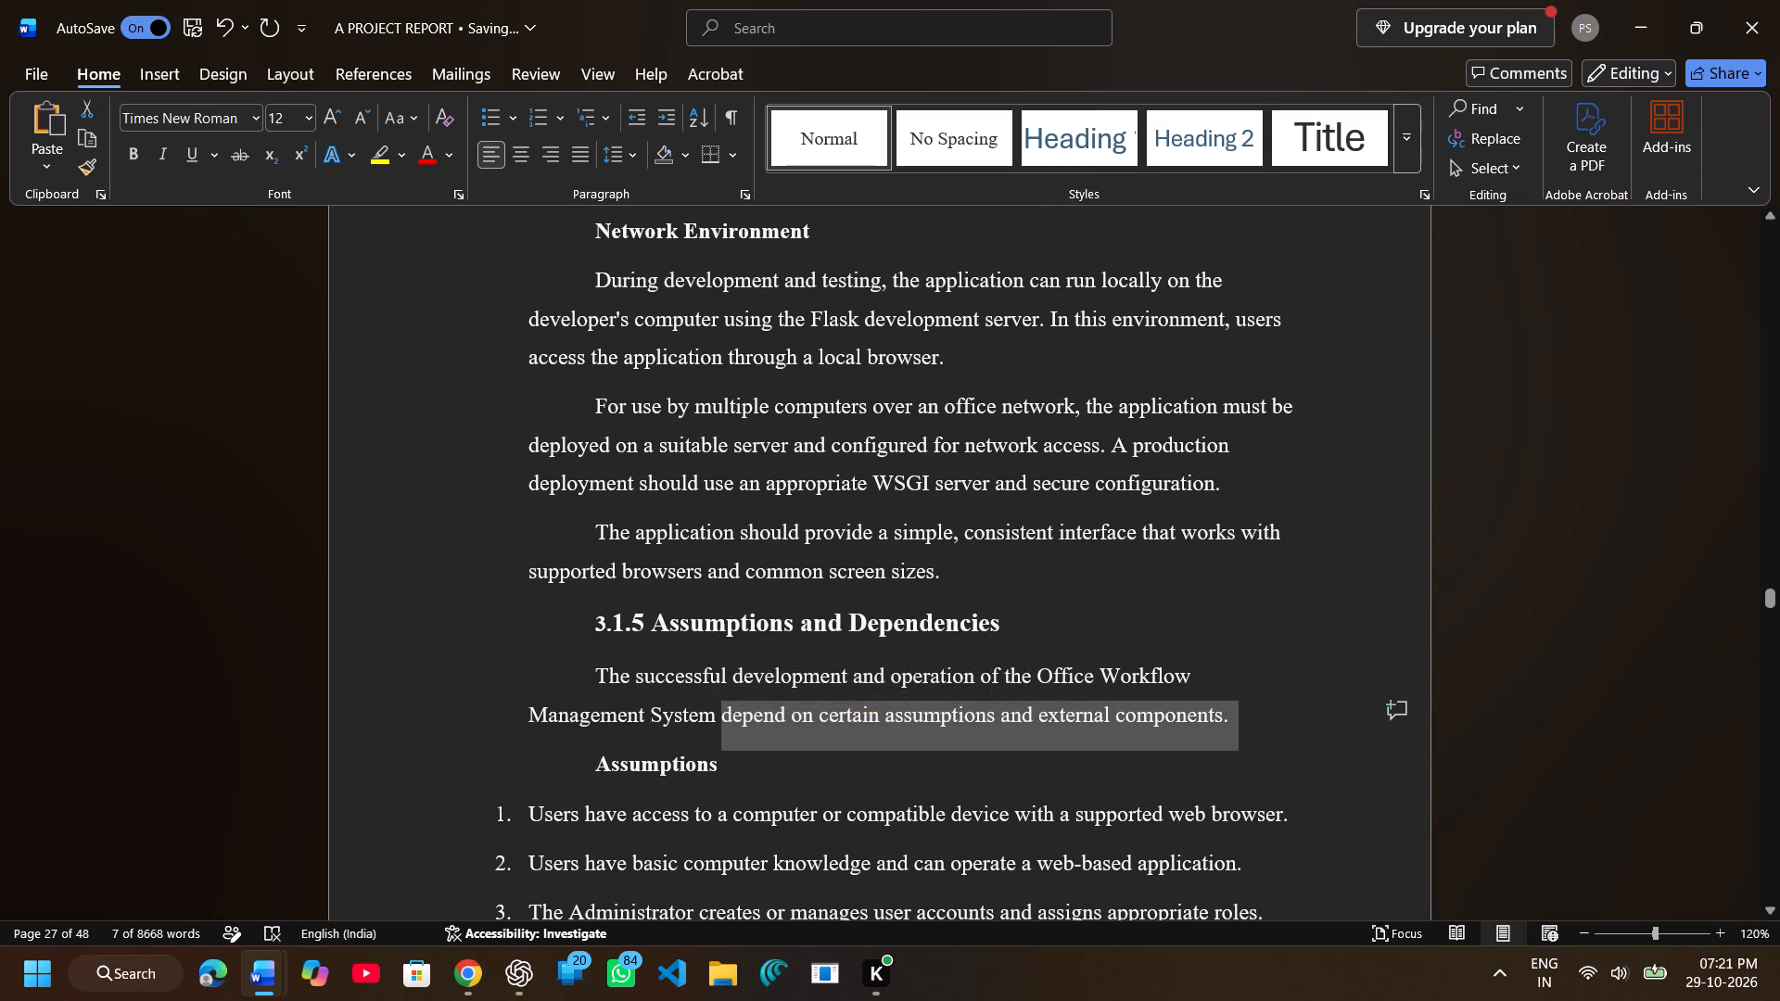
left_click_drag(591, 763, 732, 751)
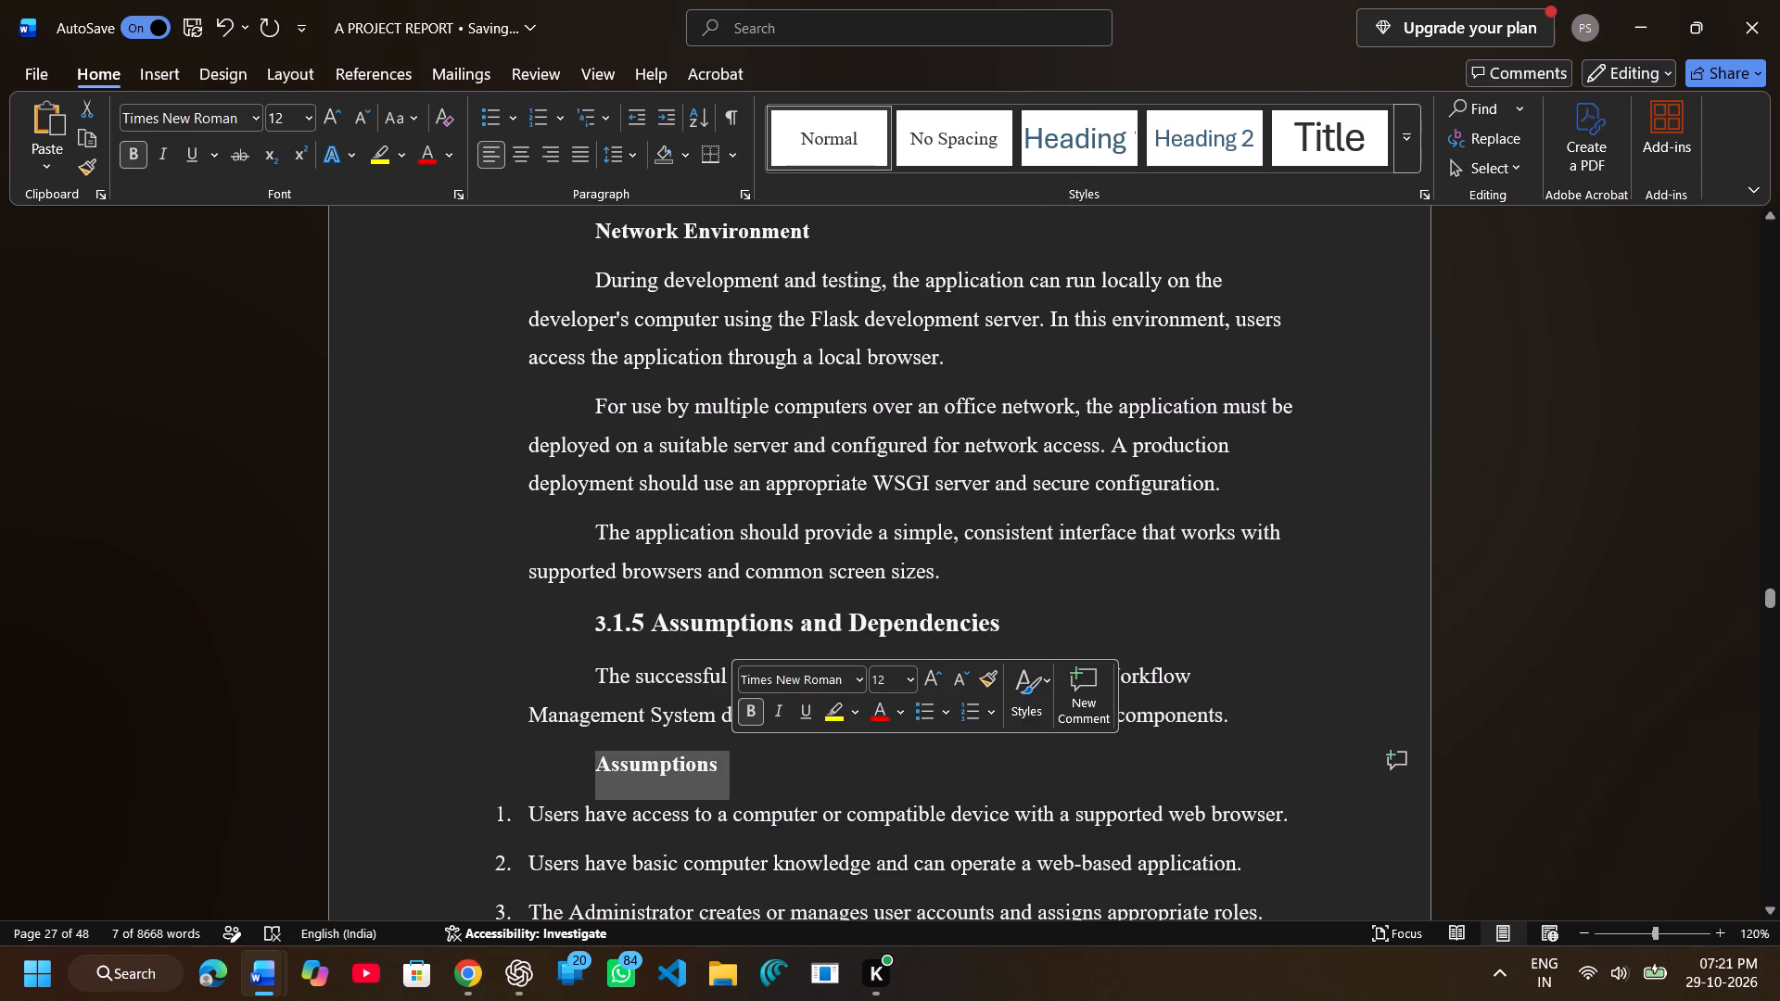
left_click(914, 670)
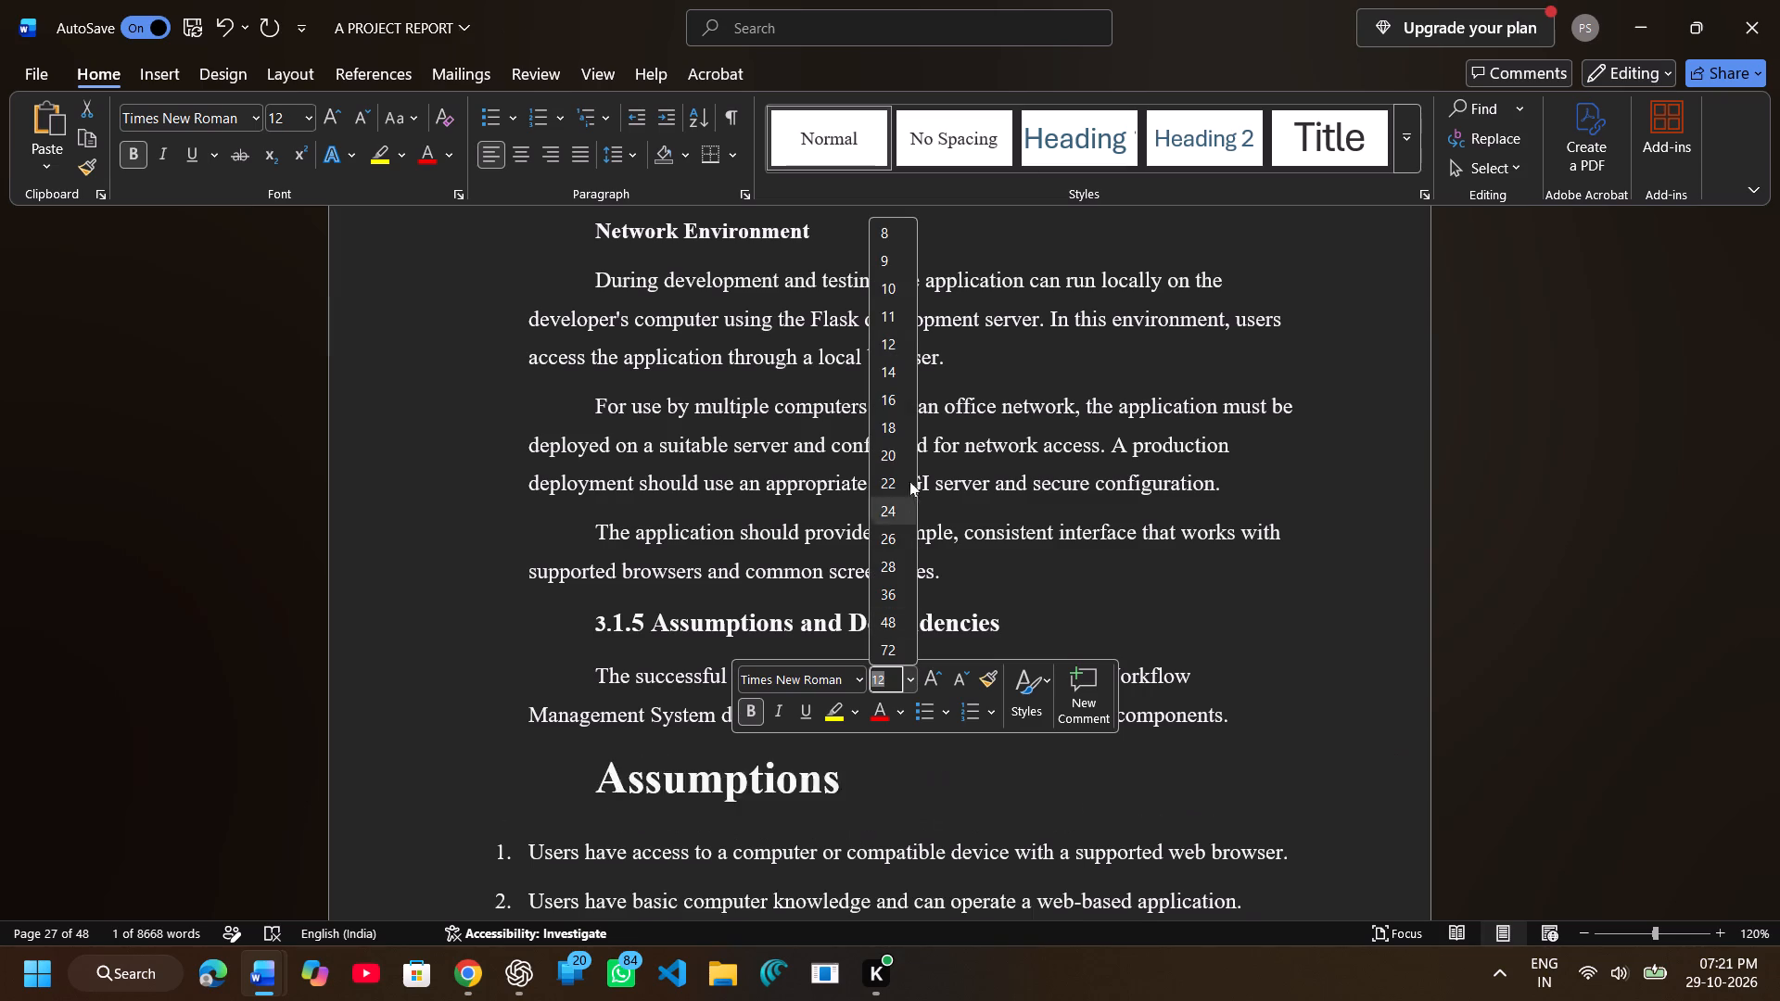
left_click(911, 375)
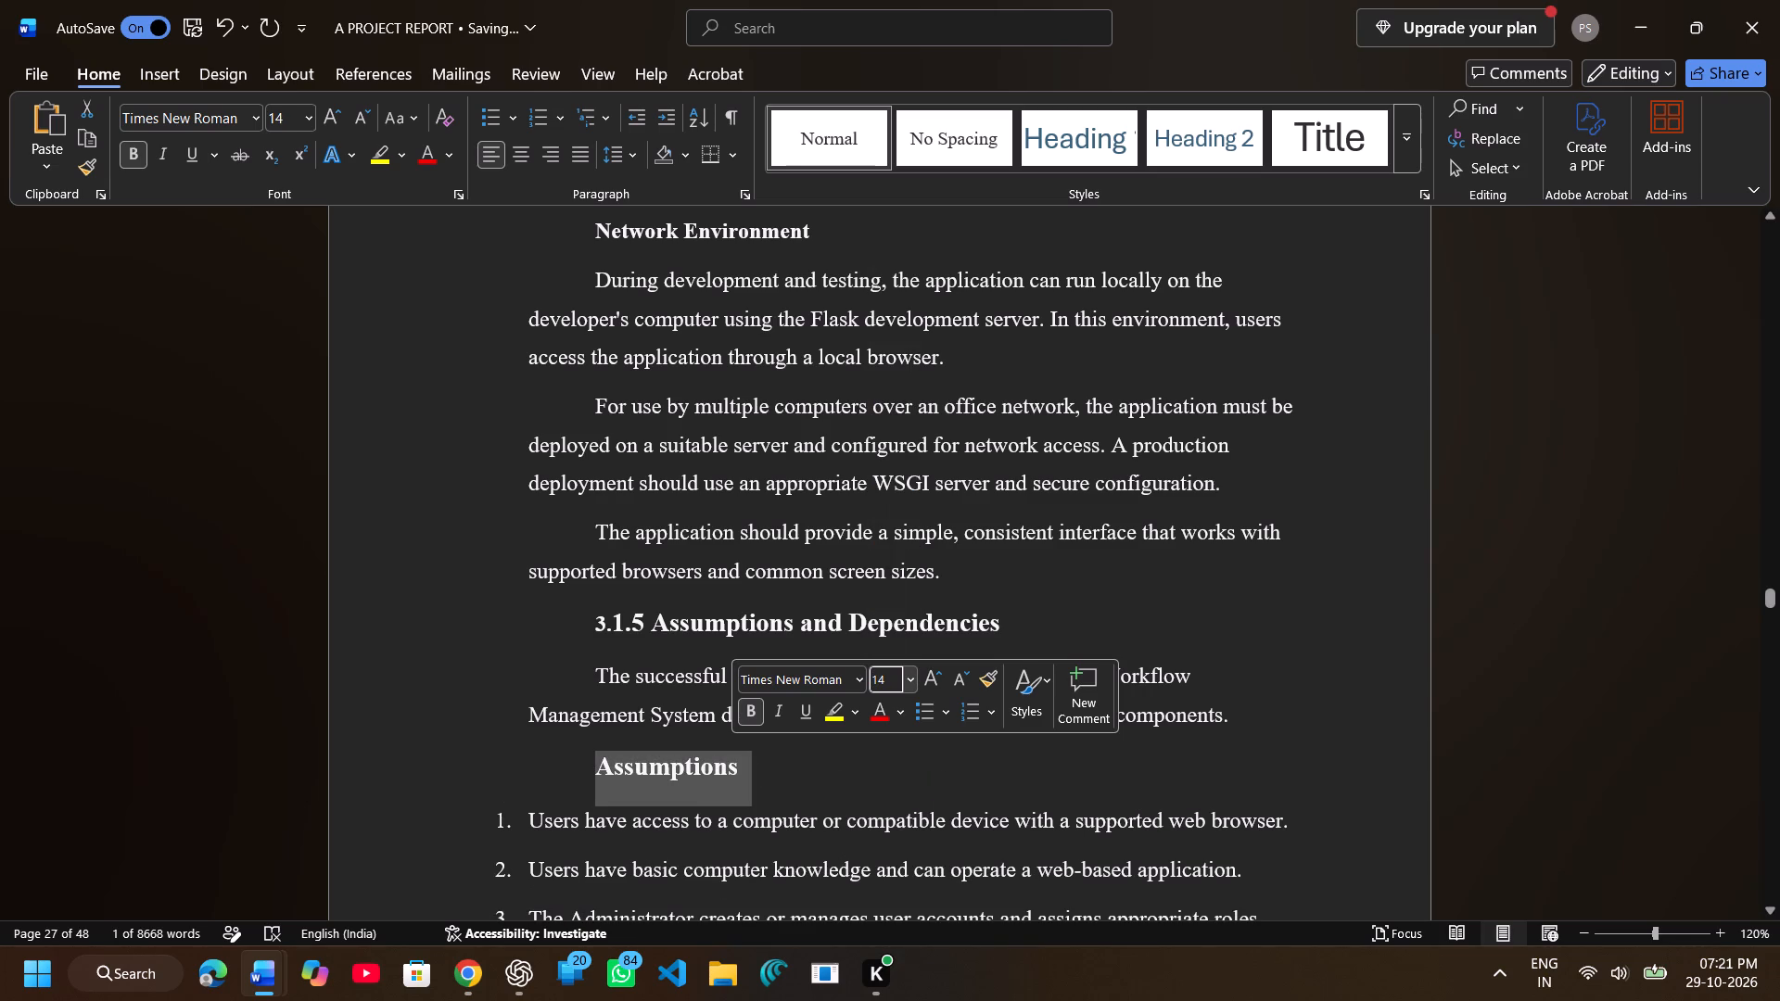
Remove the indents from the "Assumptions" and "3.1.5 Assumptions and Dependencies" headings so both start at the page margin.
left_click(426, 608)
left_click(582, 766)
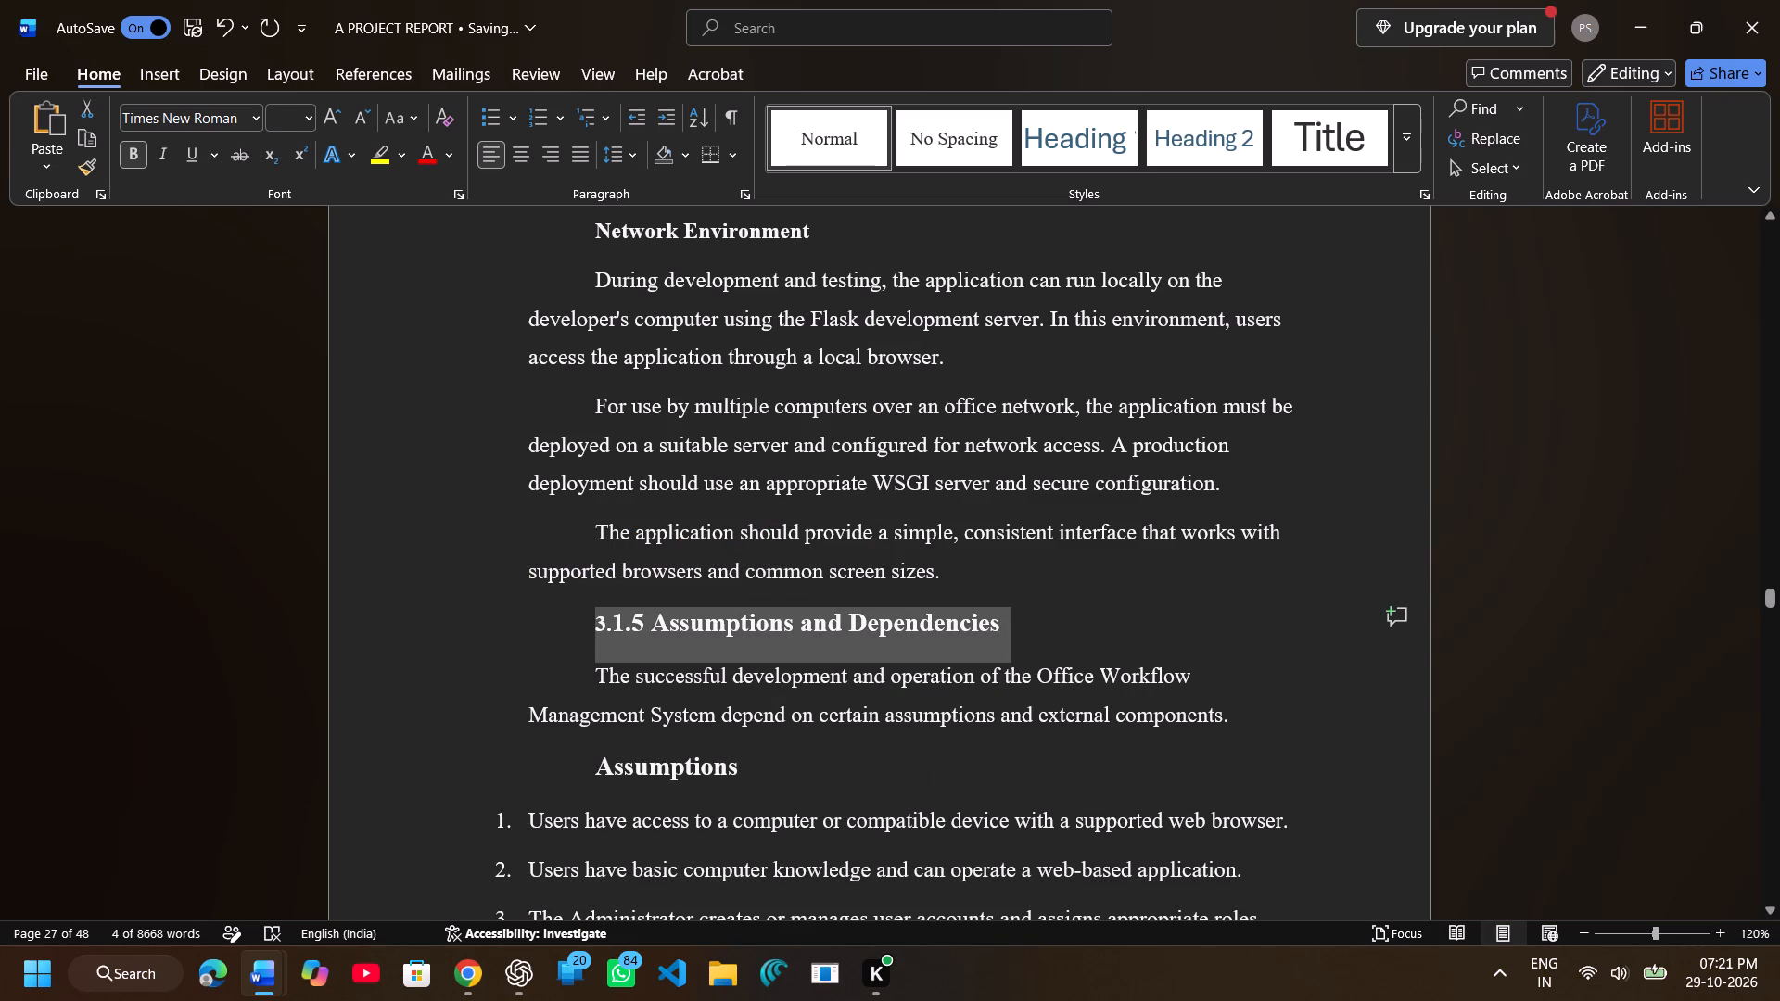
key("BackSpace")
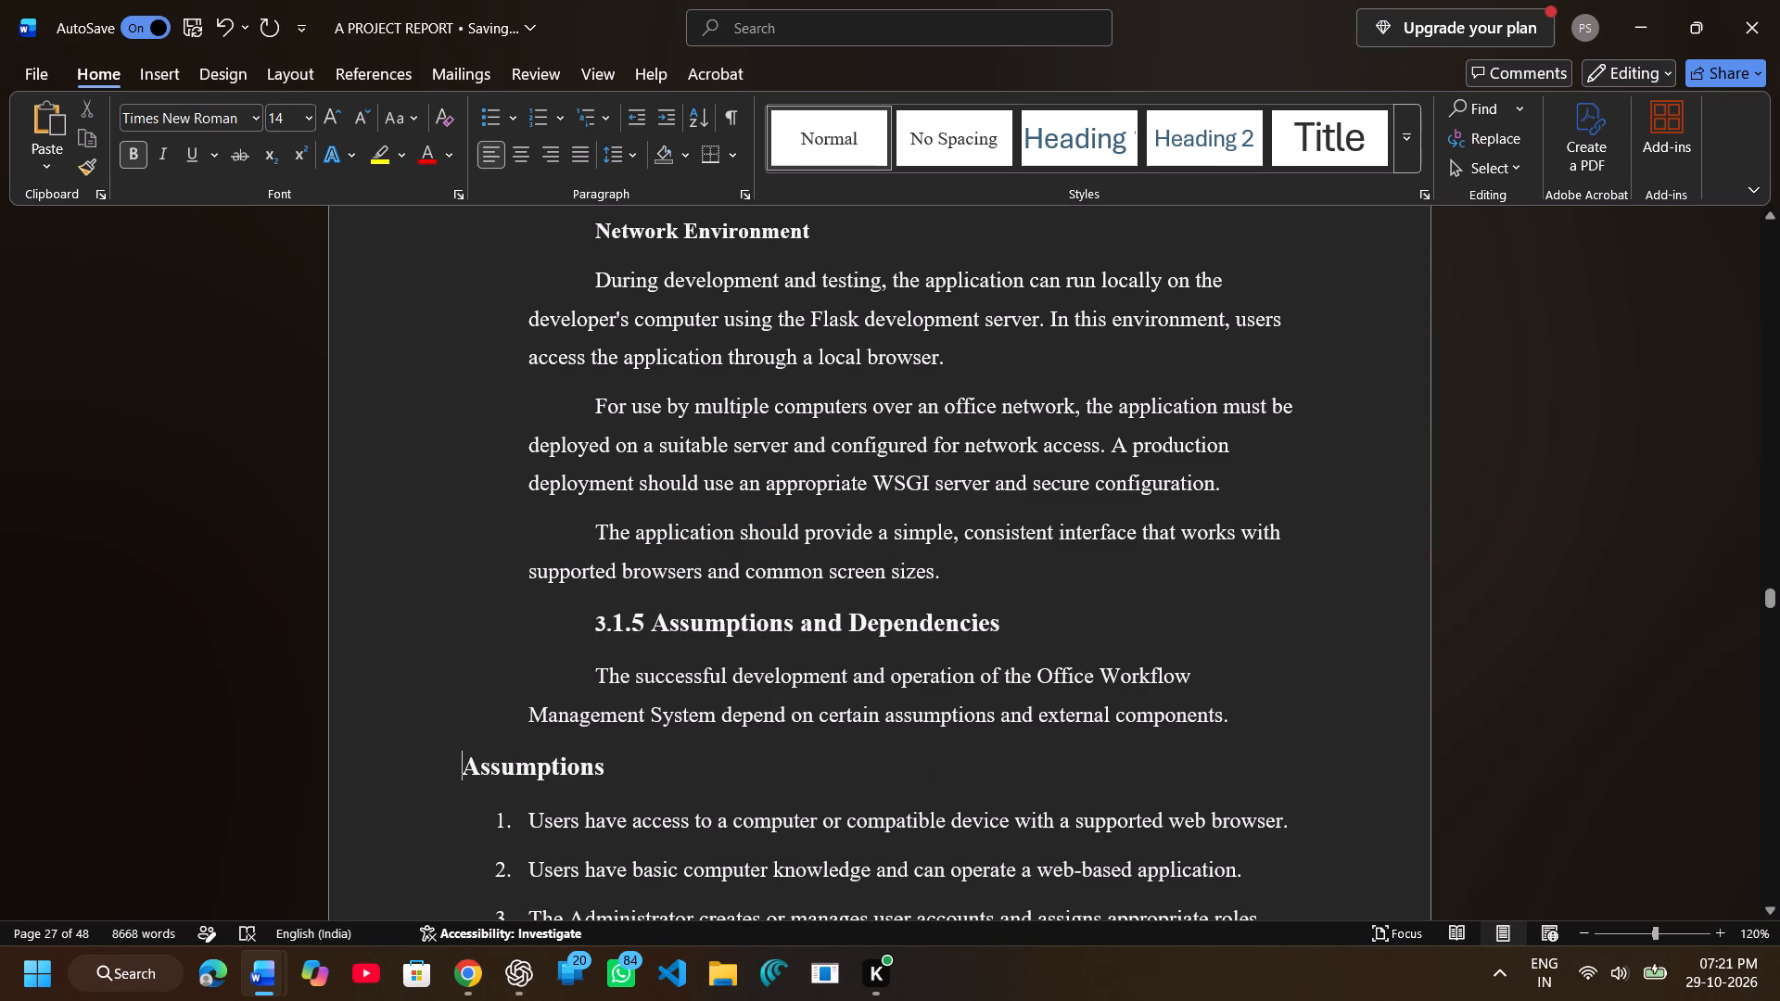
left_click(589, 631)
key("BackSpace")
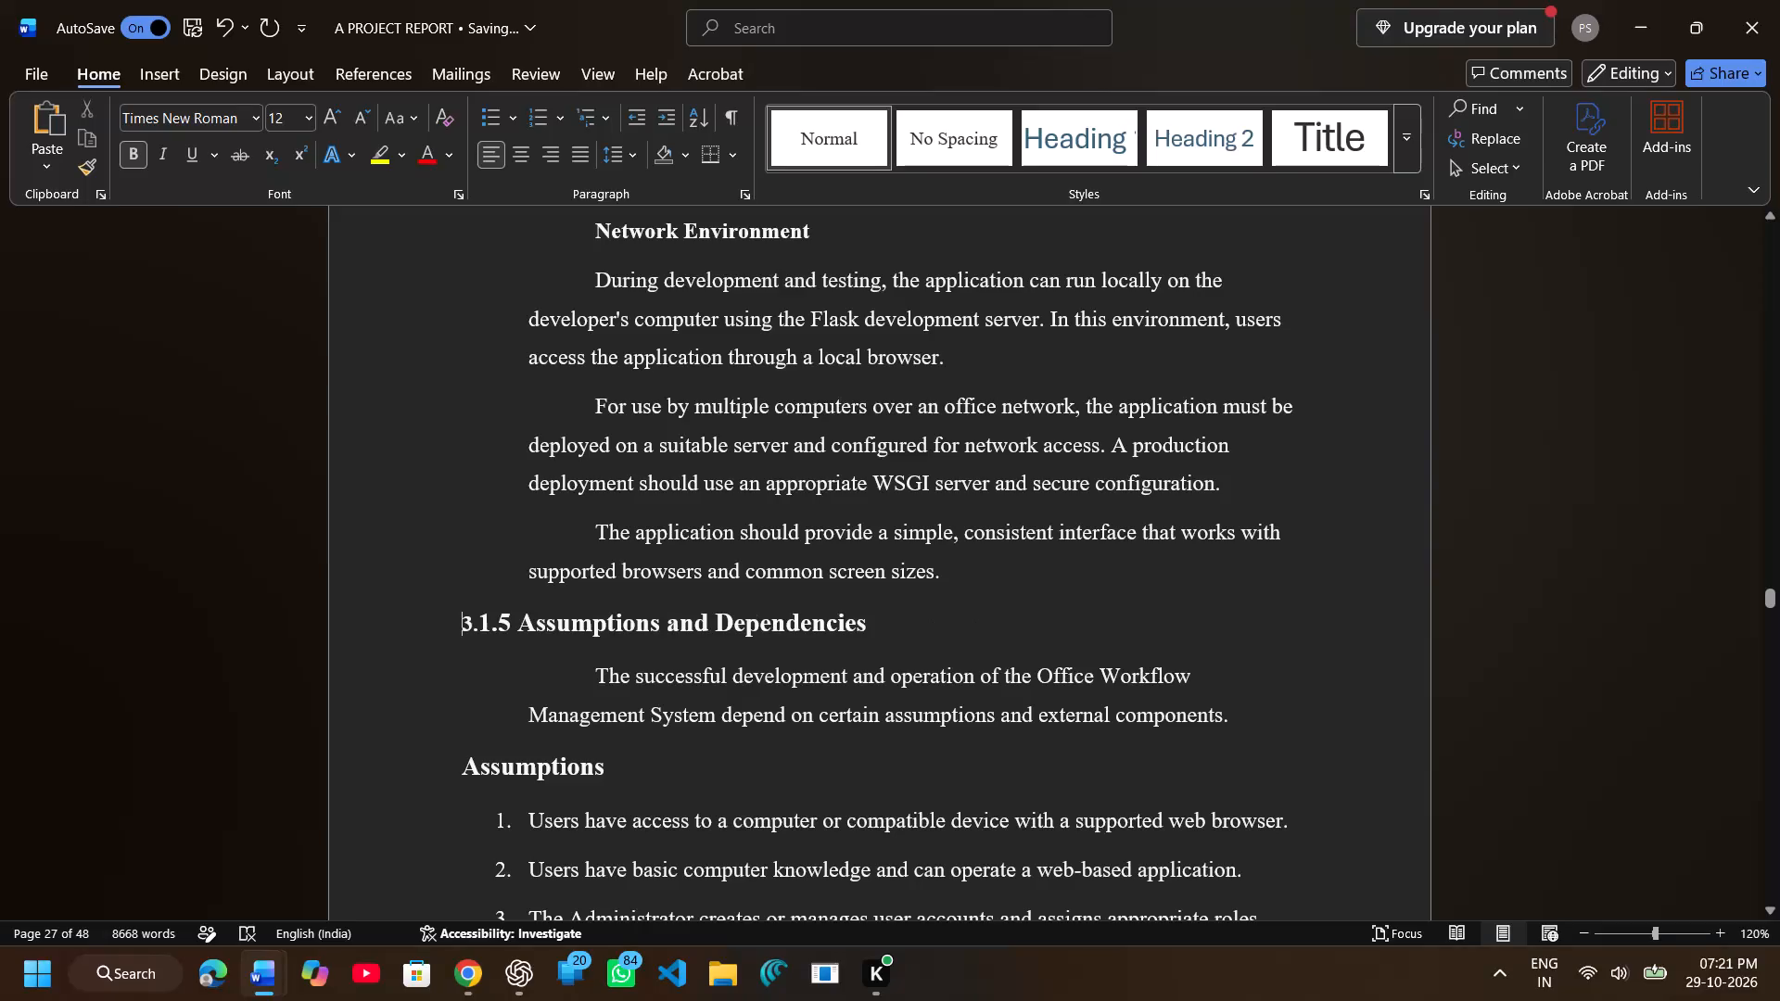
Remove the indent from the "Network Environment" heading and set its font size to 14.
scroll(589, 631, "up", 1)
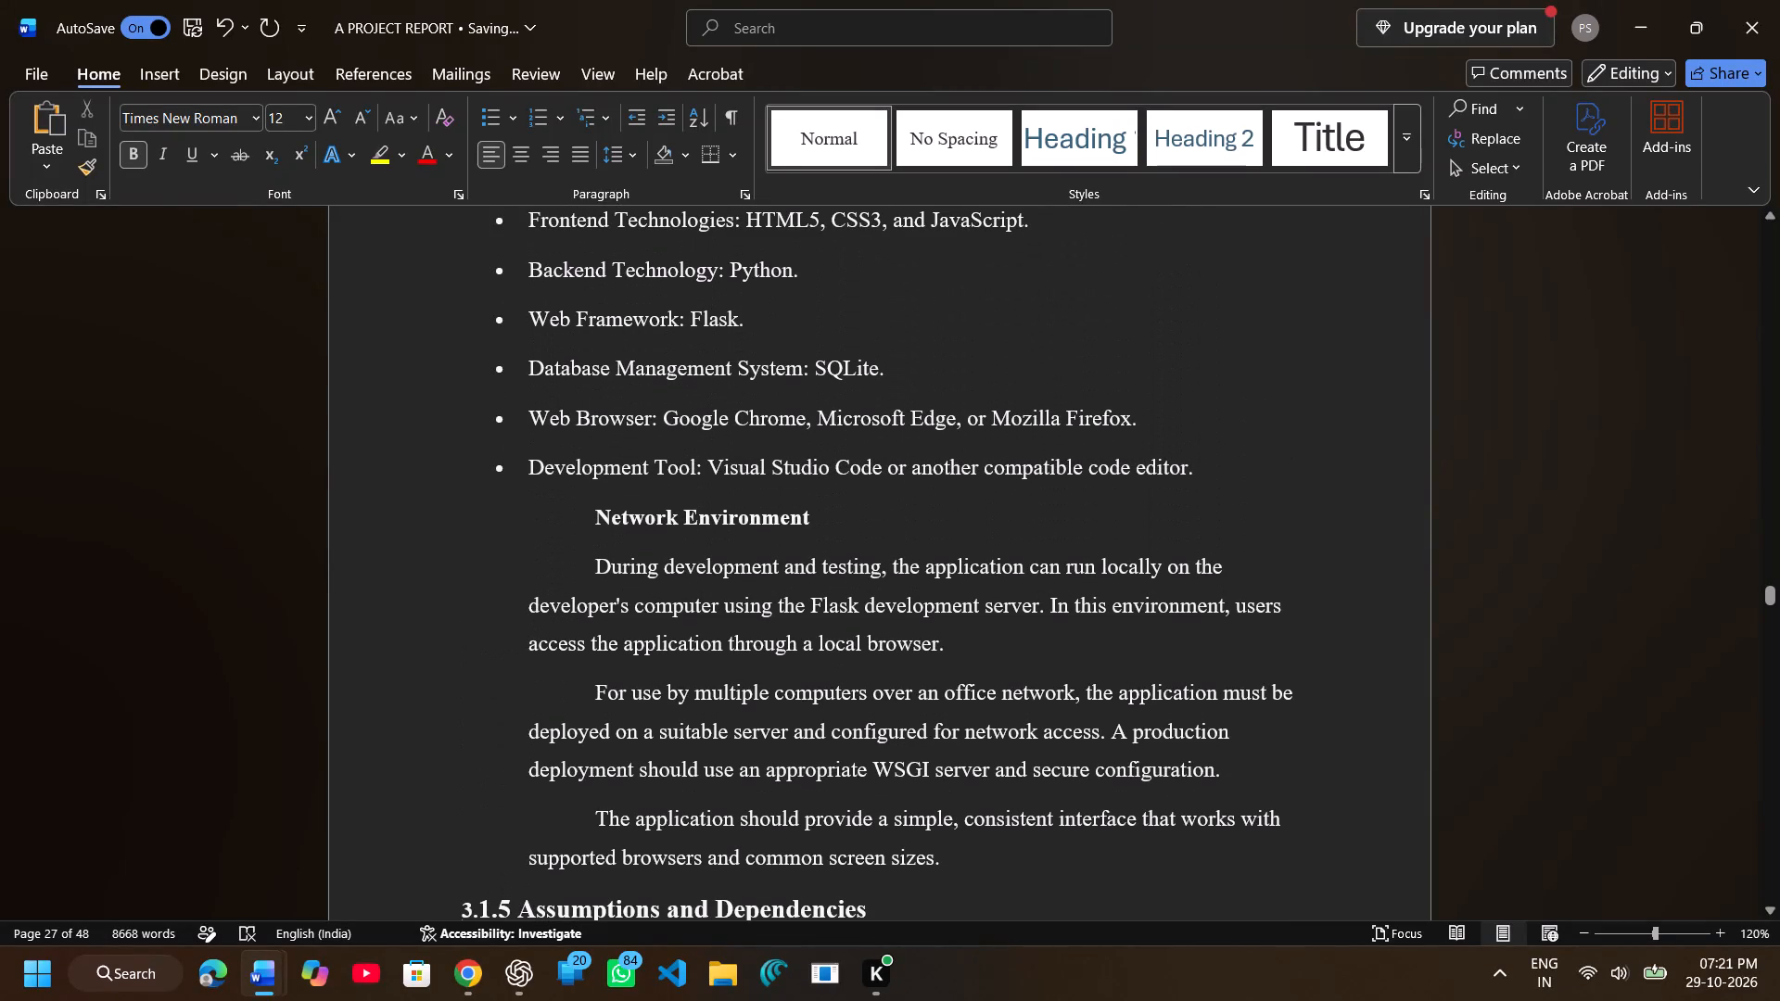
left_click(585, 512)
key("BackSpace")
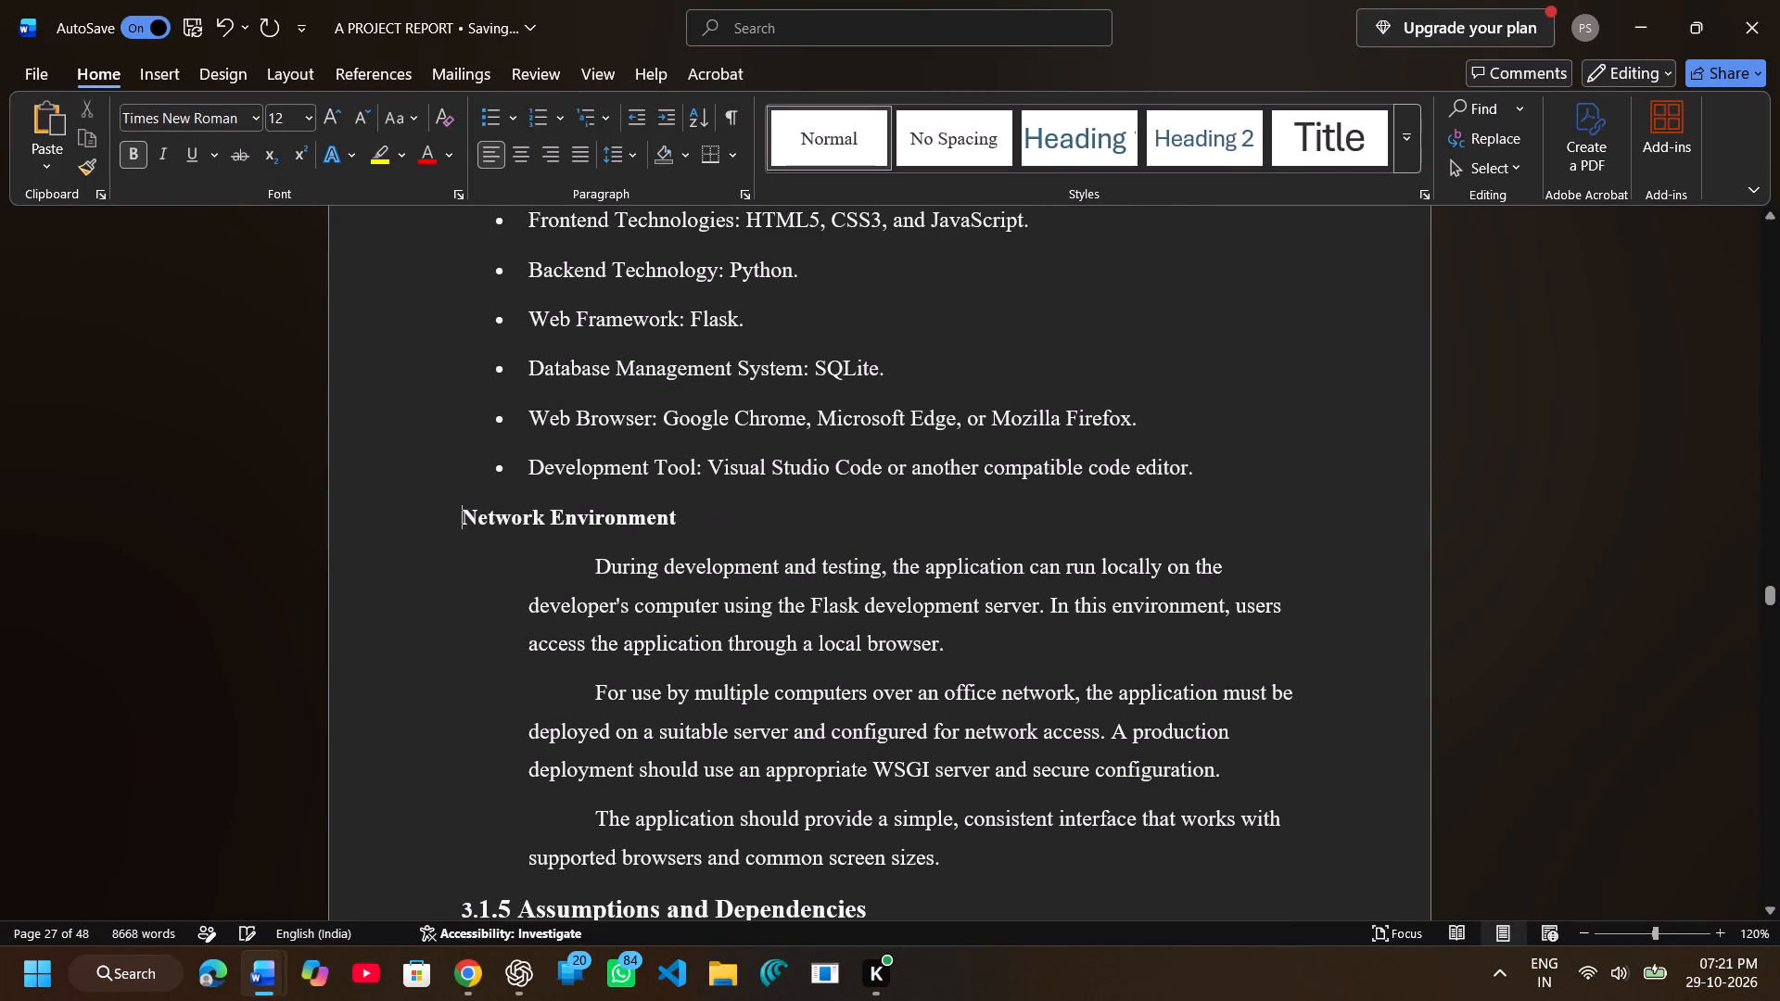
left_click_drag(463, 519, 672, 504)
left_click(845, 436)
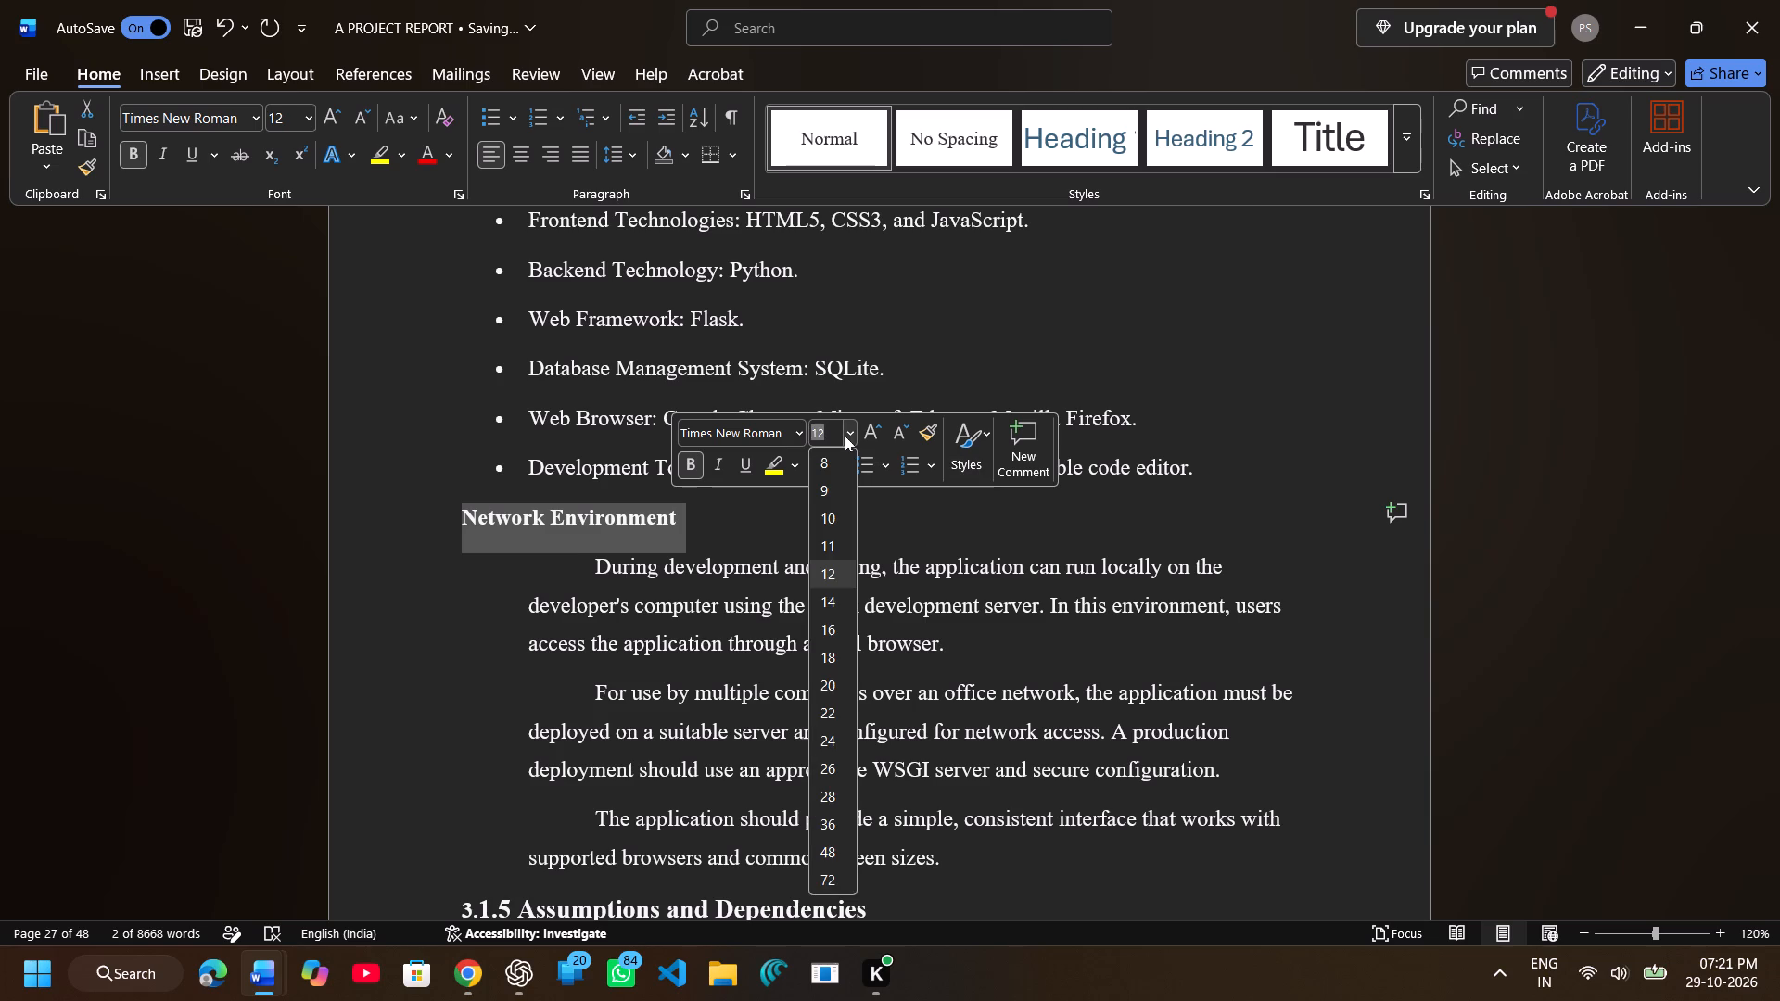
left_click(833, 592)
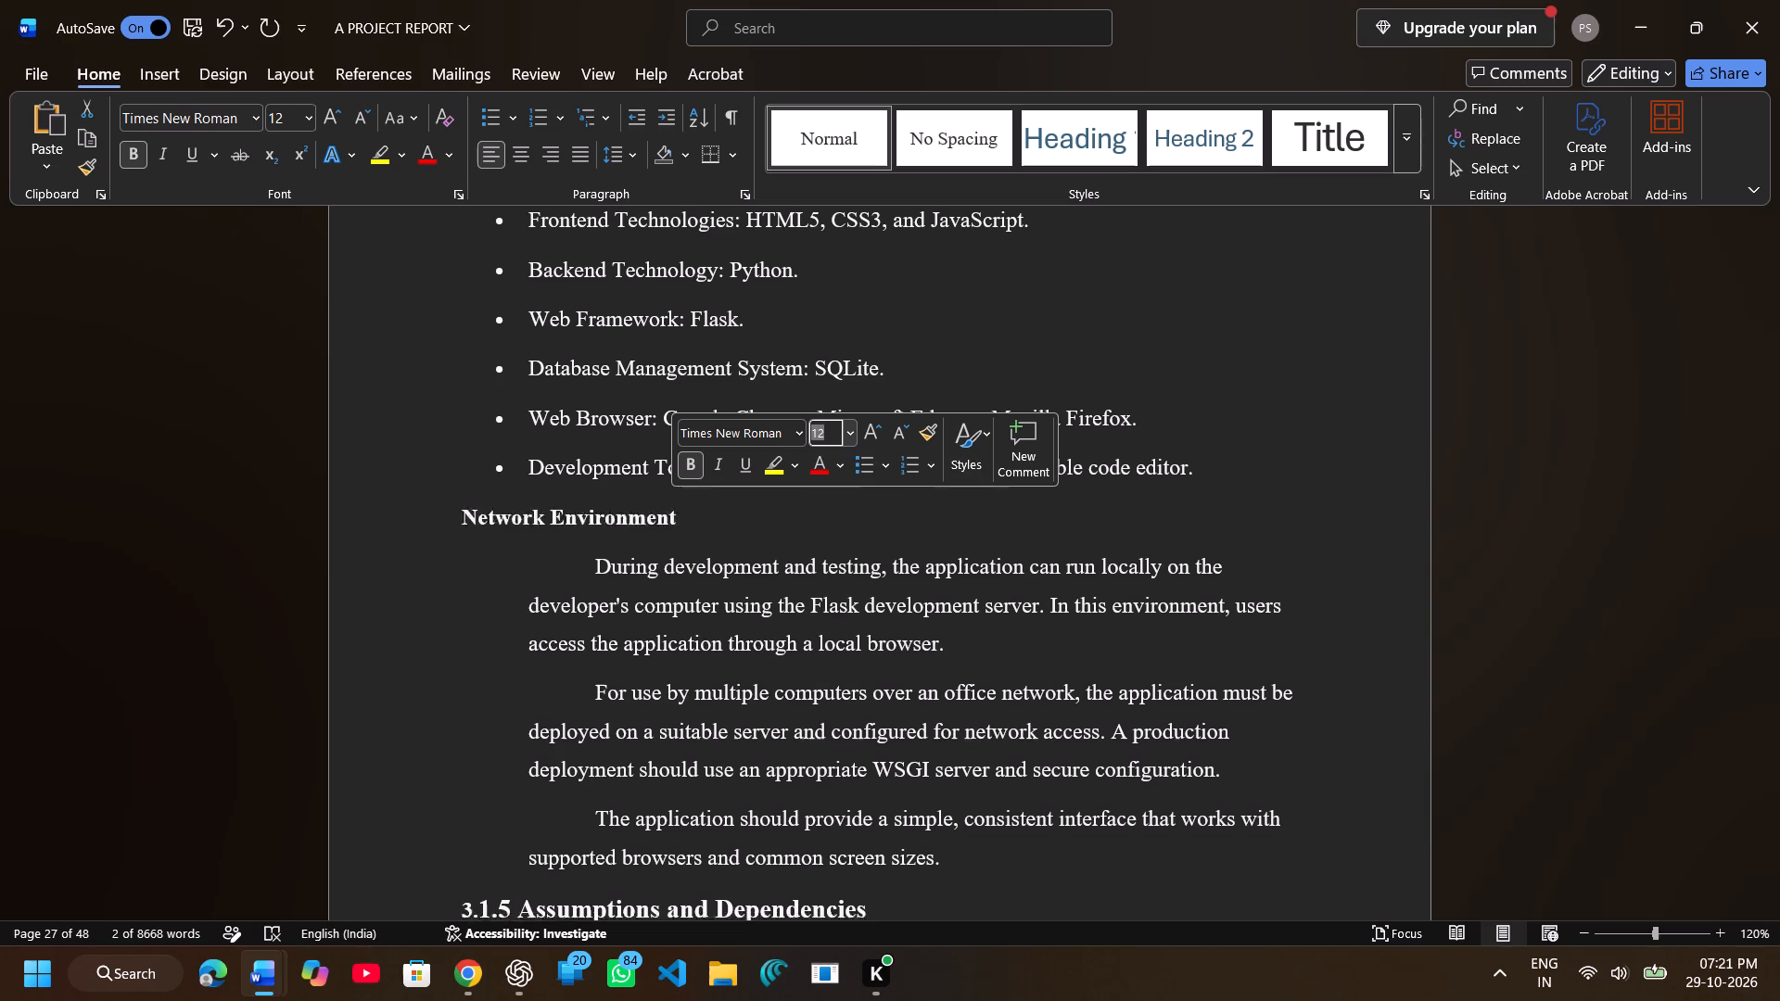
left_click(819, 506)
Remove the indents from the "Hardware Environment" and "3.1.4 Operating Environment" headings so both start at the page margin.
scroll(819, 506, "up", 1)
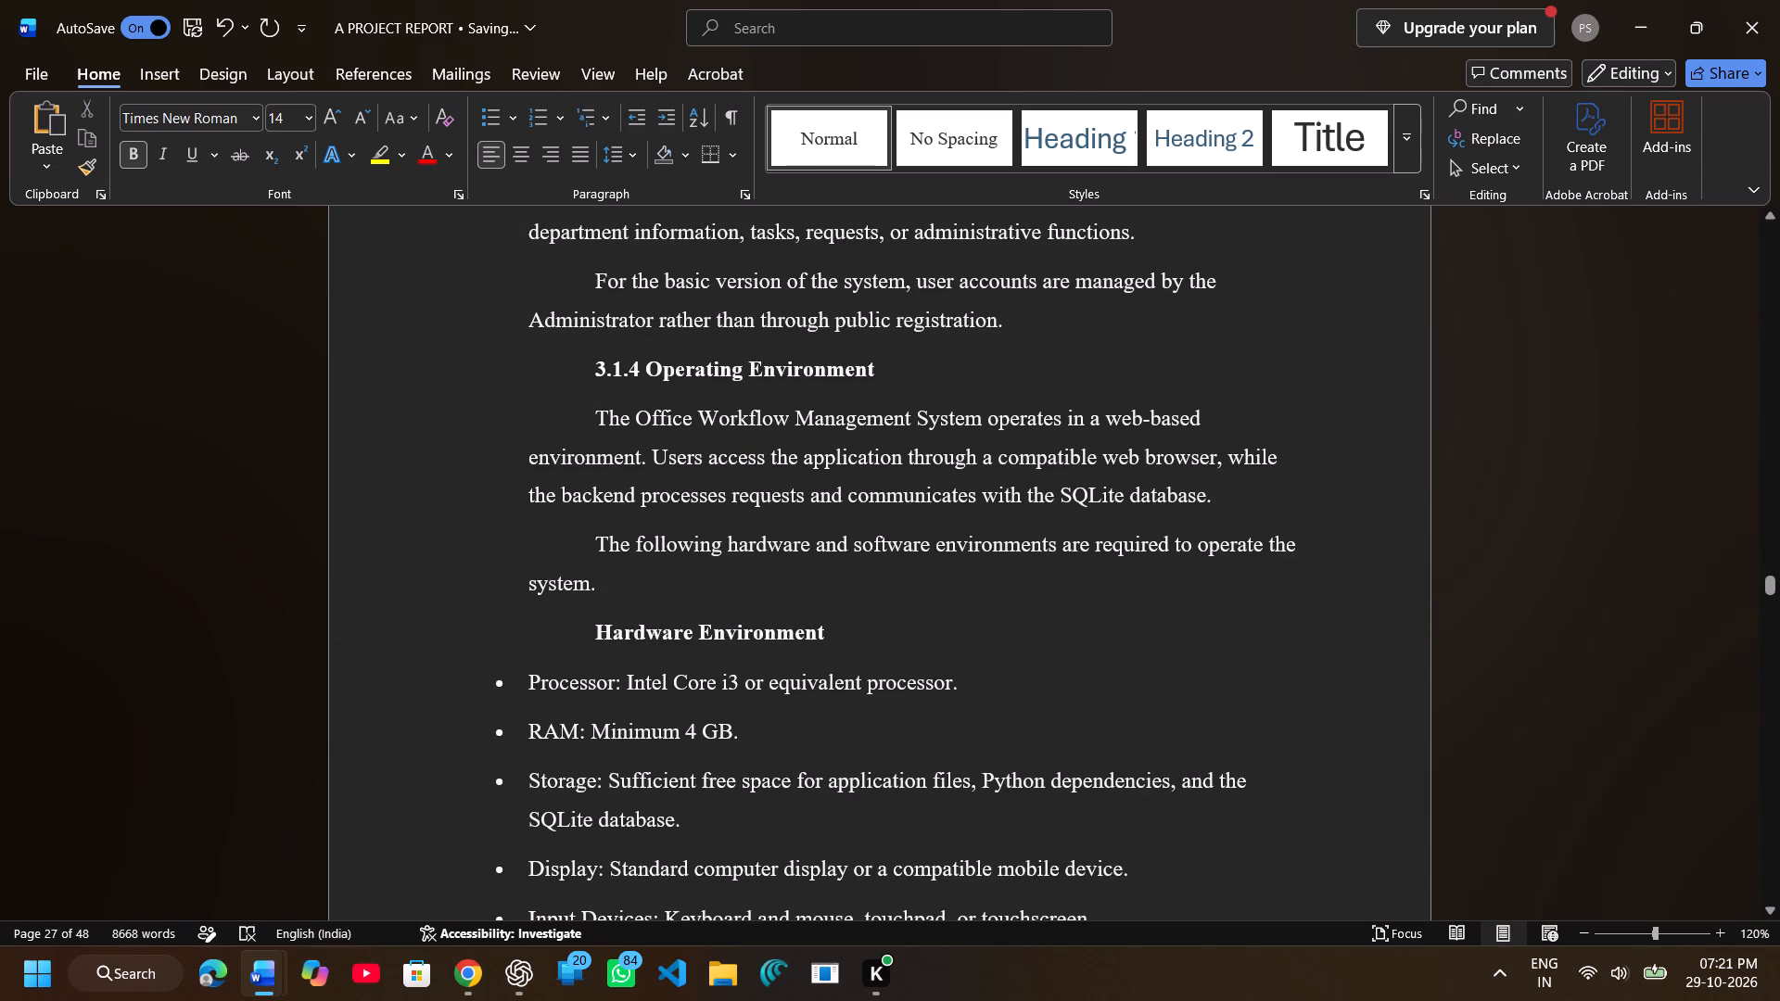
scroll(819, 506, "up", 1)
left_click(585, 612)
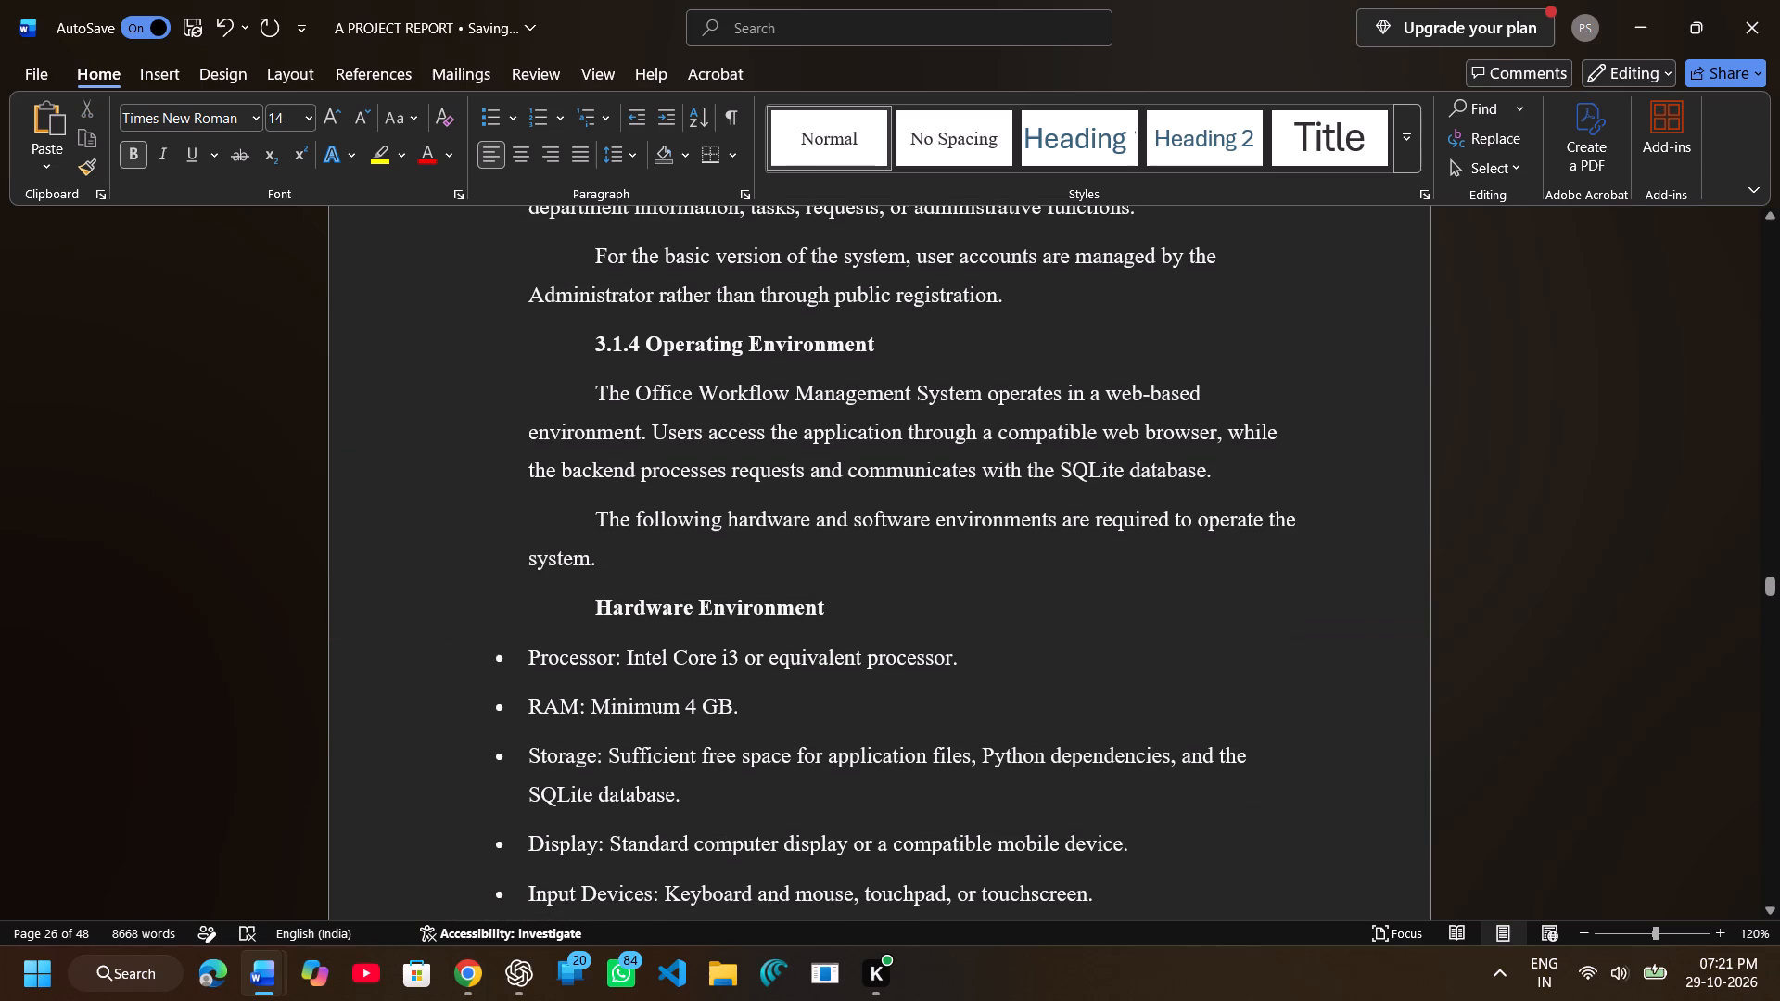
key("BackSpace")
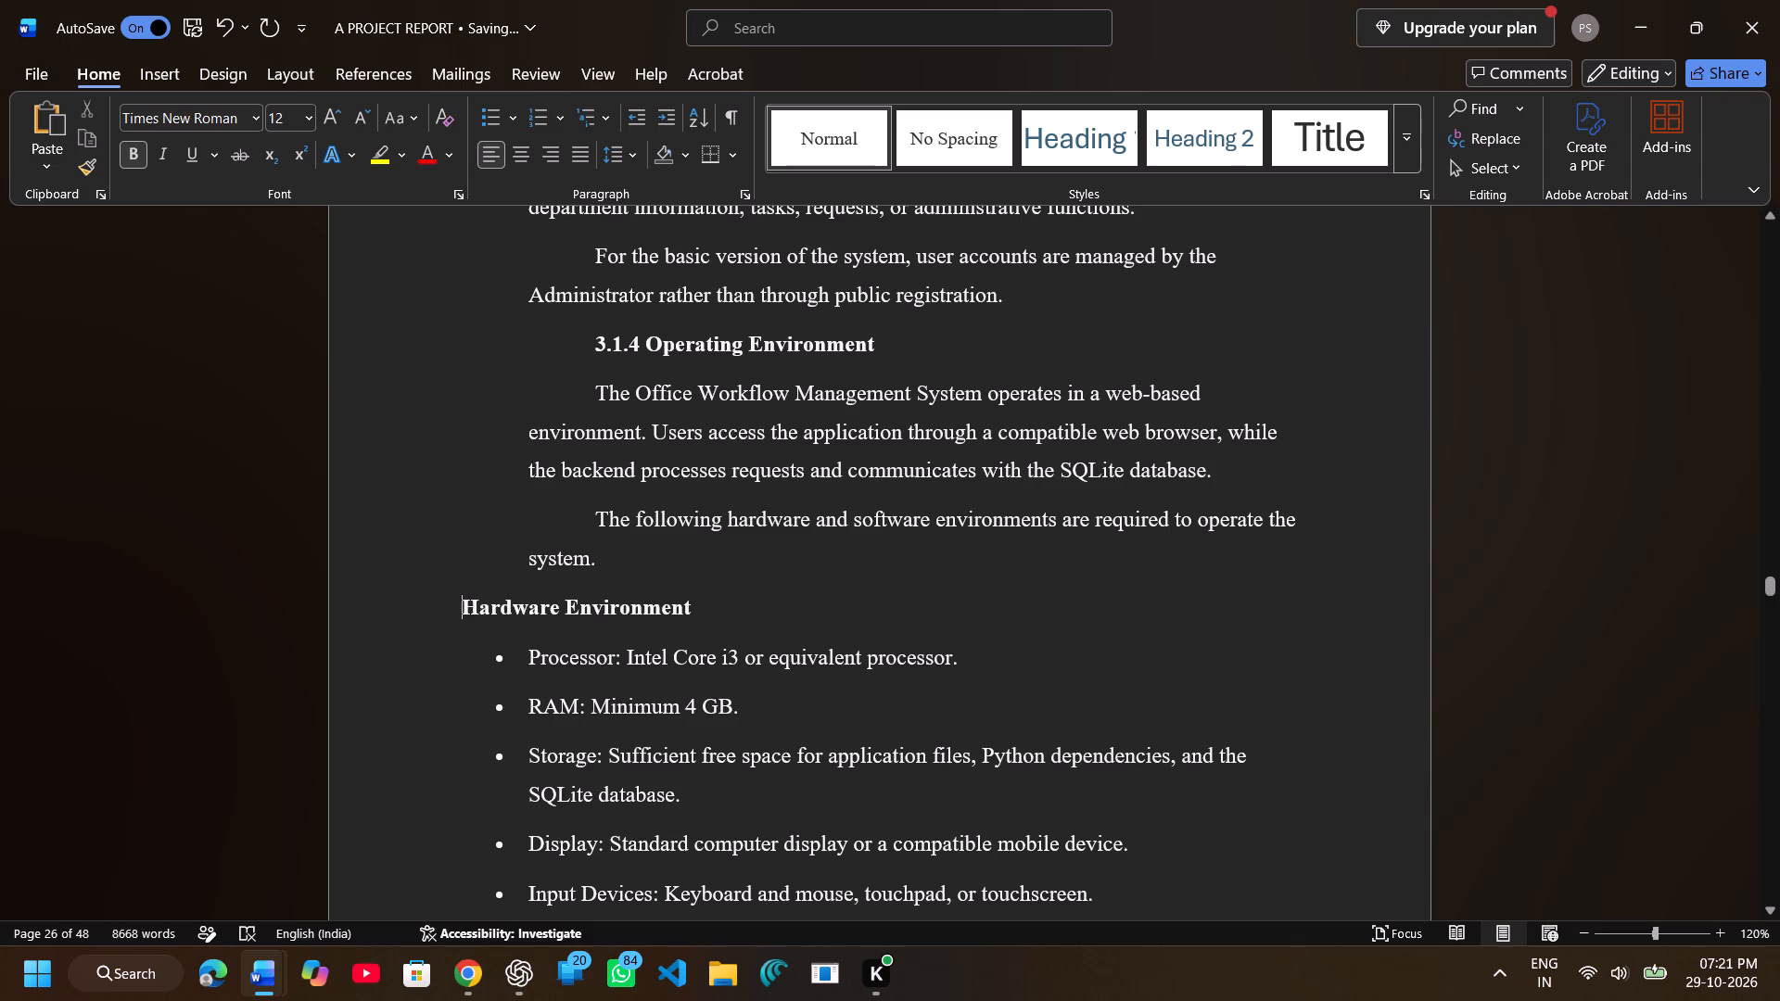
left_click(588, 359)
key("BackSpace")
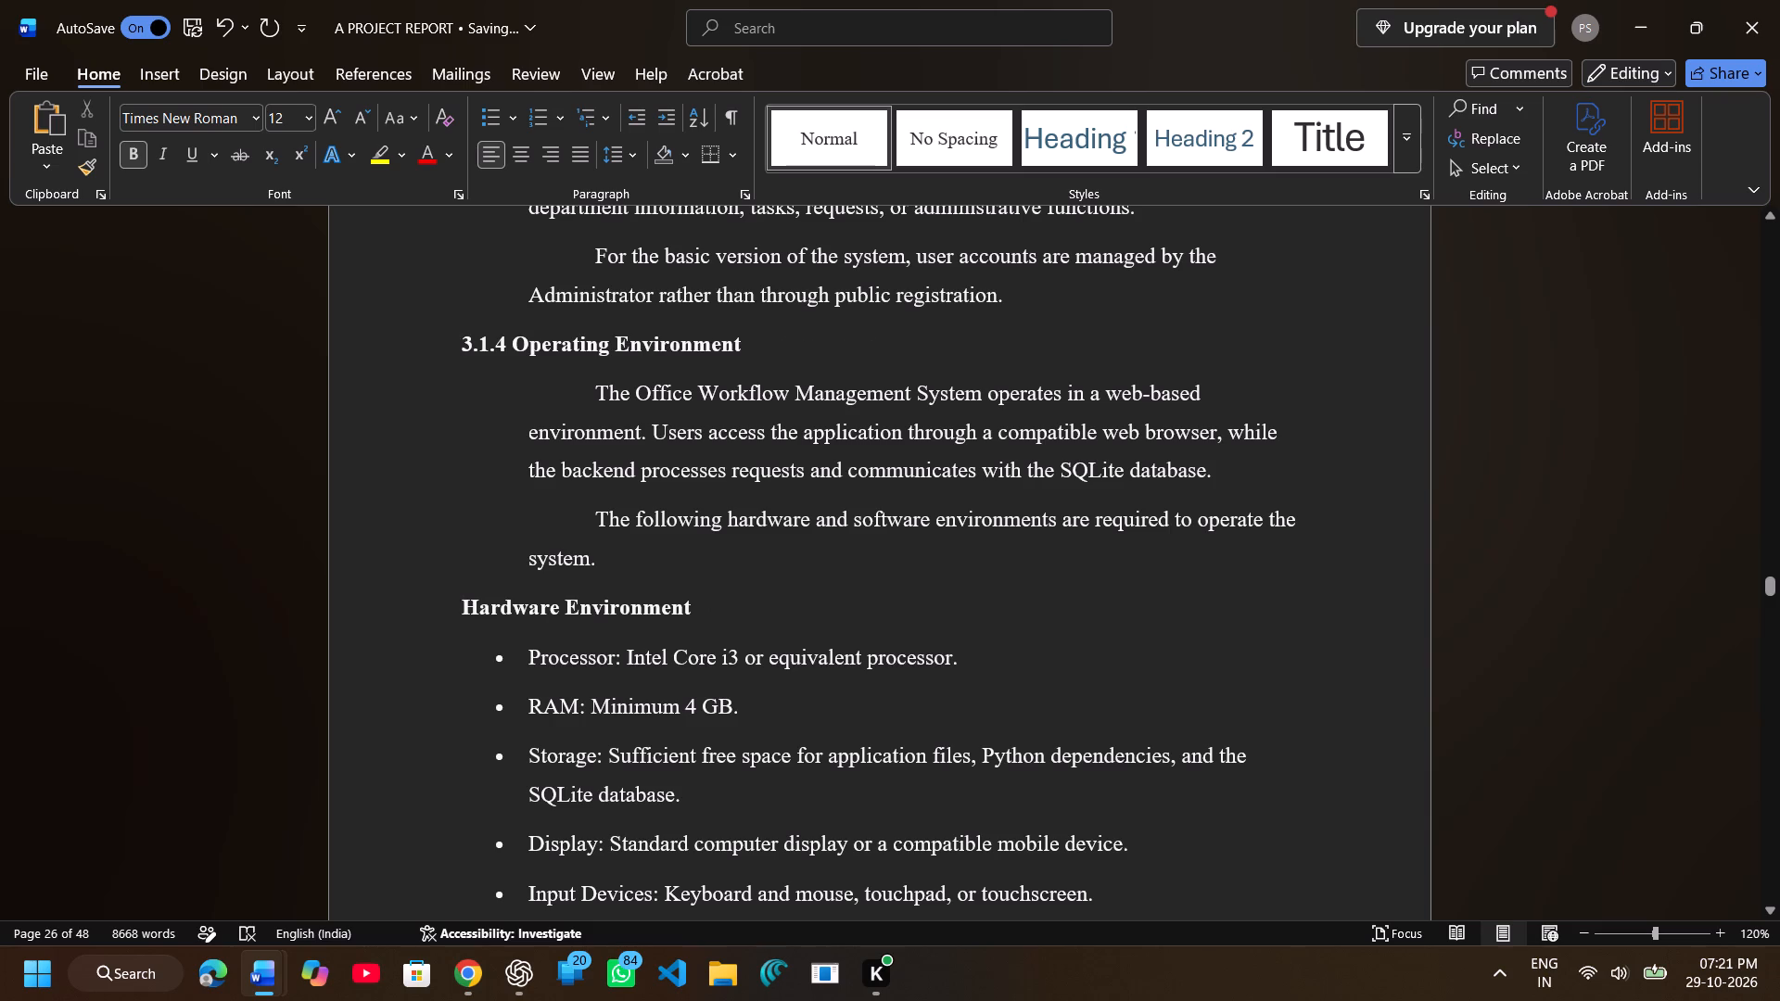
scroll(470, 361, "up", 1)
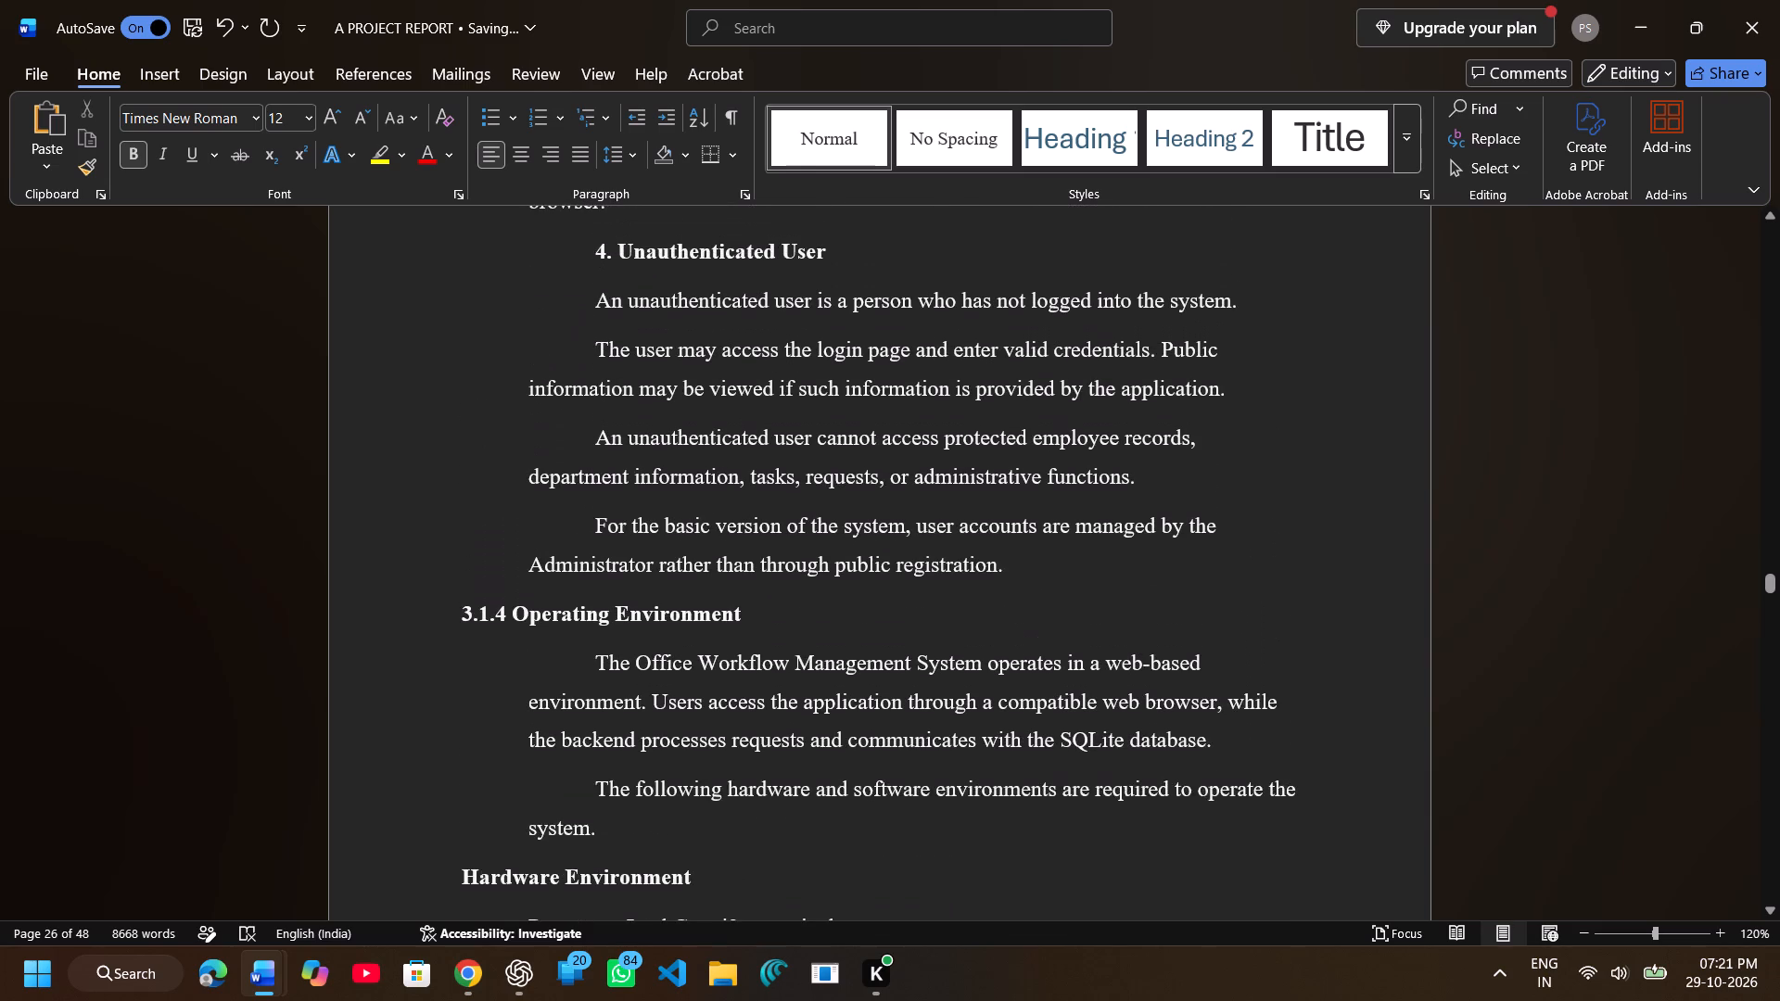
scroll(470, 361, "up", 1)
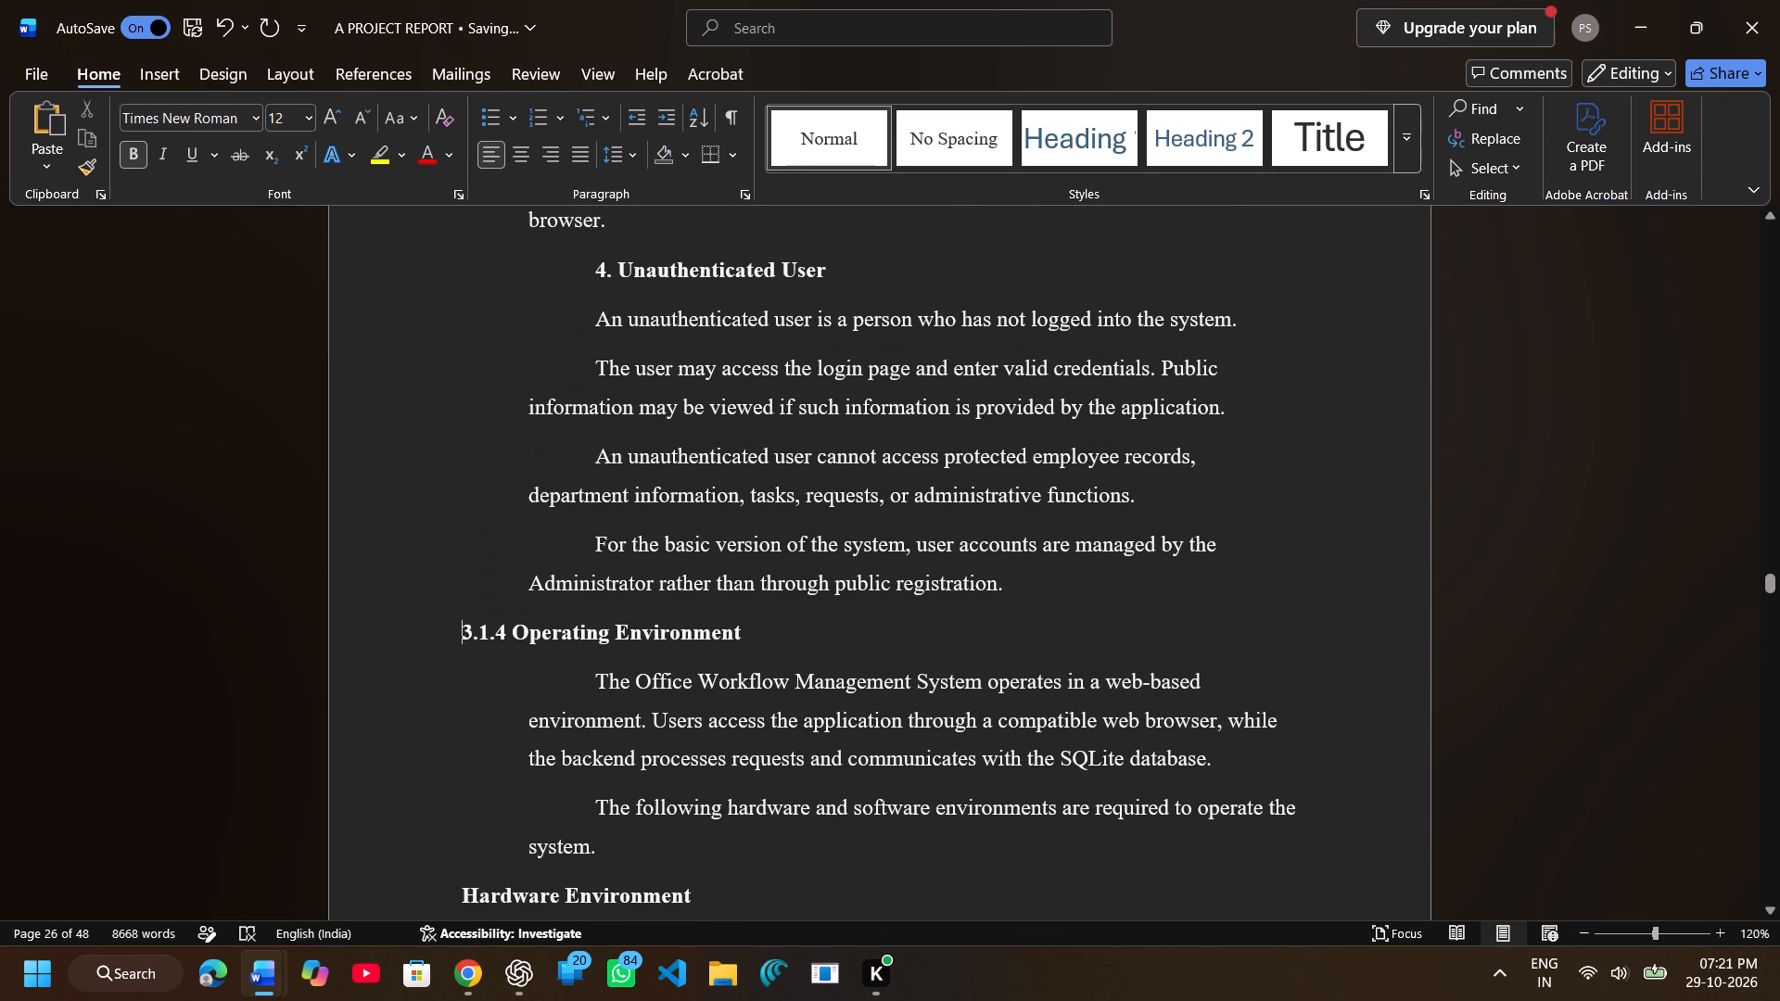
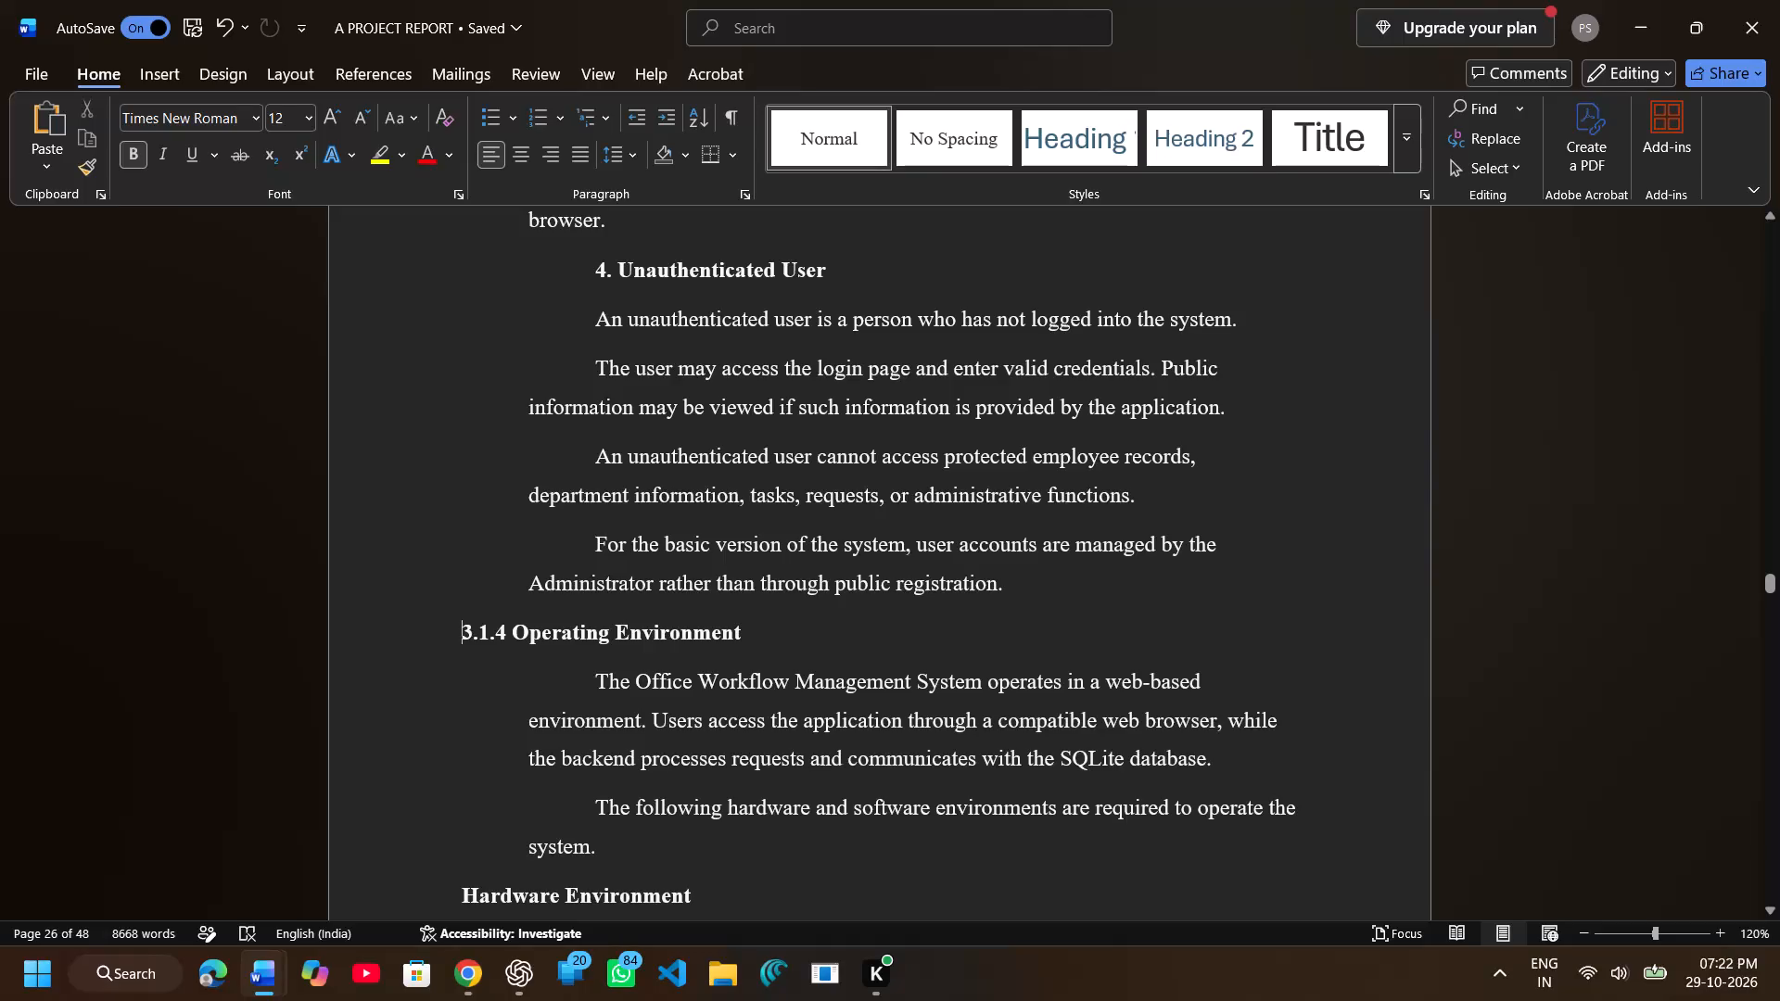
Remove the indent from the "4. Unauthenticated User" heading so it starts at the page margin.
left_click(597, 272)
key("BackSpace")
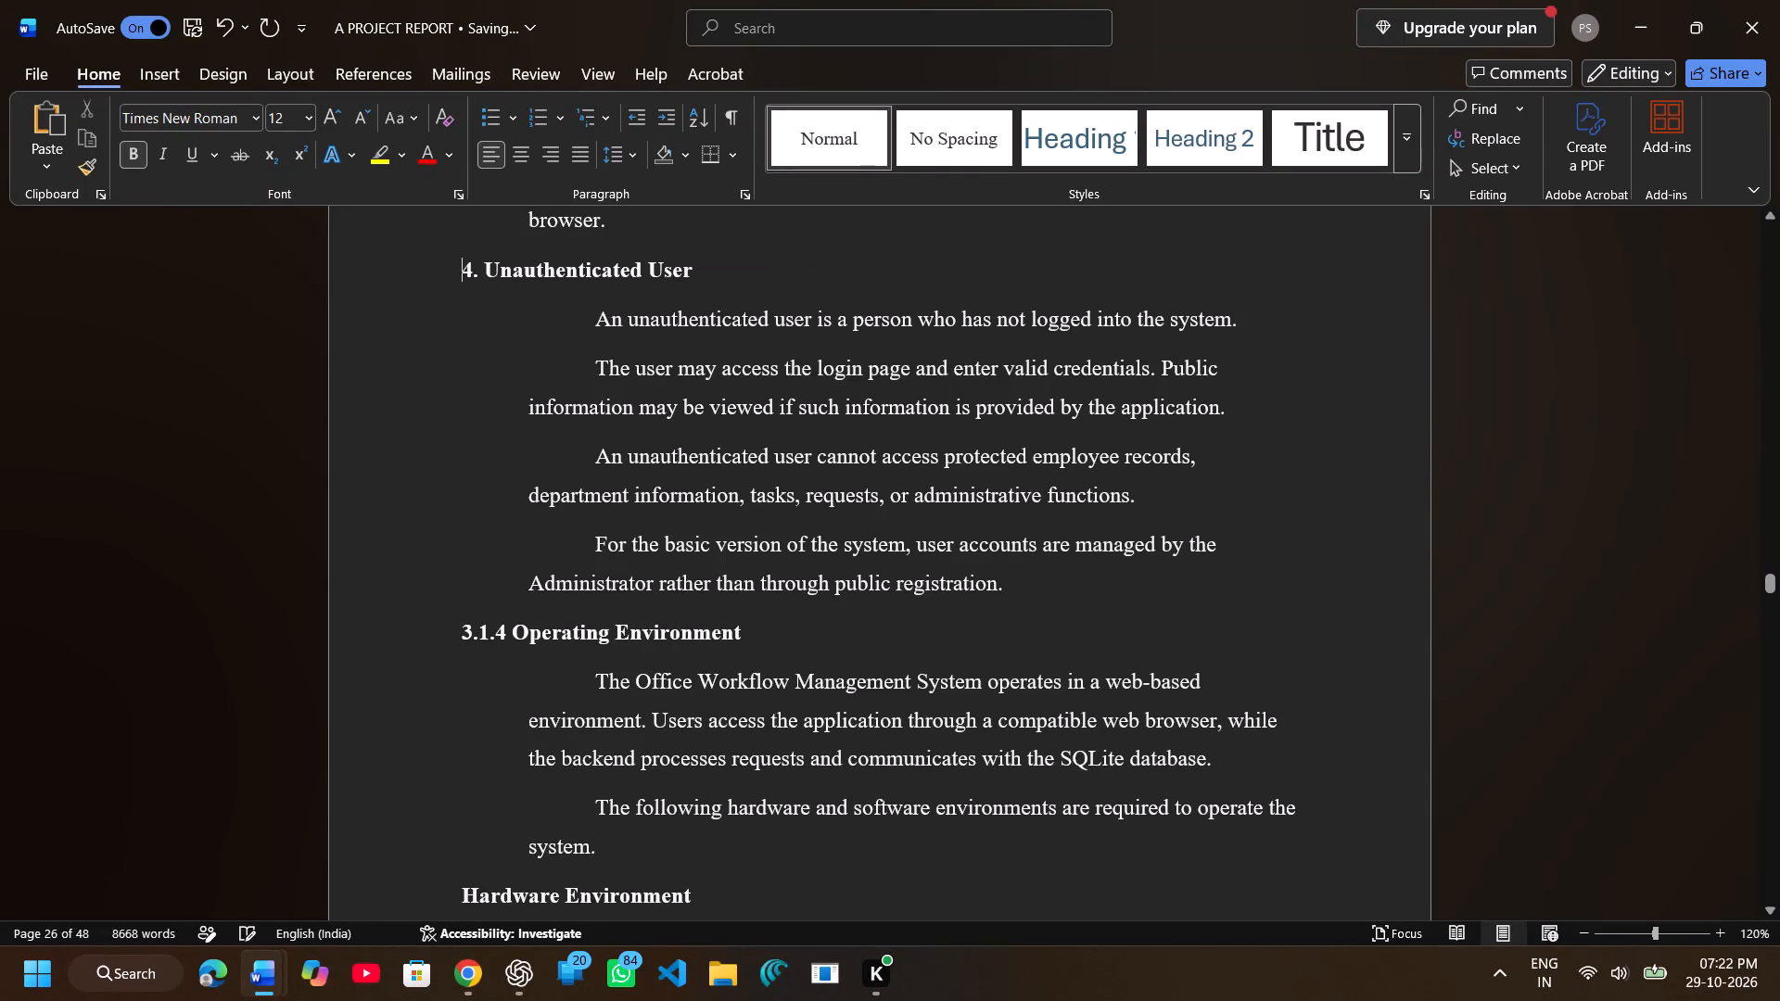
Check the heading indents back through section 3.1.3 User Classes and Characteristics to the numbered system functions before it.
scroll(597, 273, "up", 1)
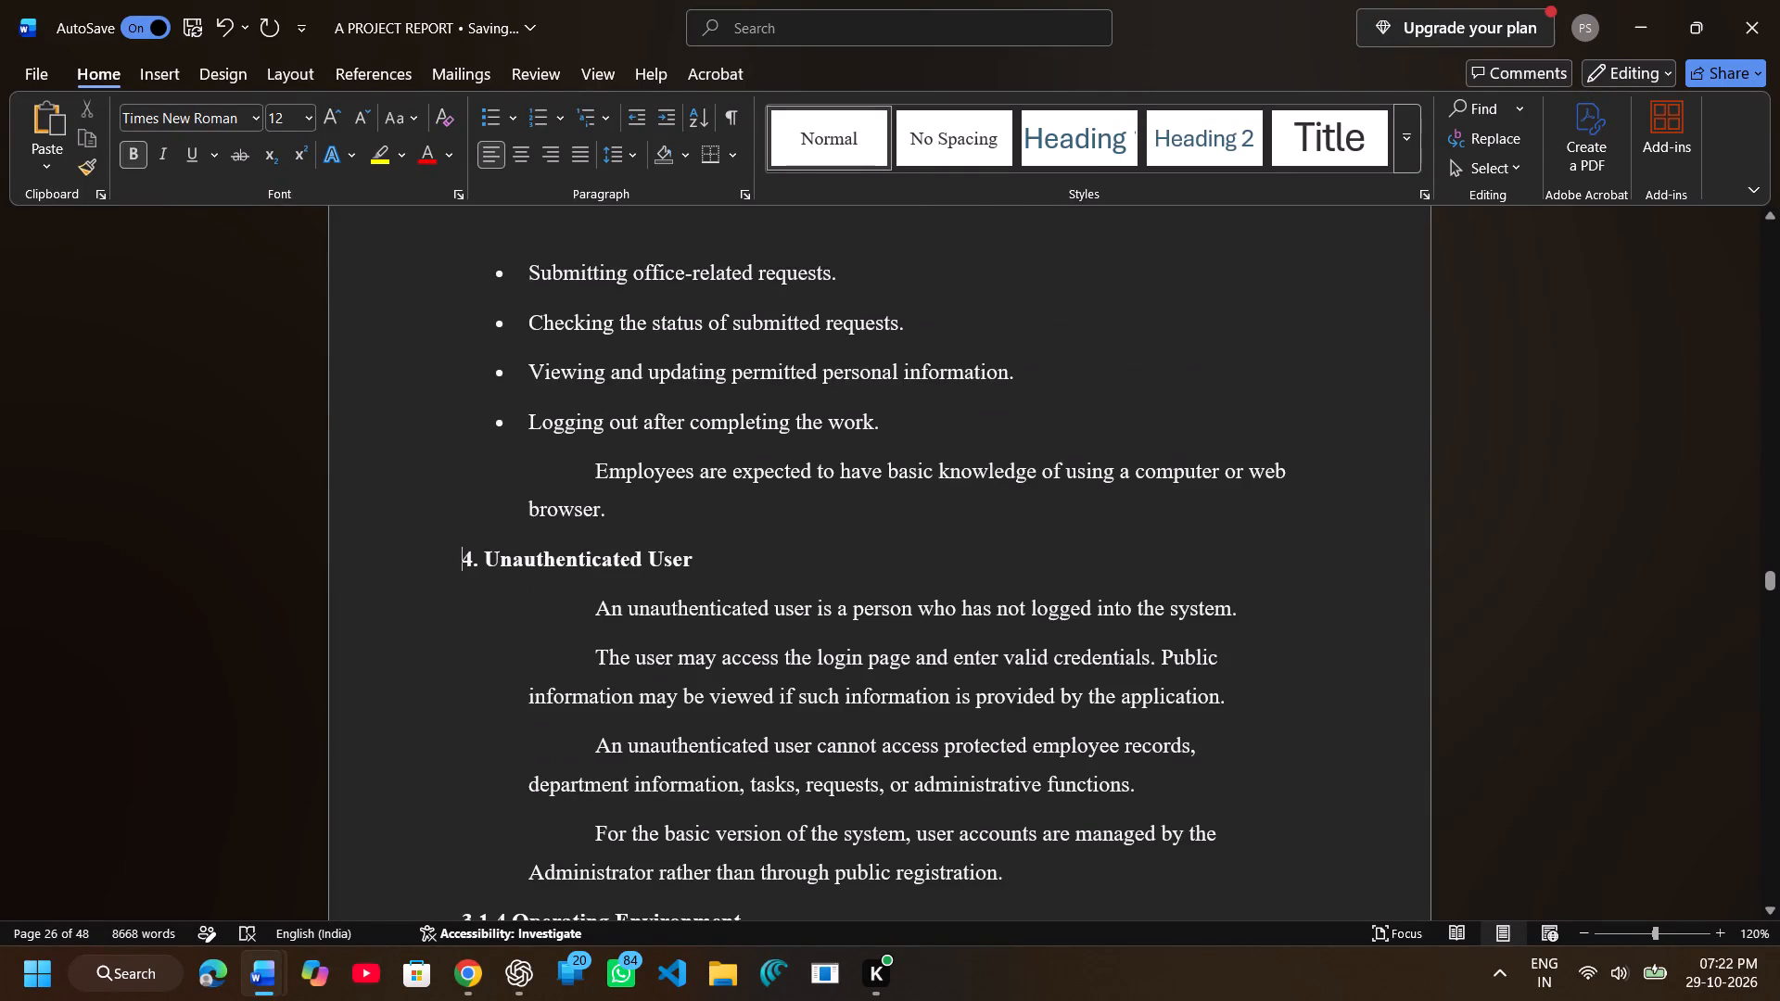
scroll(597, 273, "up", 4)
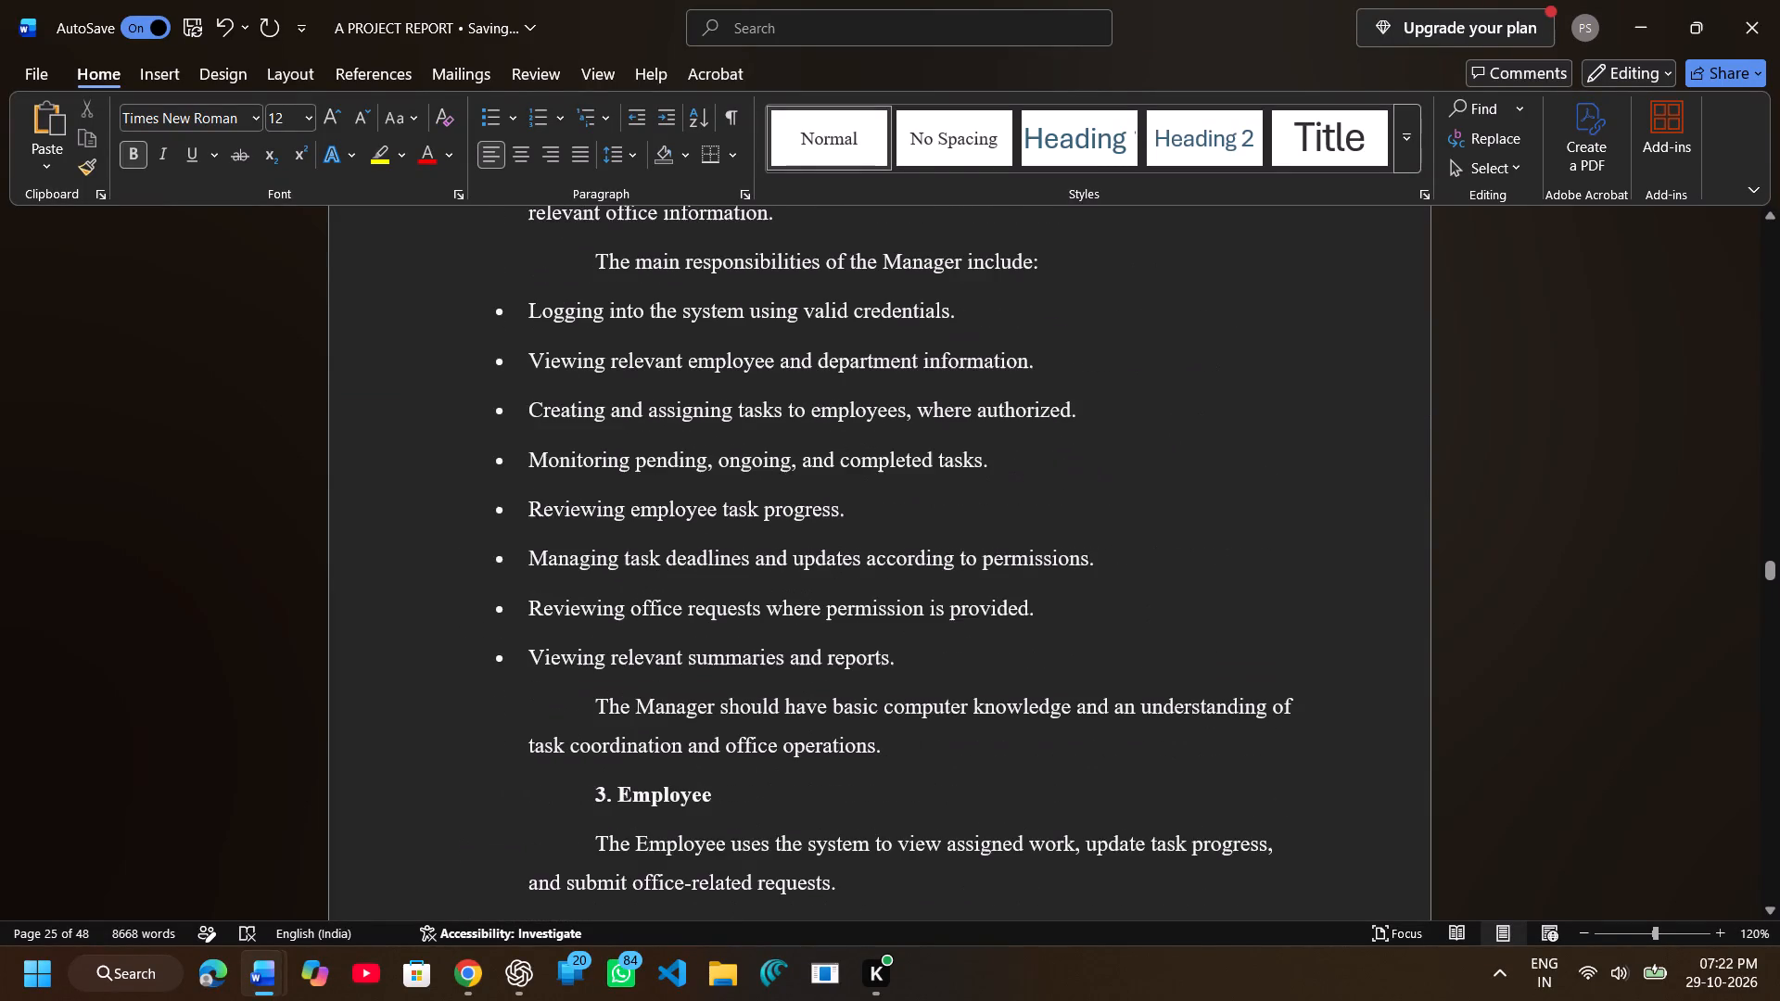
scroll(597, 273, "up", 3)
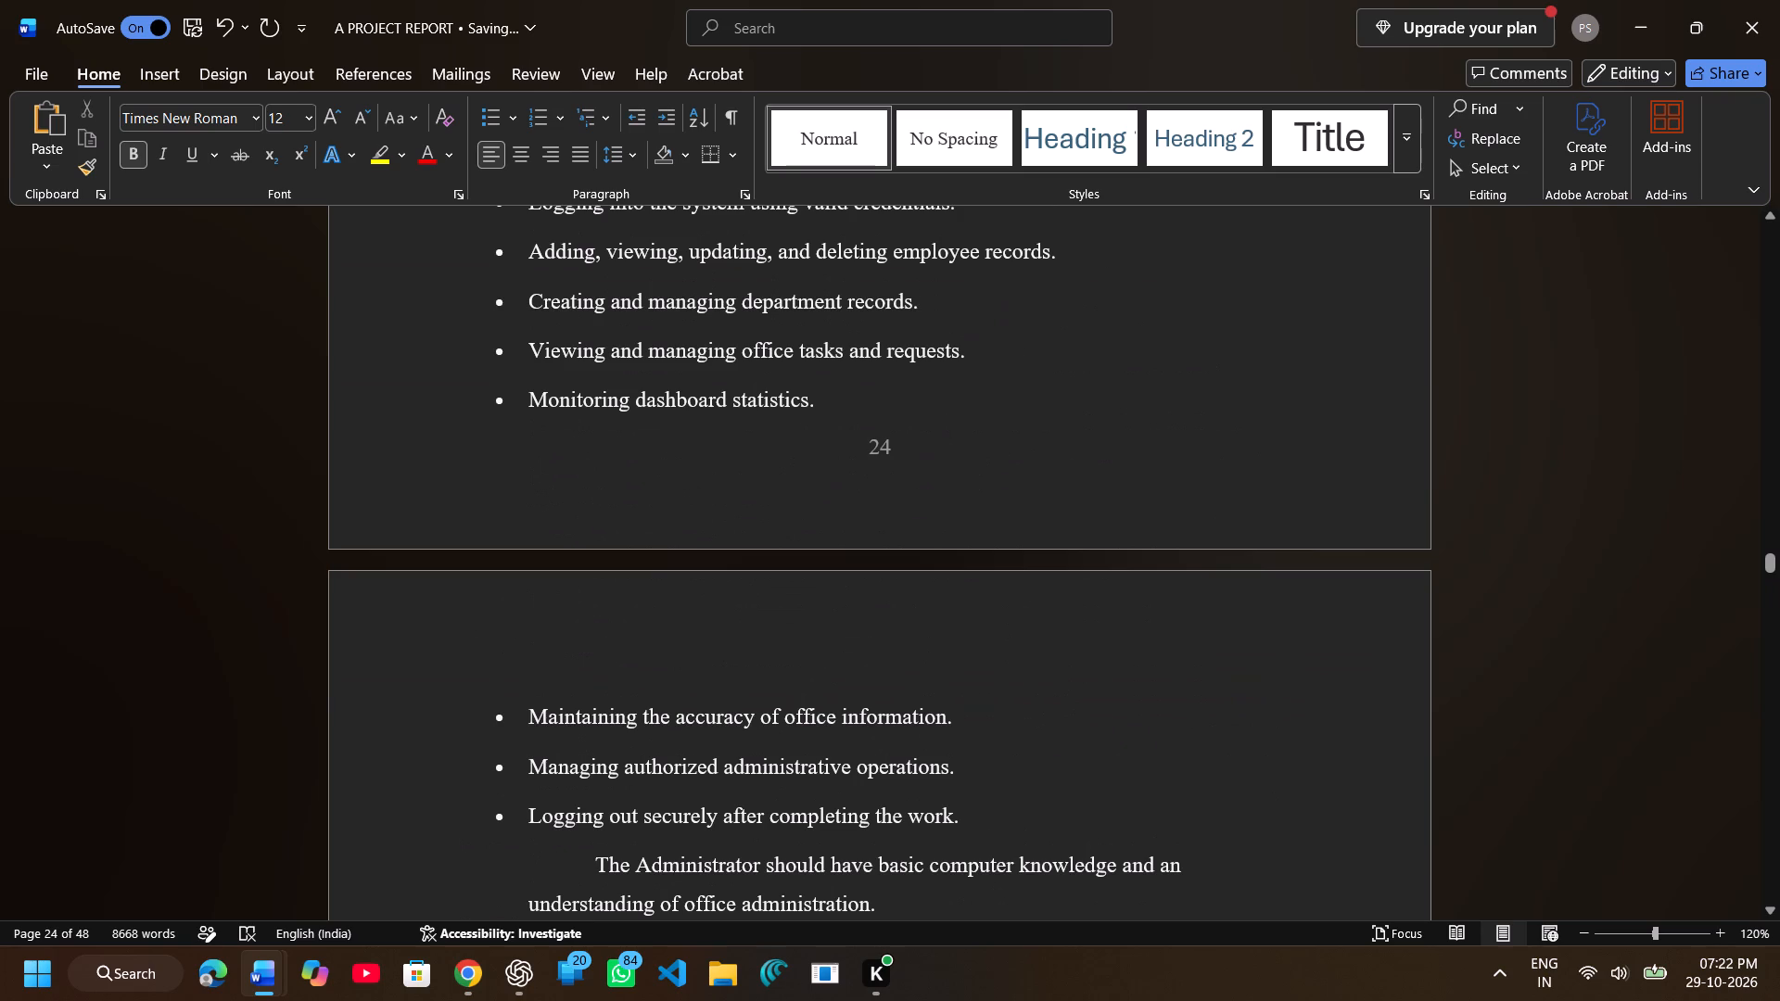
scroll(490, 592, "up", 2)
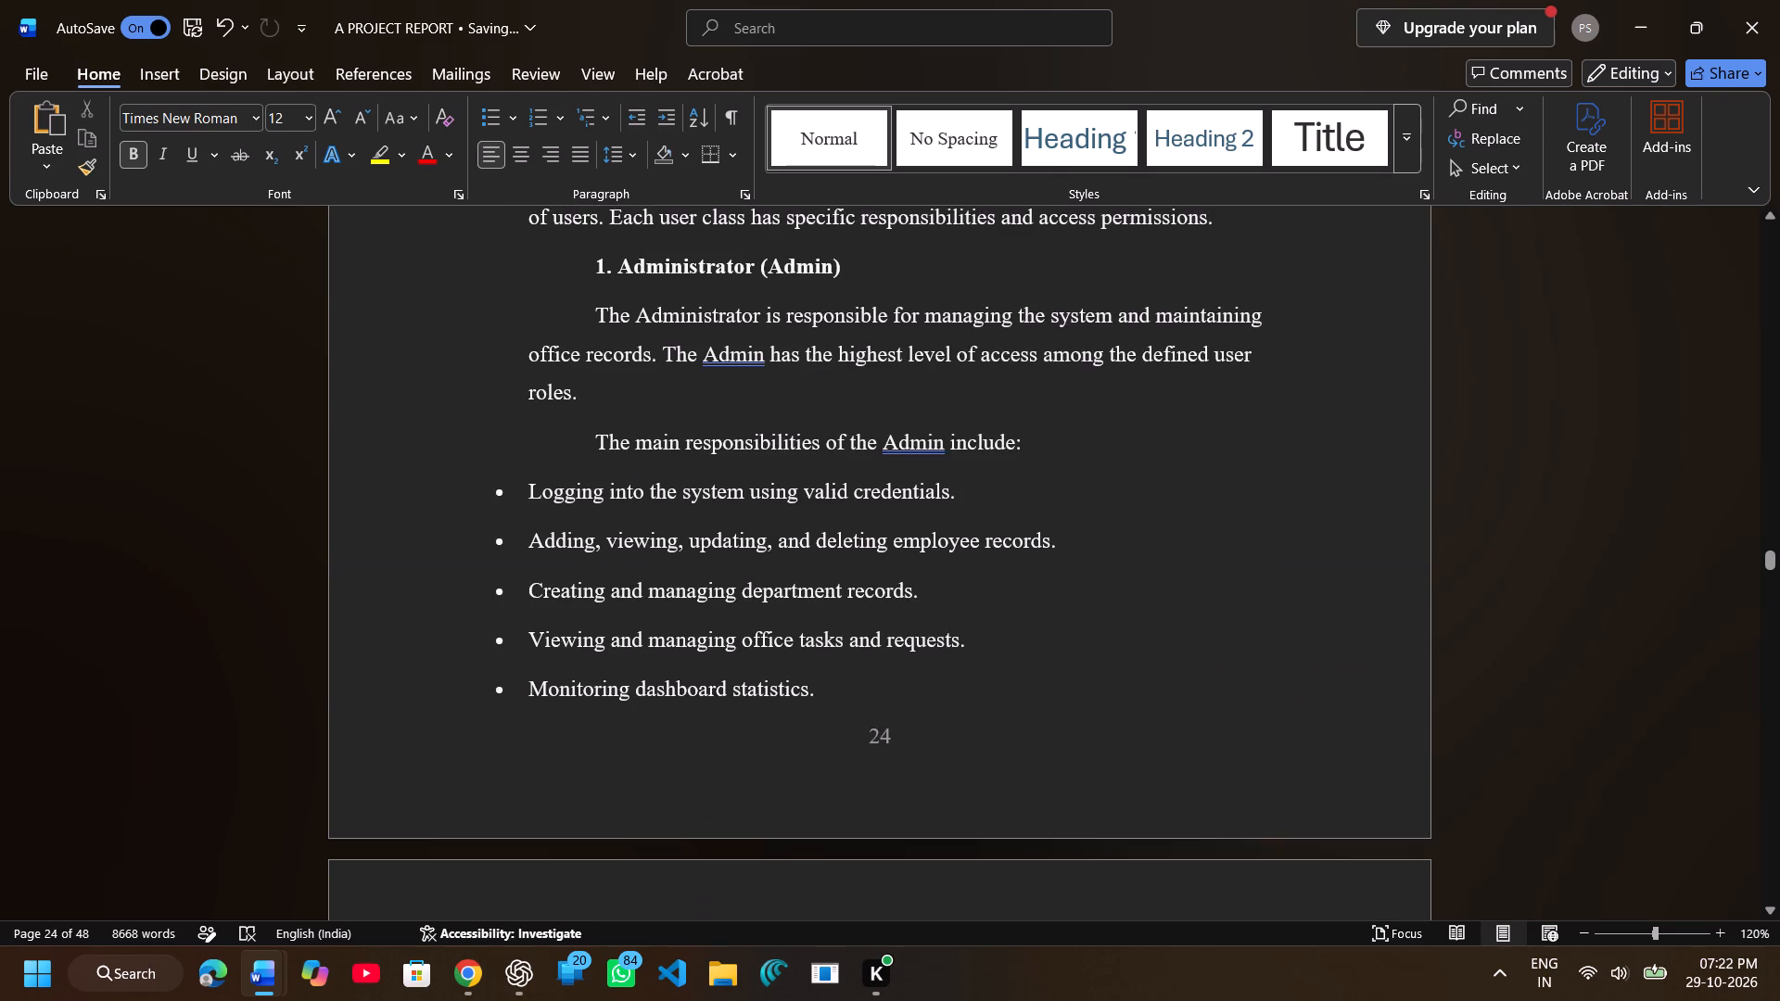
scroll(528, 530, "up", 1)
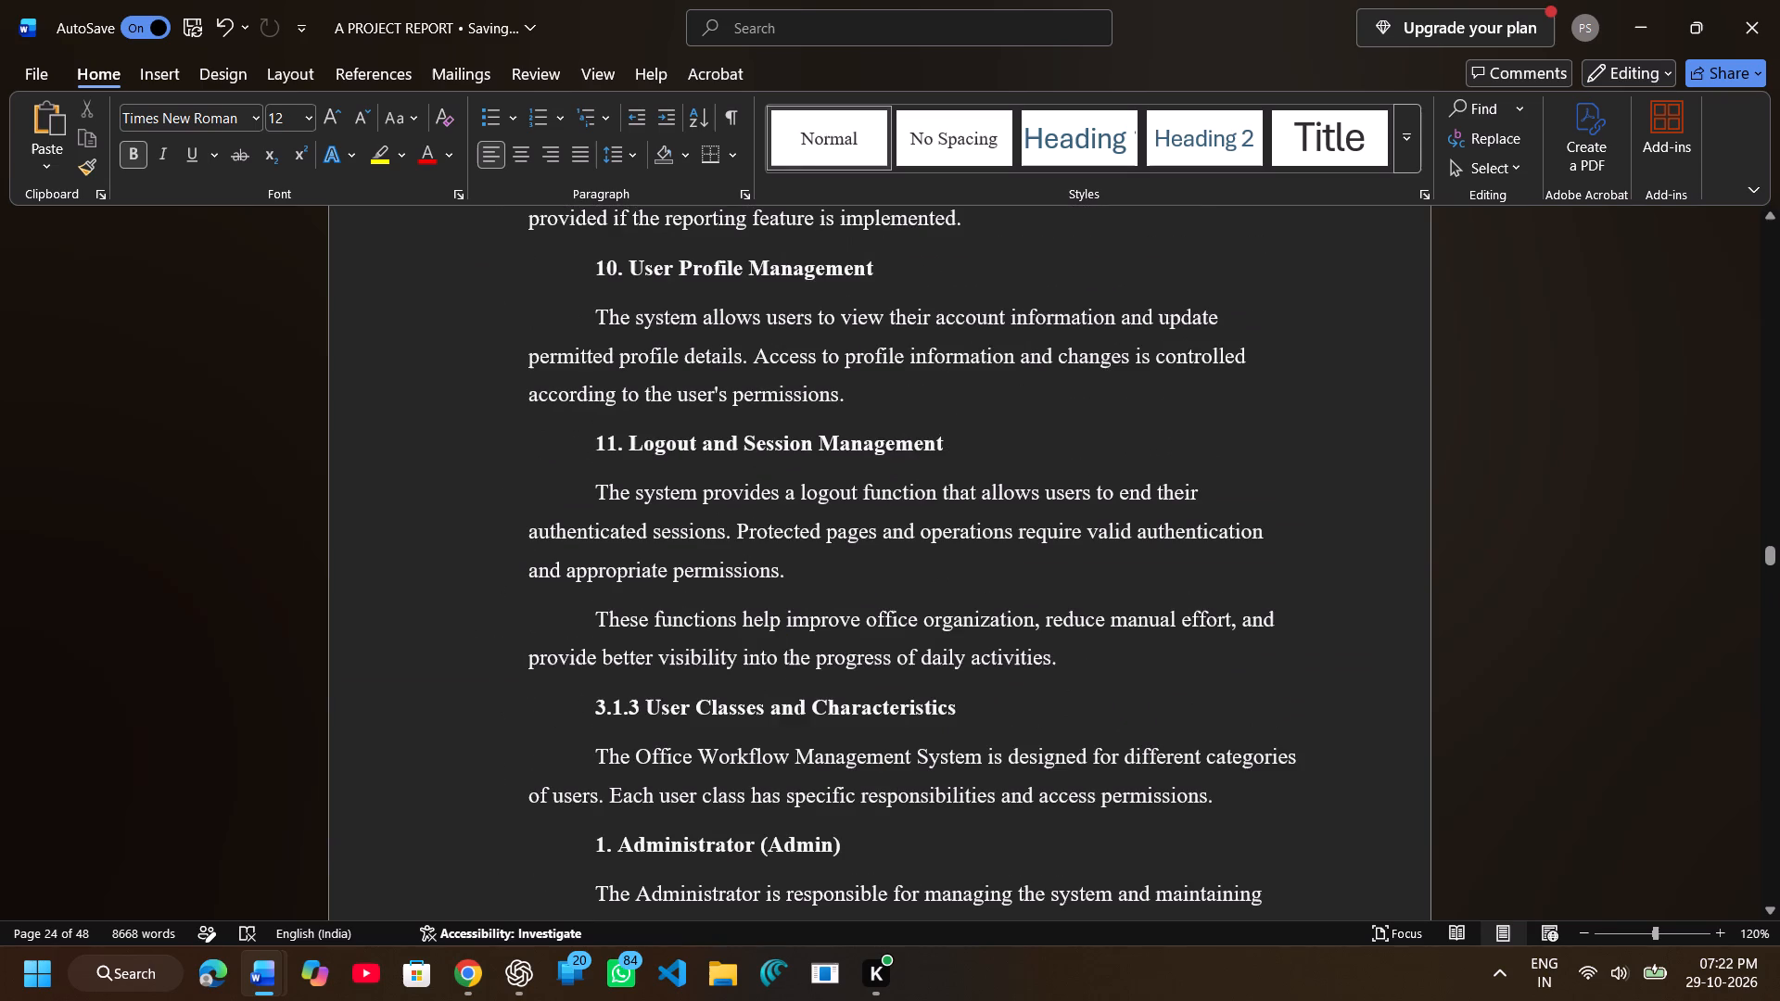